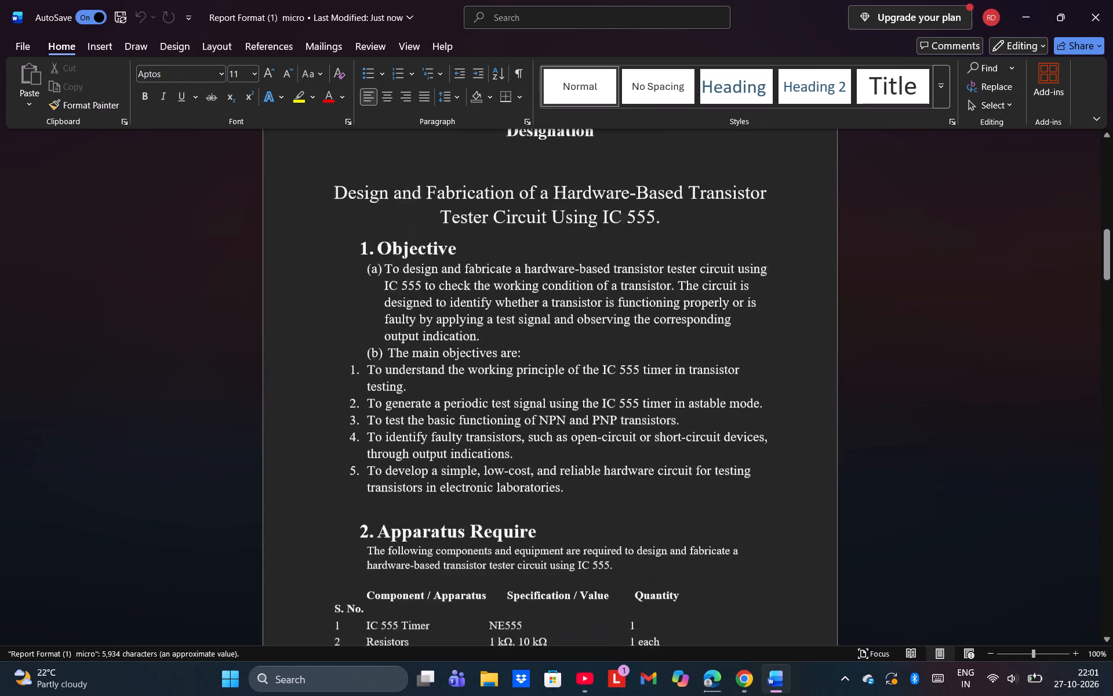
Skim the IC 555 transistor tester report through to its conclusion and back to the cover page, and close the document.
{"action": "scroll", "coordinate": [344, 282], "scroll_direction": "down", "scroll_amount": 5}
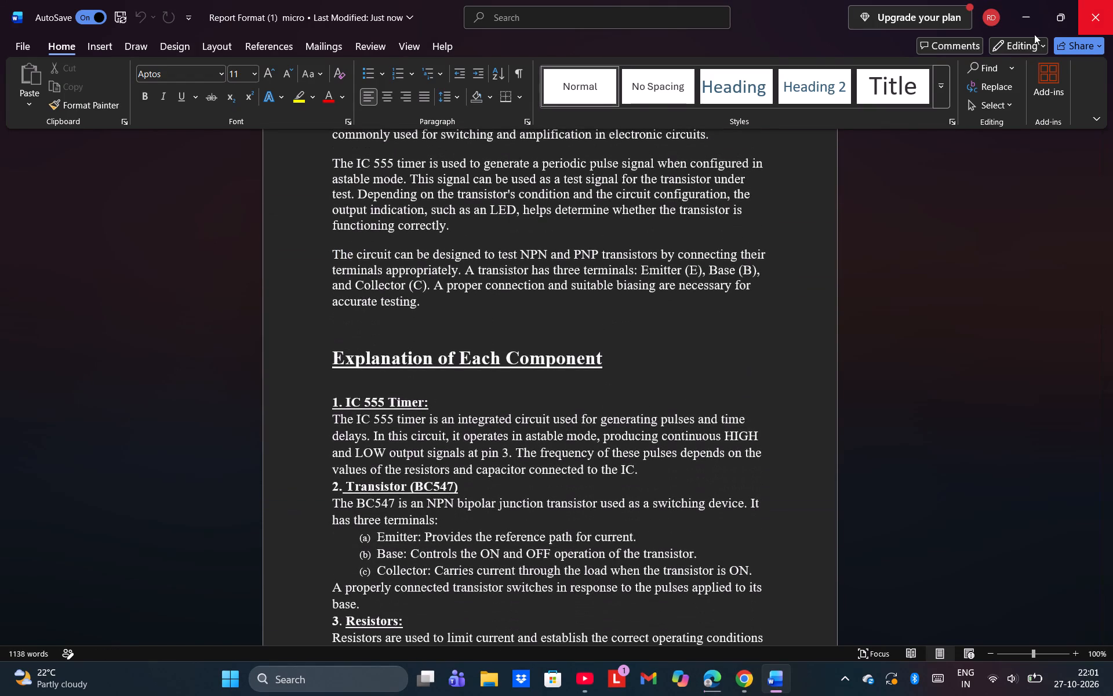
{"action": "scroll", "coordinate": [821, 225], "scroll_direction": "down", "scroll_amount": 9}
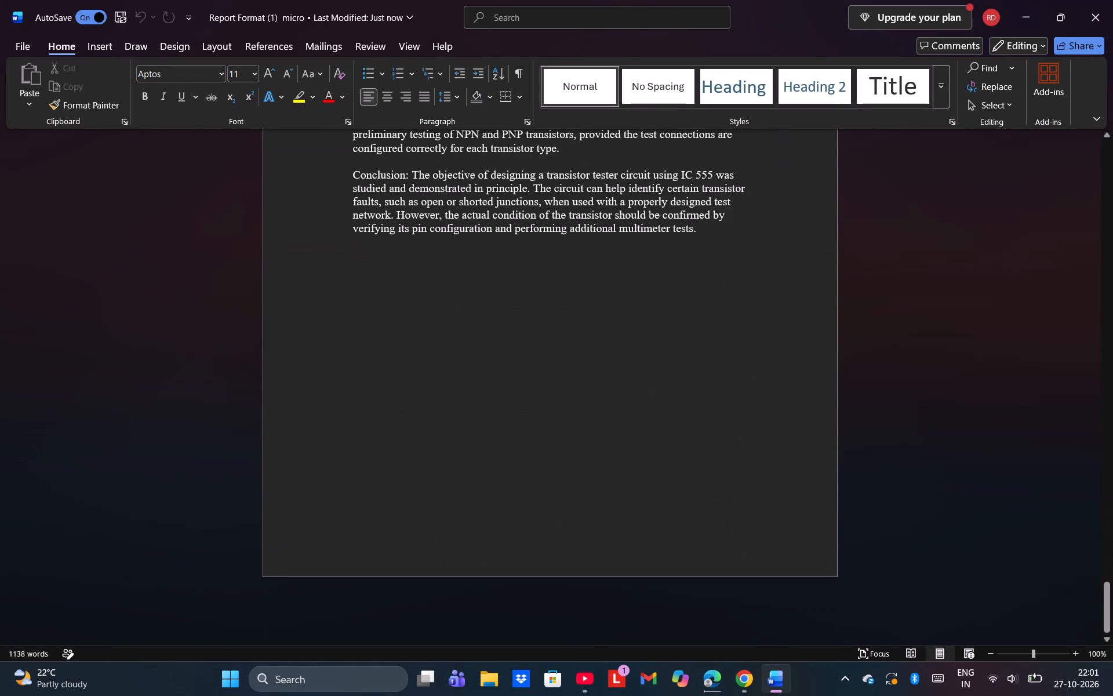
{"action": "scroll", "coordinate": [821, 225], "scroll_direction": "up", "scroll_amount": 16}
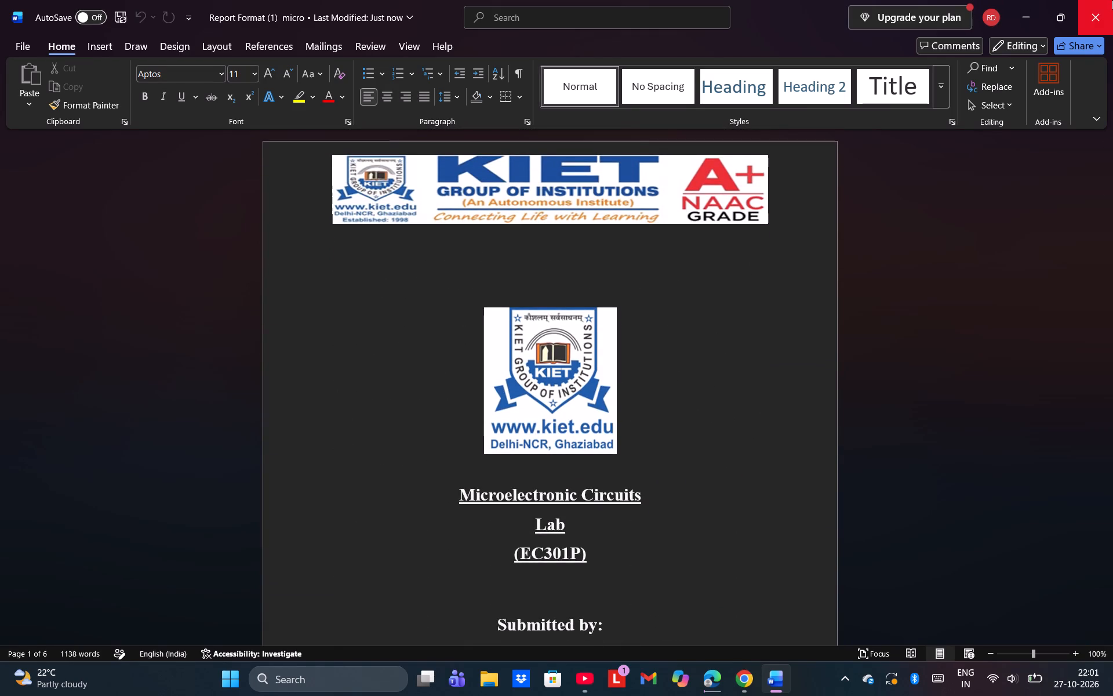
{"action": "left_click", "coordinate": [1112, 0]}
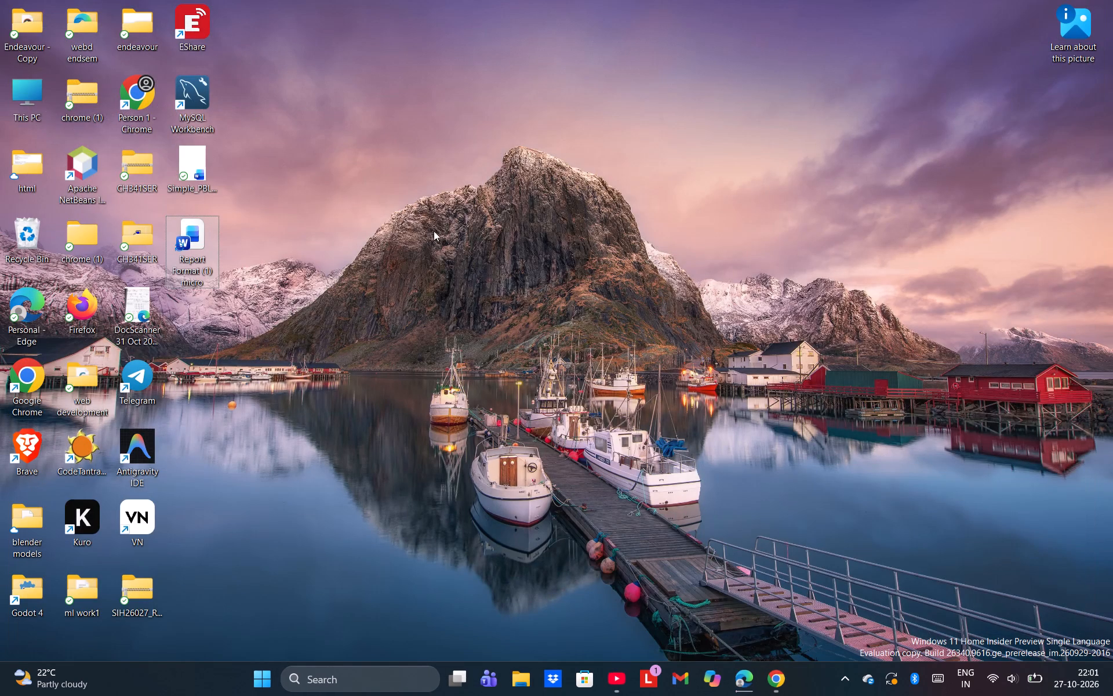
Open the Word document "Report Format (1) micro" from the desktop.
{"action": "left_click", "coordinate": [203, 244]}
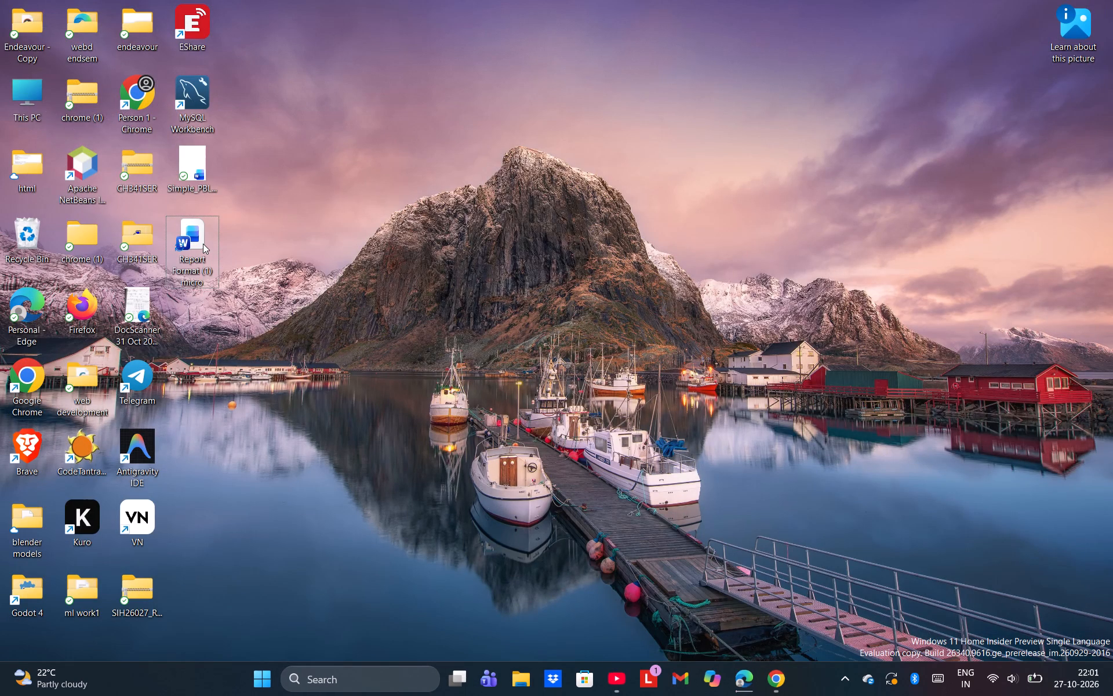
{"action": "left_click", "coordinate": [212, 238]}
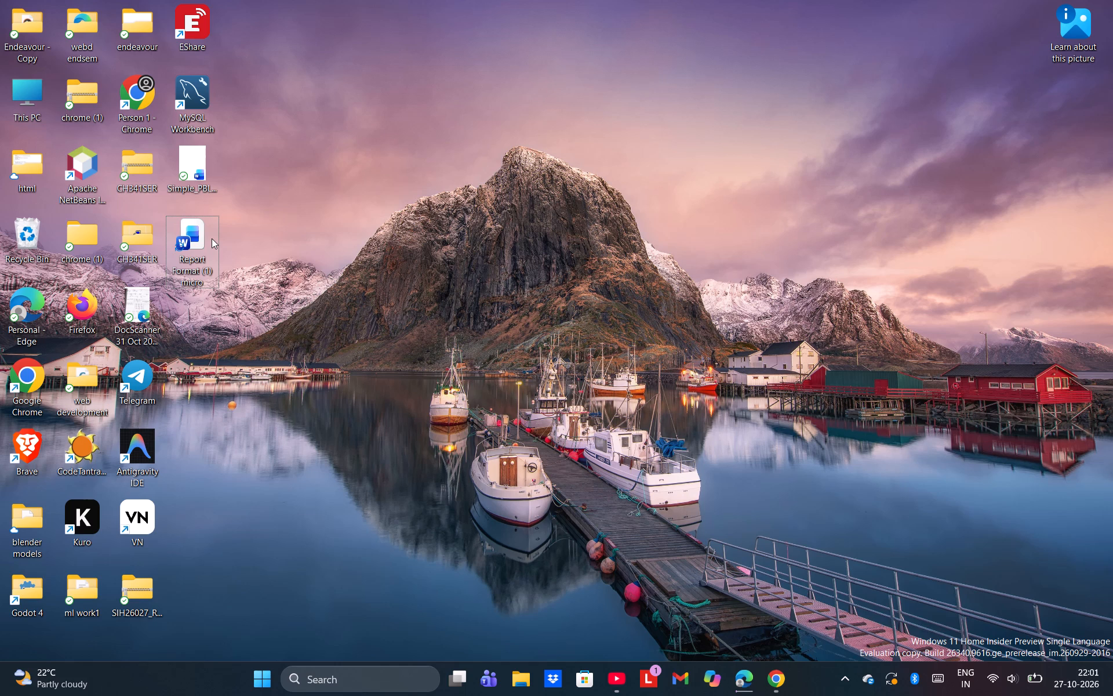
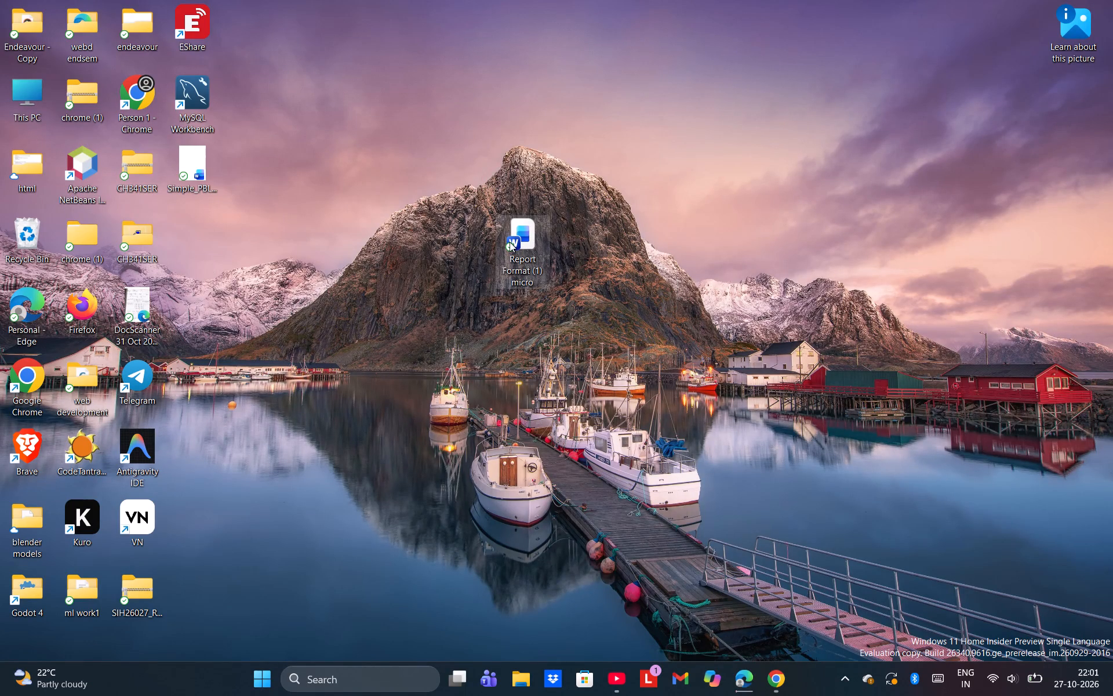
Open the Word document "Report Format (1) micro" from the desktop again.
{"action": "left_click", "coordinate": [530, 245]}
{"action": "left_click", "coordinate": [530, 245]}
{"action": "left_click", "coordinate": [544, 264]}
{"action": "triple_click", "coordinate": [779, 195]}
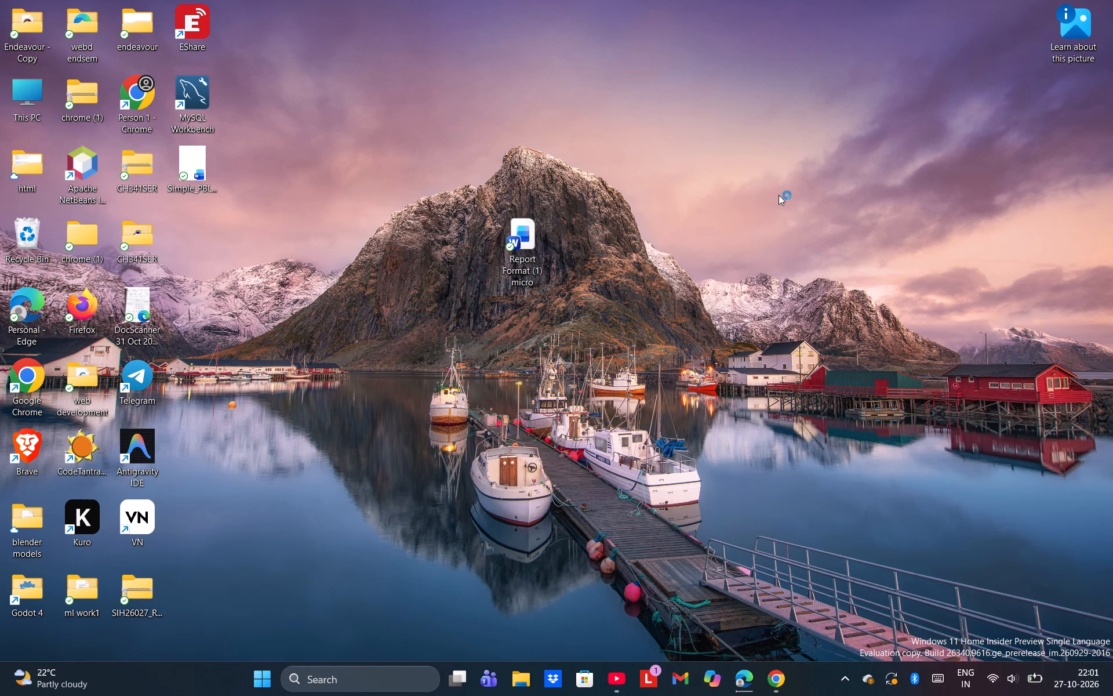
Move the "Report Format (1) micro" document icon across the desktop to the empty spot just above the small red boat.
{"action": "left_click", "coordinate": [529, 262]}
{"action": "left_click_drag", "start_coordinate": [529, 262], "coordinate": [709, 296]}
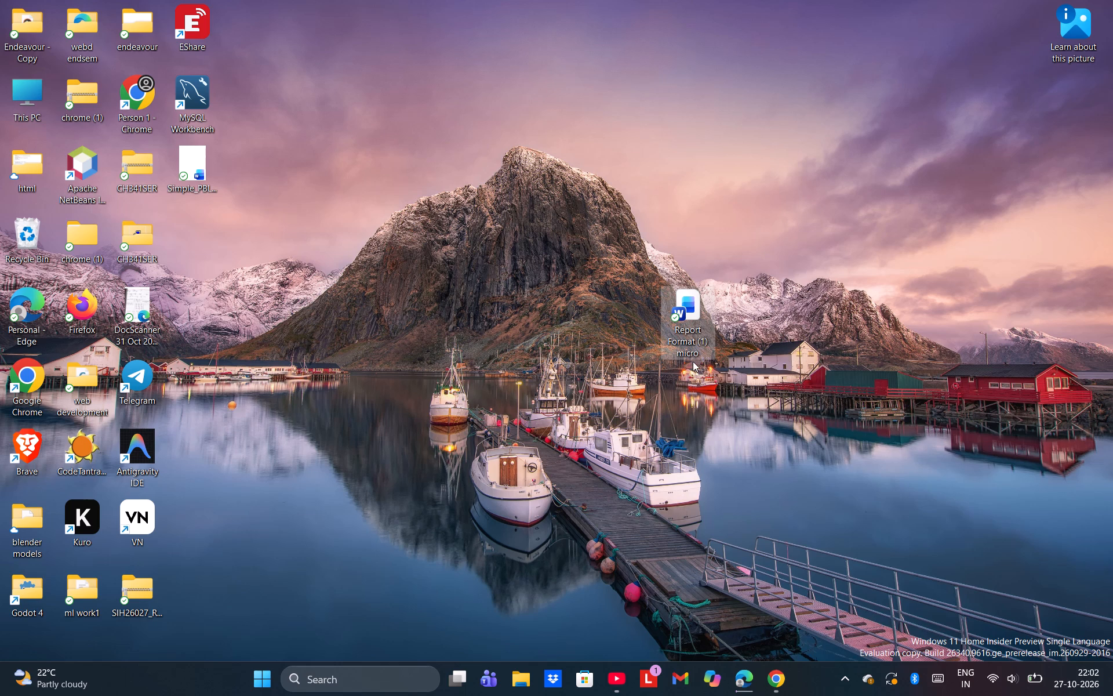
Refresh the desktop.
{"action": "right_click", "coordinate": [539, 289]}
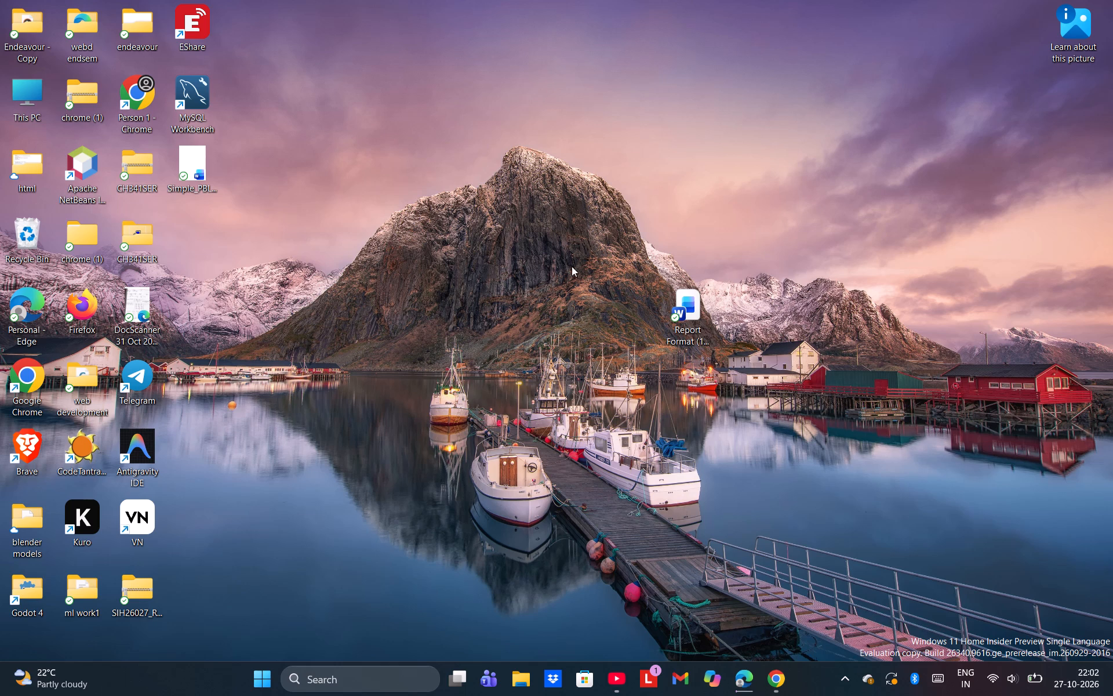
{"action": "left_click", "coordinate": [612, 351]}
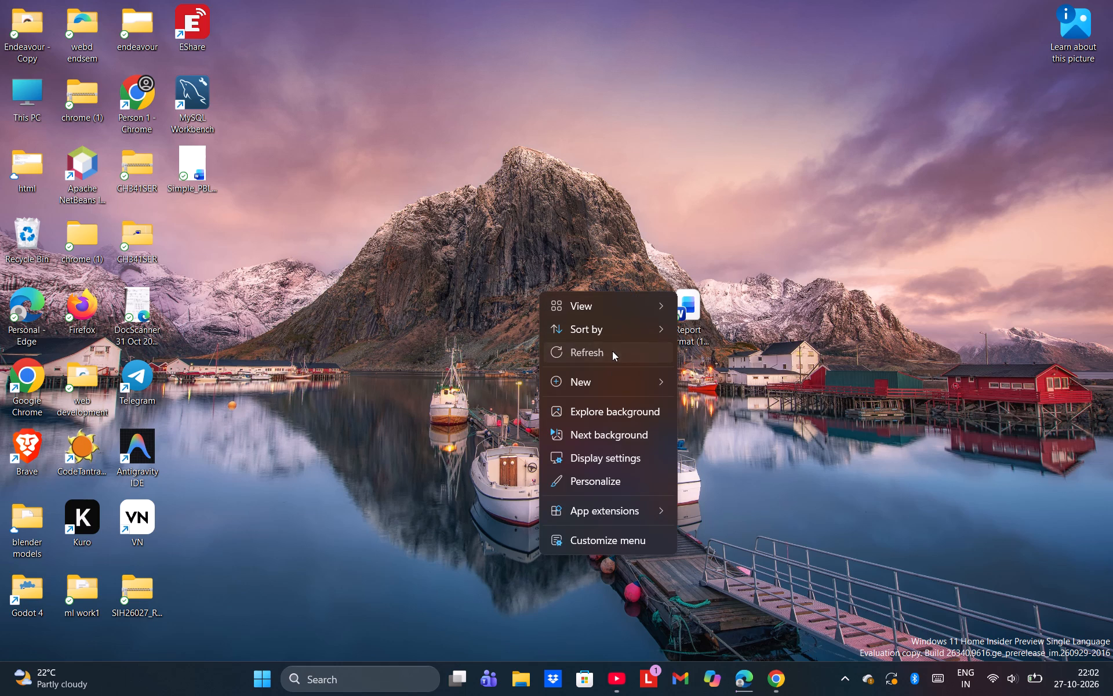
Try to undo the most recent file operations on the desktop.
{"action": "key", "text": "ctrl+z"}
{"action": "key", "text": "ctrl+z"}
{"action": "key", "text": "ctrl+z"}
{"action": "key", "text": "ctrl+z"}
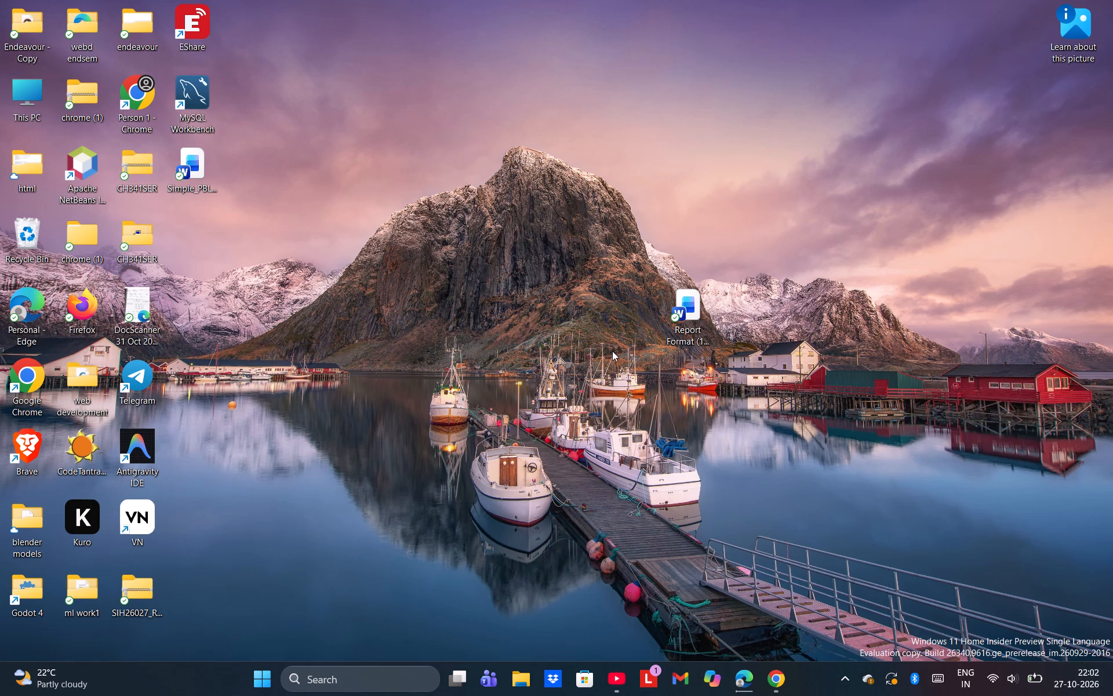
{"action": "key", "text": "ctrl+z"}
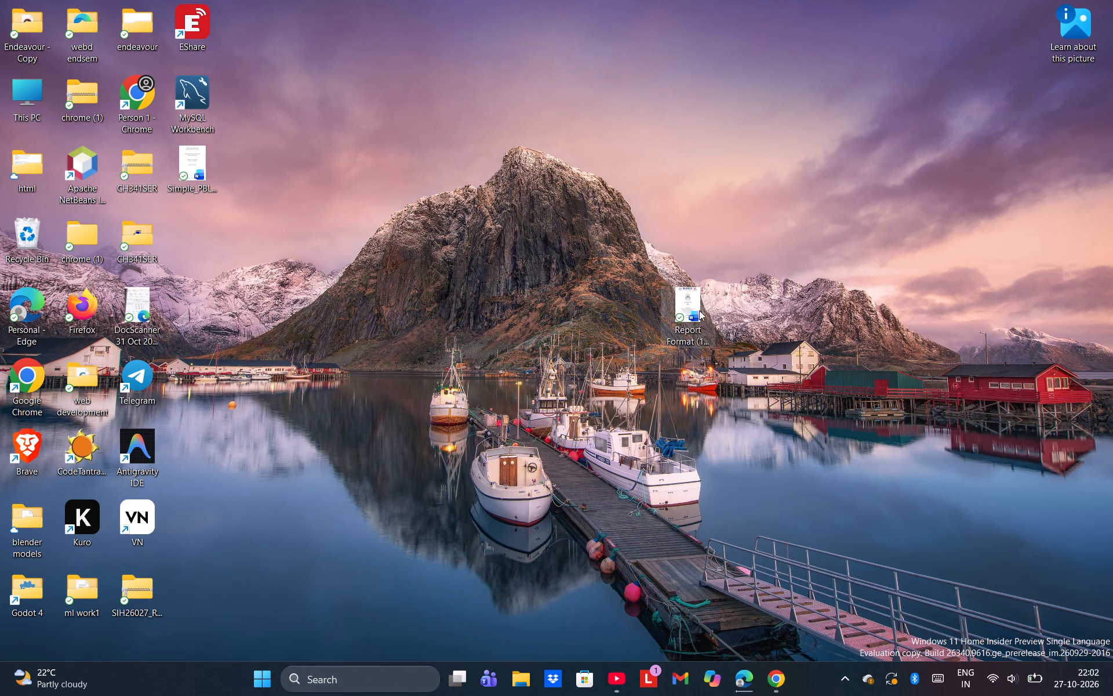
Move the "Report Format (1) micro" document icon down onto the large white boat beside the pier.
{"action": "left_click_drag", "start_coordinate": [747, 422], "coordinate": [750, 476]}
{"action": "left_click_drag", "start_coordinate": [682, 317], "coordinate": [639, 479]}
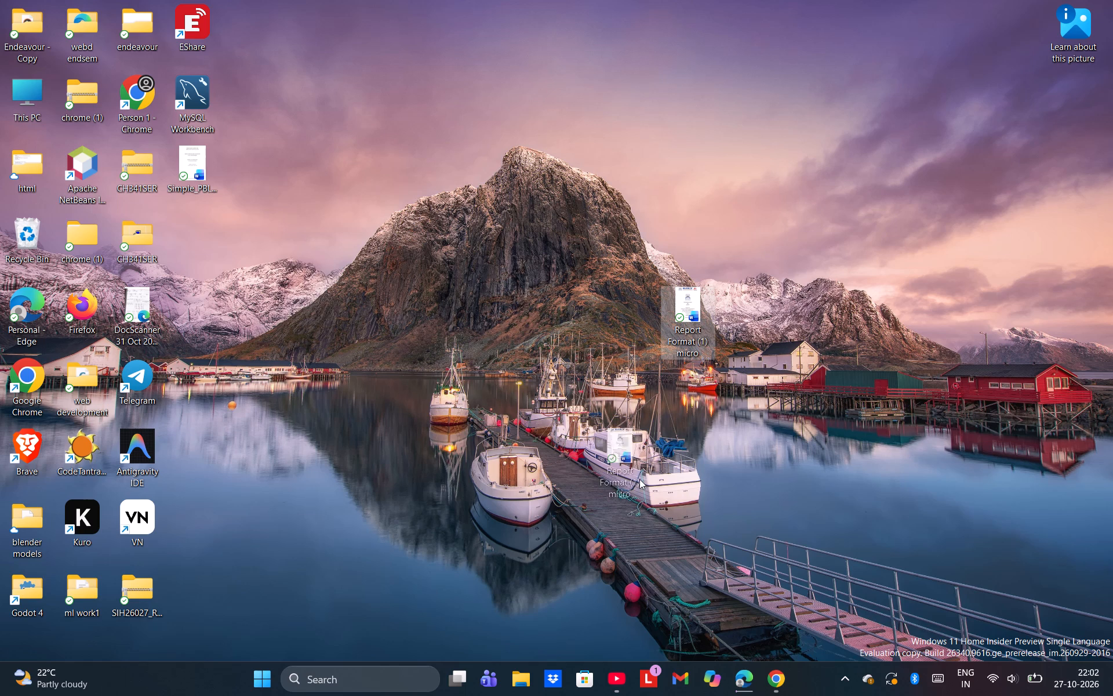
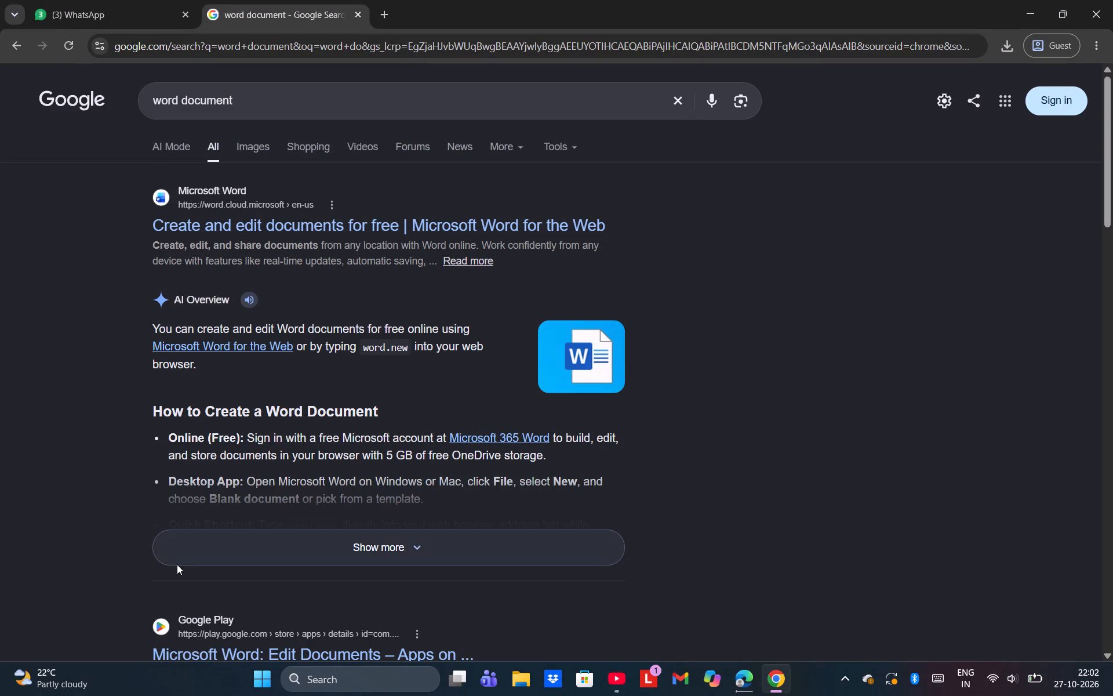
Refine the Google search for "word document" to "word document opener".
{"action": "scroll", "coordinate": [177, 564], "scroll_direction": "down", "scroll_amount": 5}
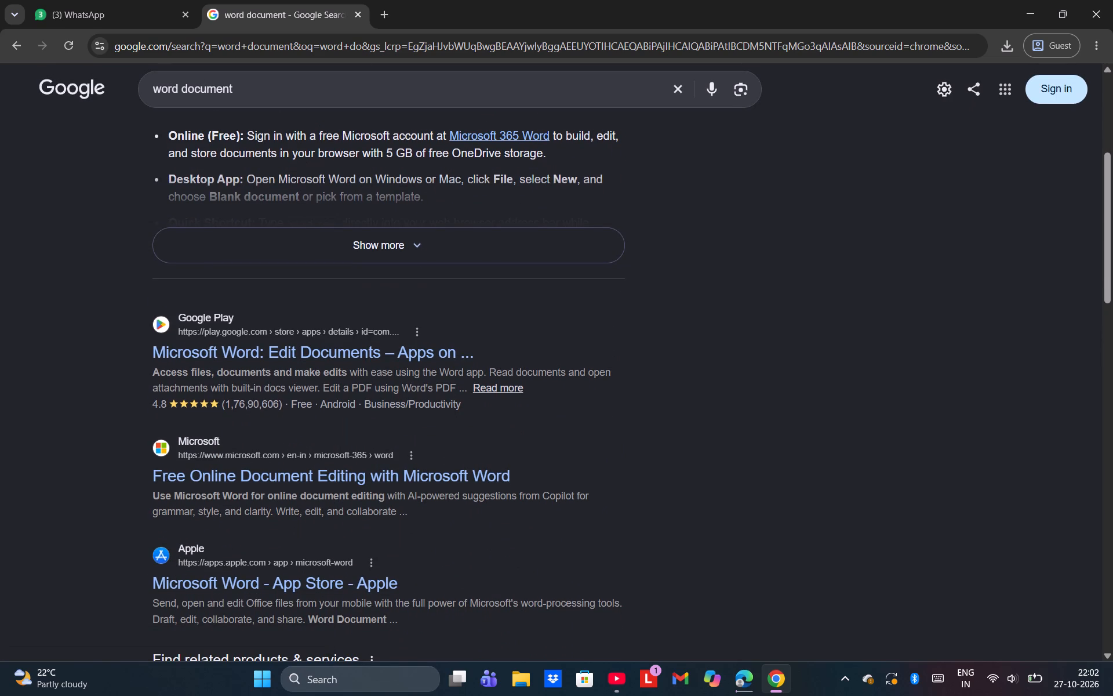
{"action": "left_click", "coordinate": [294, 82]}
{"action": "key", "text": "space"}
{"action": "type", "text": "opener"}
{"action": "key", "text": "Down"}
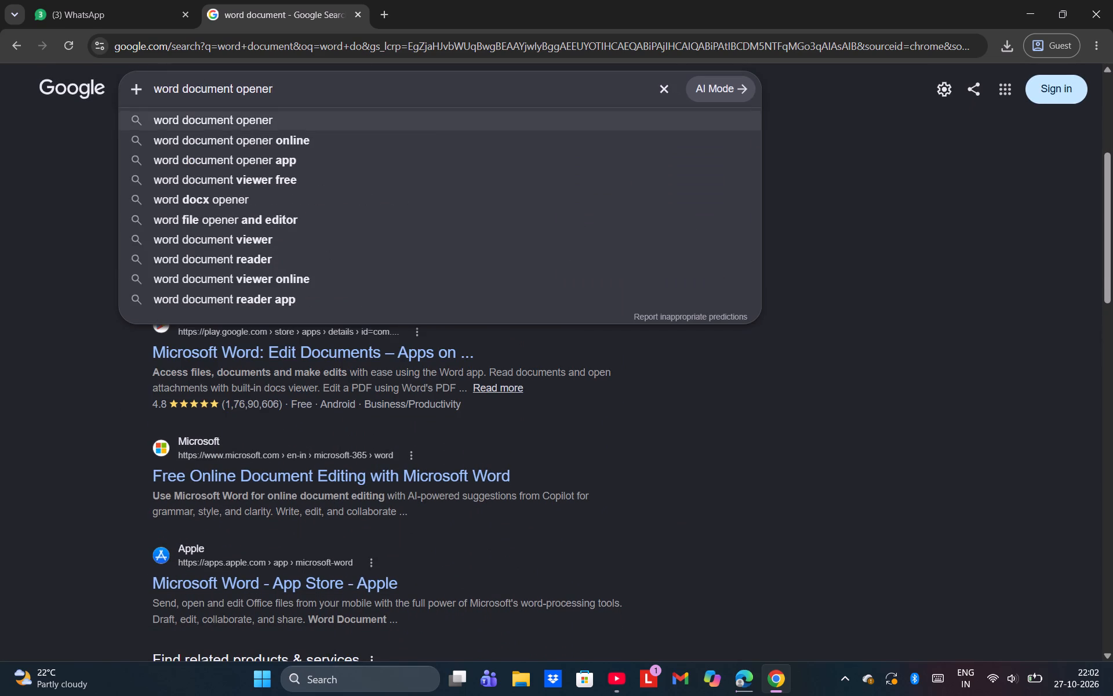
Search the web for "word document opener" and open Online Document Viewer's DOC & DOCX file viewer page.
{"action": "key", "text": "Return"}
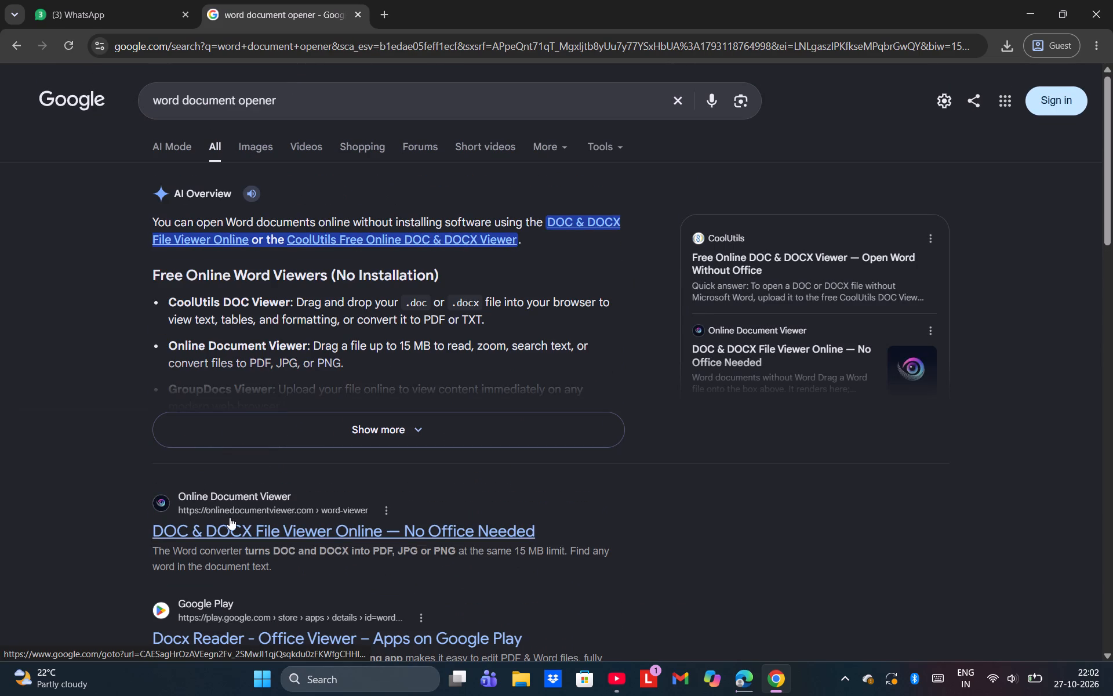
{"action": "left_click", "coordinate": [237, 523]}
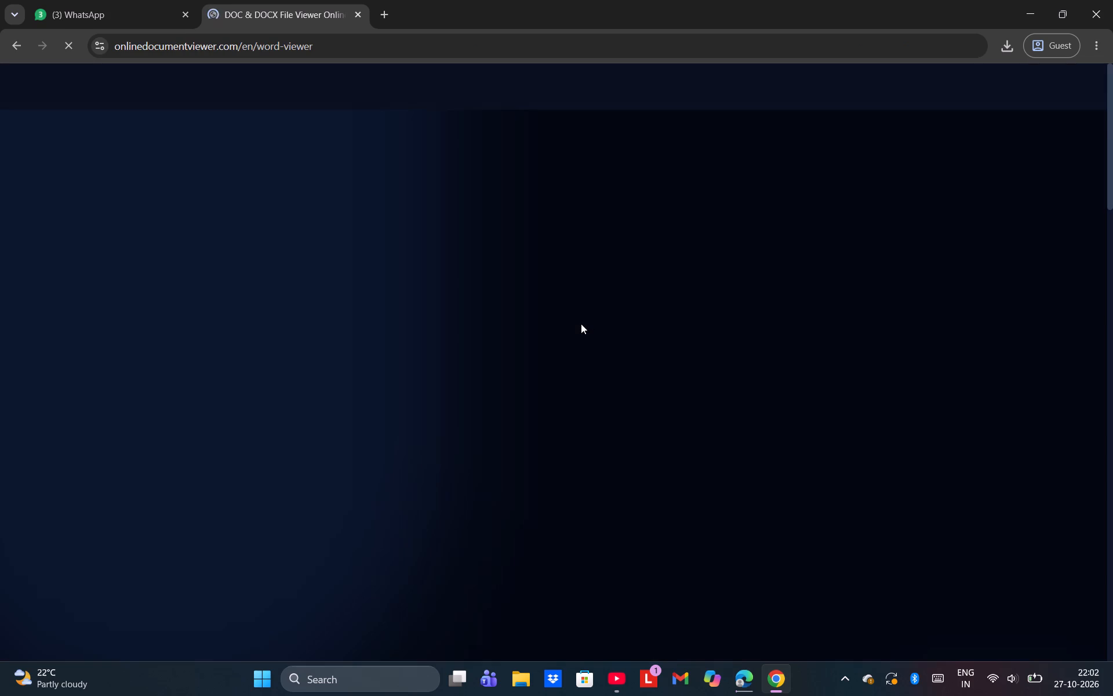
{"action": "scroll", "coordinate": [581, 324], "scroll_direction": "down", "scroll_amount": 1}
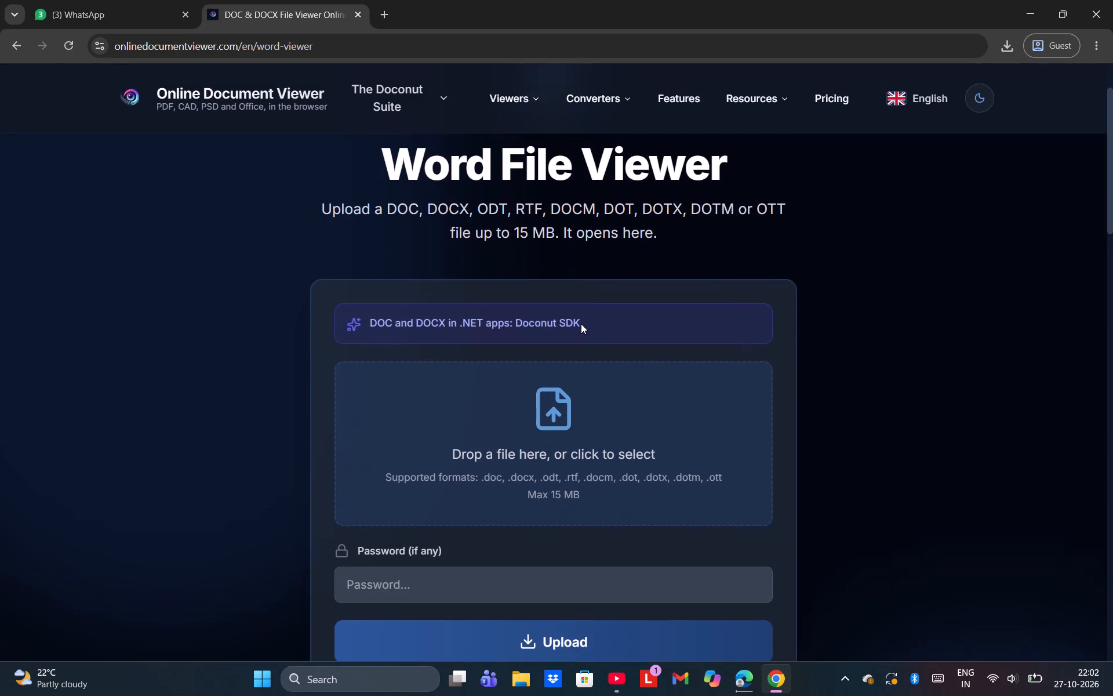
{"action": "scroll", "coordinate": [581, 324], "scroll_direction": "down", "scroll_amount": 1}
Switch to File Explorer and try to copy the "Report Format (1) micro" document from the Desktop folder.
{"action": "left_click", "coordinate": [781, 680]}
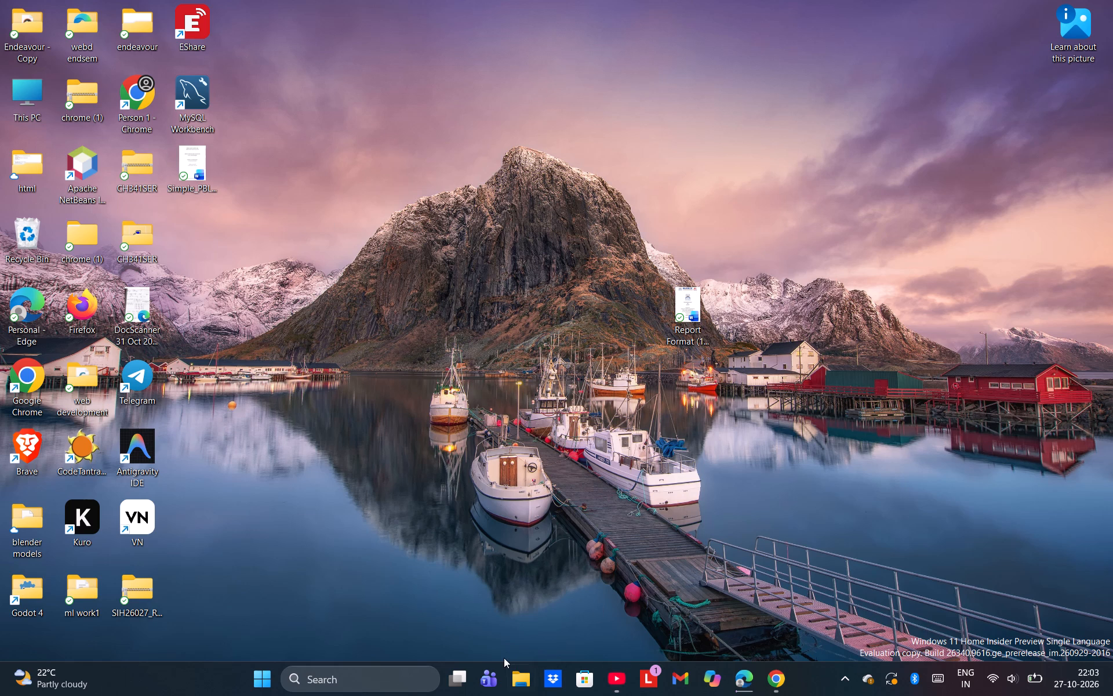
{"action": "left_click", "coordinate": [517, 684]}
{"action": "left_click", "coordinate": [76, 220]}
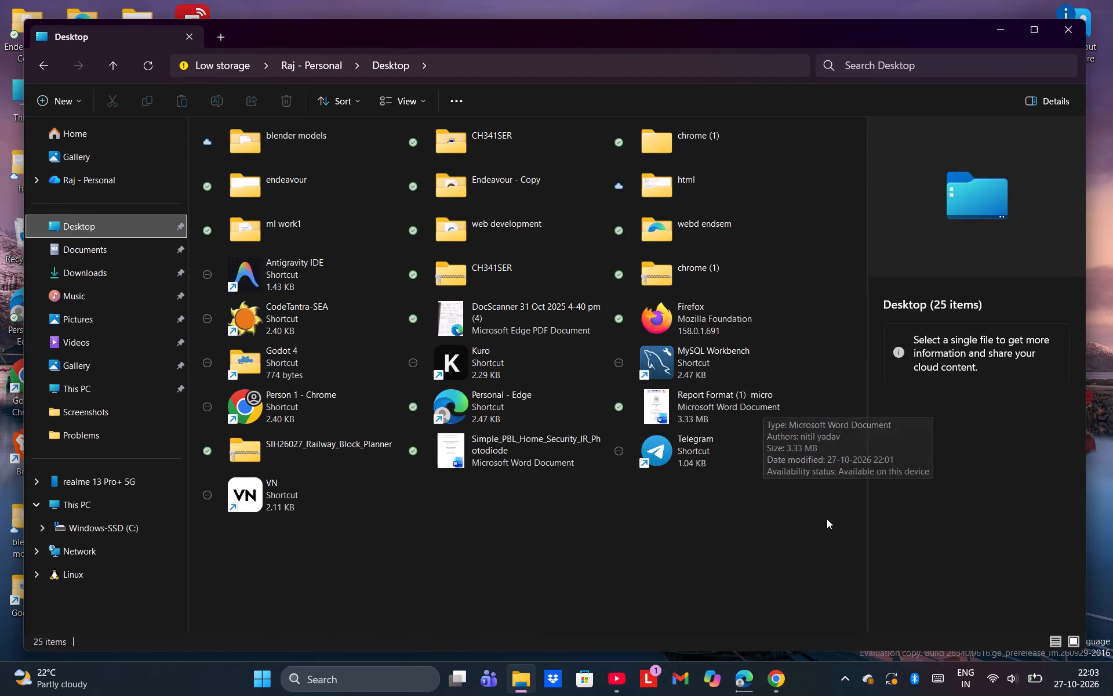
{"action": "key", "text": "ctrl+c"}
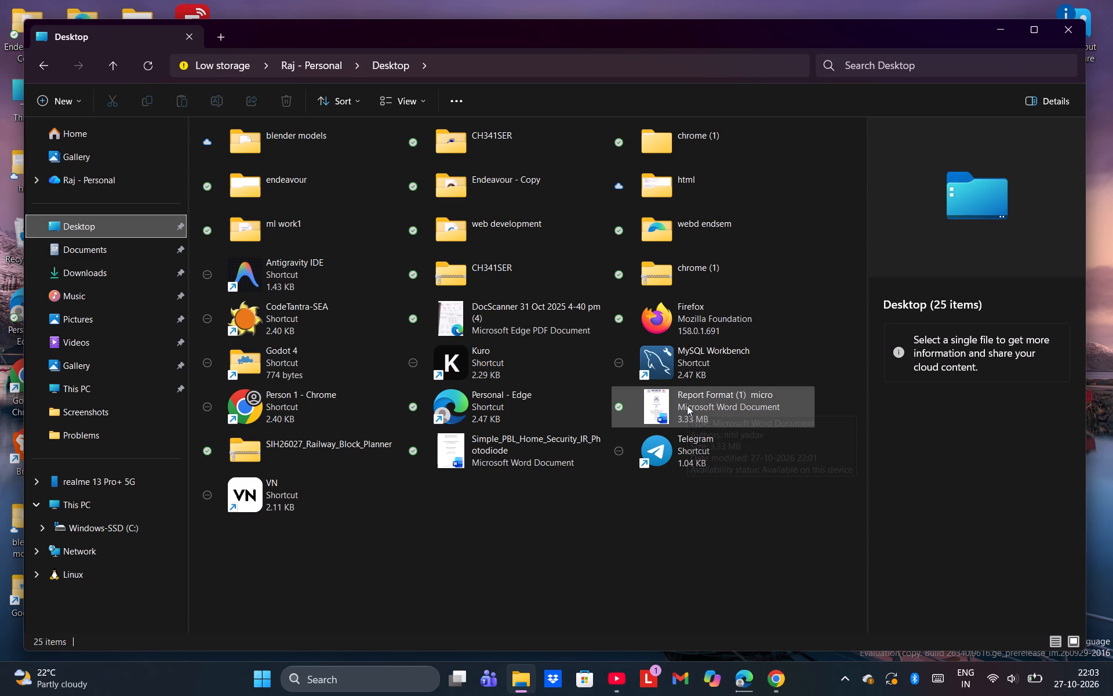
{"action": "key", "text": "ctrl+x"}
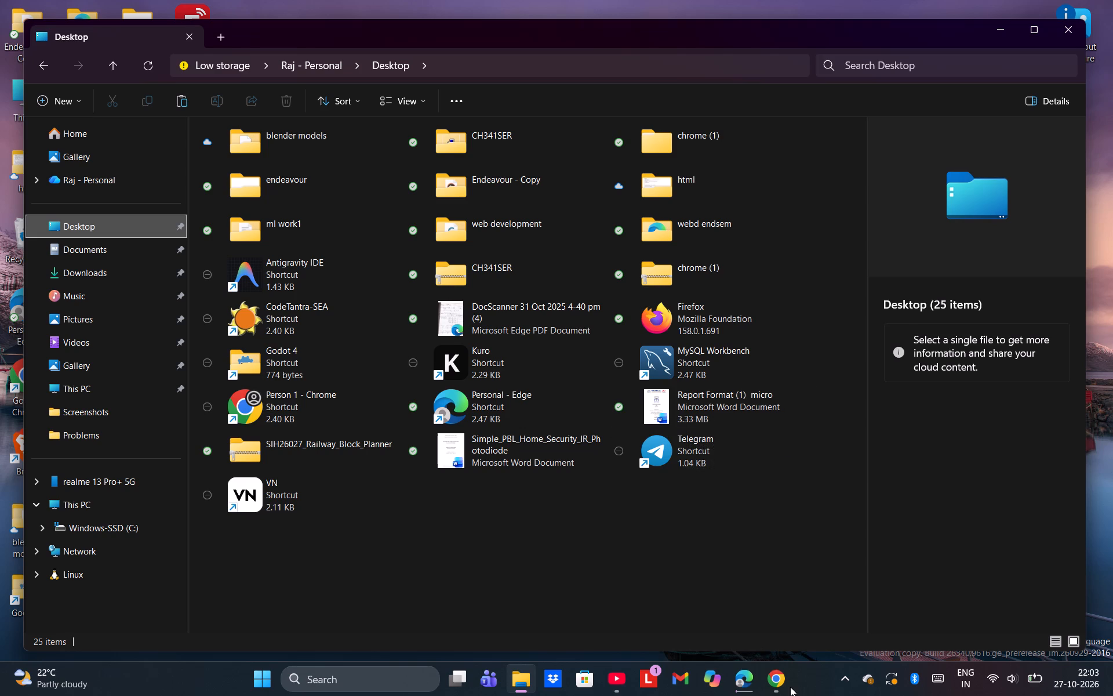
{"action": "left_click", "coordinate": [788, 687]}
{"action": "left_click", "coordinate": [457, 423]}
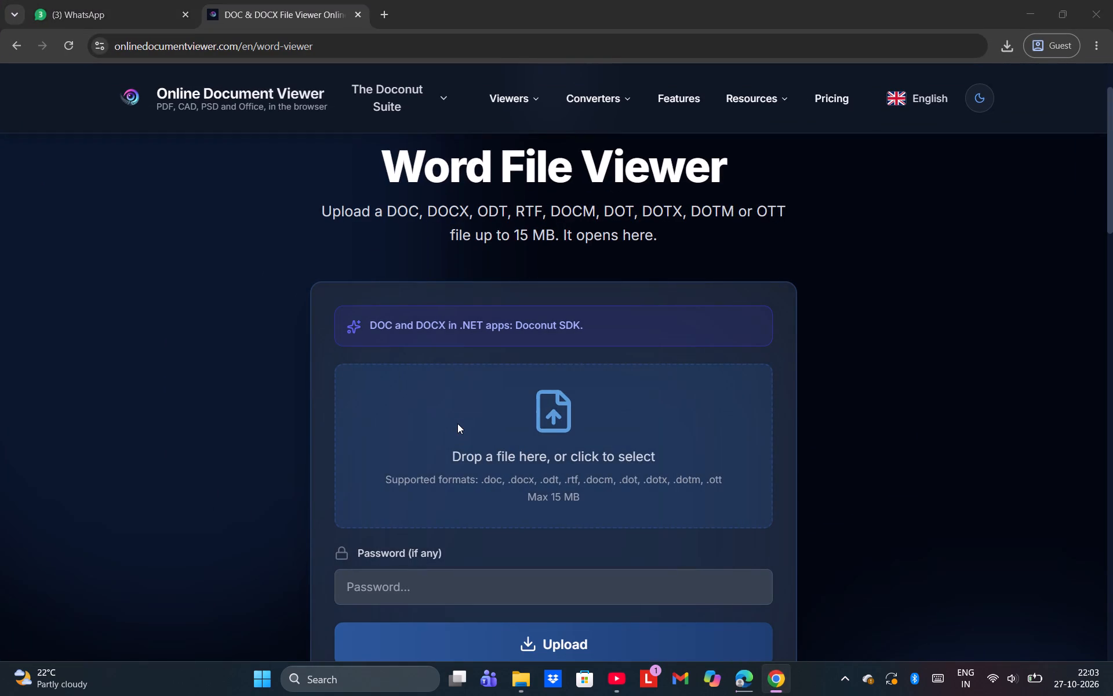
{"action": "key", "text": "ctrl+v"}
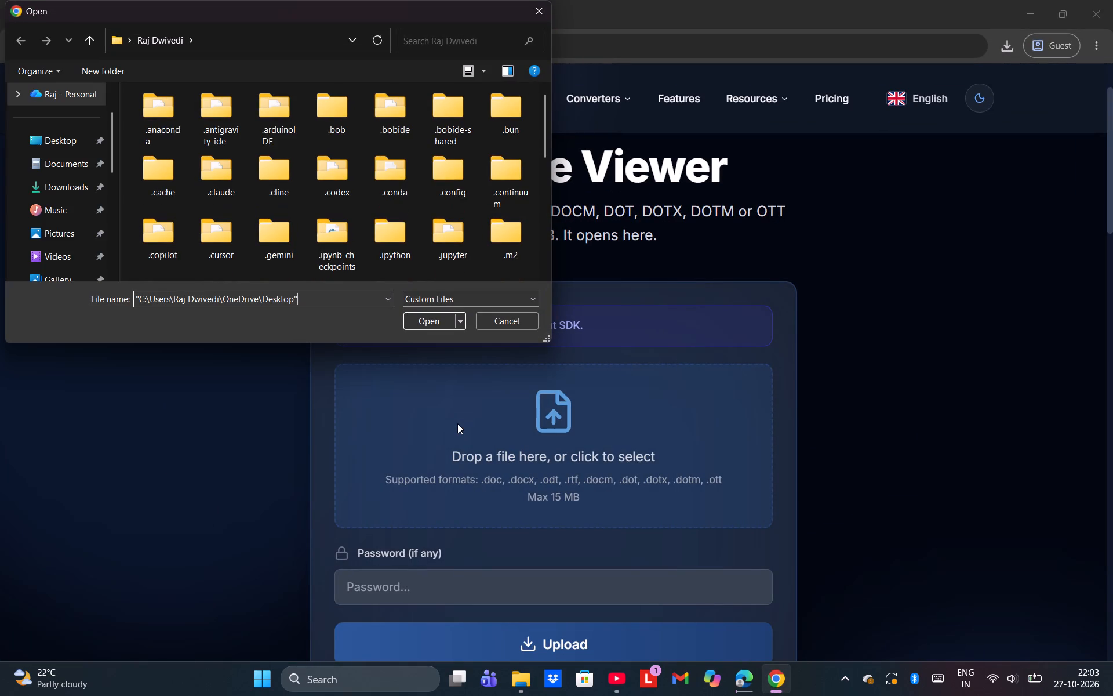
{"action": "key", "text": "Return"}
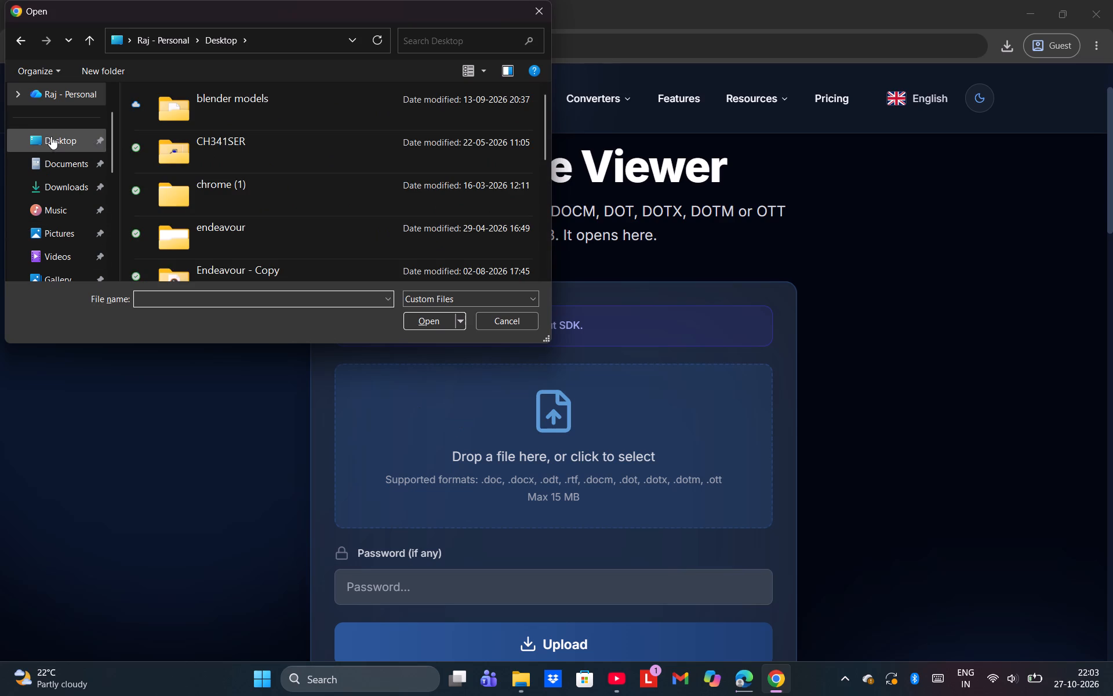
{"action": "left_click", "coordinate": [52, 135]}
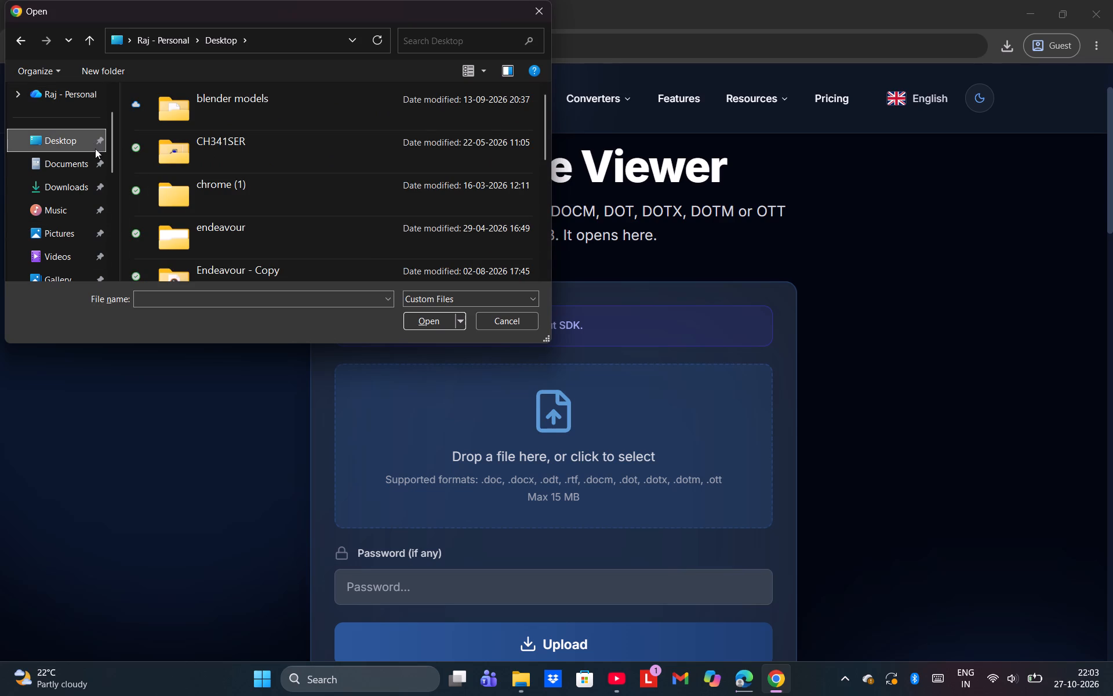
{"action": "left_click", "coordinate": [85, 138]}
{"action": "scroll", "coordinate": [344, 196], "scroll_direction": "down", "scroll_amount": 4}
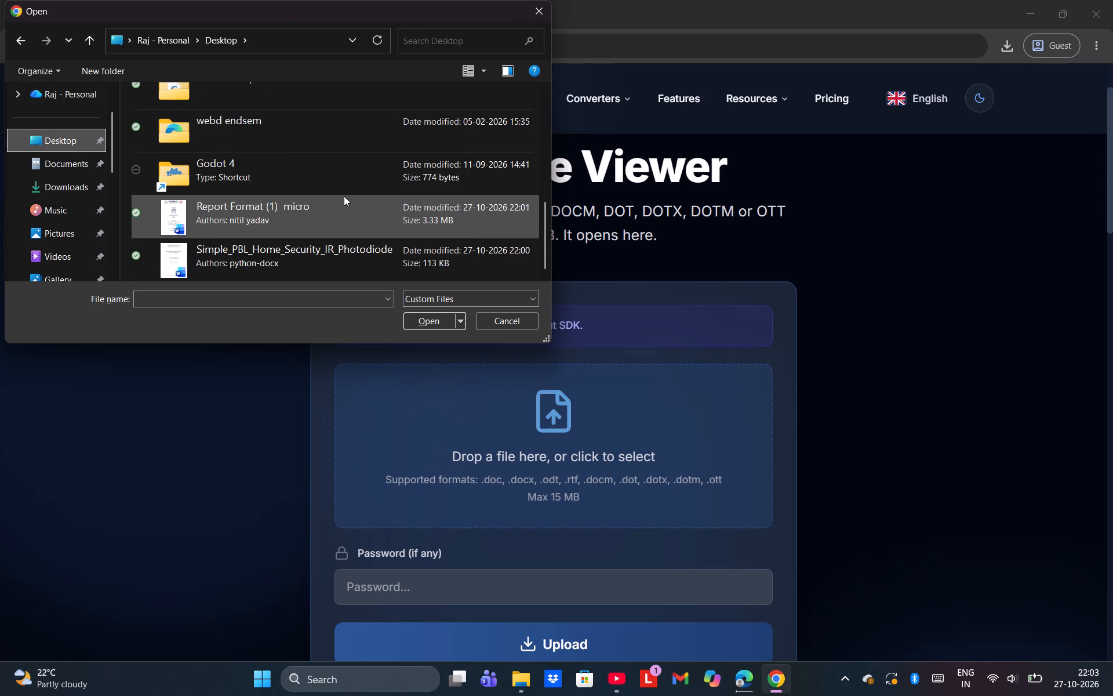
{"action": "left_click", "coordinate": [337, 231]}
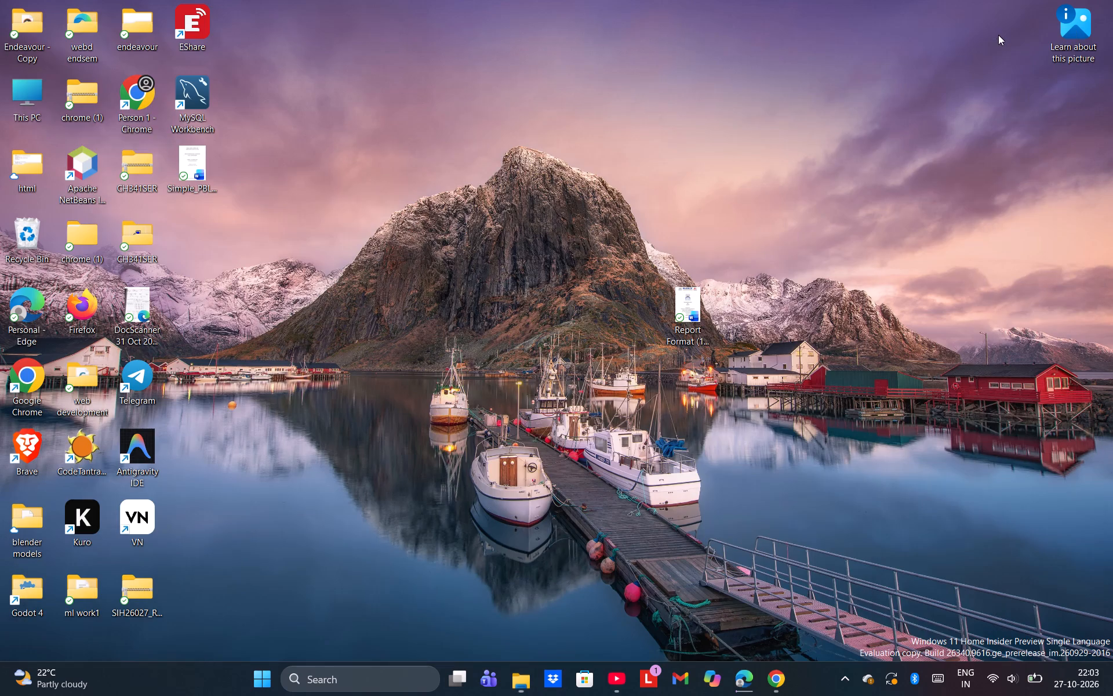
{"action": "double_click", "coordinate": [183, 164]}
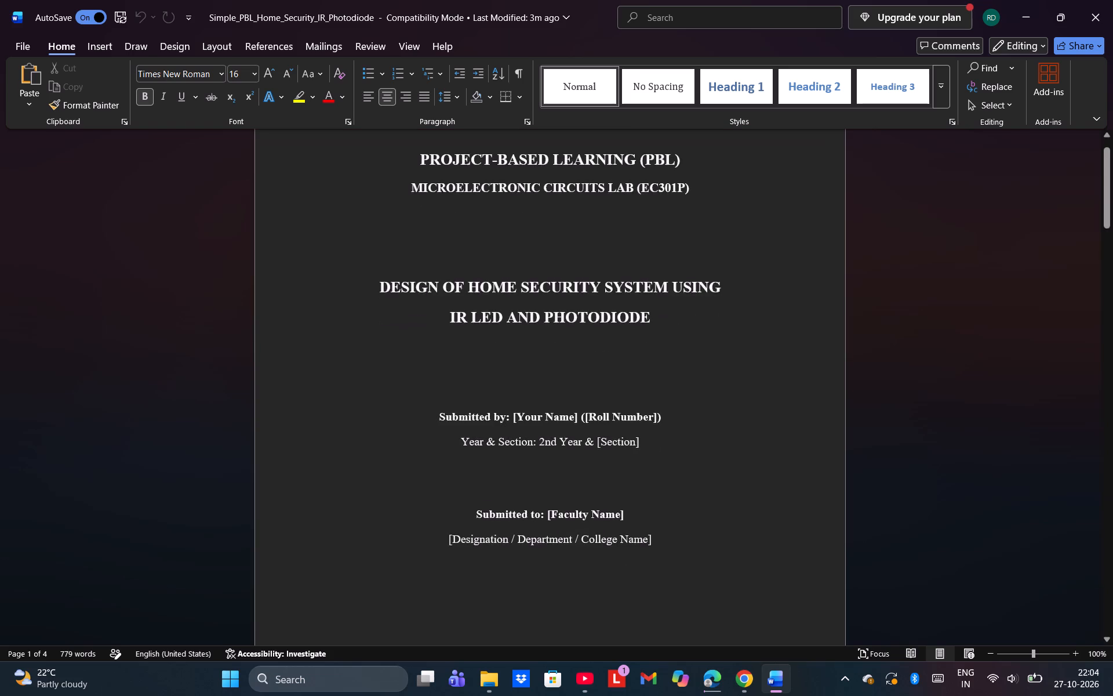
{"action": "scroll", "coordinate": [776, 404], "scroll_direction": "down", "scroll_amount": 6}
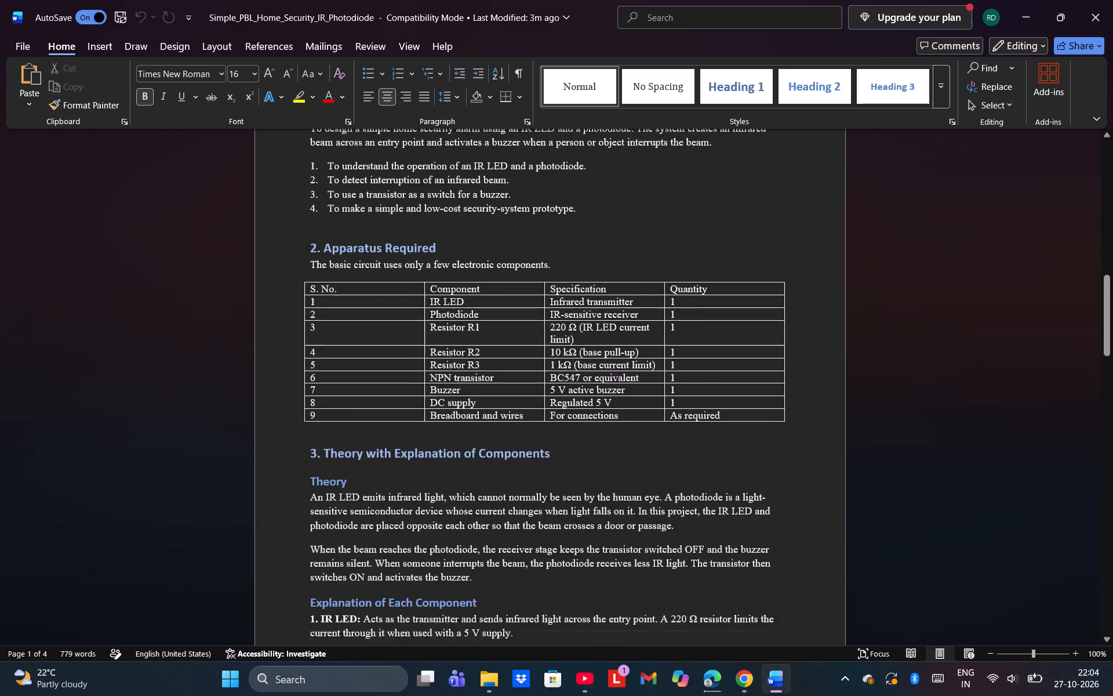
{"action": "scroll", "coordinate": [776, 404], "scroll_direction": "down", "scroll_amount": 1}
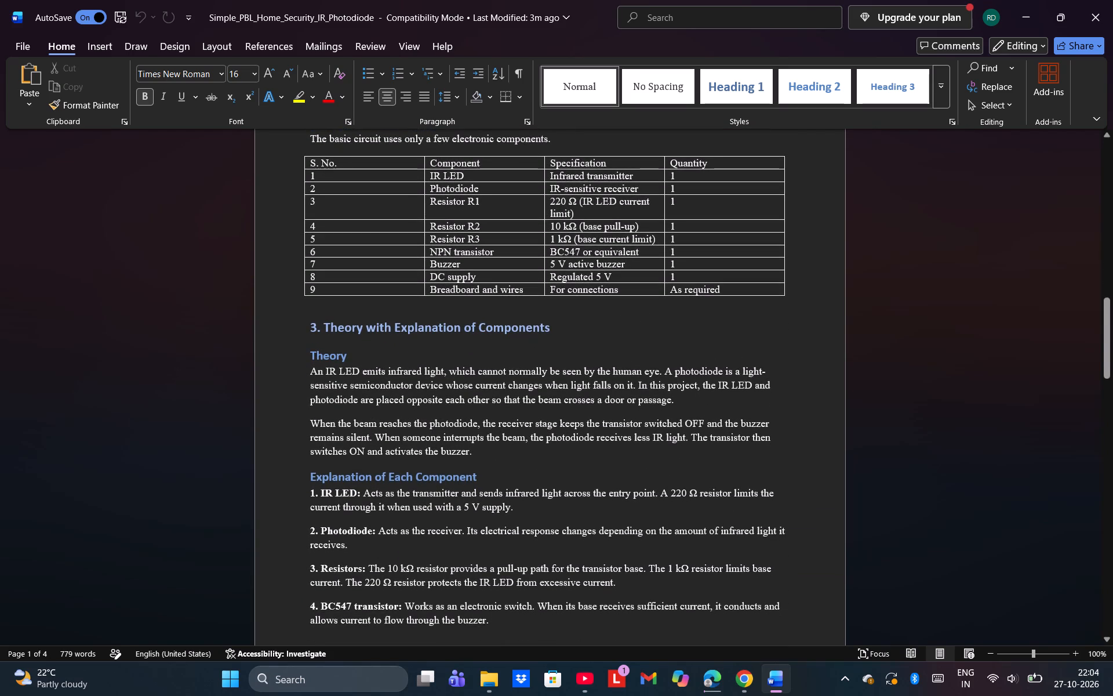
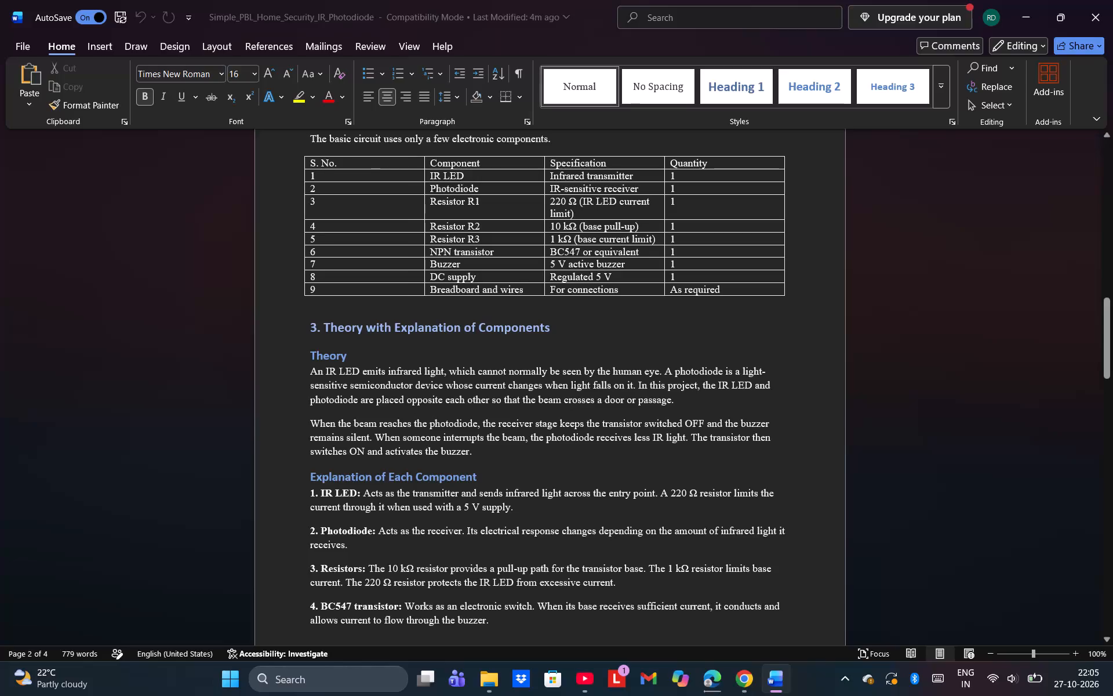
Look over the home security report again, from its cover page to the apparatus and theory sections.
{"action": "scroll", "coordinate": [488, 447], "scroll_direction": "up", "scroll_amount": 2}
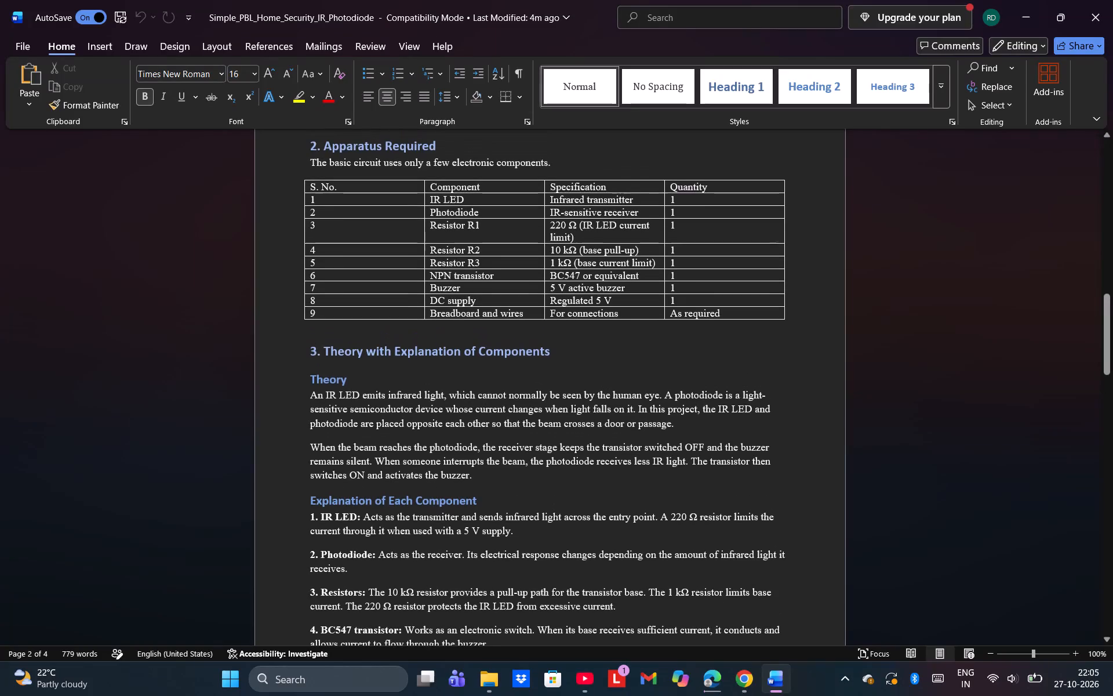
{"action": "scroll", "coordinate": [488, 447], "scroll_direction": "up", "scroll_amount": 7}
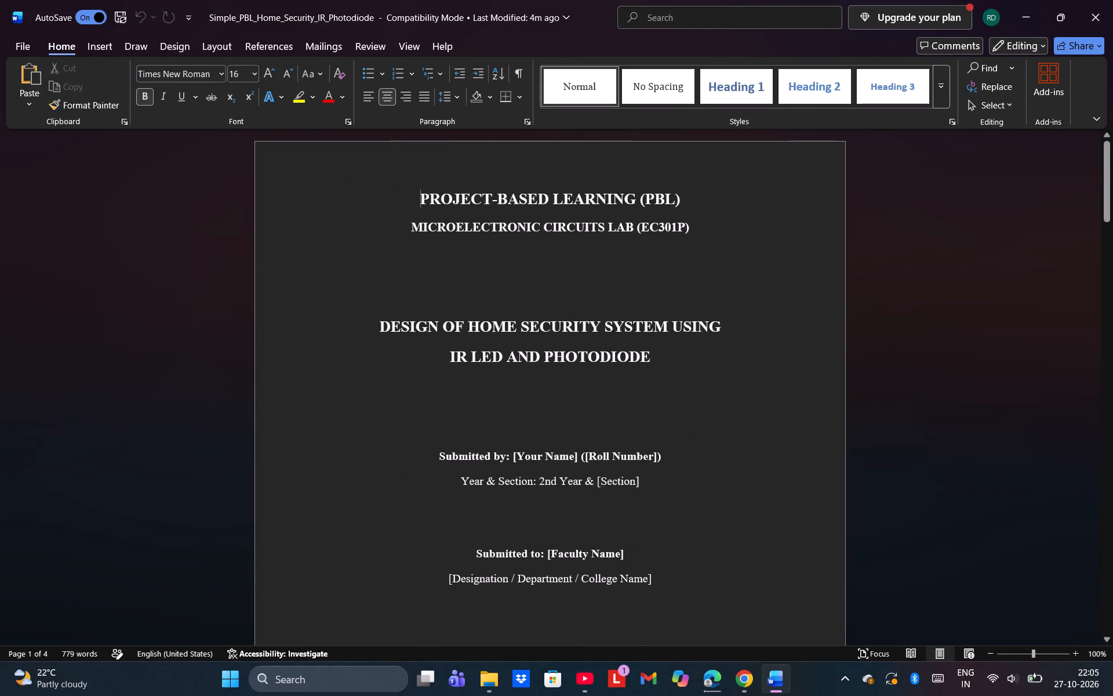
{"action": "scroll", "coordinate": [438, 516], "scroll_direction": "down", "scroll_amount": 2}
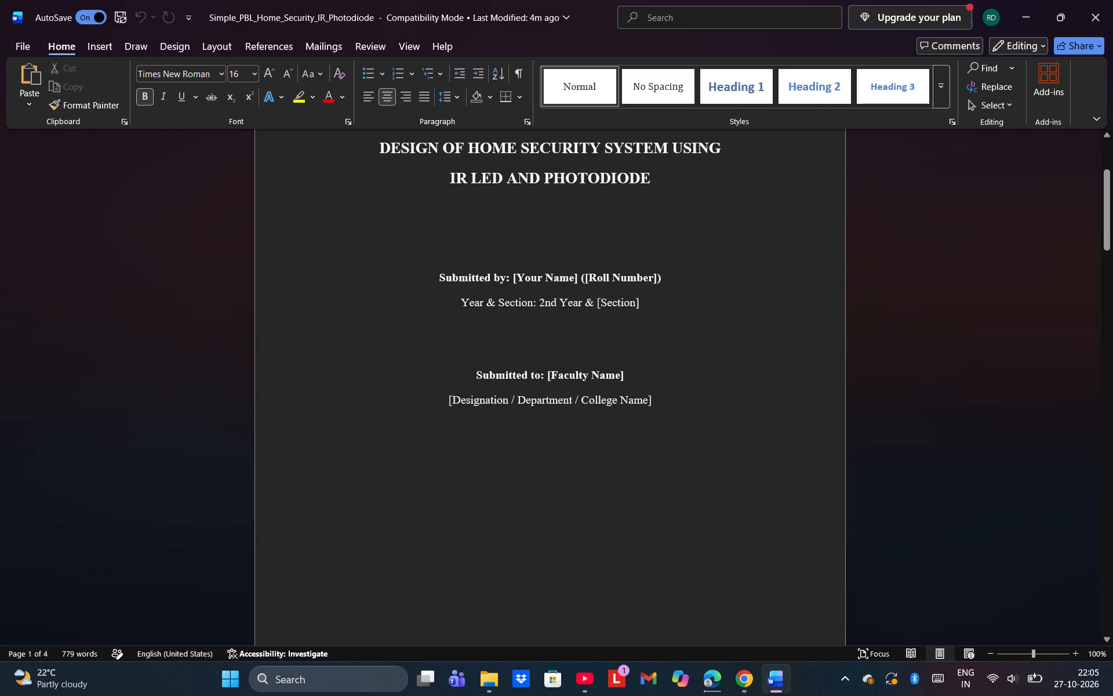
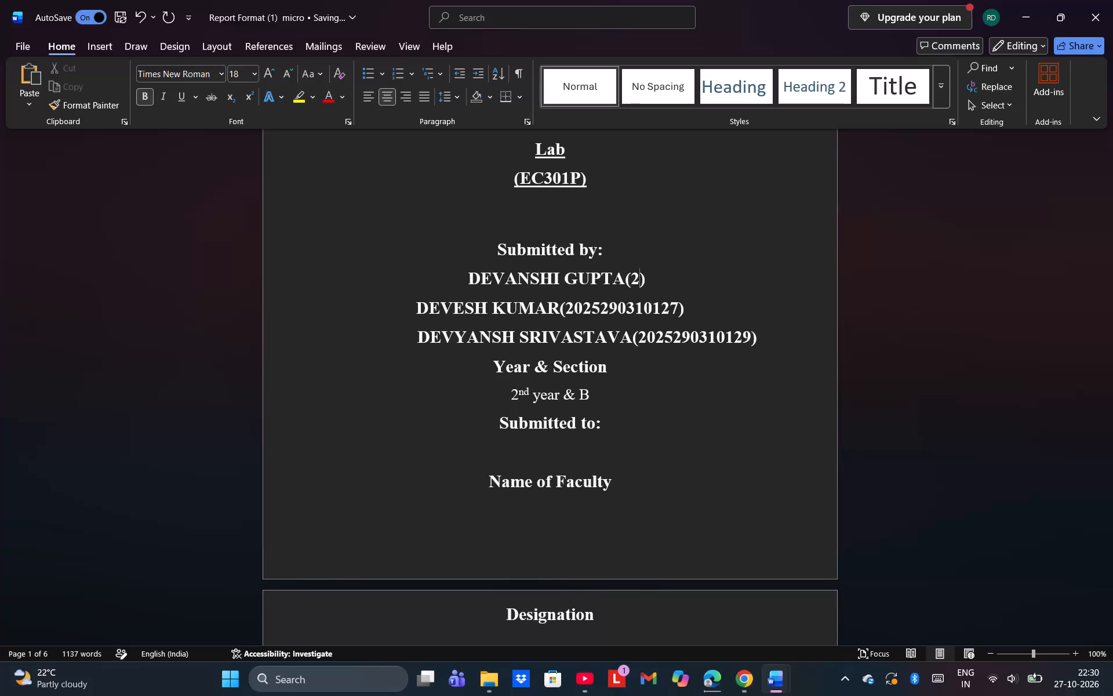
Complete the first student's roll number in the Submitted by list on the report's cover page.
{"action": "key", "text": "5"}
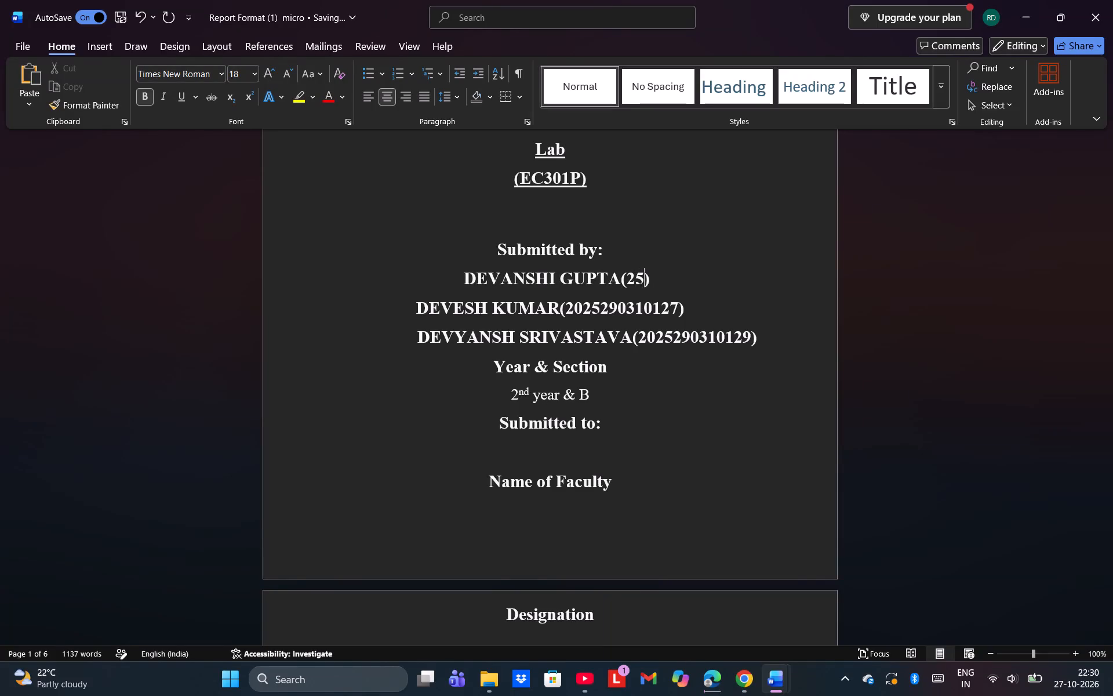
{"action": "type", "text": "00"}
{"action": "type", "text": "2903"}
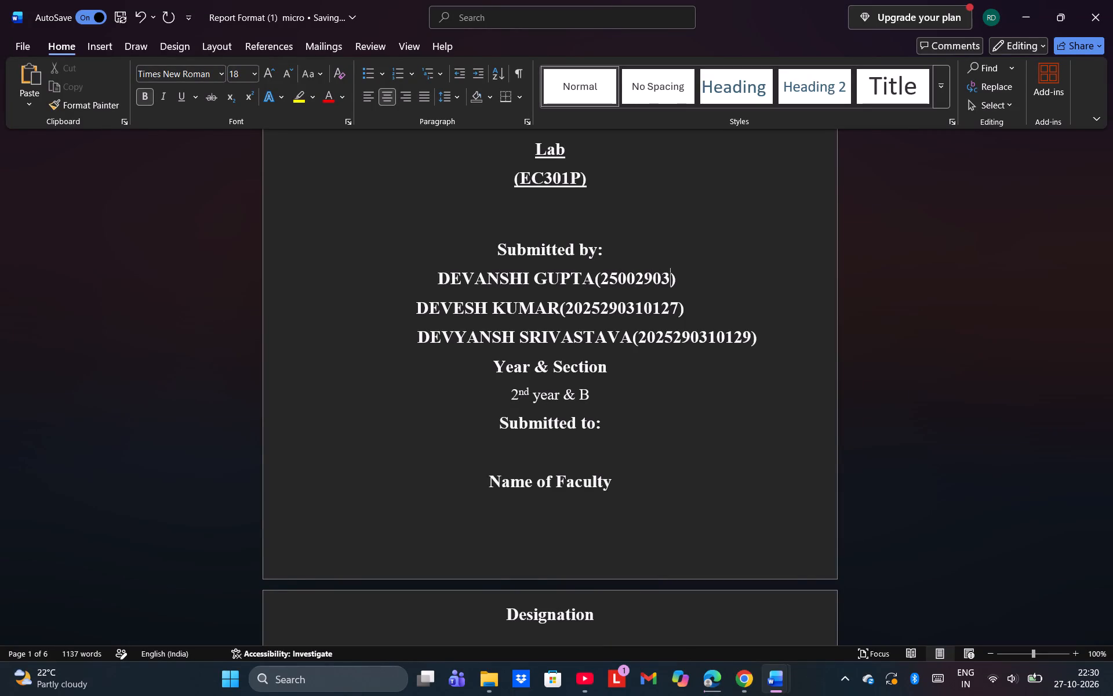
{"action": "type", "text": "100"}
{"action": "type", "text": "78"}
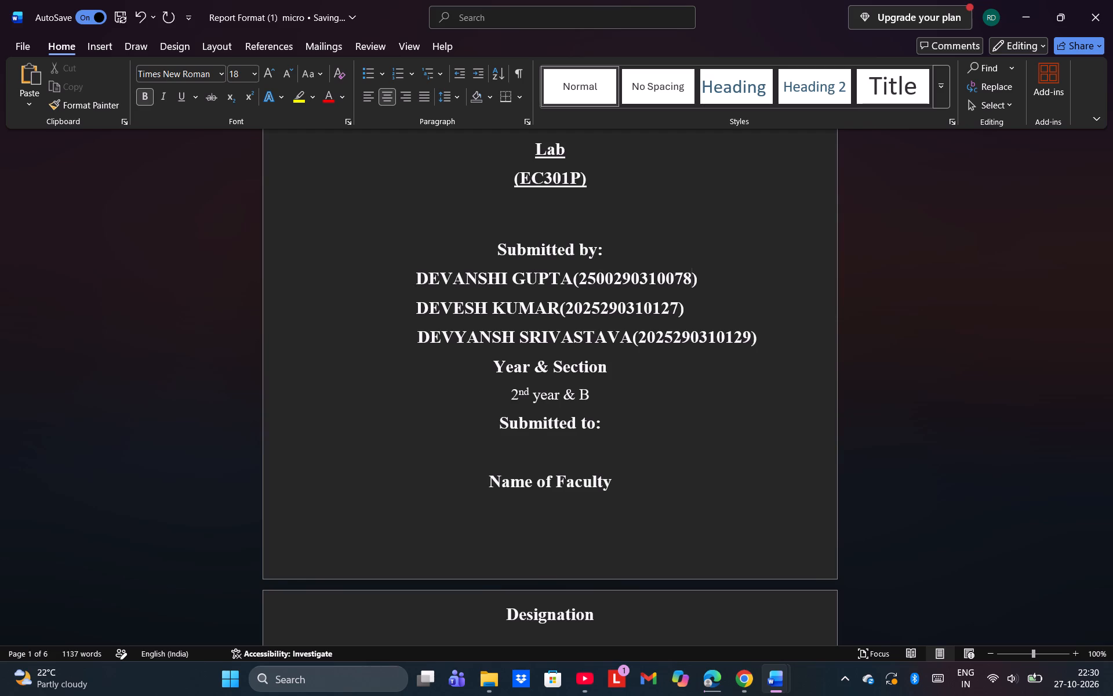
Replace the second student's roll number in the Submitted by list with the correct one.
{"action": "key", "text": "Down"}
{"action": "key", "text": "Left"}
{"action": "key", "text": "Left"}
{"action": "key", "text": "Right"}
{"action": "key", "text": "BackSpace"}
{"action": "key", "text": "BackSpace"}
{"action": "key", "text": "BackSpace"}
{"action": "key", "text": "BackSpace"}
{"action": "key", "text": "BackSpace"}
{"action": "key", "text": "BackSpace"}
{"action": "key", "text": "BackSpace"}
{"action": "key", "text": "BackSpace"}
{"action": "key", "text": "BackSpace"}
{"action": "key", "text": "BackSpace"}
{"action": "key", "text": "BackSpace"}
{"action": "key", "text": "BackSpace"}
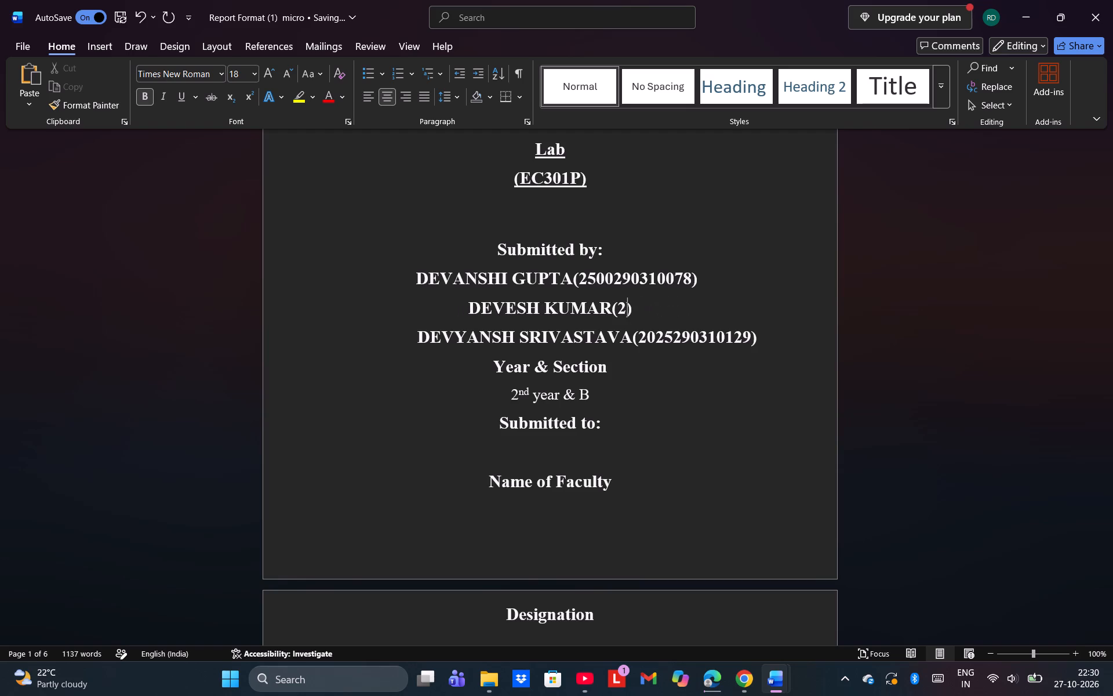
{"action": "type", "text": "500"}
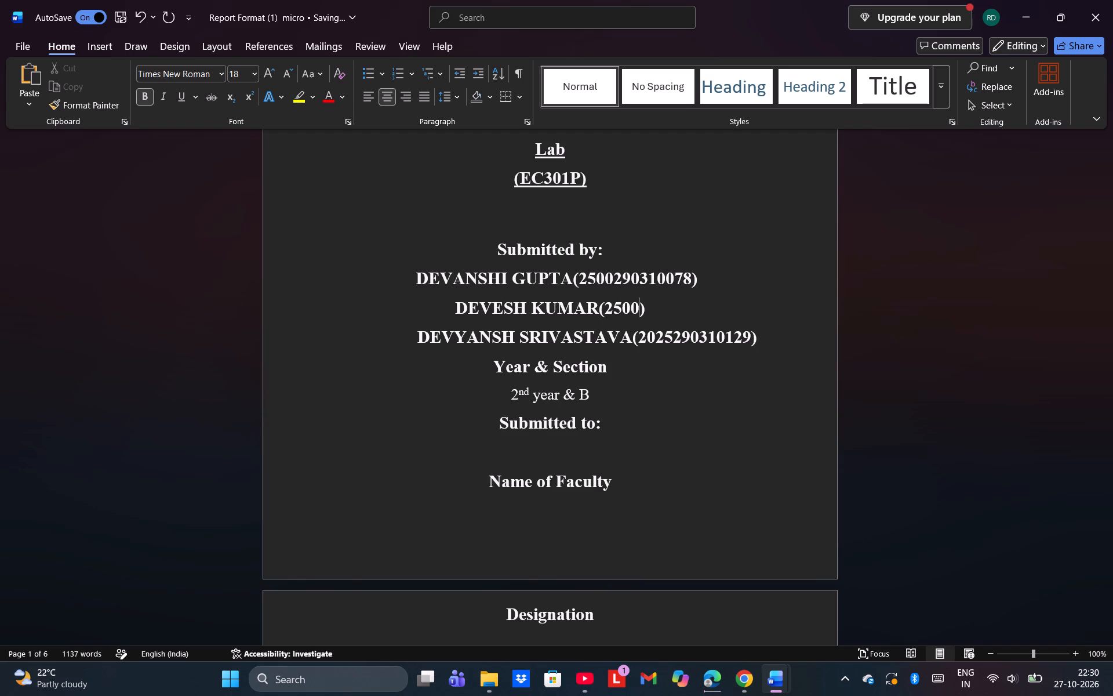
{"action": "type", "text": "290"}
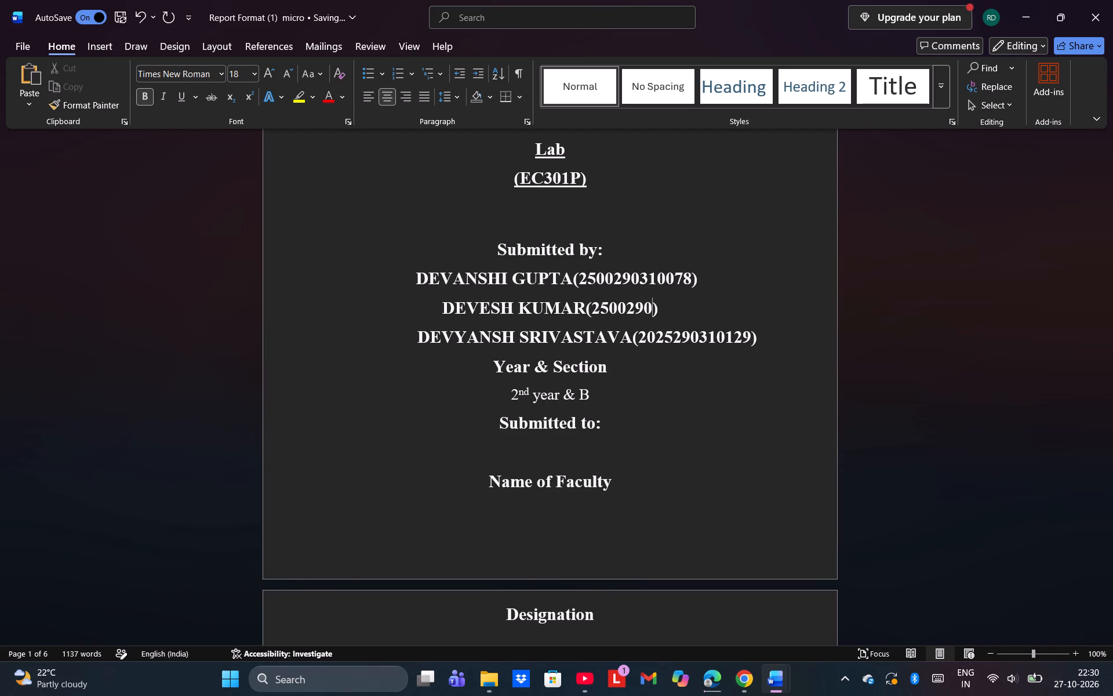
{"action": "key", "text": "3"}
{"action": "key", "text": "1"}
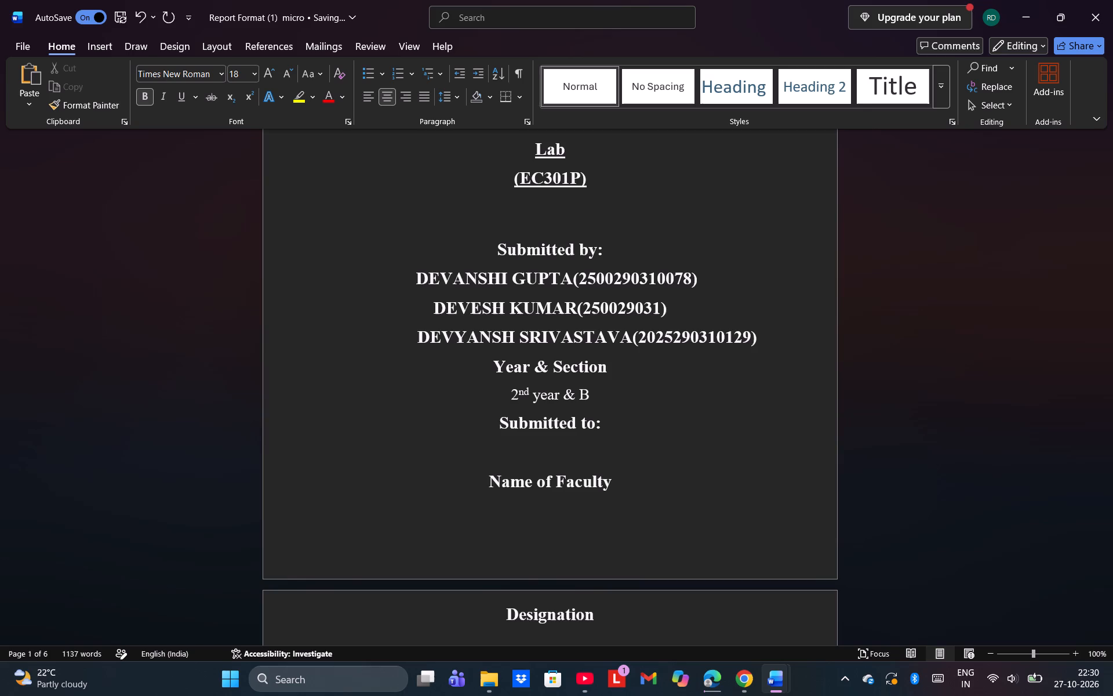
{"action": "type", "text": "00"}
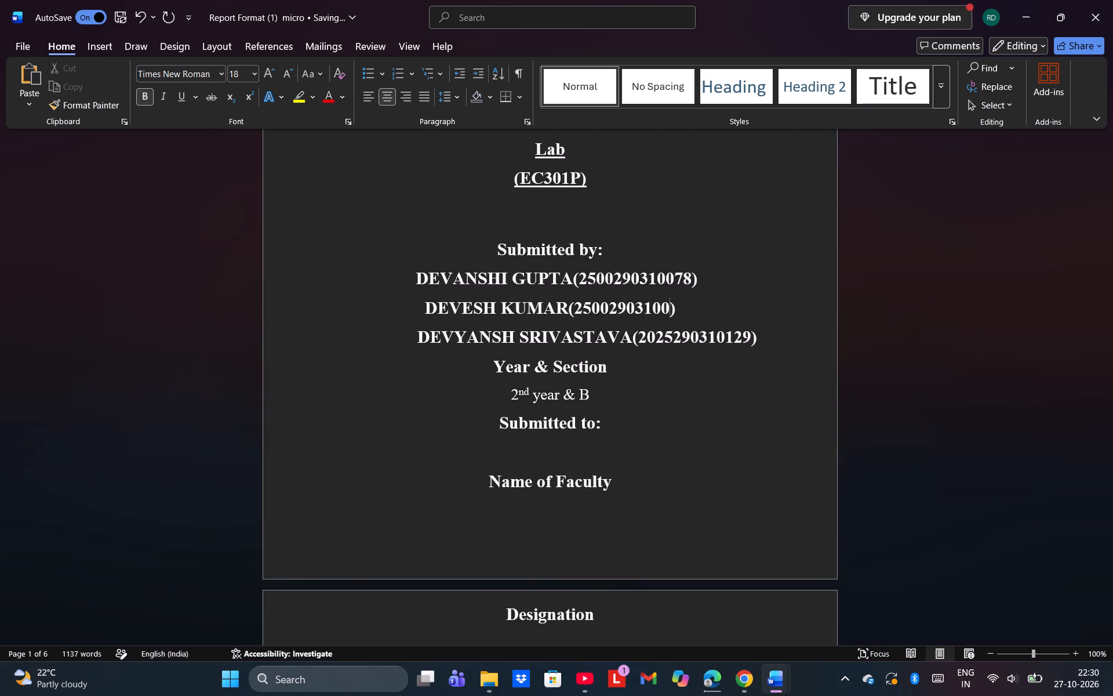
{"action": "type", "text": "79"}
Replace the third student's roll number in the Submitted by list with the correct one.
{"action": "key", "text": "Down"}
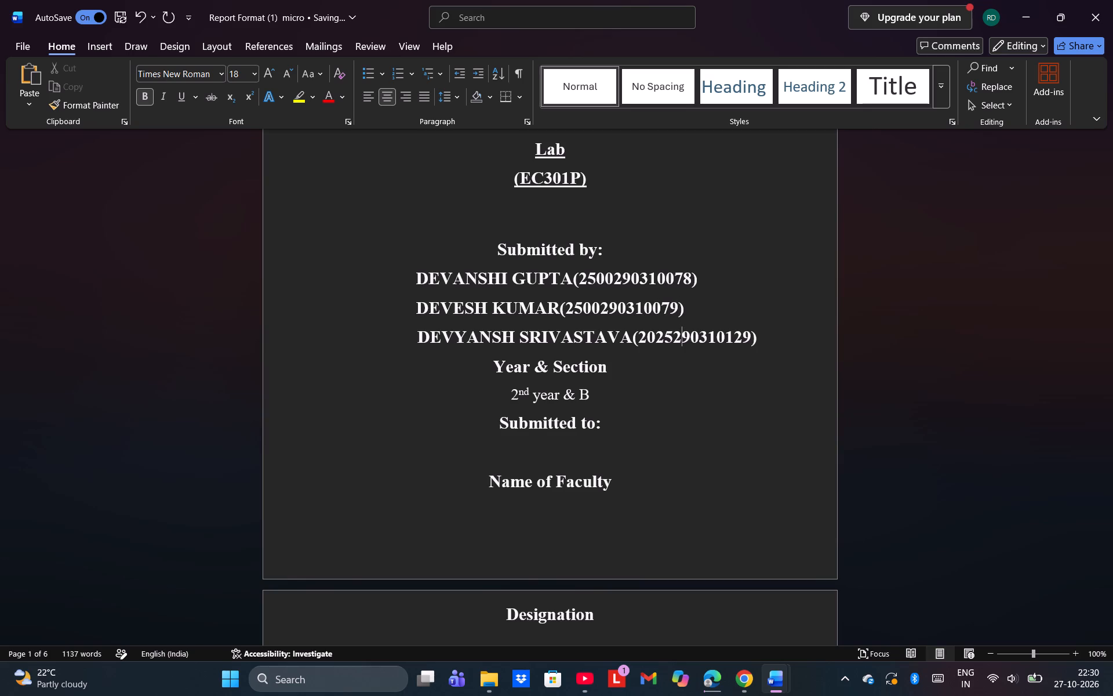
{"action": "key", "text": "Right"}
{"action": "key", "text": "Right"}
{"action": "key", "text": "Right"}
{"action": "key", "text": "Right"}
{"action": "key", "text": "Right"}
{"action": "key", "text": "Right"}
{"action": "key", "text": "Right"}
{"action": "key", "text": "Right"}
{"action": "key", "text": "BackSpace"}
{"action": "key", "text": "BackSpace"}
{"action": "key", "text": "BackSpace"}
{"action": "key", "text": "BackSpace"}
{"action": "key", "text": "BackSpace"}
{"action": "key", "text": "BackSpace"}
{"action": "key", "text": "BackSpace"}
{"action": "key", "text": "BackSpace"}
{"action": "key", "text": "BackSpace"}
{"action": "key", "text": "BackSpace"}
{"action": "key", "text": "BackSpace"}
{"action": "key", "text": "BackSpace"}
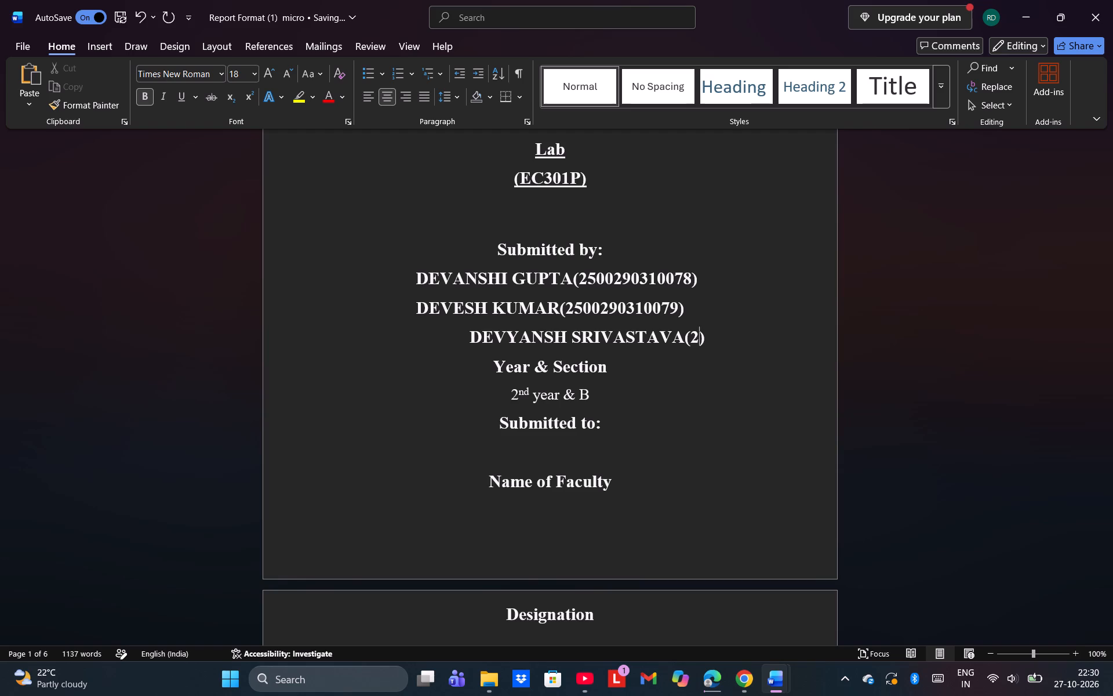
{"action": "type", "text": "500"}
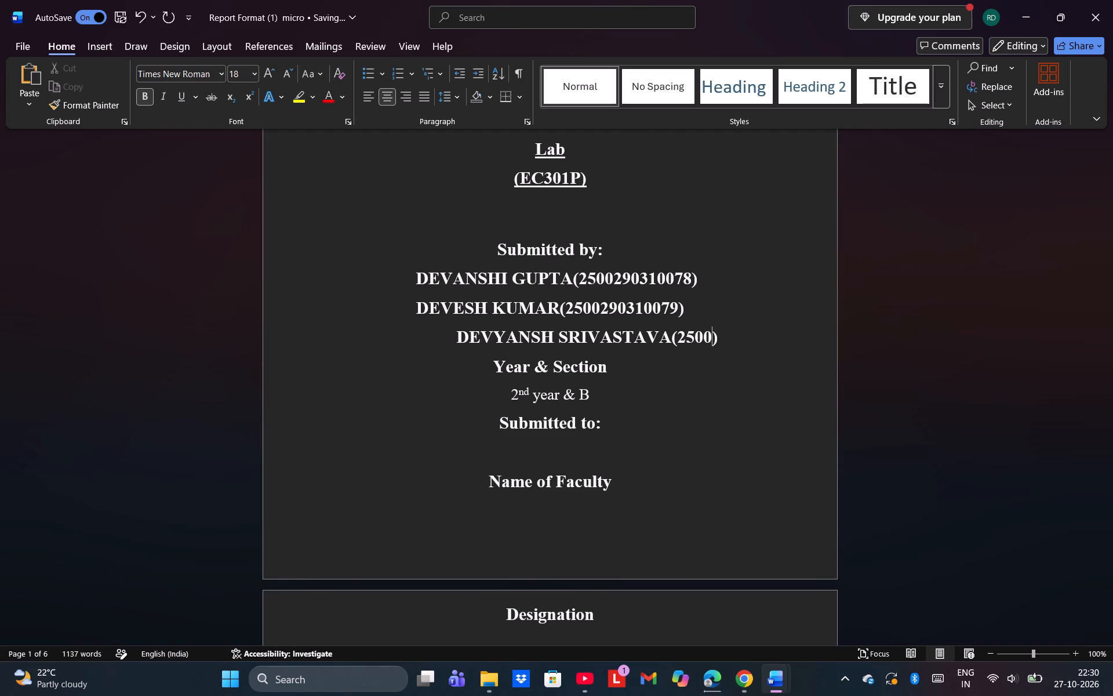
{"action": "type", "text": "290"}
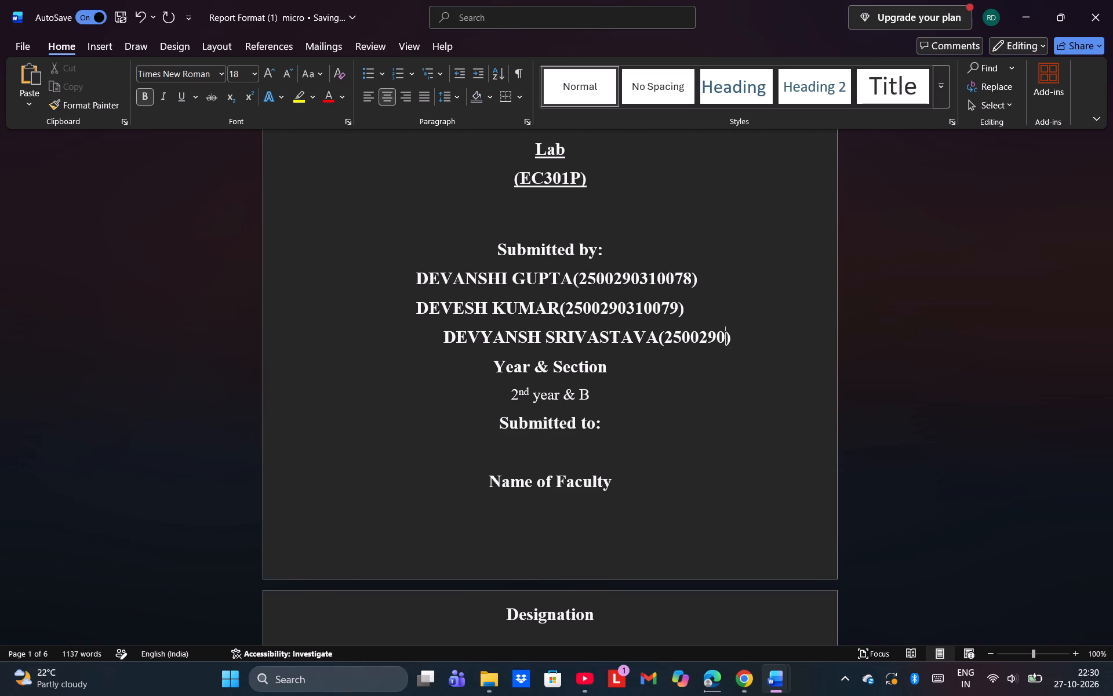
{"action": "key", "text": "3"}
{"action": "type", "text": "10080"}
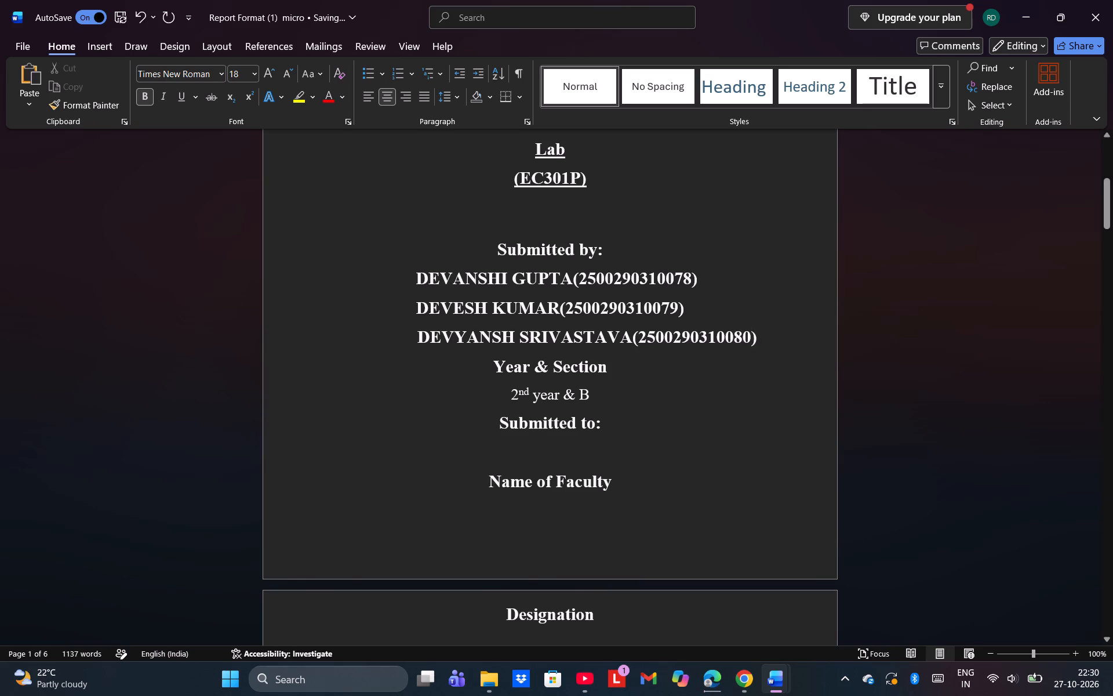
Replace the "Name of Faculty" placeholder beneath Submitted to with the faculty member's name.
{"action": "scroll", "coordinate": [556, 486], "scroll_direction": "down", "scroll_amount": 4}
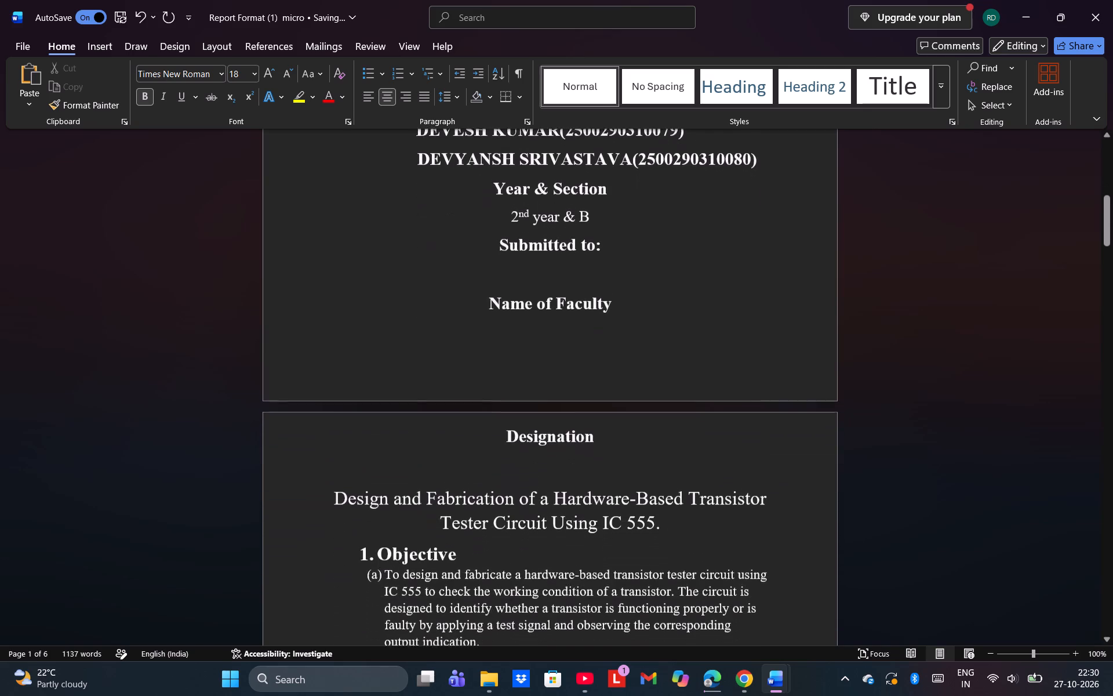
{"action": "left_click", "coordinate": [618, 282]}
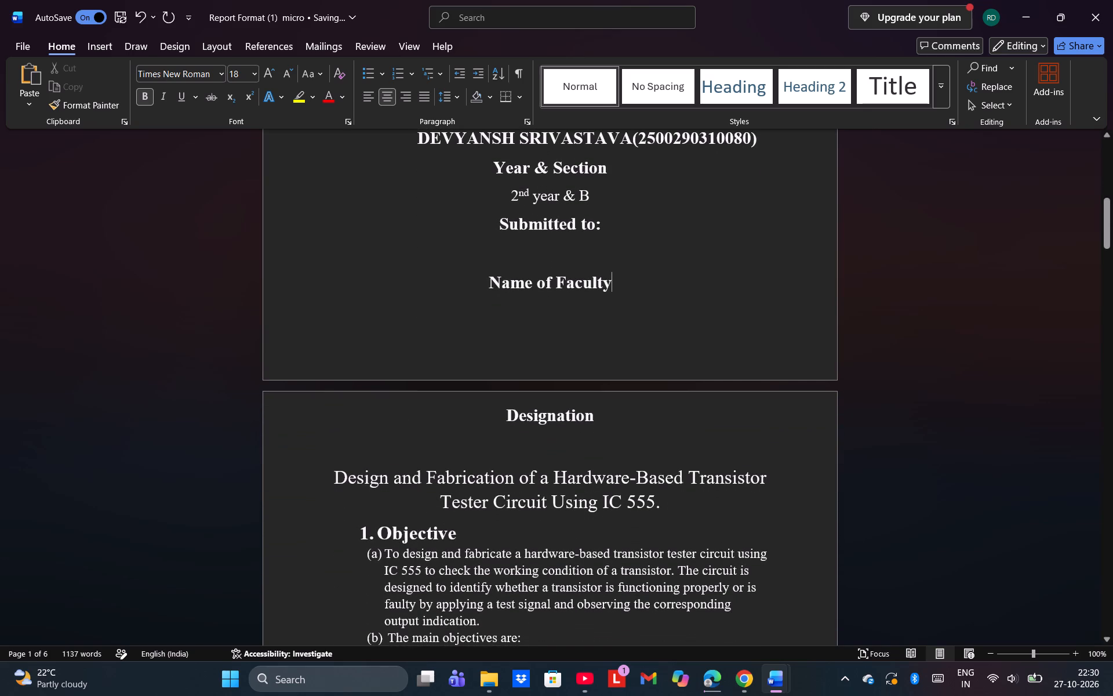
{"action": "key", "text": "BackSpace"}
{"action": "key", "text": "BackSpace"}
{"action": "key", "text": "BackSpace"}
{"action": "key", "text": "BackSpace"}
{"action": "key", "text": "BackSpace"}
{"action": "key", "text": "BackSpace"}
{"action": "key", "text": "BackSpace"}
{"action": "key", "text": "BackSpace"}
{"action": "key", "text": "BackSpace"}
{"action": "key", "text": "BackSpace"}
{"action": "key", "text": "BackSpace"}
{"action": "key", "text": "BackSpace"}
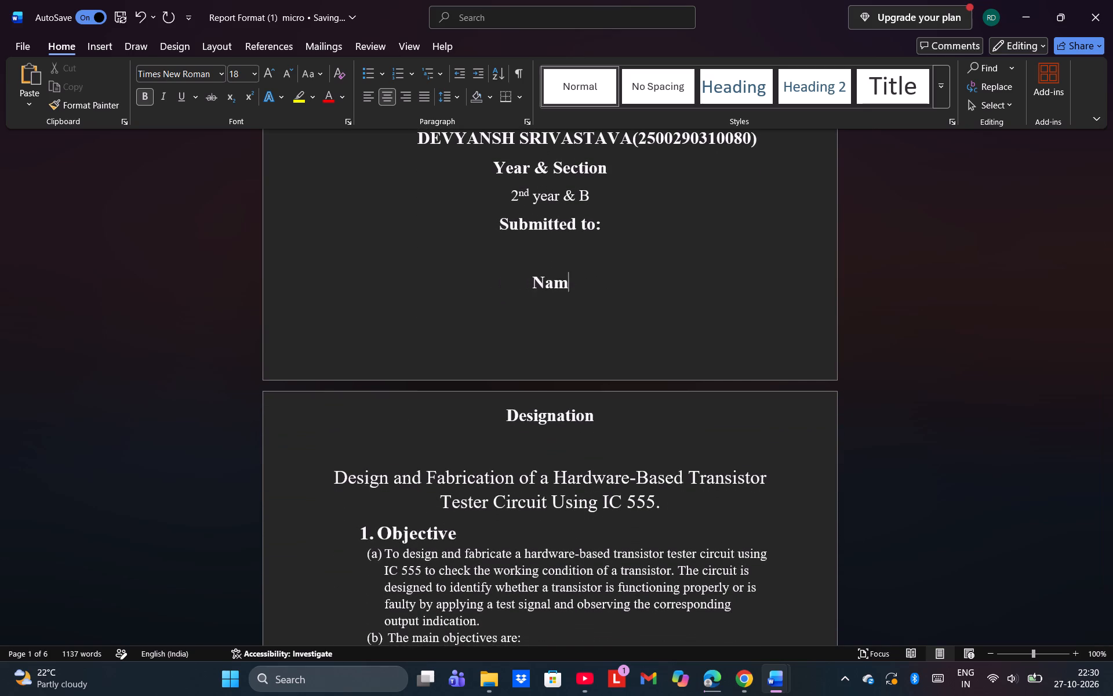
{"action": "key", "text": "BackSpace"}
{"action": "key", "text": "BackSpace"}
{"action": "key", "text": "BackSpace"}
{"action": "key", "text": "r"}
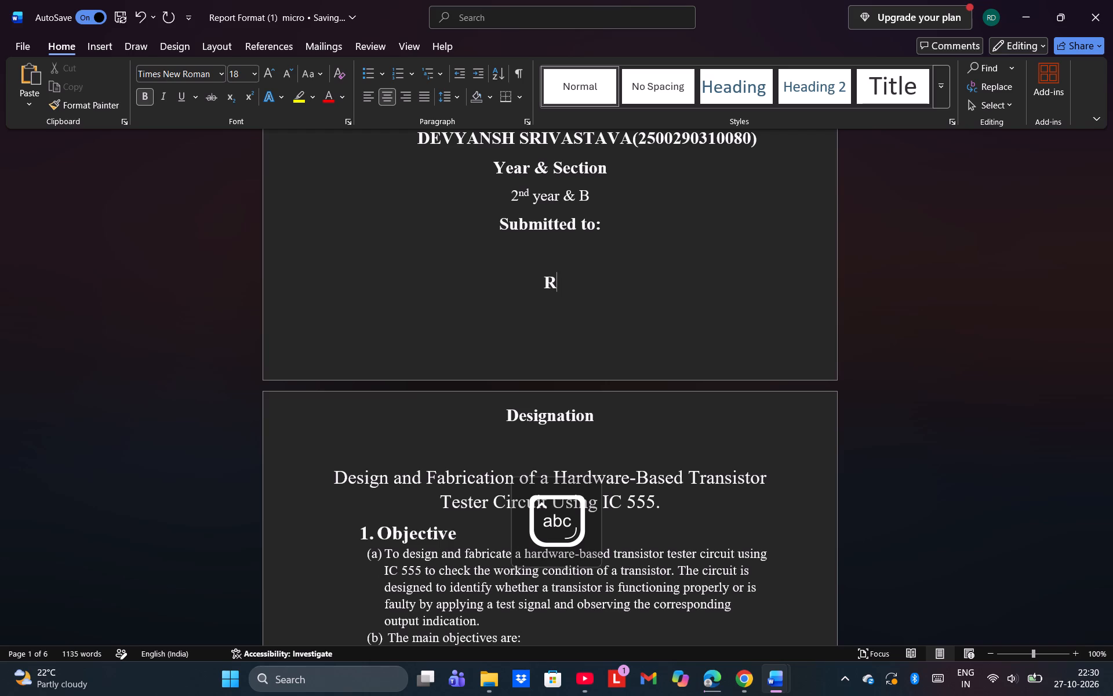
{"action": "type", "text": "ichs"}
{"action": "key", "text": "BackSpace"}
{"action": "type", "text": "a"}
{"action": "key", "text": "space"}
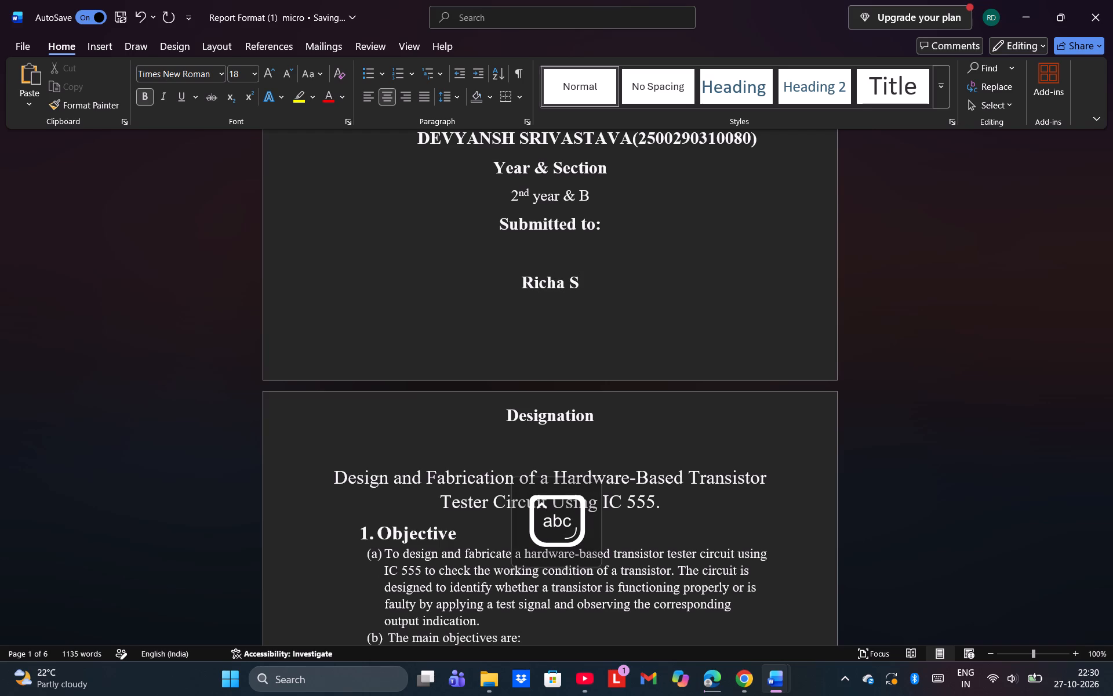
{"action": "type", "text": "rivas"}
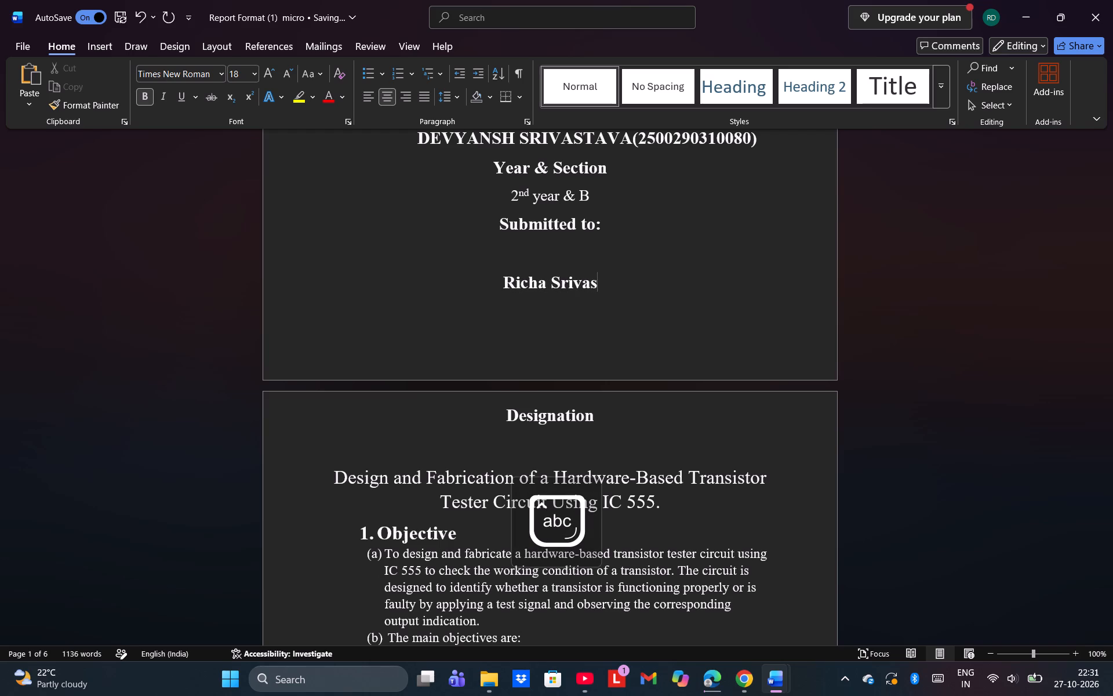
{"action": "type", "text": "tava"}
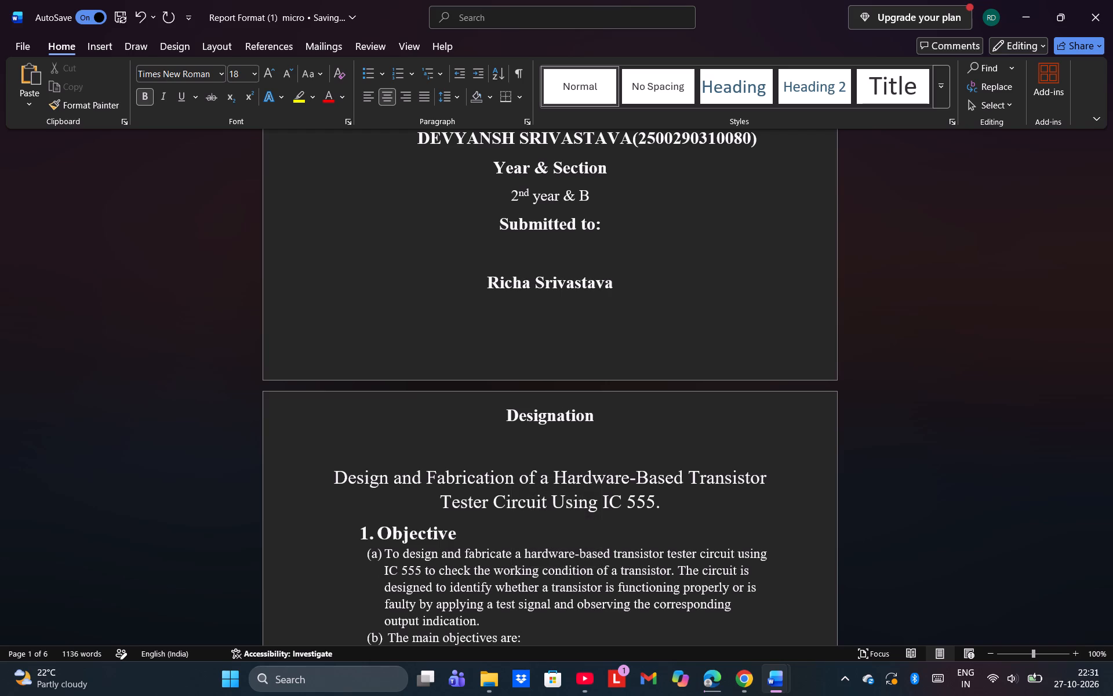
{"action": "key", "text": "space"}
{"action": "scroll", "coordinate": [618, 282], "scroll_direction": "down", "scroll_amount": 3}
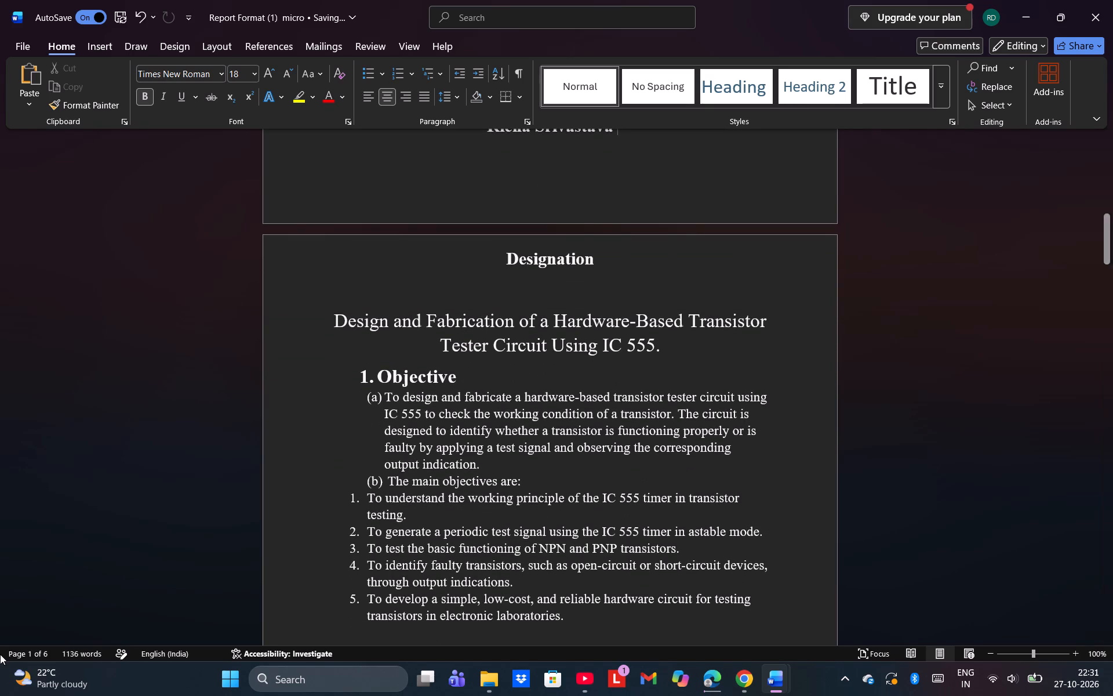
{"action": "left_click", "coordinate": [745, 673]}
{"action": "left_click", "coordinate": [457, 0]}
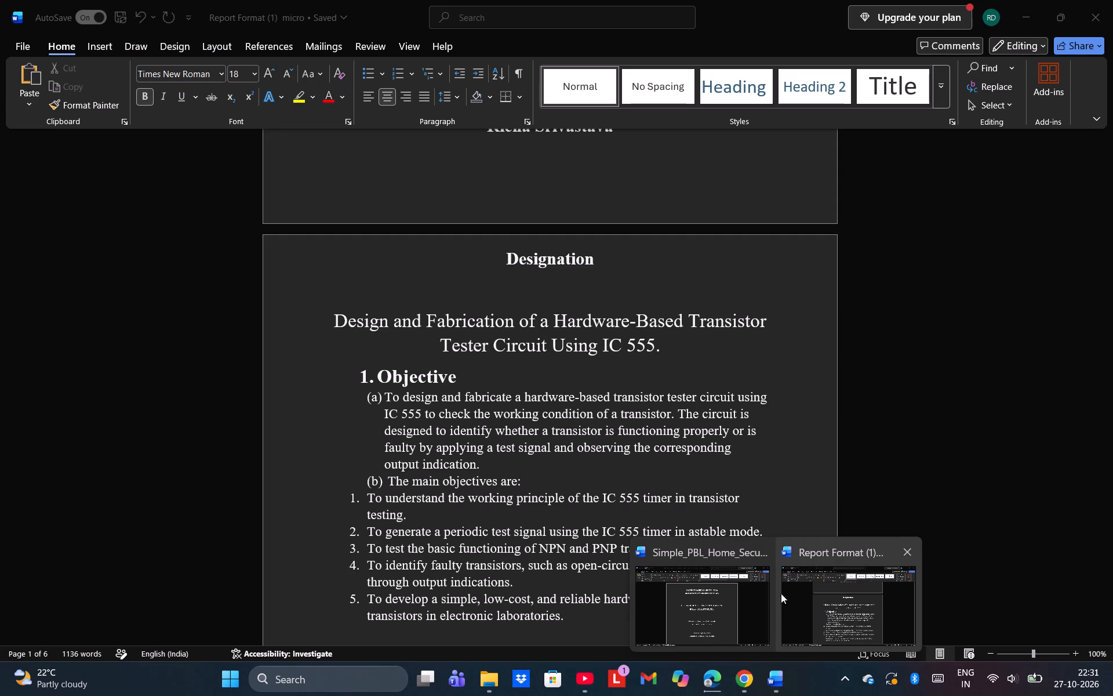
{"action": "left_click", "coordinate": [865, 597]}
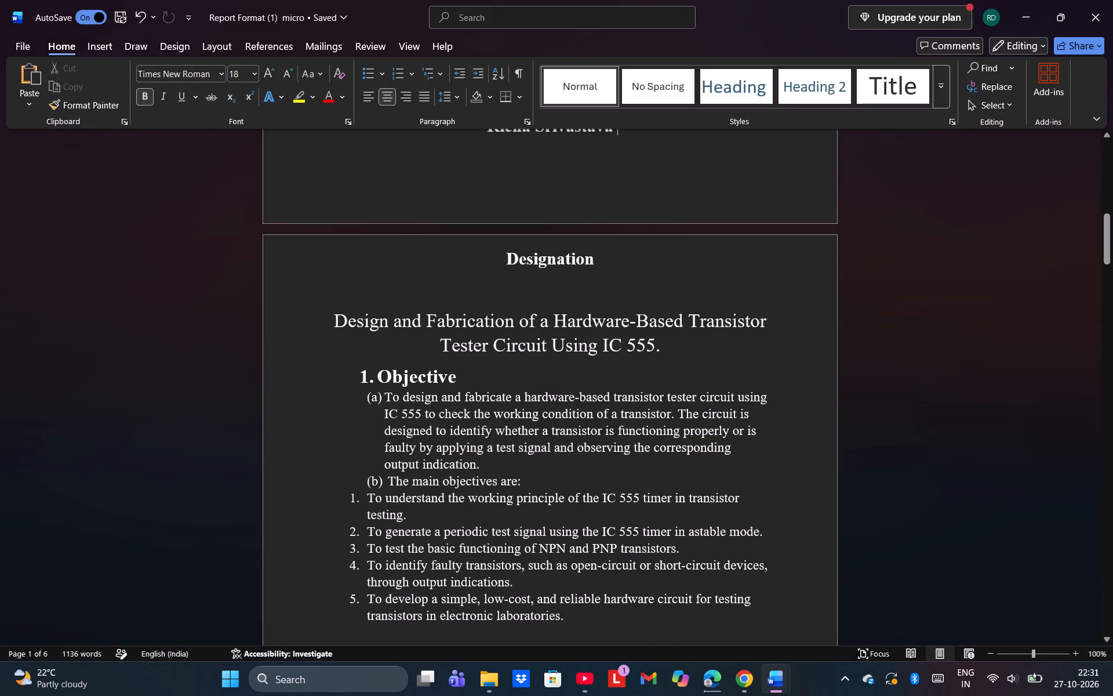
{"action": "left_click", "coordinate": [670, 357]}
{"action": "left_click_drag", "start_coordinate": [670, 357], "coordinate": [369, 310]}
{"action": "key", "text": "BackSpace"}
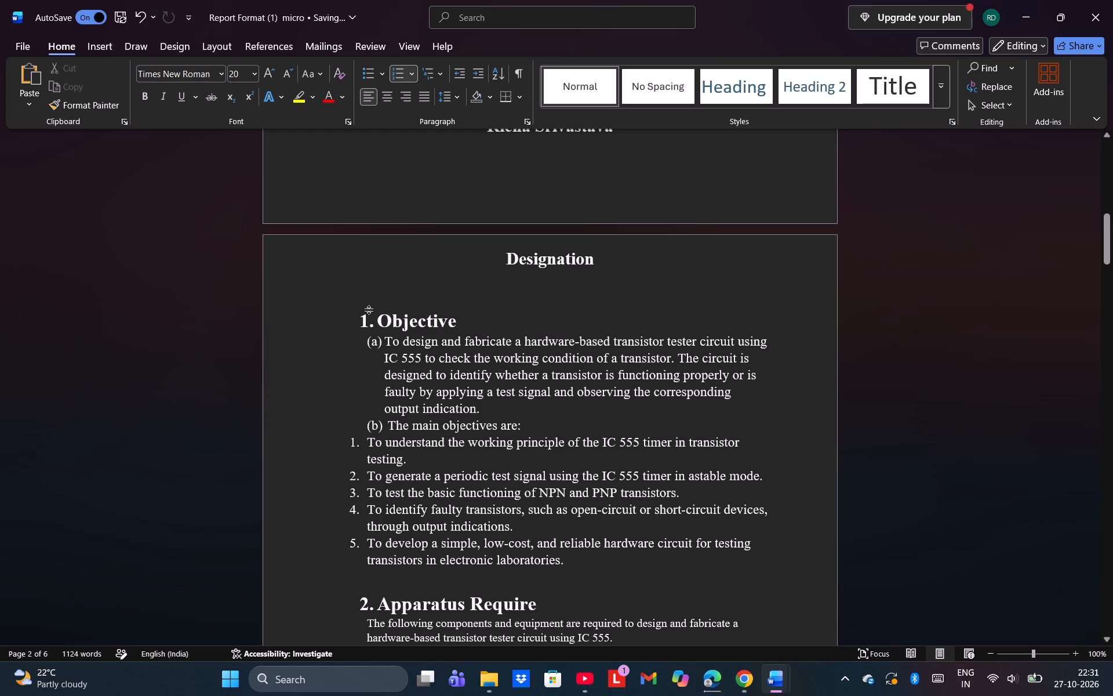
{"action": "key", "text": "ctrl+v"}
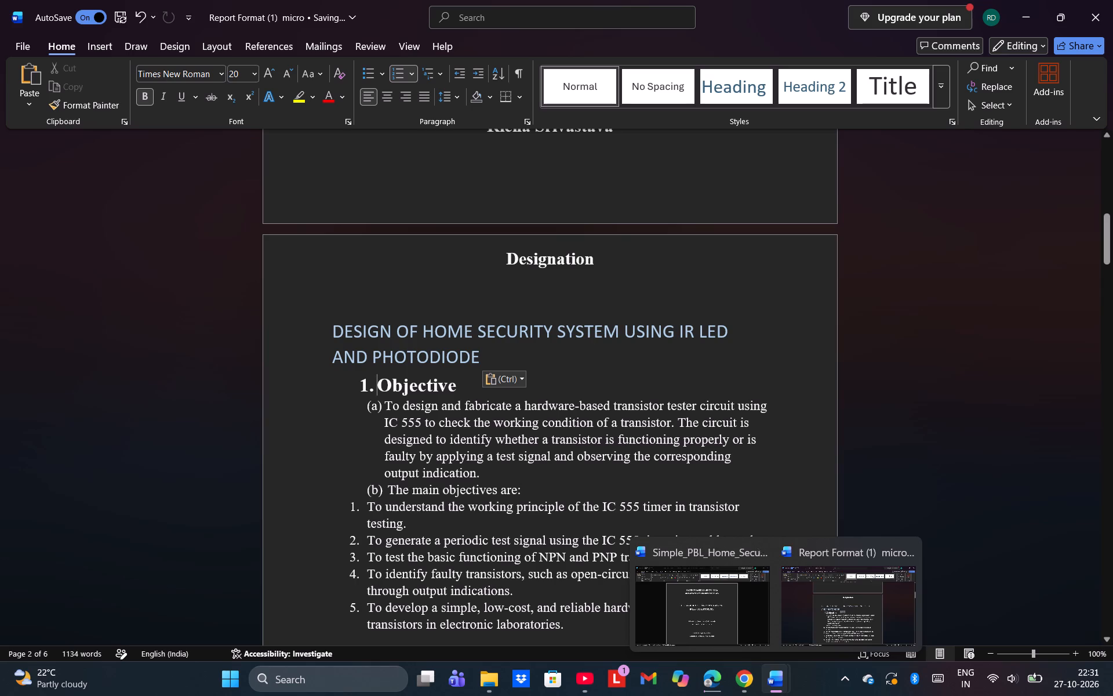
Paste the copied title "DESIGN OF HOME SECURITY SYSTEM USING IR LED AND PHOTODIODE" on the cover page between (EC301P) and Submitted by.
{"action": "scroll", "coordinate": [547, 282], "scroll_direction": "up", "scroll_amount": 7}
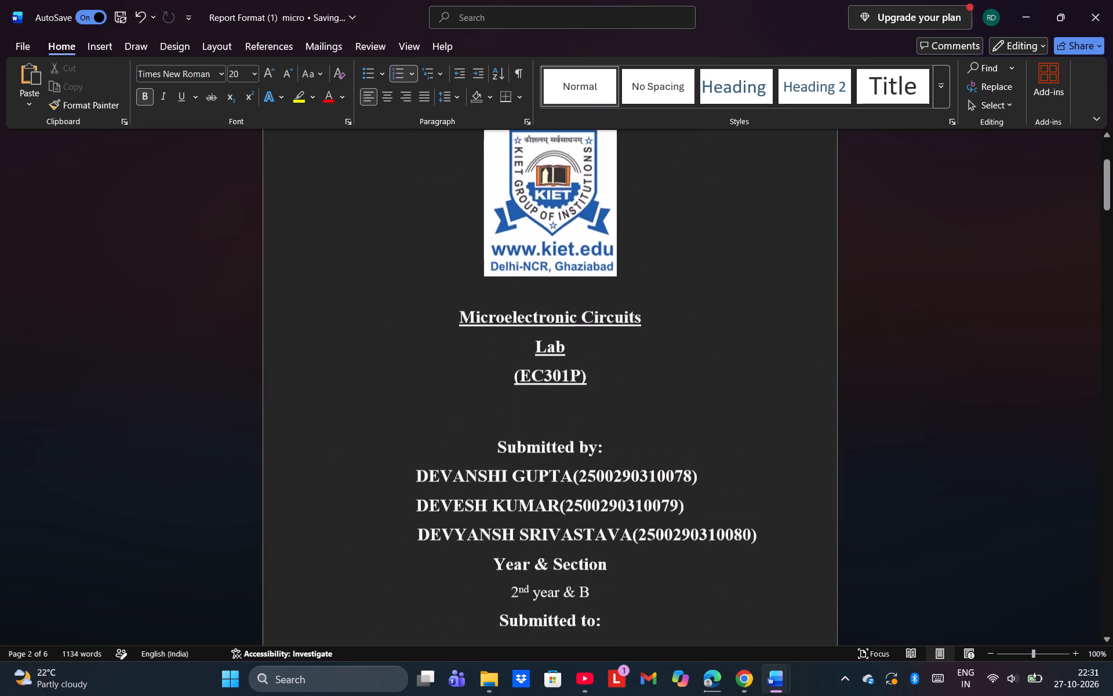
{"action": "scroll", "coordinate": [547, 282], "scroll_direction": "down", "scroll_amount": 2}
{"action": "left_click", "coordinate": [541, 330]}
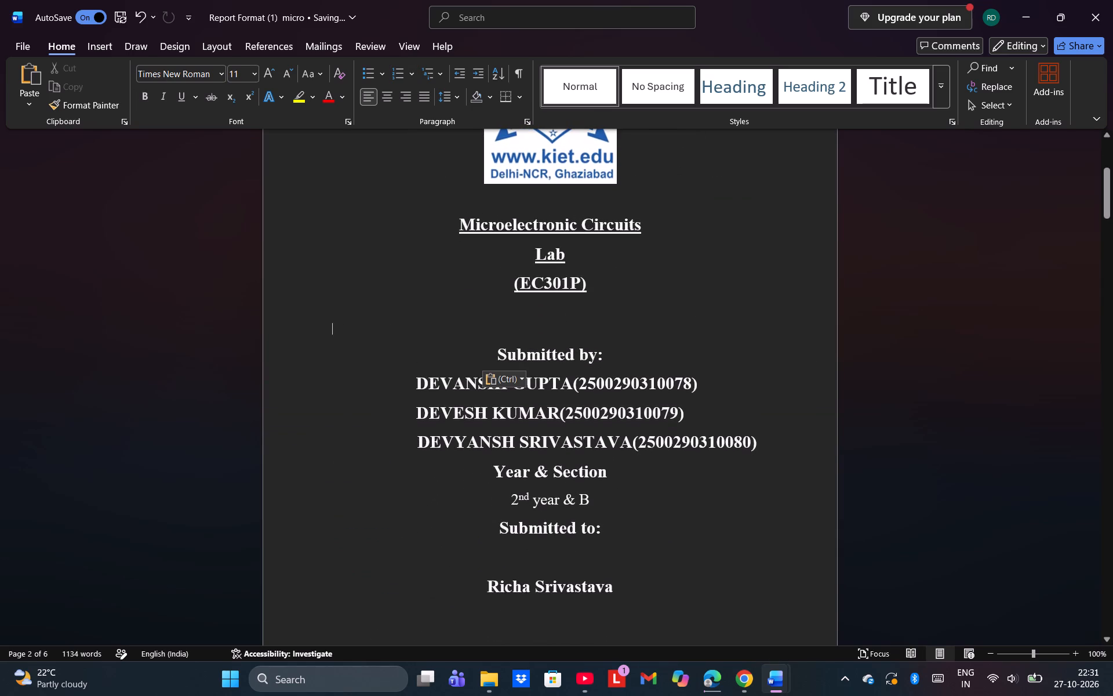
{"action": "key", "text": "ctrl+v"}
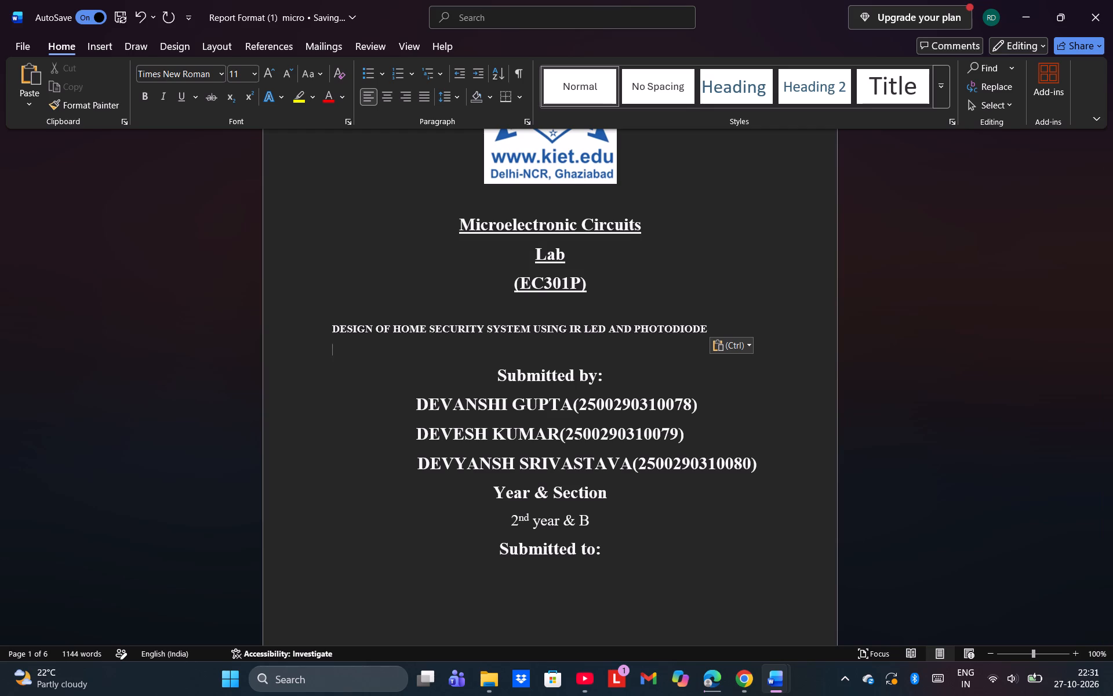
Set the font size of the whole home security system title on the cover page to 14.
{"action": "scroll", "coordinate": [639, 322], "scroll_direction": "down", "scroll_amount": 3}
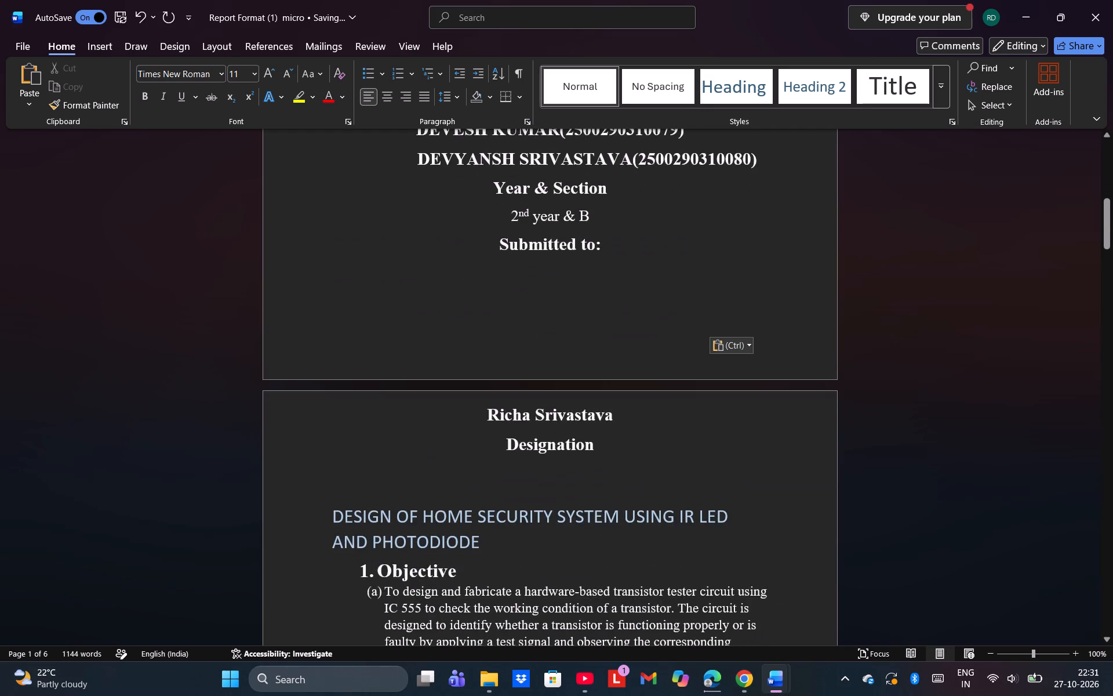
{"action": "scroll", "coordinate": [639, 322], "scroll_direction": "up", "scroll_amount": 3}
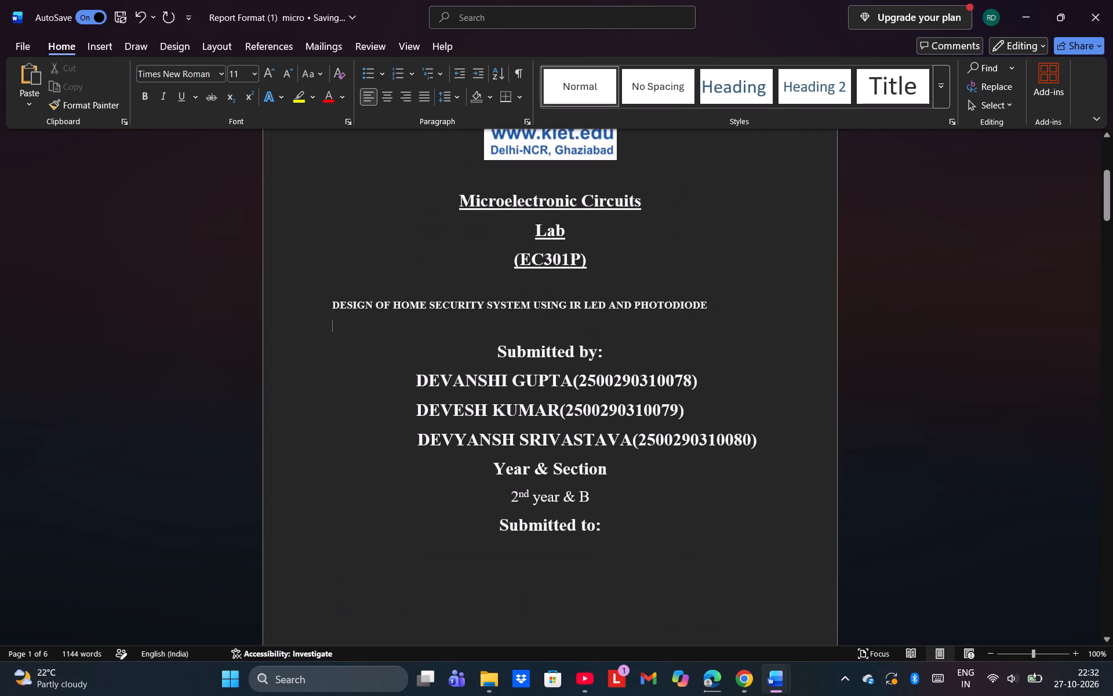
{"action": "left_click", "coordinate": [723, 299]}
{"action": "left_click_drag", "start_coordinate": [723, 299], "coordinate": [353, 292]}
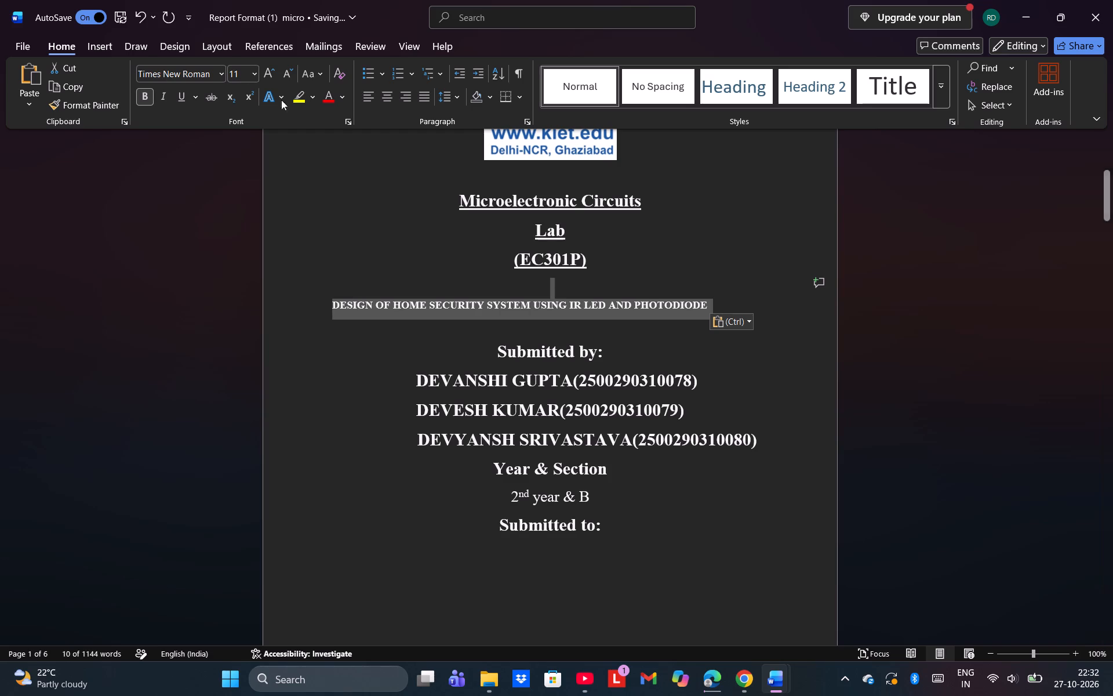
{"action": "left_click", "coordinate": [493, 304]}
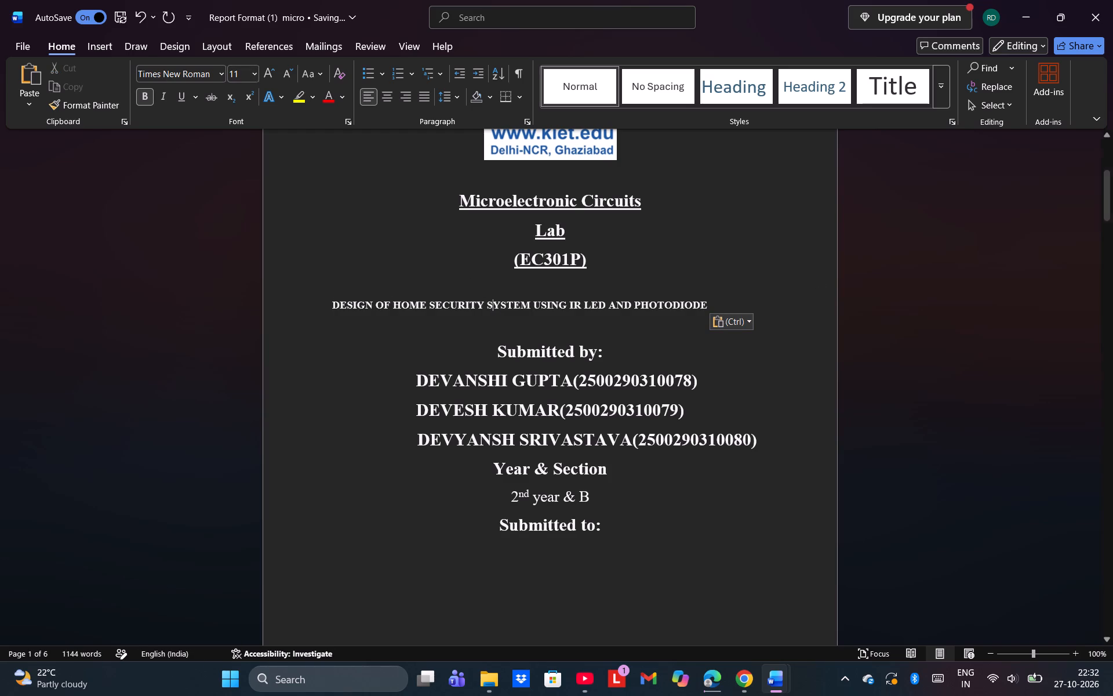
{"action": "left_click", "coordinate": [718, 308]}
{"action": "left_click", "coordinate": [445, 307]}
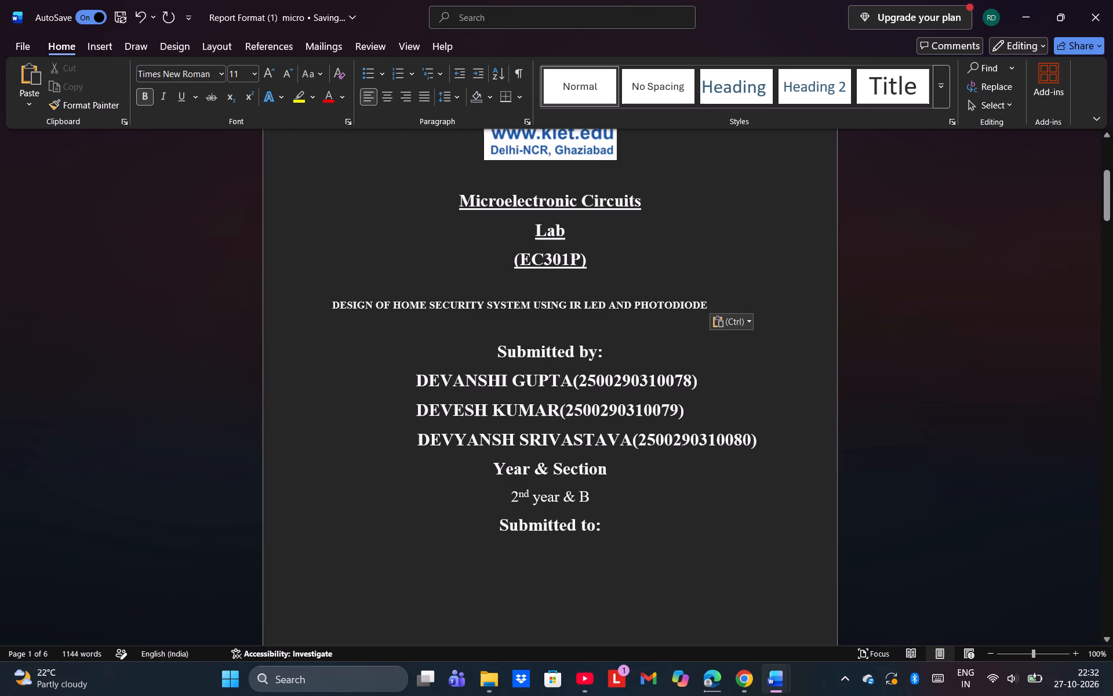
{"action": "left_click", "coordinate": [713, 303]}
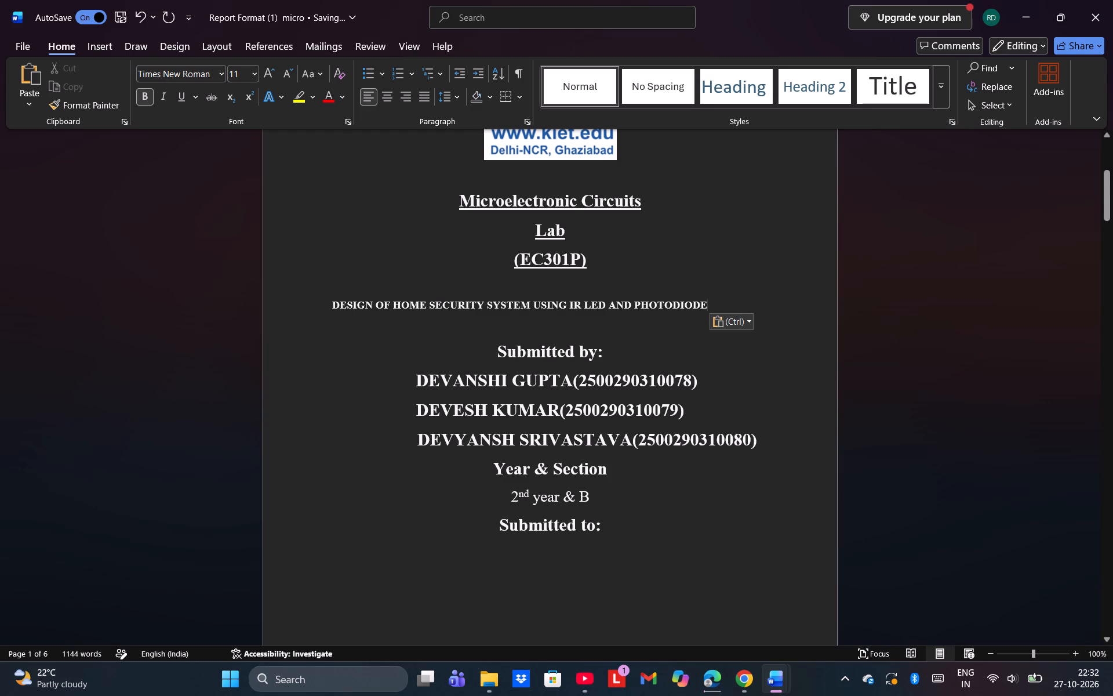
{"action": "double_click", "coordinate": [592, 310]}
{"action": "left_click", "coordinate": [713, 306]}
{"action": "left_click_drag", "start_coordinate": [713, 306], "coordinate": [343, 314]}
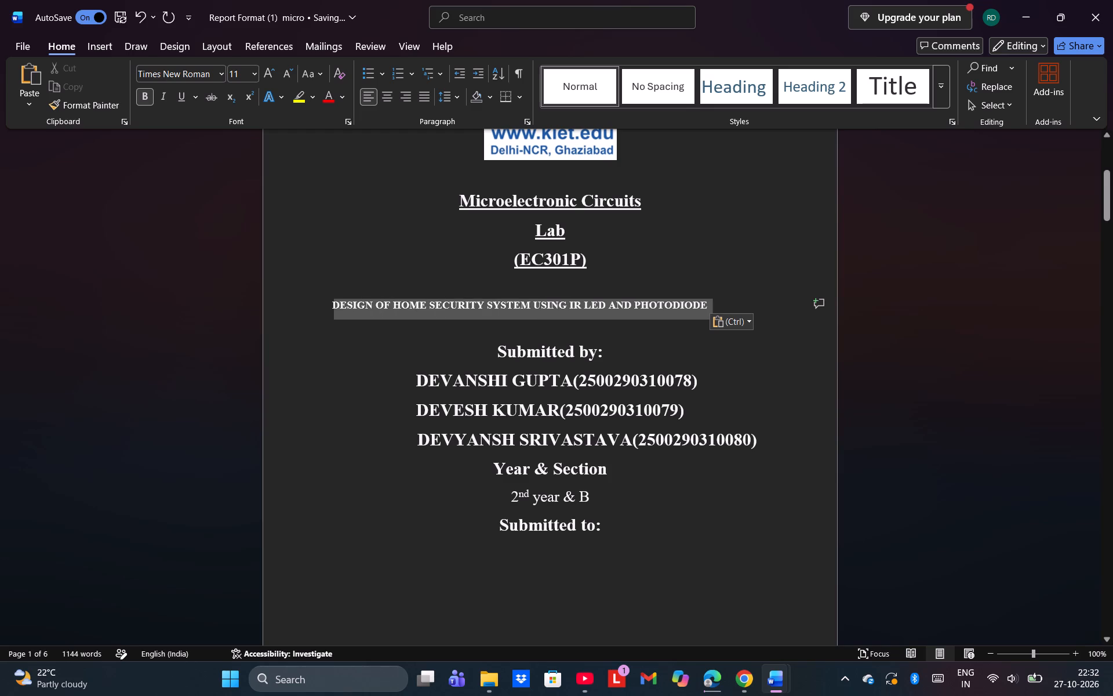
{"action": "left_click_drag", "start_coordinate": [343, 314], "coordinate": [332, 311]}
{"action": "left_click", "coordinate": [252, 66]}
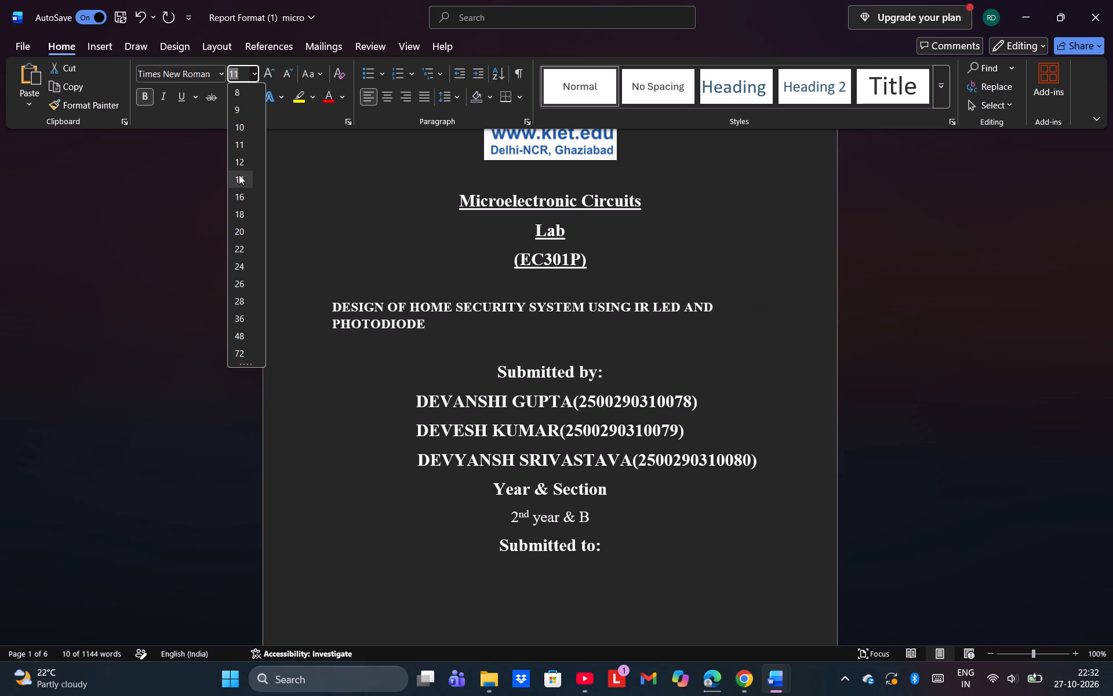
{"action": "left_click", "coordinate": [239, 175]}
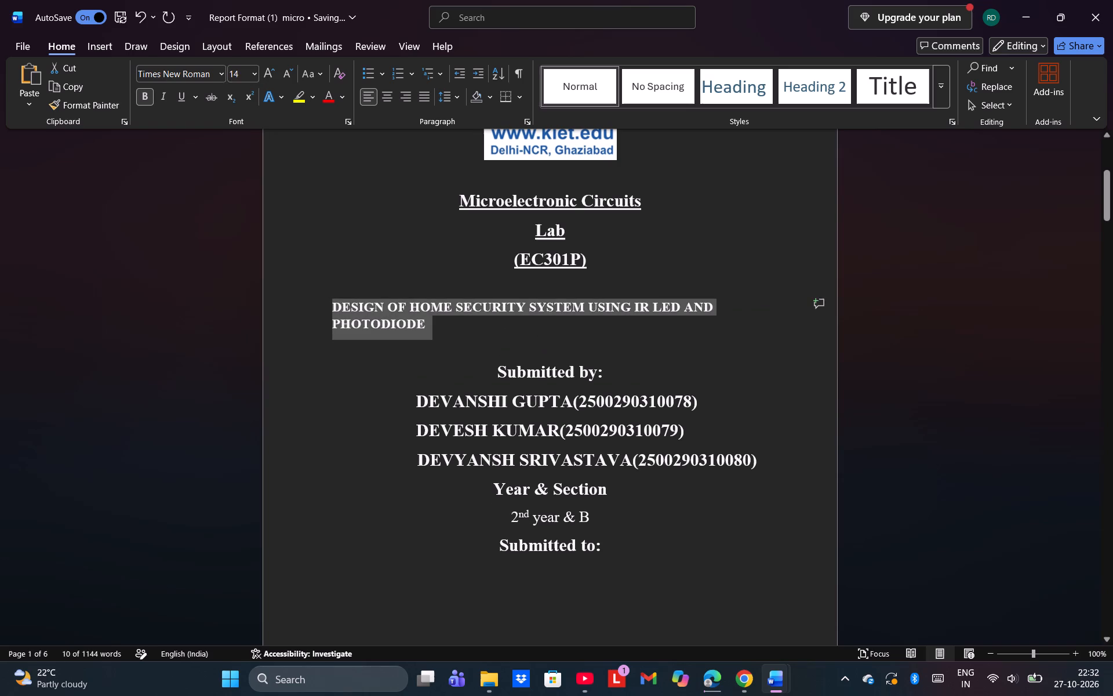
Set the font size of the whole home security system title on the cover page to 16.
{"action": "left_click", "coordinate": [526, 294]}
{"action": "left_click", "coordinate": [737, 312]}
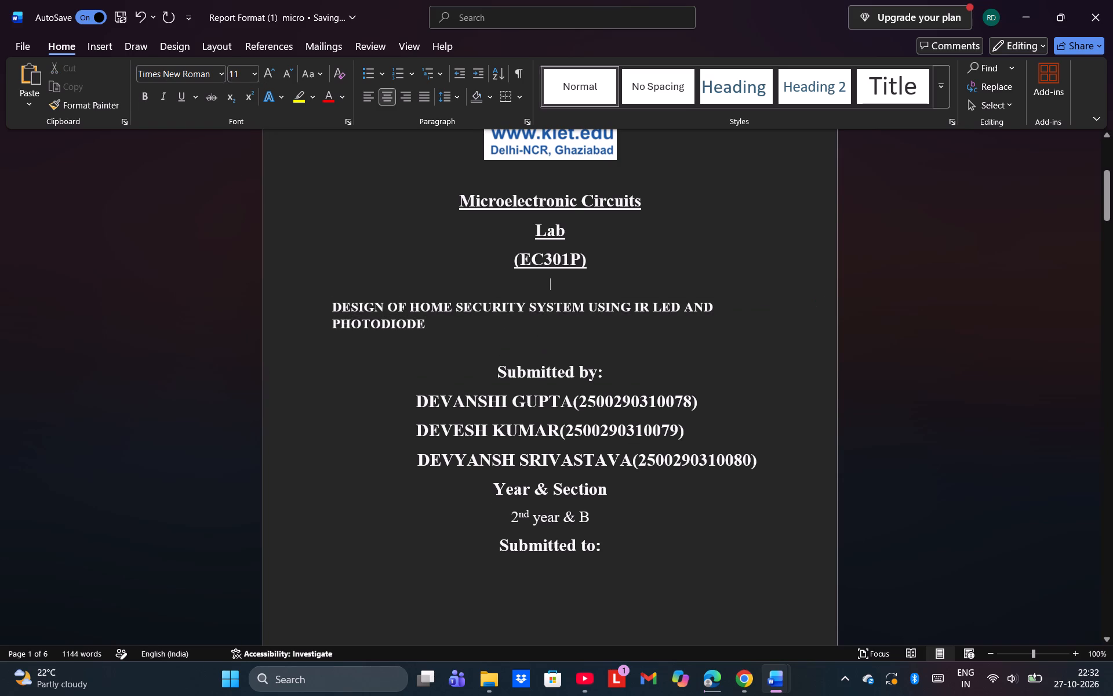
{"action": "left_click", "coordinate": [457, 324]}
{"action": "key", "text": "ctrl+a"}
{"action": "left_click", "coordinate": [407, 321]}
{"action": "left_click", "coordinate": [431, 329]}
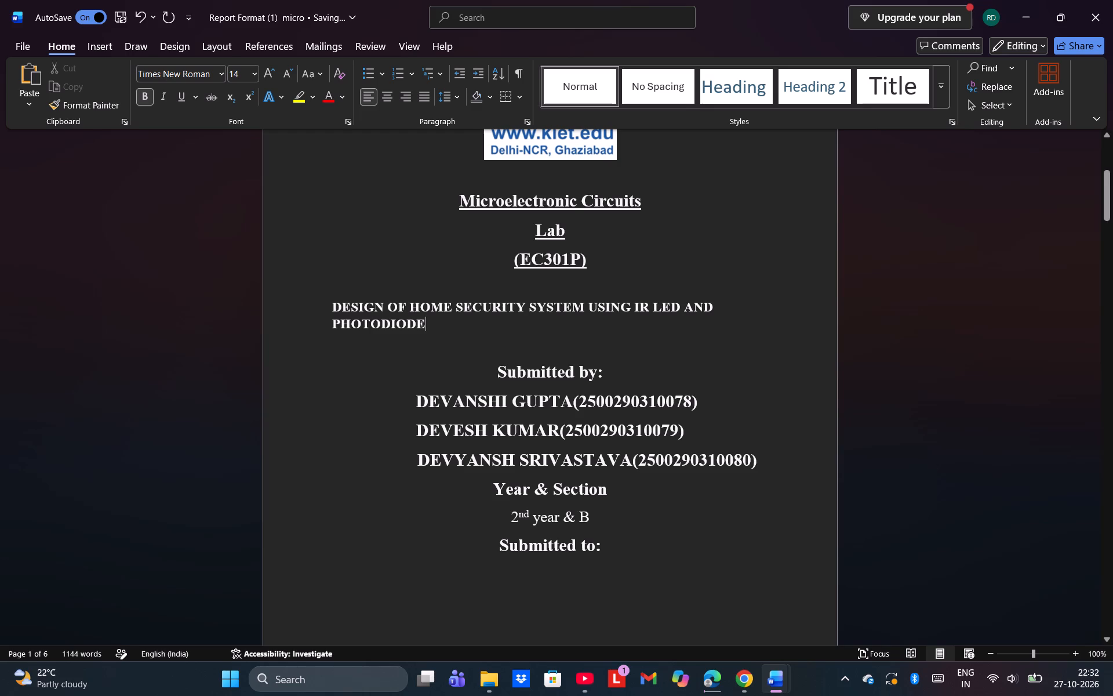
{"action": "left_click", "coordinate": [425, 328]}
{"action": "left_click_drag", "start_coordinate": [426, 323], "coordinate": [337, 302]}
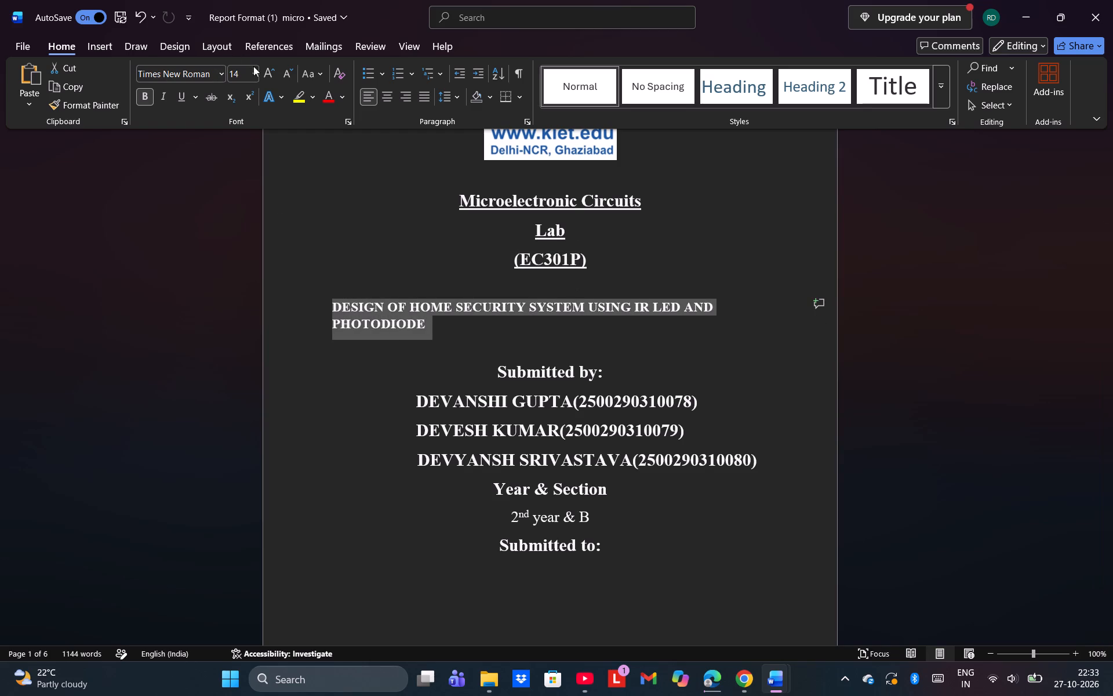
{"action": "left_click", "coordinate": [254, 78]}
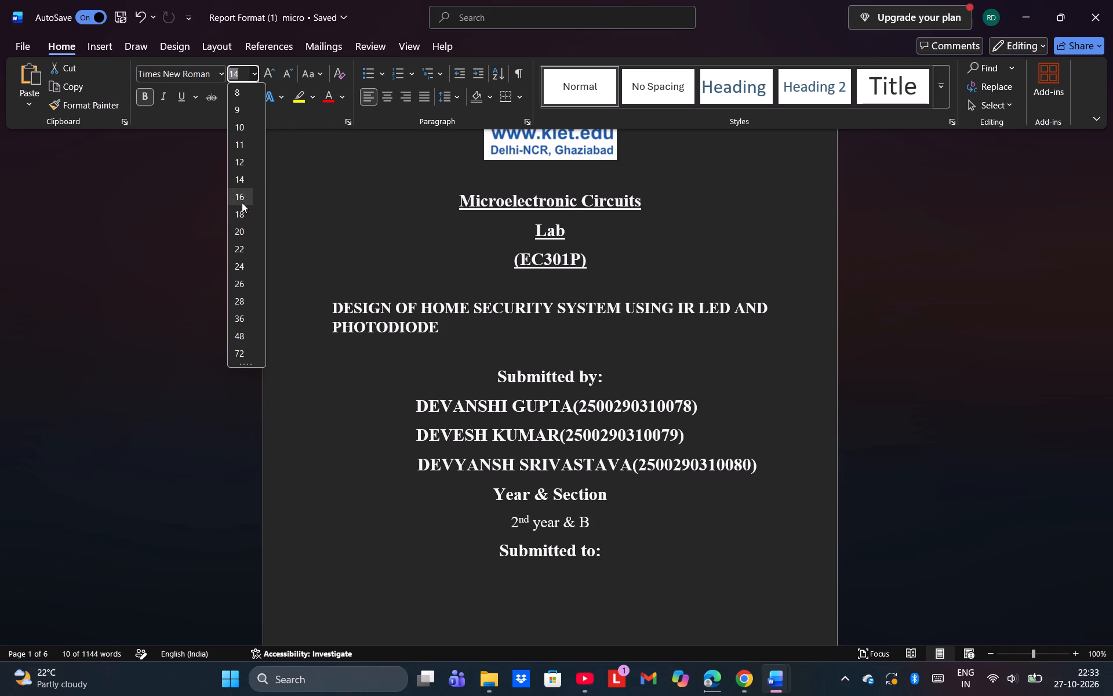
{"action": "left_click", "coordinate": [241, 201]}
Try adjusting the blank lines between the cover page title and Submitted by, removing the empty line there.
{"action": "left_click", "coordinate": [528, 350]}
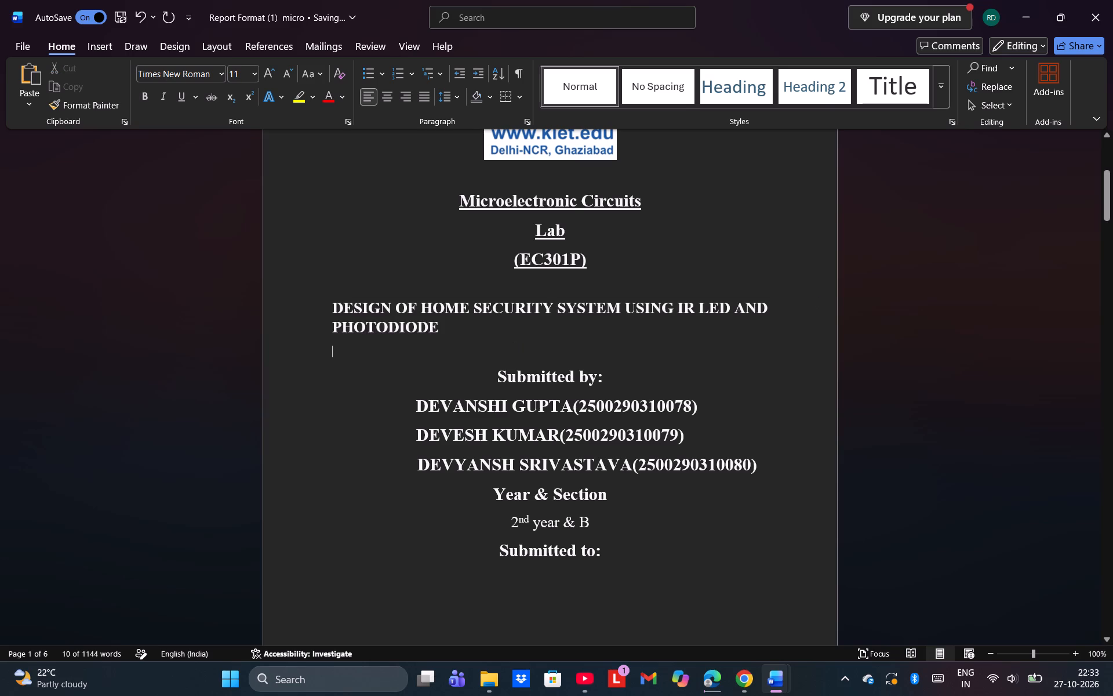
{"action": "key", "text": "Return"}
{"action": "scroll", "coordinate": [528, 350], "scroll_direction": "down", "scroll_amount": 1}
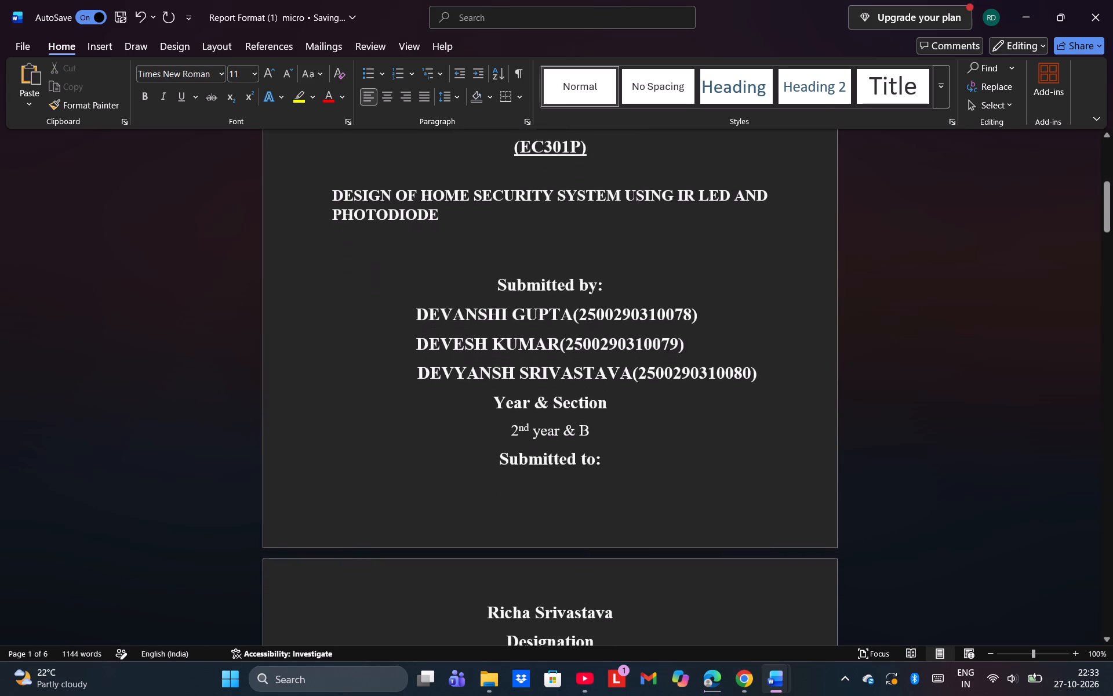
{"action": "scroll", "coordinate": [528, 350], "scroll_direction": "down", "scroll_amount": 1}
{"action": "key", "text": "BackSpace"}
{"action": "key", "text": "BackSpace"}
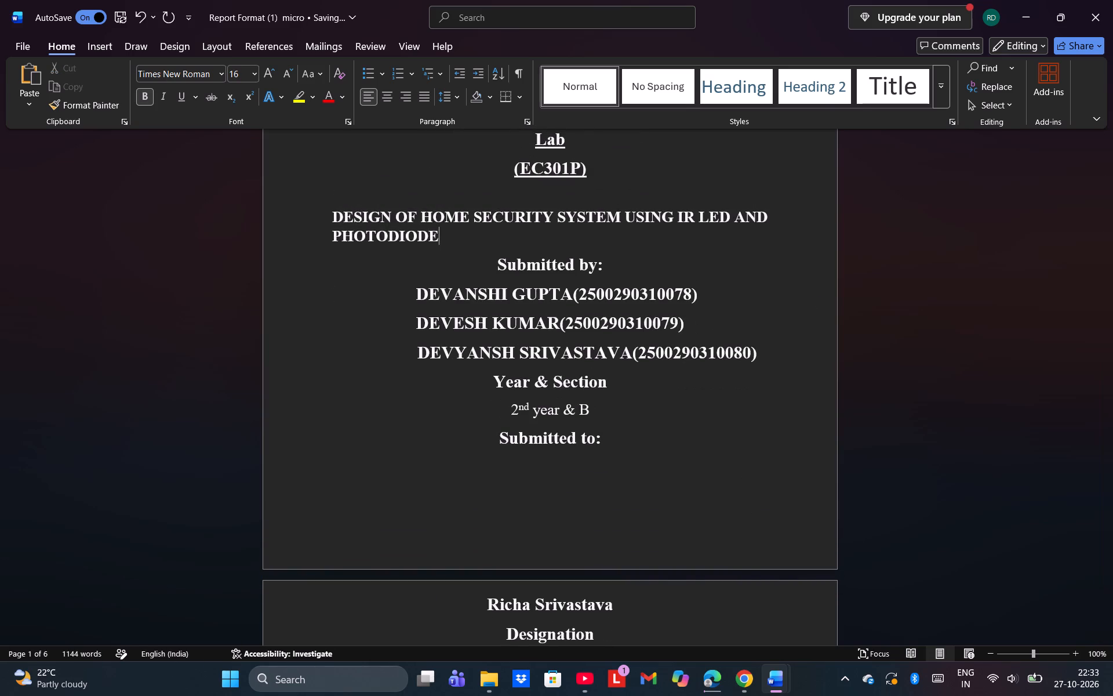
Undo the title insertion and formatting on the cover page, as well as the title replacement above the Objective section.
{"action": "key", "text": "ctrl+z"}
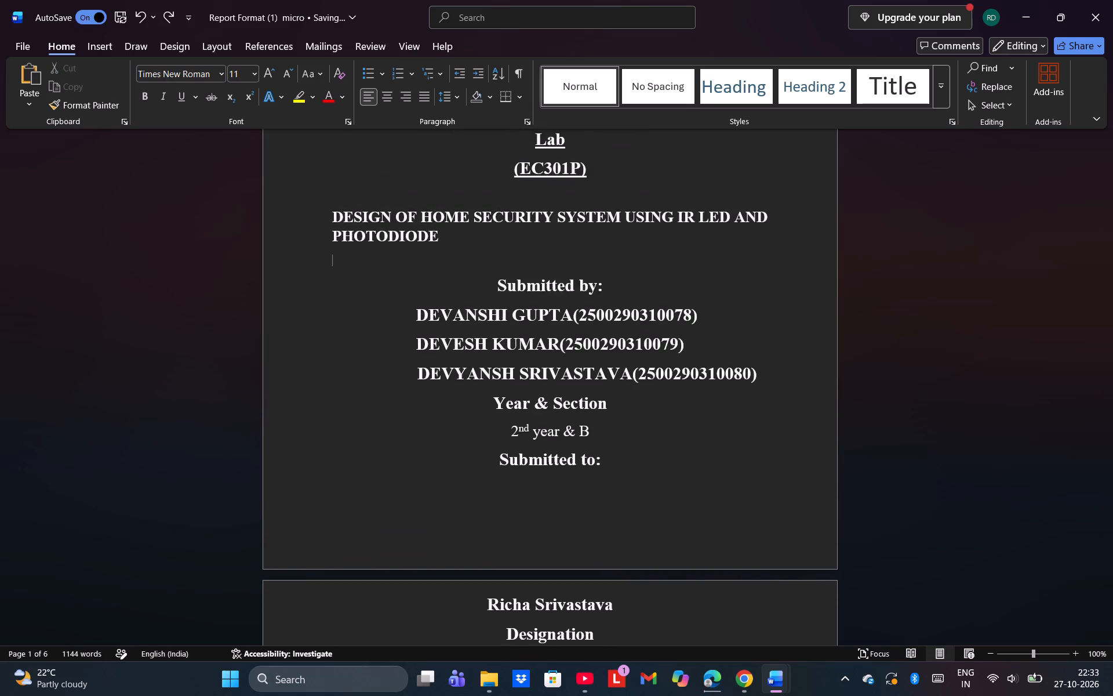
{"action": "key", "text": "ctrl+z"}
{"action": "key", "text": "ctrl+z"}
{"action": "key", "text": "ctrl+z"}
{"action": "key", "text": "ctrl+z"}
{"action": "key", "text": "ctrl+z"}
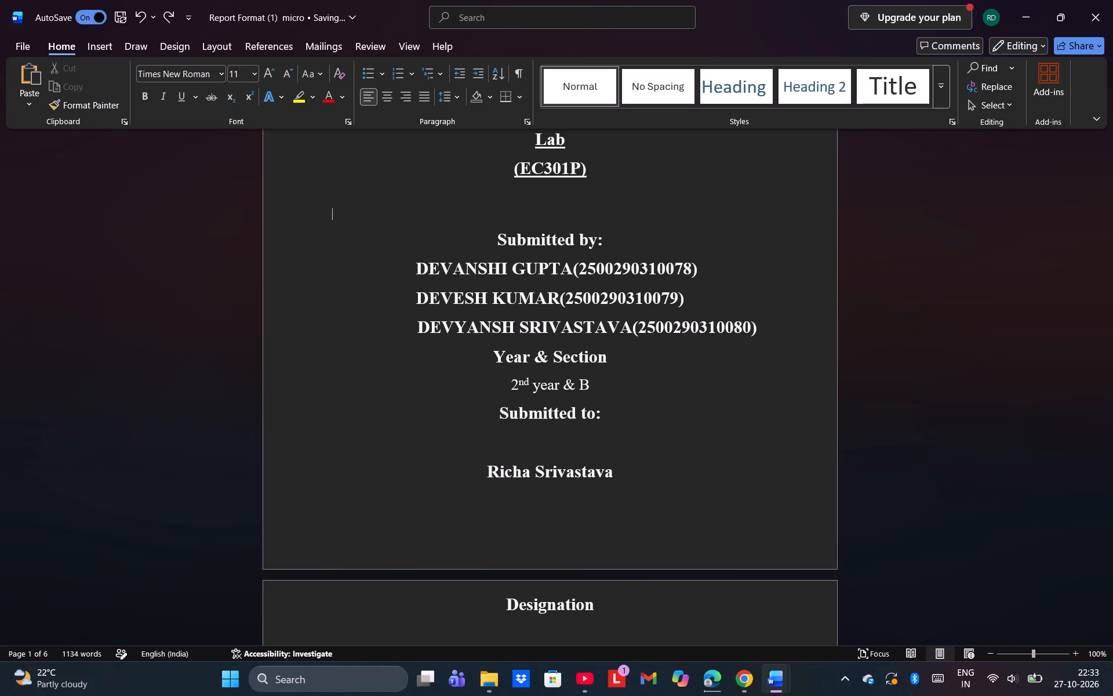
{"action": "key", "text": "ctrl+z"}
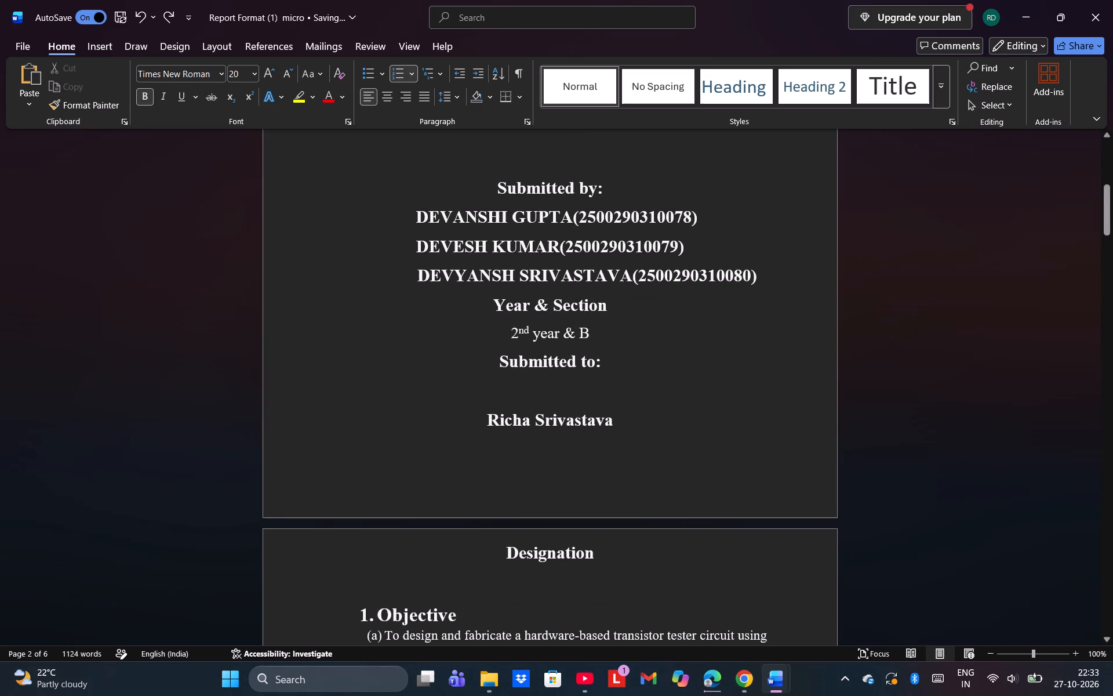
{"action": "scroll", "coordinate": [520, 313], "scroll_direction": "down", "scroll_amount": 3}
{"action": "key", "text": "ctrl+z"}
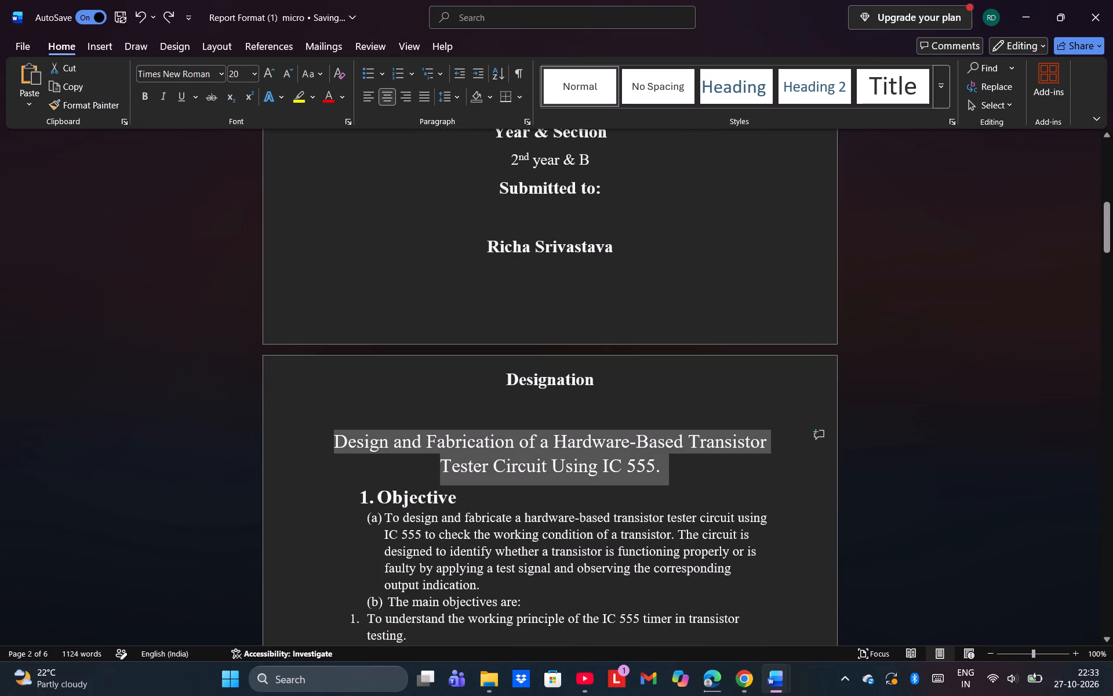
Replace the transistor tester title above the Objective section with the copied title "DESIGN OF HOME SECURITY SYSTEM USING IR LED AND PHOTODIODE".
{"action": "left_click", "coordinate": [668, 467]}
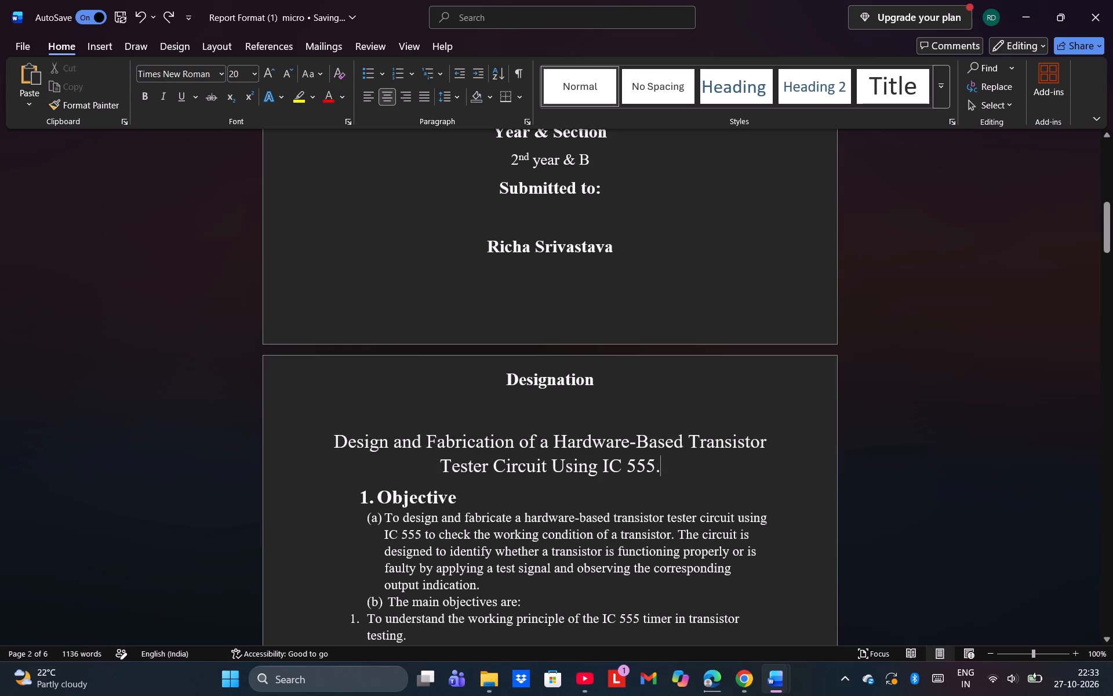
{"action": "left_click", "coordinate": [659, 469]}
{"action": "left_click_drag", "start_coordinate": [659, 469], "coordinate": [343, 437]}
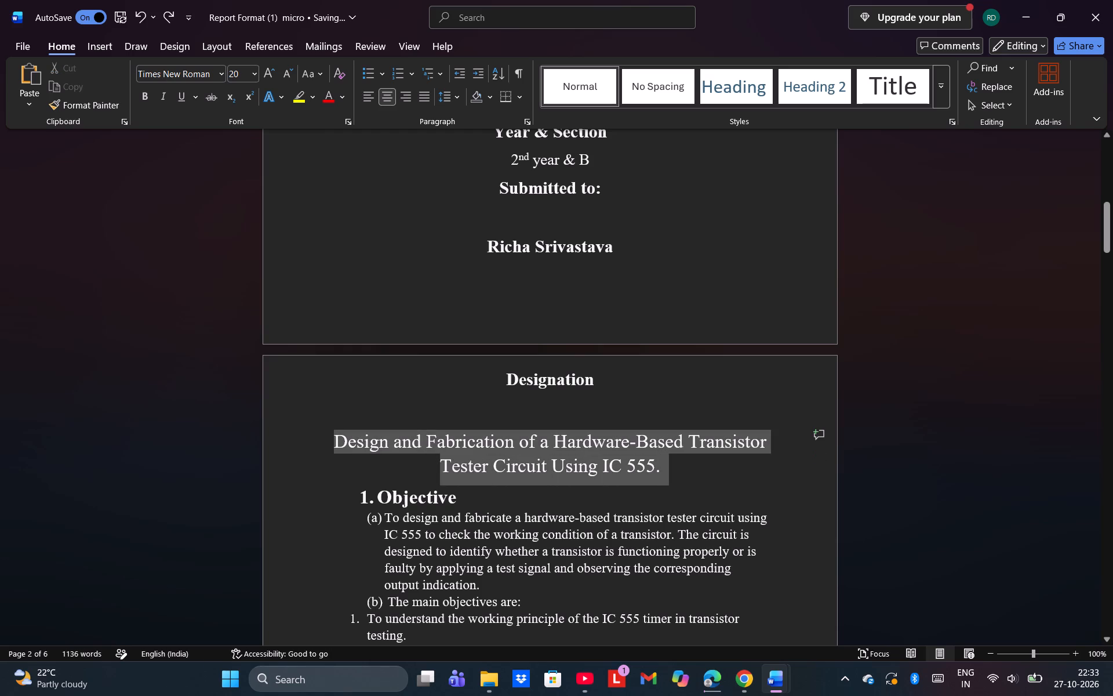
{"action": "left_click_drag", "start_coordinate": [343, 437], "coordinate": [343, 437]}
{"action": "key", "text": "BackSpace"}
{"action": "key", "text": "ctrl+v"}
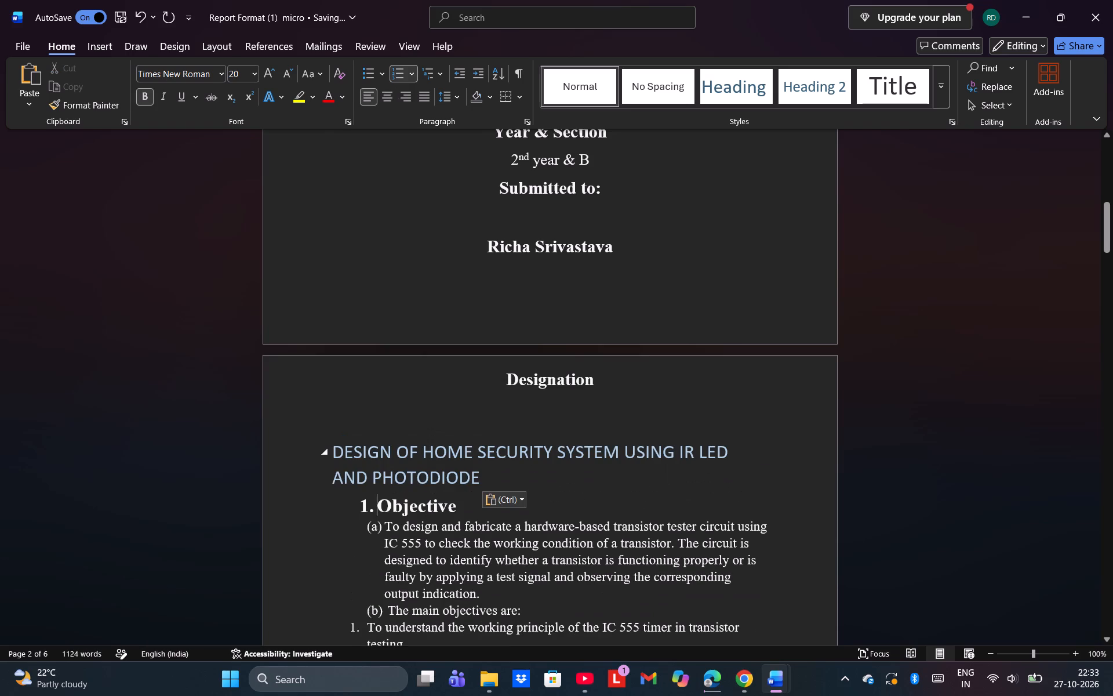
Insert a blank line between the home security system title and the Objective heading.
{"action": "left_click", "coordinate": [517, 476]}
{"action": "left_click", "coordinate": [527, 483]}
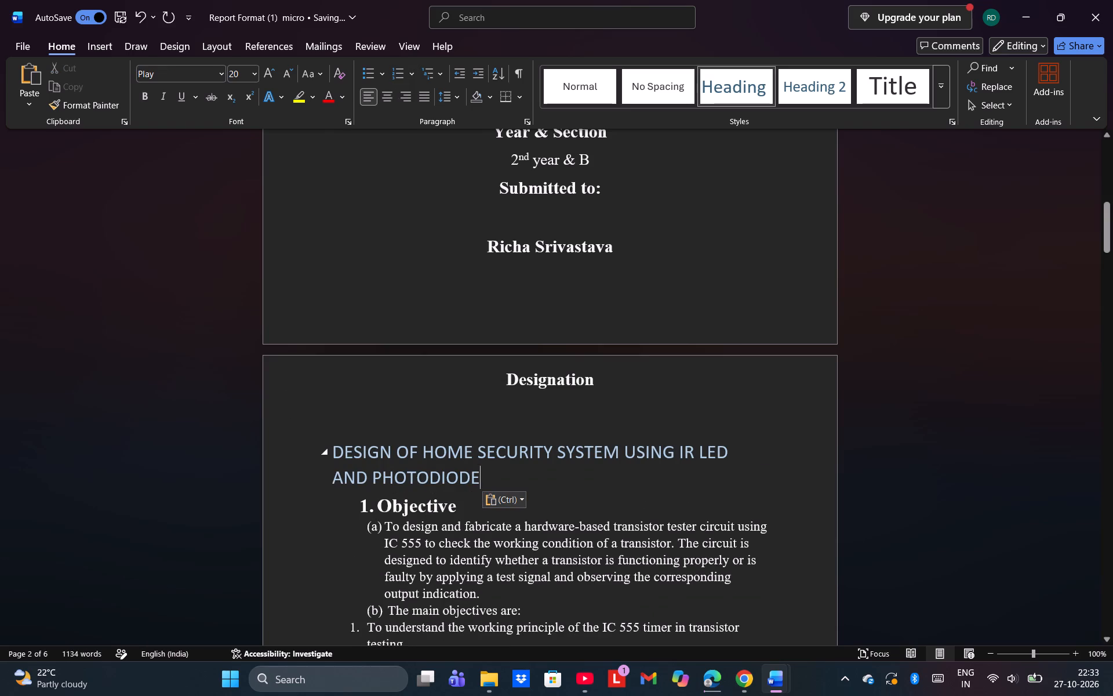
{"action": "left_click", "coordinate": [504, 377]}
{"action": "scroll", "coordinate": [504, 377], "scroll_direction": "down", "scroll_amount": 3}
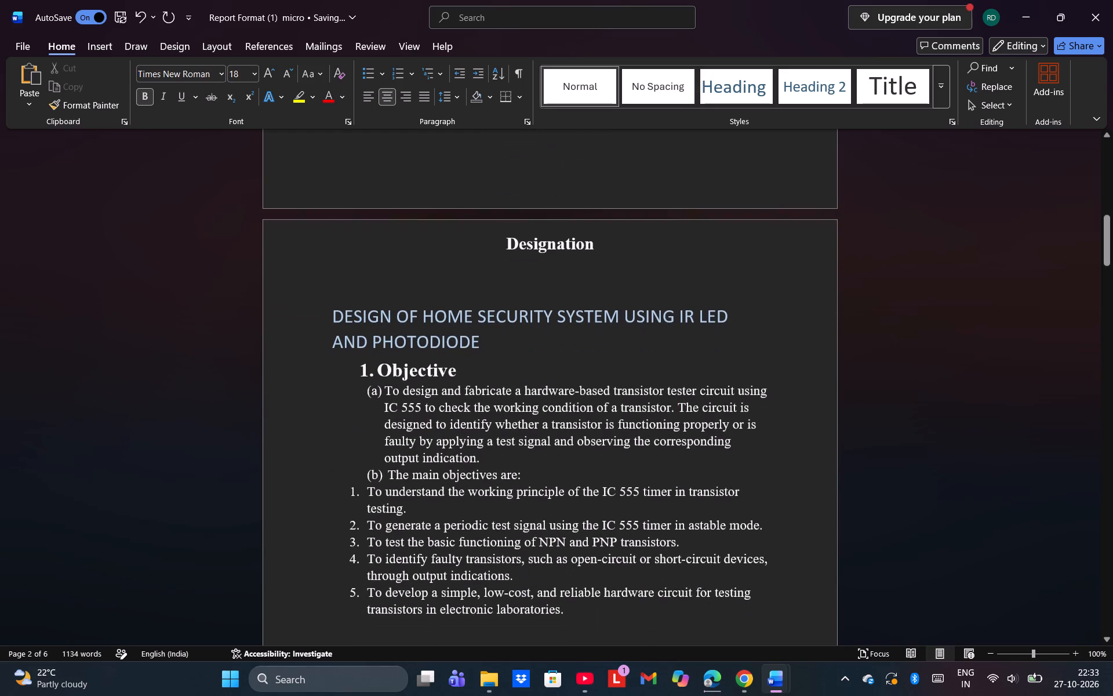
{"action": "left_click", "coordinate": [488, 348]}
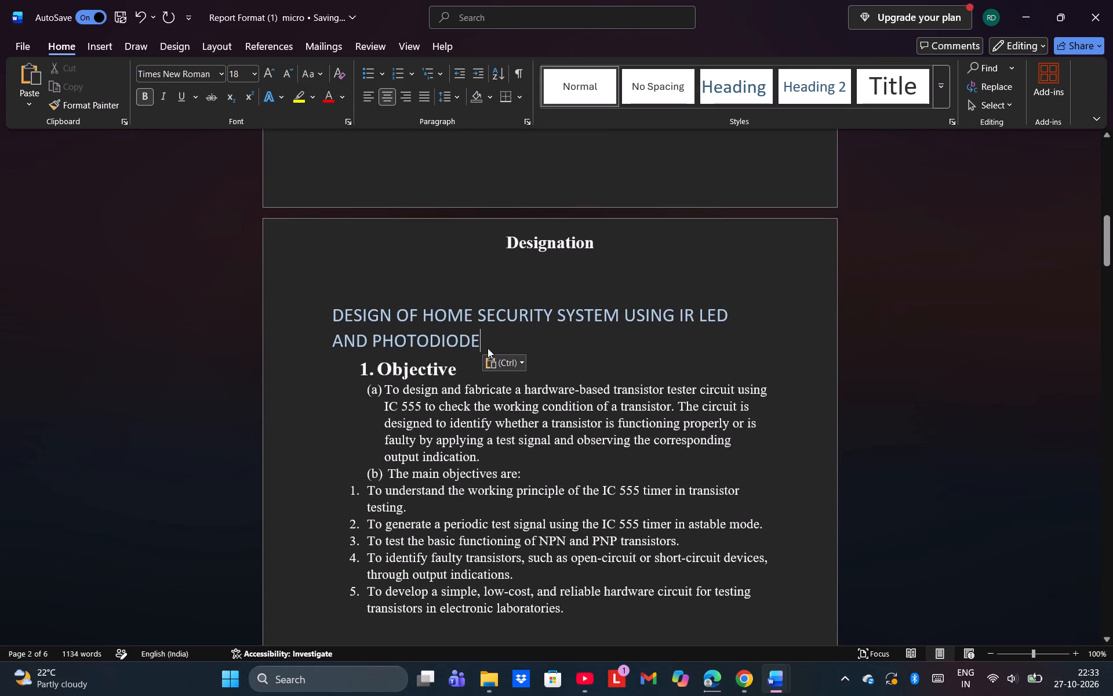
{"action": "key", "text": "Return"}
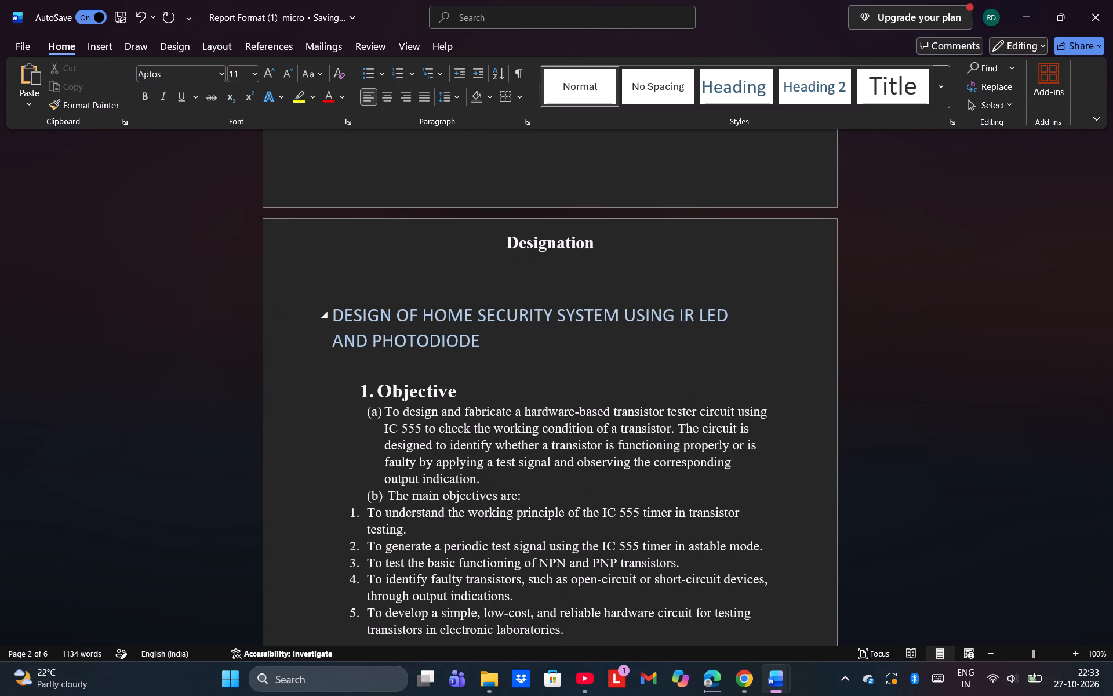
{"action": "left_click", "coordinate": [385, 300]}
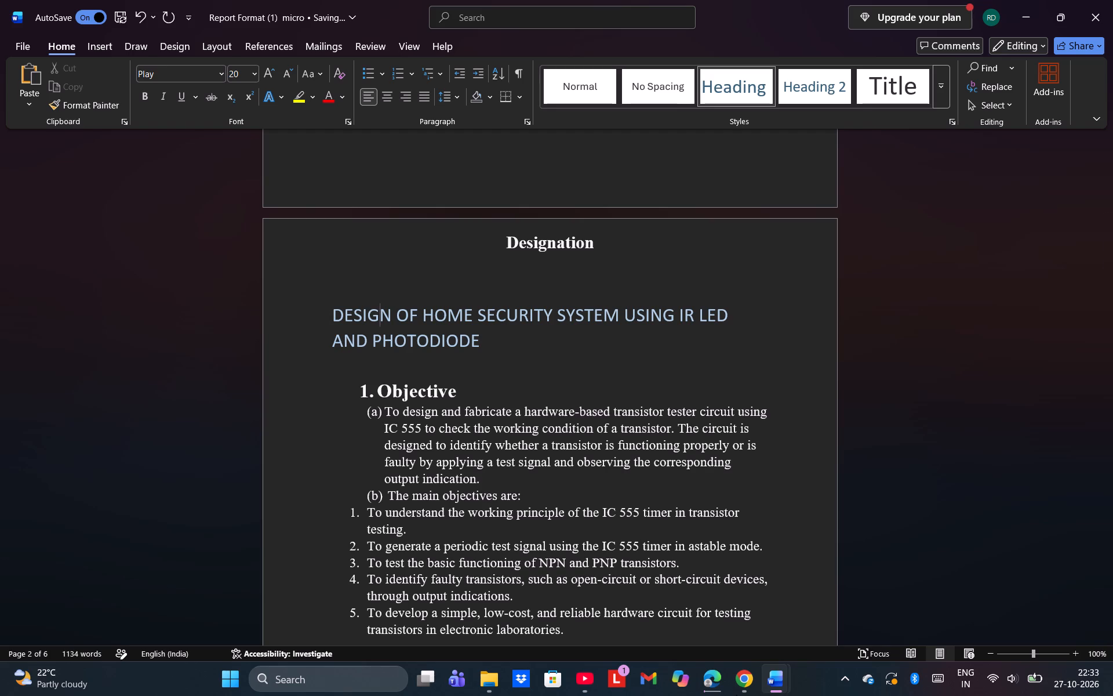
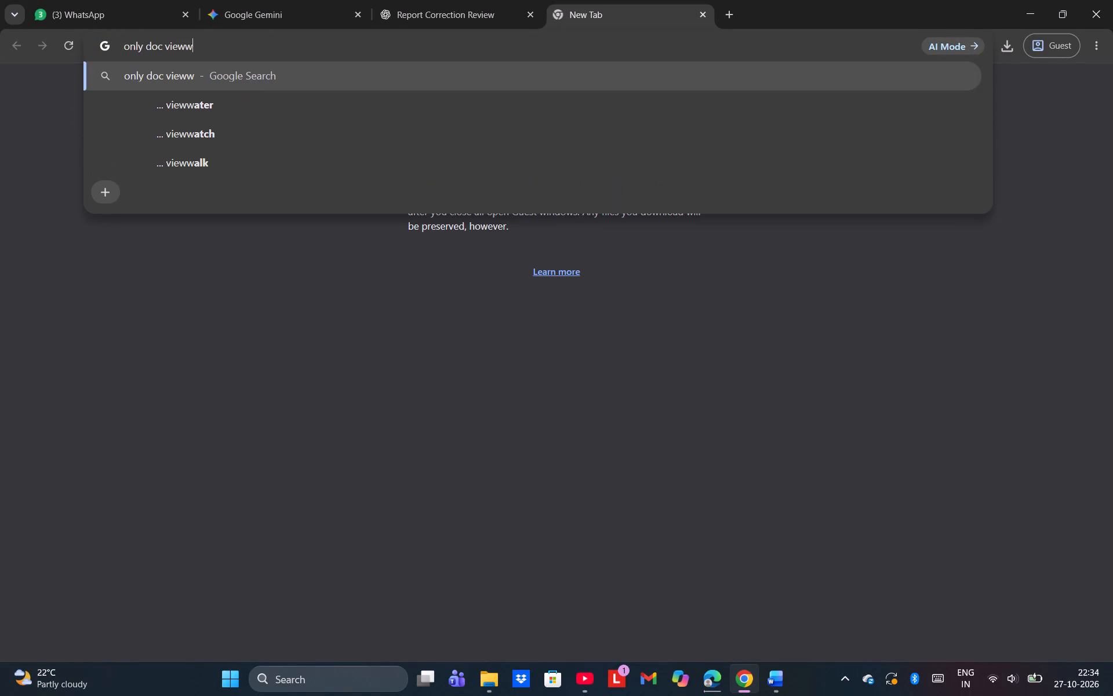
Search the web for "only doc viewer" and open the Online Document Viewer result for DOC and DOCX files.
{"action": "key", "text": "BackSpace"}
{"action": "type", "text": "er"}
{"action": "key", "text": "Return"}
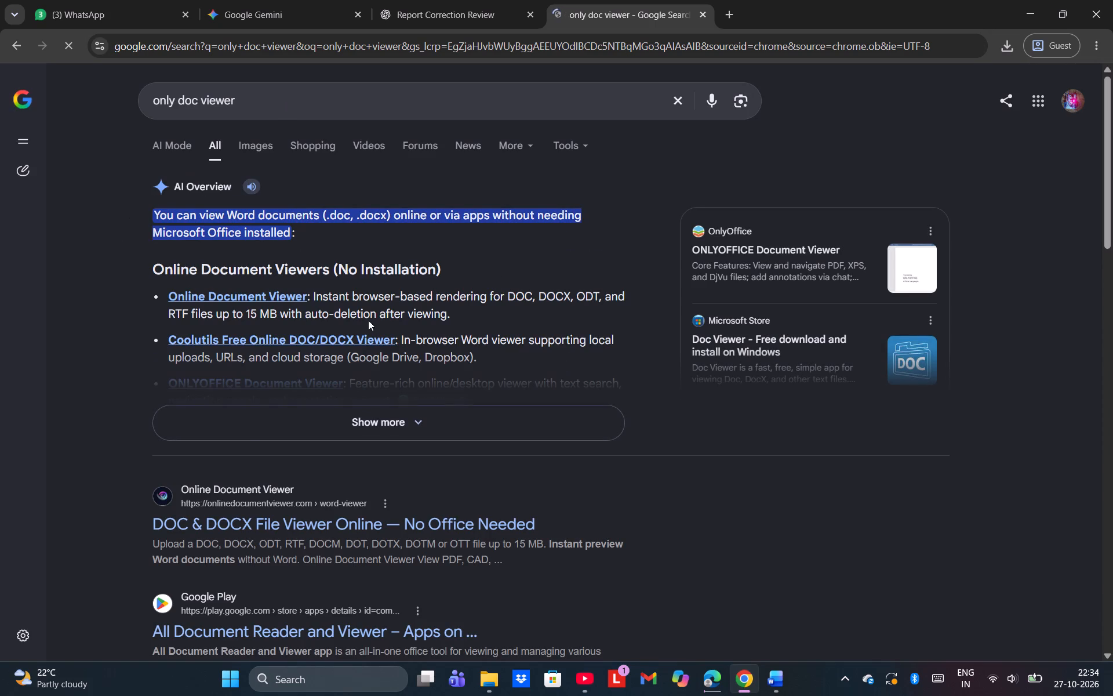
{"action": "left_click", "coordinate": [261, 521]}
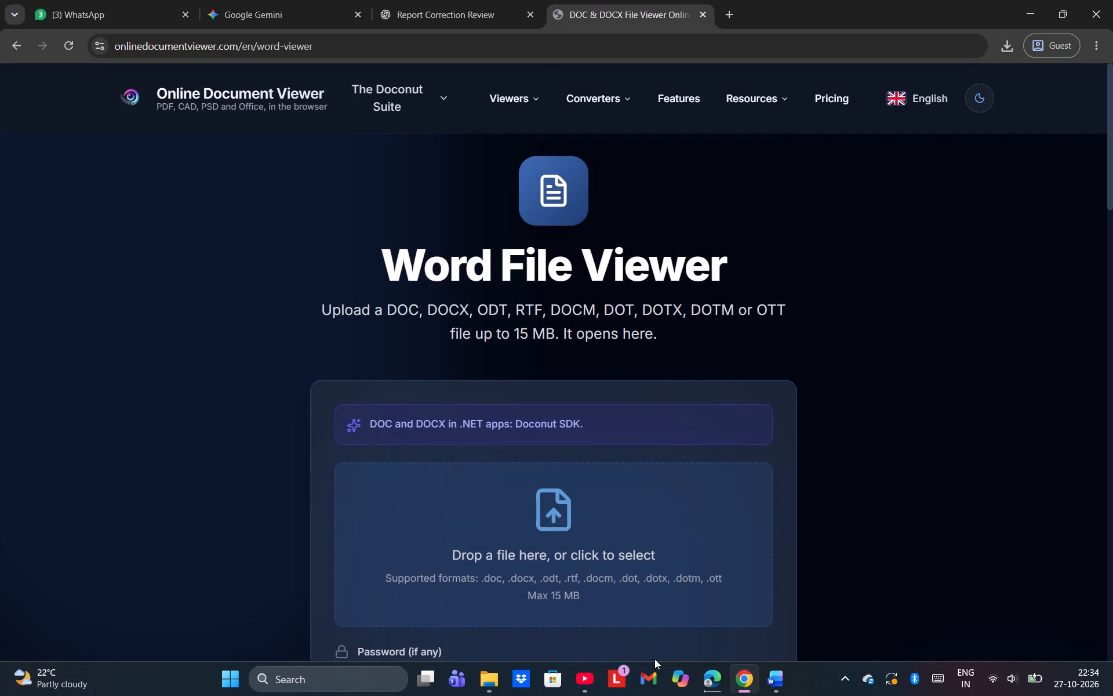
Upload the "Report Format (1) micro" Word document from the Desktop folder to the online Word File Viewer.
{"action": "left_click", "coordinate": [489, 684]}
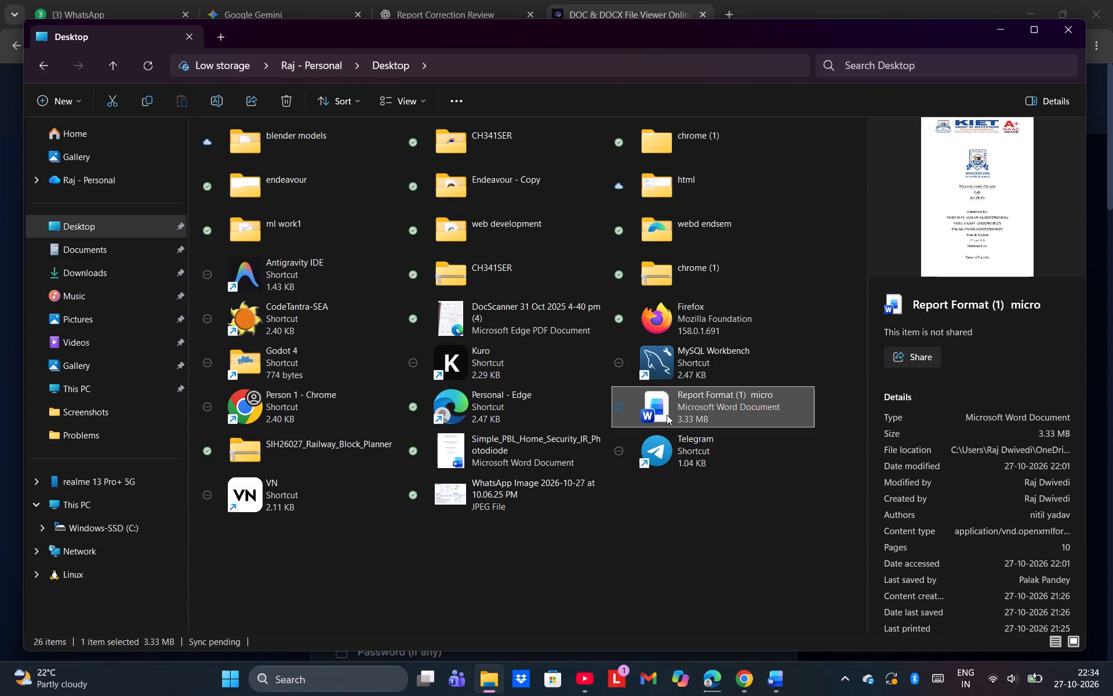
{"action": "left_click_drag", "start_coordinate": [667, 415], "coordinate": [655, 695]}
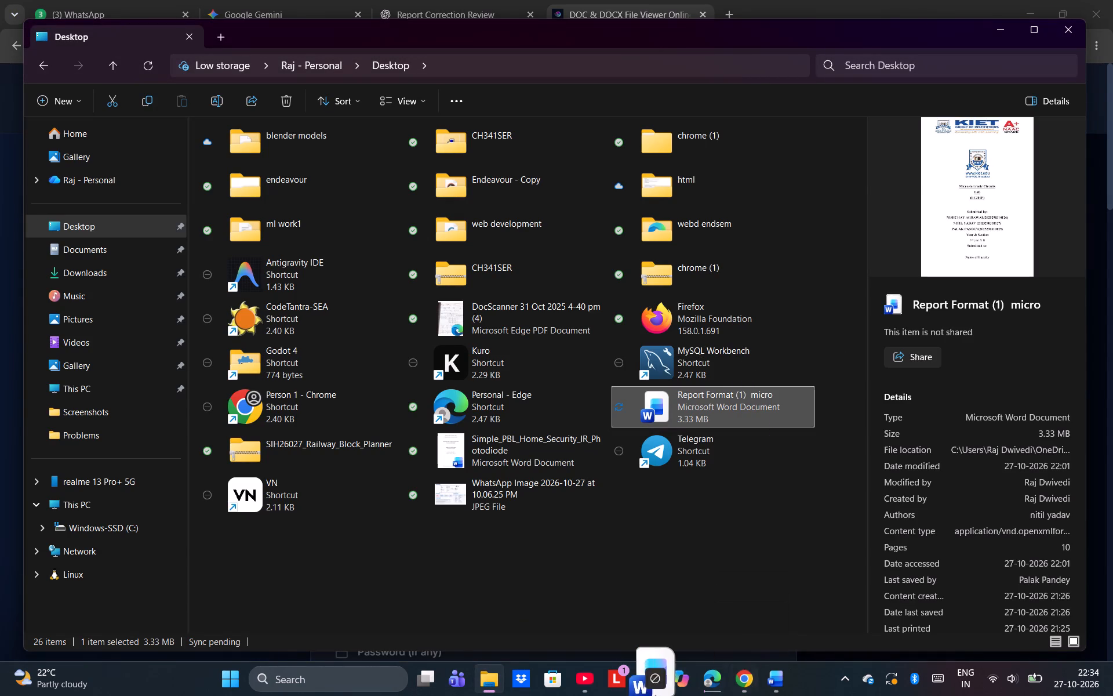
{"action": "left_click_drag", "start_coordinate": [655, 695], "coordinate": [507, 565]}
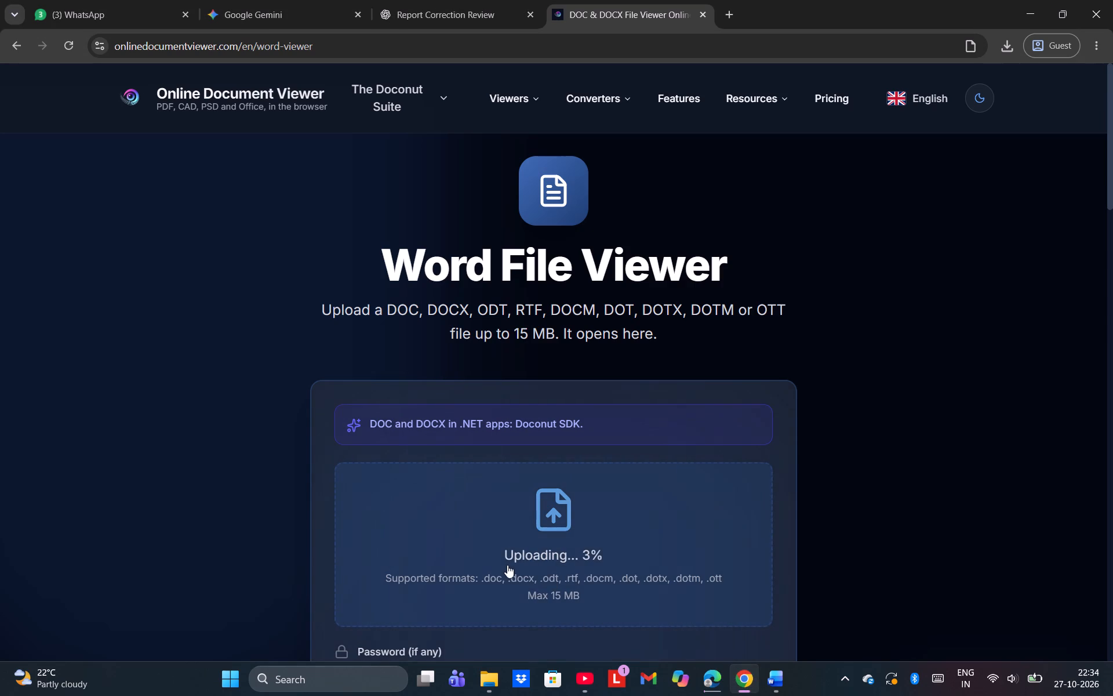
{"action": "scroll", "coordinate": [507, 565], "scroll_direction": "down", "scroll_amount": 2}
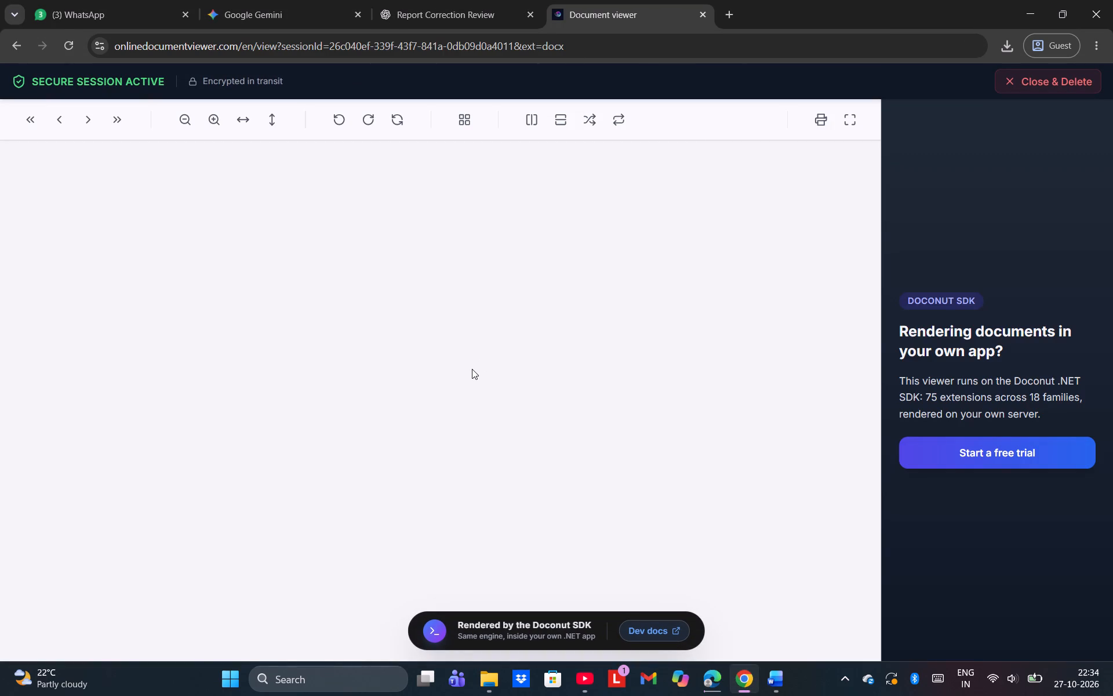
Review the uploaded report from its cover page through the Designation title and Objective section, and dismiss the SDK trial offer.
{"action": "scroll", "coordinate": [472, 369], "scroll_direction": "down", "scroll_amount": 1}
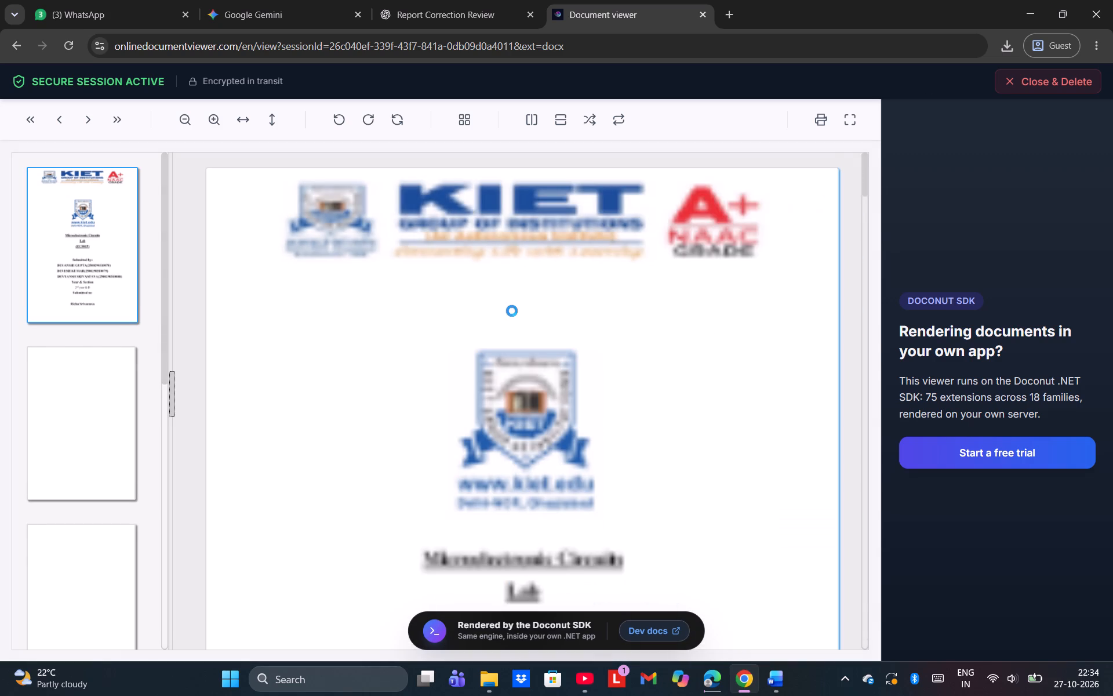
{"action": "scroll", "coordinate": [512, 311], "scroll_direction": "down", "scroll_amount": 5}
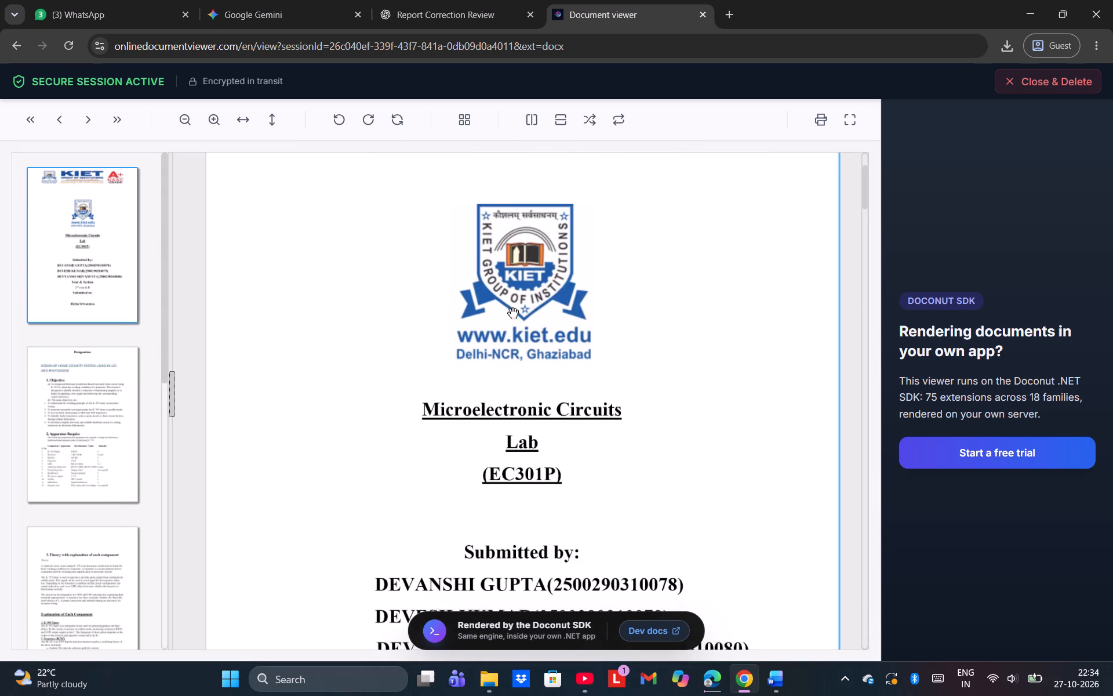
{"action": "scroll", "coordinate": [512, 311], "scroll_direction": "down", "scroll_amount": 7}
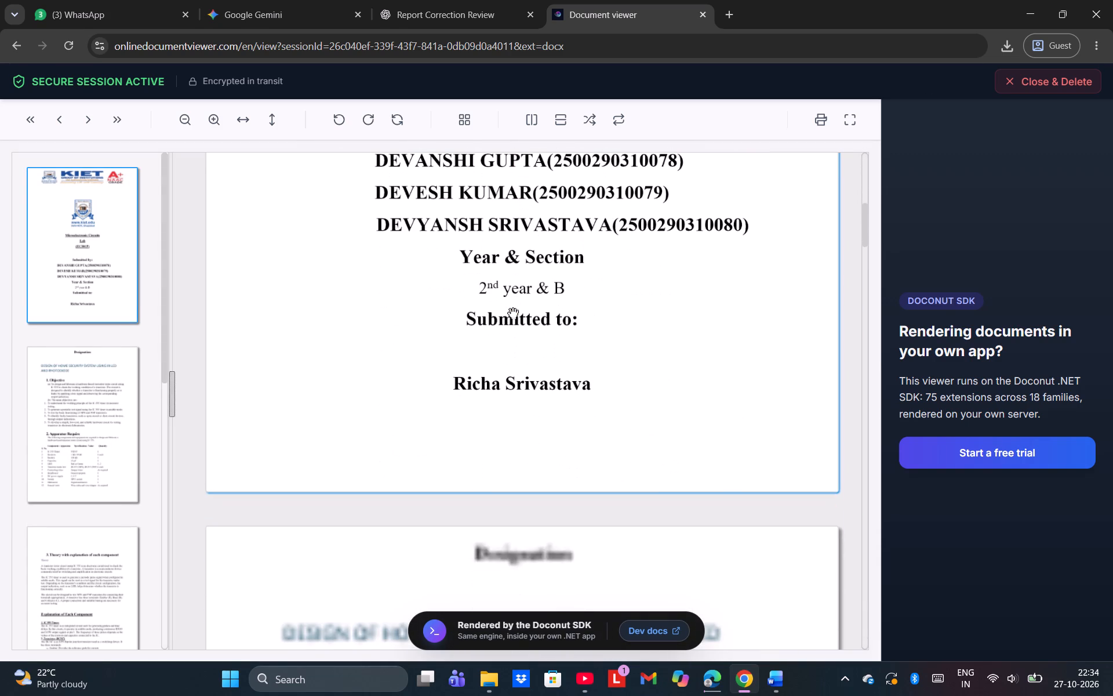
{"action": "scroll", "coordinate": [512, 311], "scroll_direction": "down", "scroll_amount": 3}
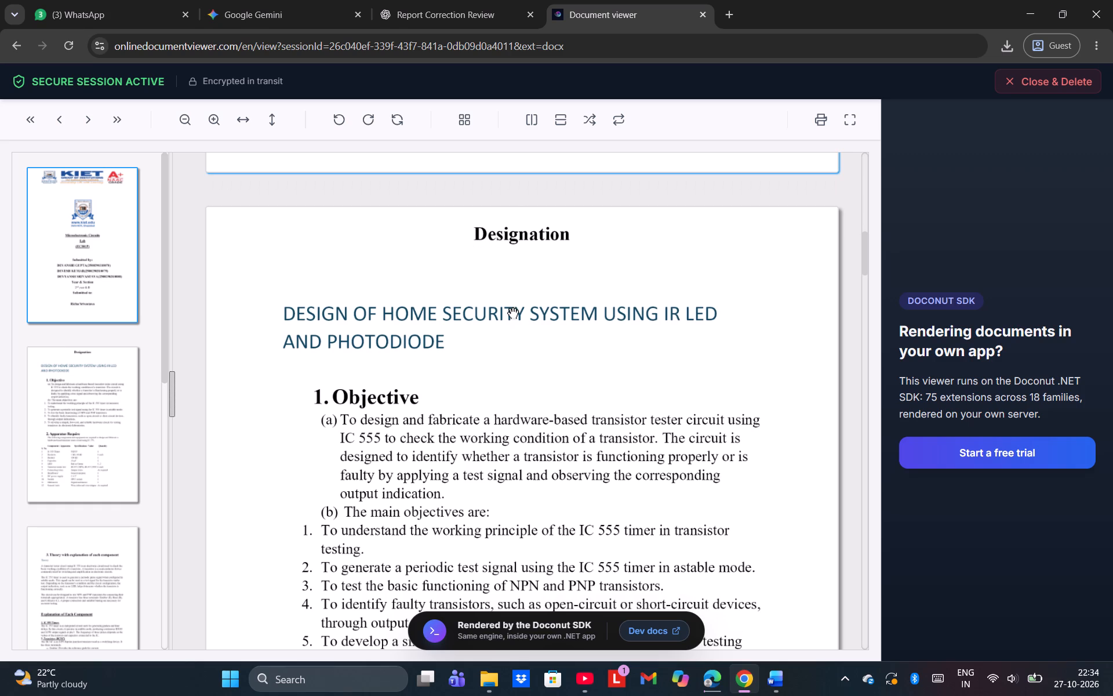
{"action": "scroll", "coordinate": [512, 311], "scroll_direction": "down", "scroll_amount": 1}
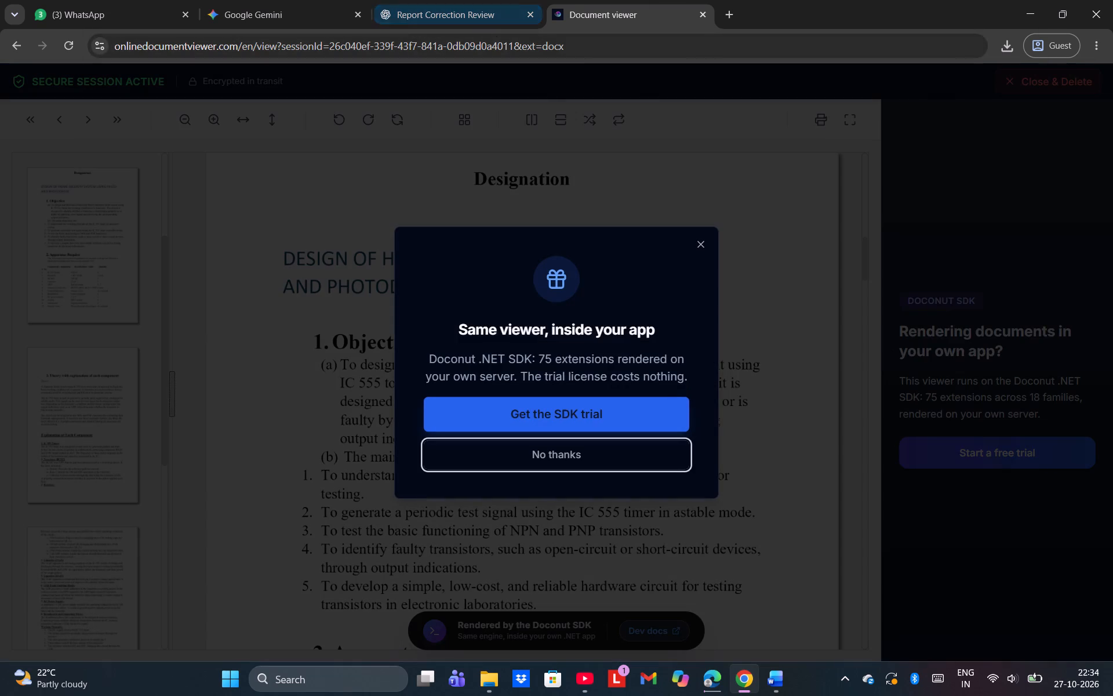
{"action": "left_click", "coordinate": [699, 244]}
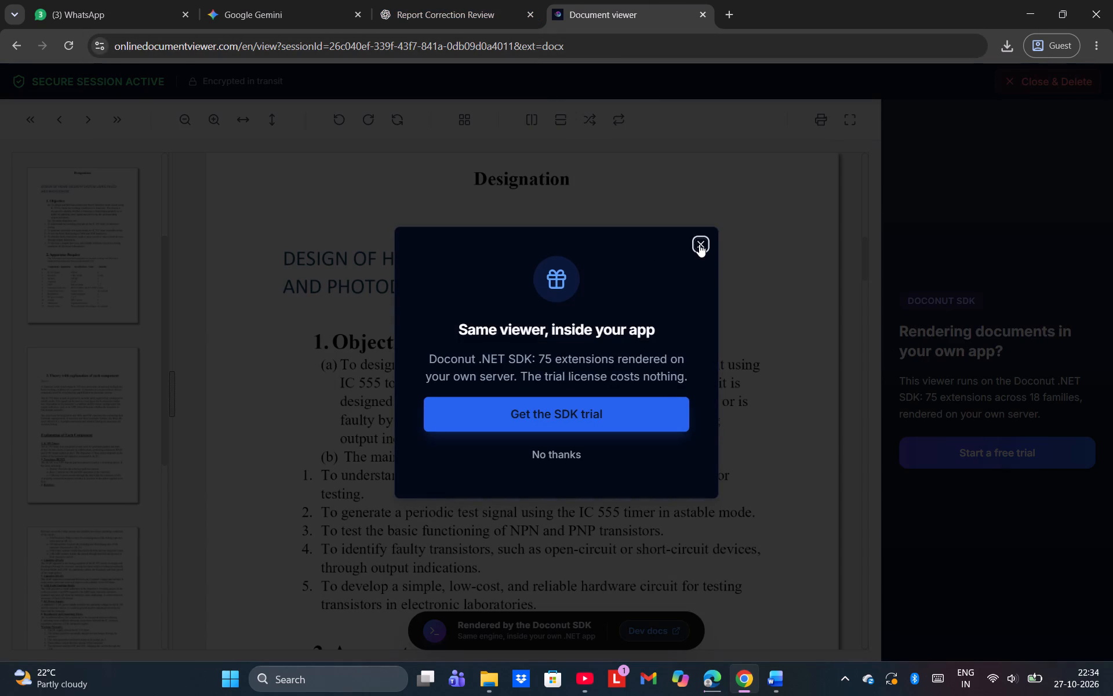
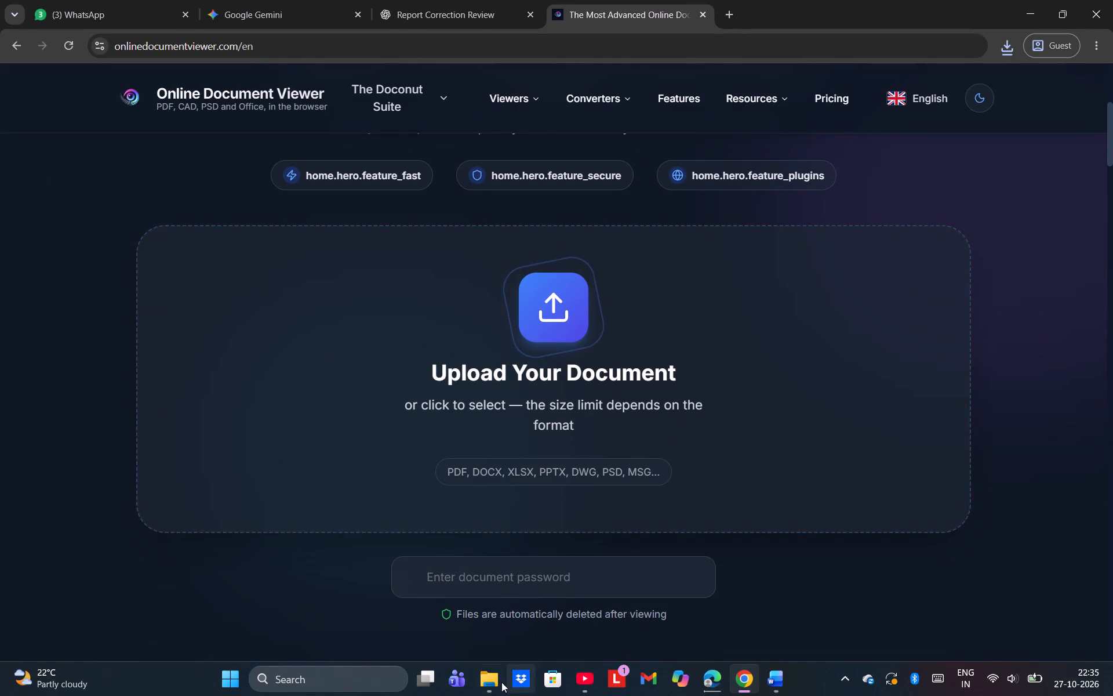
Upload the "Report Format (1) micro (1)" Word document from the Desktop folder to the Online Document Viewer.
{"action": "left_click", "coordinate": [492, 687]}
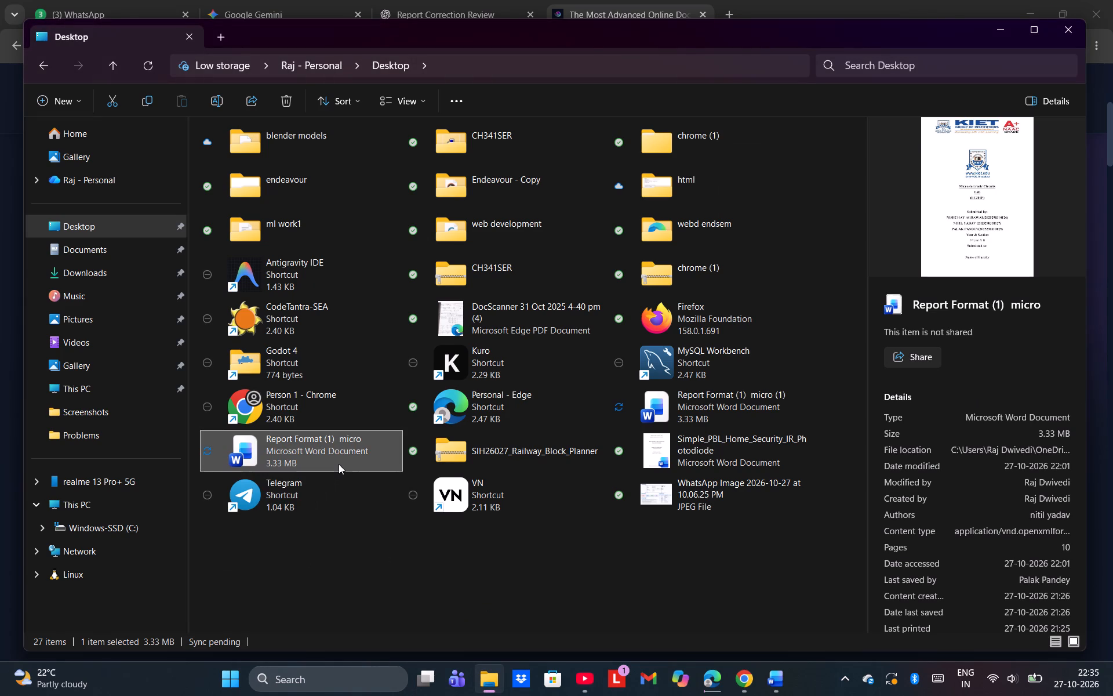
{"action": "left_click", "coordinate": [727, 411]}
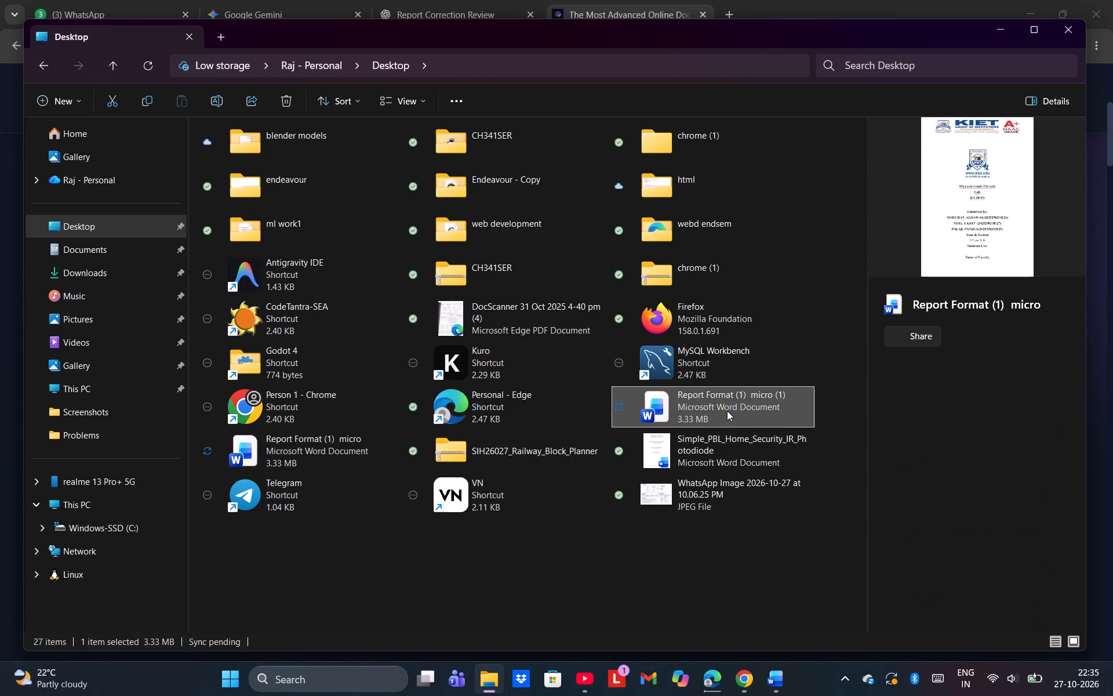
{"action": "left_click_drag", "start_coordinate": [727, 411], "coordinate": [771, 597]}
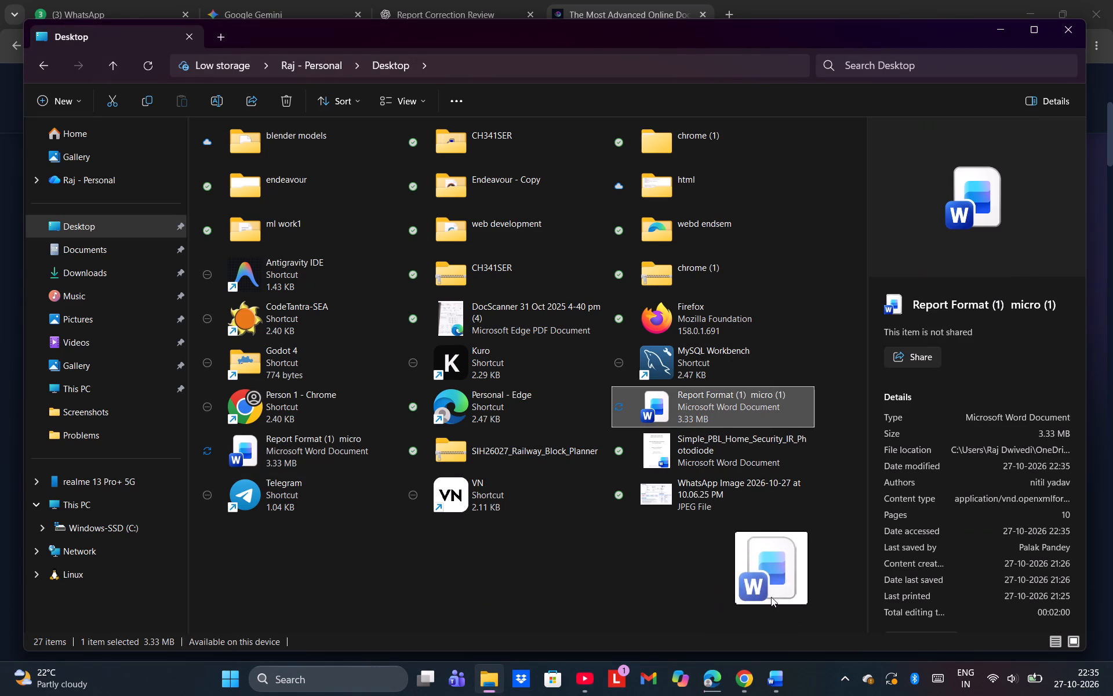
{"action": "left_click_drag", "start_coordinate": [771, 597], "coordinate": [548, 396]}
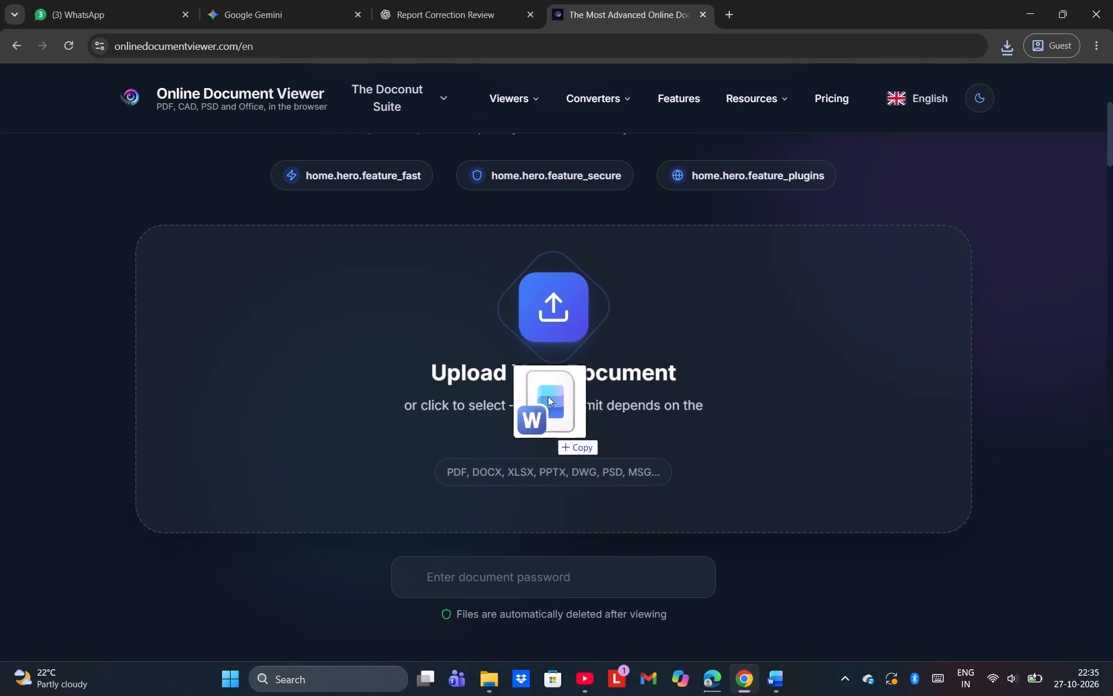
Drop the report template into the online viewer and review its cover page and Objective section.
{"action": "left_click_drag", "start_coordinate": [548, 396], "coordinate": [548, 389]}
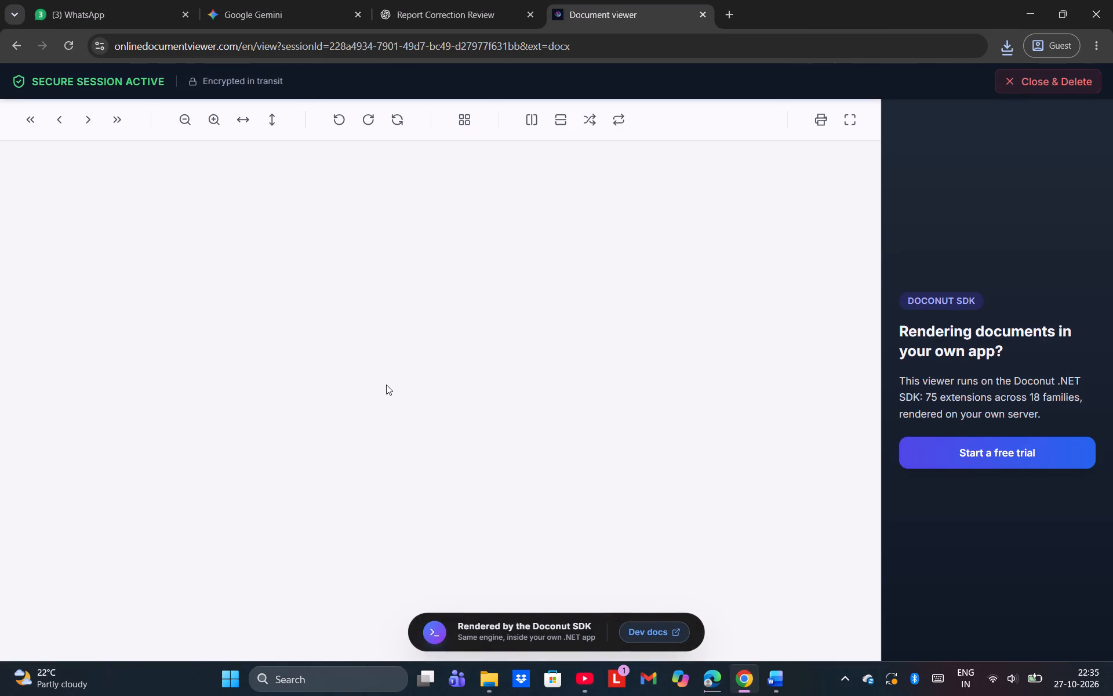
{"action": "scroll", "coordinate": [386, 385], "scroll_direction": "down", "scroll_amount": 2}
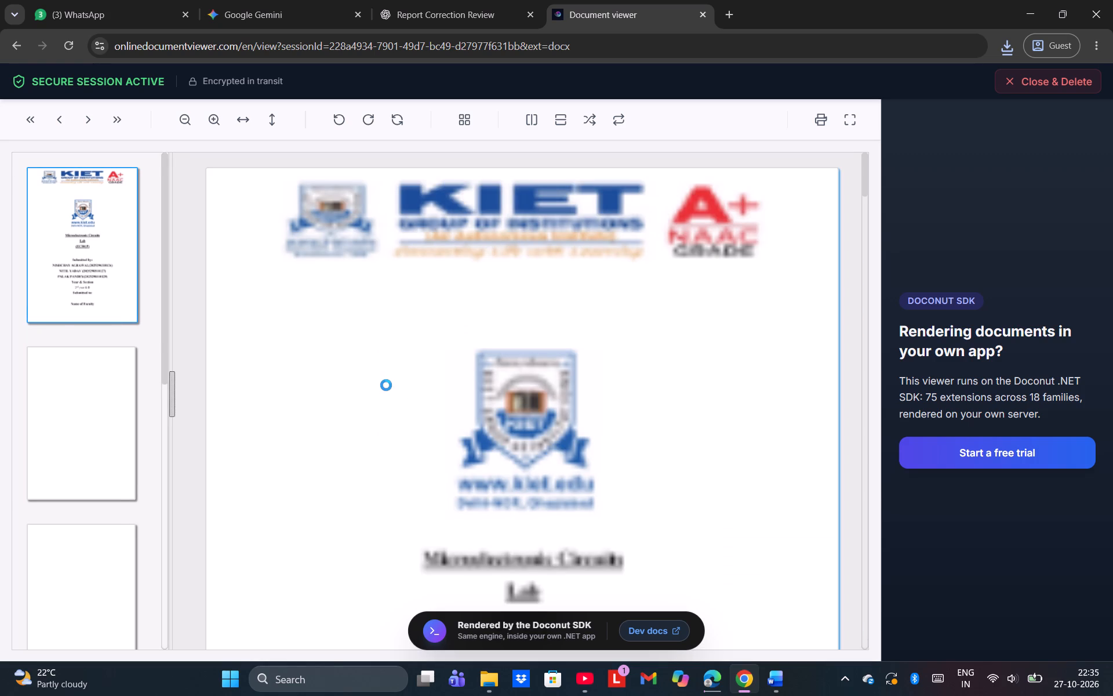
{"action": "scroll", "coordinate": [386, 385], "scroll_direction": "down", "scroll_amount": 5}
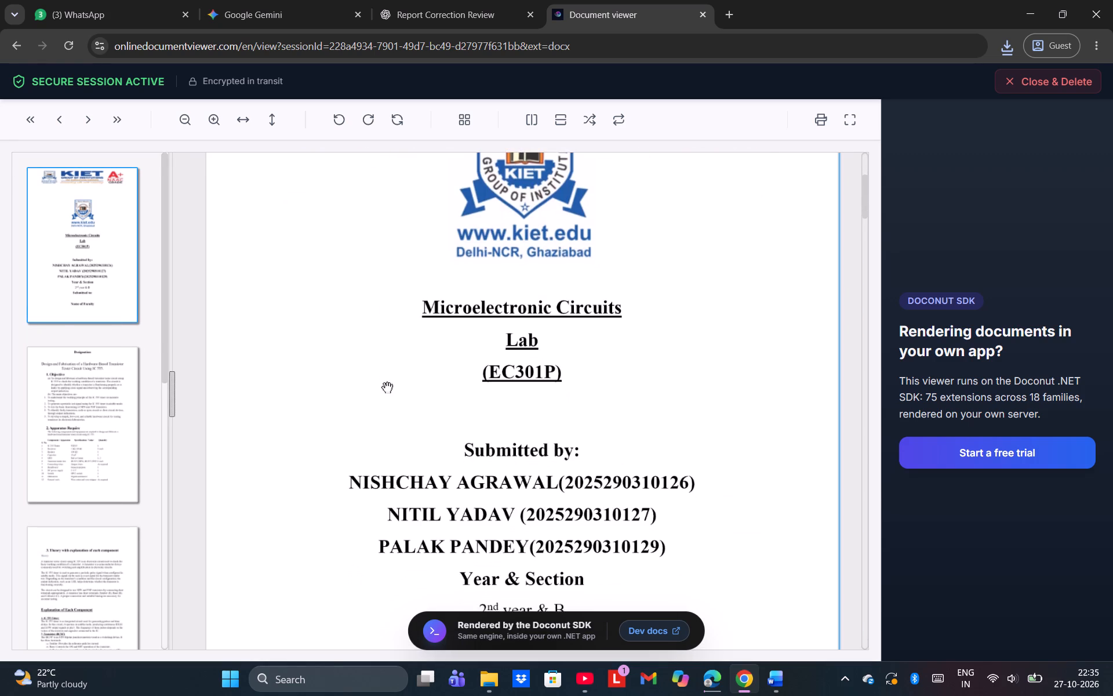
{"action": "scroll", "coordinate": [386, 385], "scroll_direction": "down", "scroll_amount": 7}
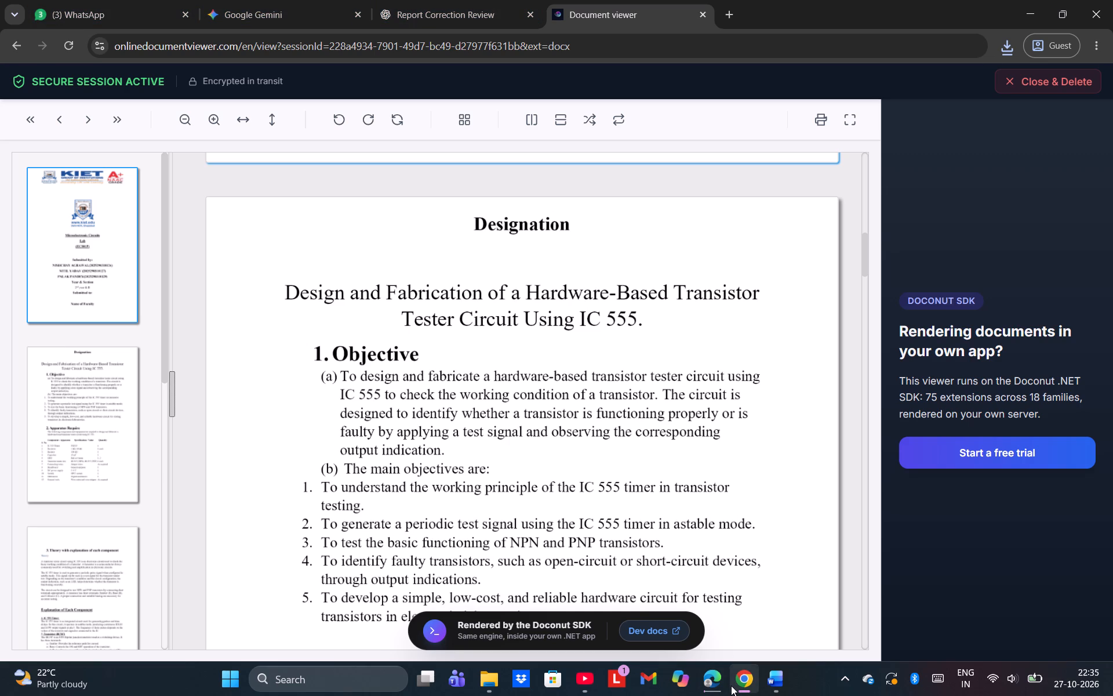
Close the open Simple_PBL_Home document in Word, keeping the Report Format (1) micro document open.
{"action": "left_click", "coordinate": [785, 684]}
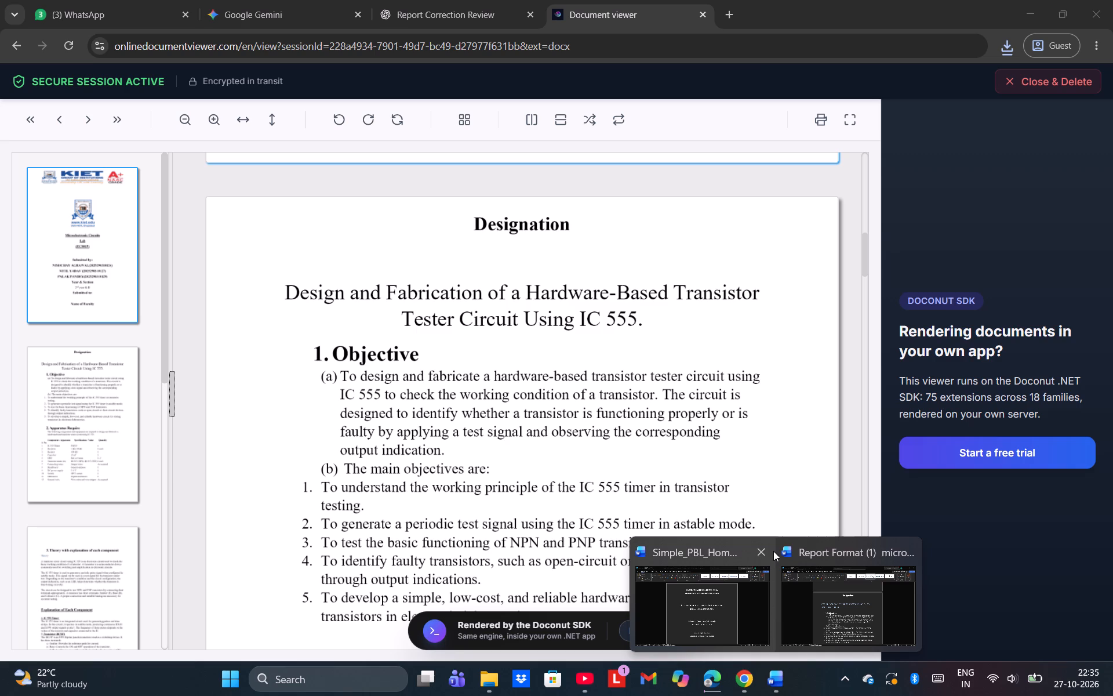
{"action": "left_click", "coordinate": [755, 556]}
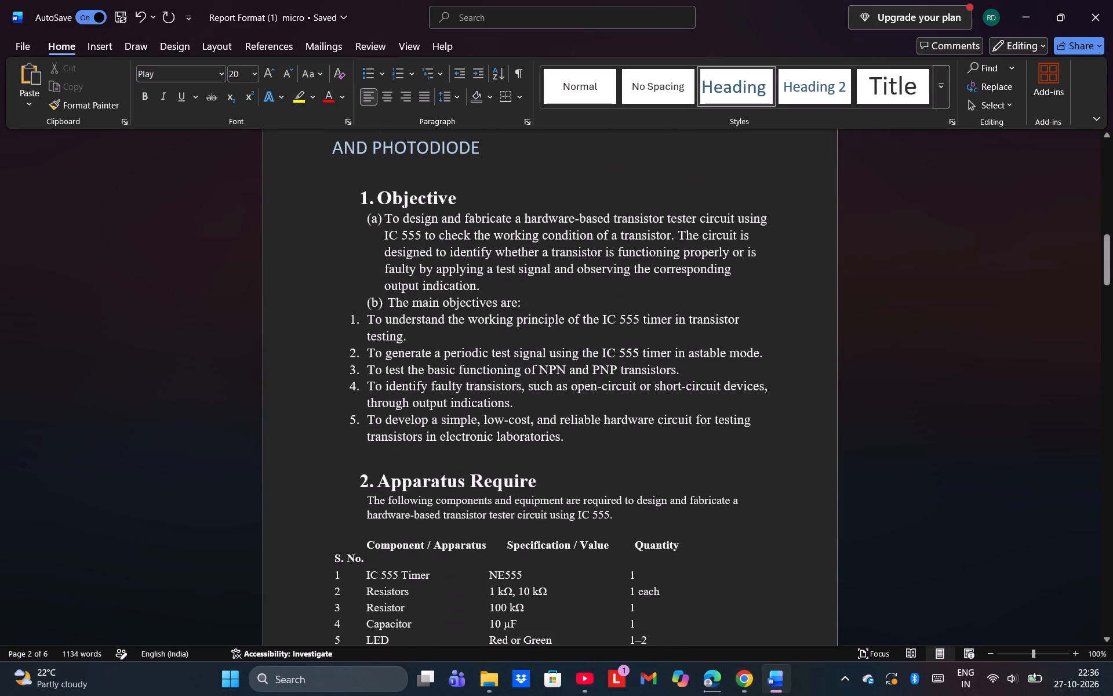
{"action": "left_click", "coordinate": [569, 443]}
{"action": "left_click_drag", "start_coordinate": [569, 443], "coordinate": [527, 419]}
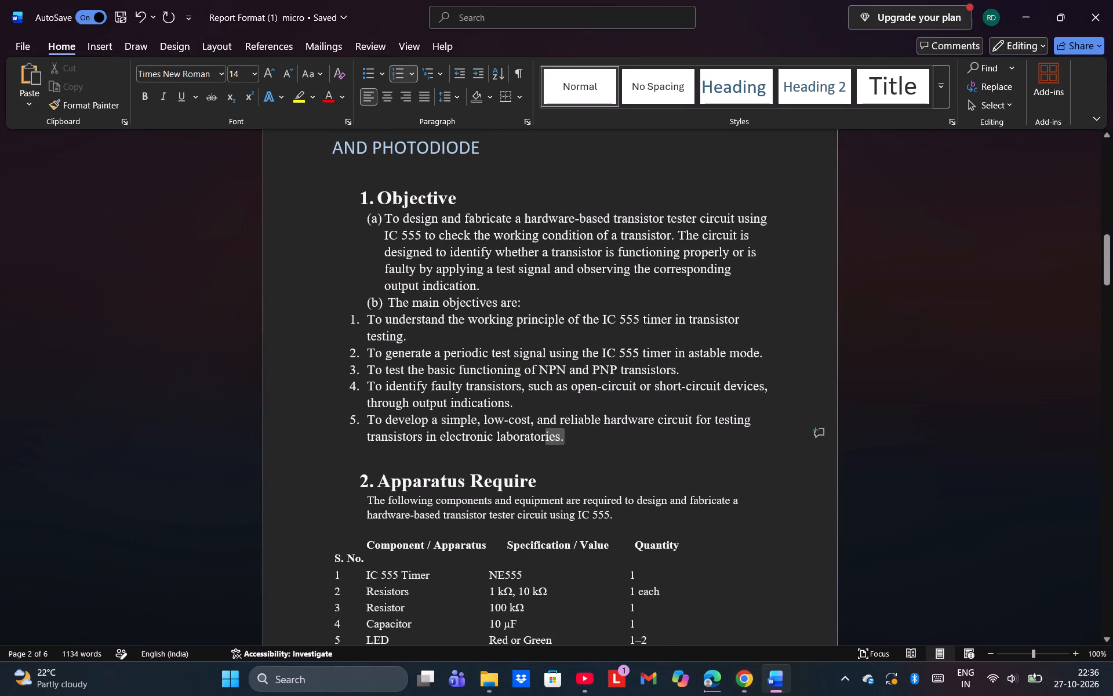
{"action": "left_click_drag", "start_coordinate": [527, 419], "coordinate": [354, 215]}
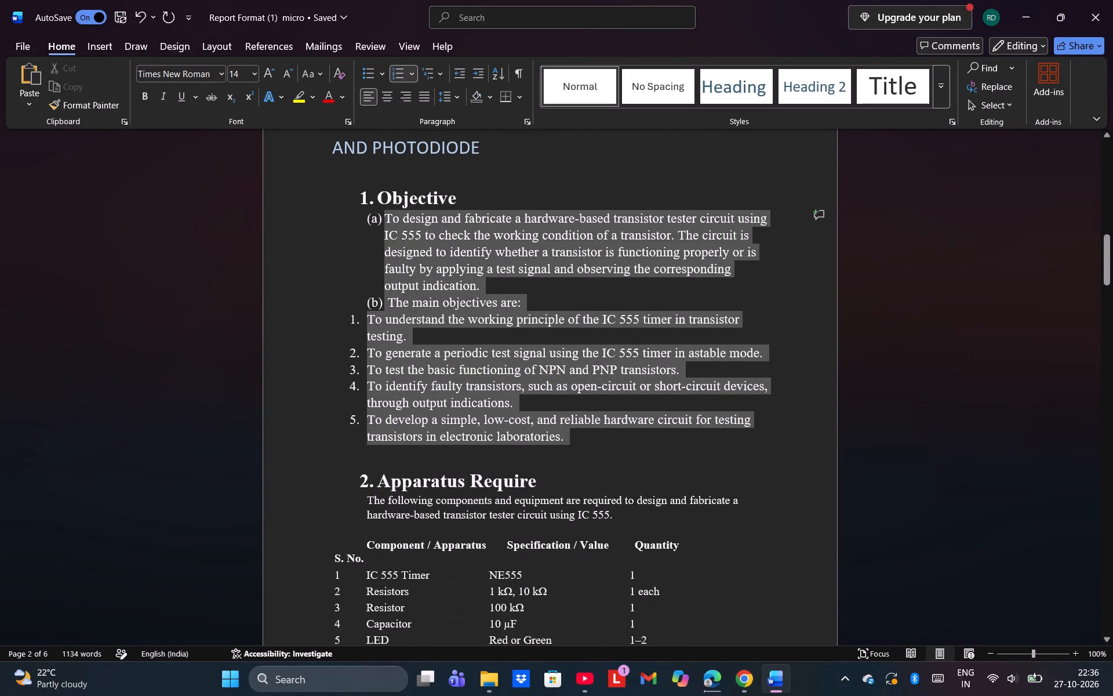
{"action": "left_click_drag", "start_coordinate": [354, 215], "coordinate": [339, 215]}
{"action": "key", "text": "BackSpace"}
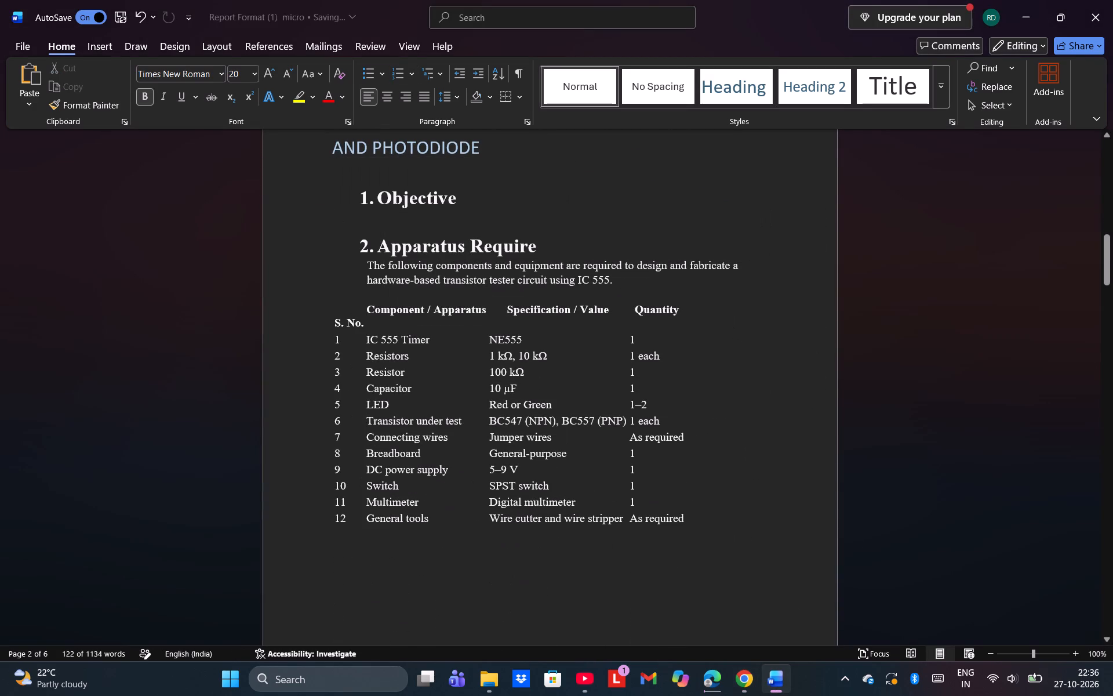
{"action": "key", "text": "ctrl+v"}
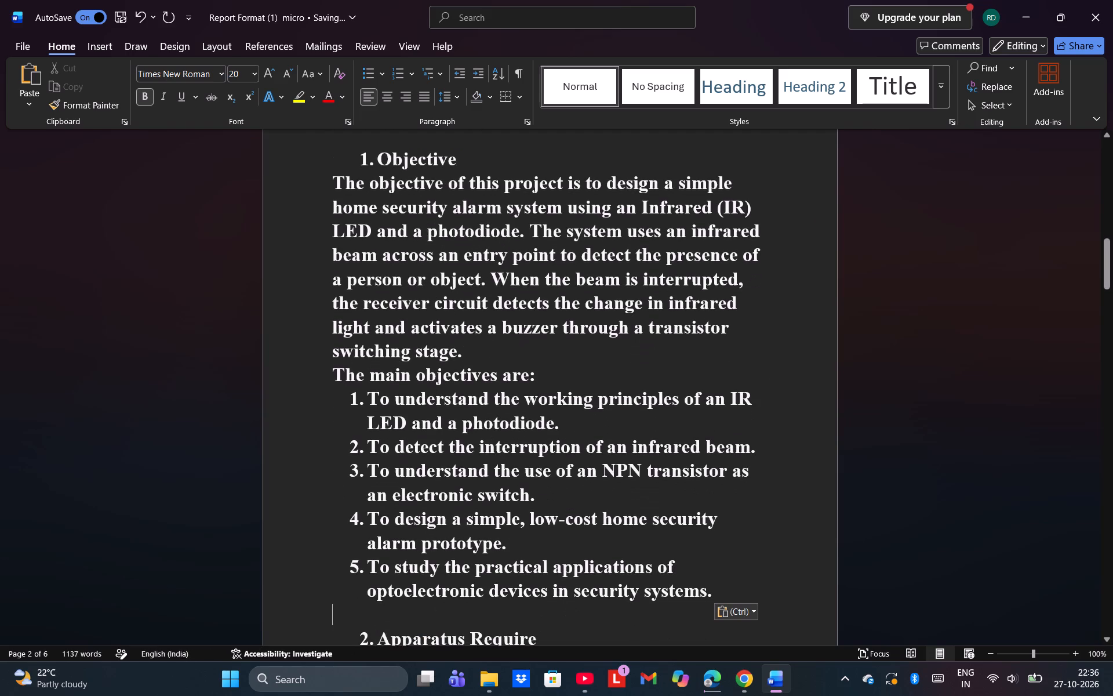
Format the pasted Objective paragraph and numbered objectives at 14 pt without bold, leaving the section heading as is.
{"action": "scroll", "coordinate": [515, 328], "scroll_direction": "down", "scroll_amount": 1}
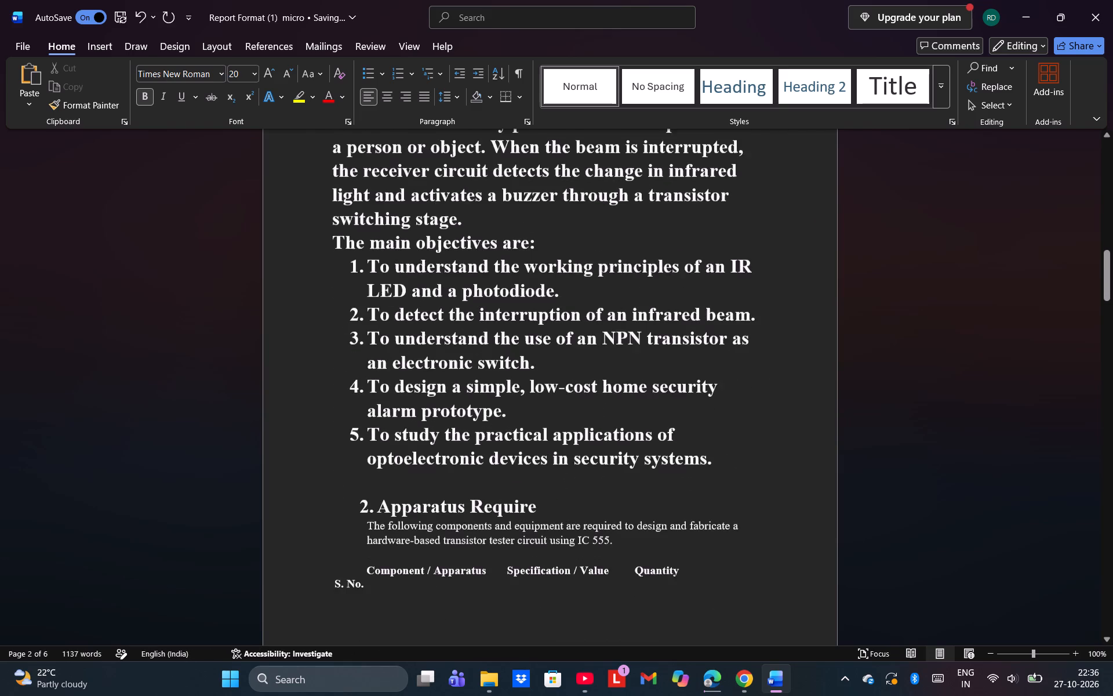
{"action": "scroll", "coordinate": [515, 328], "scroll_direction": "down", "scroll_amount": 1}
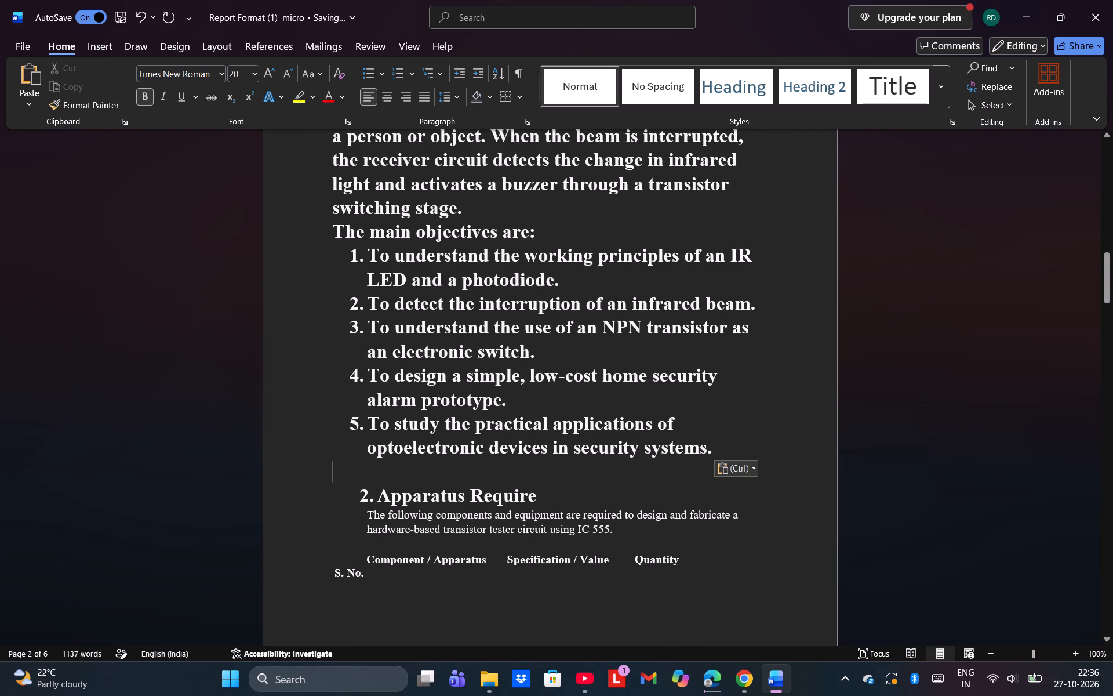
{"action": "left_click", "coordinate": [733, 455]}
{"action": "left_click_drag", "start_coordinate": [733, 455], "coordinate": [418, 327]}
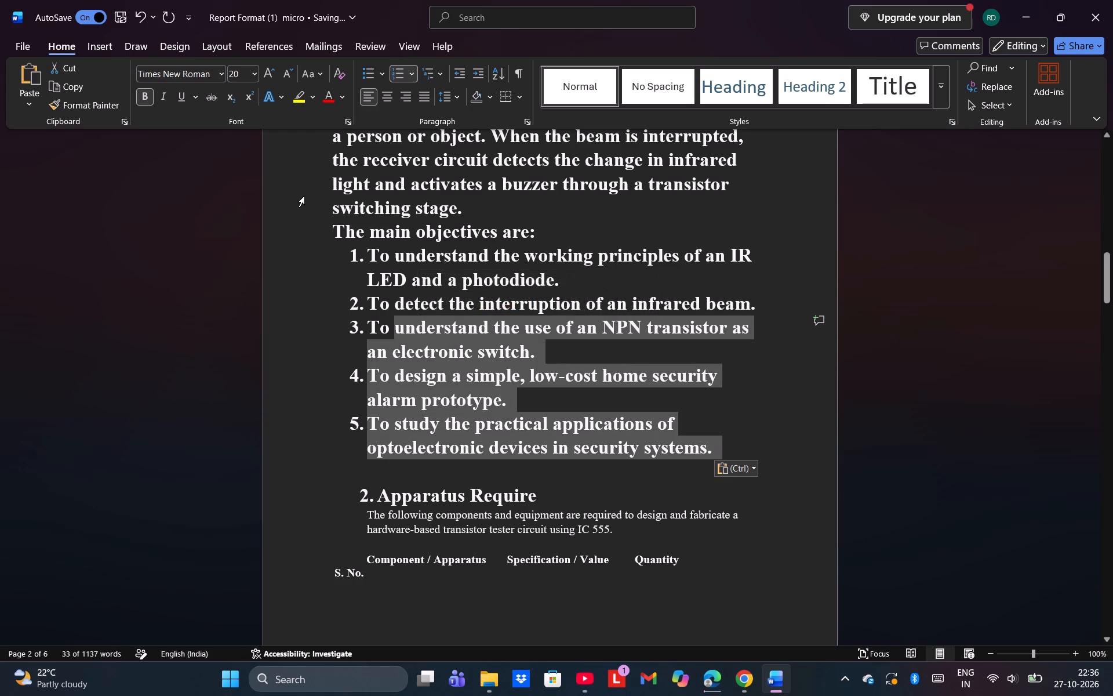
{"action": "left_click", "coordinate": [304, 196]}
{"action": "scroll", "coordinate": [304, 196], "scroll_direction": "up", "scroll_amount": 1}
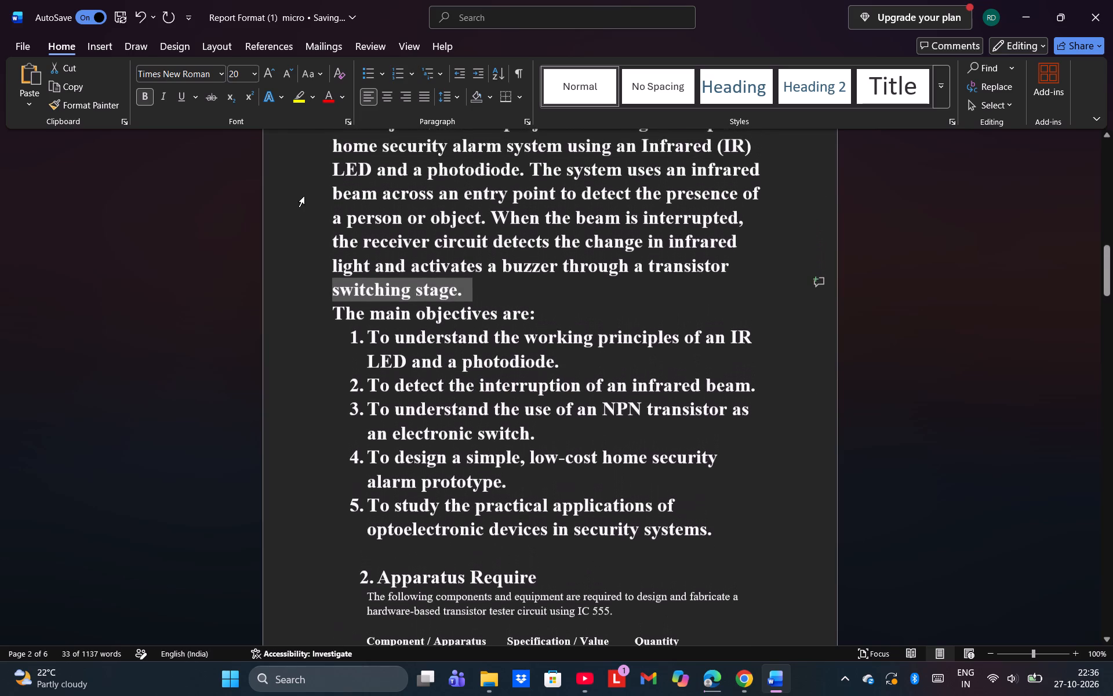
{"action": "scroll", "coordinate": [304, 196], "scroll_direction": "up", "scroll_amount": 1}
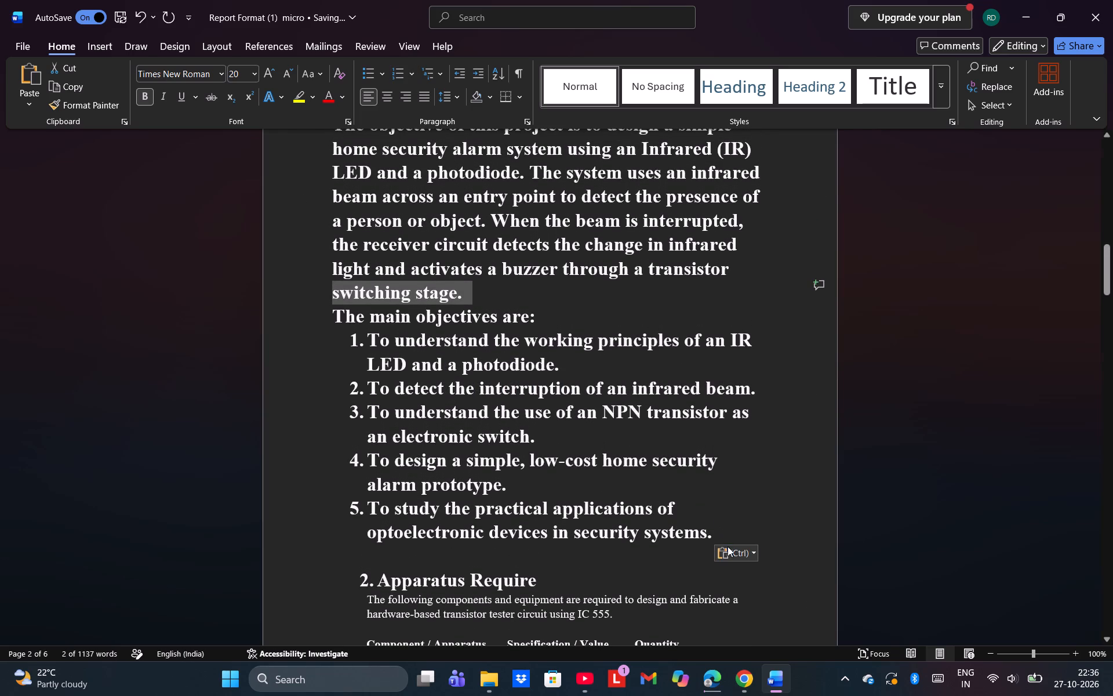
{"action": "left_click", "coordinate": [719, 530]}
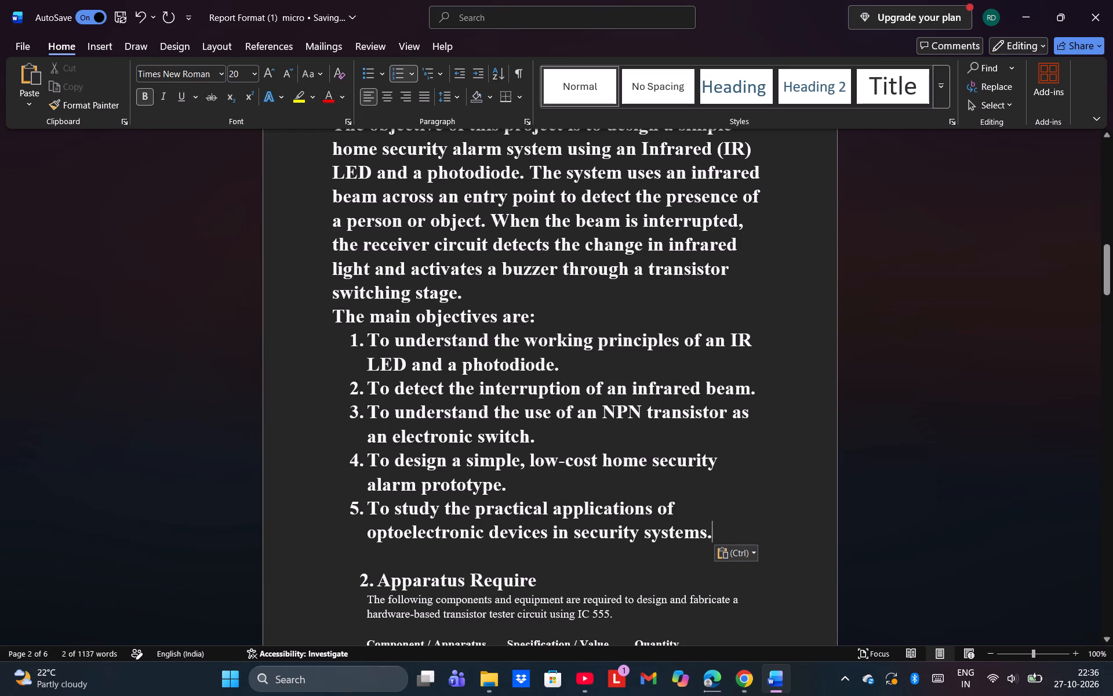
{"action": "left_click_drag", "start_coordinate": [715, 534], "coordinate": [470, 362]}
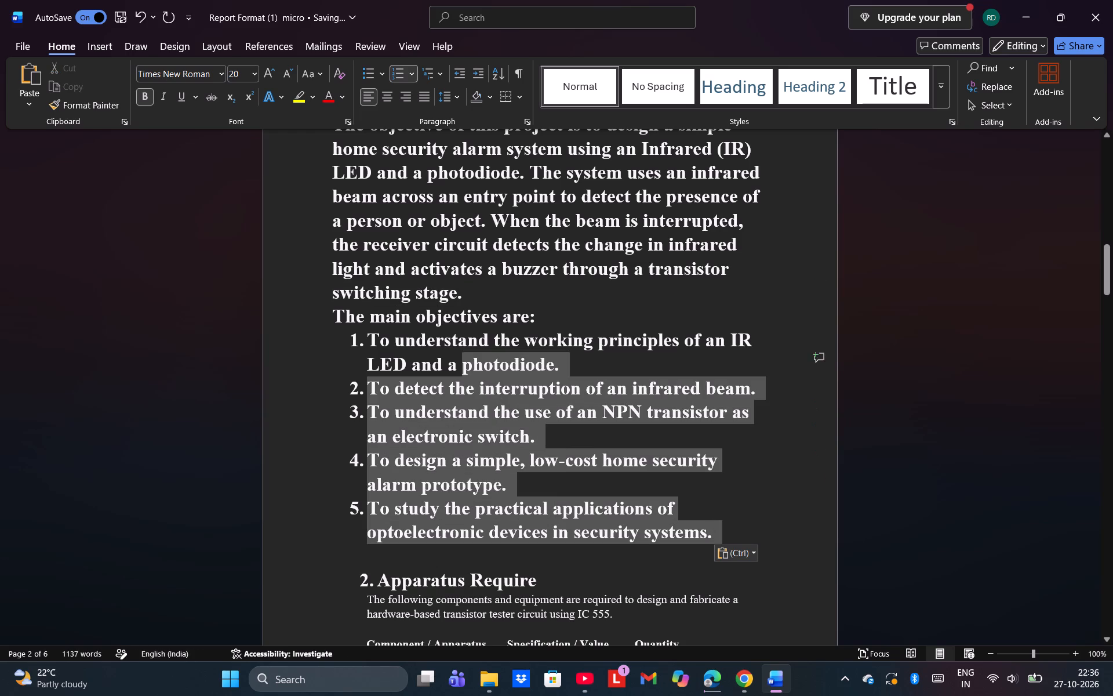
{"action": "left_click_drag", "start_coordinate": [470, 362], "coordinate": [334, 170]}
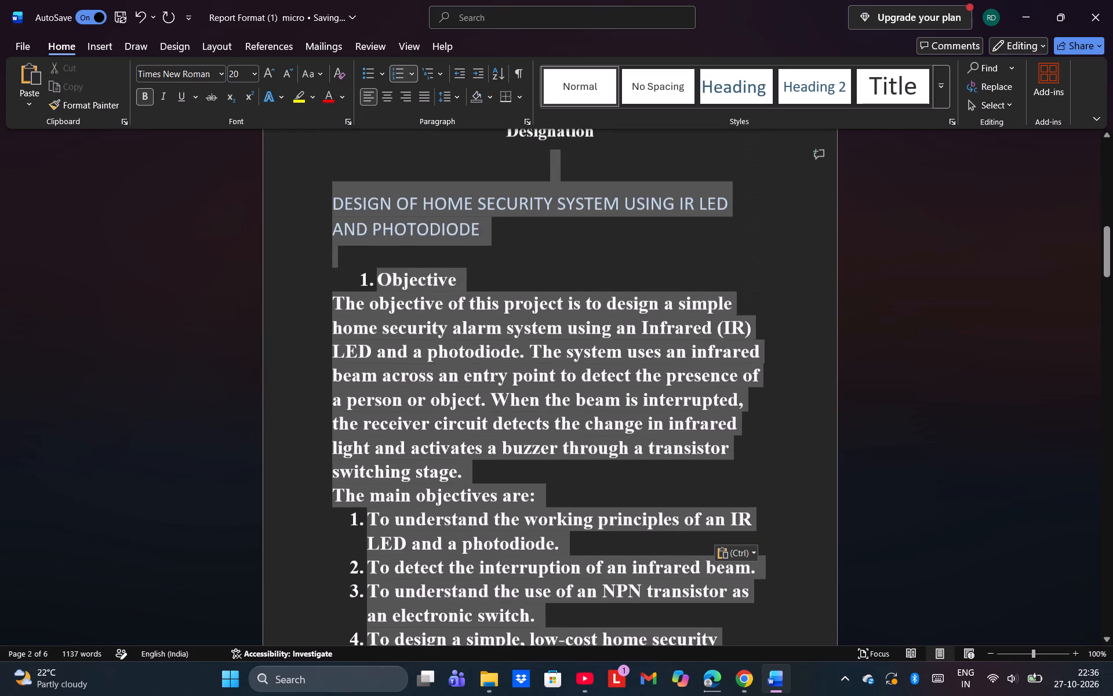
{"action": "left_click_drag", "start_coordinate": [334, 170], "coordinate": [323, 311]}
{"action": "left_click", "coordinate": [253, 78]}
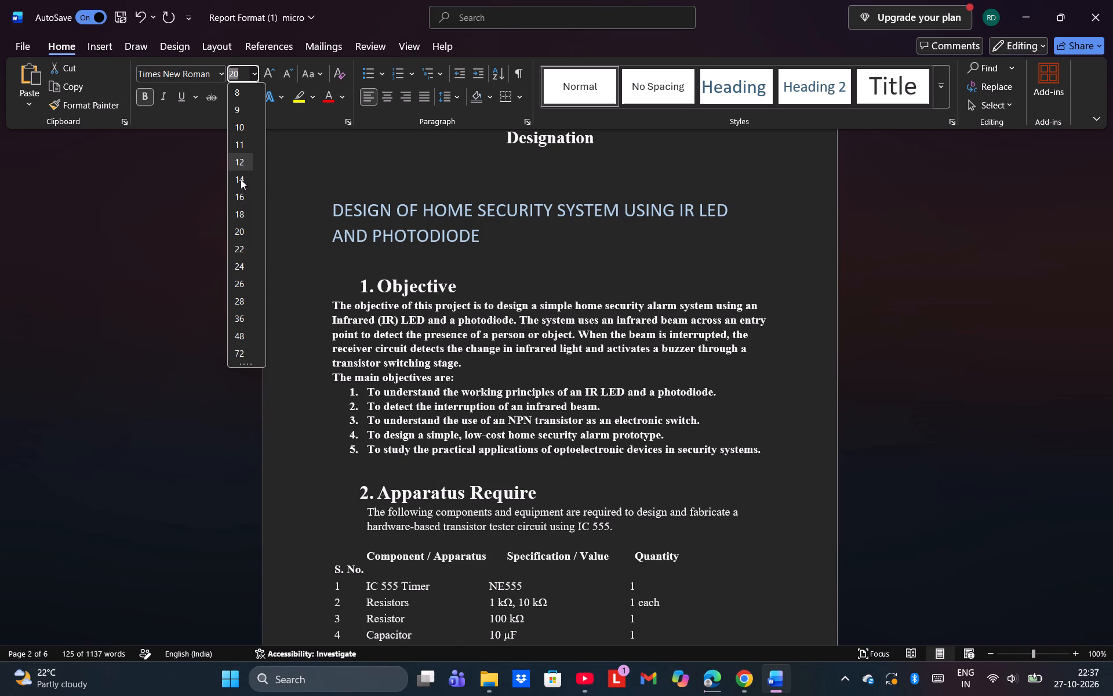
{"action": "left_click", "coordinate": [239, 180]}
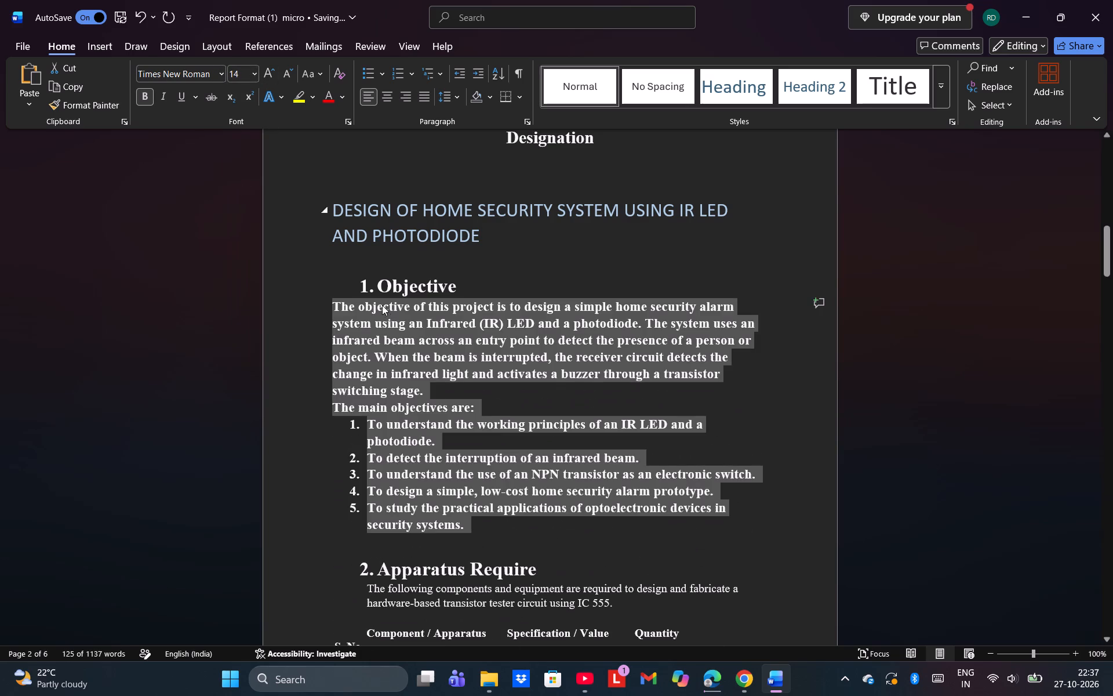
{"action": "left_click", "coordinate": [147, 101]}
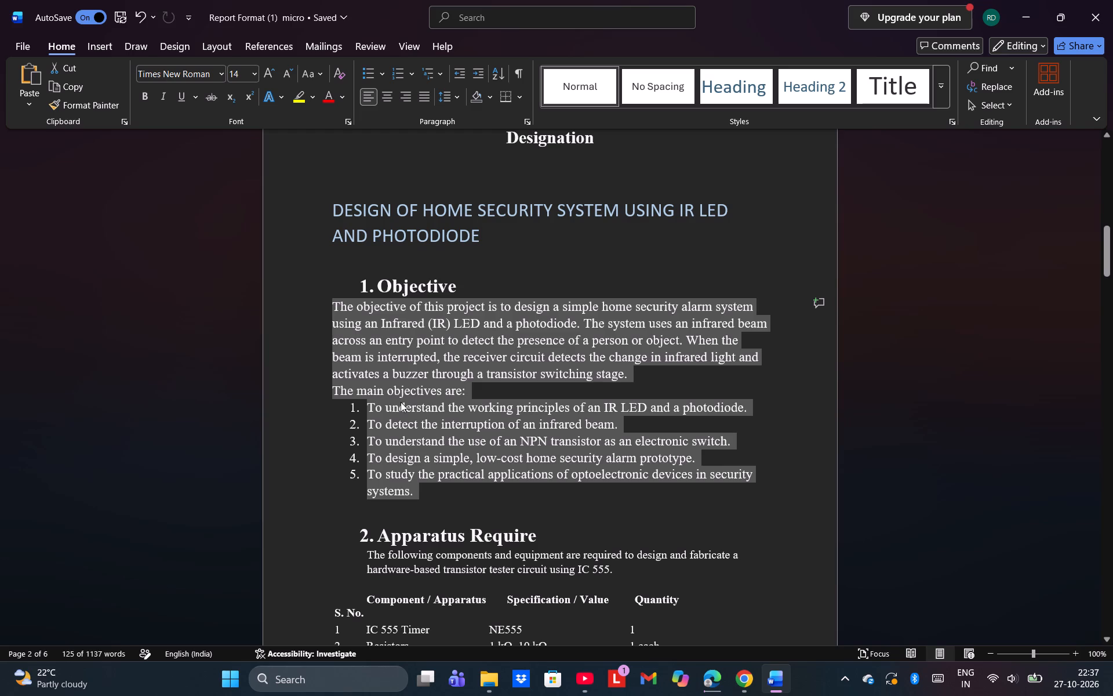
{"action": "left_click", "coordinate": [296, 295]}
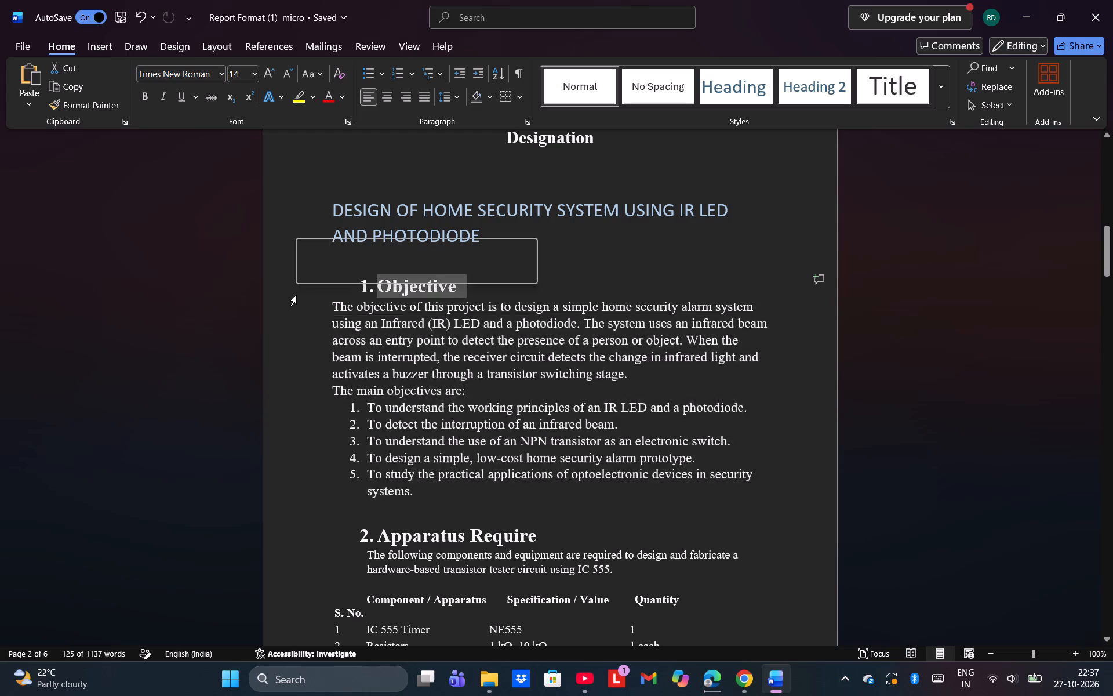
{"action": "scroll", "coordinate": [299, 278], "scroll_direction": "down", "scroll_amount": 1}
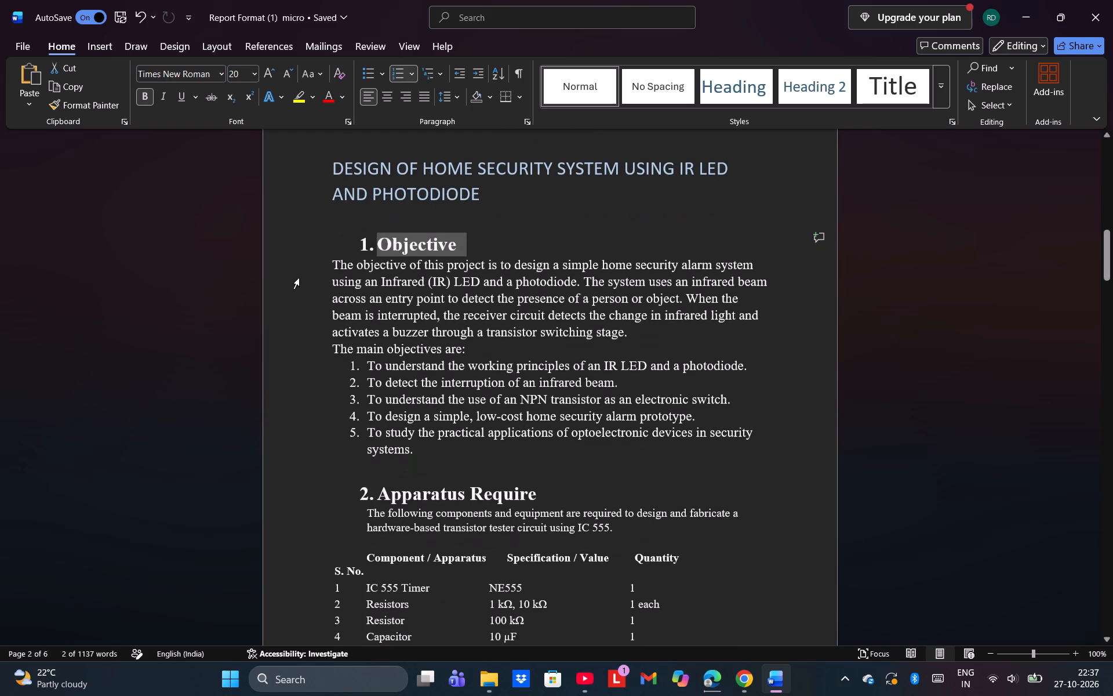
{"action": "scroll", "coordinate": [299, 278], "scroll_direction": "down", "scroll_amount": 1}
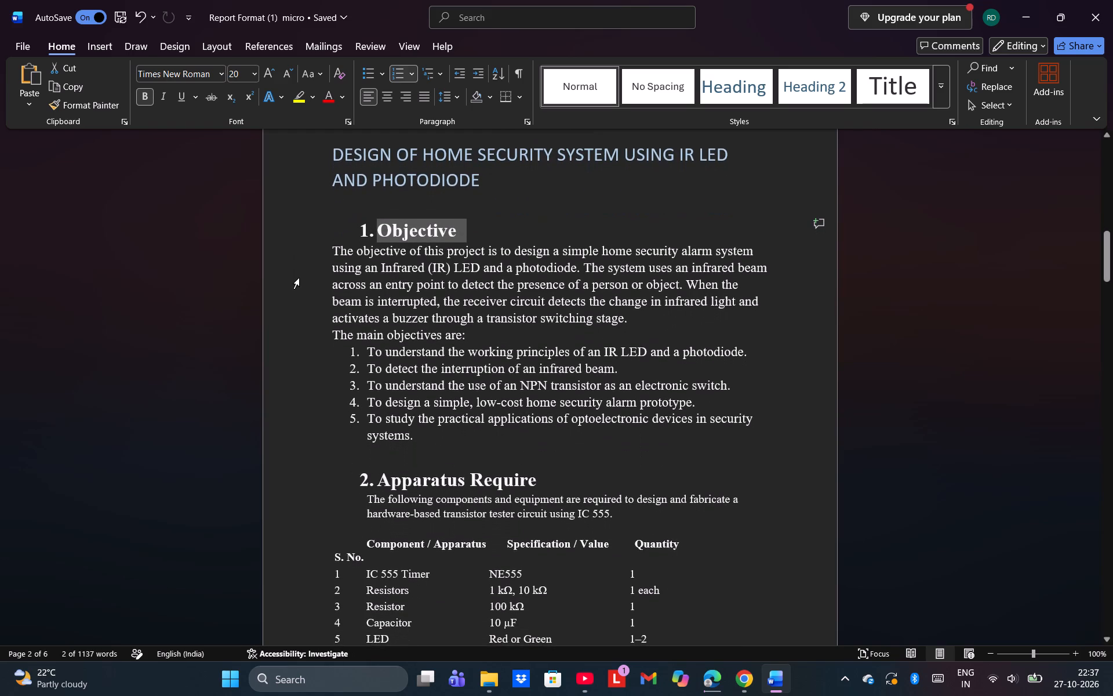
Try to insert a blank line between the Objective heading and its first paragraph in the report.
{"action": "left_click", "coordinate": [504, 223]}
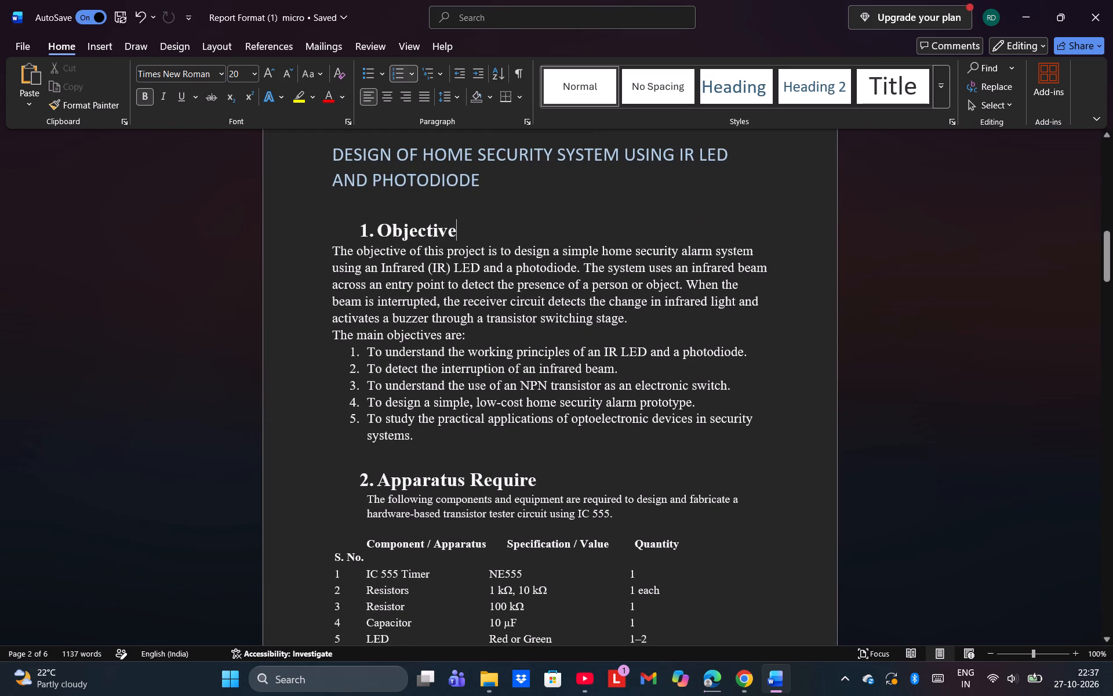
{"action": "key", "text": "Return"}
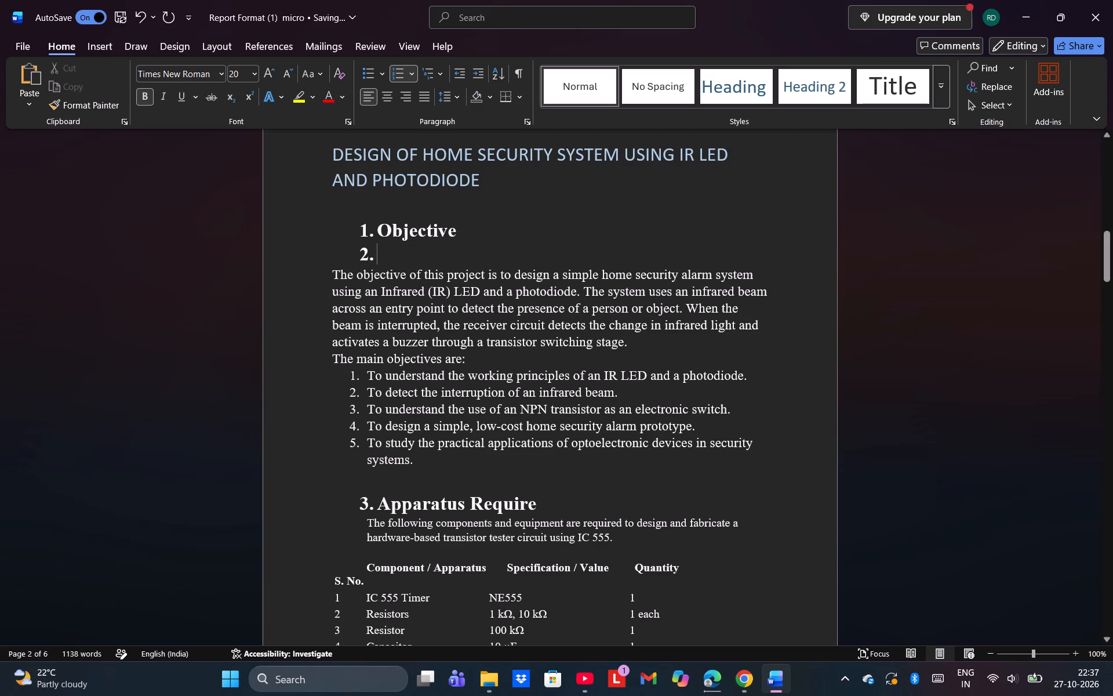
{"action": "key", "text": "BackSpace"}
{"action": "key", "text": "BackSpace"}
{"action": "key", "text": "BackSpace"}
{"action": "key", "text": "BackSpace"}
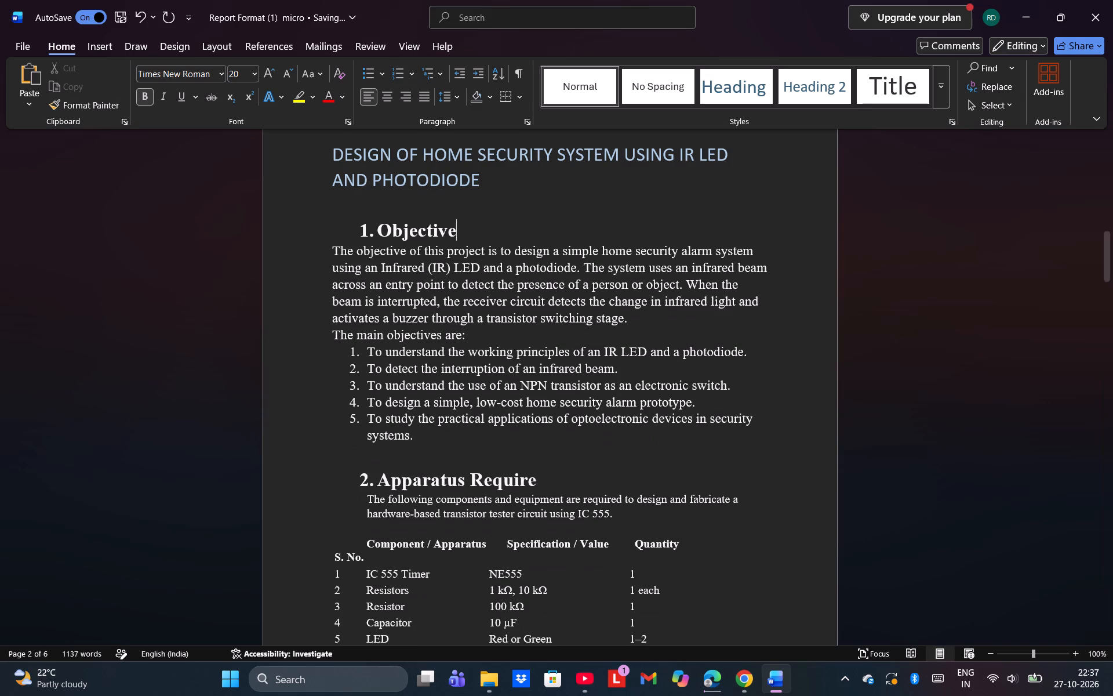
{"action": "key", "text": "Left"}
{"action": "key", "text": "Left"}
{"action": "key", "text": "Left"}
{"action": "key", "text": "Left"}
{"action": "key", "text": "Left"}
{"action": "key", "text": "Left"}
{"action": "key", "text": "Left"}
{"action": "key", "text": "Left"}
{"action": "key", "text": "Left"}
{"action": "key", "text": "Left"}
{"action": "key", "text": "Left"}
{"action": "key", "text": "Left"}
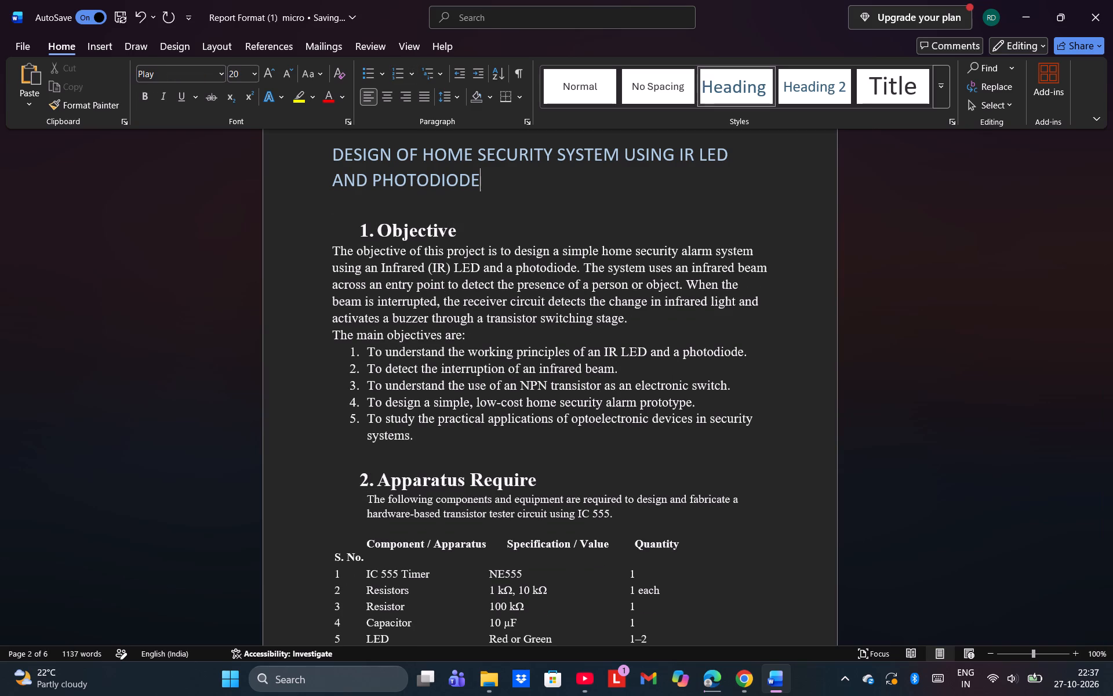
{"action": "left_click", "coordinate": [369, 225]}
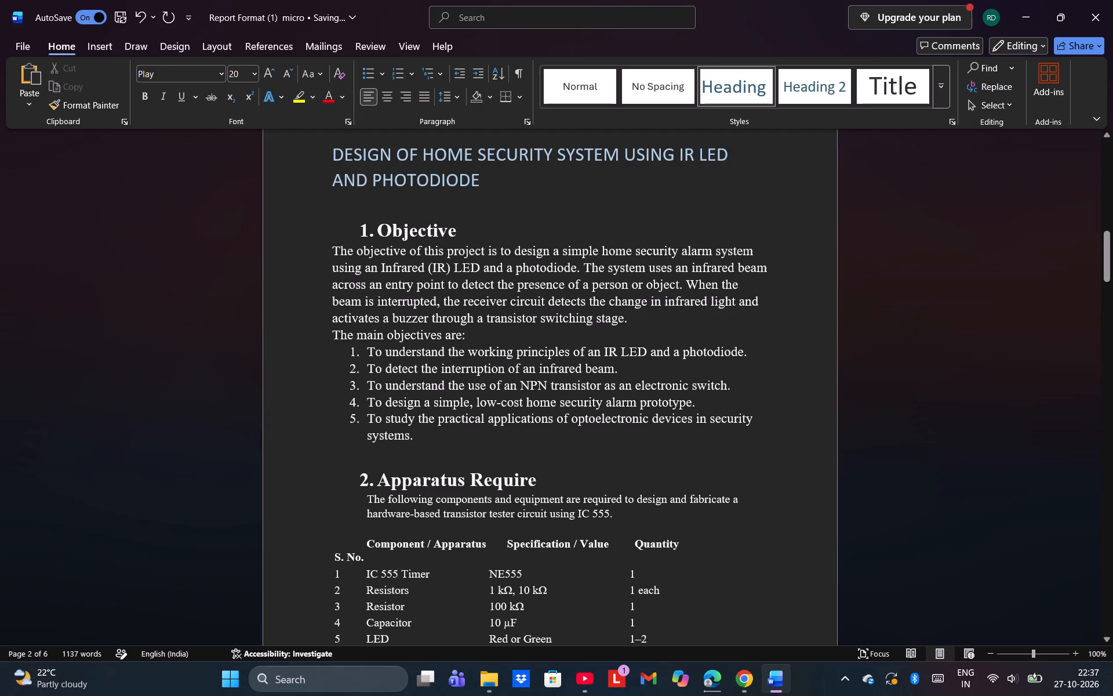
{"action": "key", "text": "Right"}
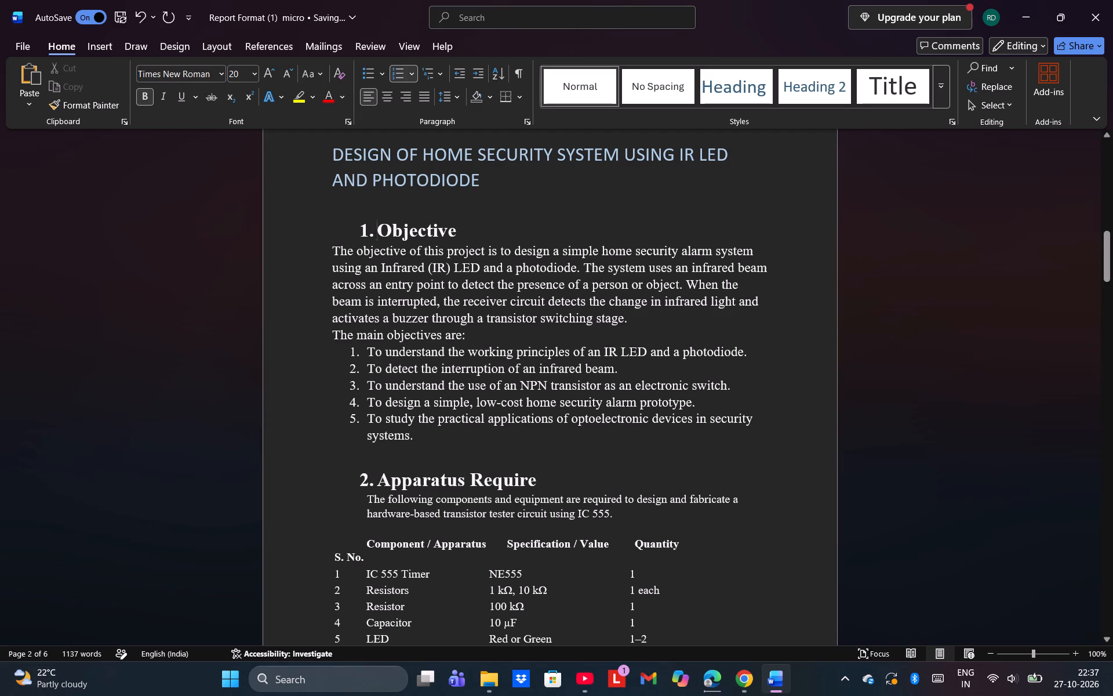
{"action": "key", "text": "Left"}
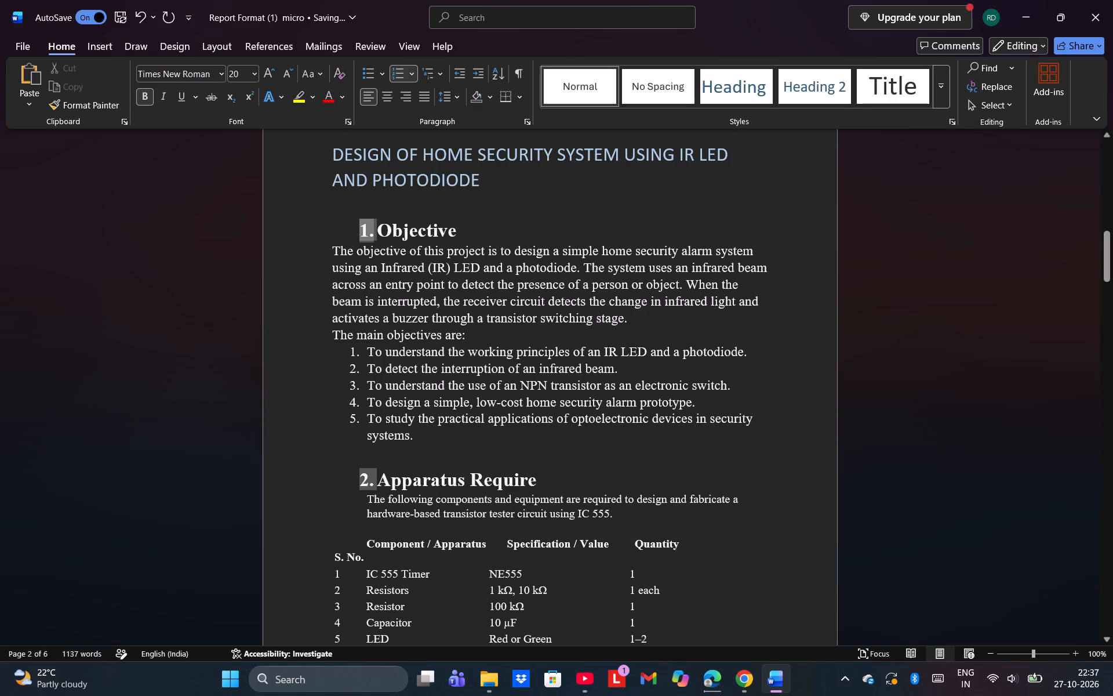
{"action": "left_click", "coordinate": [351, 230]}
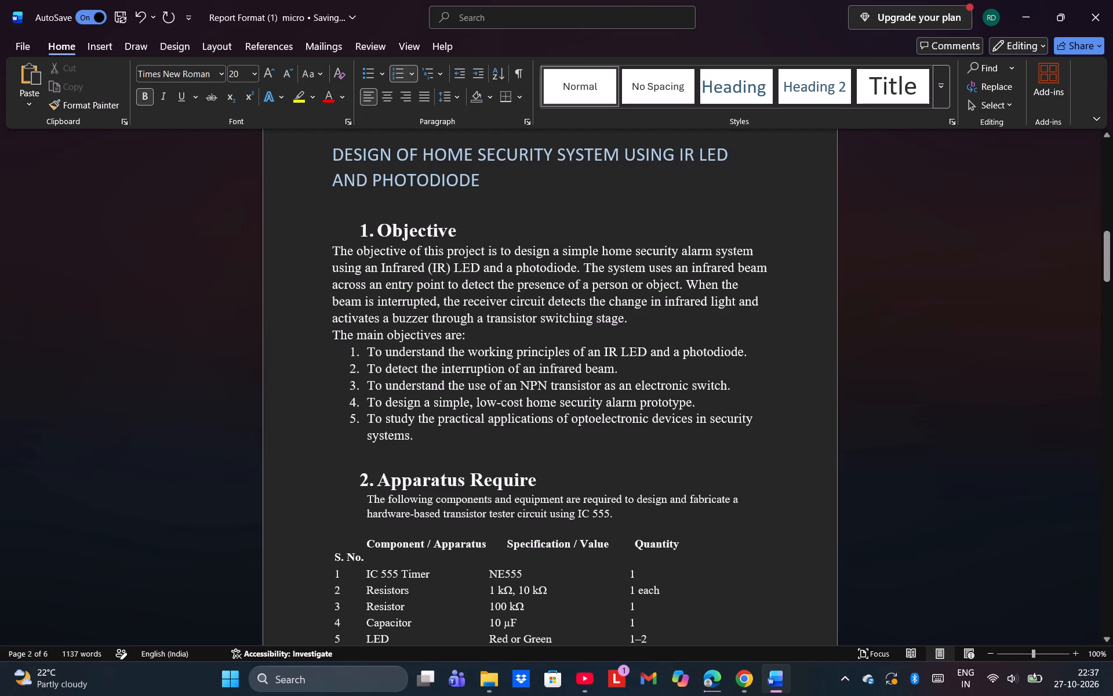
Review the report's Apparatus Require table and the start of the Theory section for content that still needs replacing.
{"action": "scroll", "coordinate": [395, 412], "scroll_direction": "down", "scroll_amount": 3}
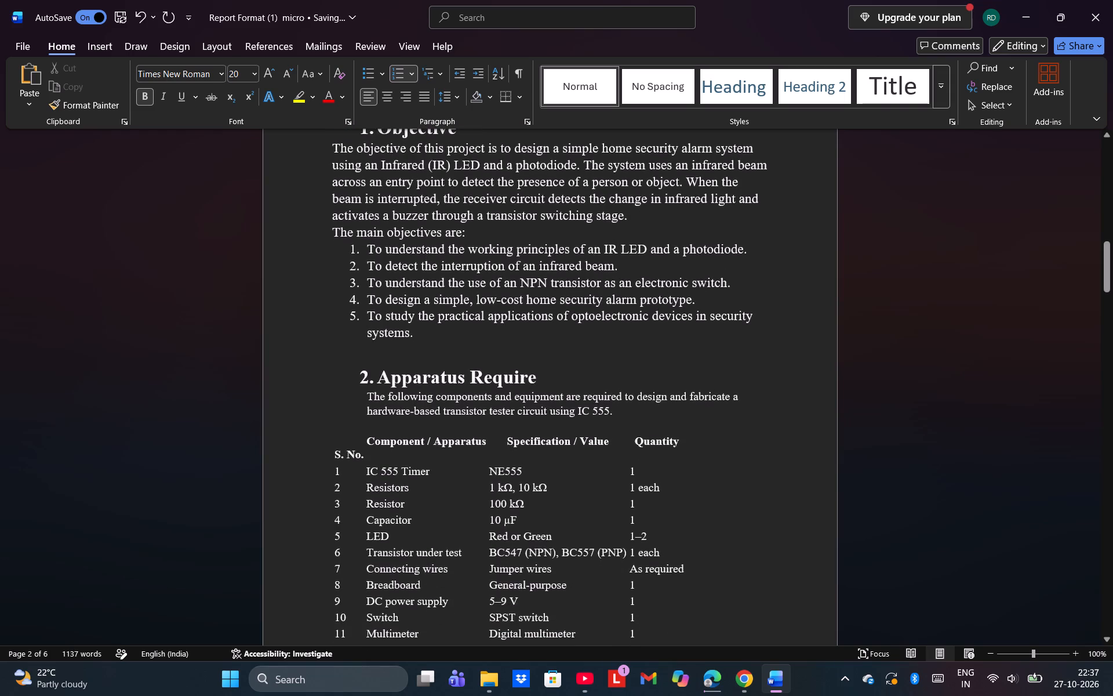
{"action": "scroll", "coordinate": [395, 412], "scroll_direction": "down", "scroll_amount": 1}
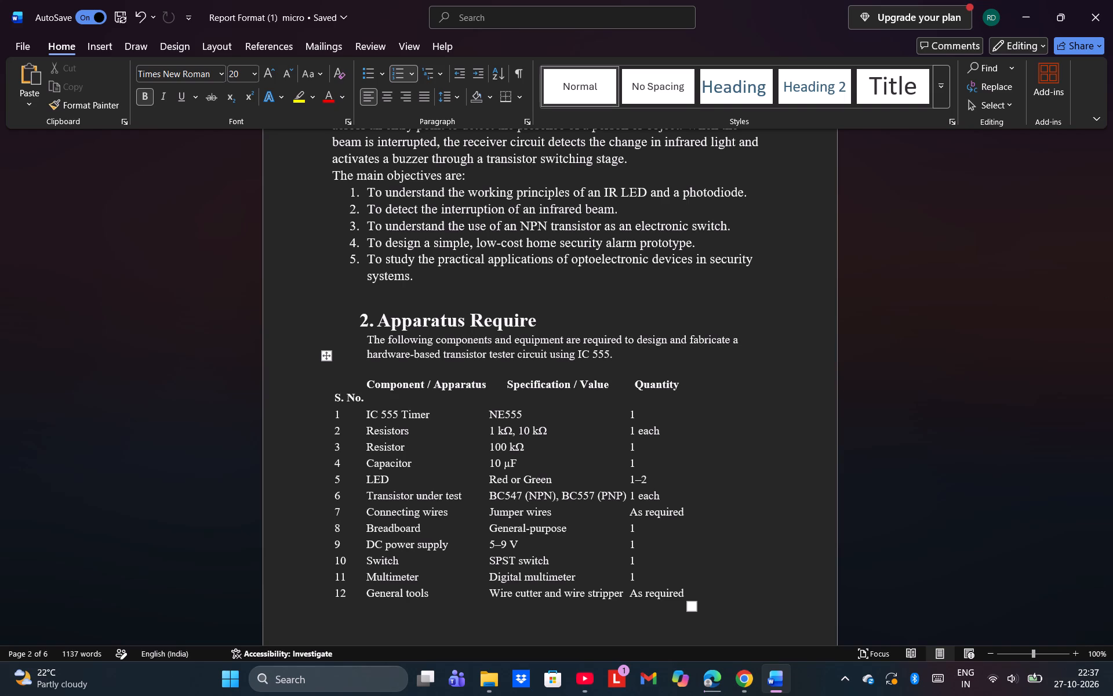
{"action": "scroll", "coordinate": [488, 485], "scroll_direction": "down", "scroll_amount": 3}
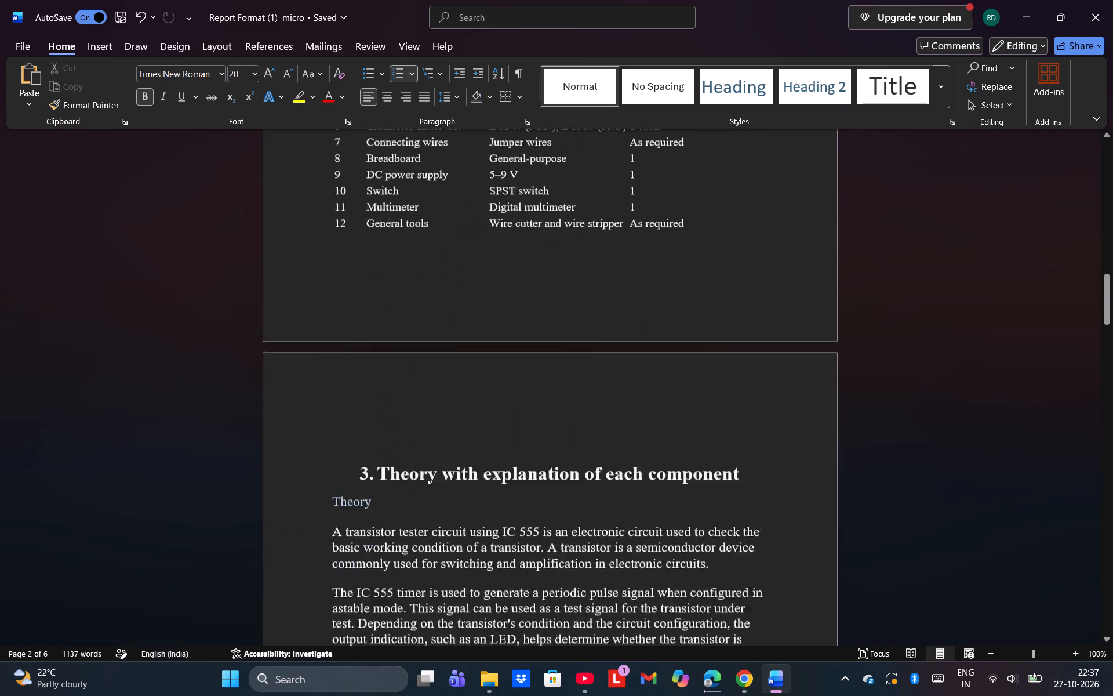
{"action": "scroll", "coordinate": [488, 485], "scroll_direction": "down", "scroll_amount": 1}
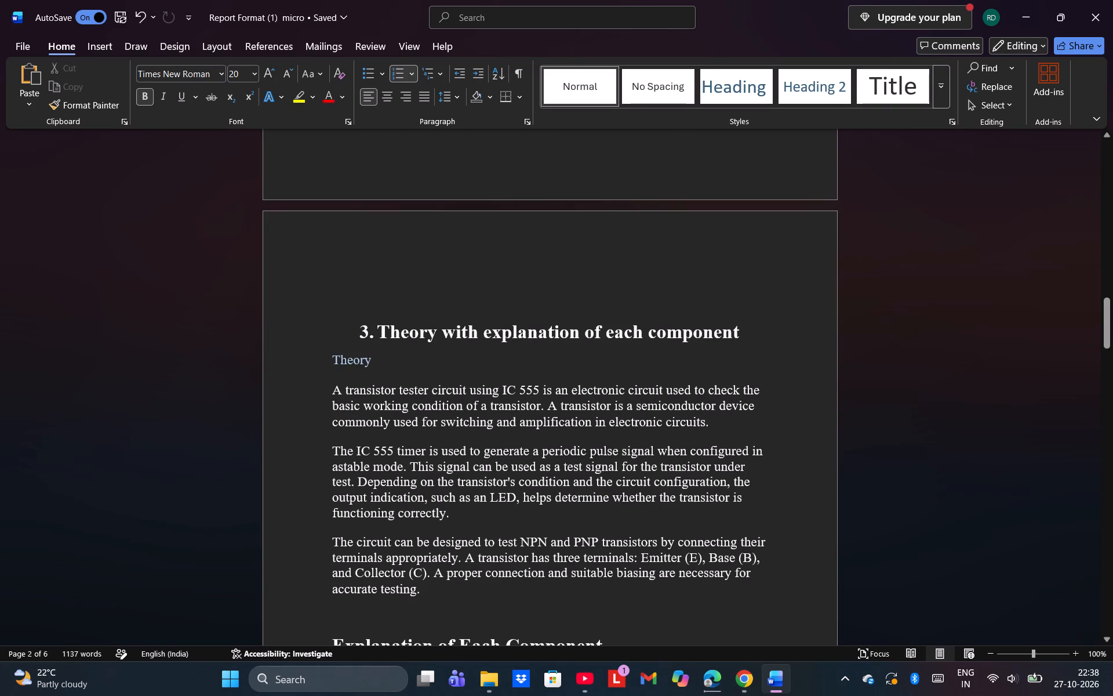
{"action": "scroll", "coordinate": [600, 343], "scroll_direction": "up", "scroll_amount": 4}
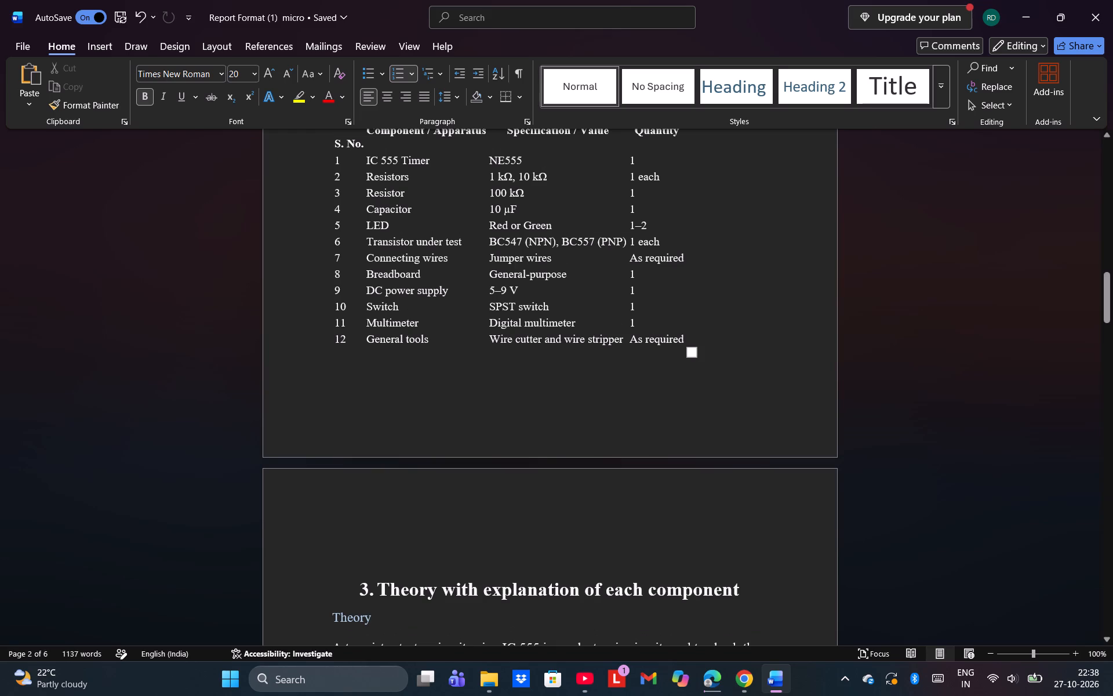
{"action": "scroll", "coordinate": [592, 371], "scroll_direction": "up", "scroll_amount": 1}
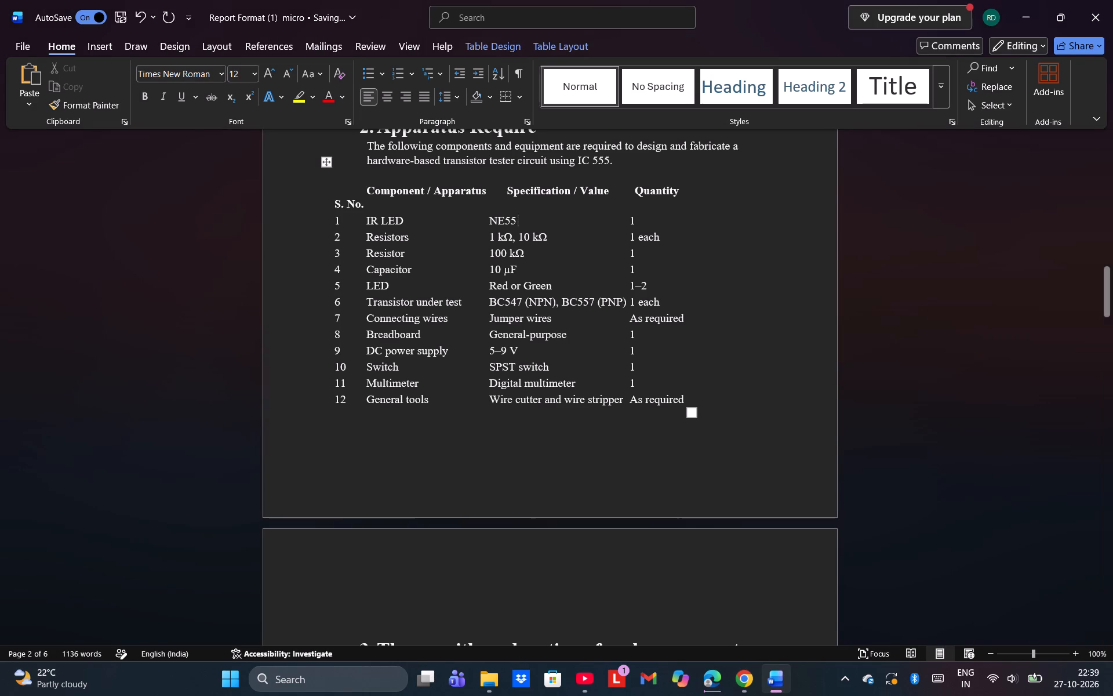
{"action": "key", "text": "BackSpace"}
{"action": "key", "text": "BackSpace"}
{"action": "key", "text": "BackSpace"}
{"action": "key", "text": "BackSpace"}
{"action": "key", "text": "ctrl+v"}
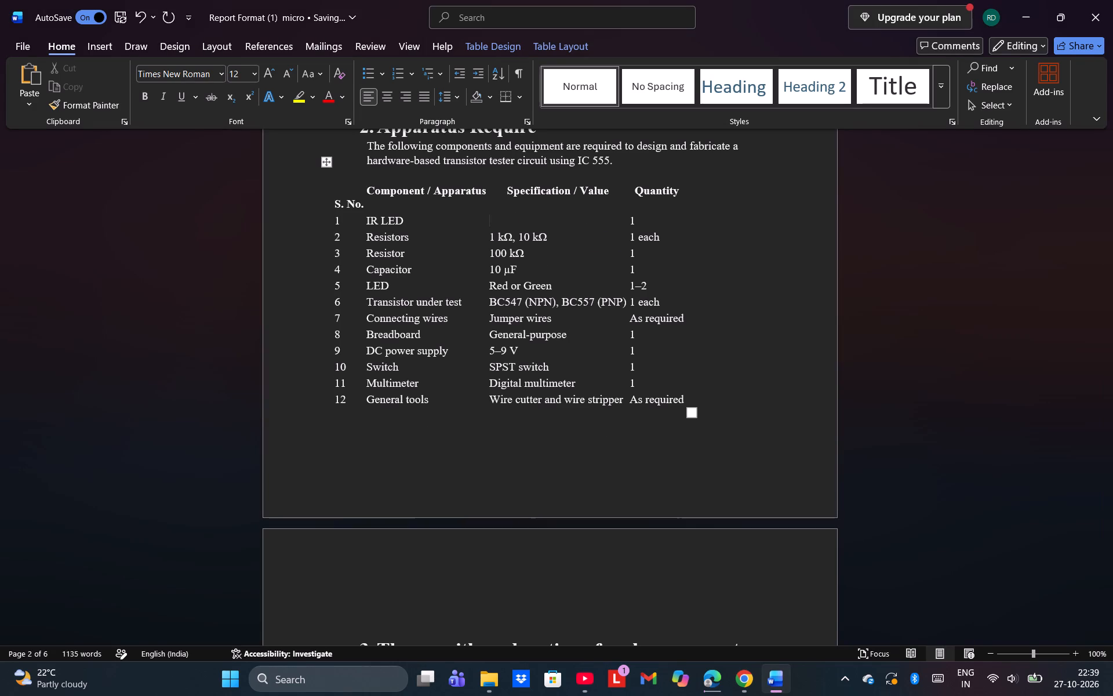
Shift the Specification / Value header toward the start of its column, leaving two spaces before it to line up with Infrared transmitter.
{"action": "left_click", "coordinate": [509, 188]}
{"action": "key", "text": "BackSpace"}
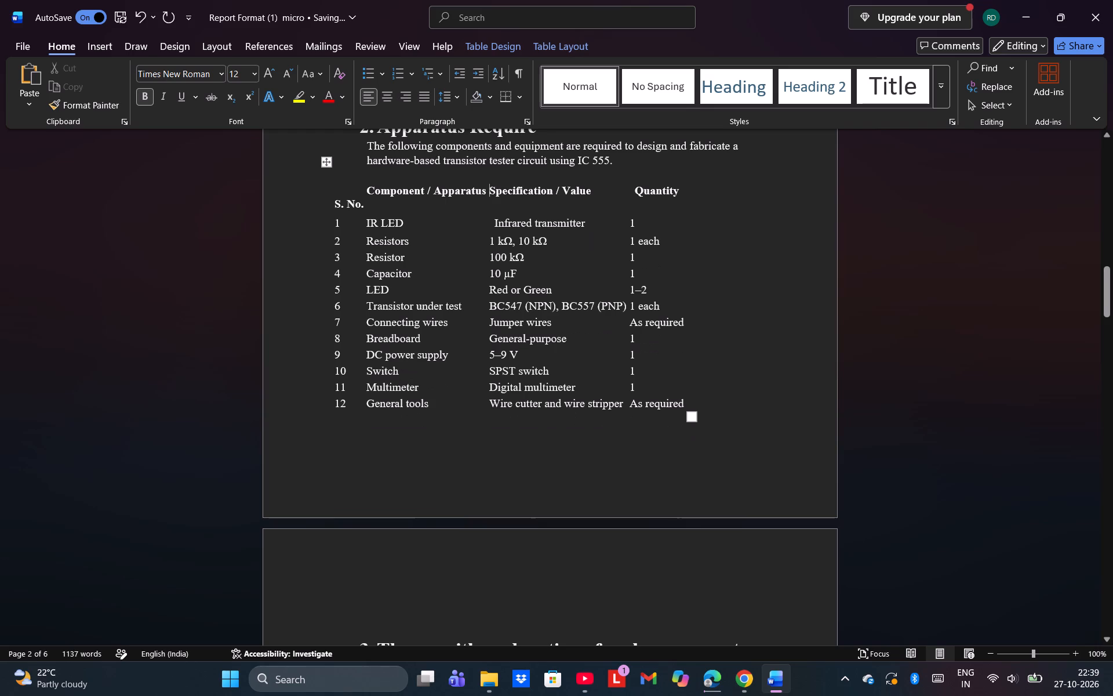
{"action": "key", "text": "space"}
{"action": "key", "text": "space"}
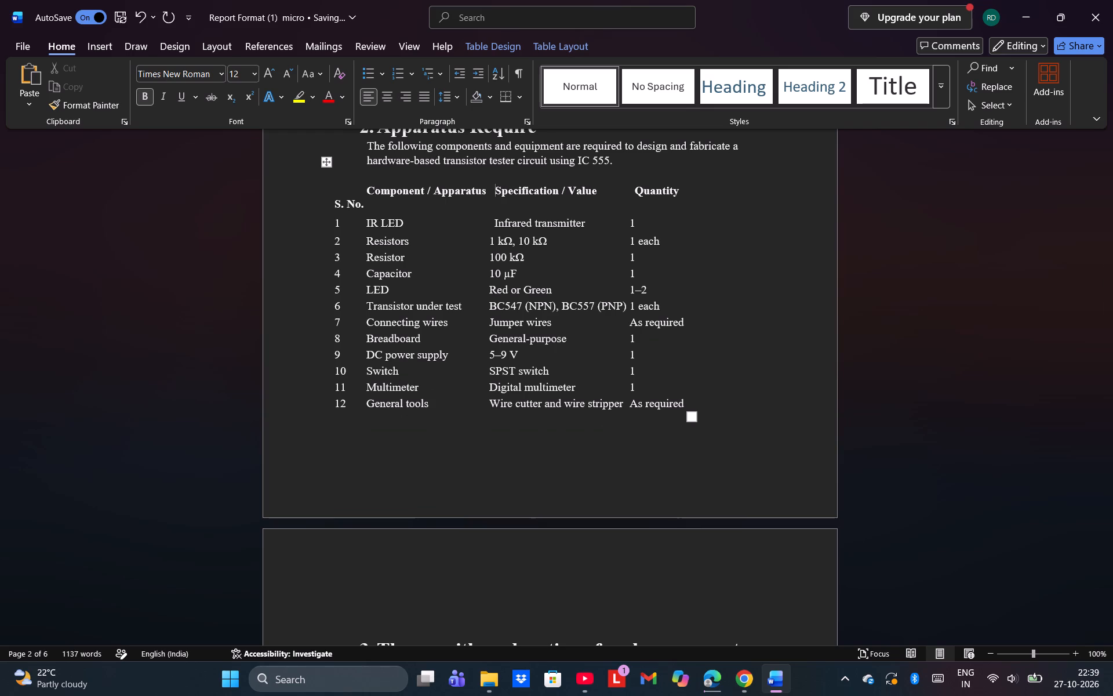
{"action": "left_click", "coordinate": [492, 224]}
Delete the S. No. header text from the first column of the apparatus table.
{"action": "left_click", "coordinate": [362, 203]}
{"action": "key", "text": "Right"}
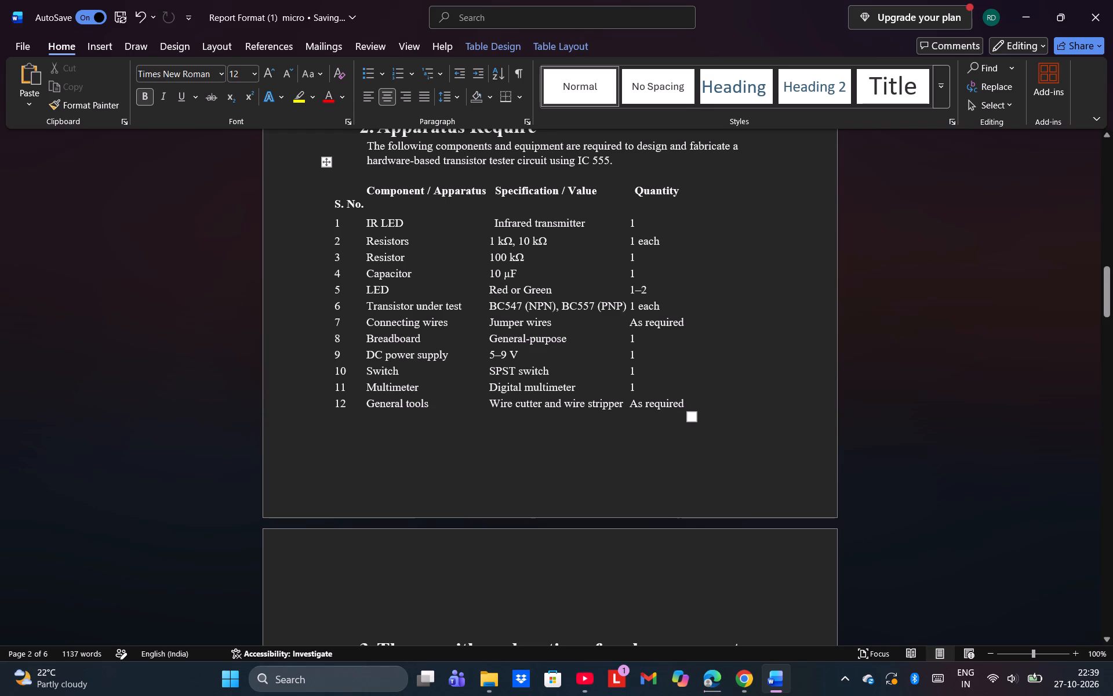
{"action": "left_click", "coordinate": [362, 202]}
{"action": "key", "text": "Right"}
{"action": "key", "text": "Right"}
{"action": "key", "text": "Down"}
{"action": "key", "text": "Up"}
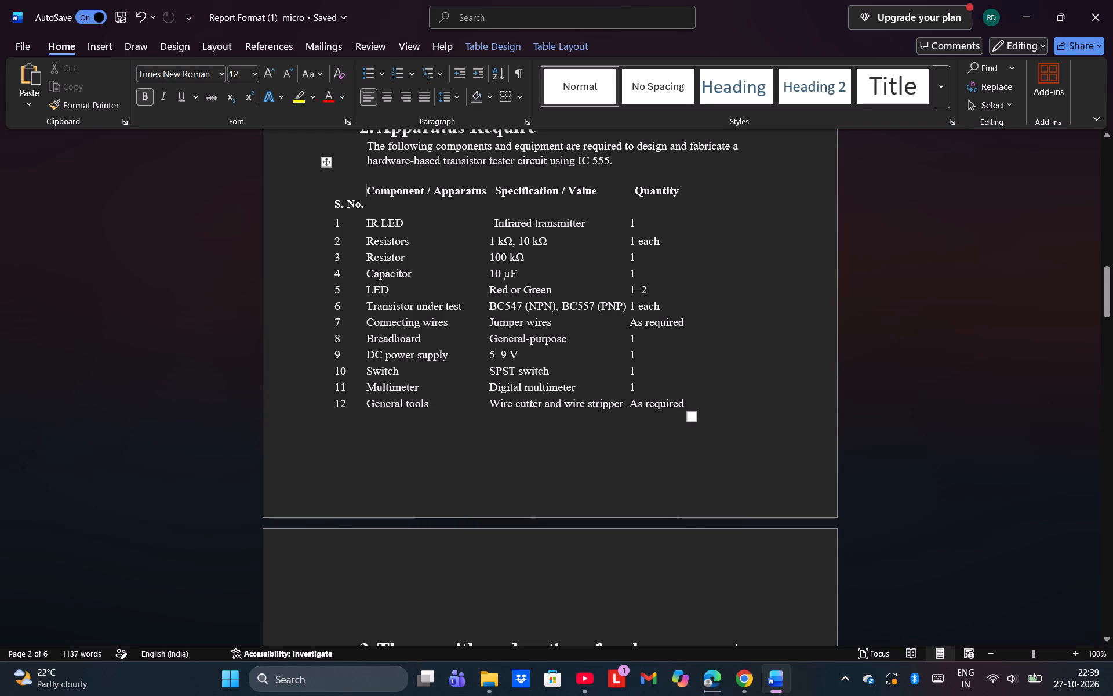
{"action": "left_click", "coordinate": [366, 204]}
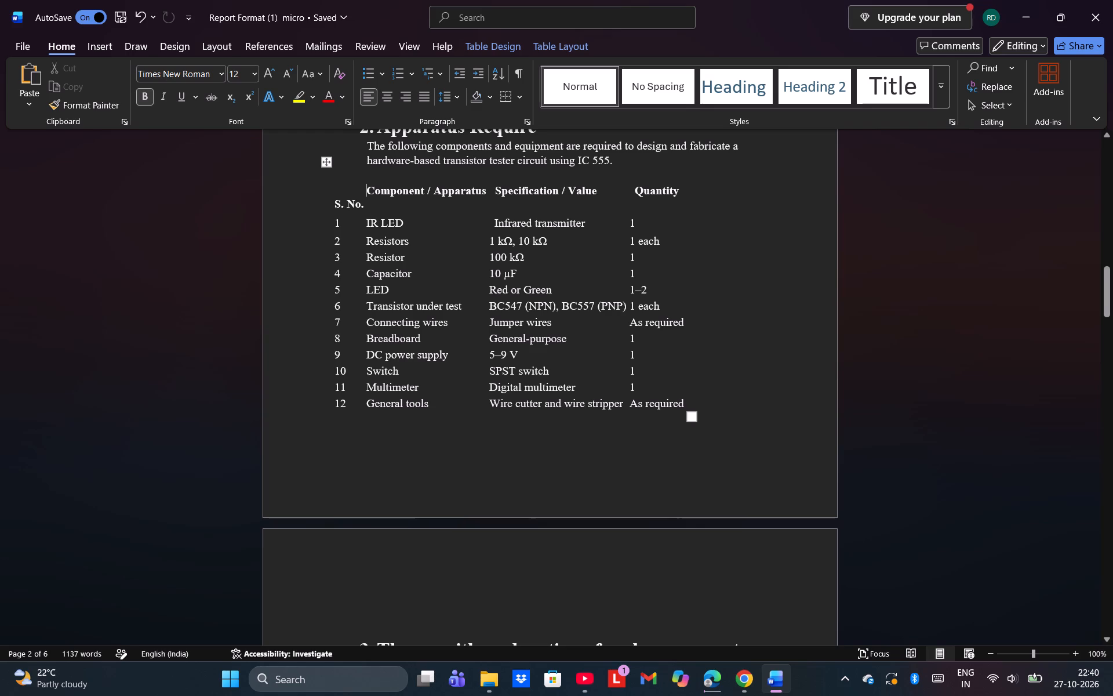
{"action": "left_click", "coordinate": [365, 203]}
{"action": "left_click", "coordinate": [362, 200]}
{"action": "key", "text": "BackSpace"}
{"action": "key", "text": "BackSpace"}
{"action": "key", "text": "BackSpace"}
{"action": "key", "text": "BackSpace"}
{"action": "key", "text": "BackSpace"}
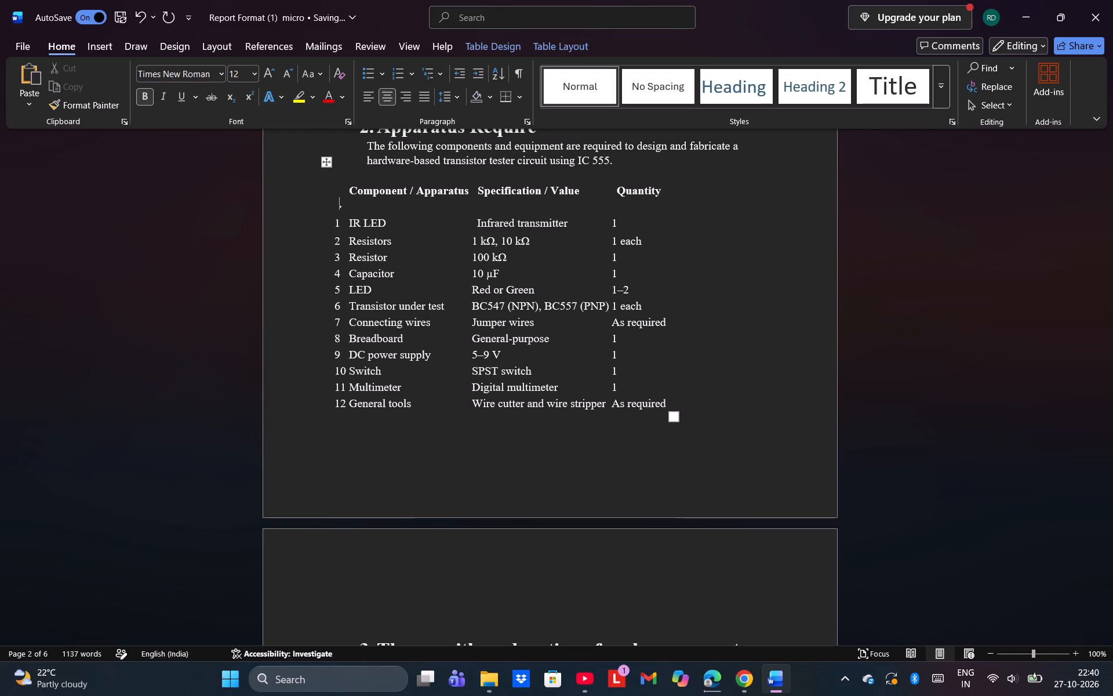
{"action": "key", "text": "Right"}
{"action": "key", "text": "BackSpace"}
{"action": "key", "text": "BackSpace"}
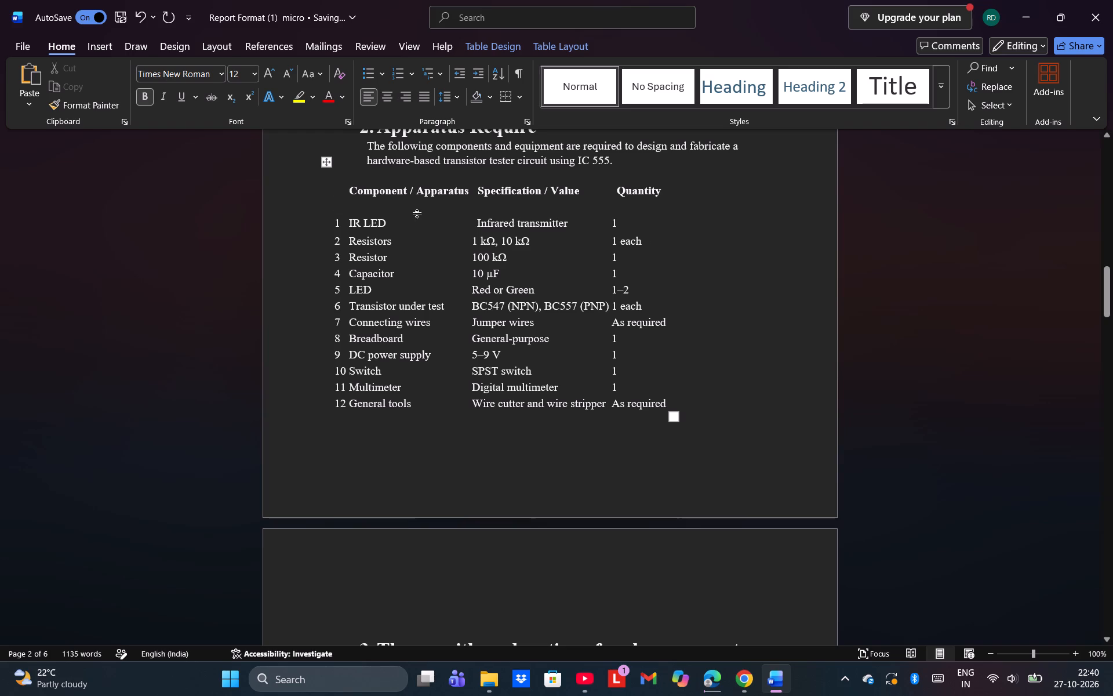
Add one more leading space before the Specification / Value header and before Infrared transmitter in row 1.
{"action": "left_click", "coordinate": [474, 192]}
{"action": "key", "text": "space"}
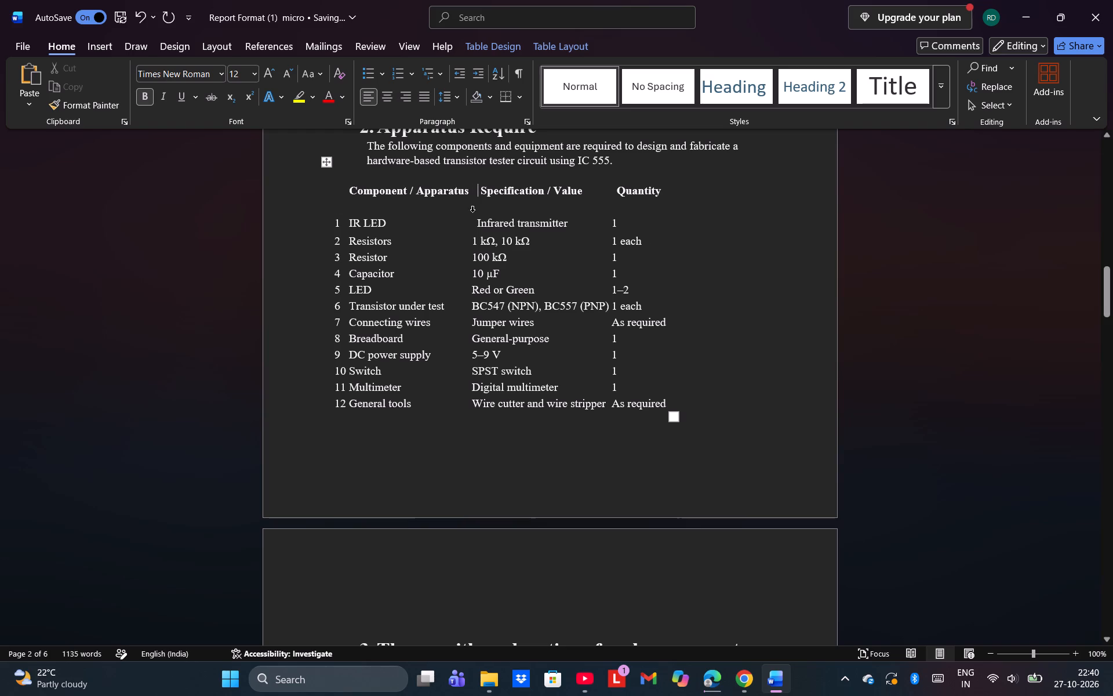
{"action": "left_click", "coordinate": [474, 224]}
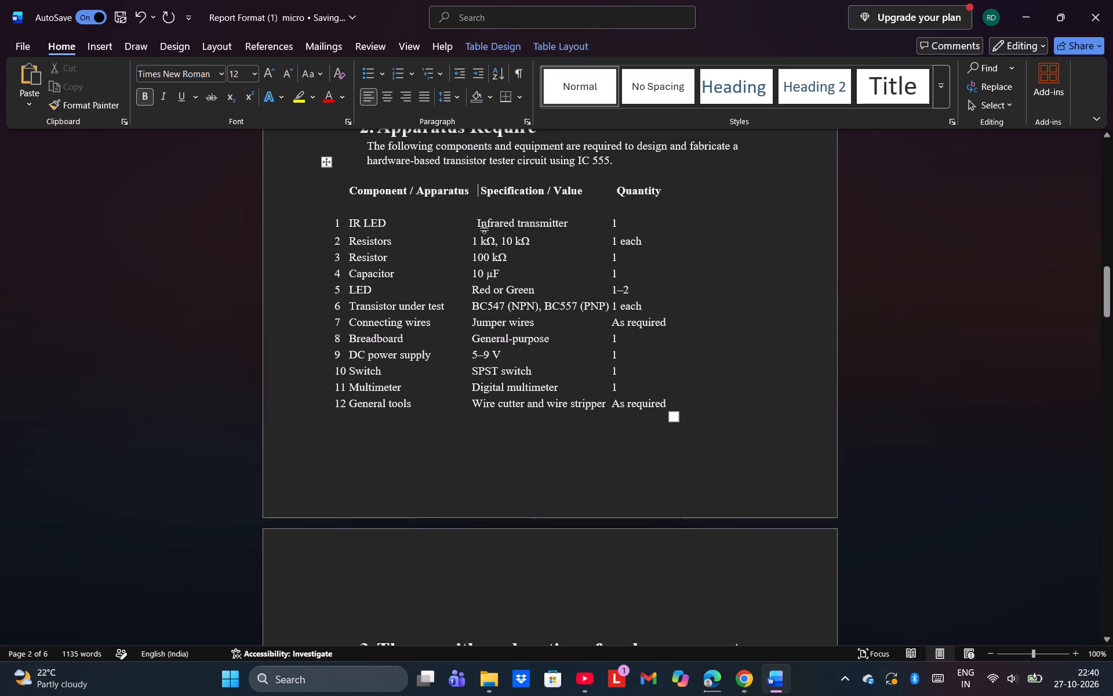
{"action": "left_click", "coordinate": [477, 220]}
{"action": "left_click", "coordinate": [481, 219]}
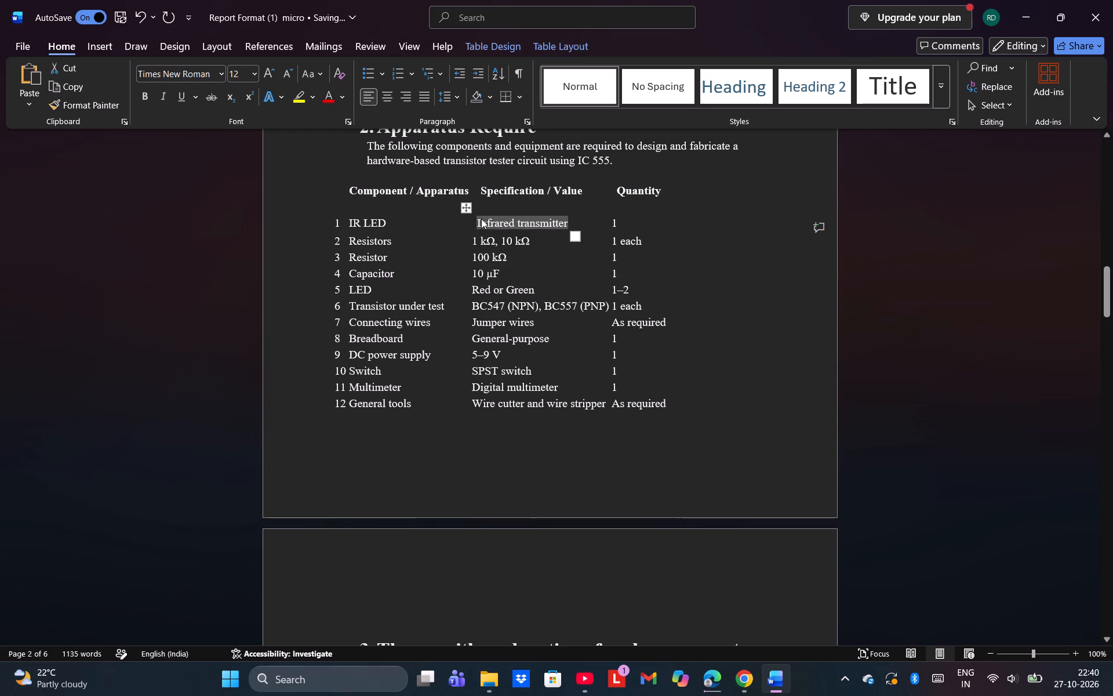
{"action": "key", "text": "Left"}
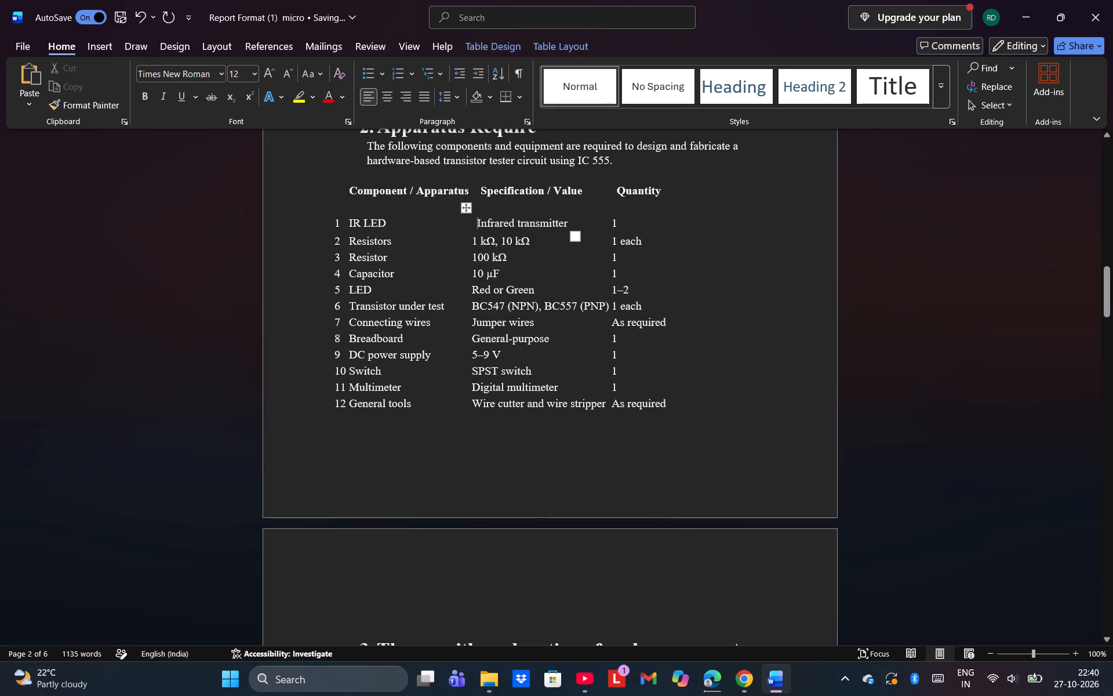
{"action": "key", "text": "space"}
Indent the specifications in rows 2 and 3 of the apparatus table with two leading spaces each.
{"action": "key", "text": "Down"}
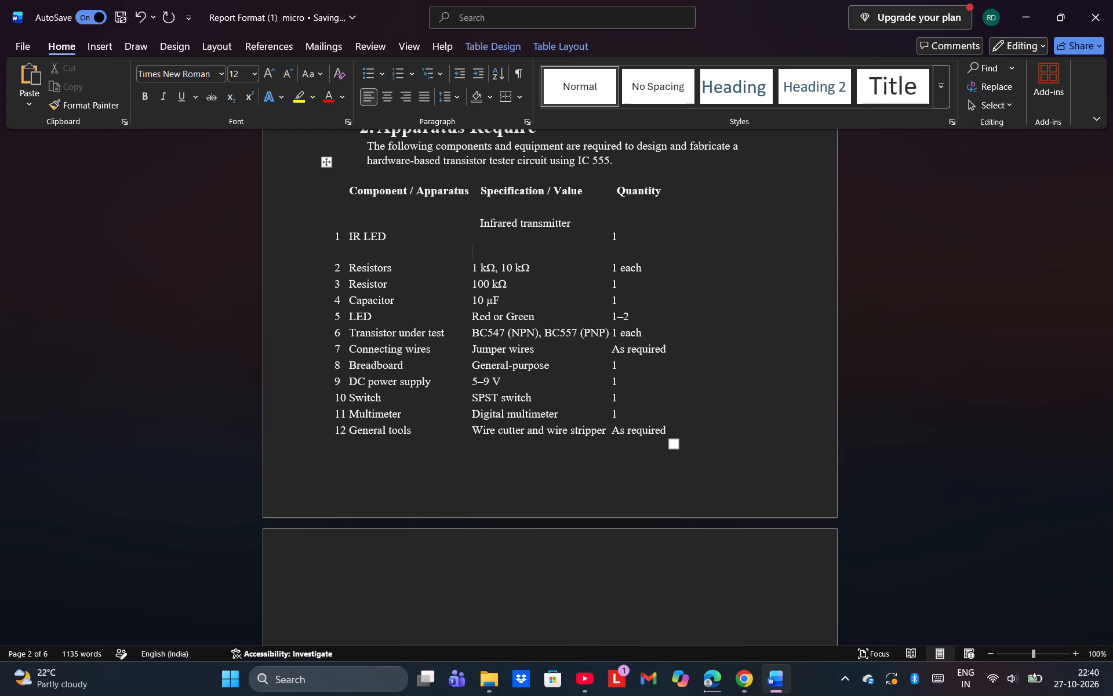
{"action": "key", "text": "Down"}
{"action": "key", "text": "Up"}
{"action": "key", "text": "Down"}
{"action": "key", "text": "Left"}
{"action": "key", "text": "Left"}
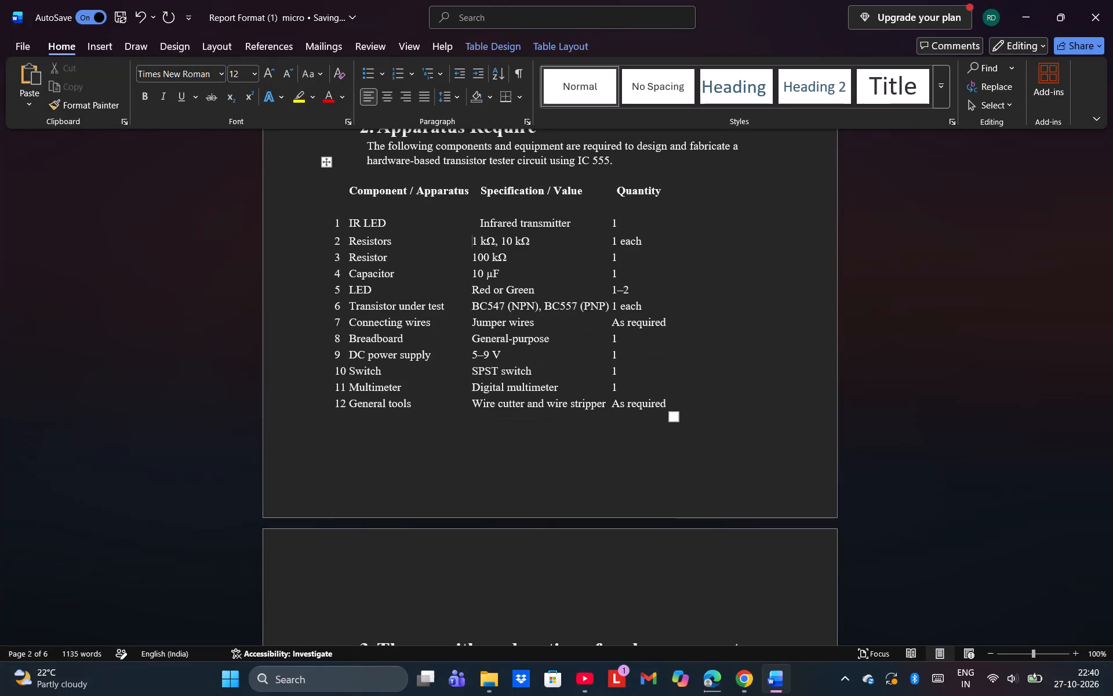
{"action": "key", "text": "space"}
{"action": "key", "text": "space"}
{"action": "key", "text": "Down"}
{"action": "key", "text": "Left"}
{"action": "key", "text": "Left"}
{"action": "key", "text": "Right"}
{"action": "key", "text": "space"}
{"action": "key", "text": "space"}
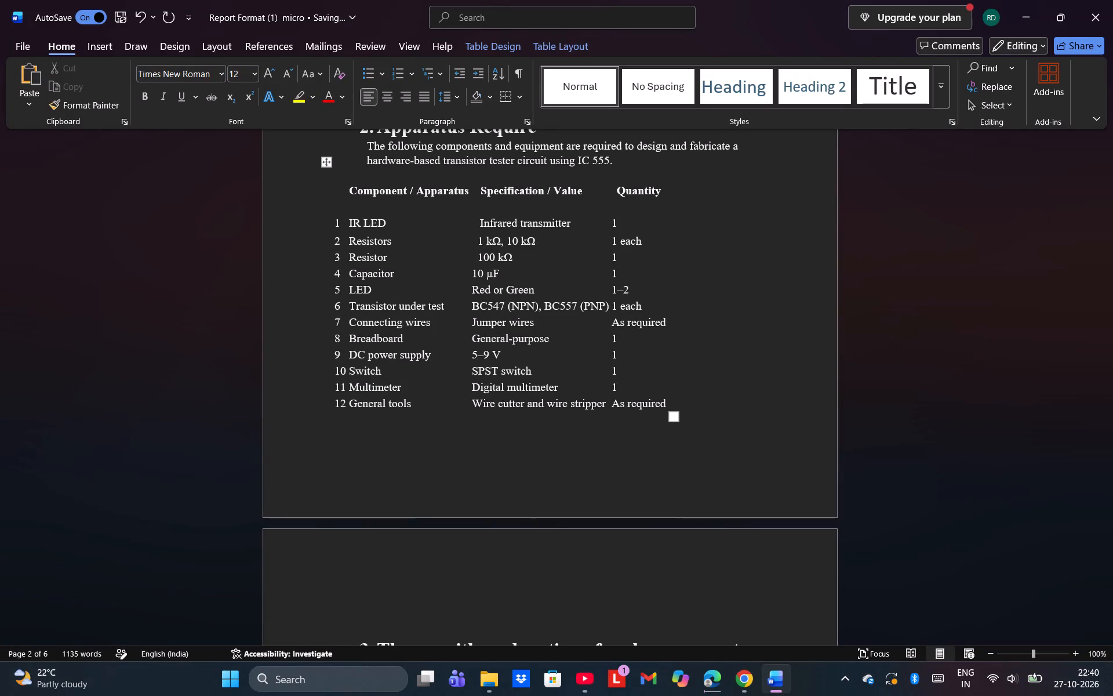
Indent the specifications in rows 4 and 5 of the apparatus table with two leading spaces each.
{"action": "key", "text": "Down"}
{"action": "key", "text": "Left"}
{"action": "key", "text": "Left"}
{"action": "key", "text": "Right"}
{"action": "key", "text": "space"}
{"action": "key", "text": "space"}
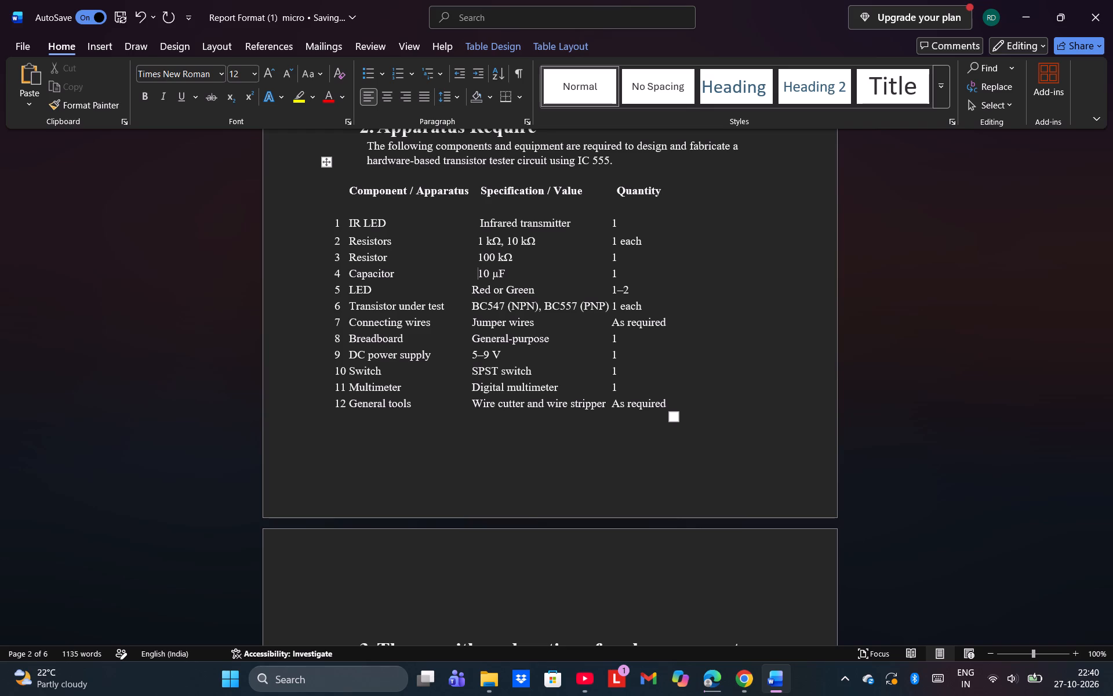
{"action": "key", "text": "Down"}
{"action": "key", "text": "Left"}
{"action": "key", "text": "space"}
{"action": "key", "text": "Down"}
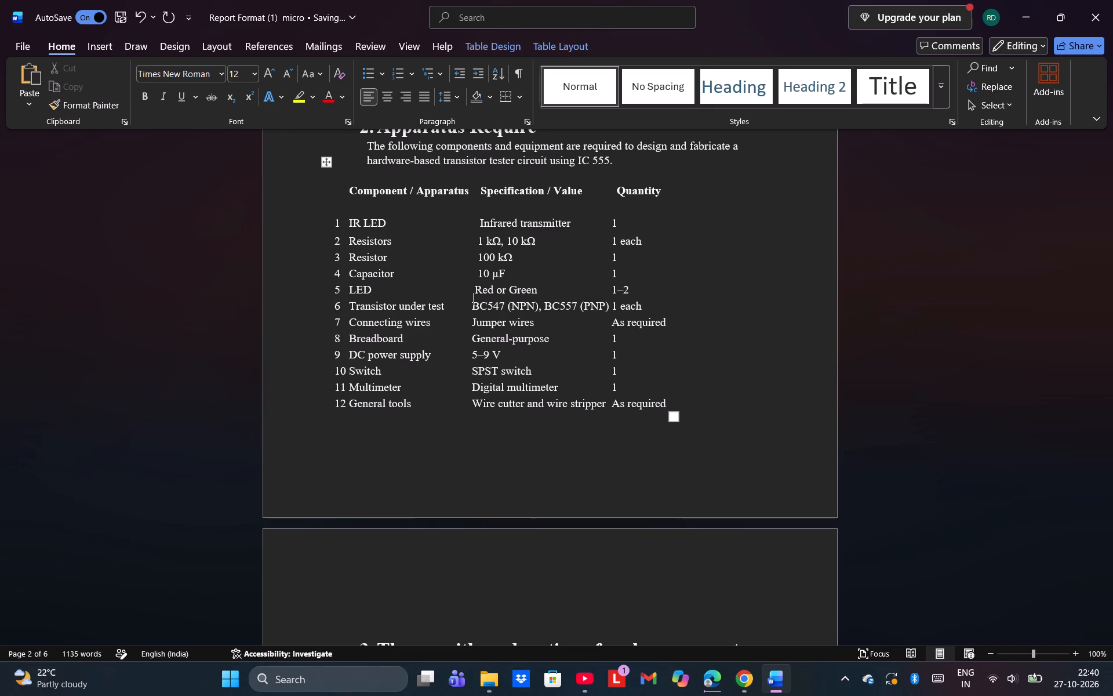
{"action": "key", "text": "Up"}
{"action": "key", "text": "space"}
Indent the specifications in rows 6 and 7 of the apparatus table with two leading spaces each.
{"action": "key", "text": "Down"}
{"action": "key", "text": "Left"}
{"action": "key", "text": "Left"}
{"action": "key", "text": "Right"}
{"action": "key", "text": "space"}
{"action": "key", "text": "space"}
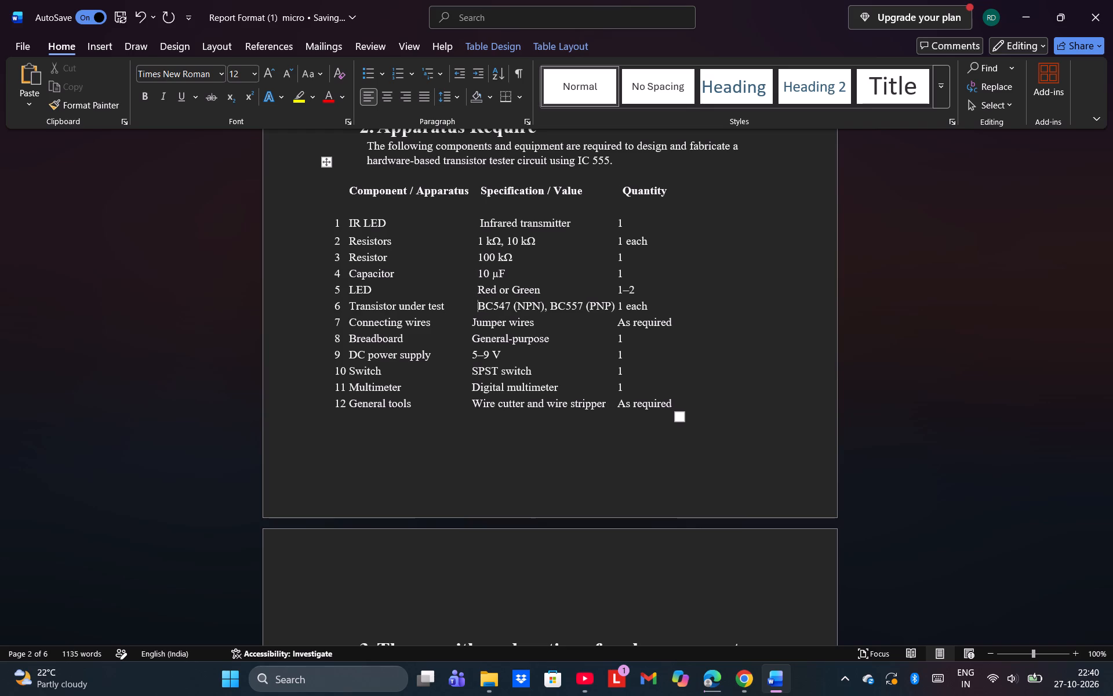
{"action": "key", "text": "Down"}
{"action": "key", "text": "Left"}
{"action": "key", "text": "space"}
{"action": "key", "text": "space"}
Indent the General-purpose and 5–9 V specifications in rows 8 and 9 with two leading spaces each.
{"action": "key", "text": "Down"}
{"action": "key", "text": "Left"}
{"action": "key", "text": "space"}
{"action": "key", "text": "space"}
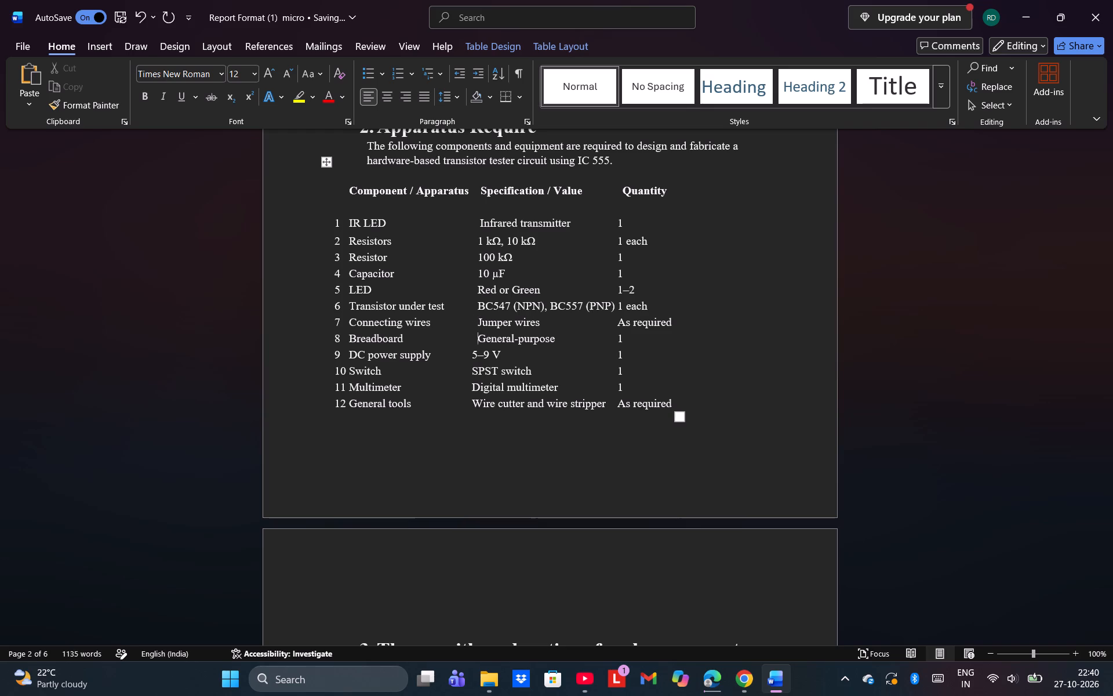
{"action": "key", "text": "BackSpace"}
{"action": "key", "text": "space"}
{"action": "key", "text": "Down"}
{"action": "key", "text": "Left"}
{"action": "key", "text": "space"}
{"action": "key", "text": "space"}
{"action": "key", "text": "space"}
{"action": "key", "text": "BackSpace"}
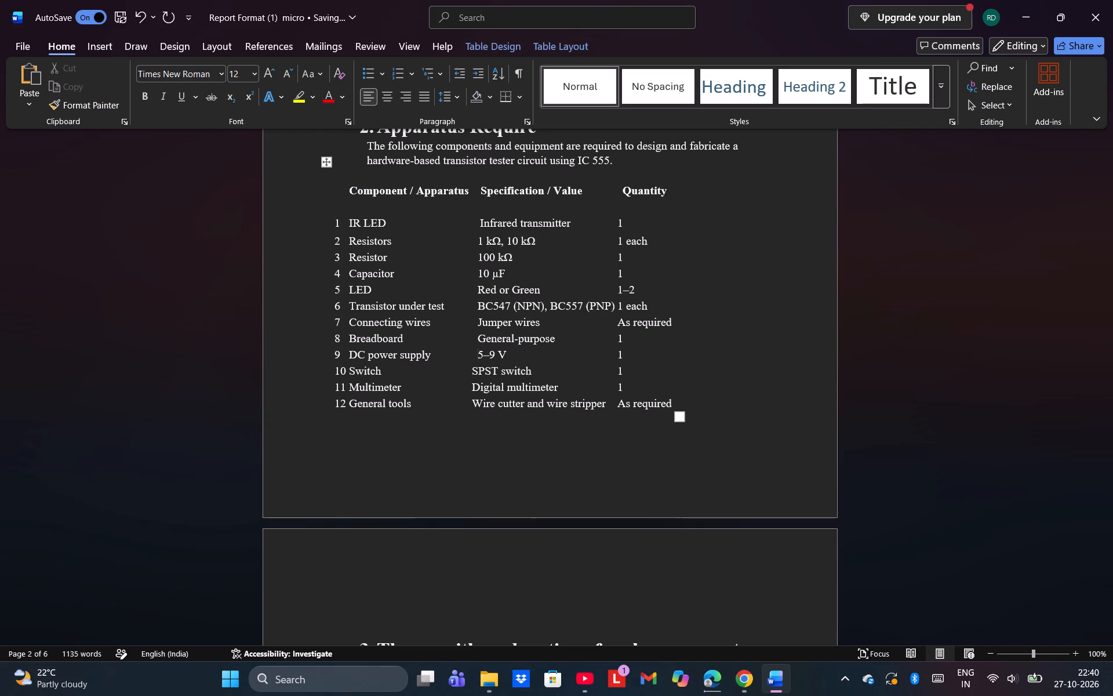
Indent the SPST switch and Digital multimeter specifications in rows 10 and 11 with two leading spaces each.
{"action": "key", "text": "Down"}
{"action": "key", "text": "Left"}
{"action": "key", "text": "space"}
{"action": "key", "text": "space"}
{"action": "key", "text": "Down"}
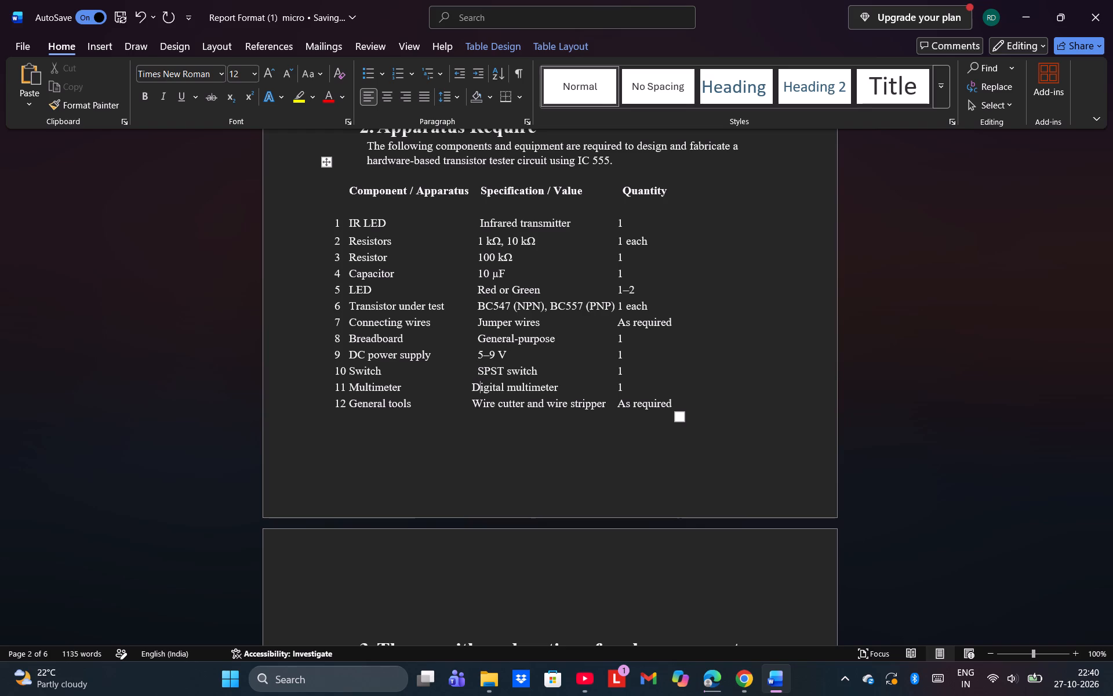
{"action": "key", "text": "Left"}
{"action": "key", "text": "Left"}
{"action": "key", "text": "Down"}
{"action": "key", "text": "Right"}
{"action": "key", "text": "Up"}
{"action": "key", "text": "Up"}
{"action": "key", "text": "Down"}
{"action": "key", "text": "Right"}
{"action": "key", "text": "space"}
{"action": "key", "text": "space"}
{"action": "key", "text": "space"}
{"action": "key", "text": "BackSpace"}
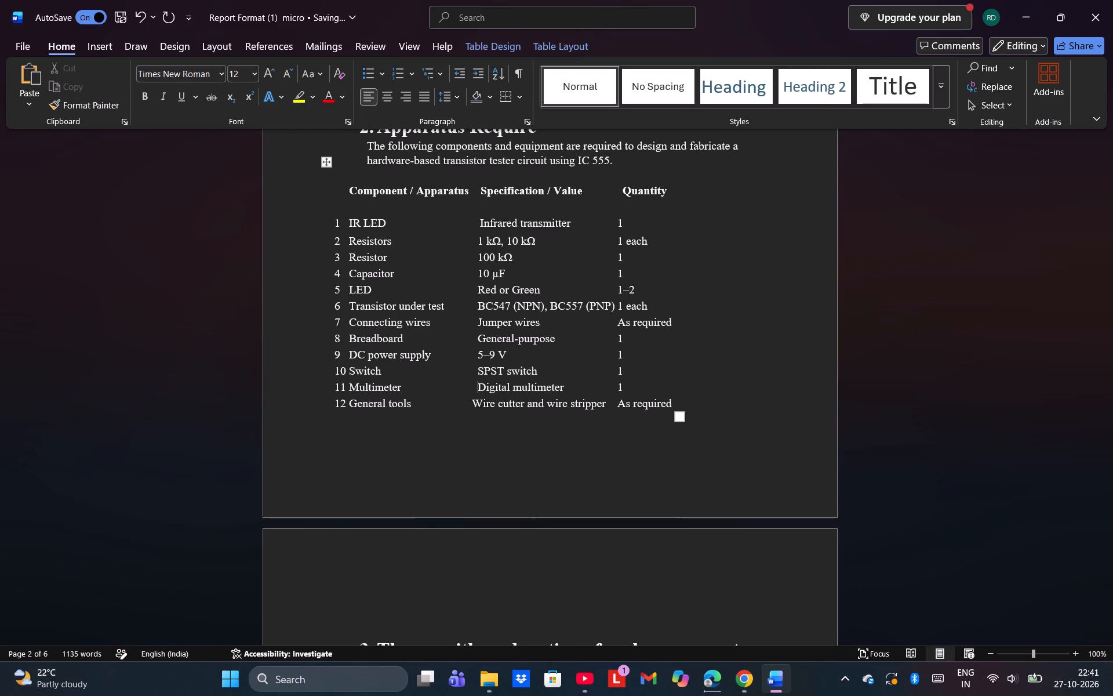
Indent the Wire cutter and wire stripper specification in row 12 with two leading spaces.
{"action": "key", "text": "Down"}
{"action": "key", "text": "Left"}
{"action": "key", "text": "space"}
{"action": "key", "text": "space"}
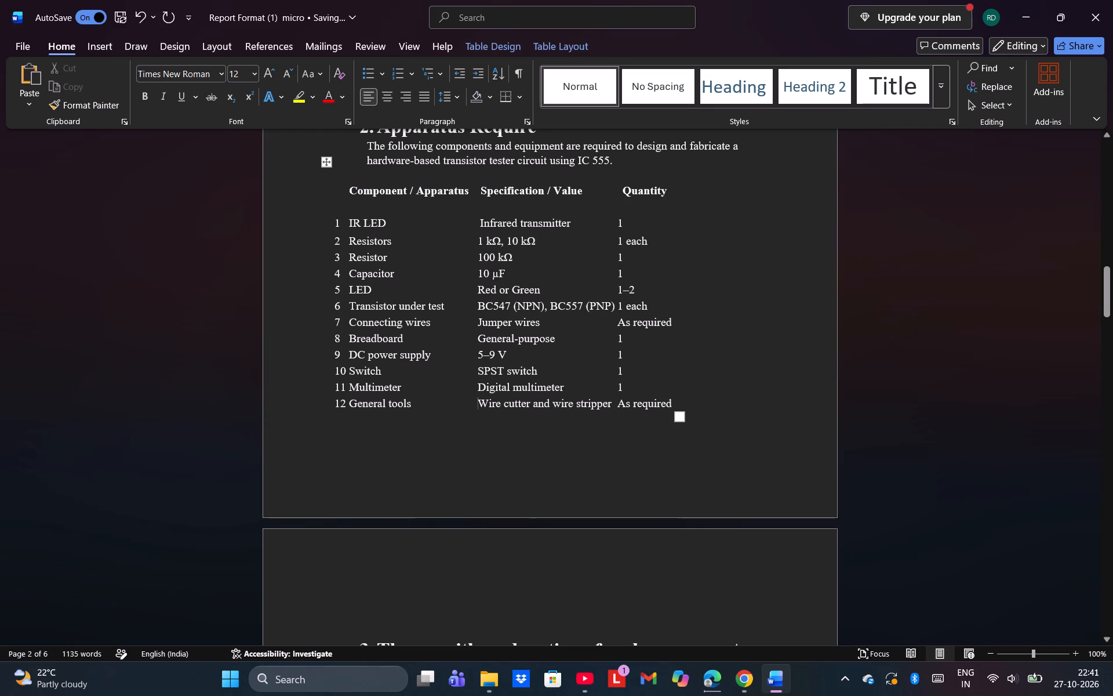
Insert six leading spaces before the quantity in the IR LED row of the apparatus table.
{"action": "left_click", "coordinate": [616, 222]}
{"action": "key", "text": "space"}
{"action": "key", "text": "space"}
{"action": "key", "text": "space"}
{"action": "key", "text": "space"}
{"action": "key", "text": "space"}
{"action": "key", "text": "space"}
Insert six leading spaces before the 1 each quantity in the Resistors row.
{"action": "key", "text": "Down"}
{"action": "key", "text": "Left"}
{"action": "key", "text": "Left"}
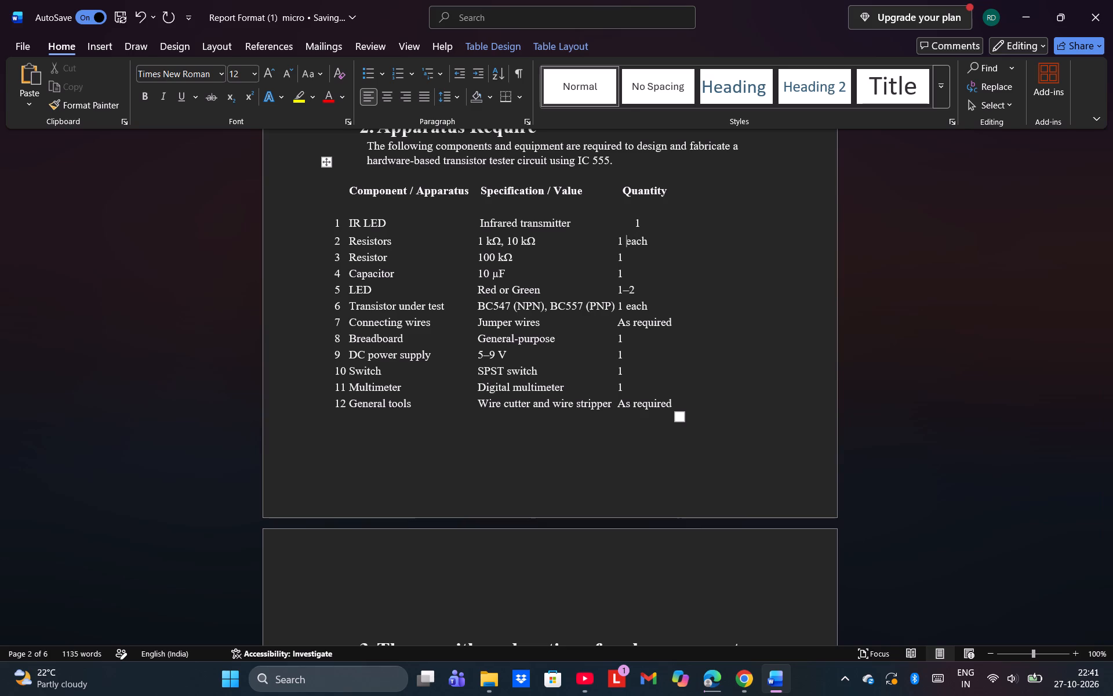
{"action": "key", "text": "Left"}
{"action": "key", "text": "Left"}
{"action": "key", "text": "Left"}
{"action": "key", "text": "Right"}
{"action": "key", "text": "space"}
{"action": "key", "text": "space"}
{"action": "key", "text": "space"}
{"action": "key", "text": "space"}
{"action": "key", "text": "space"}
{"action": "key", "text": "space"}
Insert six leading spaces before the quantity in row 3, the 100 kΩ resistor.
{"action": "key", "text": "Down"}
{"action": "key", "text": "Left"}
{"action": "key", "text": "space"}
{"action": "key", "text": "space"}
{"action": "key", "text": "space"}
{"action": "key", "text": "space"}
{"action": "key", "text": "space"}
{"action": "key", "text": "space"}
Insert six leading spaces before the quantity in the Capacitor row of the apparatus table.
{"action": "key", "text": "Down"}
{"action": "key", "text": "Left"}
{"action": "key", "text": "space"}
{"action": "key", "text": "space"}
{"action": "key", "text": "space"}
{"action": "key", "text": "space"}
{"action": "key", "text": "space"}
{"action": "key", "text": "space"}
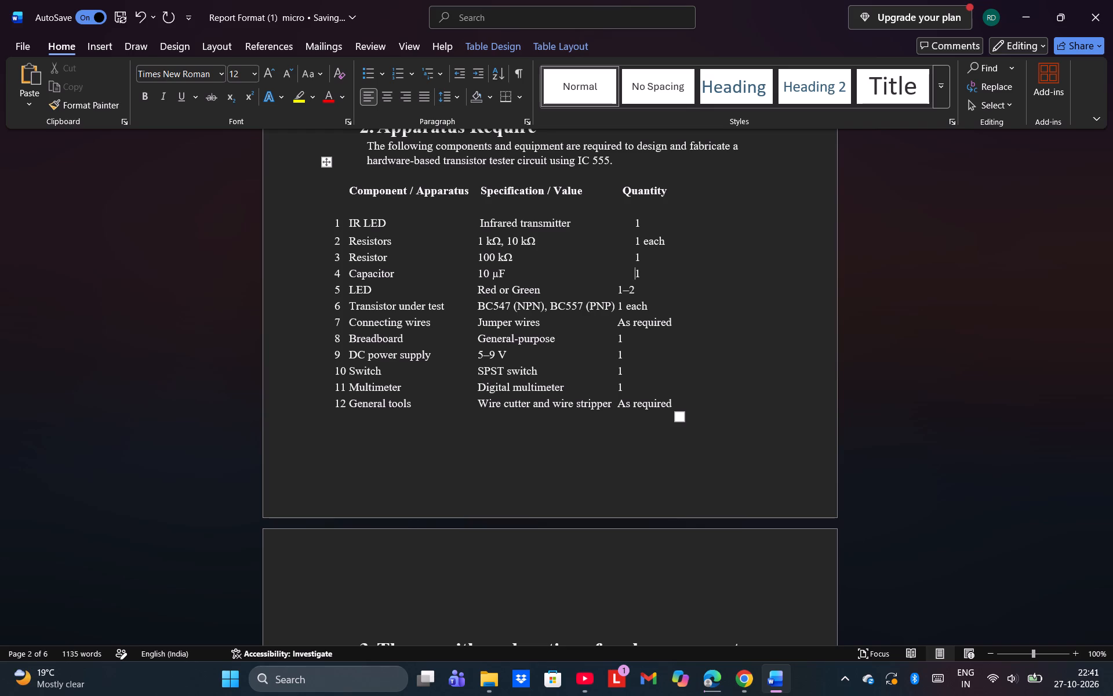
Insert six leading spaces before the 1–2 quantity in row 5, the red or green LED.
{"action": "key", "text": "Down"}
{"action": "key", "text": "Left"}
{"action": "key", "text": "Left"}
{"action": "key", "text": "Left"}
{"action": "key", "text": "space"}
{"action": "key", "text": "space"}
{"action": "key", "text": "space"}
{"action": "key", "text": "space"}
{"action": "key", "text": "space"}
{"action": "key", "text": "space"}
Insert six leading spaces before the 1 each quantity in the Transistor under test row.
{"action": "key", "text": "Down"}
{"action": "key", "text": "Left"}
{"action": "key", "text": "Left"}
{"action": "key", "text": "Left"}
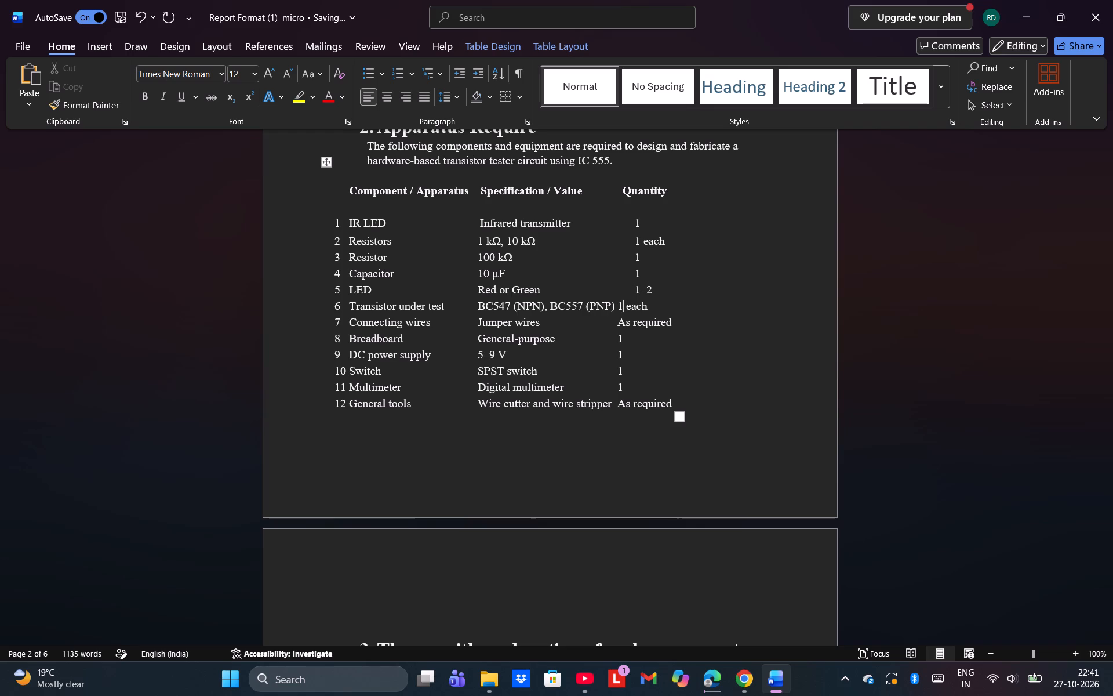
{"action": "key", "text": "Left"}
{"action": "key", "text": "space"}
{"action": "key", "text": "space"}
{"action": "key", "text": "space"}
{"action": "key", "text": "space"}
{"action": "key", "text": "space"}
{"action": "key", "text": "space"}
Insert three leading spaces before the As required quantity in the Connecting wires row.
{"action": "key", "text": "Down"}
{"action": "key", "text": "Left"}
{"action": "key", "text": "Left"}
{"action": "key", "text": "Left"}
{"action": "key", "text": "space"}
{"action": "key", "text": "space"}
{"action": "key", "text": "space"}
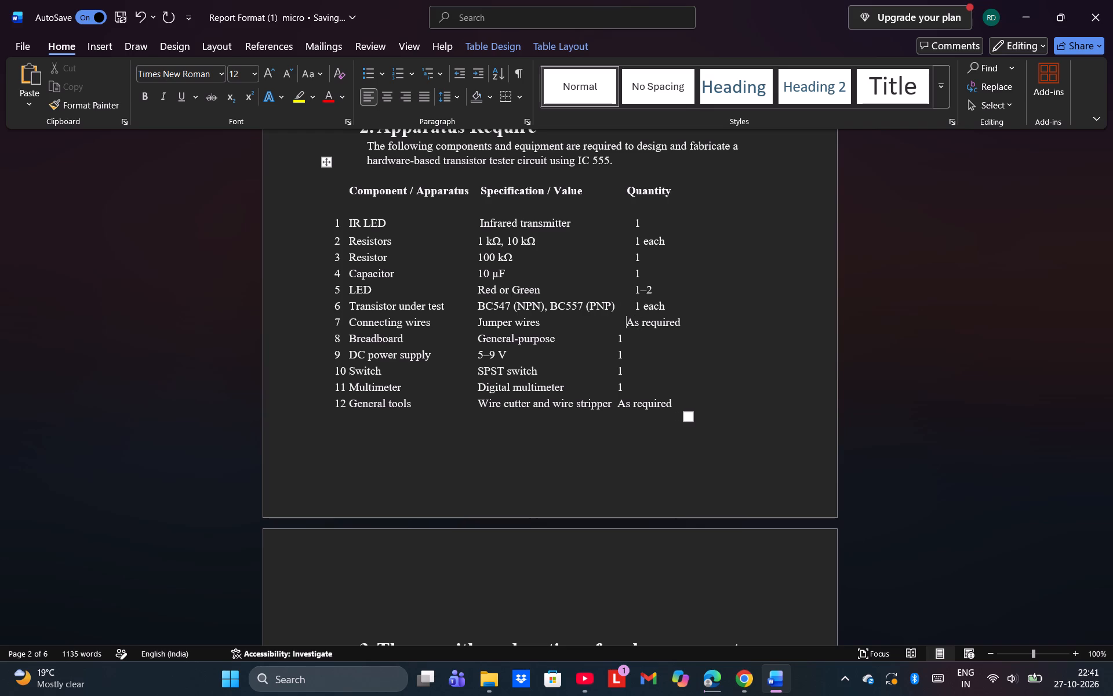
Insert six leading spaces before the quantity in the Breadboard row of the apparatus table.
{"action": "key", "text": "Down"}
{"action": "key", "text": "Left"}
{"action": "key", "text": "space"}
{"action": "key", "text": "space"}
{"action": "key", "text": "space"}
{"action": "key", "text": "space"}
{"action": "key", "text": "space"}
{"action": "key", "text": "space"}
Insert six leading spaces before the quantity in the DC power supply row.
{"action": "key", "text": "Down"}
{"action": "key", "text": "Left"}
{"action": "key", "text": "space"}
{"action": "key", "text": "space"}
{"action": "key", "text": "space"}
{"action": "key", "text": "space"}
{"action": "key", "text": "space"}
{"action": "key", "text": "space"}
Insert six leading spaces before the quantity in the Switch row of the apparatus table.
{"action": "key", "text": "Down"}
{"action": "key", "text": "Left"}
{"action": "key", "text": "space"}
{"action": "key", "text": "space"}
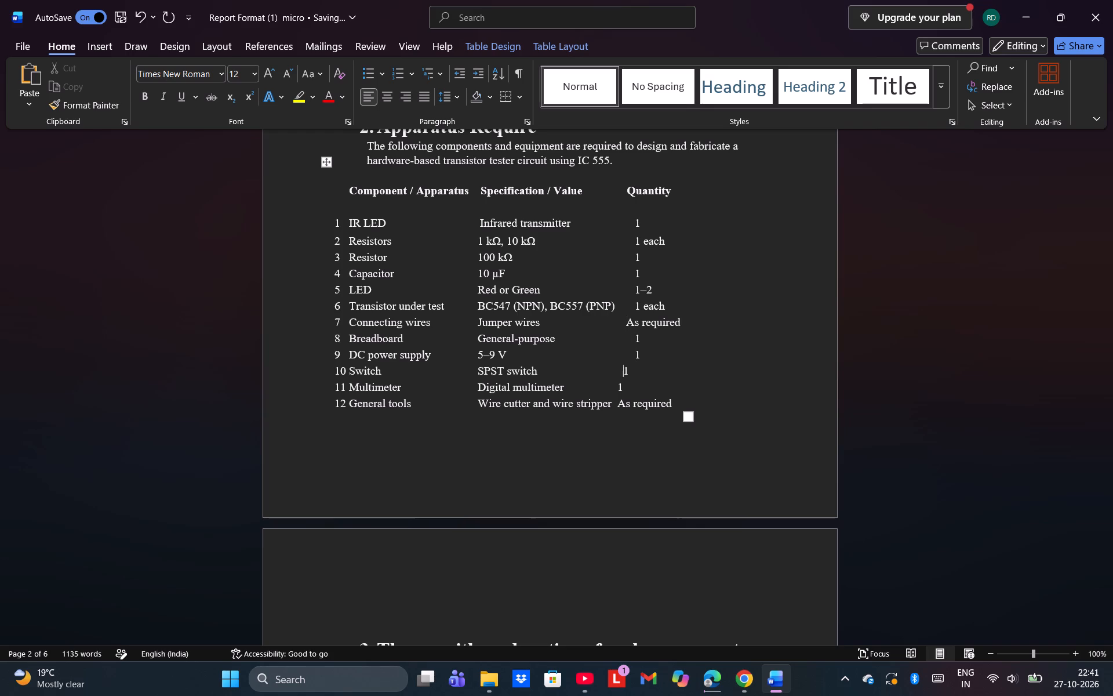
{"action": "key", "text": "space"}
{"action": "key", "text": "space"}
{"action": "key", "text": "space"}
{"action": "key", "text": "space"}
Insert six leading spaces before the quantity in the Multimeter row of the apparatus table.
{"action": "key", "text": "Down"}
{"action": "key", "text": "Left"}
{"action": "key", "text": "Left"}
{"action": "key", "text": "Right"}
{"action": "key", "text": "space"}
{"action": "key", "text": "space"}
{"action": "key", "text": "space"}
{"action": "key", "text": "space"}
{"action": "key", "text": "space"}
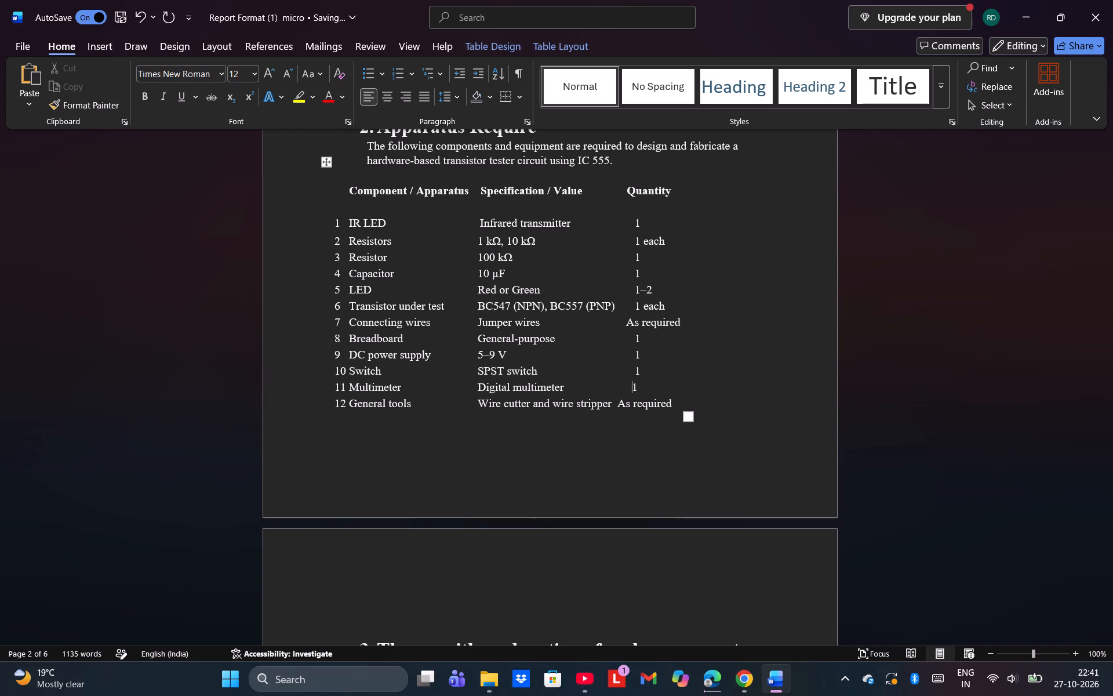
{"action": "key", "text": "space"}
Insert five leading spaces before the As required quantity in the General tools row.
{"action": "key", "text": "Down"}
{"action": "key", "text": "Left"}
{"action": "key", "text": "Left"}
{"action": "key", "text": "Left"}
{"action": "key", "text": "space"}
{"action": "key", "text": "space"}
{"action": "key", "text": "space"}
{"action": "key", "text": "space"}
{"action": "key", "text": "space"}
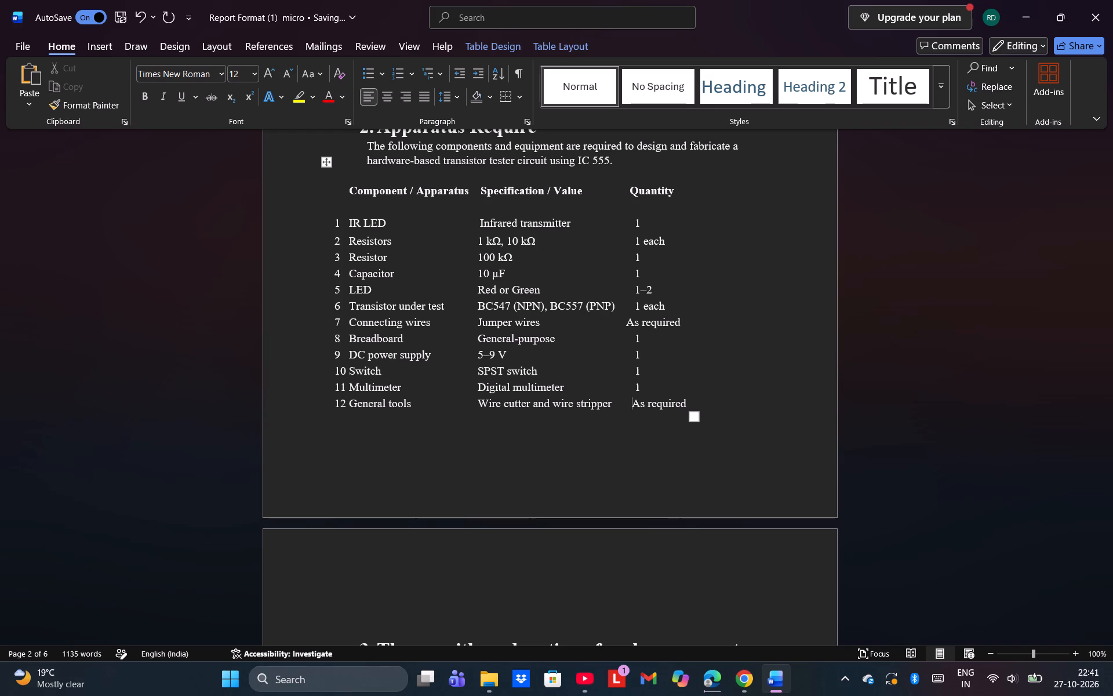
{"action": "left_click", "coordinate": [478, 186]}
{"action": "left_click", "coordinate": [470, 448]}
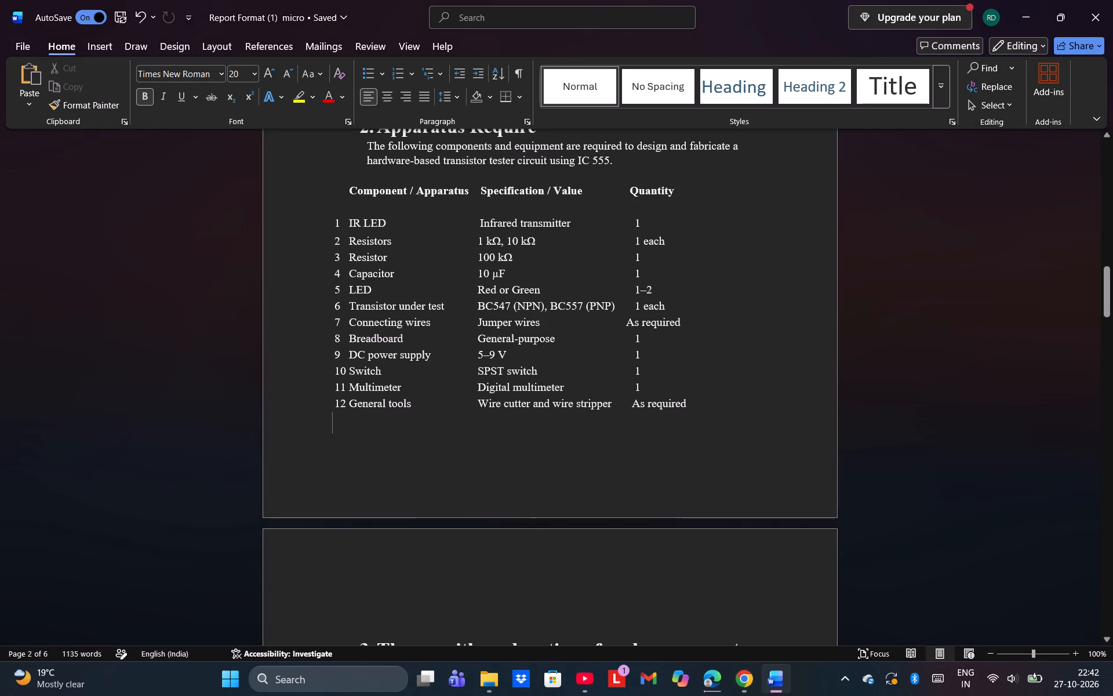
{"action": "left_click", "coordinate": [737, 682]}
{"action": "left_click", "coordinate": [737, 682]}
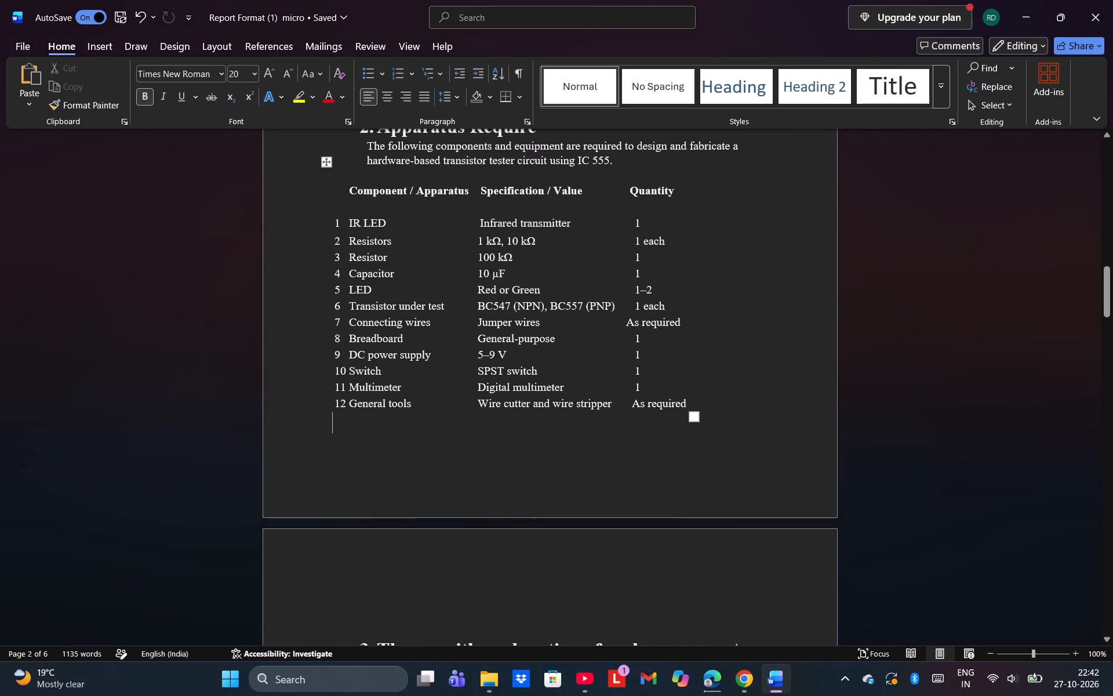
Replace the component name Resistors in row 2 of the apparatus table with Photodiode.
{"action": "left_click", "coordinate": [403, 242]}
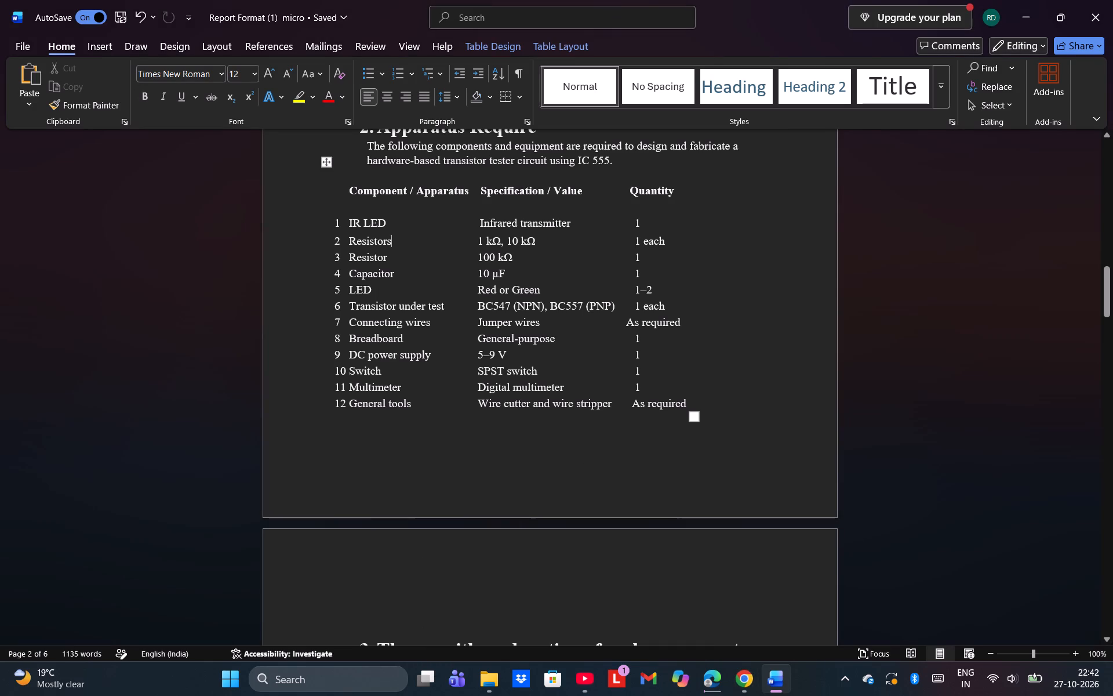
{"action": "key", "text": "BackSpace"}
{"action": "key", "text": "BackSpace"}
{"action": "key", "text": "BackSpace"}
{"action": "key", "text": "BackSpace"}
{"action": "key", "text": "BackSpace"}
{"action": "key", "text": "BackSpace"}
{"action": "key", "text": "BackSpace"}
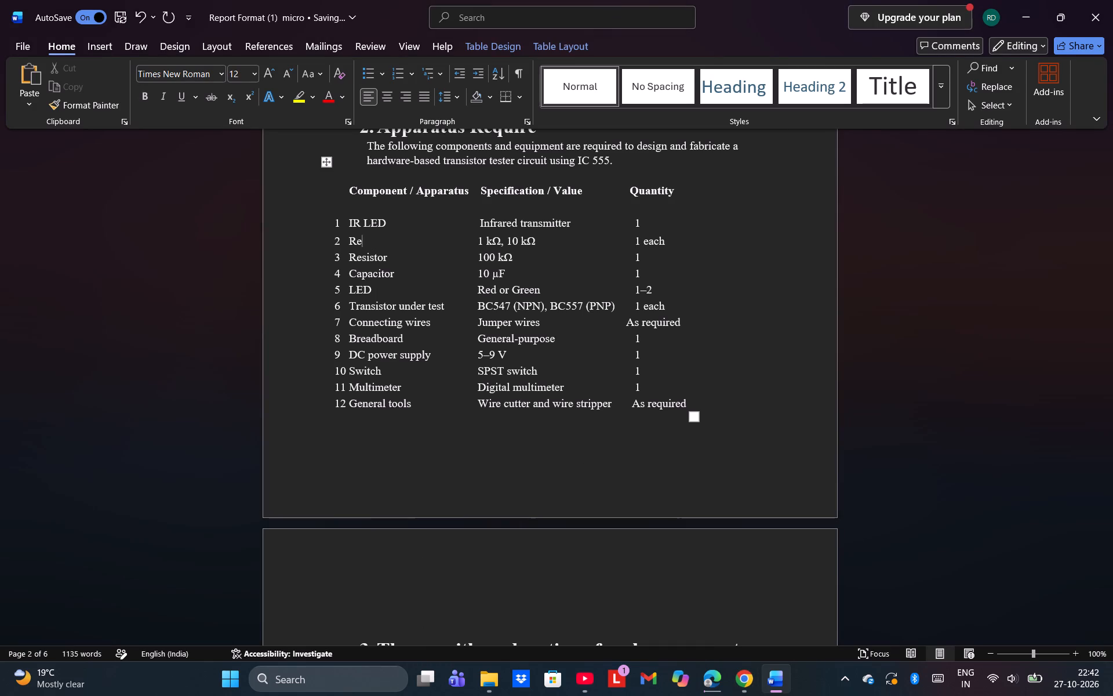
{"action": "key", "text": "BackSpace"}
{"action": "key", "text": "BackSpace"}
{"action": "key", "text": "p"}
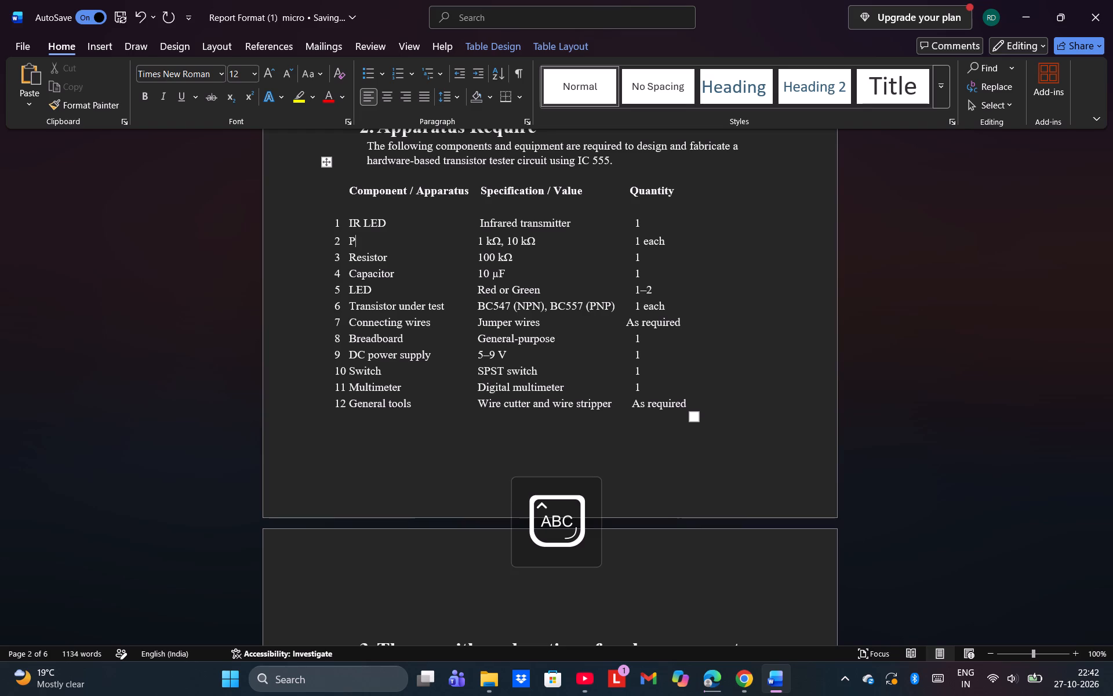
{"action": "type", "text": "hoto"}
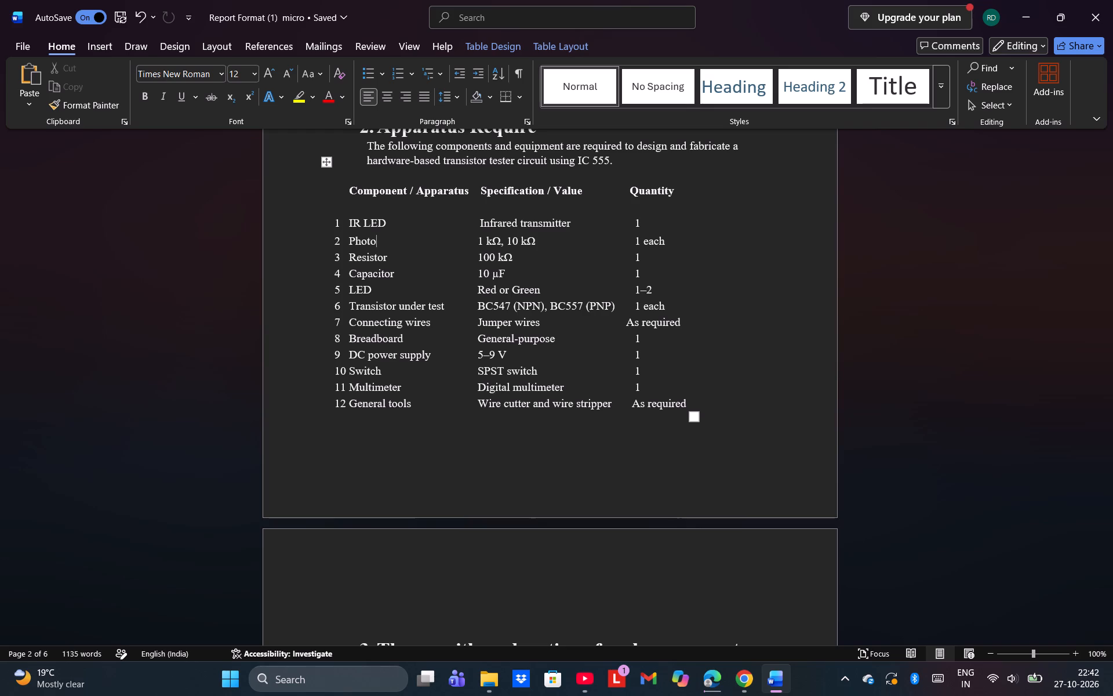
{"action": "type", "text": "diode"}
Check the ChatGPT component list in Chrome and extend the row 3 component name in Word to Resistor R1.
{"action": "key", "text": "Down"}
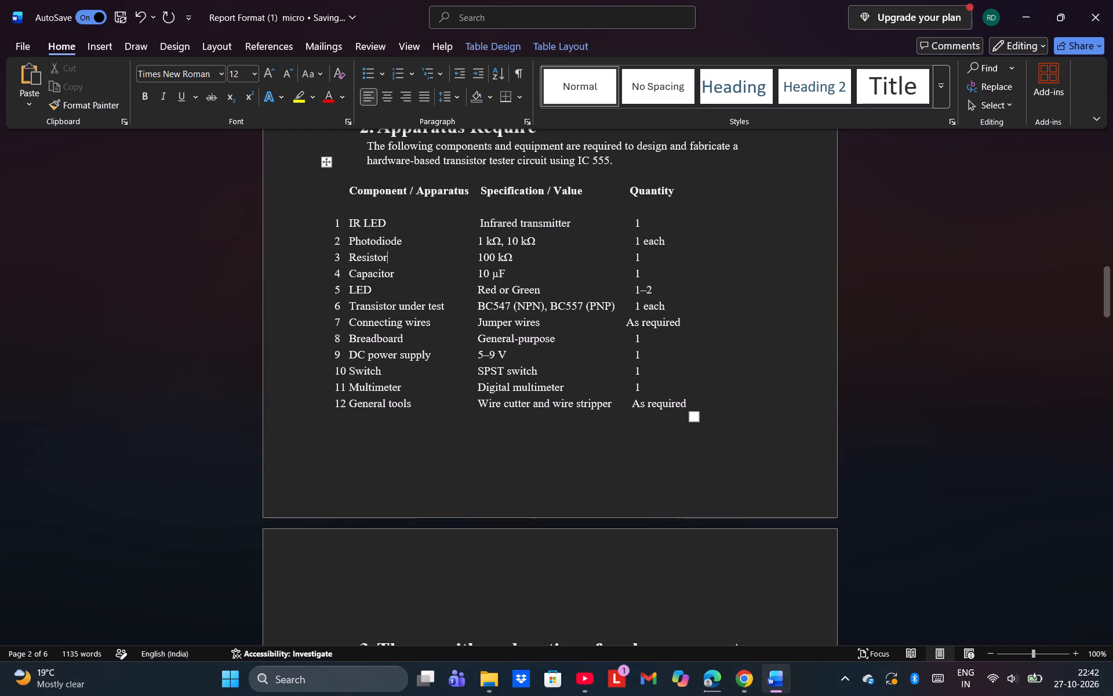
{"action": "left_click", "coordinate": [753, 687]}
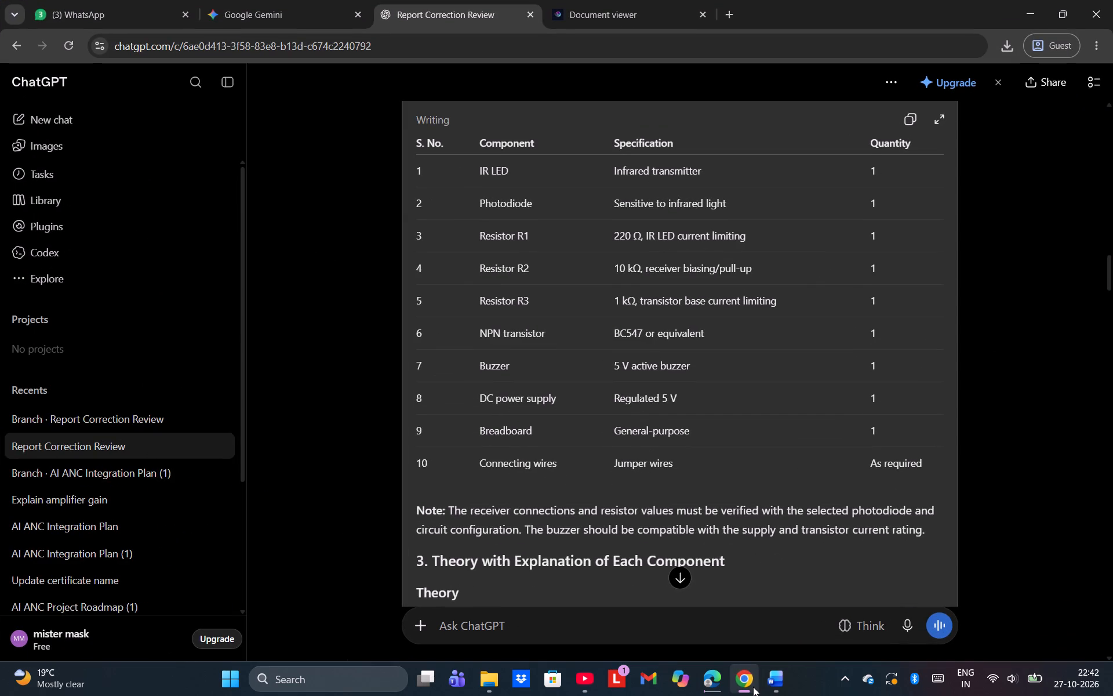
{"action": "left_click", "coordinate": [753, 687]}
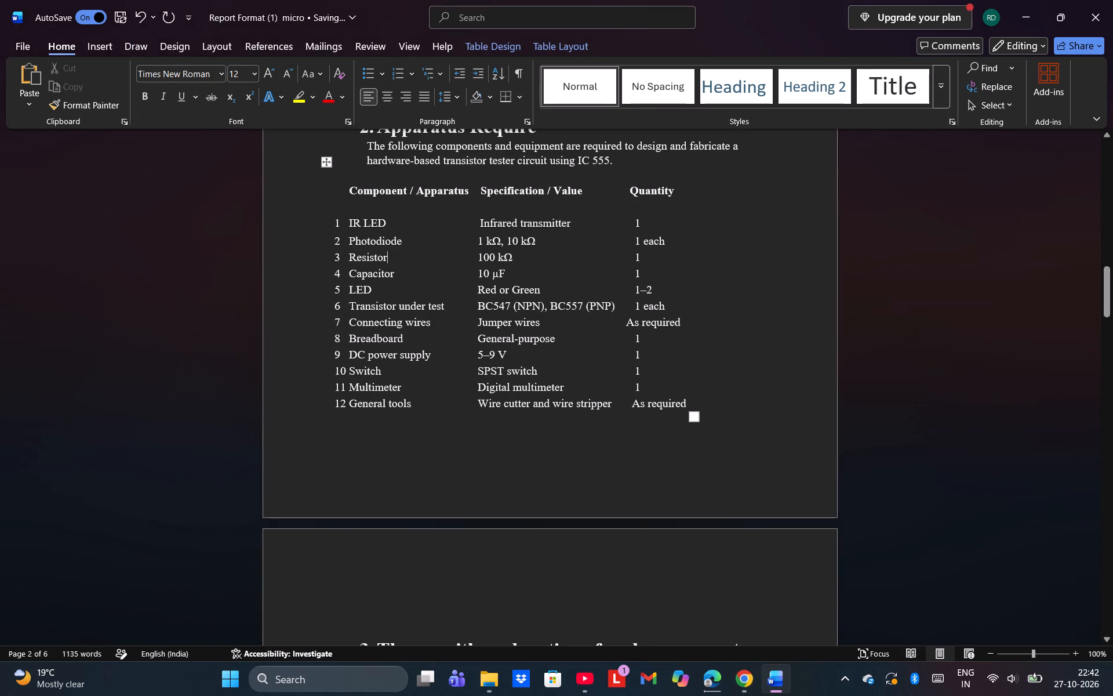
{"action": "key", "text": "space"}
{"action": "key", "text": "1"}
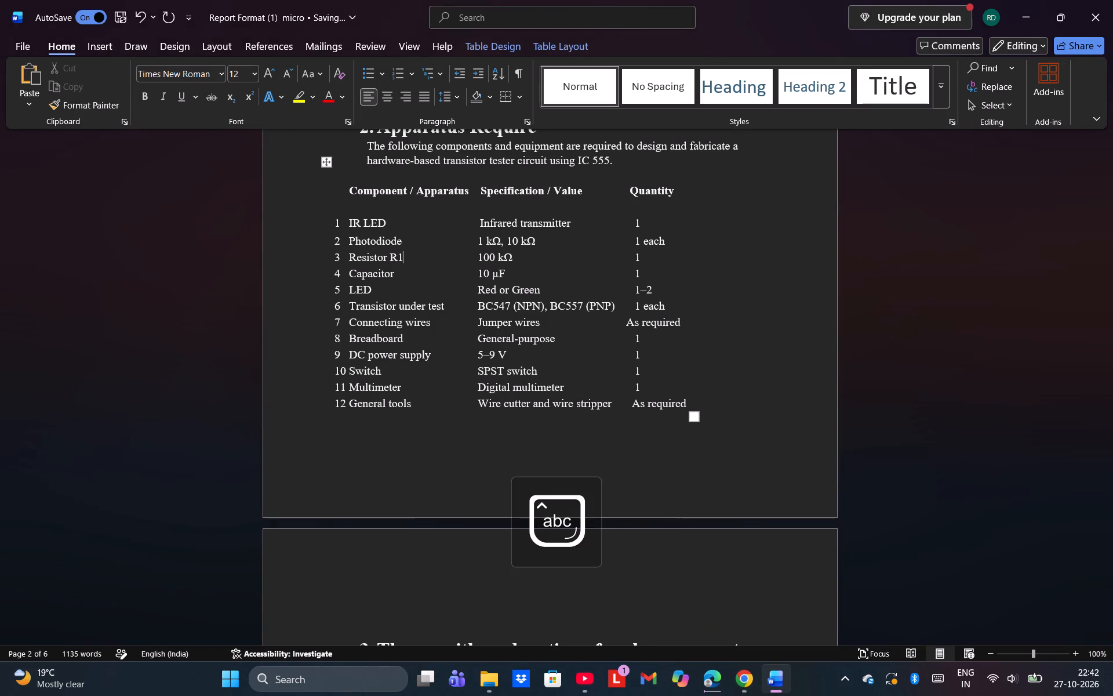
Replace the component name Capacitor in row 4 of the apparatus table with Resistor R2.
{"action": "key", "text": "Down"}
{"action": "key", "text": "BackSpace"}
{"action": "key", "text": "BackSpace"}
{"action": "key", "text": "BackSpace"}
{"action": "key", "text": "BackSpace"}
{"action": "key", "text": "BackSpace"}
{"action": "key", "text": "BackSpace"}
{"action": "key", "text": "BackSpace"}
{"action": "key", "text": "BackSpace"}
{"action": "key", "text": "BackSpace"}
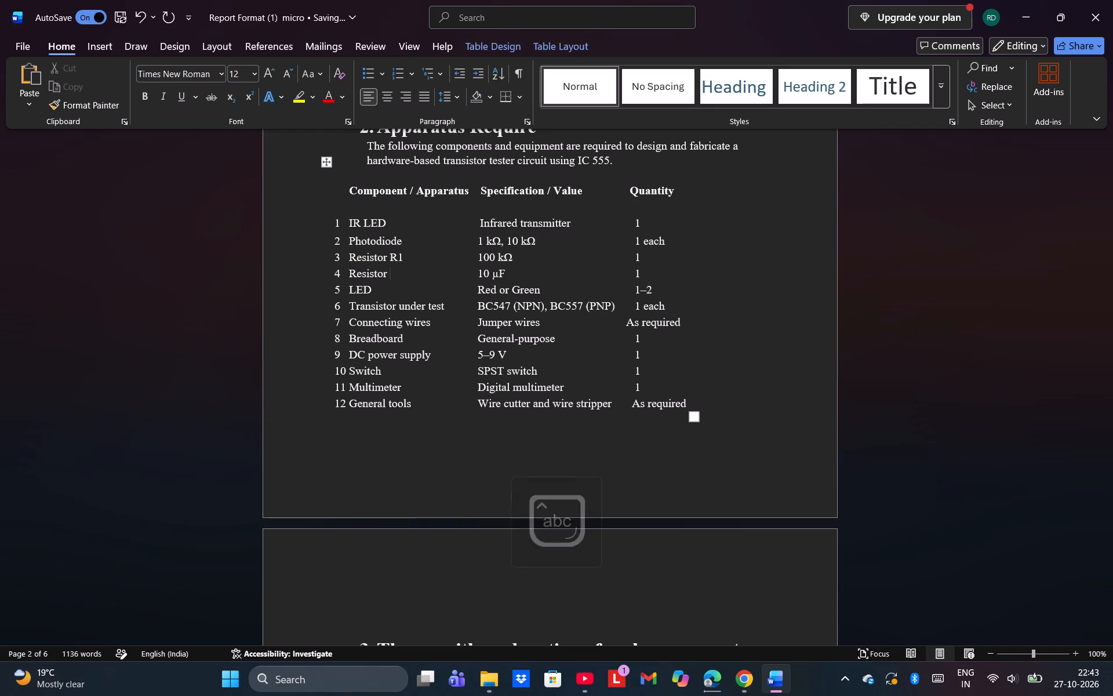
{"action": "key", "text": "BackSpace"}
{"action": "key", "text": "BackSpace"}
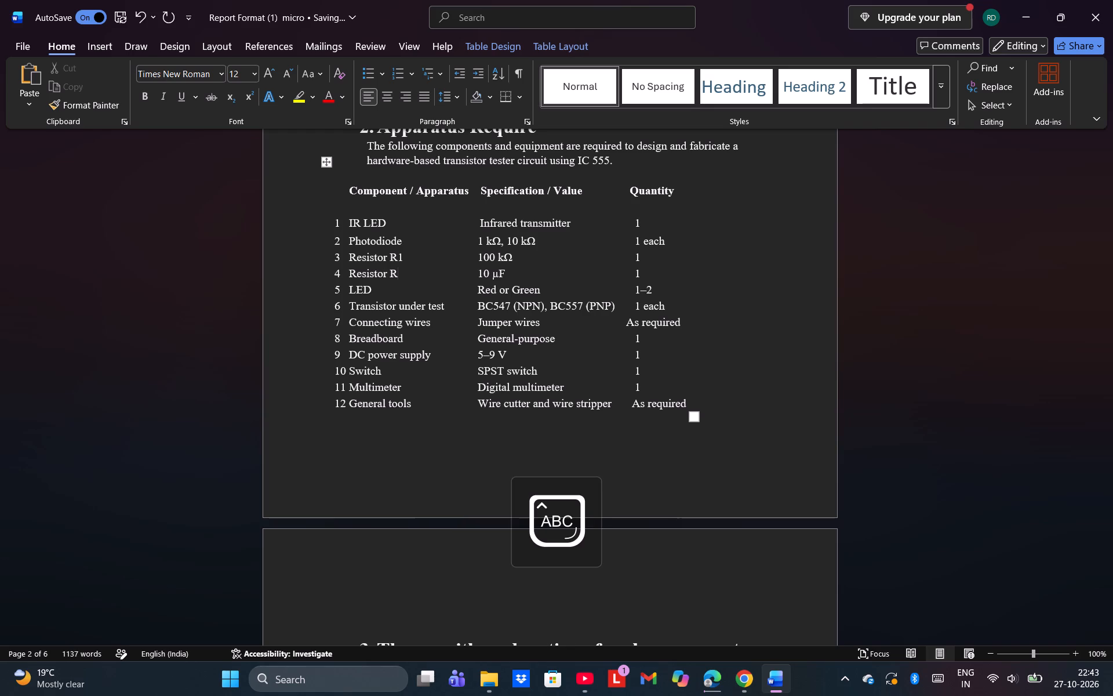
{"action": "key", "text": "2"}
Replace the component name LED in row 5 of the apparatus table with Resistor R3.
{"action": "key", "text": "Down"}
{"action": "key", "text": "BackSpace"}
{"action": "key", "text": "BackSpace"}
{"action": "key", "text": "BackSpace"}
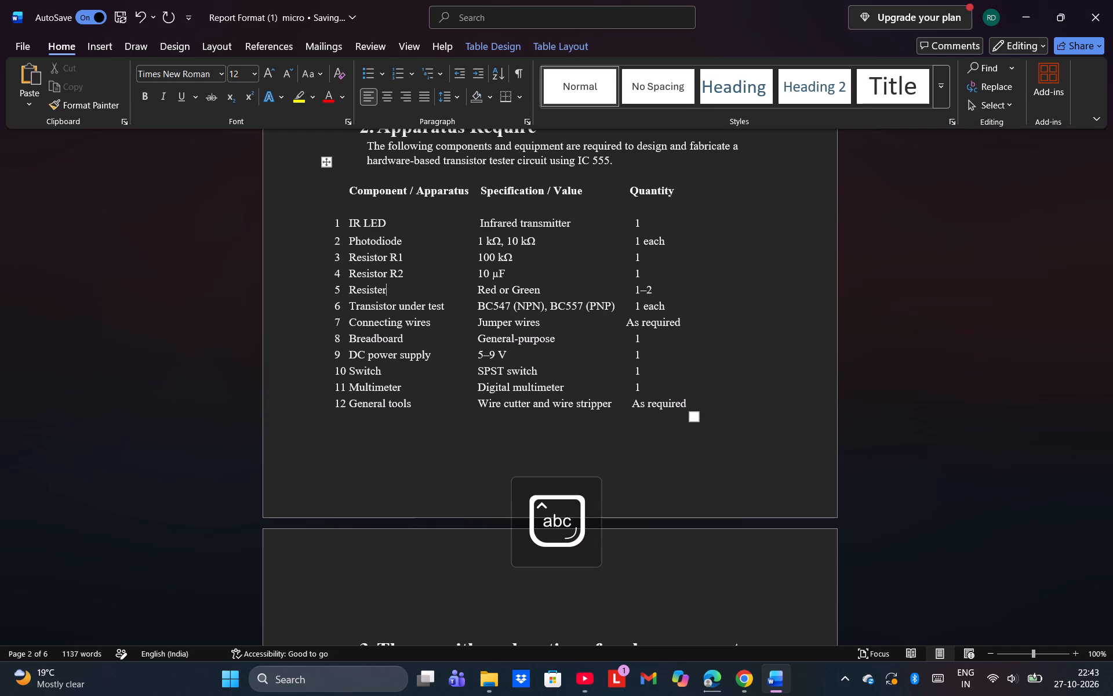
{"action": "key", "text": "BackSpace"}
{"action": "key", "text": "BackSpace"}
{"action": "type", "text": "or"}
{"action": "key", "text": "space"}
{"action": "key", "text": "r"}
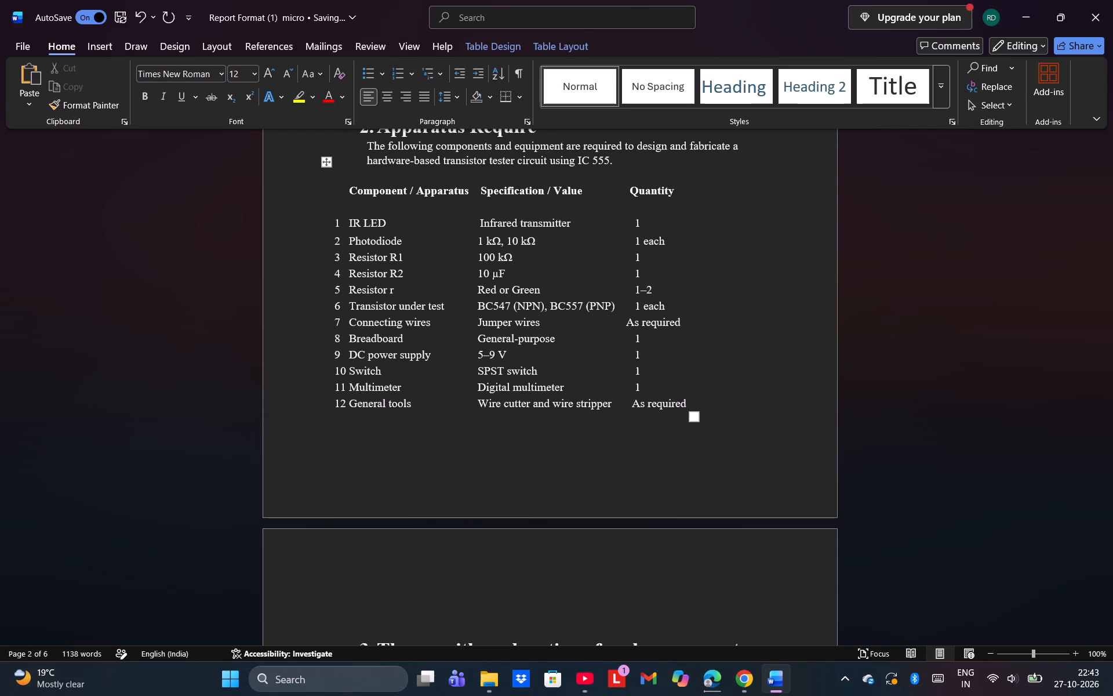
{"action": "key", "text": "BackSpace"}
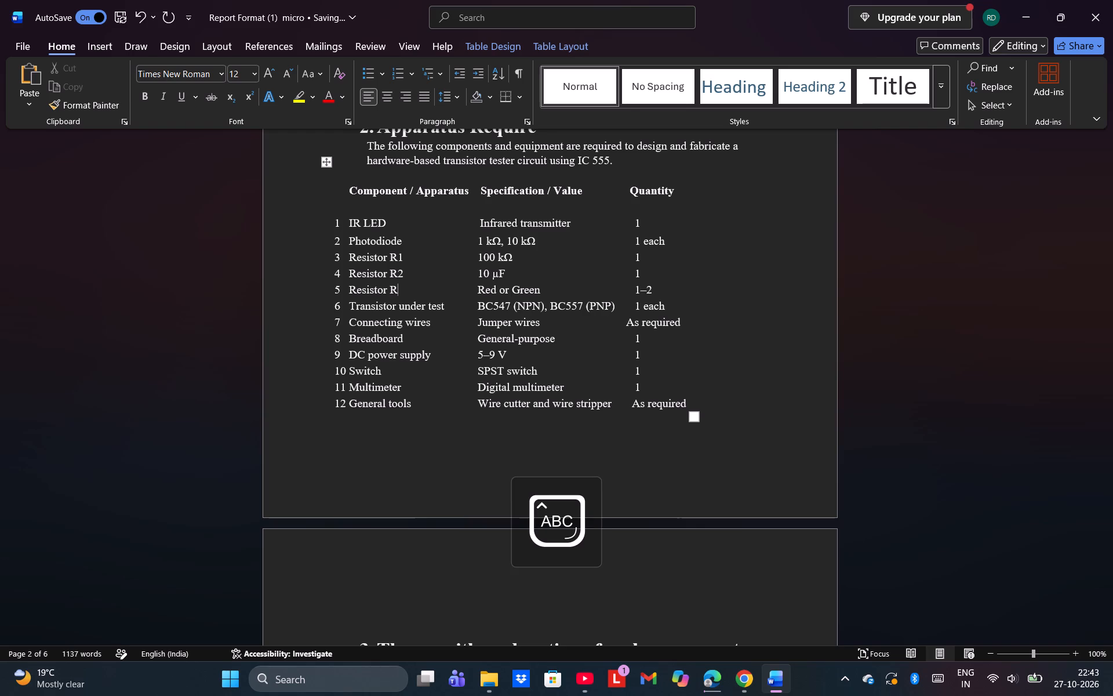
{"action": "key", "text": "2"}
{"action": "key", "text": "BackSpace"}
{"action": "key", "text": "3"}
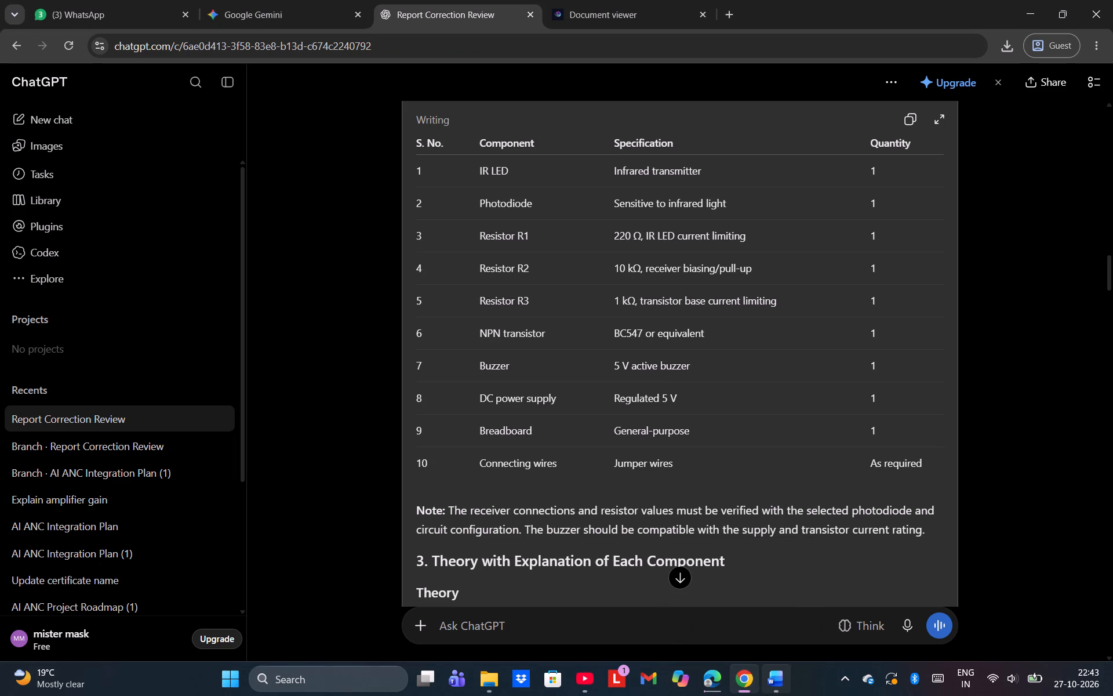
{"action": "left_click", "coordinate": [766, 695]}
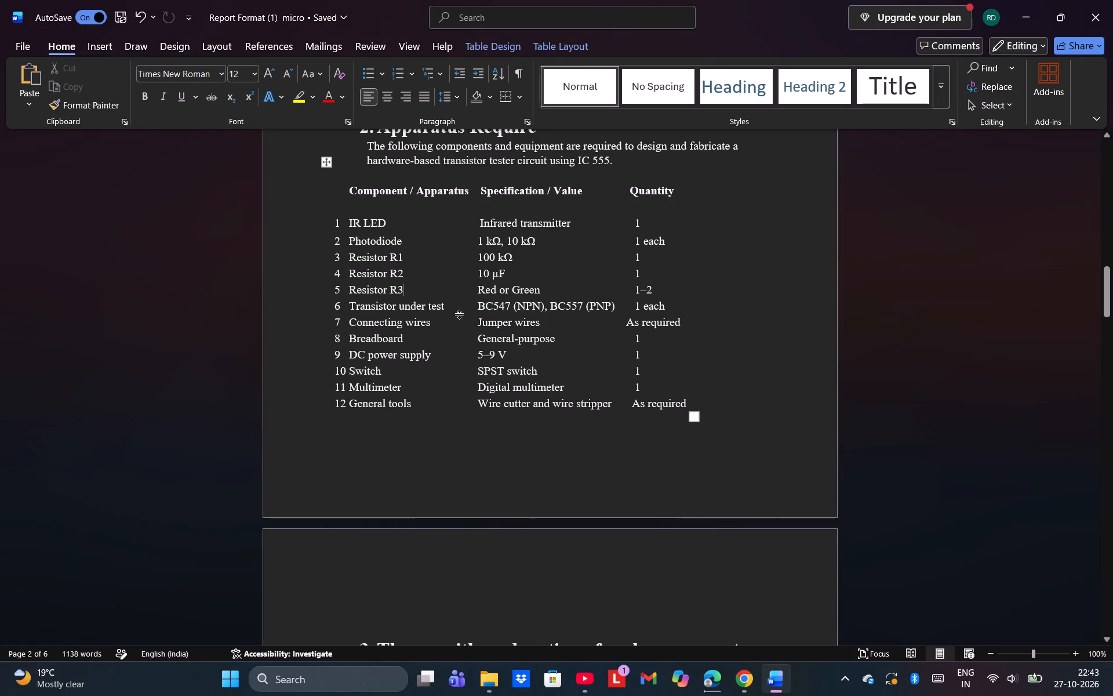
{"action": "left_click", "coordinate": [740, 666]}
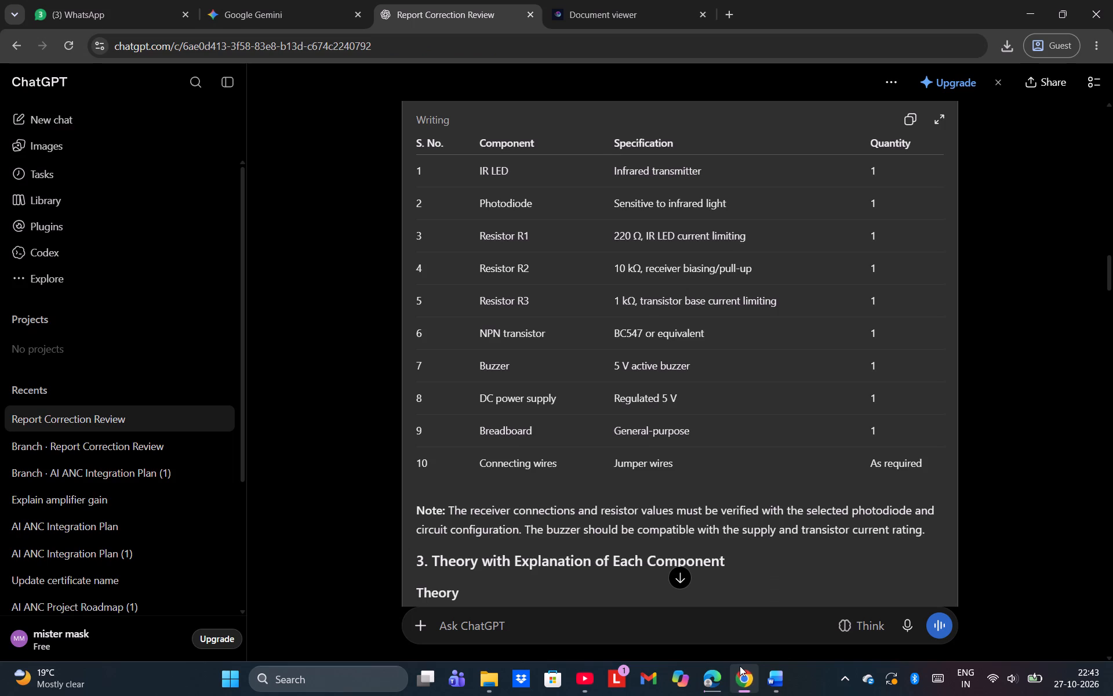
{"action": "left_click", "coordinate": [740, 666]}
{"action": "left_click", "coordinate": [442, 307]}
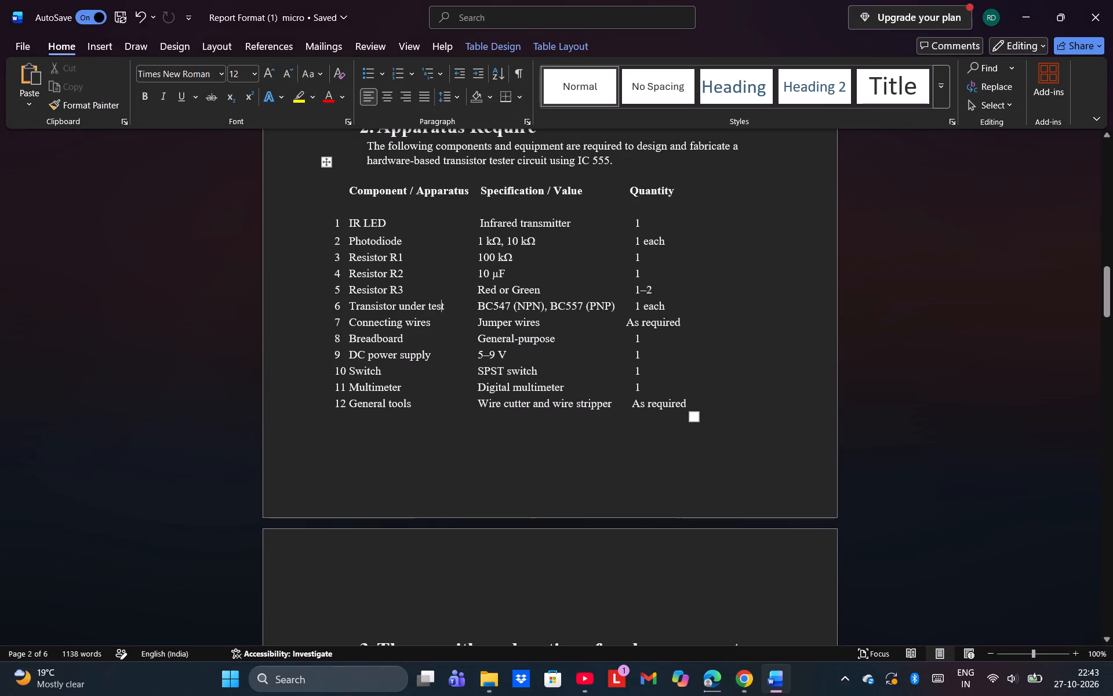
{"action": "key", "text": "Right"}
{"action": "key", "text": "BackSpace"}
{"action": "key", "text": "BackSpace"}
{"action": "key", "text": "BackSpace"}
{"action": "key", "text": "BackSpace"}
{"action": "key", "text": "BackSpace"}
{"action": "key", "text": "BackSpace"}
{"action": "key", "text": "BackSpace"}
{"action": "key", "text": "BackSpace"}
{"action": "key", "text": "BackSpace"}
{"action": "key", "text": "BackSpace"}
{"action": "key", "text": "BackSpace"}
{"action": "key", "text": "BackSpace"}
{"action": "key", "text": "BackSpace"}
{"action": "key", "text": "BackSpace"}
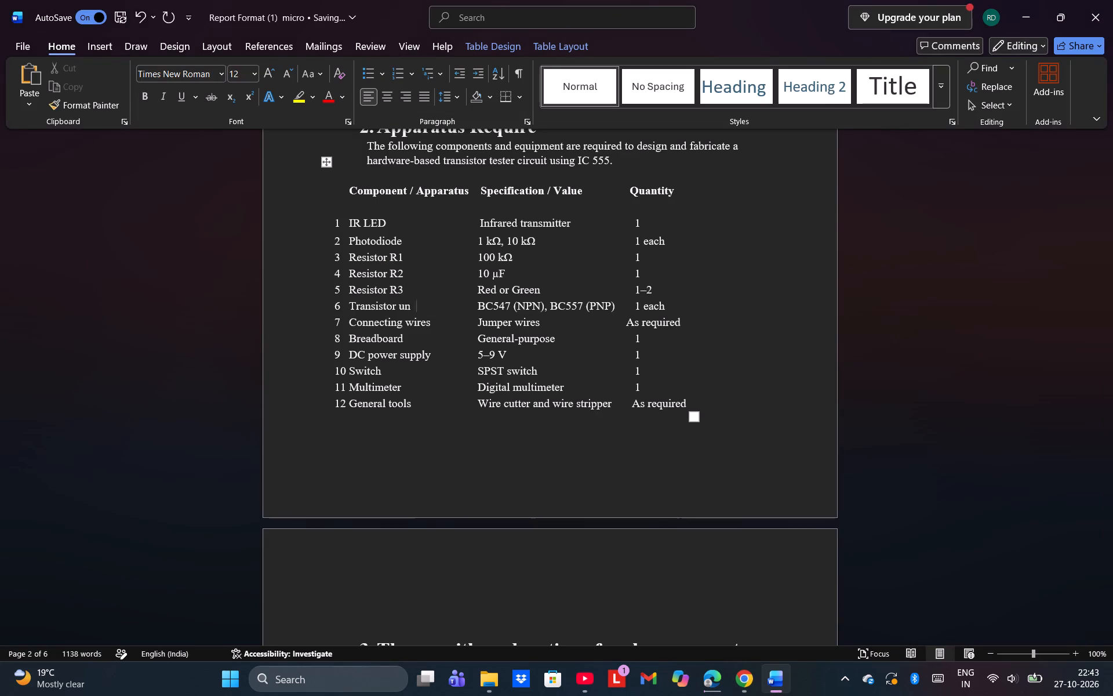
{"action": "key", "text": "BackSpace"}
{"action": "key", "text": "BackSpace"}
{"action": "key", "text": "BackSpace"}
{"action": "key", "text": "BackSpace"}
{"action": "key", "text": "BackSpace"}
{"action": "key", "text": "BackSpace"}
{"action": "key", "text": "BackSpace"}
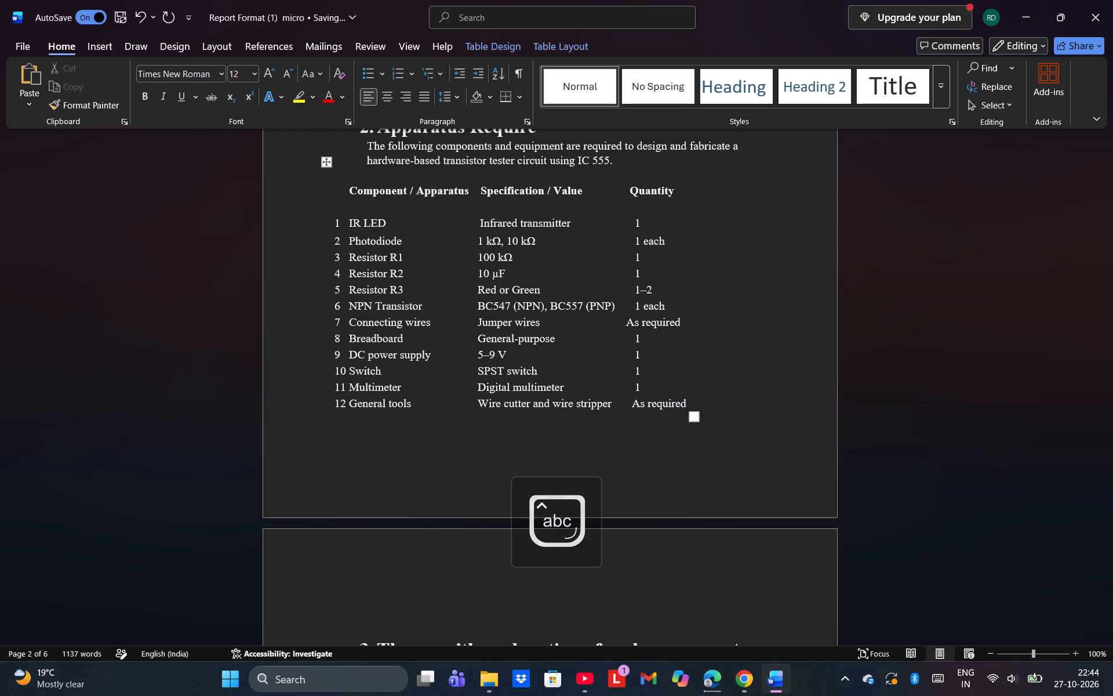
Check the ChatGPT component list in Chrome and replace Connecting wires in row 7 of the Word apparatus table with Buzzer.
{"action": "left_click", "coordinate": [753, 677]}
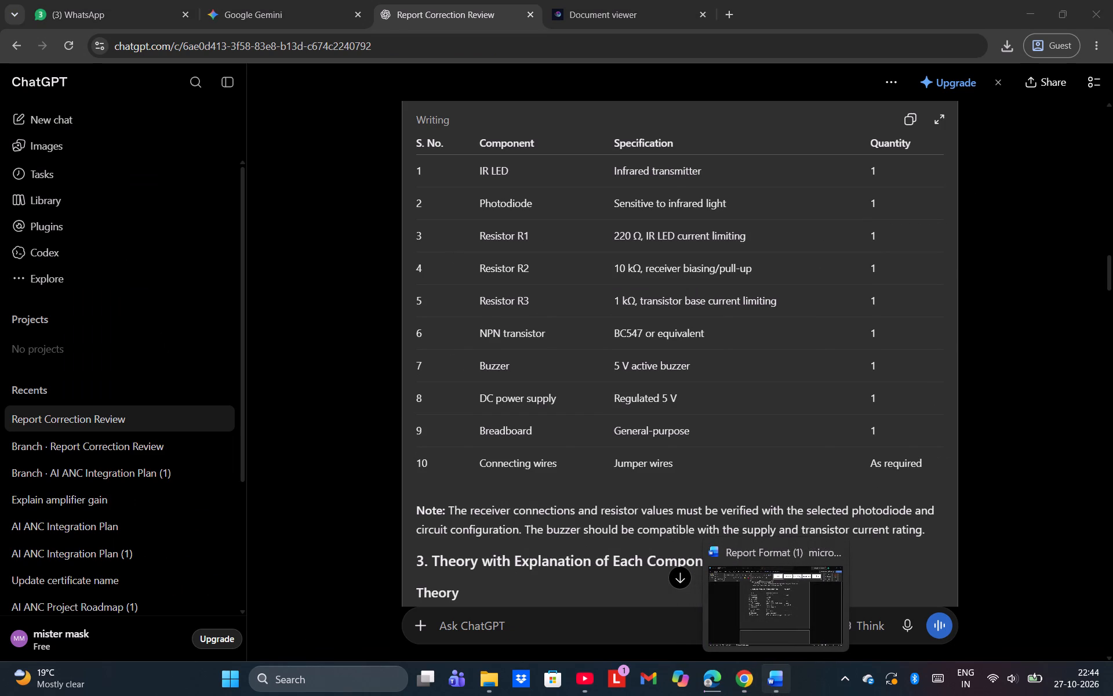
{"action": "left_click", "coordinate": [779, 669]}
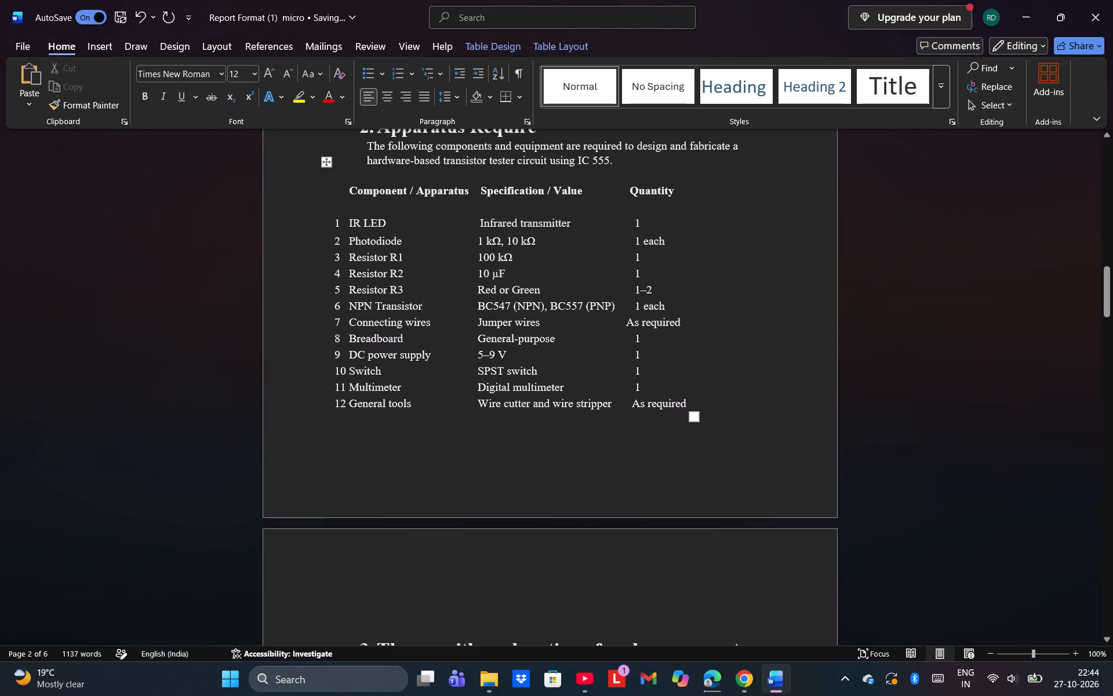
{"action": "left_click", "coordinate": [430, 316]}
{"action": "key", "text": "BackSpace"}
{"action": "key", "text": "BackSpace"}
{"action": "key", "text": "BackSpace"}
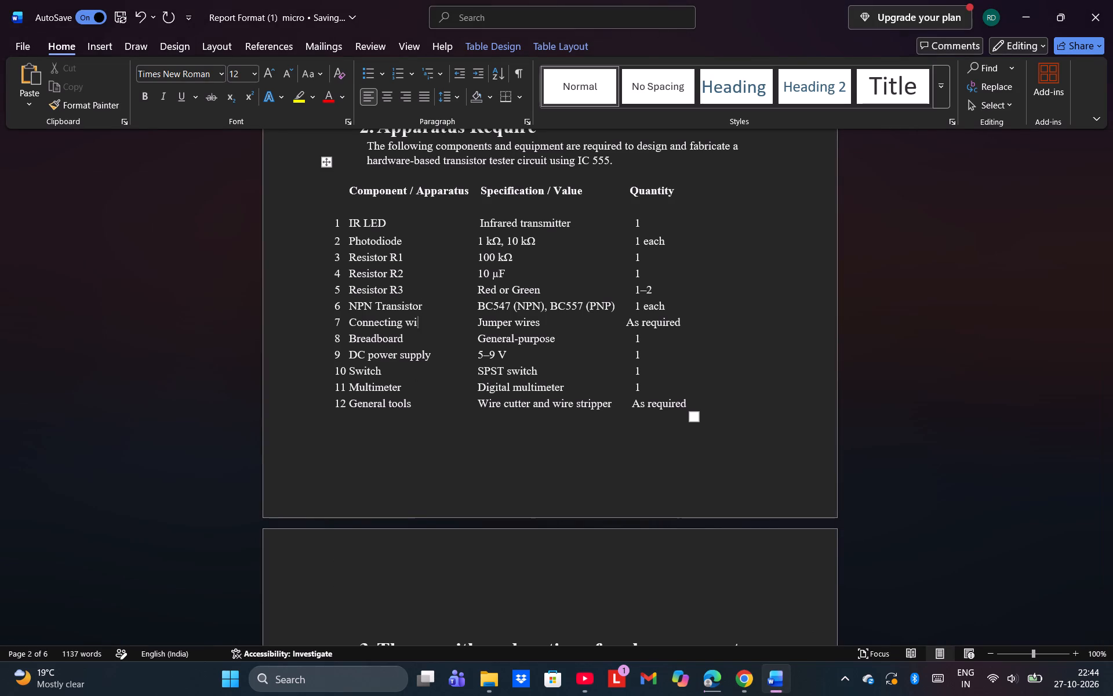
{"action": "key", "text": "BackSpace"}
{"action": "key", "text": "BackSpace"}
{"action": "key", "text": "BackSpace"}
{"action": "key", "text": "BackSpace"}
{"action": "key", "text": "BackSpace"}
{"action": "key", "text": "BackSpace"}
{"action": "key", "text": "BackSpace"}
{"action": "key", "text": "BackSpace"}
{"action": "key", "text": "BackSpace"}
{"action": "key", "text": "BackSpace"}
{"action": "key", "text": "BackSpace"}
{"action": "key", "text": "BackSpace"}
{"action": "key", "text": "BackSpace"}
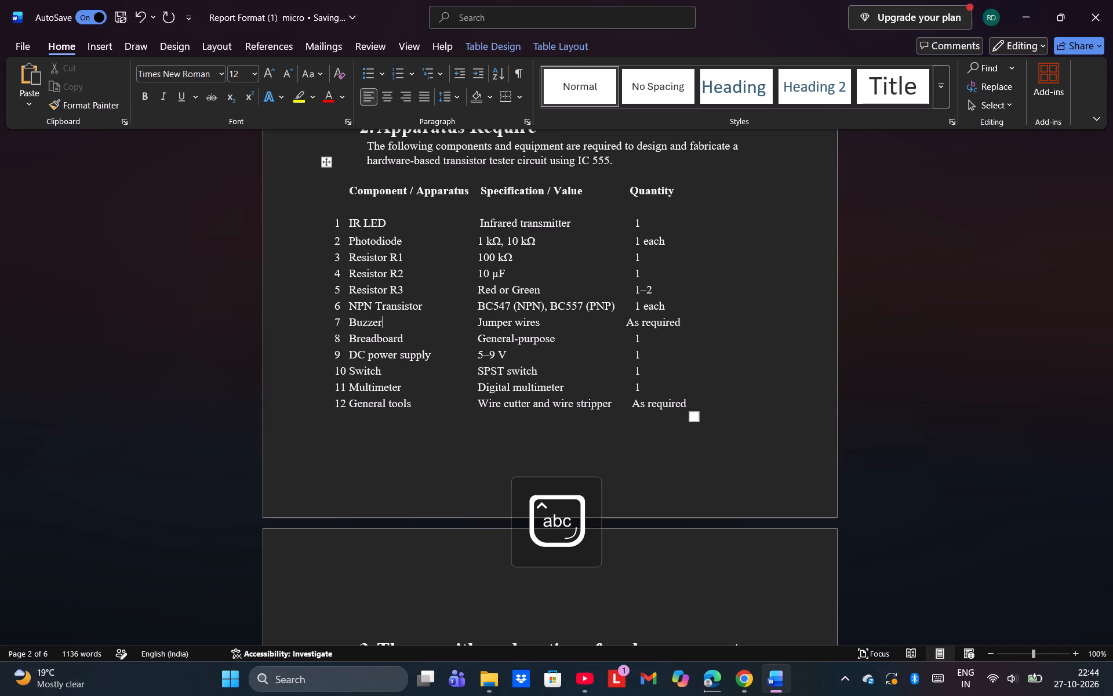
Replace the component name Breadboard in row 8 with DC power supply, checking the ChatGPT component list in Chrome.
{"action": "key", "text": "Down"}
{"action": "key", "text": "Right"}
{"action": "key", "text": "Right"}
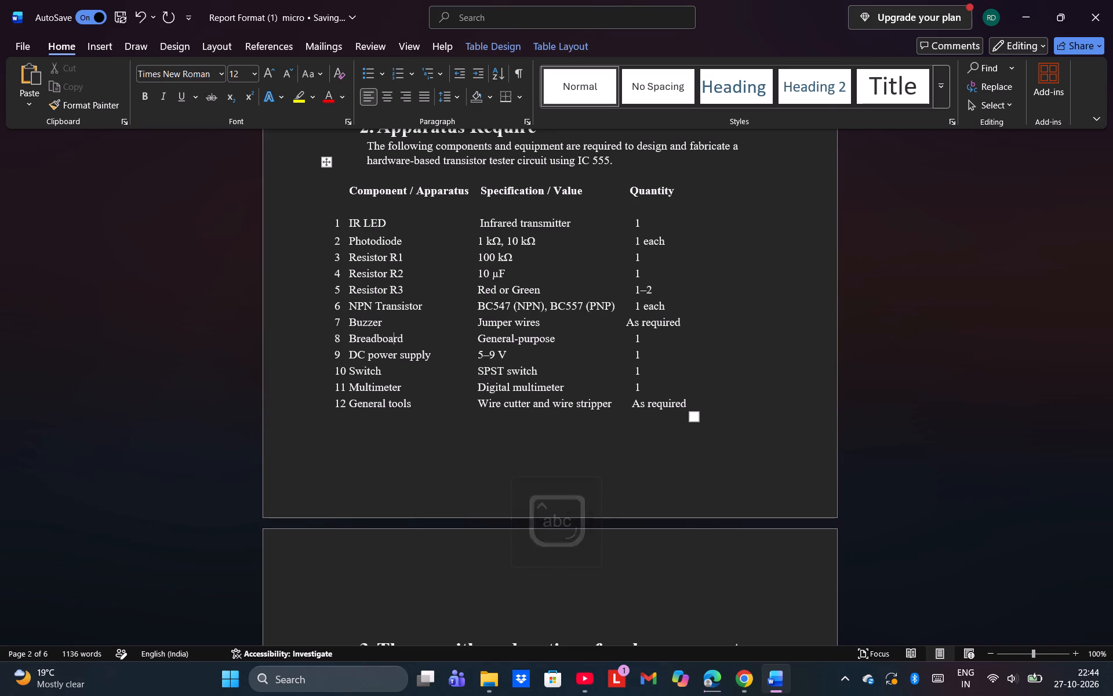
{"action": "key", "text": "Right"}
{"action": "key", "text": "Right"}
{"action": "key", "text": "Right"}
{"action": "key", "text": "Left"}
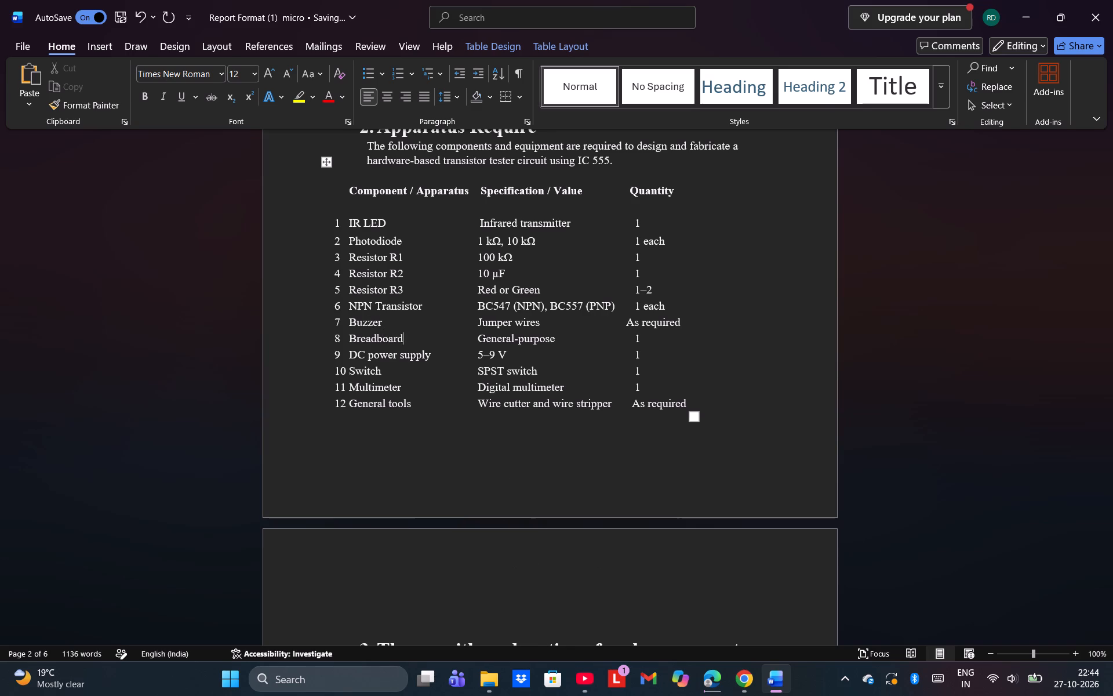
{"action": "key", "text": "BackSpace"}
{"action": "key", "text": "BackSpace"}
{"action": "key", "text": "BackSpace"}
{"action": "key", "text": "BackSpace"}
{"action": "key", "text": "BackSpace"}
{"action": "key", "text": "BackSpace"}
{"action": "key", "text": "BackSpace"}
{"action": "key", "text": "BackSpace"}
{"action": "key", "text": "BackSpace"}
{"action": "key", "text": "BackSpace"}
{"action": "left_click", "coordinate": [752, 681]}
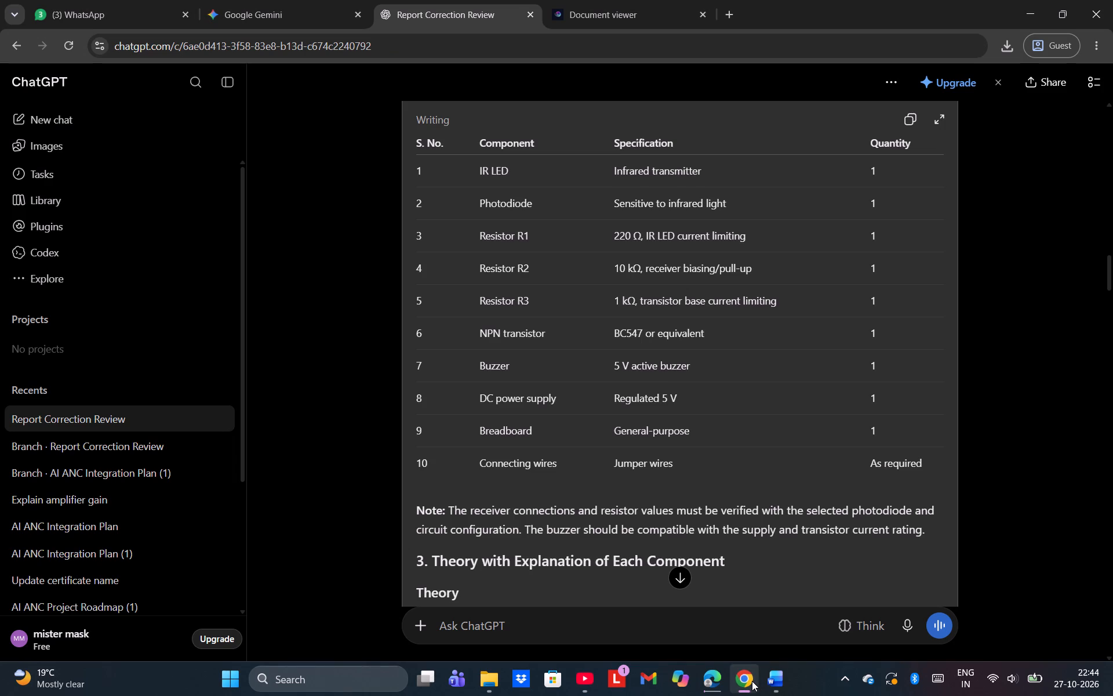
{"action": "left_click", "coordinate": [752, 681]}
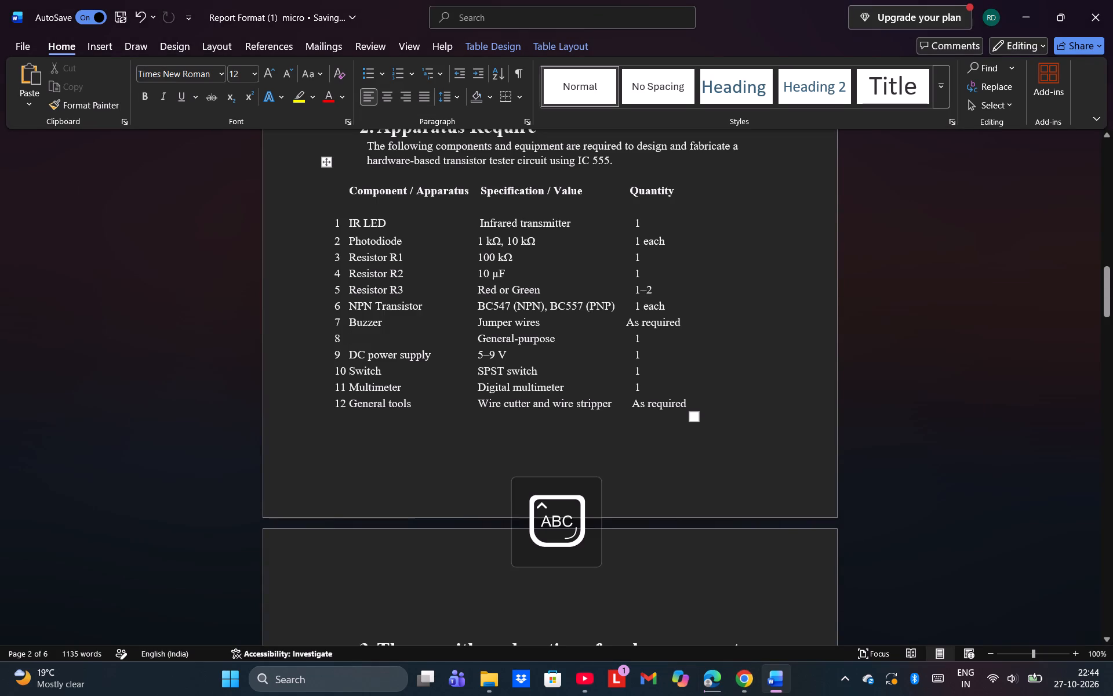
{"action": "key", "text": "BackSpace"}
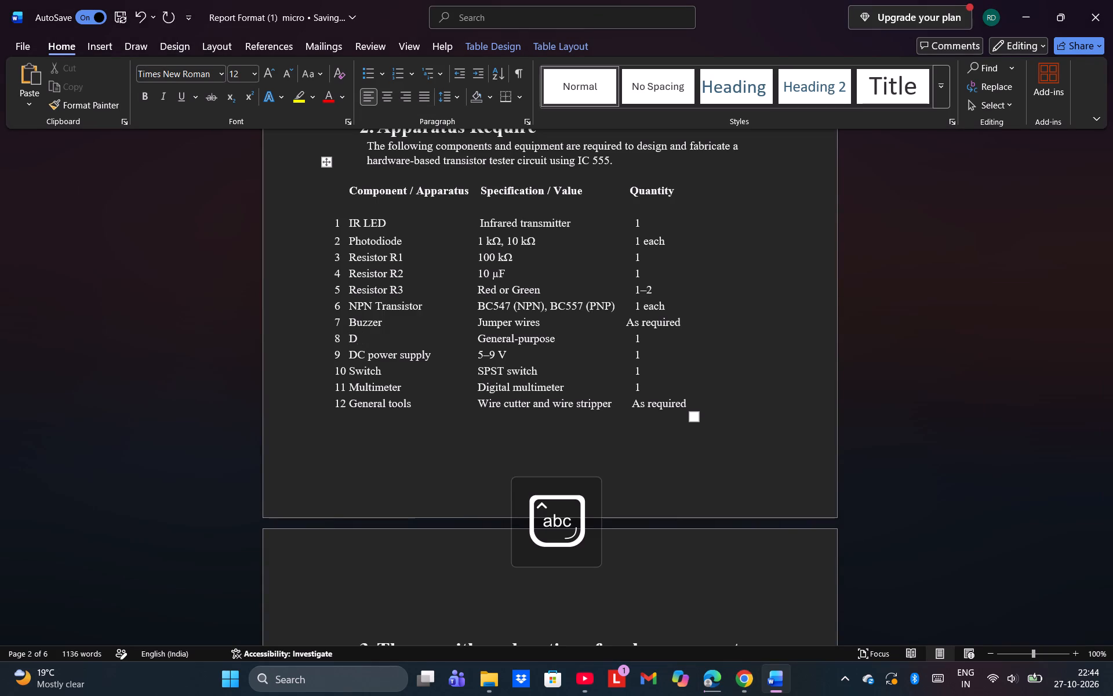
{"action": "type", "text": "C"}
{"action": "key", "text": "space"}
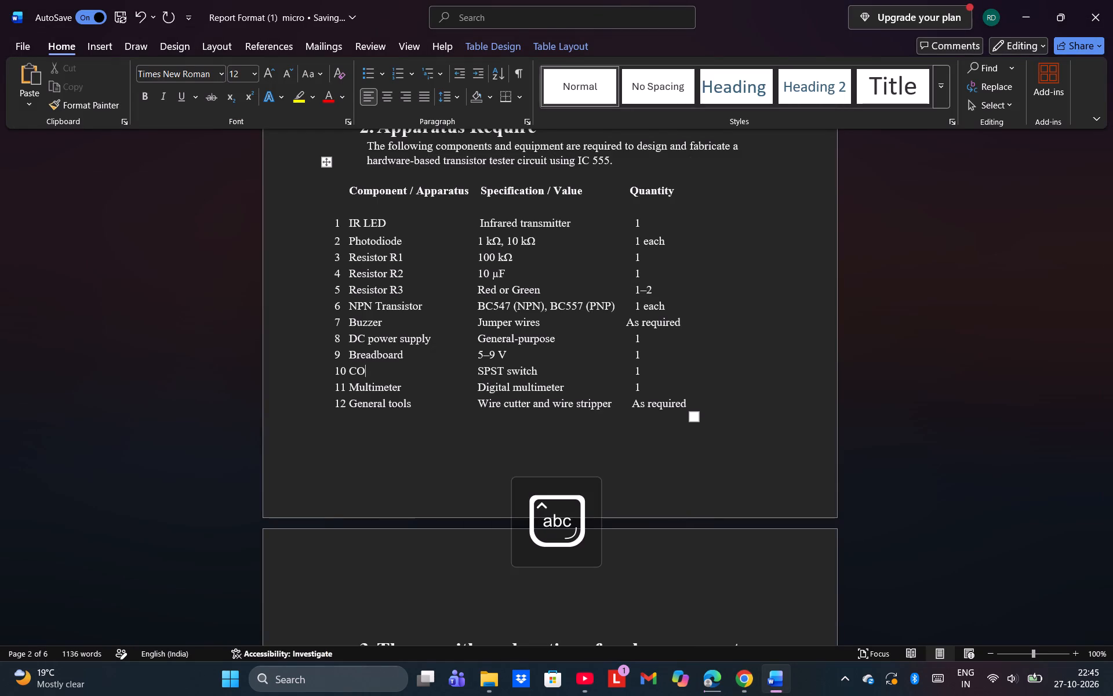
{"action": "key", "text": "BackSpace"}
{"action": "type", "text": "onnecting"}
{"action": "key", "text": "space"}
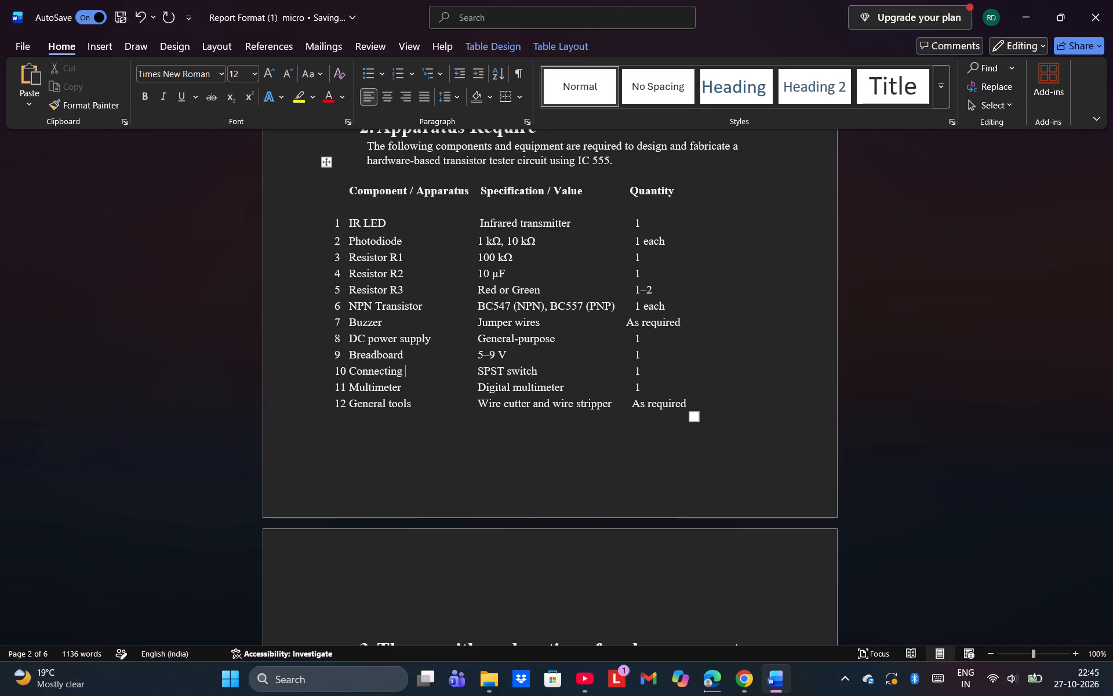
{"action": "key", "text": "w"}
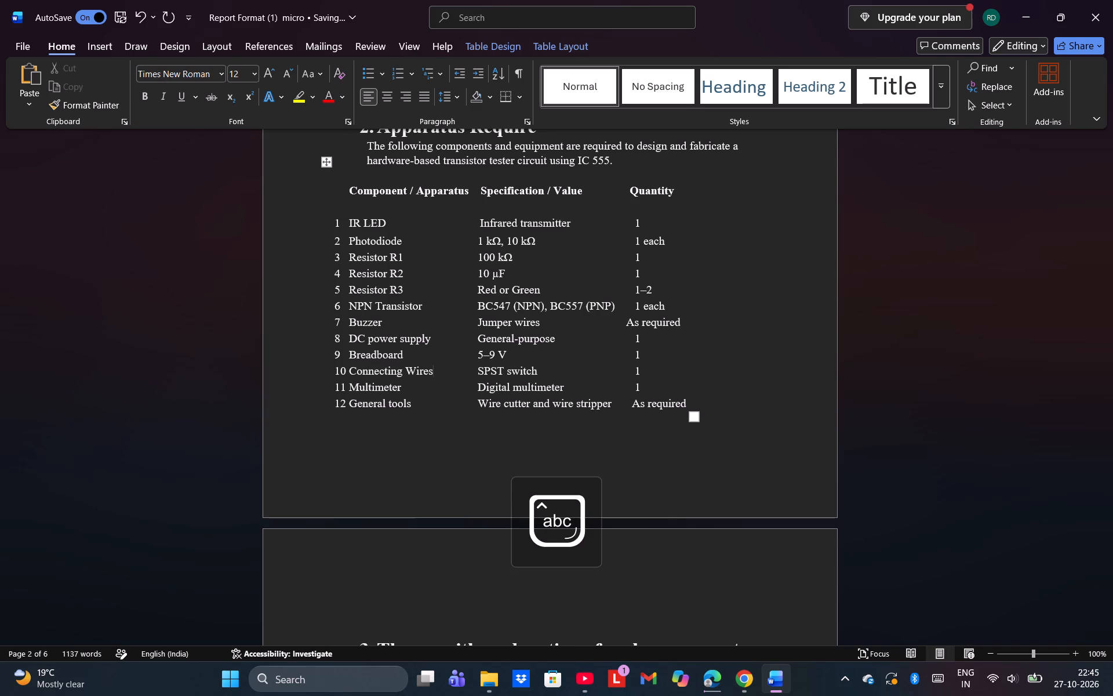
Delete the quantity text As required from the General tools row at the end of the apparatus table.
{"action": "key", "text": "Down"}
{"action": "key", "text": "Down"}
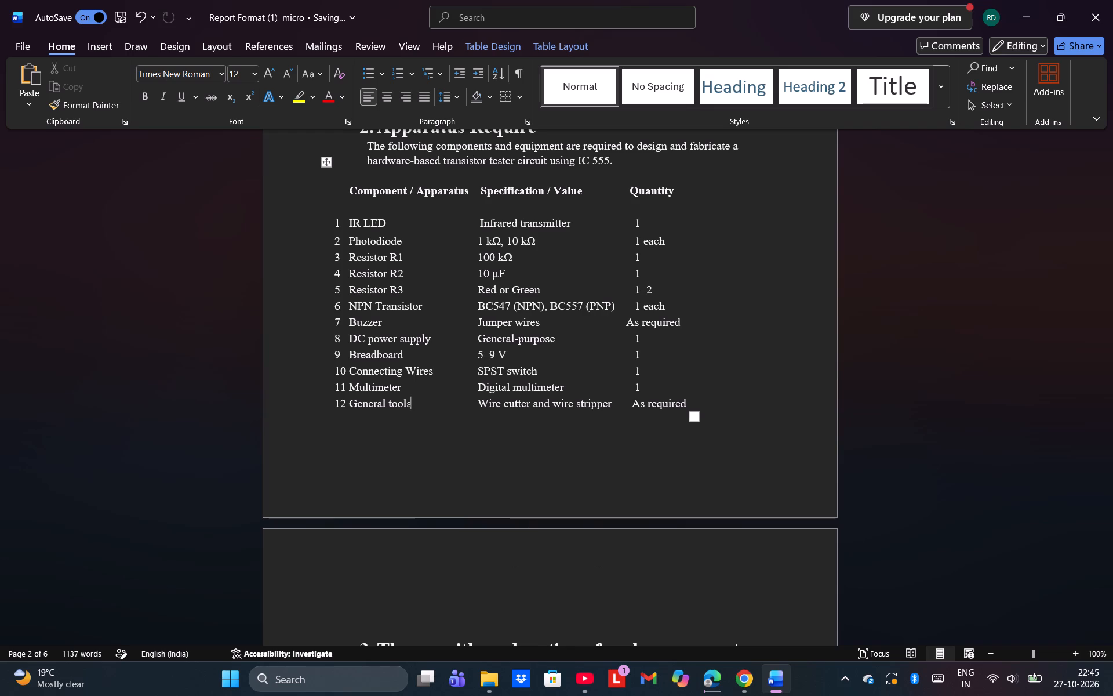
{"action": "key", "text": "Right"}
{"action": "key", "text": "Right"}
{"action": "key", "text": "Right"}
{"action": "key", "text": "Right"}
{"action": "key", "text": "Right"}
{"action": "key", "text": "Right"}
{"action": "key", "text": "Right"}
{"action": "key", "text": "Right"}
{"action": "key", "text": "Right"}
{"action": "key", "text": "Right"}
{"action": "key", "text": "Right"}
{"action": "key", "text": "Right"}
{"action": "key", "text": "Right"}
{"action": "key", "text": "Right"}
{"action": "key", "text": "Right"}
{"action": "key", "text": "Right"}
{"action": "key", "text": "Right"}
{"action": "key", "text": "Right"}
{"action": "key", "text": "Right"}
{"action": "key", "text": "Right"}
{"action": "key", "text": "Right"}
{"action": "key", "text": "Right"}
{"action": "key", "text": "Left"}
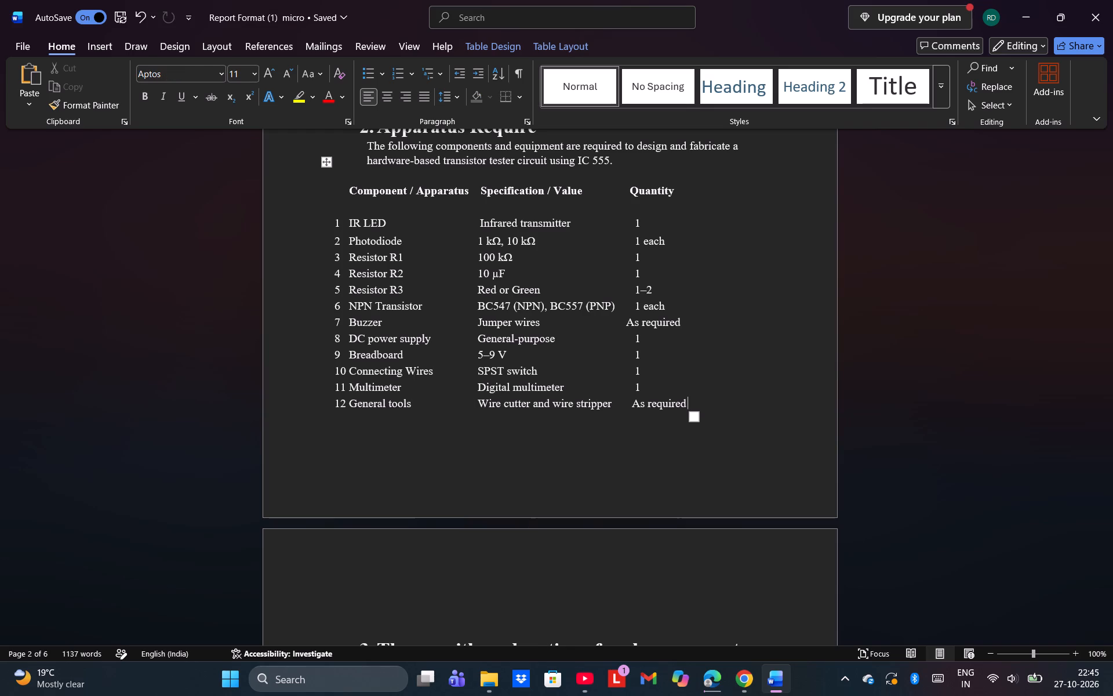
{"action": "key", "text": "BackSpace"}
{"action": "key", "text": "BackSpace"}
{"action": "key", "text": "BackSpace"}
{"action": "key", "text": "BackSpace"}
{"action": "key", "text": "BackSpace"}
{"action": "key", "text": "BackSpace"}
{"action": "key", "text": "BackSpace"}
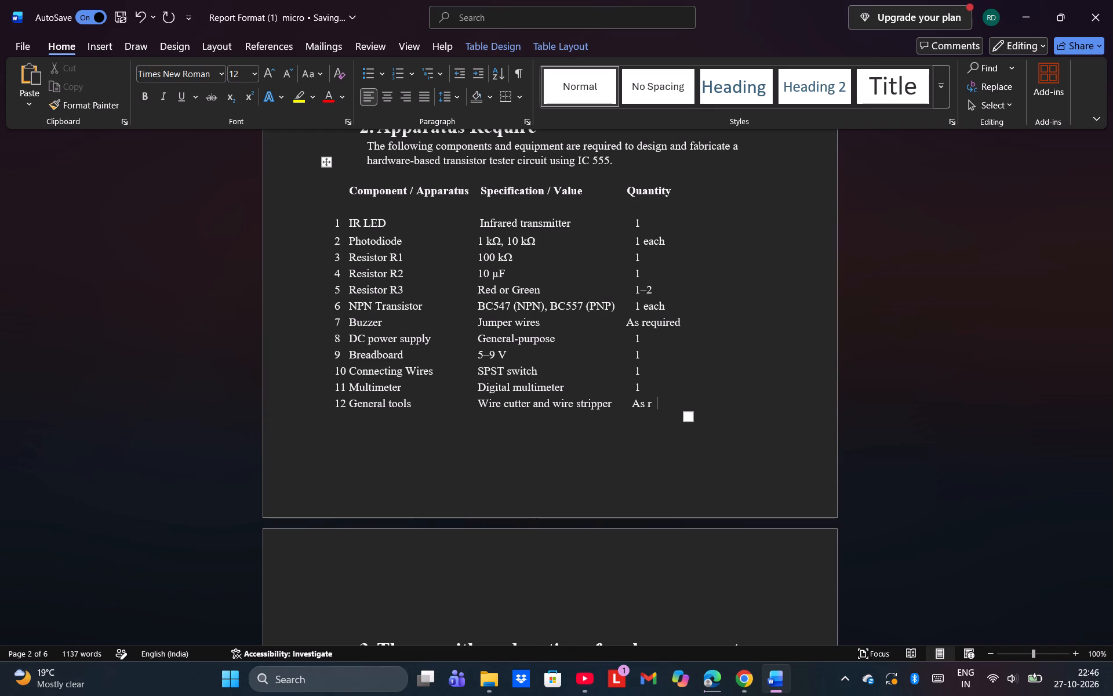
{"action": "key", "text": "BackSpace"}
{"action": "key", "text": "BackSpace"}
{"action": "key", "text": "BackSpace"}
{"action": "key", "text": "BackSpace"}
{"action": "key", "text": "BackSpace"}
{"action": "key", "text": "BackSpace"}
{"action": "key", "text": "BackSpace"}
{"action": "key", "text": "BackSpace"}
{"action": "key", "text": "BackSpace"}
{"action": "key", "text": "BackSpace"}
{"action": "key", "text": "BackSpace"}
{"action": "key", "text": "BackSpace"}
{"action": "key", "text": "BackSpace"}
{"action": "key", "text": "BackSpace"}
{"action": "key", "text": "BackSpace"}
{"action": "key", "text": "BackSpace"}
{"action": "key", "text": "BackSpace"}
{"action": "key", "text": "BackSpace"}
{"action": "key", "text": "BackSpace"}
{"action": "key", "text": "BackSpace"}
{"action": "key", "text": "BackSpace"}
{"action": "key", "text": "BackSpace"}
{"action": "key", "text": "BackSpace"}
{"action": "key", "text": "BackSpace"}
Delete the specification text Wire cutter and wire stripper from row 12 of the apparatus table.
{"action": "key", "text": "Left"}
{"action": "key", "text": "BackSpace"}
{"action": "key", "text": "BackSpace"}
{"action": "key", "text": "BackSpace"}
{"action": "key", "text": "BackSpace"}
{"action": "key", "text": "BackSpace"}
{"action": "key", "text": "BackSpace"}
{"action": "key", "text": "BackSpace"}
{"action": "key", "text": "BackSpace"}
{"action": "key", "text": "BackSpace"}
{"action": "key", "text": "BackSpace"}
{"action": "key", "text": "BackSpace"}
{"action": "key", "text": "BackSpace"}
{"action": "key", "text": "BackSpace"}
{"action": "key", "text": "BackSpace"}
{"action": "key", "text": "BackSpace"}
{"action": "key", "text": "BackSpace"}
{"action": "key", "text": "BackSpace"}
{"action": "key", "text": "BackSpace"}
{"action": "key", "text": "BackSpace"}
{"action": "key", "text": "BackSpace"}
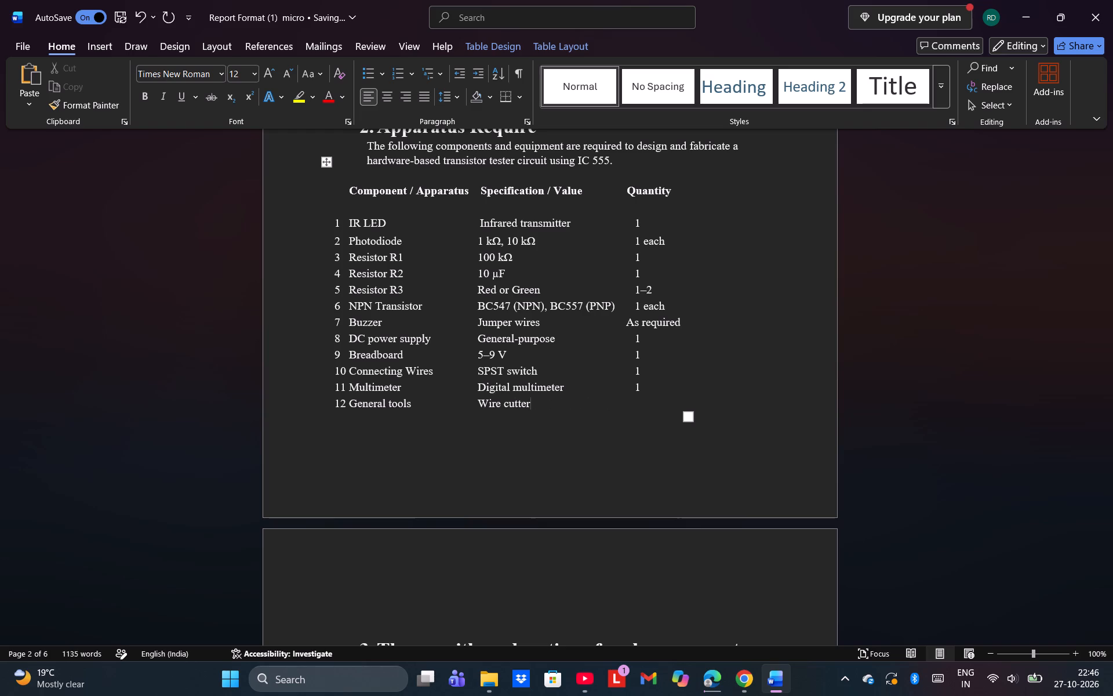
{"action": "key", "text": "BackSpace"}
{"action": "key", "text": "BackSpace"}
{"action": "key", "text": "BackSpace"}
Delete the component name General tools from row 12 of the apparatus table.
{"action": "key", "text": "Left"}
{"action": "key", "text": "BackSpace"}
{"action": "key", "text": "BackSpace"}
{"action": "key", "text": "BackSpace"}
{"action": "key", "text": "BackSpace"}
{"action": "key", "text": "BackSpace"}
{"action": "key", "text": "BackSpace"}
{"action": "key", "text": "BackSpace"}
{"action": "key", "text": "BackSpace"}
{"action": "key", "text": "BackSpace"}
{"action": "key", "text": "BackSpace"}
{"action": "key", "text": "BackSpace"}
{"action": "key", "text": "BackSpace"}
{"action": "key", "text": "BackSpace"}
{"action": "key", "text": "BackSpace"}
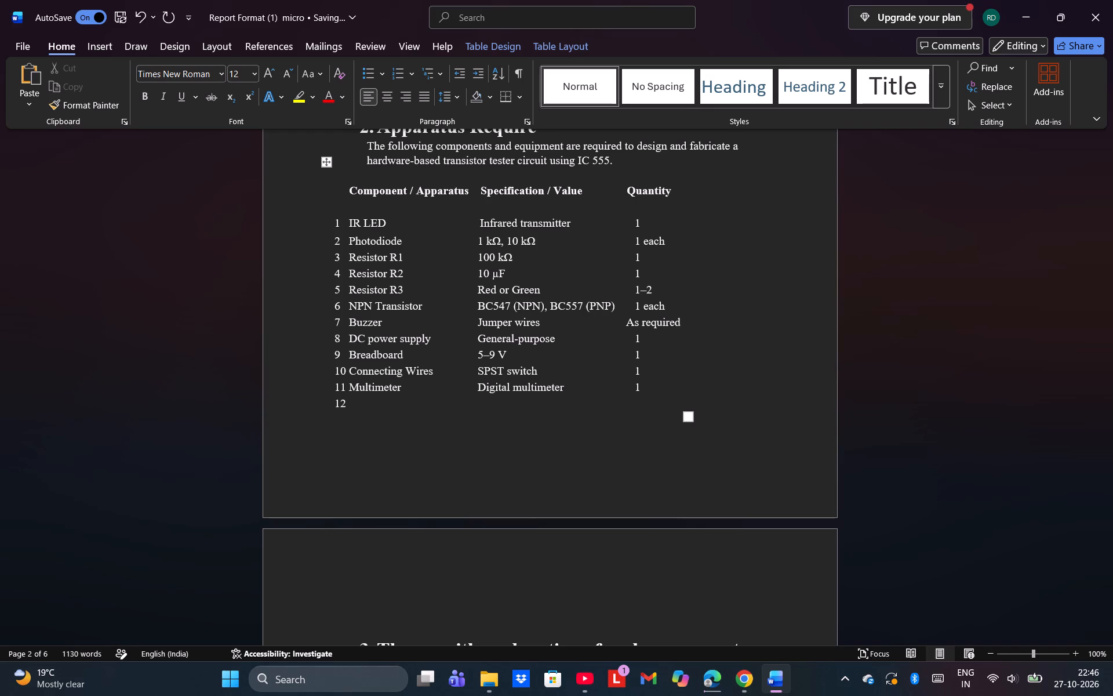
{"action": "key", "text": "BackSpace"}
{"action": "key", "text": "BackSpace"}
{"action": "key", "text": "BackSpace"}
{"action": "key", "text": "BackSpace"}
Delete the serial number 12 from the last row of the apparatus table.
{"action": "key", "text": "Left"}
{"action": "key", "text": "BackSpace"}
{"action": "key", "text": "BackSpace"}
{"action": "key", "text": "BackSpace"}
{"action": "key", "text": "BackSpace"}
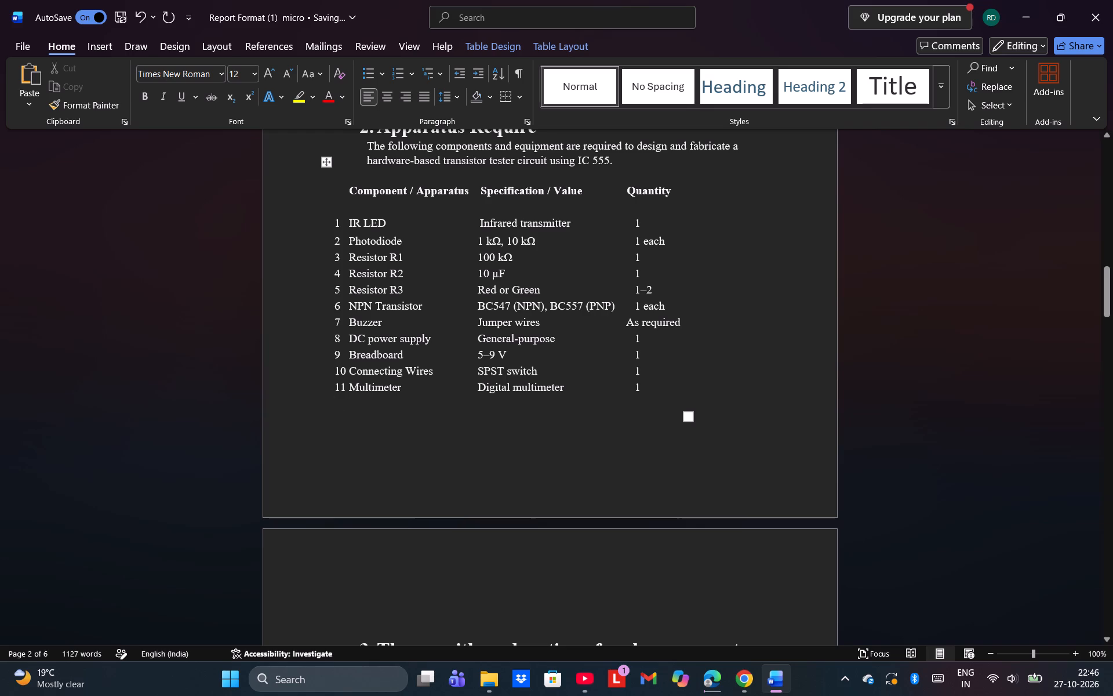
Delete the quantity from the Multimeter row of the apparatus table.
{"action": "left_click", "coordinate": [656, 394]}
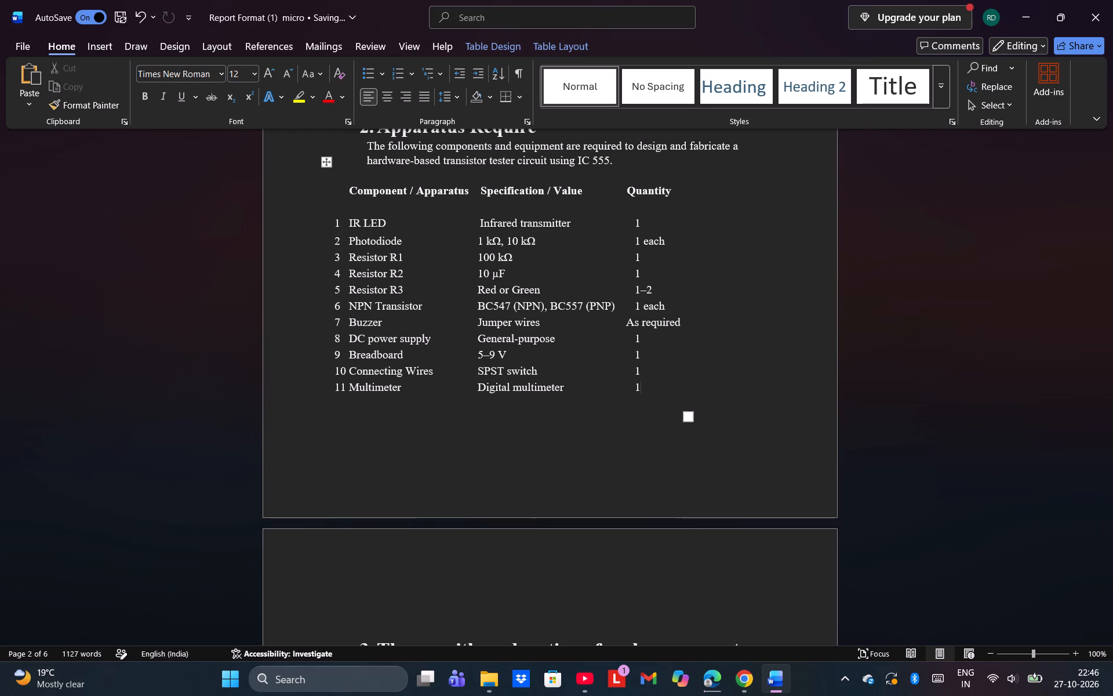
{"action": "key", "text": "BackSpace"}
Delete the specification text Digital multimeter from row 11 of the apparatus table.
{"action": "key", "text": "Left"}
{"action": "key", "text": "Left"}
{"action": "key", "text": "Left"}
{"action": "key", "text": "Left"}
{"action": "key", "text": "Left"}
{"action": "key", "text": "Left"}
{"action": "key", "text": "Left"}
{"action": "key", "text": "Left"}
{"action": "key", "text": "Left"}
{"action": "key", "text": "Left"}
{"action": "key", "text": "Left"}
{"action": "key", "text": "Left"}
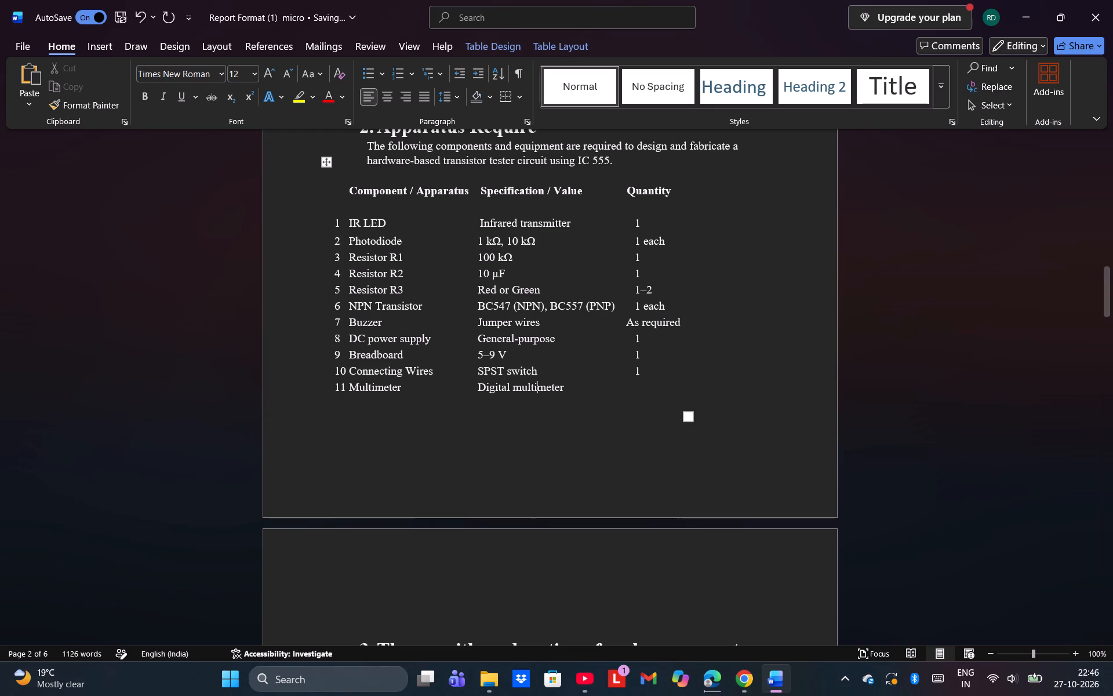
{"action": "key", "text": "Right"}
{"action": "key", "text": "Right"}
{"action": "key", "text": "Right"}
{"action": "key", "text": "Right"}
{"action": "key", "text": "Right"}
{"action": "key", "text": "BackSpace"}
{"action": "key", "text": "BackSpace"}
{"action": "key", "text": "BackSpace"}
{"action": "key", "text": "BackSpace"}
{"action": "key", "text": "BackSpace"}
{"action": "key", "text": "BackSpace"}
{"action": "key", "text": "BackSpace"}
{"action": "key", "text": "BackSpace"}
{"action": "key", "text": "BackSpace"}
{"action": "key", "text": "BackSpace"}
{"action": "key", "text": "BackSpace"}
{"action": "key", "text": "BackSpace"}
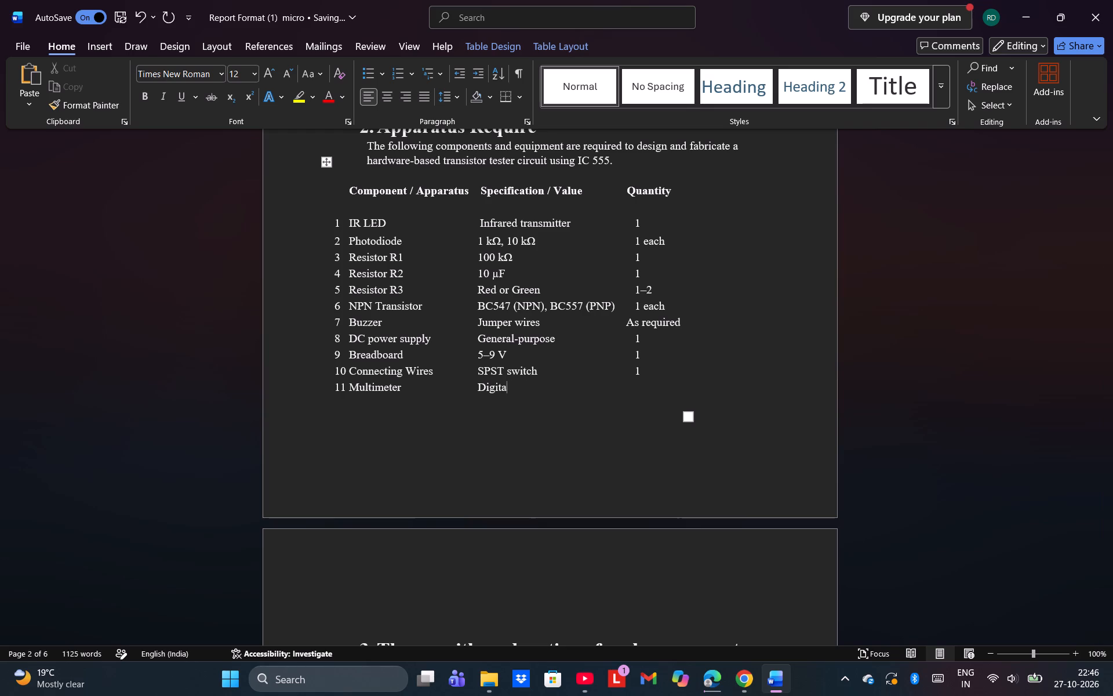
{"action": "key", "text": "BackSpace"}
{"action": "key", "text": "BackSpace"}
{"action": "key", "text": "BackSpace"}
{"action": "key", "text": "BackSpace"}
{"action": "key", "text": "BackSpace"}
{"action": "key", "text": "BackSpace"}
{"action": "key", "text": "BackSpace"}
Delete the component name Multimeter from row 11 of the apparatus table.
{"action": "key", "text": "Left"}
{"action": "key", "text": "Left"}
{"action": "key", "text": "Left"}
{"action": "key", "text": "Up"}
{"action": "key", "text": "Down"}
{"action": "key", "text": "Right"}
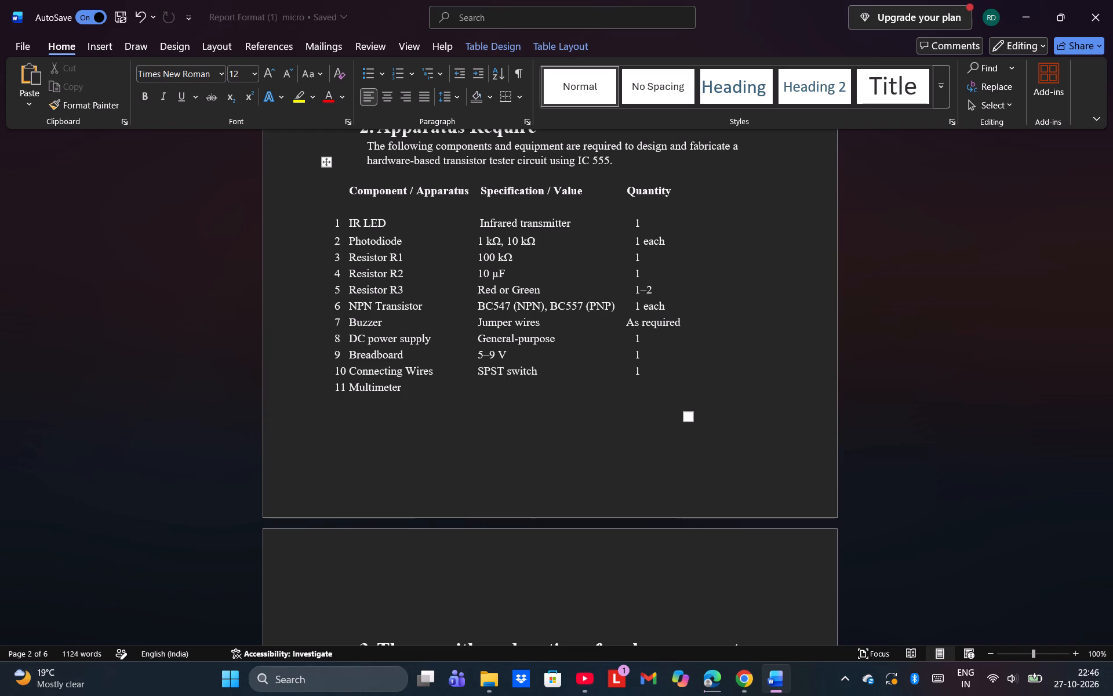
{"action": "key", "text": "BackSpace"}
{"action": "key", "text": "BackSpace"}
{"action": "key", "text": "BackSpace"}
{"action": "key", "text": "BackSpace"}
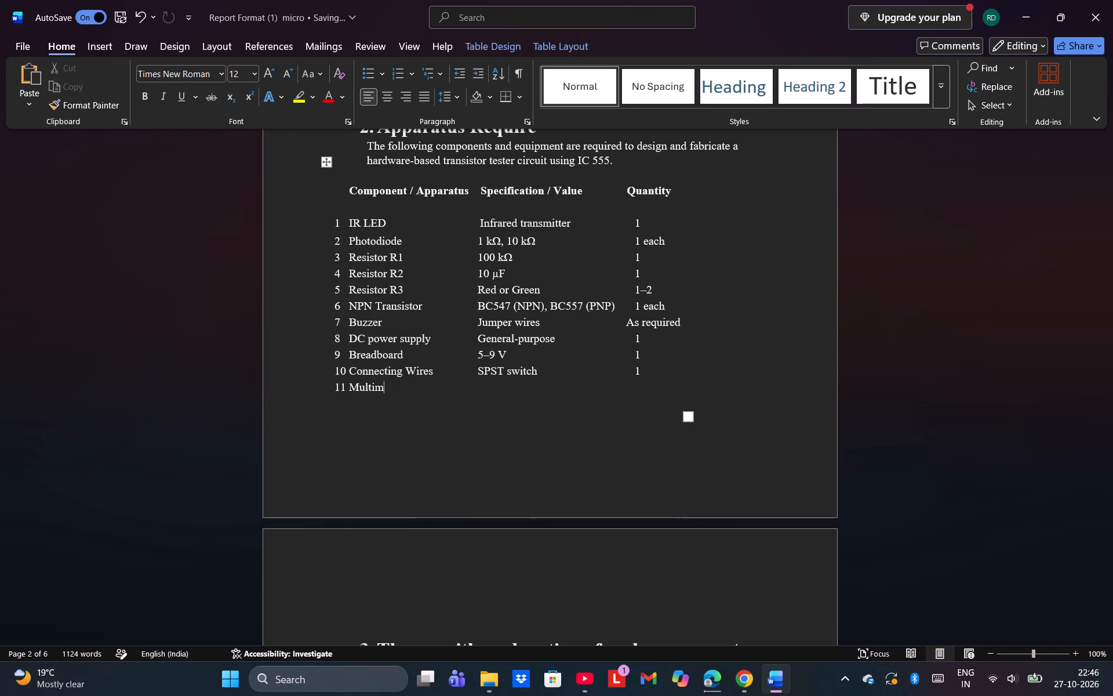
{"action": "key", "text": "BackSpace"}
{"action": "key", "text": "BackSpace"}
{"action": "key", "text": "BackSpace"}
{"action": "key", "text": "BackSpace"}
{"action": "key", "text": "BackSpace"}
{"action": "key", "text": "BackSpace"}
{"action": "key", "text": "BackSpace"}
{"action": "key", "text": "BackSpace"}
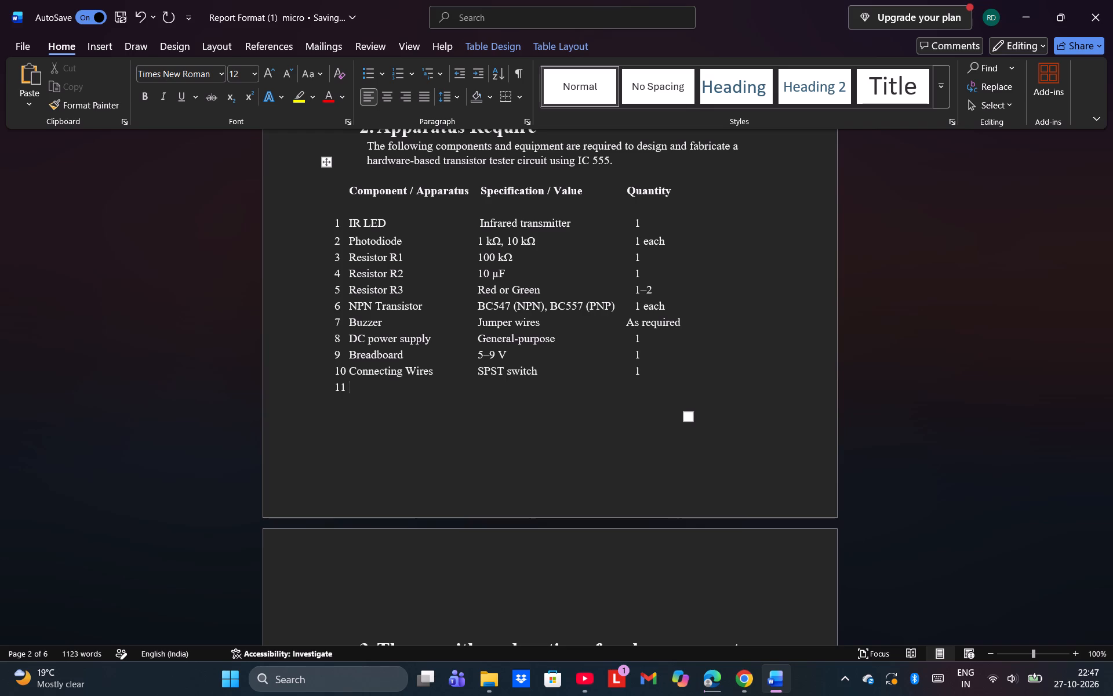
Delete the serial number 11 below the Connecting Wires row of the apparatus table.
{"action": "key", "text": "Left"}
{"action": "key", "text": "BackSpace"}
{"action": "key", "text": "BackSpace"}
{"action": "left_click", "coordinate": [754, 675]}
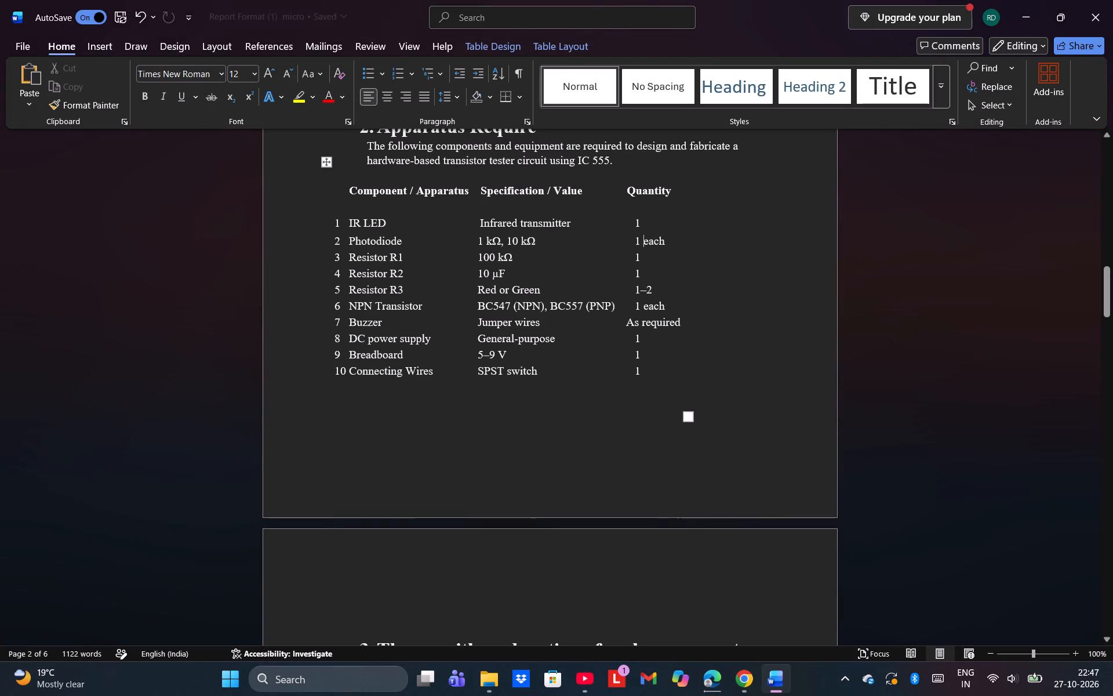
{"action": "key", "text": "Right"}
{"action": "key", "text": "Right"}
{"action": "key", "text": "Left"}
{"action": "key", "text": "BackSpace"}
{"action": "key", "text": "BackSpace"}
{"action": "key", "text": "BackSpace"}
{"action": "key", "text": "BackSpace"}
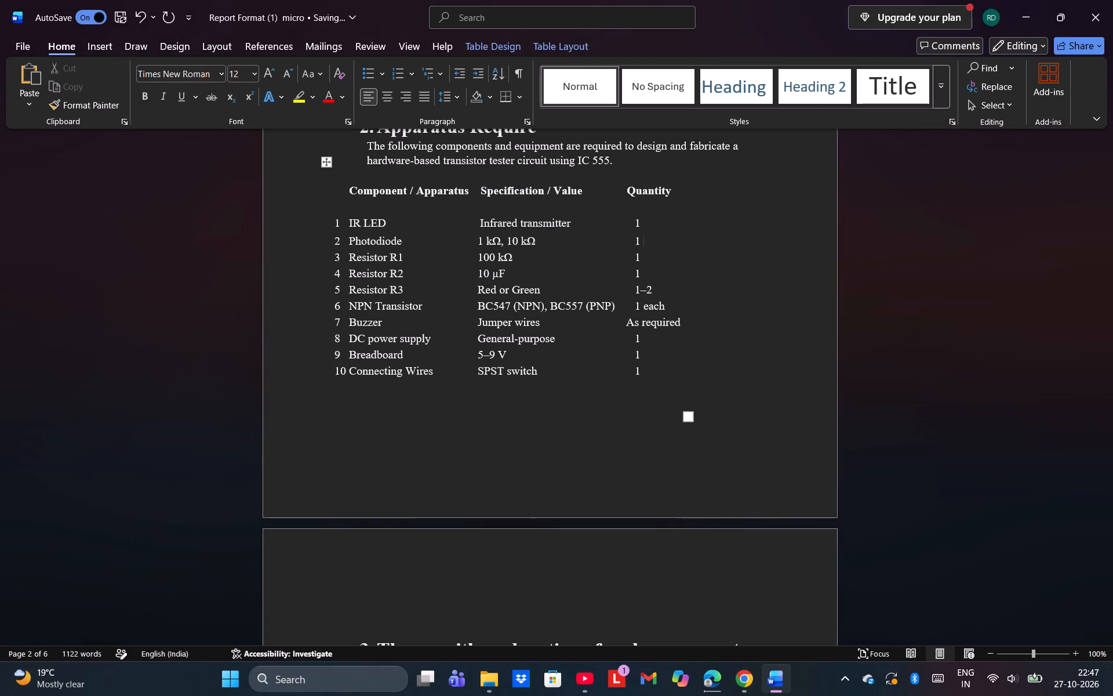
Set the quantity of Resistor R3 in the apparatus table to 1.
{"action": "key", "text": "Down"}
{"action": "key", "text": "Down"}
{"action": "key", "text": "Down"}
{"action": "key", "text": "Right"}
{"action": "key", "text": "BackSpace"}
{"action": "key", "text": "BackSpace"}
Set the quantity of the NPN Transistor in the apparatus table to 1.
{"action": "key", "text": "Down"}
{"action": "key", "text": "Right"}
{"action": "key", "text": "Right"}
{"action": "key", "text": "Right"}
{"action": "key", "text": "Right"}
{"action": "key", "text": "Right"}
{"action": "key", "text": "BackSpace"}
{"action": "key", "text": "BackSpace"}
{"action": "key", "text": "BackSpace"}
{"action": "key", "text": "BackSpace"}
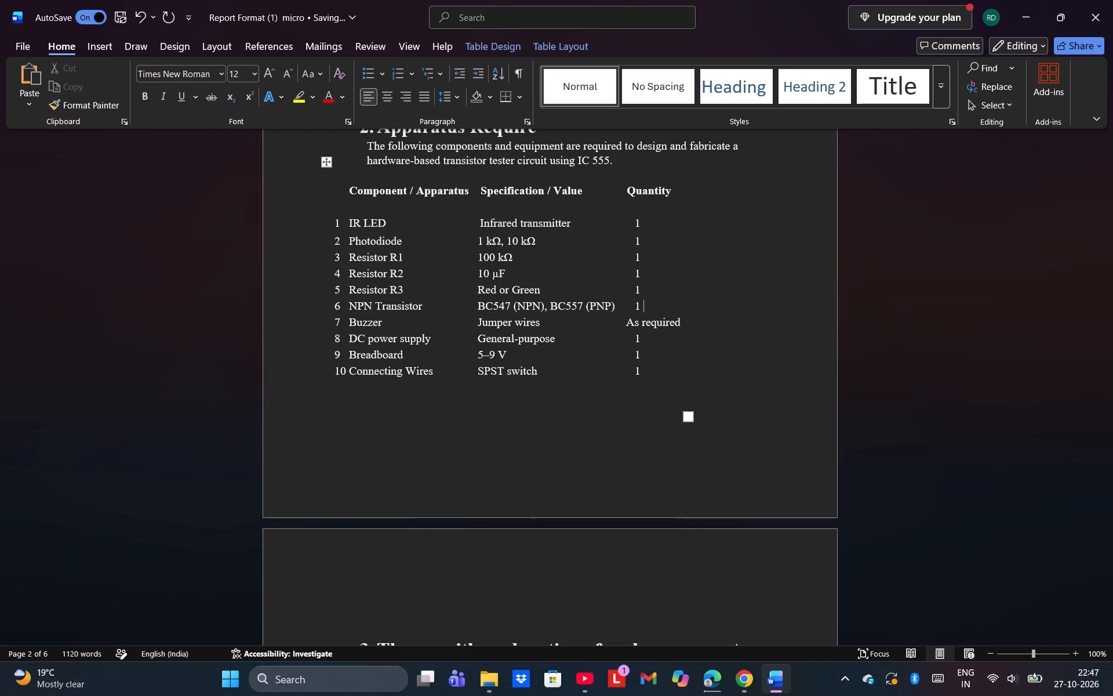
Check the ChatGPT list in Chrome and replace the Buzzer quantity in the Word table with 1, aligned with the column's other values.
{"action": "left_click", "coordinate": [745, 680]}
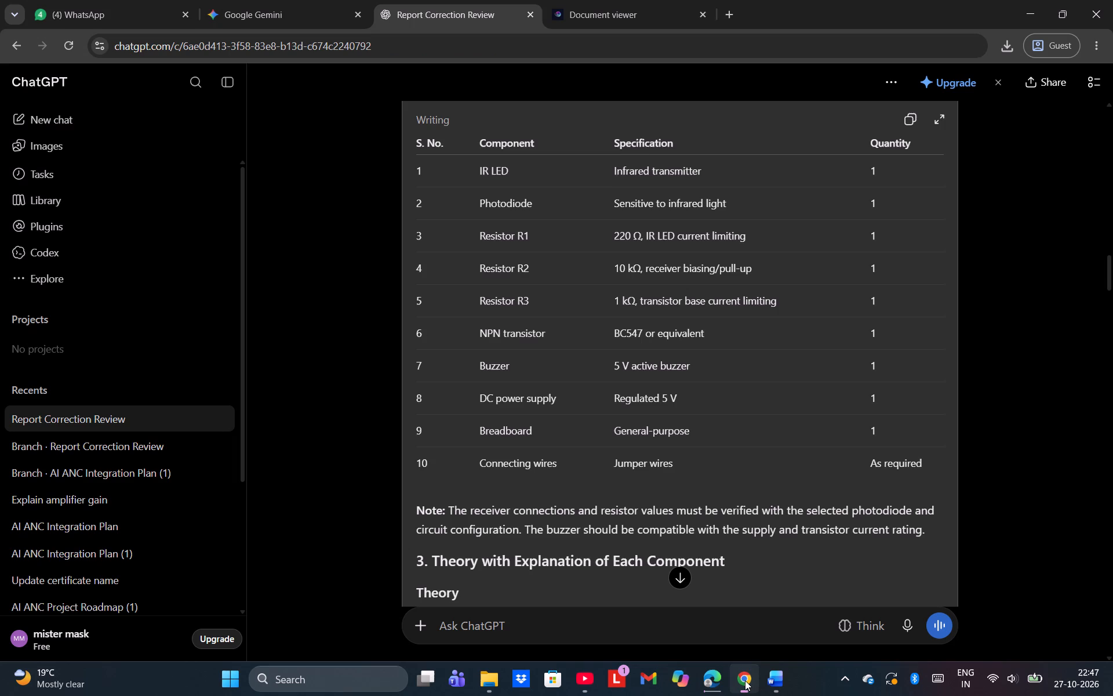
{"action": "left_click", "coordinate": [745, 680]}
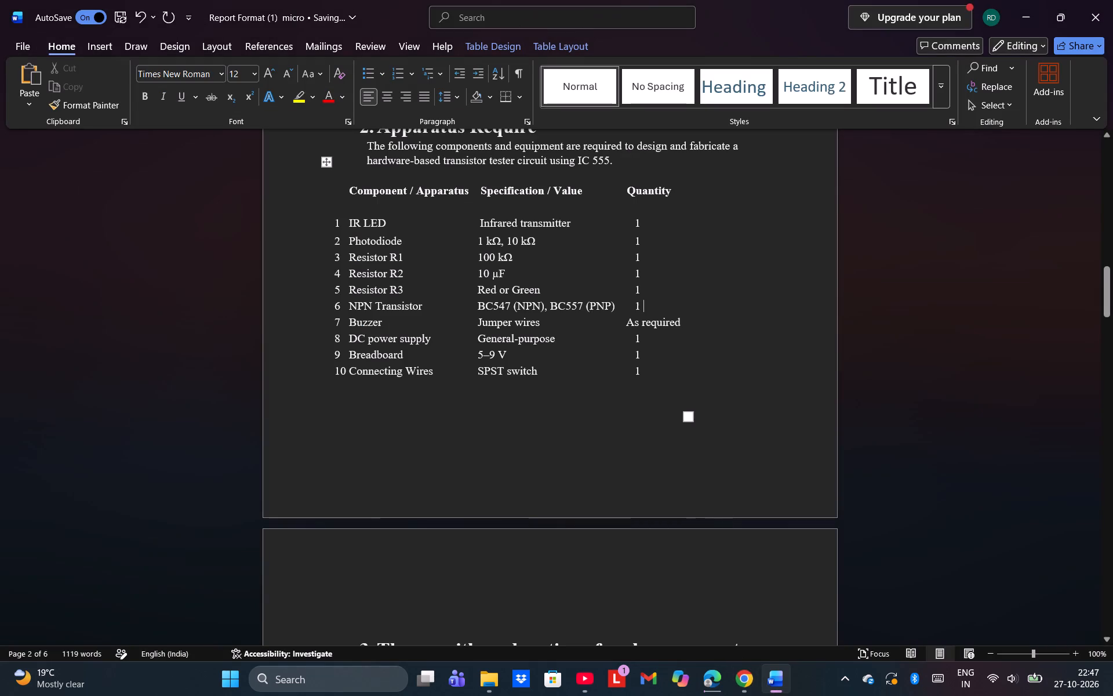
{"action": "left_click", "coordinate": [684, 320]}
{"action": "key", "text": "BackSpace"}
{"action": "key", "text": "BackSpace"}
{"action": "key", "text": "BackSpace"}
{"action": "key", "text": "BackSpace"}
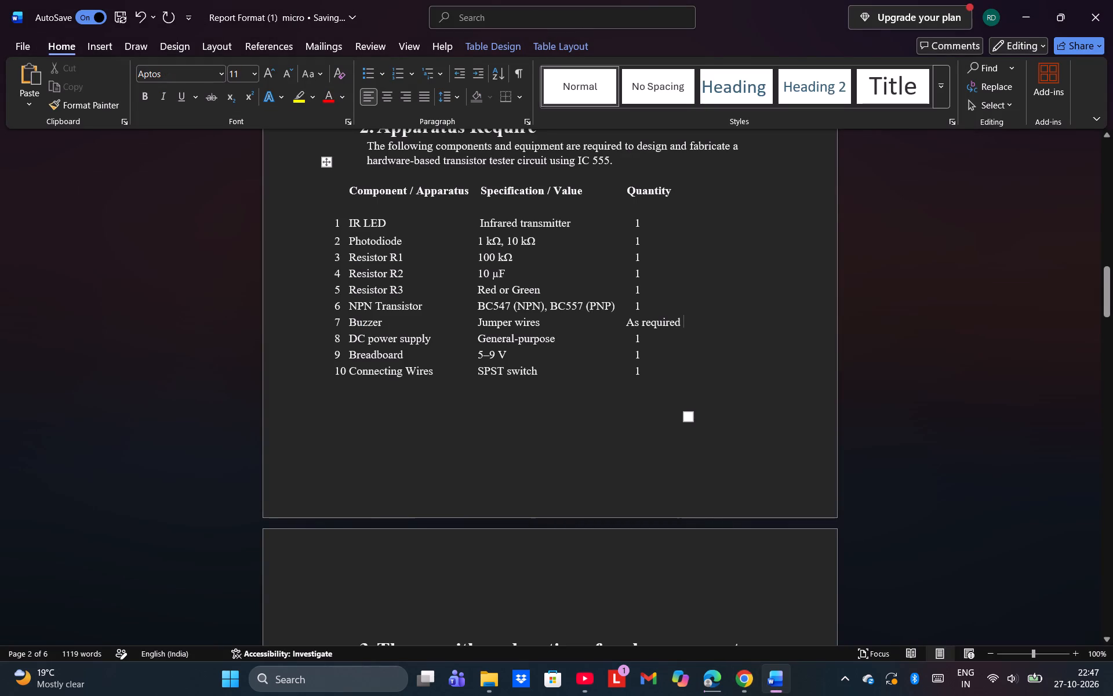
{"action": "key", "text": "BackSpace"}
{"action": "key", "text": "BackSpace"}
{"action": "key", "text": "BackSpace"}
{"action": "key", "text": "BackSpace"}
{"action": "key", "text": "BackSpace"}
{"action": "key", "text": "BackSpace"}
{"action": "key", "text": "Left"}
{"action": "key", "text": "BackSpace"}
{"action": "key", "text": "BackSpace"}
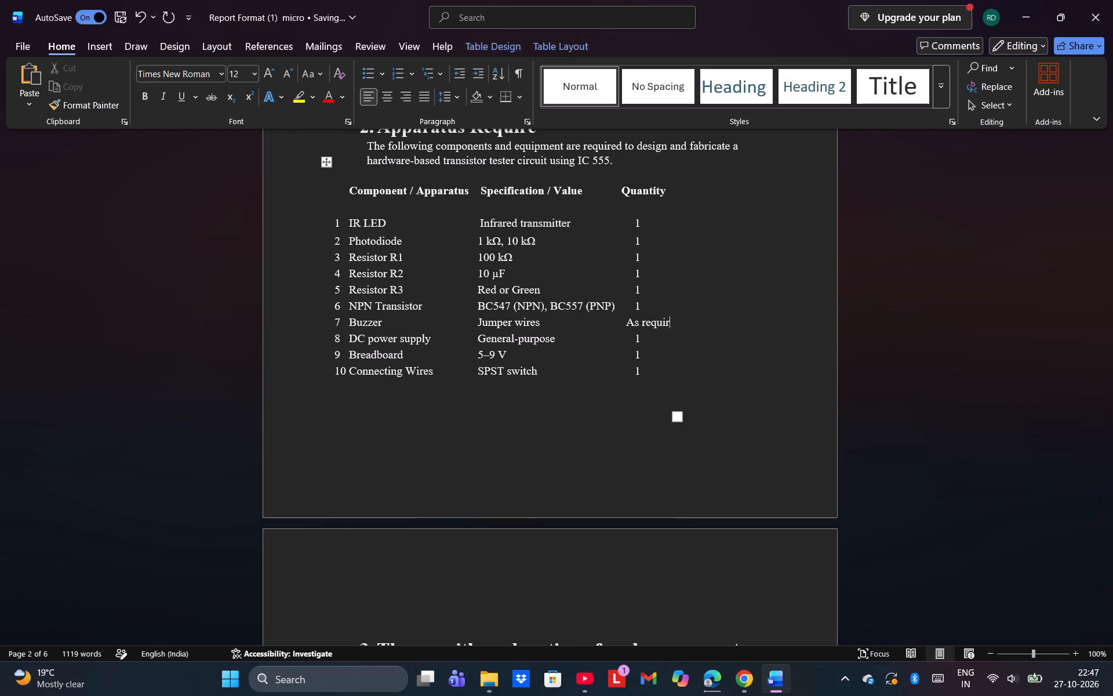
{"action": "key", "text": "BackSpace"}
{"action": "key", "text": "BackSpace"}
{"action": "key", "text": "BackSpace"}
{"action": "key", "text": "BackSpace"}
{"action": "key", "text": "BackSpace"}
{"action": "key", "text": "BackSpace"}
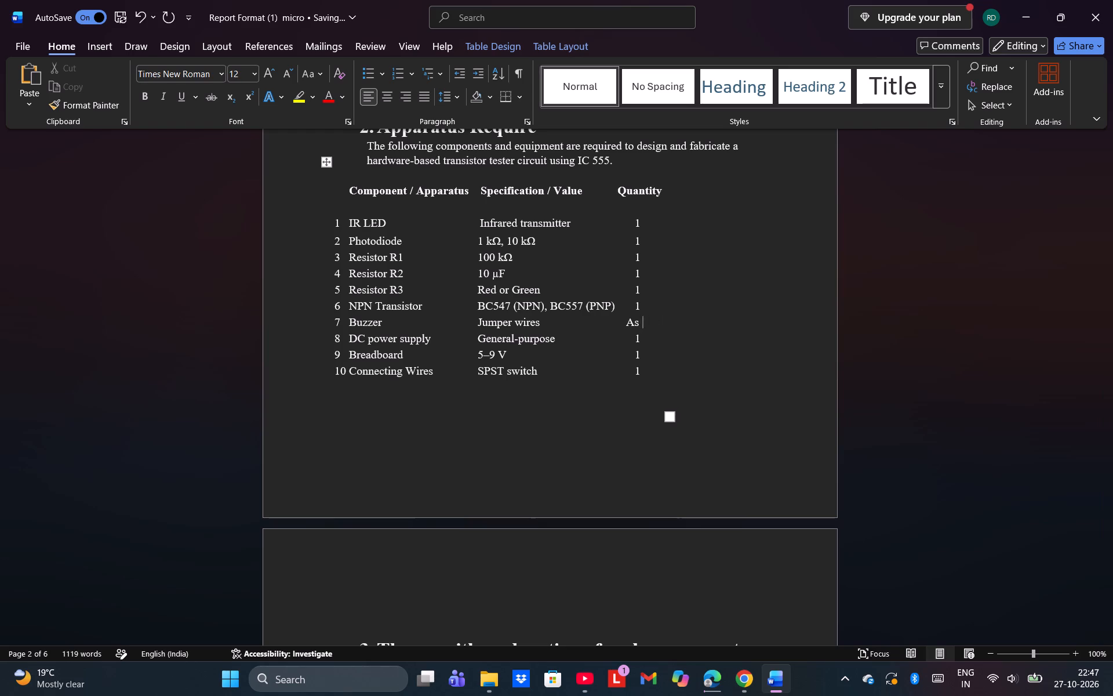
{"action": "key", "text": "BackSpace"}
{"action": "key", "text": "BackSpace"}
{"action": "key", "text": "BackSpace"}
{"action": "key", "text": "space"}
{"action": "key", "text": "space"}
{"action": "key", "text": "space"}
{"action": "key", "text": "space"}
{"action": "type", "text": "1"}
{"action": "key", "text": "Left"}
{"action": "key", "text": "BackSpace"}
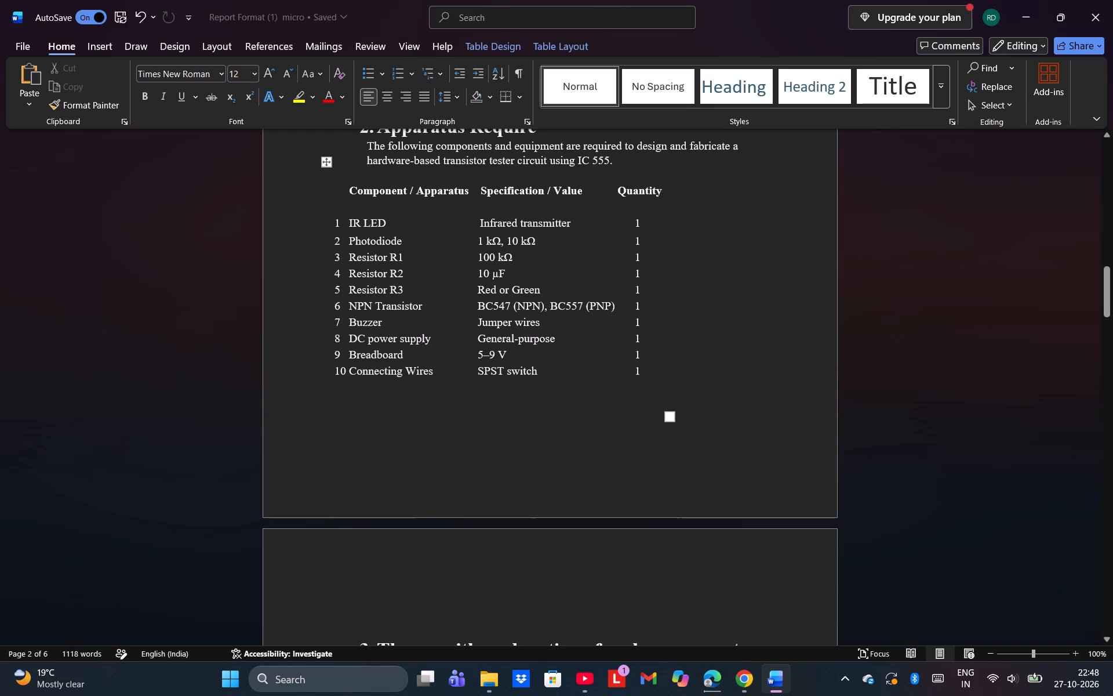
Replace the Connecting Wires quantity in the apparatus table with "As Required".
{"action": "left_click", "coordinate": [649, 362]}
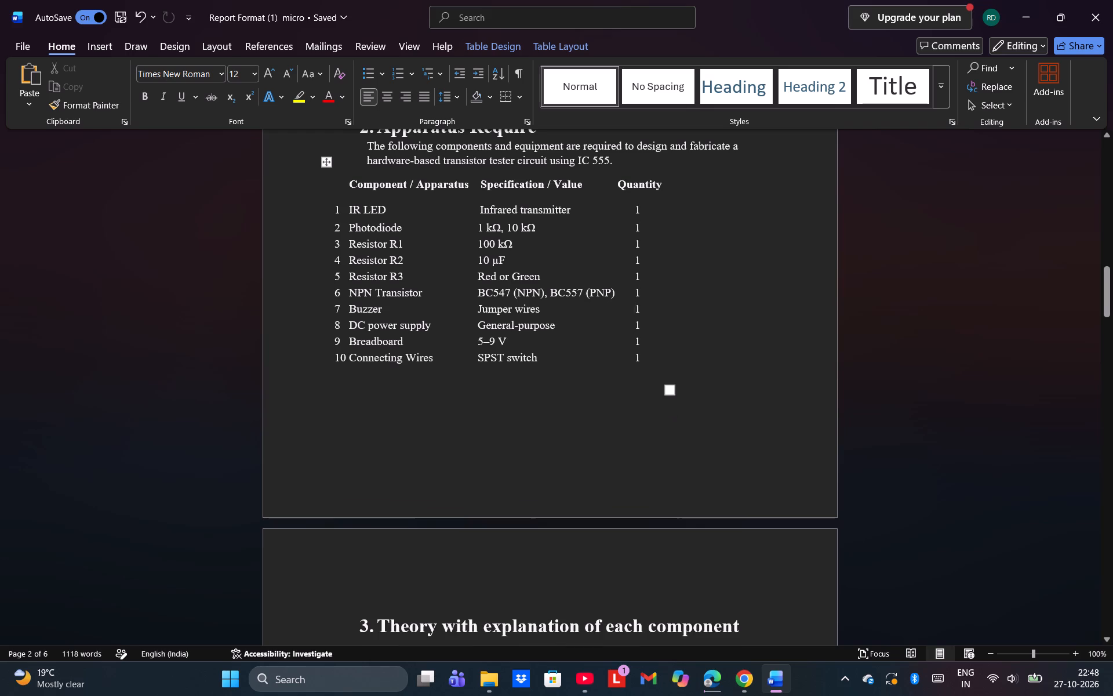
{"action": "left_click", "coordinate": [649, 362]}
{"action": "key", "text": "BackSpace"}
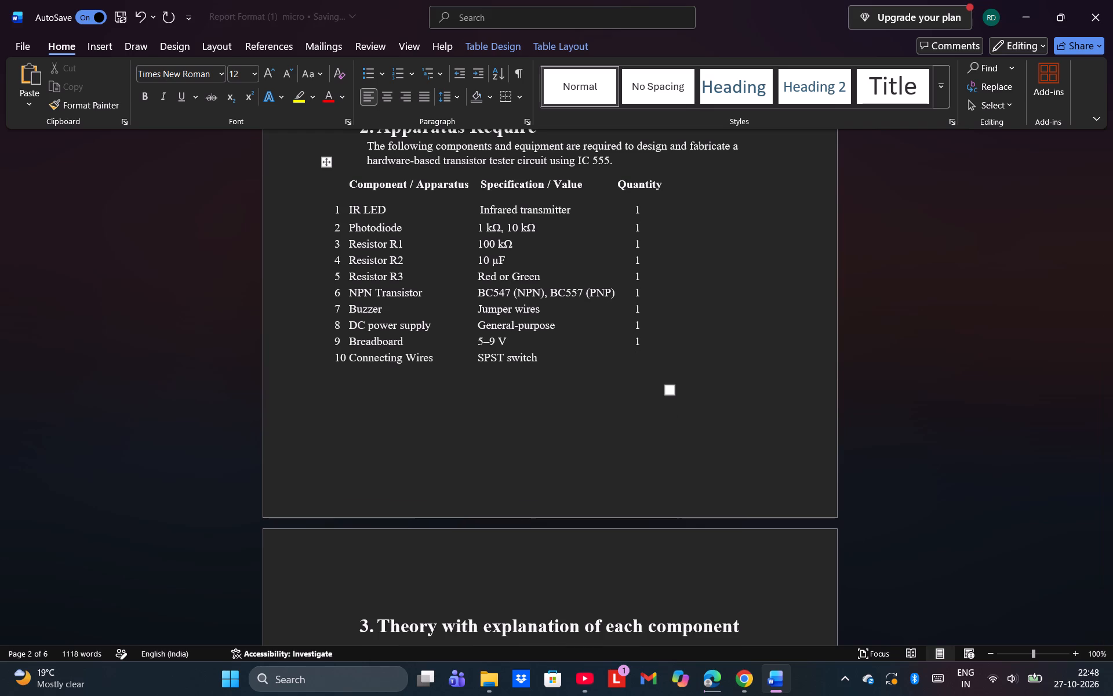
{"action": "type", "text": "s"}
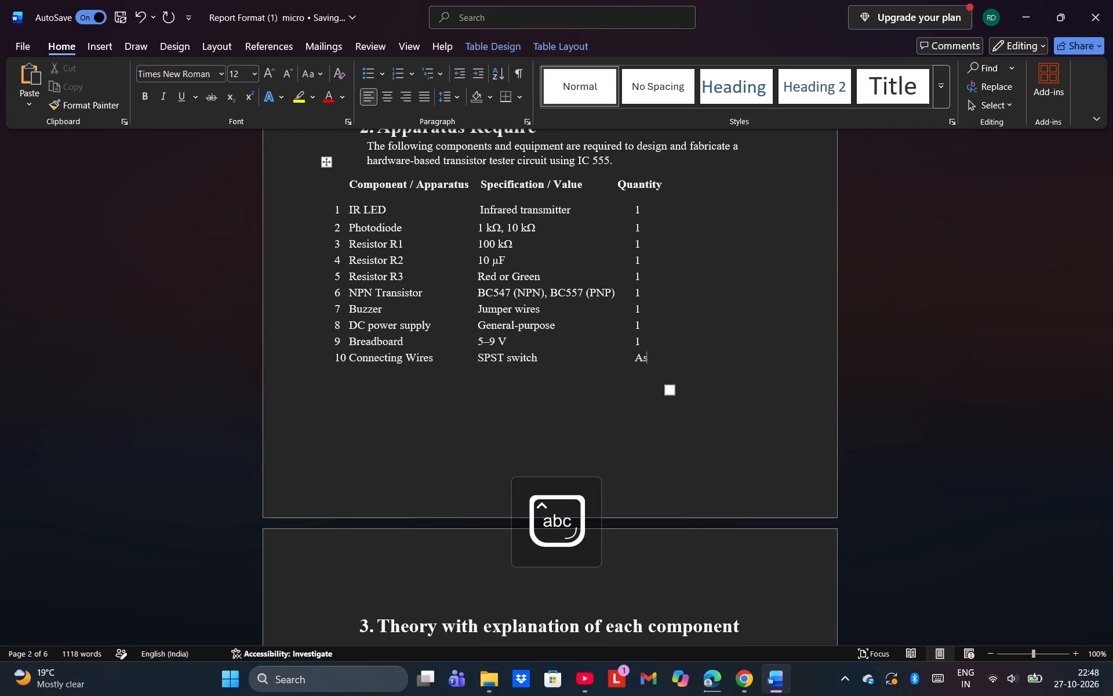
{"action": "key", "text": "space"}
{"action": "key", "text": "r"}
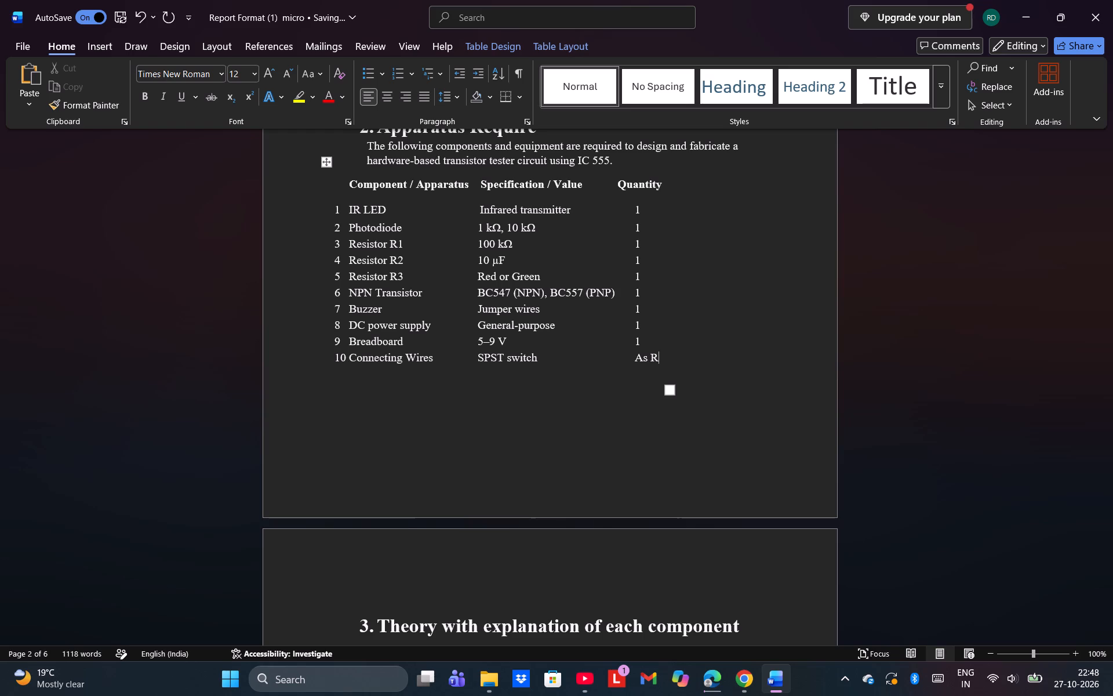
{"action": "type", "text": "equired"}
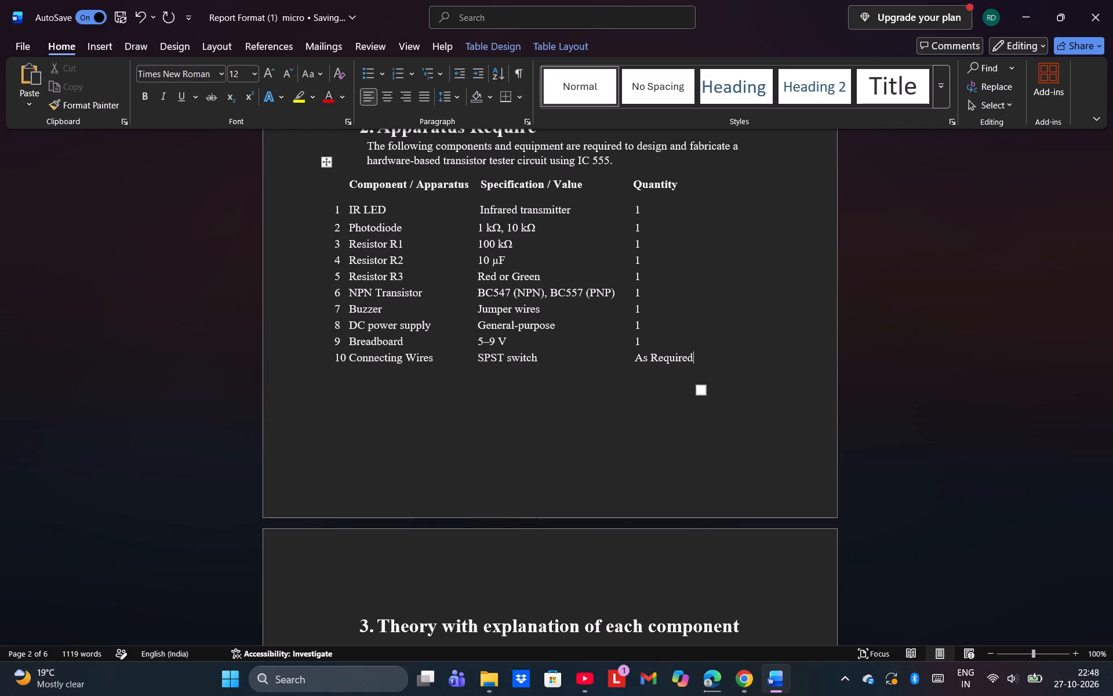
Check the specifications in the ChatGPT list in Chrome and replace the Photodiode specification in the Word table with "Sensitive".
{"action": "left_click", "coordinate": [739, 670]}
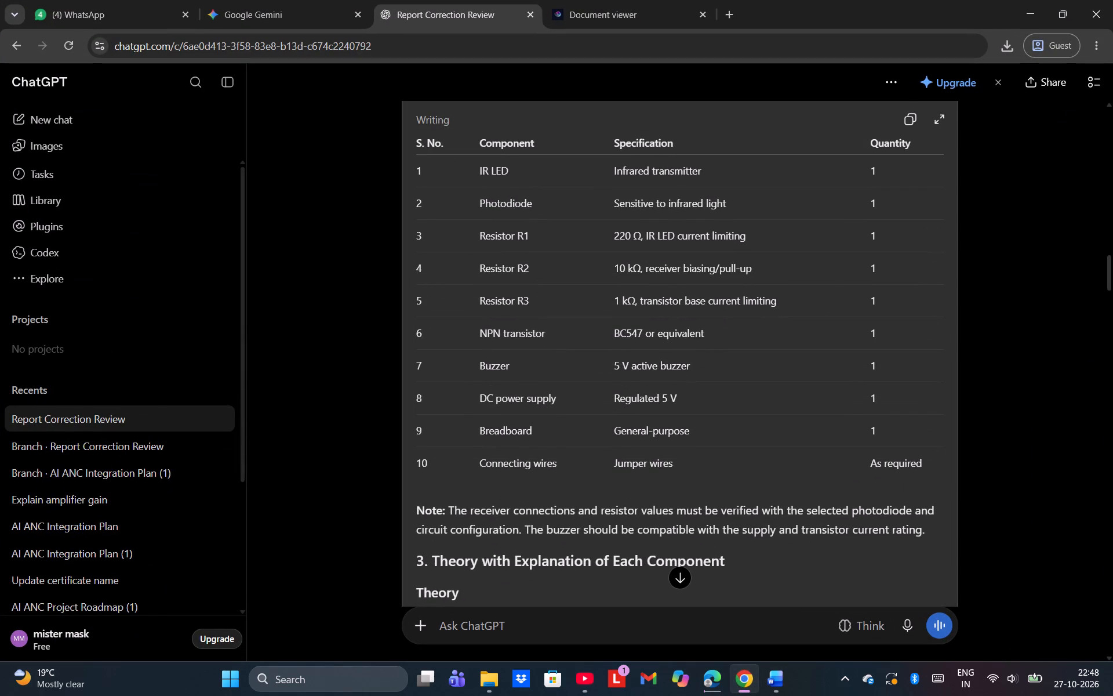
{"action": "left_click", "coordinate": [790, 688]}
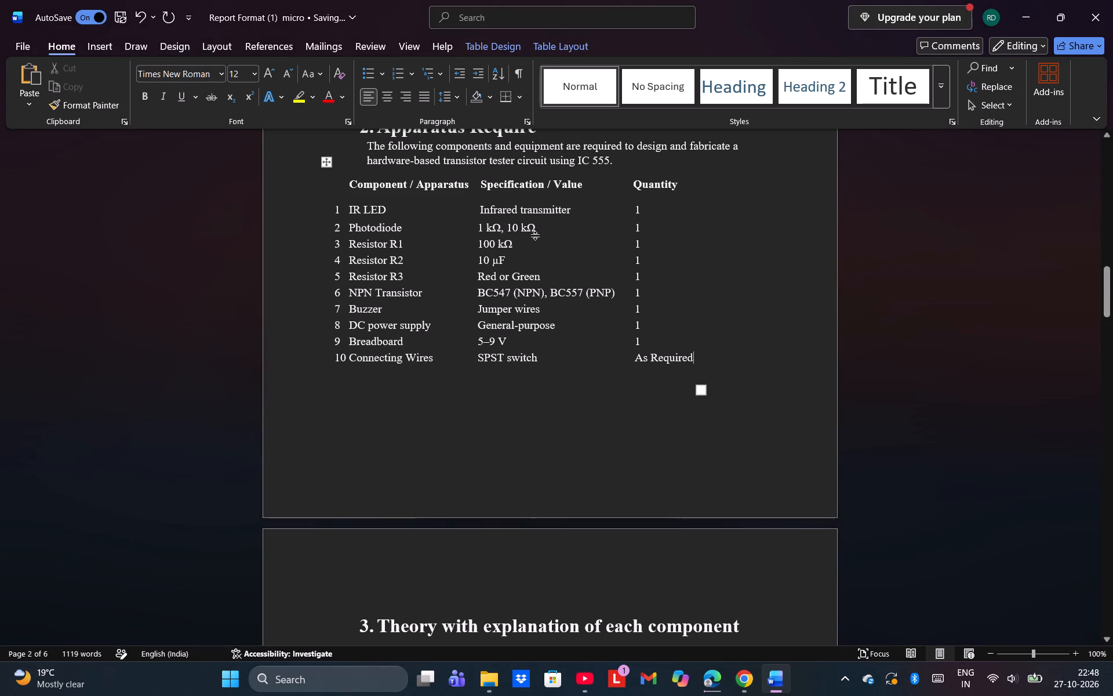
{"action": "left_click", "coordinate": [745, 672]}
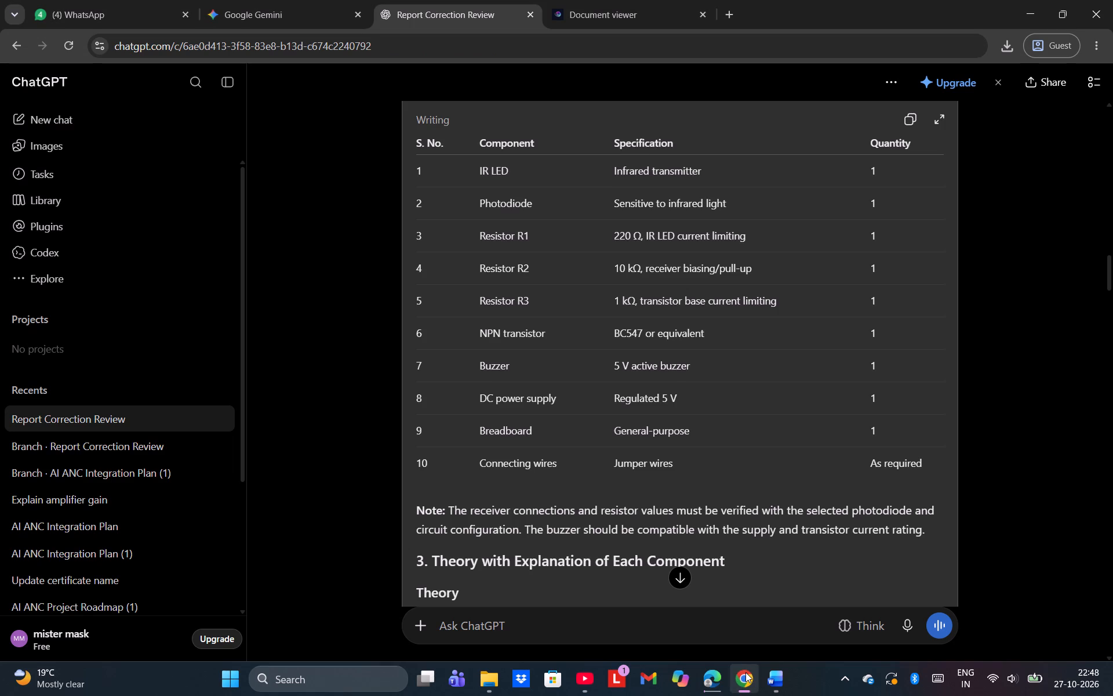
{"action": "left_click", "coordinate": [745, 672]}
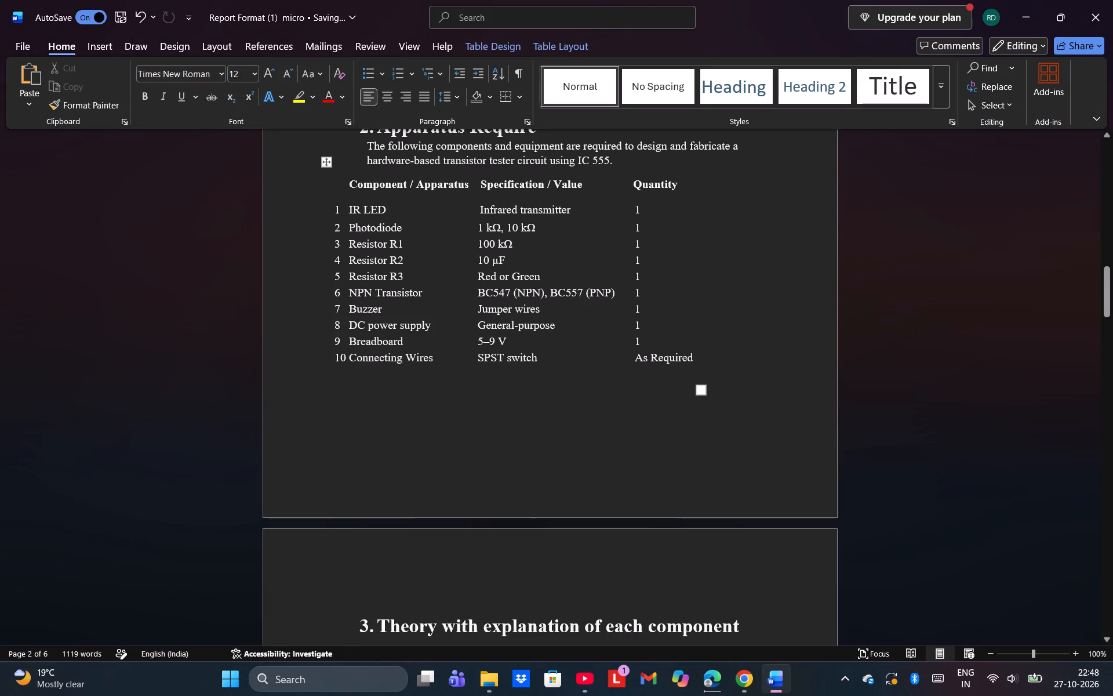
{"action": "left_click", "coordinate": [548, 233]}
{"action": "key", "text": "BackSpace"}
{"action": "key", "text": "BackSpace"}
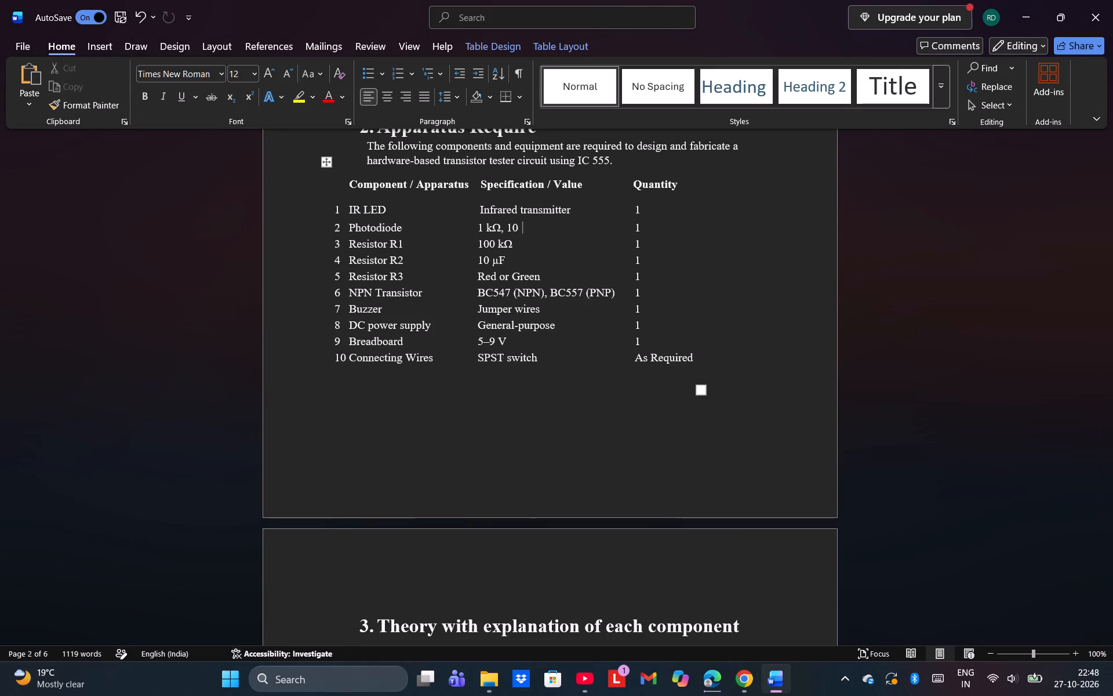
{"action": "key", "text": "BackSpace"}
{"action": "key", "text": "BackSpace"}
{"action": "key", "text": "BackSpace"}
{"action": "key", "text": "BackSpace"}
{"action": "key", "text": "BackSpace"}
{"action": "key", "text": "BackSpace"}
{"action": "key", "text": "BackSpace"}
{"action": "key", "text": "BackSpace"}
{"action": "key", "text": "BackSpace"}
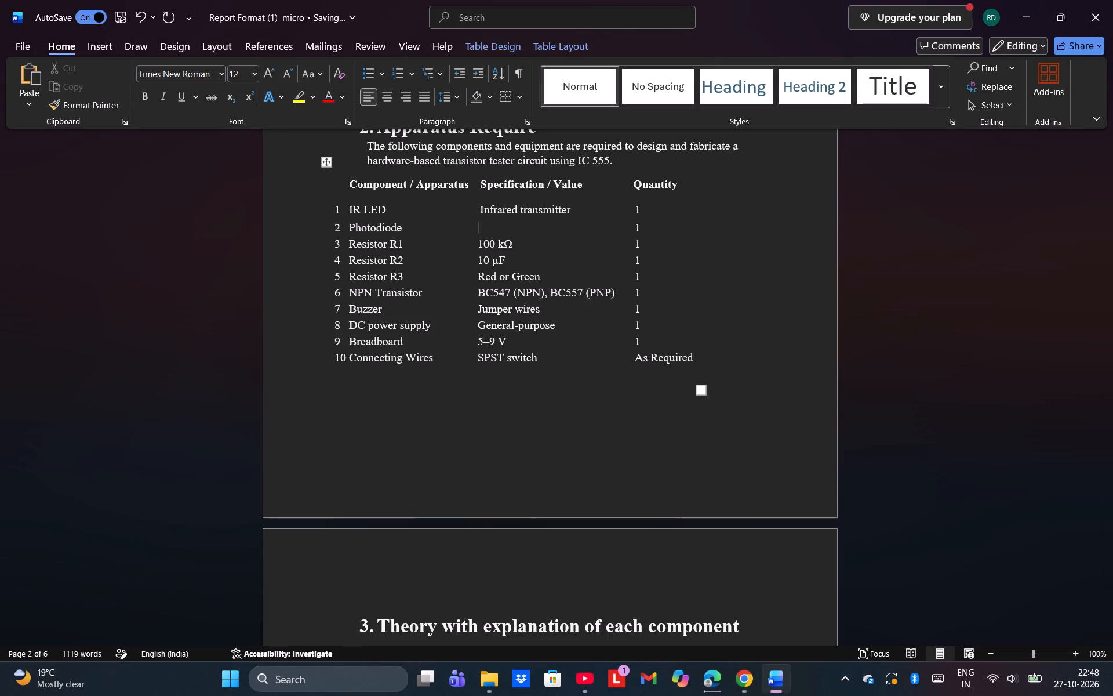
{"action": "type", "text": "nsi"}
{"action": "type", "text": "tive"}
{"action": "key", "text": "space"}
Remove the leading spaces before "Infrared transmitter" and the "Specification / Value" header to align the specification column.
{"action": "left_click", "coordinate": [475, 205]}
{"action": "left_click", "coordinate": [478, 205]}
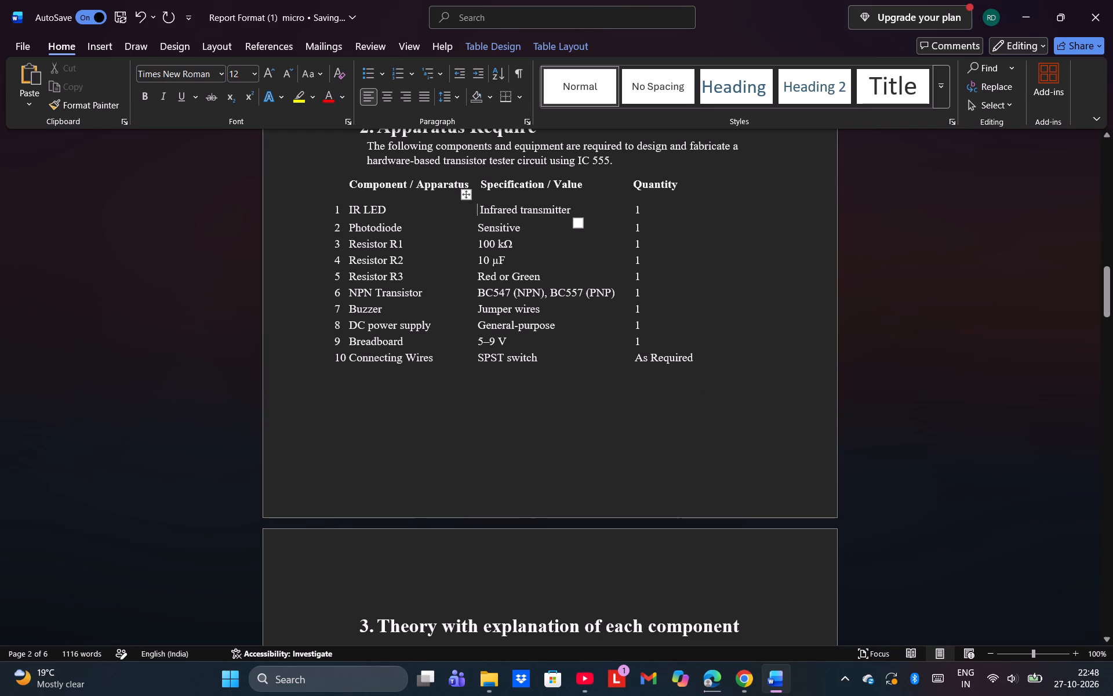
{"action": "key", "text": "BackSpace"}
{"action": "key", "text": "Right"}
{"action": "key", "text": "BackSpace"}
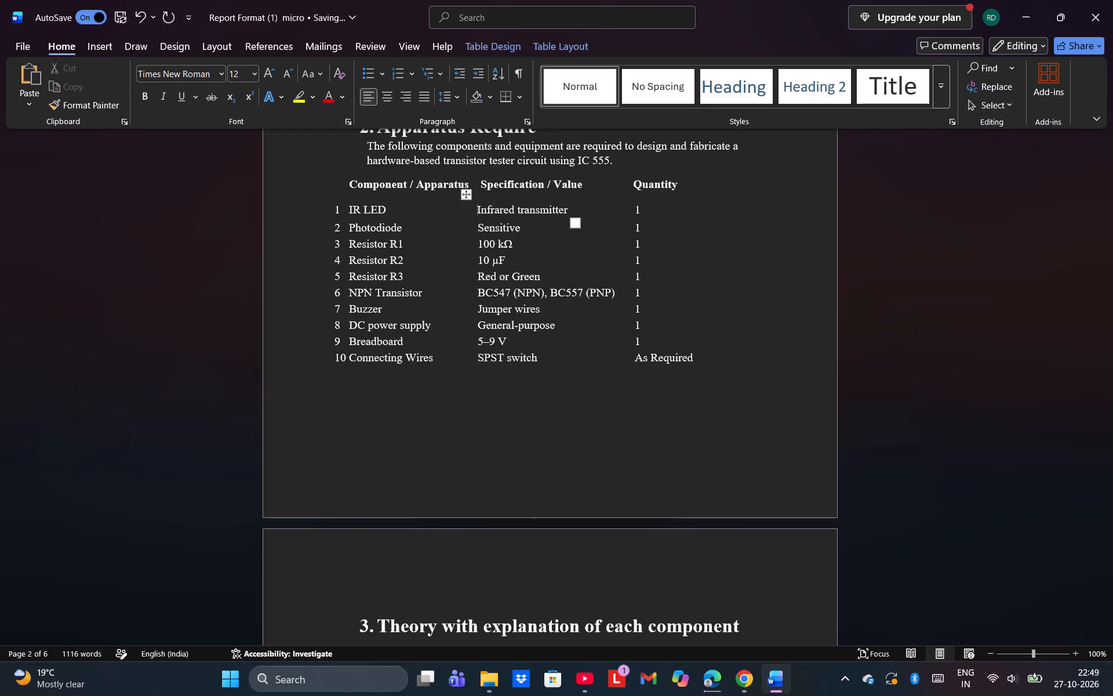
{"action": "key", "text": "Up"}
{"action": "key", "text": "Right"}
{"action": "key", "text": "BackSpace"}
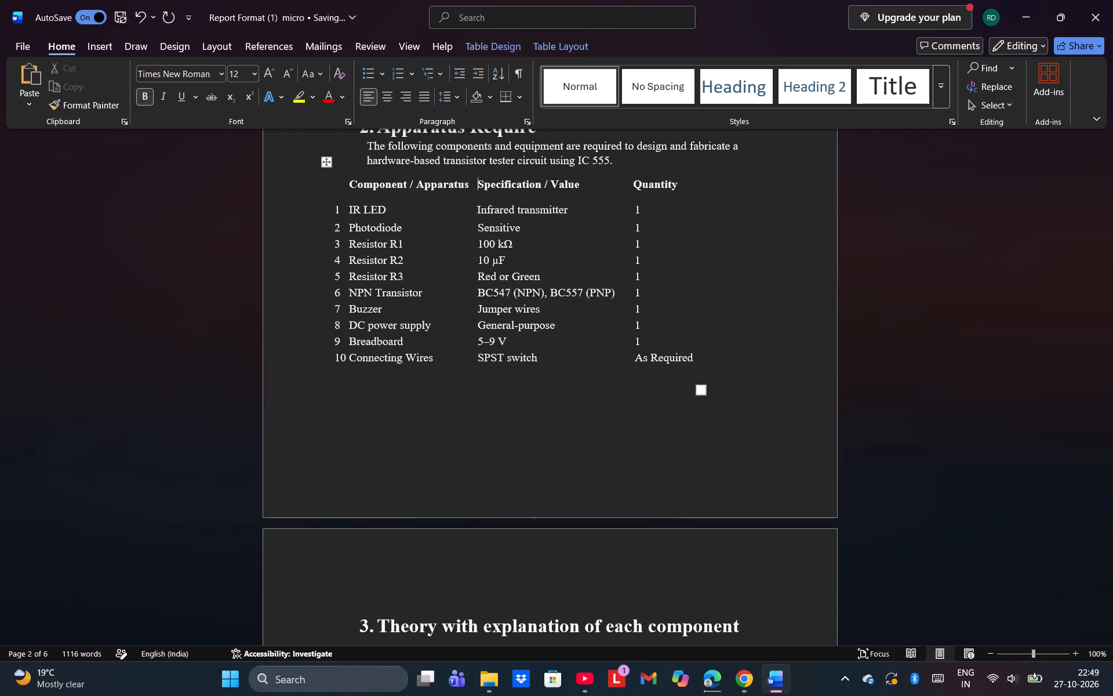
Recheck the ChatGPT list in Chrome and complete the Photodiode specification in Word as "Sensitive to infrared light".
{"action": "left_click", "coordinate": [744, 686]}
{"action": "left_click", "coordinate": [744, 686]}
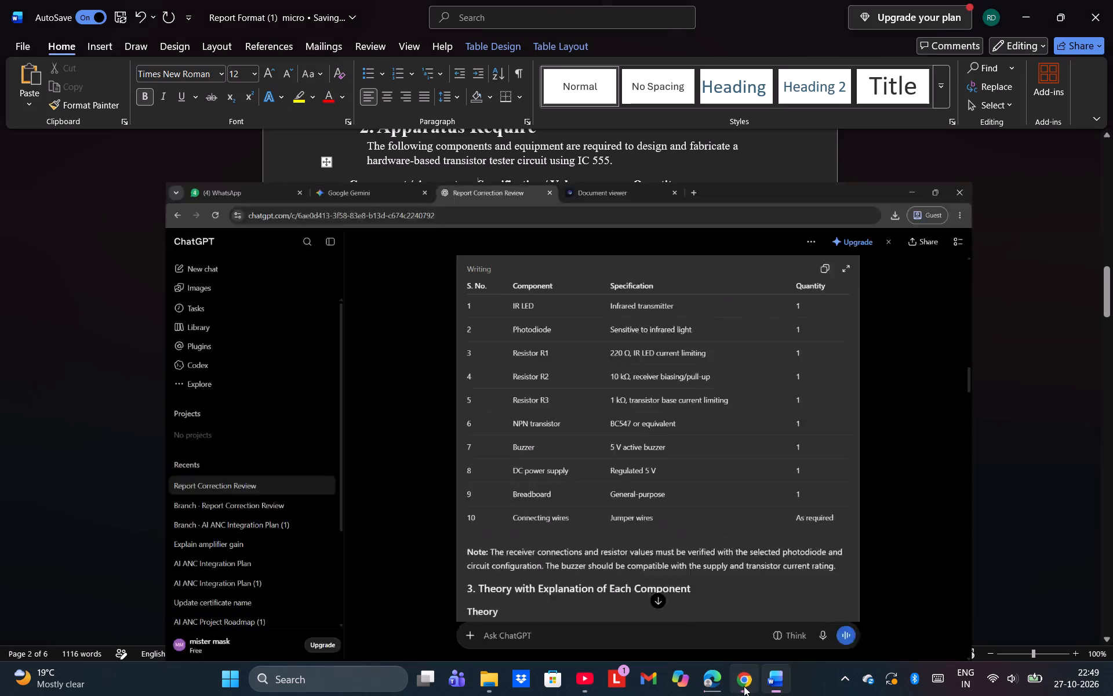
{"action": "left_click", "coordinate": [543, 240]}
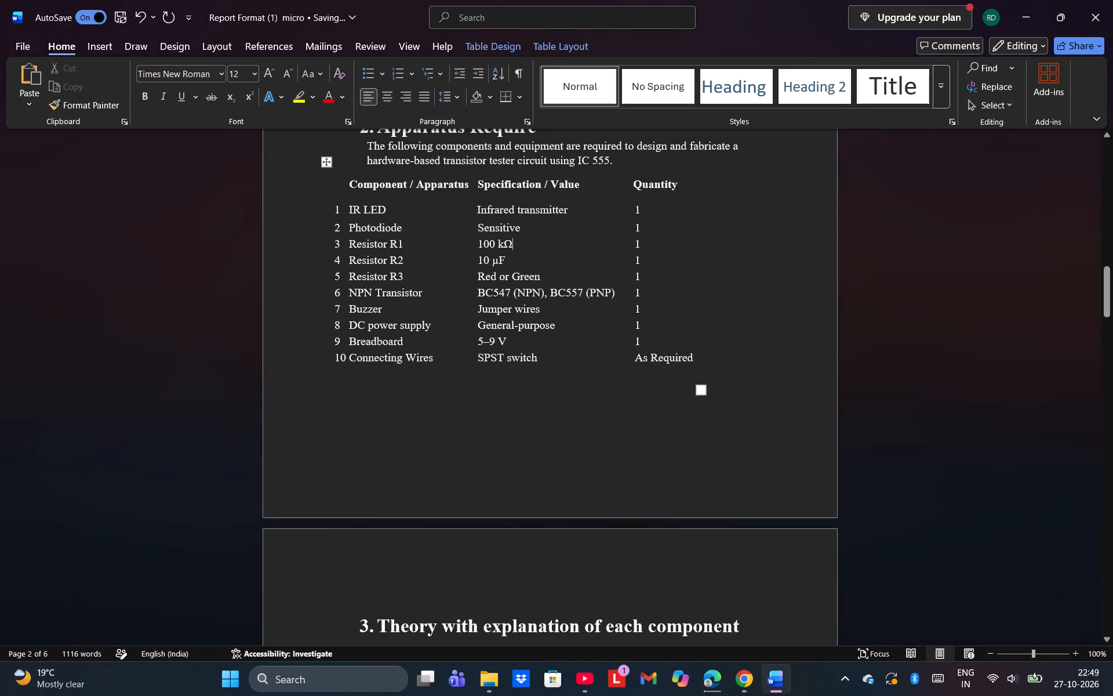
{"action": "key", "text": "Up"}
{"action": "key", "text": "Right"}
{"action": "key", "text": "space"}
{"action": "type", "text": "to infrared right"}
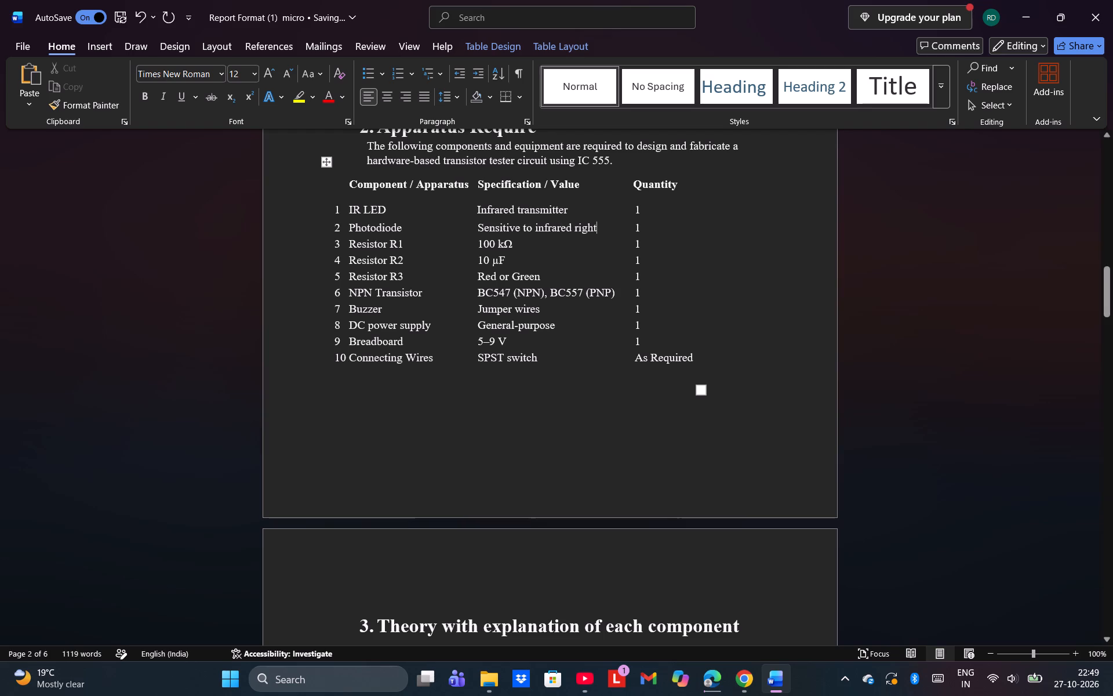
{"action": "left_click", "coordinate": [752, 676]}
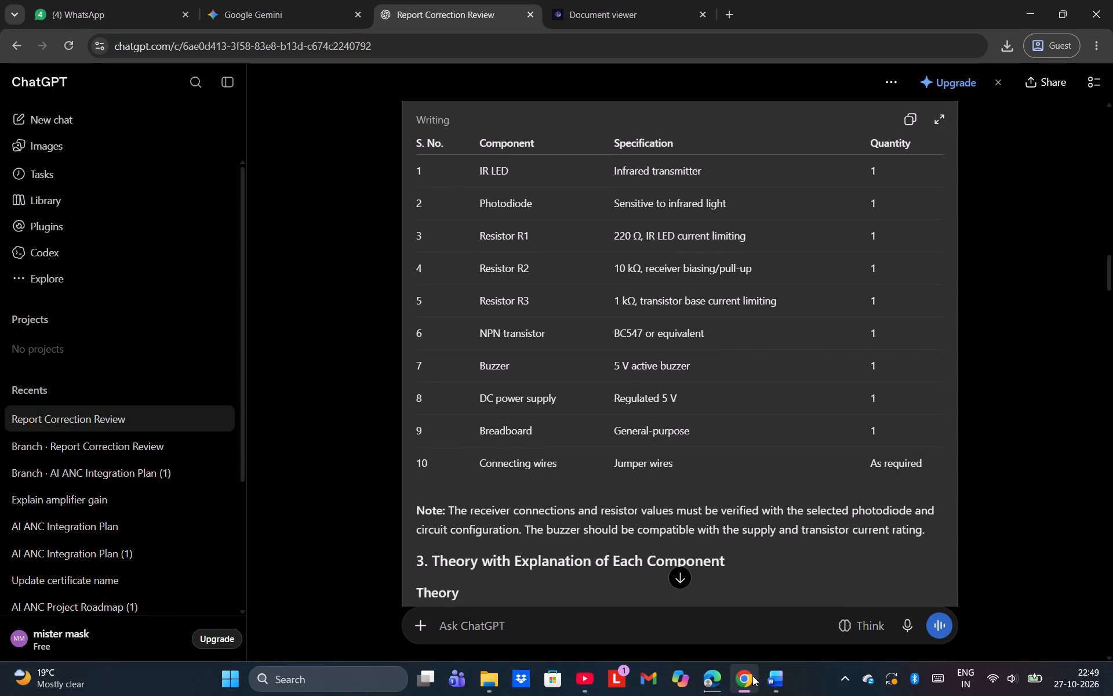
{"action": "left_click", "coordinate": [752, 676]}
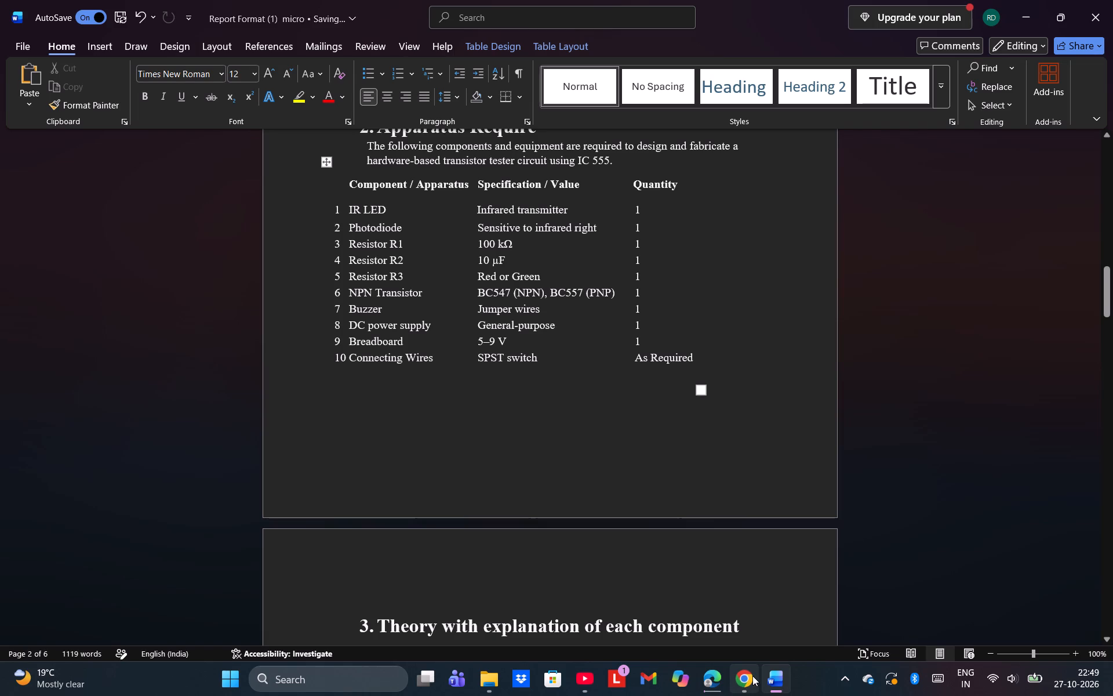
{"action": "key", "text": "BackSpace"}
{"action": "key", "text": "BackSpace"}
{"action": "key", "text": "BackSpace"}
{"action": "key", "text": "BackSpace"}
{"action": "key", "text": "BackSpace"}
{"action": "type", "text": "light"}
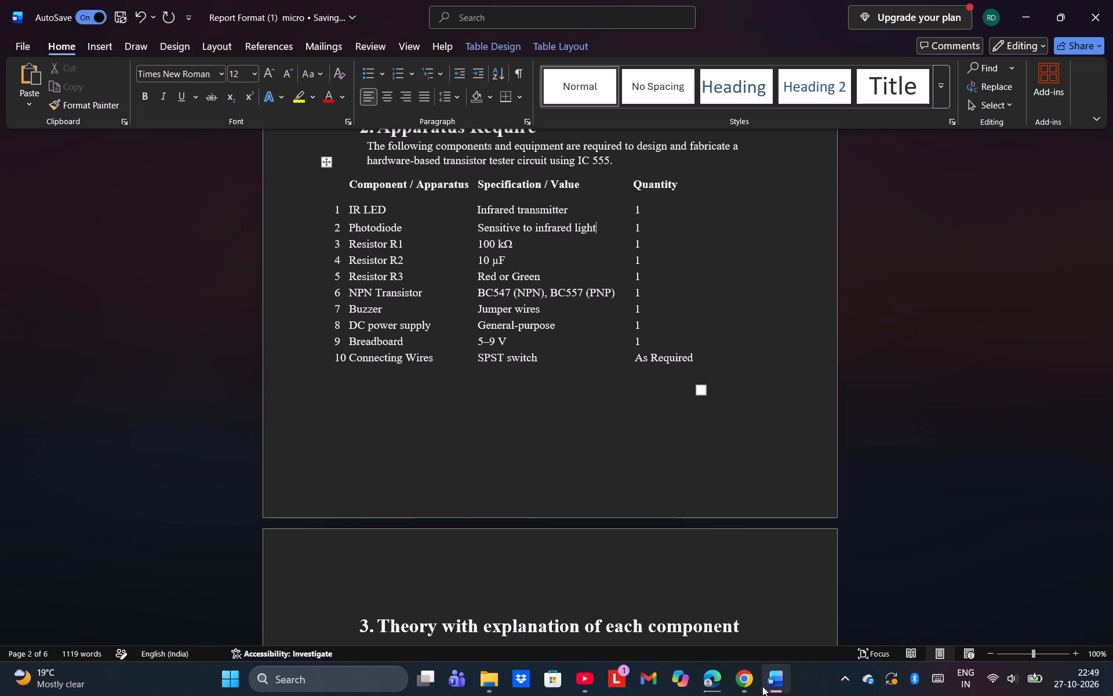
Copy Resistor R1's specification "220 Ω, IR LED current limiting" from the ChatGPT list in Chrome and clear R1's specification cell in Word.
{"action": "left_click", "coordinate": [743, 678]}
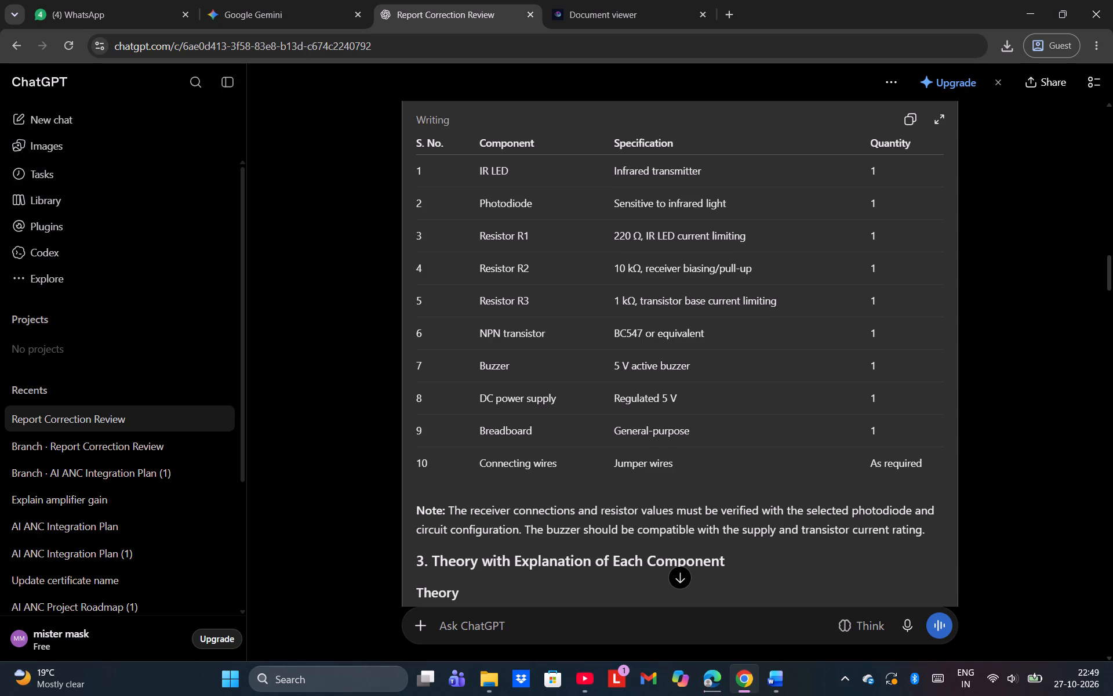
{"action": "left_click", "coordinate": [756, 236]}
{"action": "triple_click", "coordinate": [756, 236]}
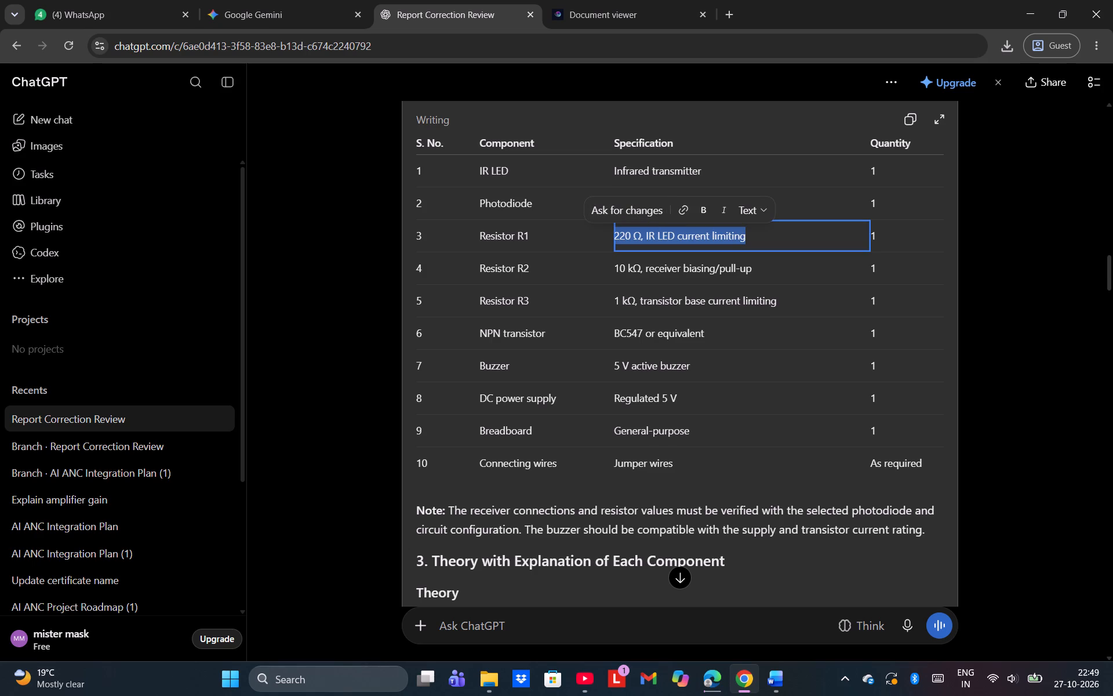
{"action": "key", "text": "ctrl+c"}
{"action": "left_click", "coordinate": [789, 237]}
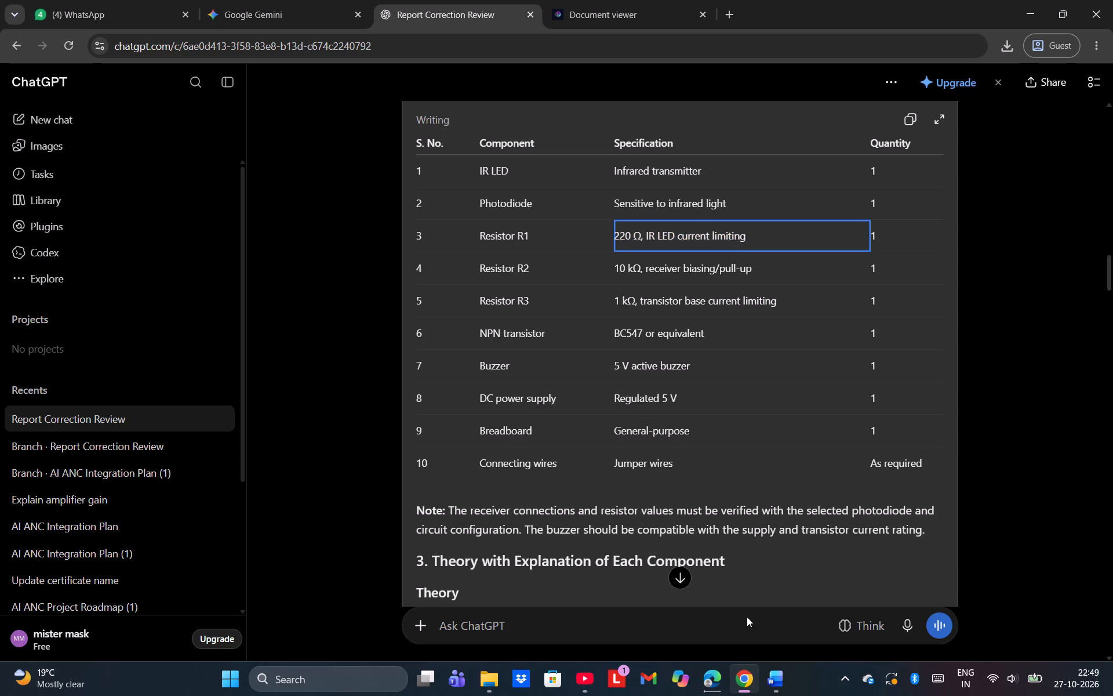
{"action": "left_click", "coordinate": [765, 683]}
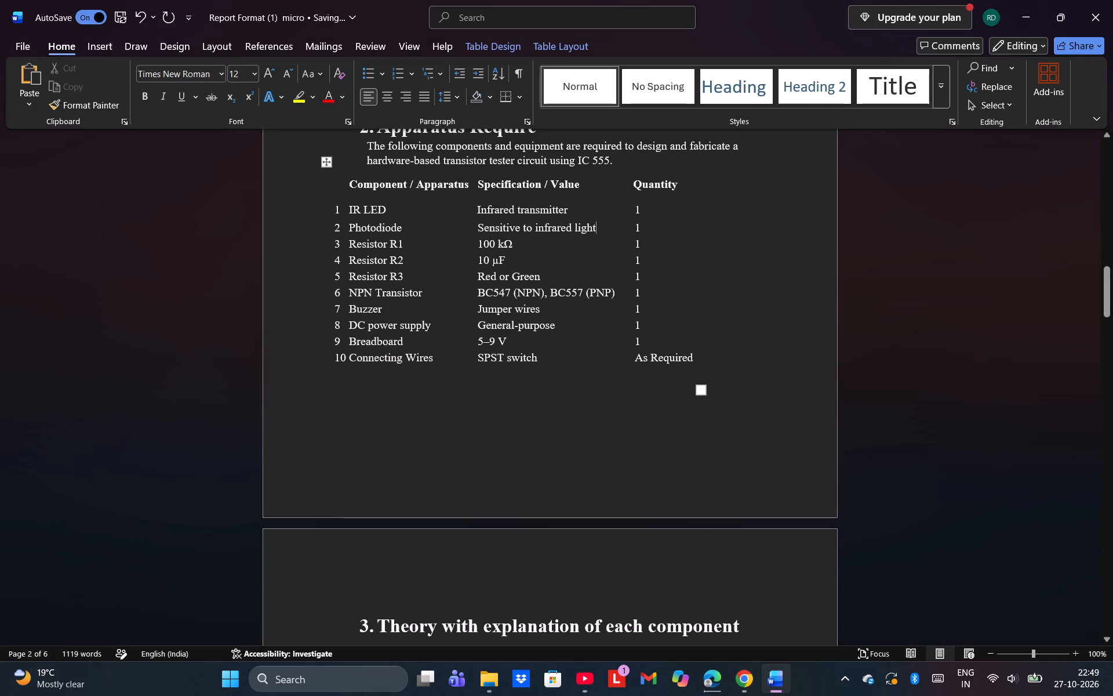
{"action": "left_click", "coordinate": [534, 242]}
{"action": "left_click", "coordinate": [747, 695]}
{"action": "left_click", "coordinate": [784, 691]}
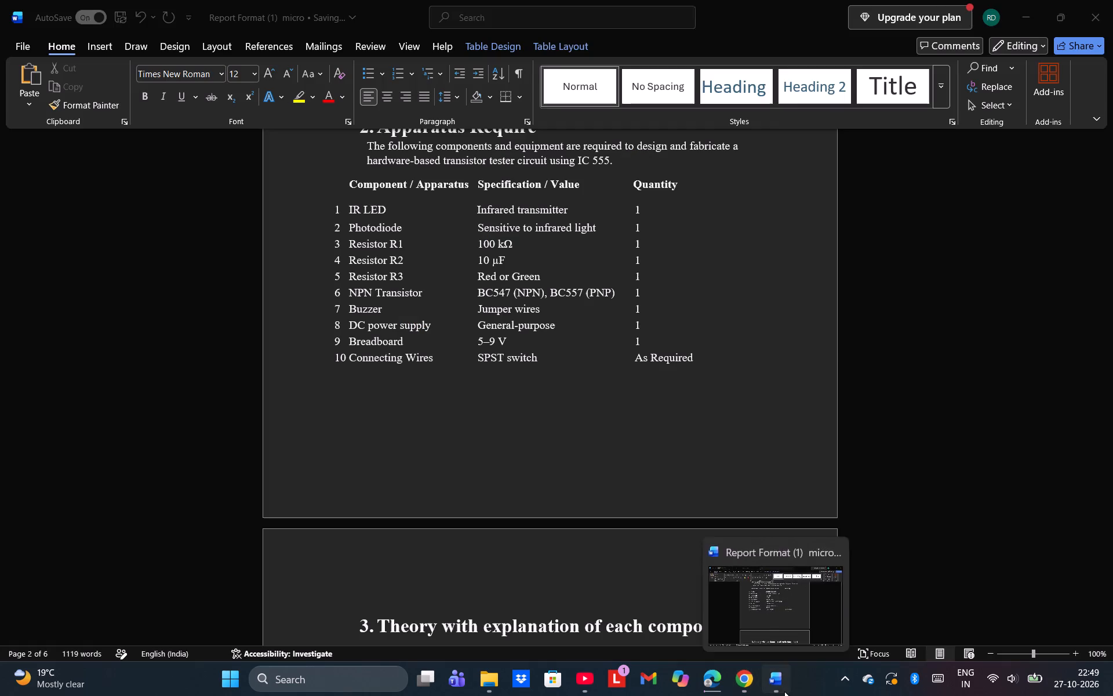
{"action": "key", "text": "BackSpace"}
{"action": "key", "text": "BackSpace"}
{"action": "key", "text": "BackSpace"}
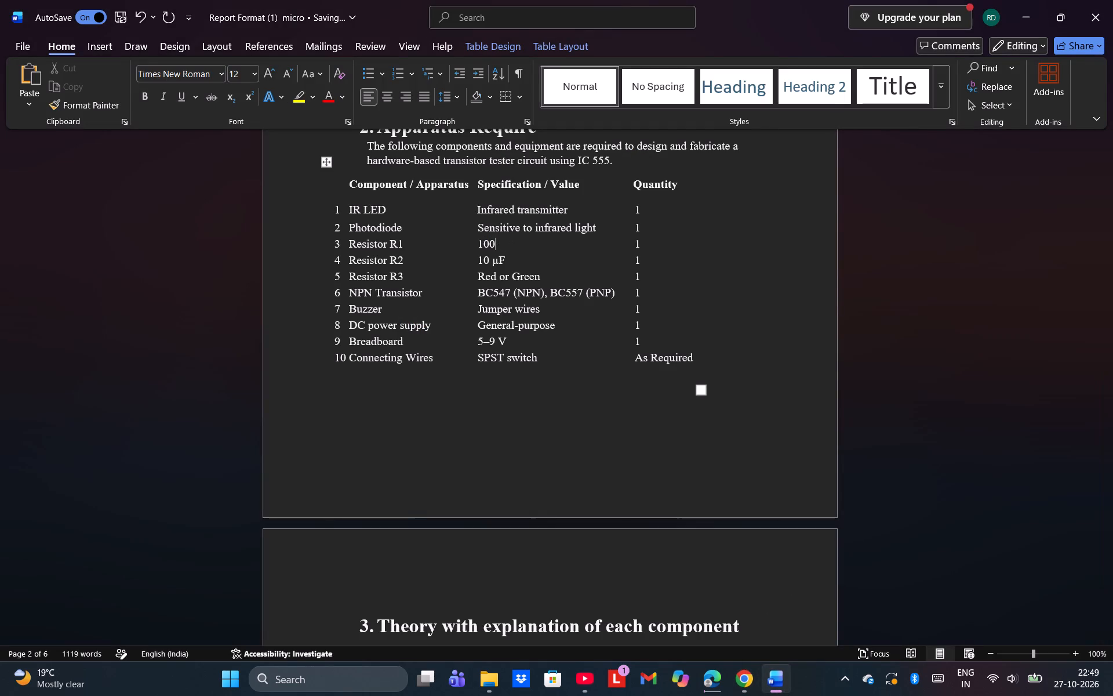
{"action": "key", "text": "BackSpace"}
{"action": "key", "text": "BackSpace"}
{"action": "key", "text": "BackSpace"}
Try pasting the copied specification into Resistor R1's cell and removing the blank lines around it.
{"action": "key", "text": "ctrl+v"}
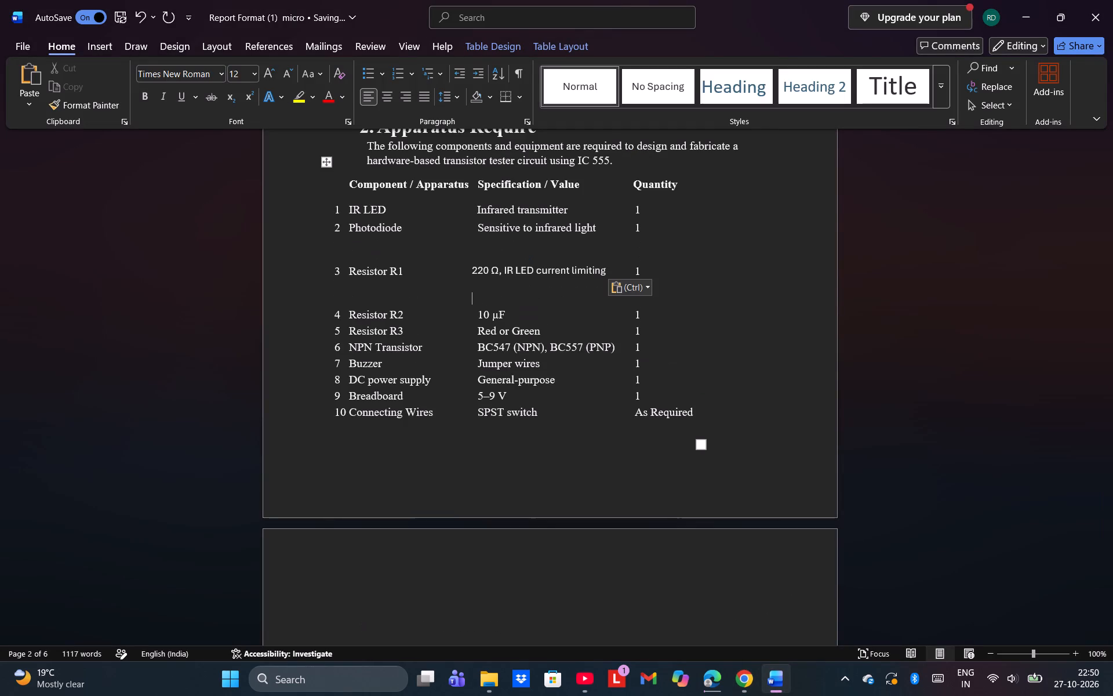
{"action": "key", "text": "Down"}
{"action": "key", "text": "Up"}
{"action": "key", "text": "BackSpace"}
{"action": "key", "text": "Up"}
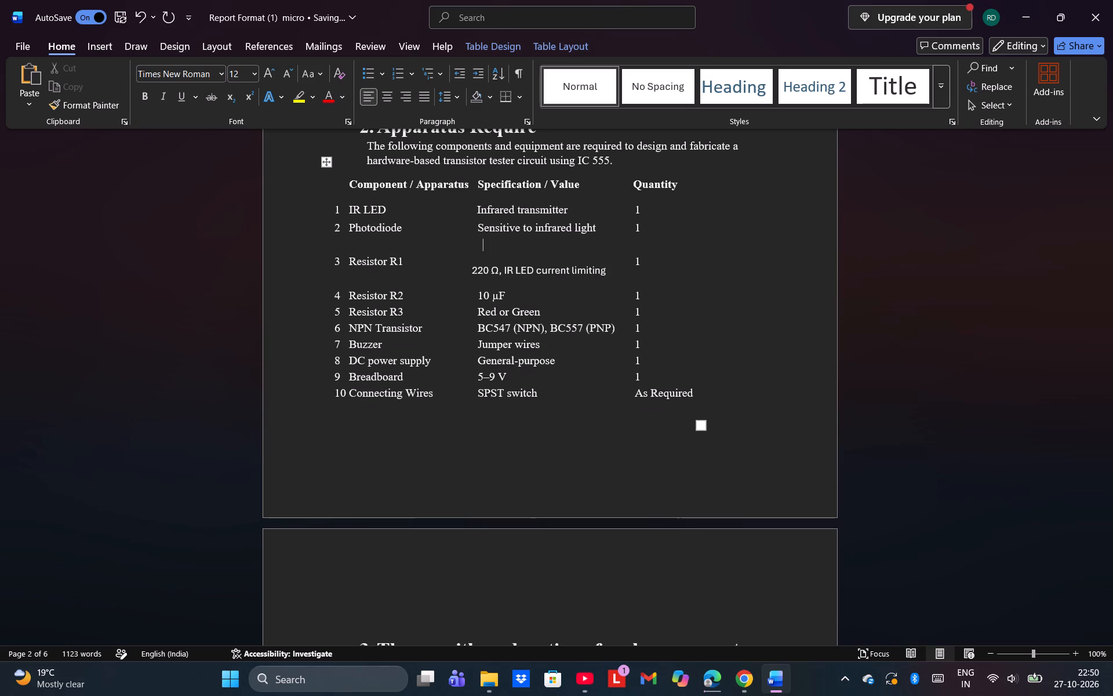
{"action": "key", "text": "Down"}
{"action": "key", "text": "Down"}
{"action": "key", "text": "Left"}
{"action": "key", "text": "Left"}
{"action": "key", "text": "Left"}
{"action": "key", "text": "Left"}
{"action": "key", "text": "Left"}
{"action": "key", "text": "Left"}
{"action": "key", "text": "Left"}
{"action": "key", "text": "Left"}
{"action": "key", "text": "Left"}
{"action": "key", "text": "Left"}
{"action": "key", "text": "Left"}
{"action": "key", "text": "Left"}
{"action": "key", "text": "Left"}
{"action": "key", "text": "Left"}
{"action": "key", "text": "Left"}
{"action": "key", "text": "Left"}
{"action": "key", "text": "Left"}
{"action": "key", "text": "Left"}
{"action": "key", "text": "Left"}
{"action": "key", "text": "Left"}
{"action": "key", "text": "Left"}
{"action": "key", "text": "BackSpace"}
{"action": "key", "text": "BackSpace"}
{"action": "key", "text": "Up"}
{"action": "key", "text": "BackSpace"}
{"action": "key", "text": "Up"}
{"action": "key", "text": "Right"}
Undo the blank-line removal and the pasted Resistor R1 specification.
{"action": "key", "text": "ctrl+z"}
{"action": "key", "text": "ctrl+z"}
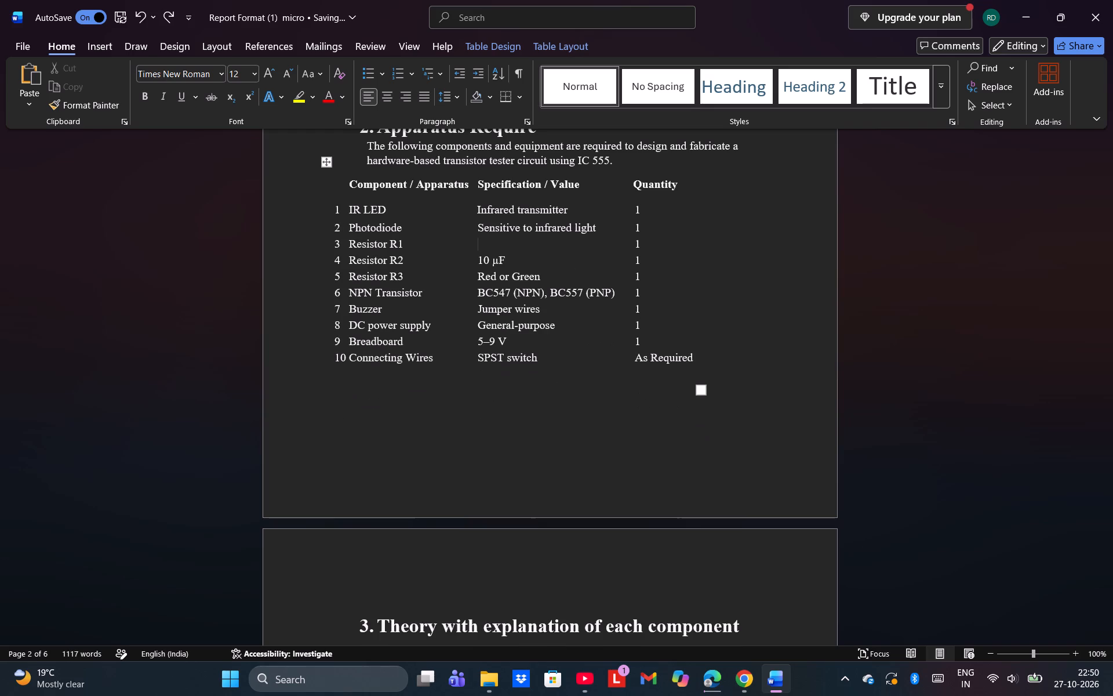
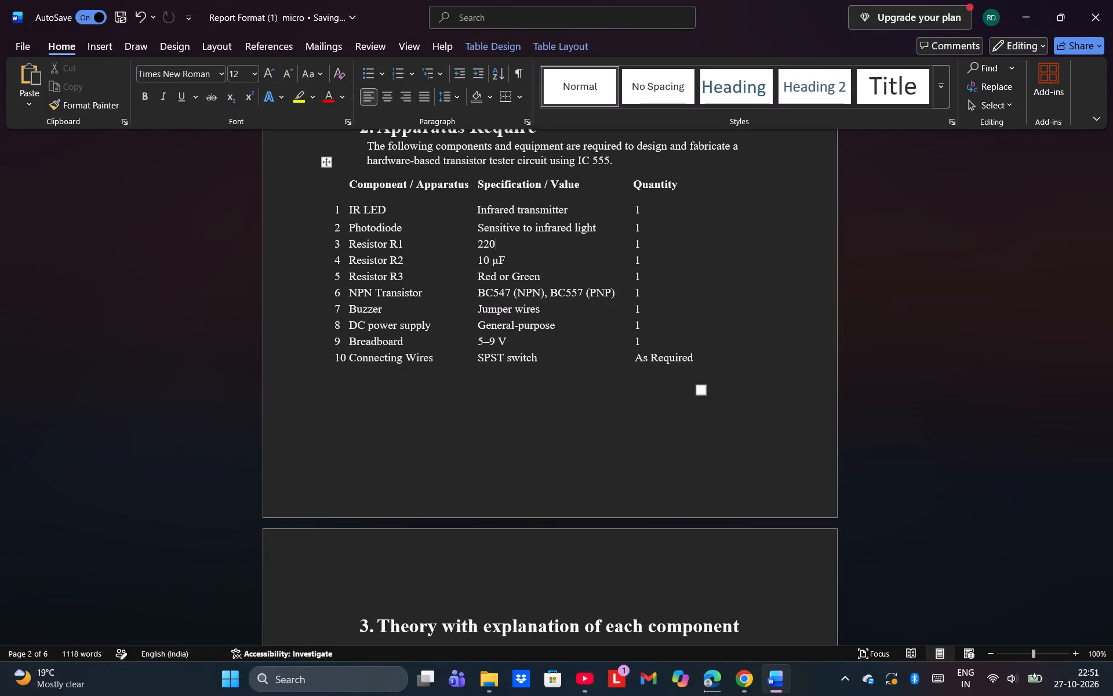
Complete the specifications of Resistor R1 as "220 ohm" and Resistor R2 as "10 ohm" in the apparatus table.
{"action": "key", "text": "o"}
{"action": "type", "text": "hm"}
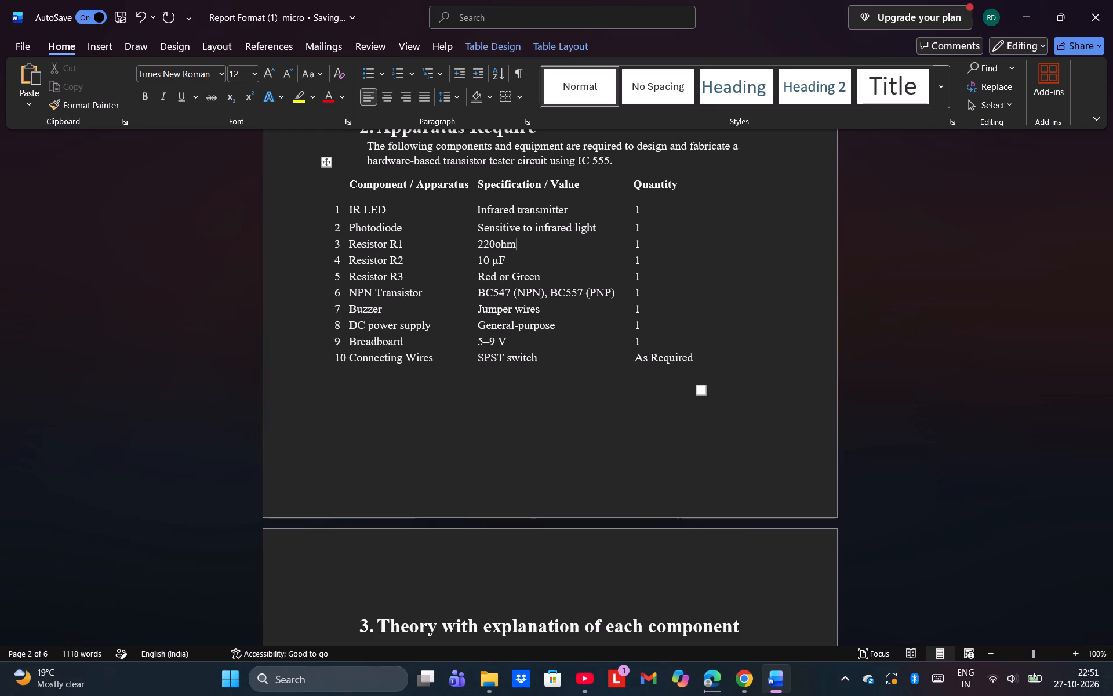
{"action": "key", "text": "Down"}
{"action": "key", "text": "BackSpace"}
{"action": "key", "text": "BackSpace"}
{"action": "key", "text": "BackSpace"}
{"action": "key", "text": "o"}
{"action": "type", "text": "hm"}
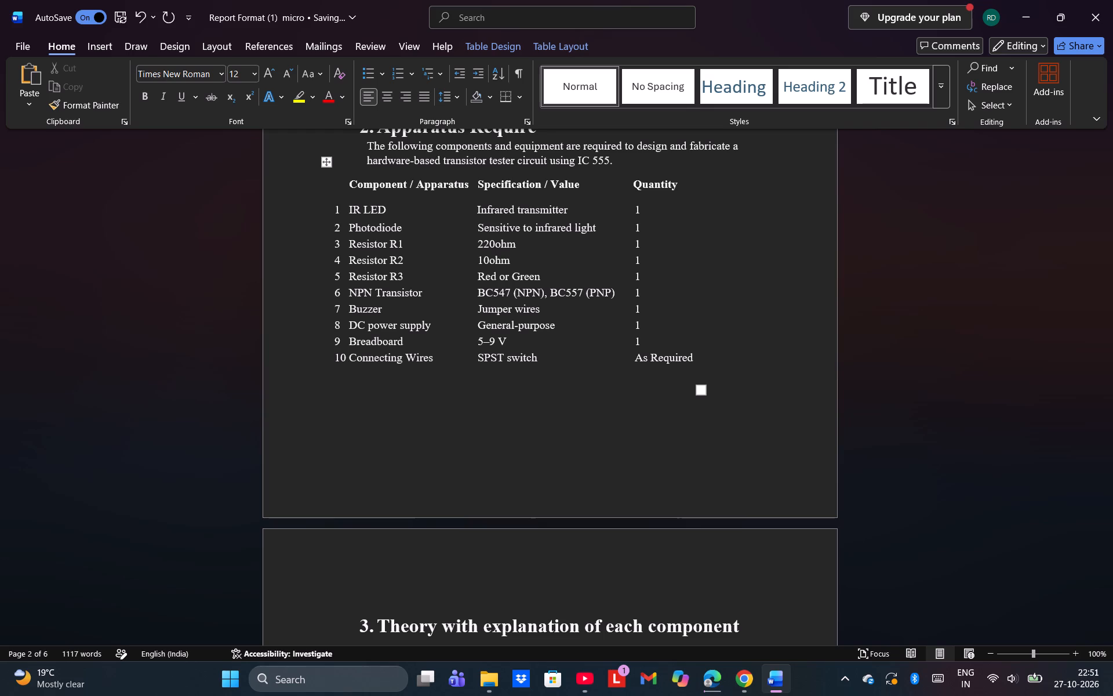
{"action": "key", "text": "Left"}
{"action": "key", "text": "Left"}
{"action": "key", "text": "Left"}
{"action": "key", "text": "space"}
{"action": "key", "text": "Up"}
{"action": "key", "text": "space"}
Append "(base pull-up)" to Resistor R2's specification in the apparatus table.
{"action": "key", "text": "Down"}
{"action": "key", "text": "Right"}
{"action": "key", "text": "Right"}
{"action": "key", "text": "Right"}
{"action": "key", "text": "Left"}
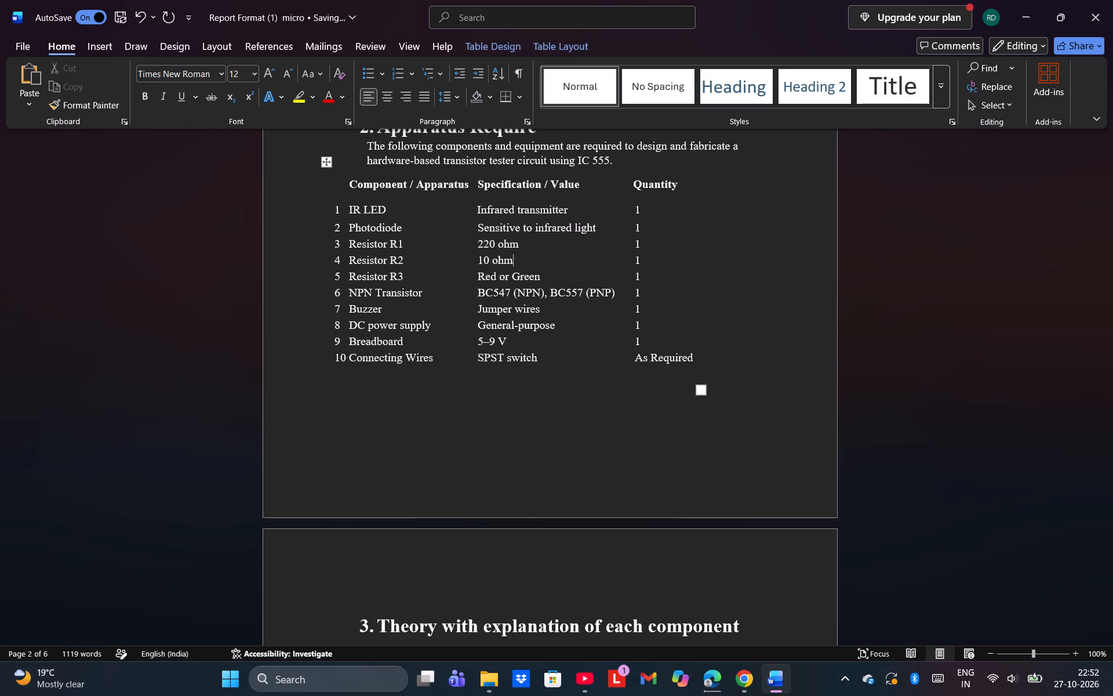
{"action": "type", "text": "()"}
{"action": "key", "text": "Left"}
{"action": "scroll", "coordinate": [530, 265], "scroll_direction": "up", "scroll_amount": 15}
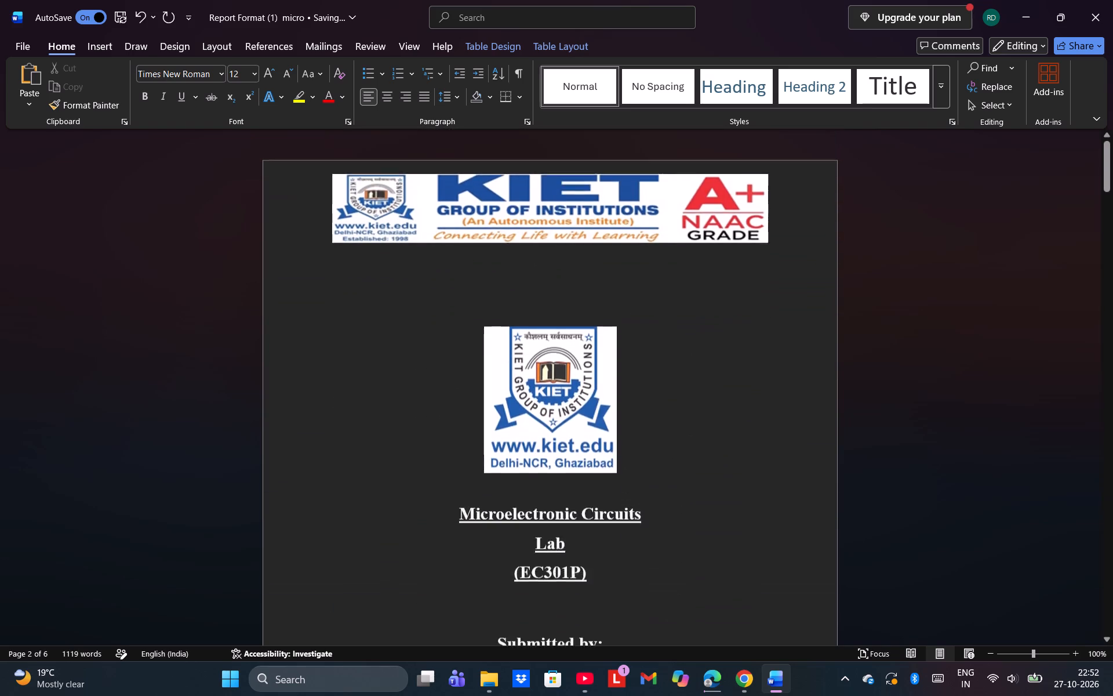
{"action": "scroll", "coordinate": [530, 265], "scroll_direction": "down", "scroll_amount": 9}
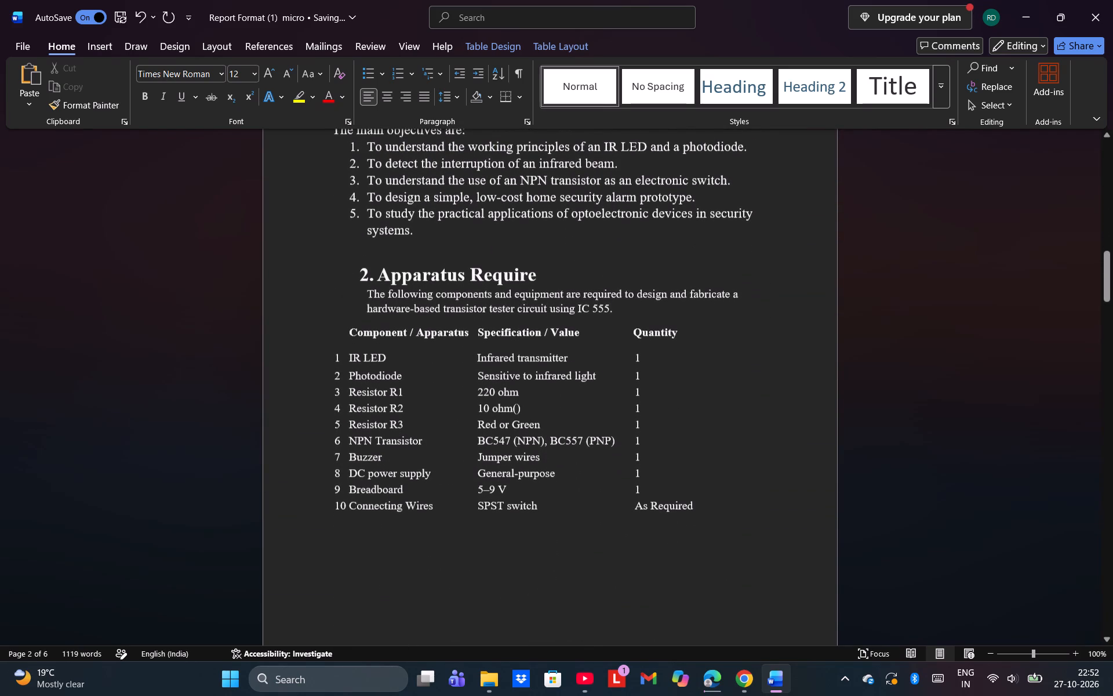
{"action": "scroll", "coordinate": [530, 265], "scroll_direction": "down", "scroll_amount": 1}
{"action": "left_click", "coordinate": [515, 408]}
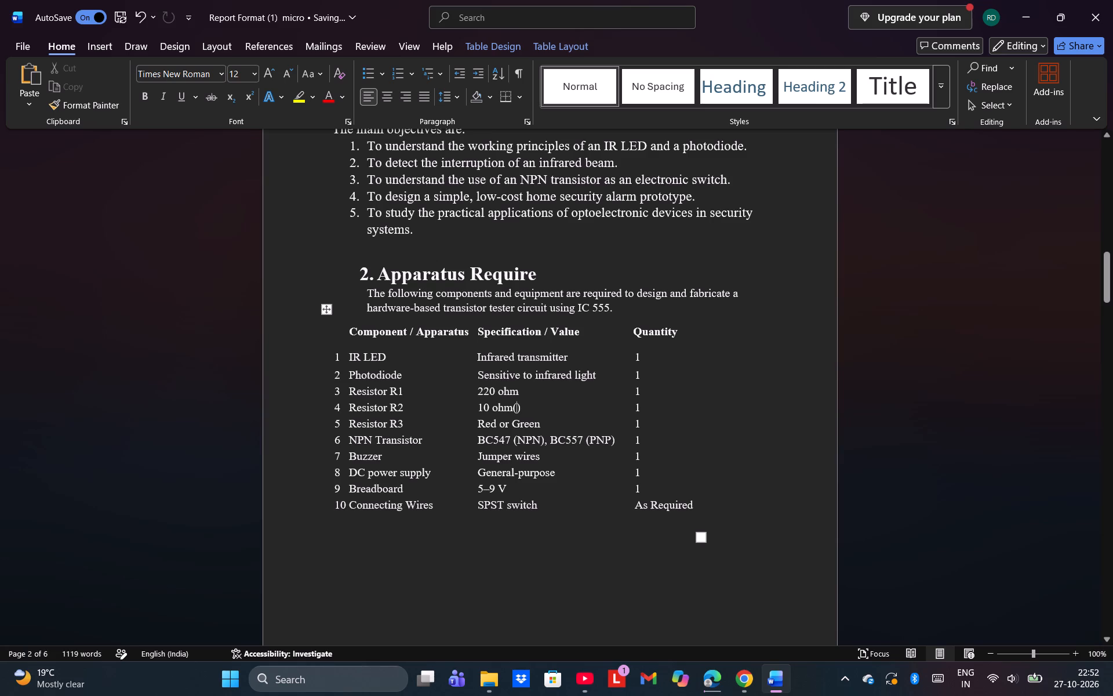
{"action": "type", "text": "base pull-up"}
Replace Resistor R3's specification in the apparatus table with "1 kohm".
{"action": "left_click", "coordinate": [553, 427]}
{"action": "key", "text": "BackSpace"}
{"action": "key", "text": "BackSpace"}
{"action": "key", "text": "BackSpace"}
{"action": "key", "text": "BackSpace"}
{"action": "key", "text": "BackSpace"}
{"action": "key", "text": "BackSpace"}
{"action": "key", "text": "BackSpace"}
{"action": "key", "text": "BackSpace"}
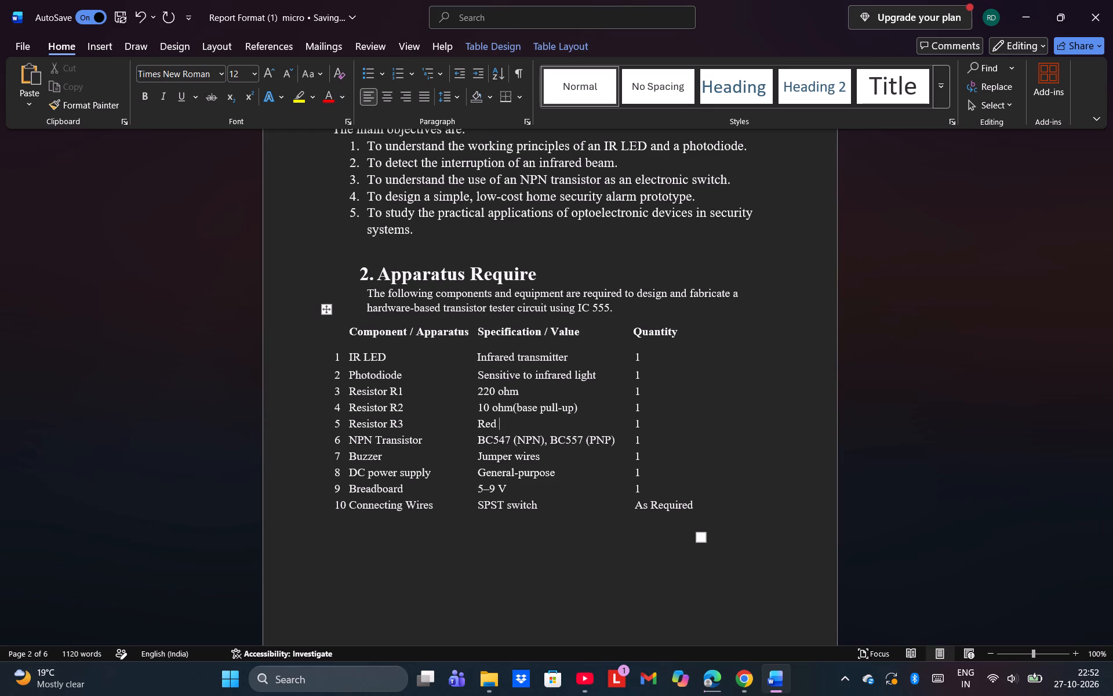
{"action": "key", "text": "BackSpace"}
{"action": "key", "text": "BackSpace"}
{"action": "key", "text": "BackSpace"}
{"action": "key", "text": "BackSpace"}
{"action": "type", "text": "1kohm"}
{"action": "key", "text": "Left"}
{"action": "key", "text": "Left"}
{"action": "key", "text": "Left"}
{"action": "key", "text": "Left"}
{"action": "key", "text": "space"}
Append "(base current pull-up)" to Resistor R3's specification.
{"action": "key", "text": "Right"}
{"action": "key", "text": "Right"}
{"action": "key", "text": "Right"}
{"action": "key", "text": "Right"}
{"action": "key", "text": "Right"}
{"action": "key", "text": "Left"}
{"action": "type", "text": "()"}
{"action": "key", "text": "Left"}
{"action": "type", "text": "base current"}
{"action": "key", "text": "space"}
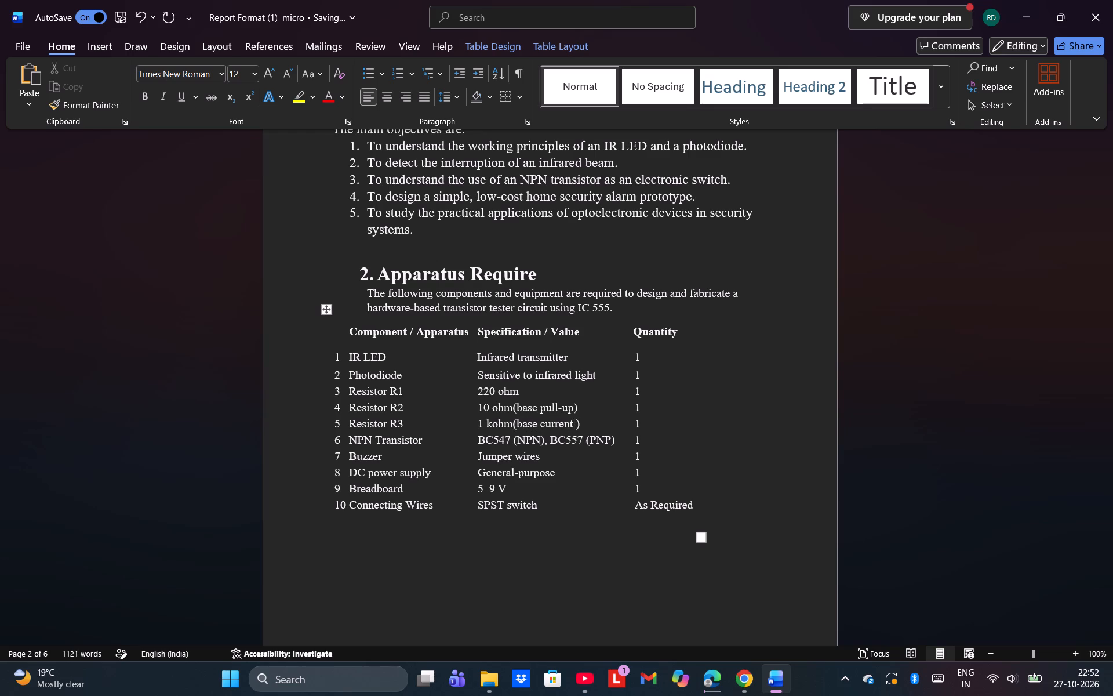
{"action": "type", "text": "pull"}
{"action": "type", "text": "-up"}
Change the bracketed note in Resistor R3's specification to "base current limit".
{"action": "key", "text": "BackSpace"}
{"action": "key", "text": "BackSpace"}
{"action": "key", "text": "BackSpace"}
{"action": "key", "text": "BackSpace"}
{"action": "key", "text": "BackSpace"}
{"action": "key", "text": "BackSpace"}
{"action": "key", "text": "BackSpace"}
{"action": "key", "text": "BackSpace"}
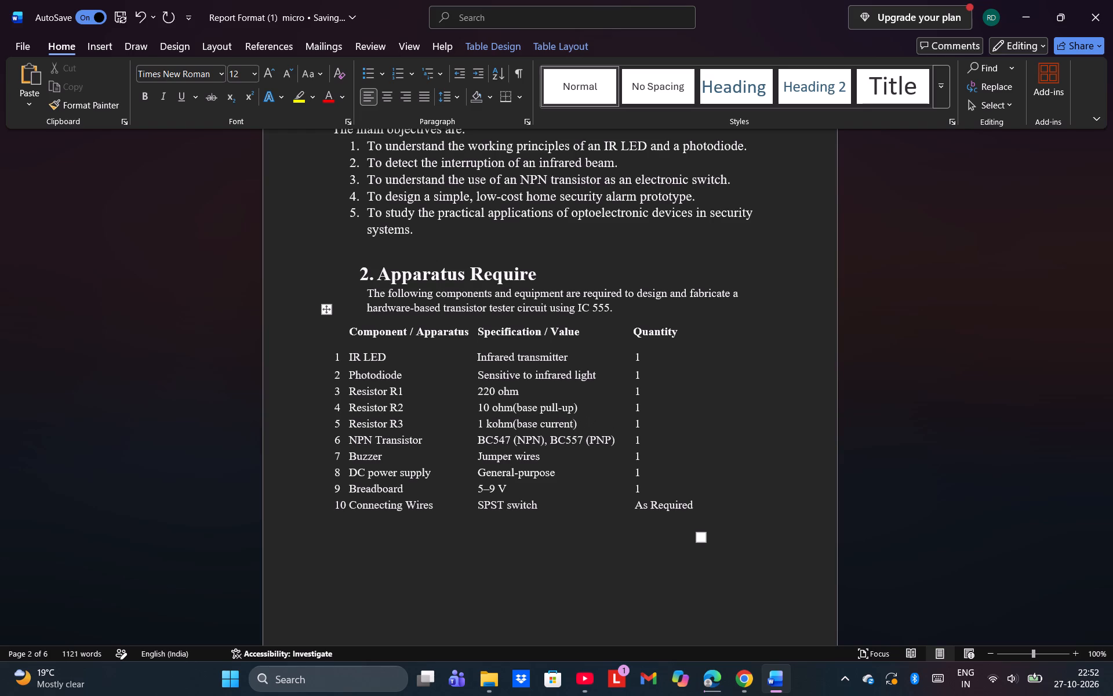
{"action": "key", "text": "space"}
{"action": "type", "text": "limit"}
Correct the unit in Resistor R2's specification to "kohm".
{"action": "key", "text": "Up"}
{"action": "key", "text": "Up"}
{"action": "key", "text": "Down"}
{"action": "key", "text": "Left"}
{"action": "key", "text": "Left"}
{"action": "key", "text": "Left"}
{"action": "key", "text": "Left"}
{"action": "key", "text": "Left"}
{"action": "key", "text": "Left"}
{"action": "key", "text": "Left"}
{"action": "key", "text": "Left"}
{"action": "key", "text": "Left"}
{"action": "key", "text": "Left"}
{"action": "key", "text": "Left"}
{"action": "key", "text": "Left"}
{"action": "key", "text": "Left"}
{"action": "key", "text": "Left"}
{"action": "key", "text": "Left"}
{"action": "key", "text": "Left"}
{"action": "key", "text": "Left"}
{"action": "key", "text": "k"}
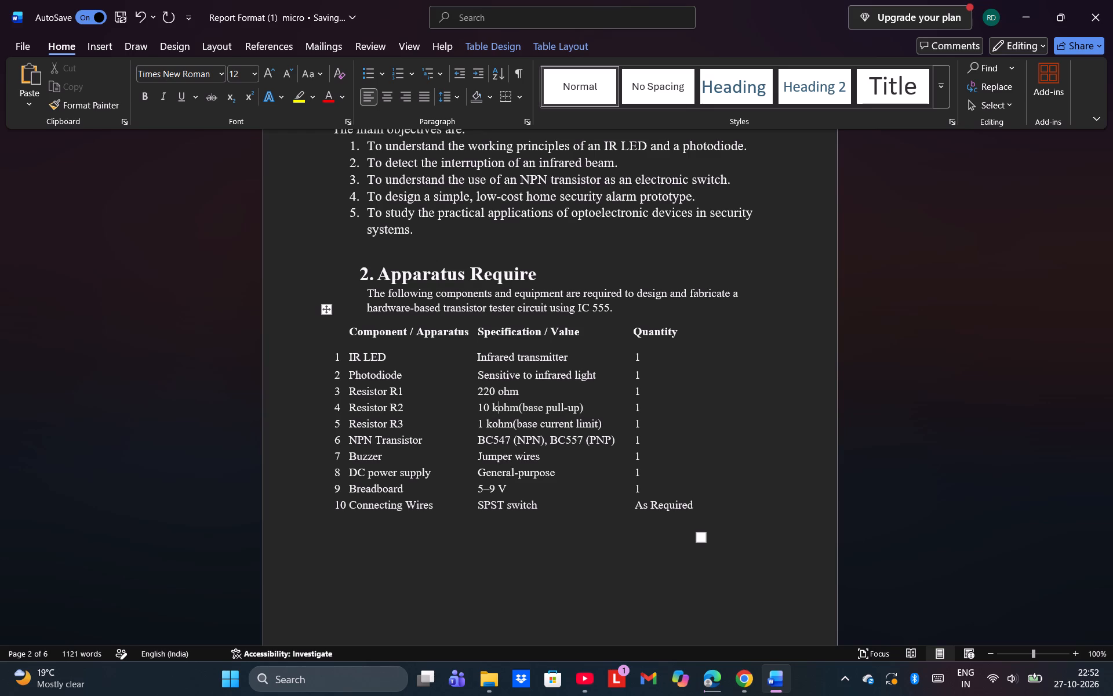
Shorten the NPN Transistor's specification to "BC547", deleting the bracketed NPN note and the PNP part.
{"action": "key", "text": "Down"}
{"action": "key", "text": "Down"}
{"action": "left_click", "coordinate": [617, 438]}
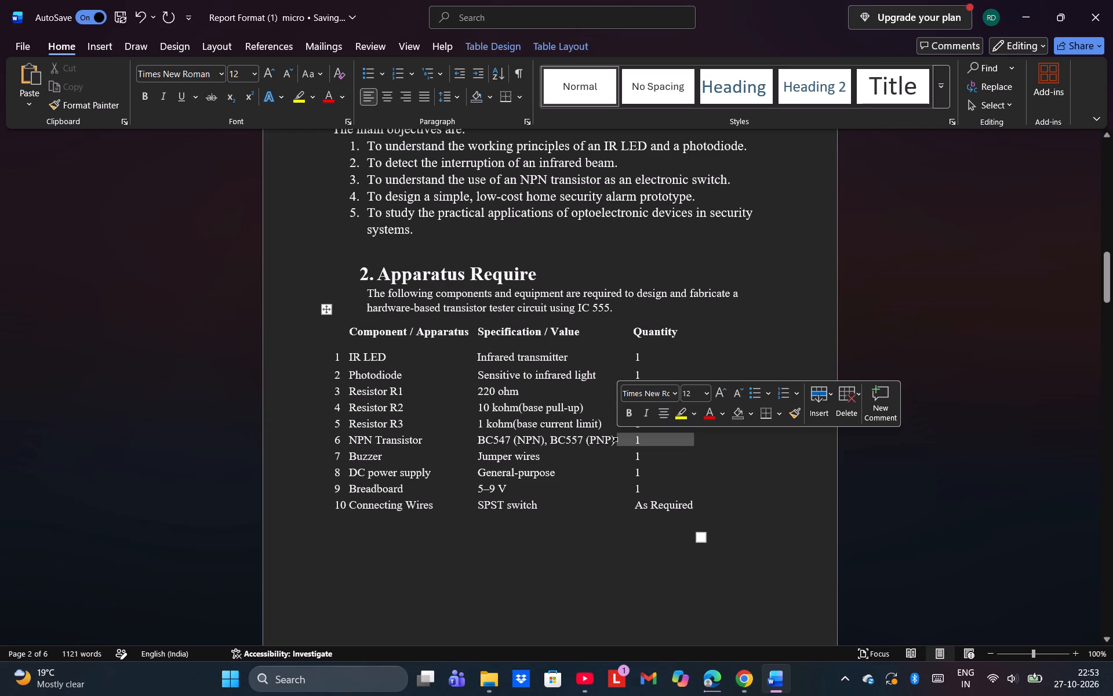
{"action": "left_click", "coordinate": [606, 438]}
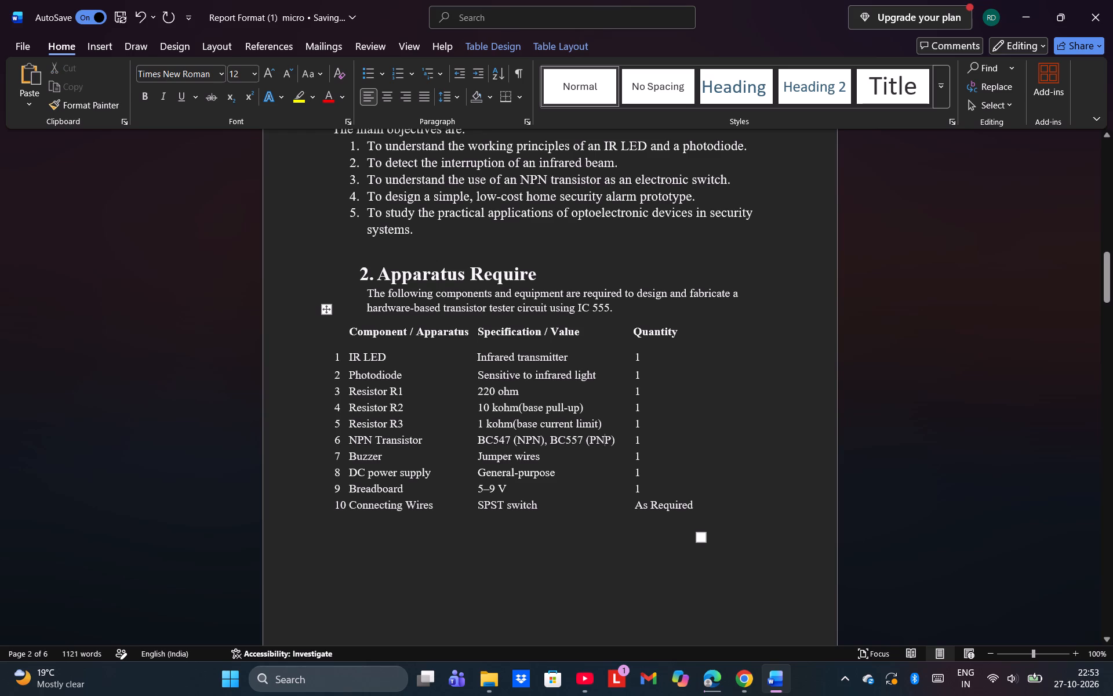
{"action": "key", "text": "Right"}
{"action": "key", "text": "Right"}
{"action": "key", "text": "Left"}
{"action": "key", "text": "Right"}
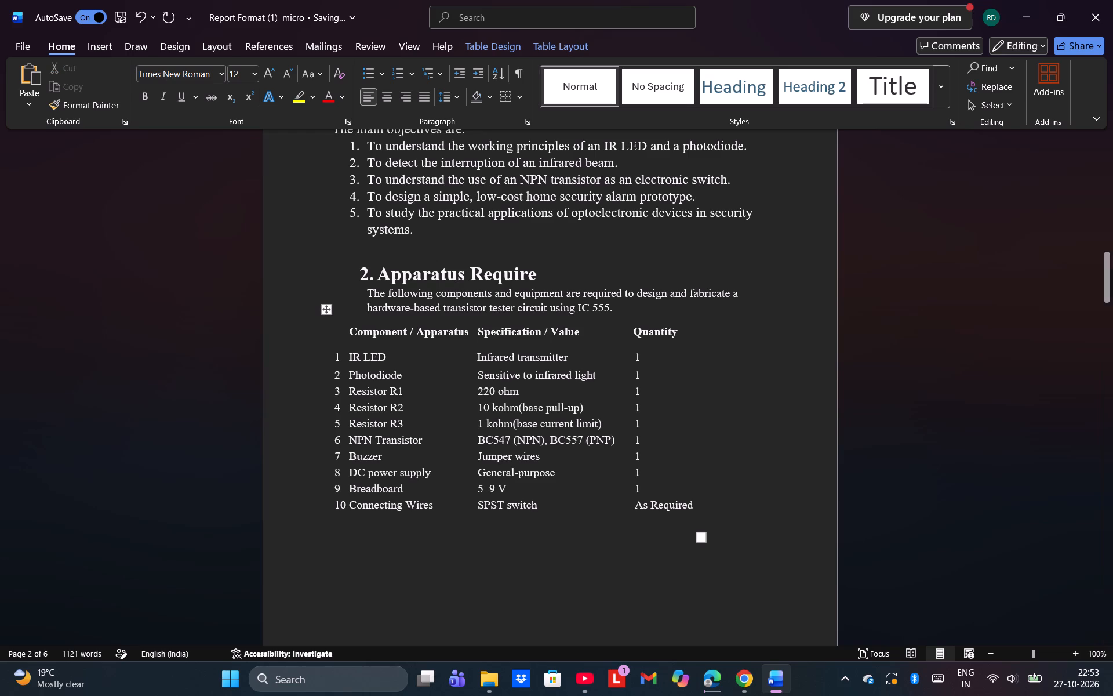
{"action": "left_click", "coordinate": [606, 438]}
{"action": "key", "text": "BackSpace"}
{"action": "key", "text": "BackSpace"}
{"action": "key", "text": "BackSpace"}
{"action": "key", "text": "BackSpace"}
{"action": "key", "text": "BackSpace"}
{"action": "key", "text": "BackSpace"}
{"action": "key", "text": "BackSpace"}
{"action": "key", "text": "BackSpace"}
{"action": "key", "text": "BackSpace"}
{"action": "key", "text": "BackSpace"}
{"action": "key", "text": "BackSpace"}
{"action": "key", "text": "BackSpace"}
{"action": "key", "text": "BackSpace"}
{"action": "key", "text": "BackSpace"}
{"action": "key", "text": "BackSpace"}
{"action": "key", "text": "BackSpace"}
{"action": "key", "text": "BackSpace"}
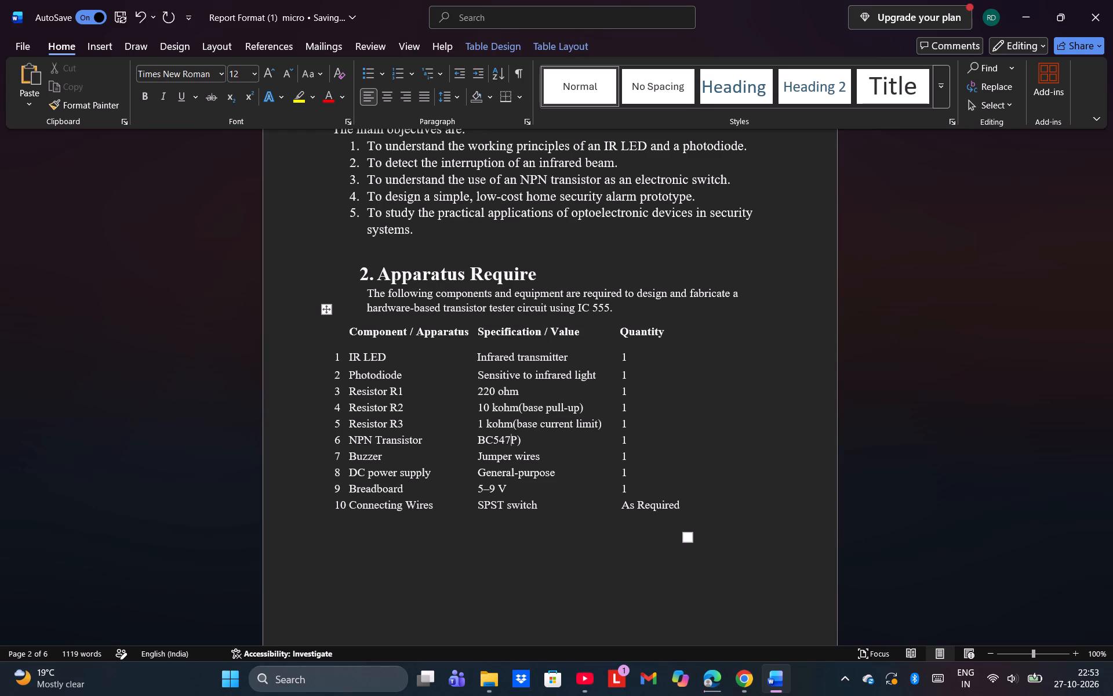
{"action": "key", "text": "space"}
{"action": "key", "text": "Right"}
{"action": "key", "text": "Right"}
{"action": "key", "text": "BackSpace"}
{"action": "key", "text": "BackSpace"}
Append "or equivalent" to the NPN Transistor's BC547 specification in the apparatus table.
{"action": "key", "text": "BackSpace"}
{"action": "key", "text": "space"}
{"action": "type", "text": "or"}
{"action": "key", "text": "space"}
{"action": "type", "text": "equivalent"}
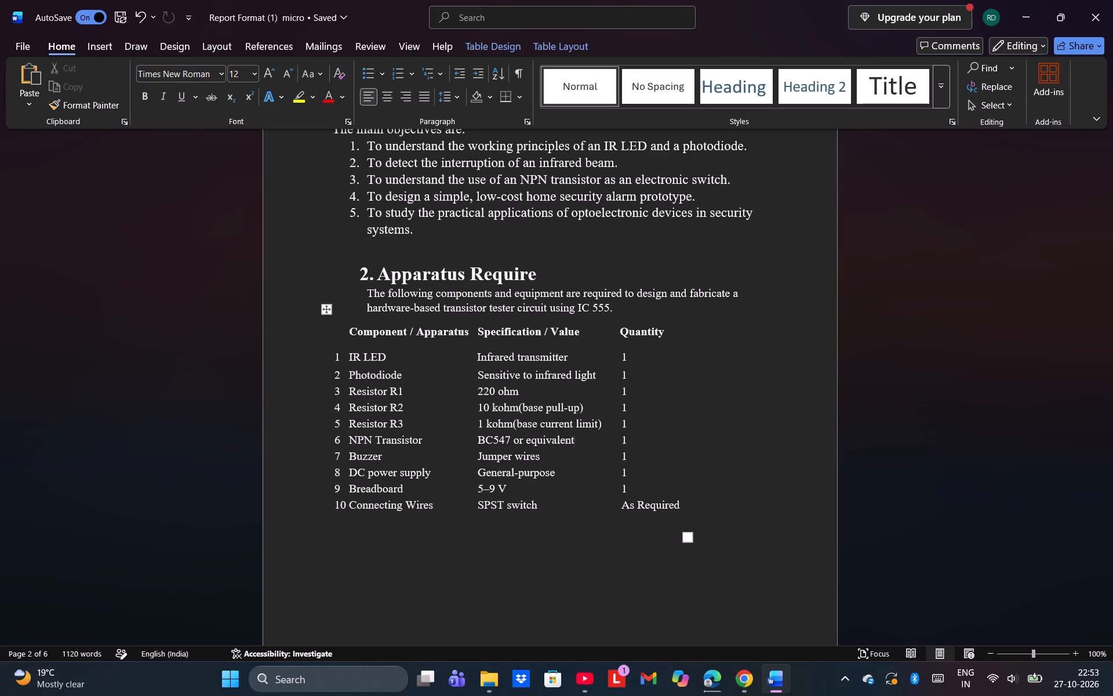
Replace the Buzzer's specification in the apparatus table with "5v active buzzer".
{"action": "left_click", "coordinate": [560, 458]}
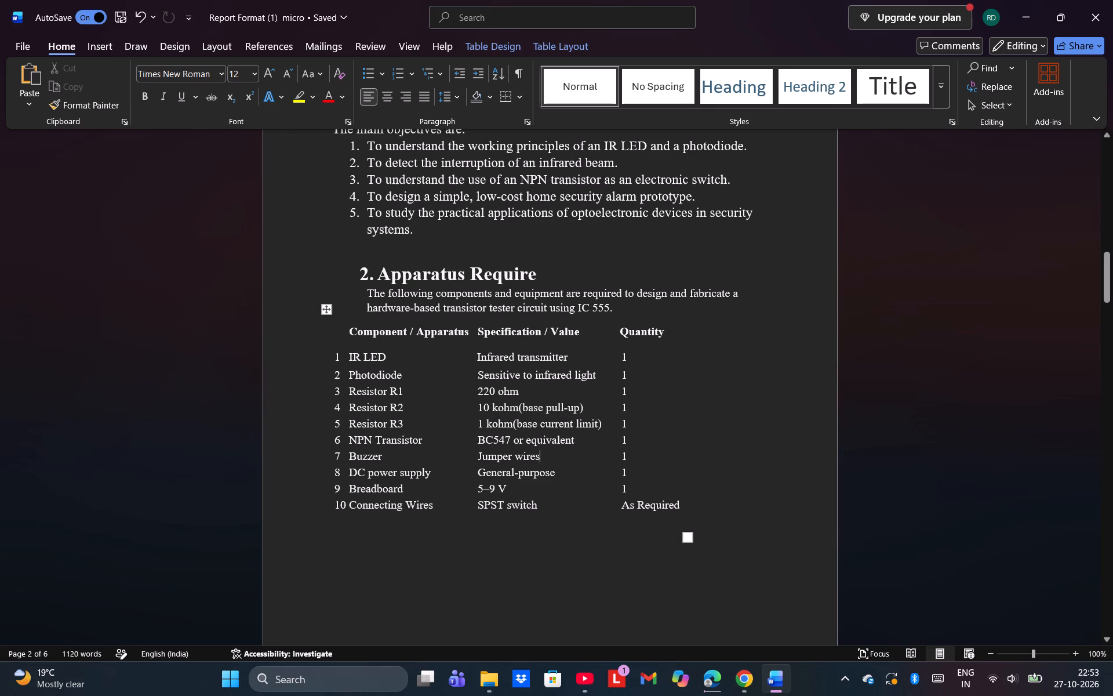
{"action": "key", "text": "BackSpace"}
{"action": "key", "text": "BackSpace"}
{"action": "key", "text": "BackSpace"}
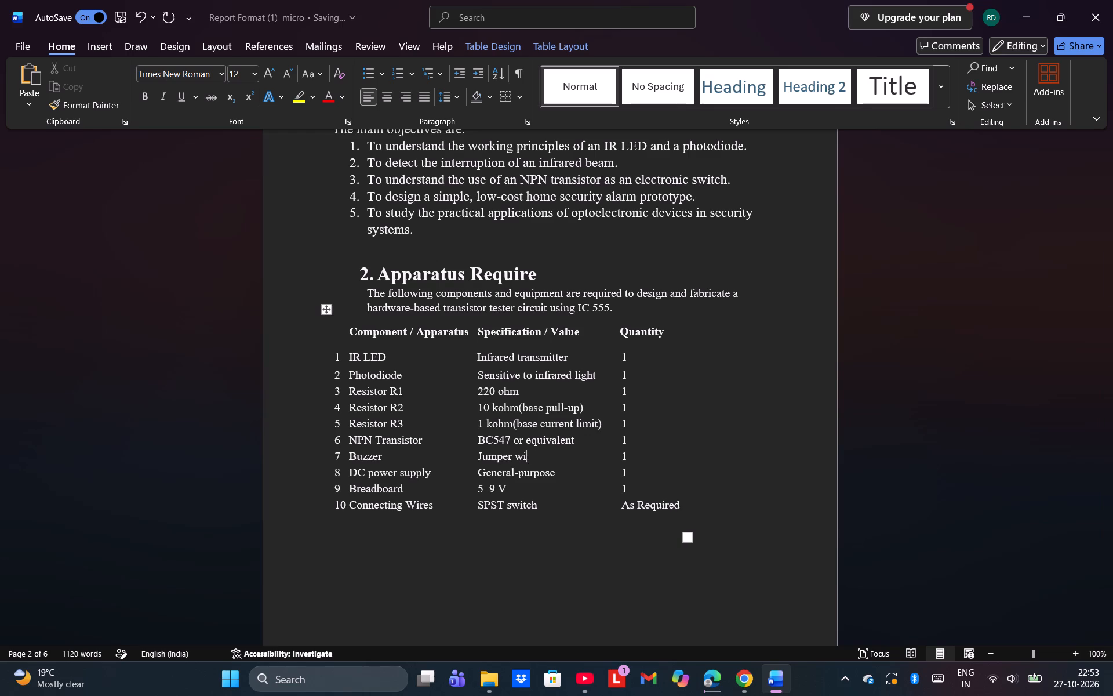
{"action": "key", "text": "BackSpace"}
{"action": "key", "text": "BackSpace"}
{"action": "key", "text": "BackSpace"}
{"action": "key", "text": "BackSpace"}
{"action": "key", "text": "BackSpace"}
{"action": "key", "text": "BackSpace"}
{"action": "key", "text": "BackSpace"}
{"action": "key", "text": "BackSpace"}
{"action": "key", "text": "BackSpace"}
{"action": "key", "text": "5"}
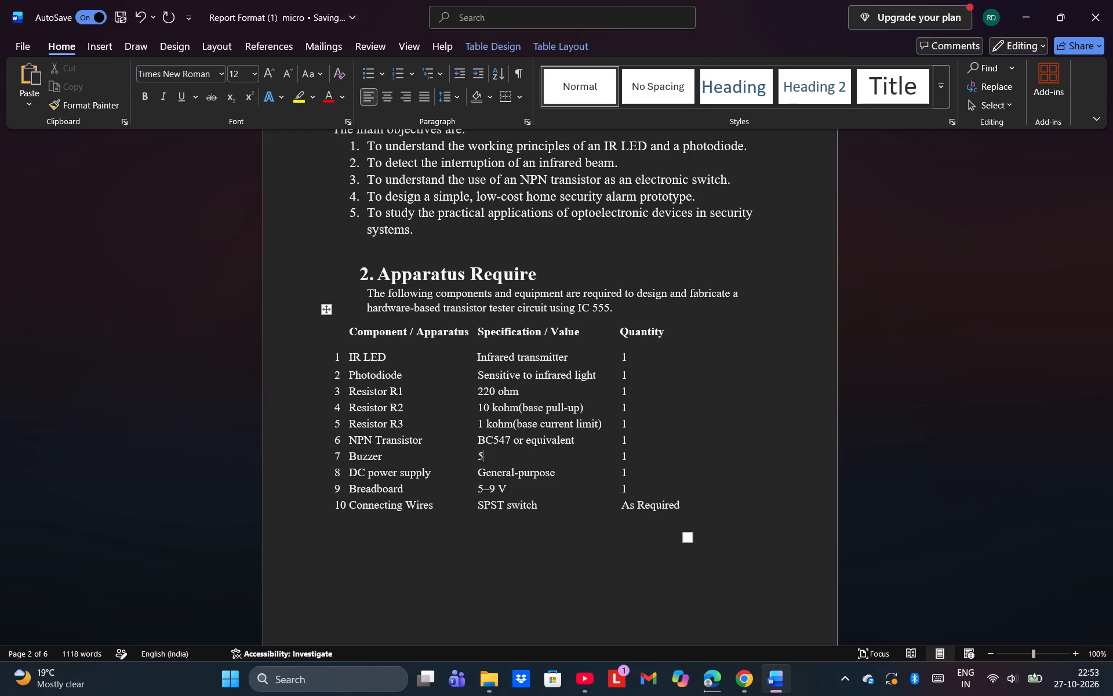
{"action": "type", "text": "v active buzzer"}
Check the component table in the ChatGPT report draft and replace the DC power supply's specification in Word with "5v".
{"action": "key", "text": "Down"}
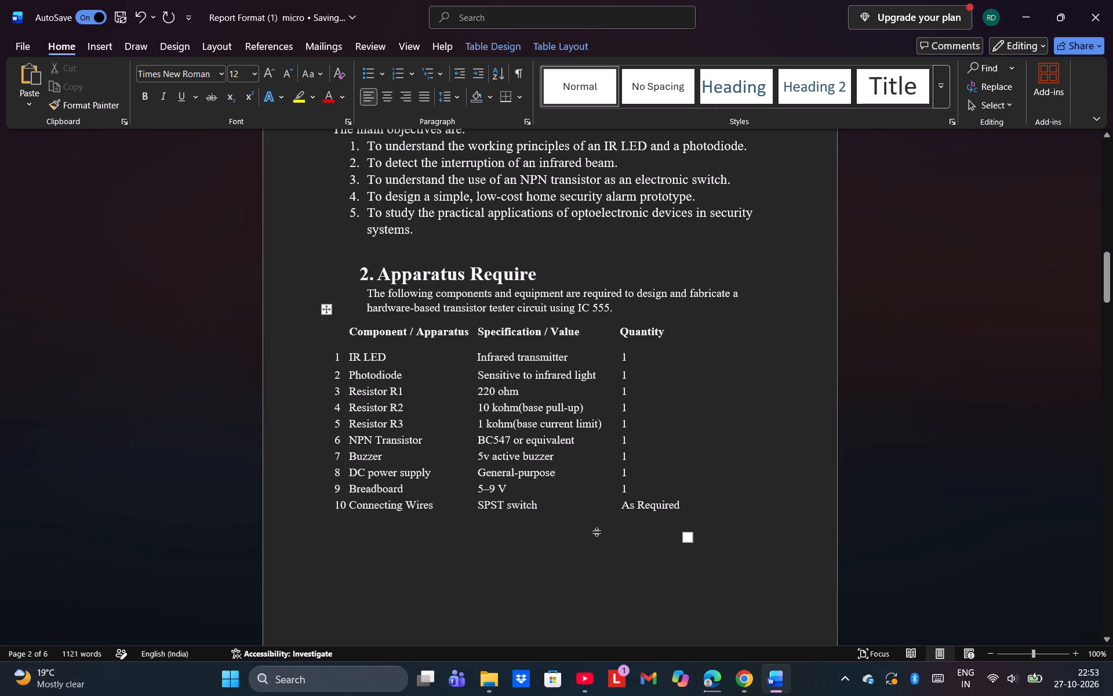
{"action": "left_click", "coordinate": [740, 686]}
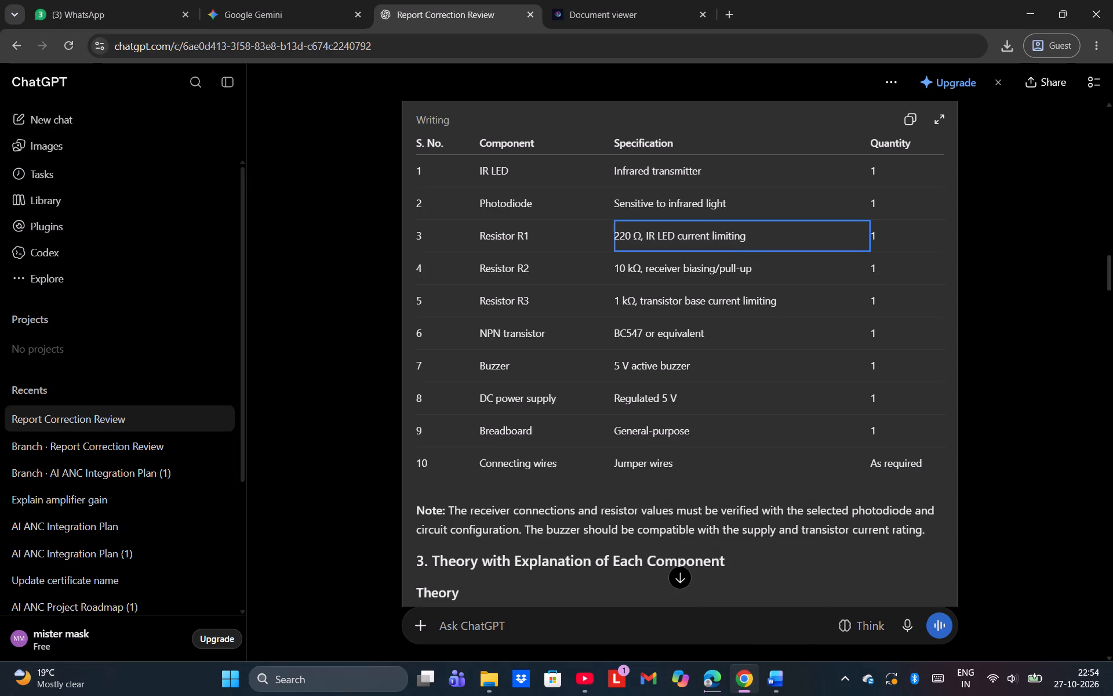
{"action": "left_click", "coordinate": [334, 346]}
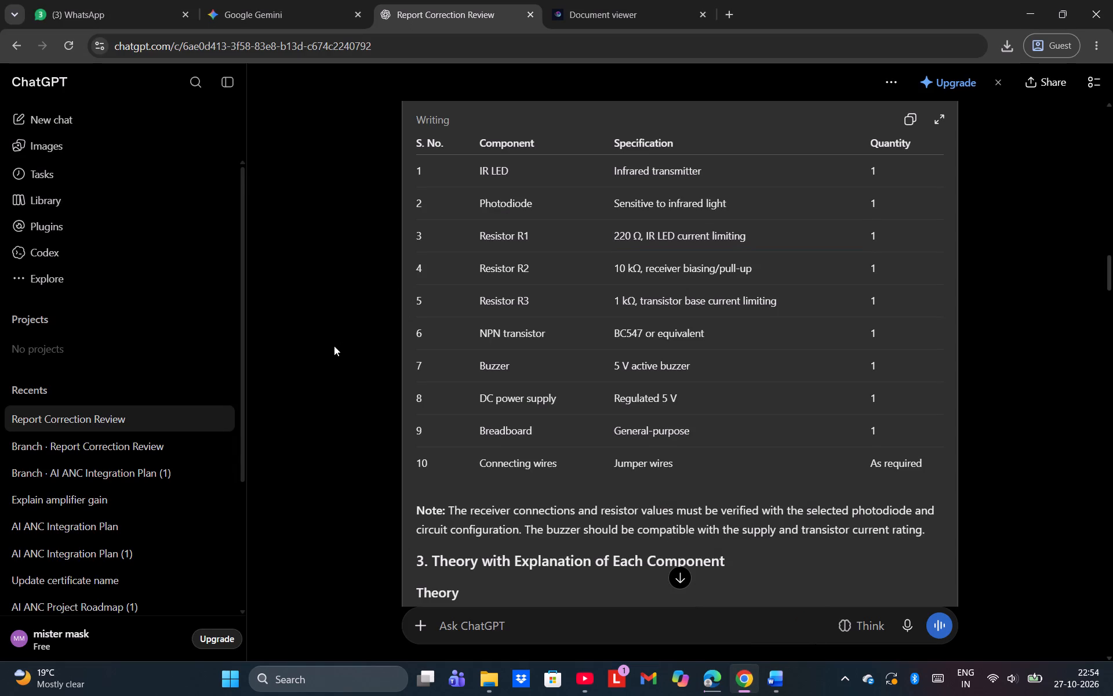
{"action": "left_click", "coordinate": [773, 676]}
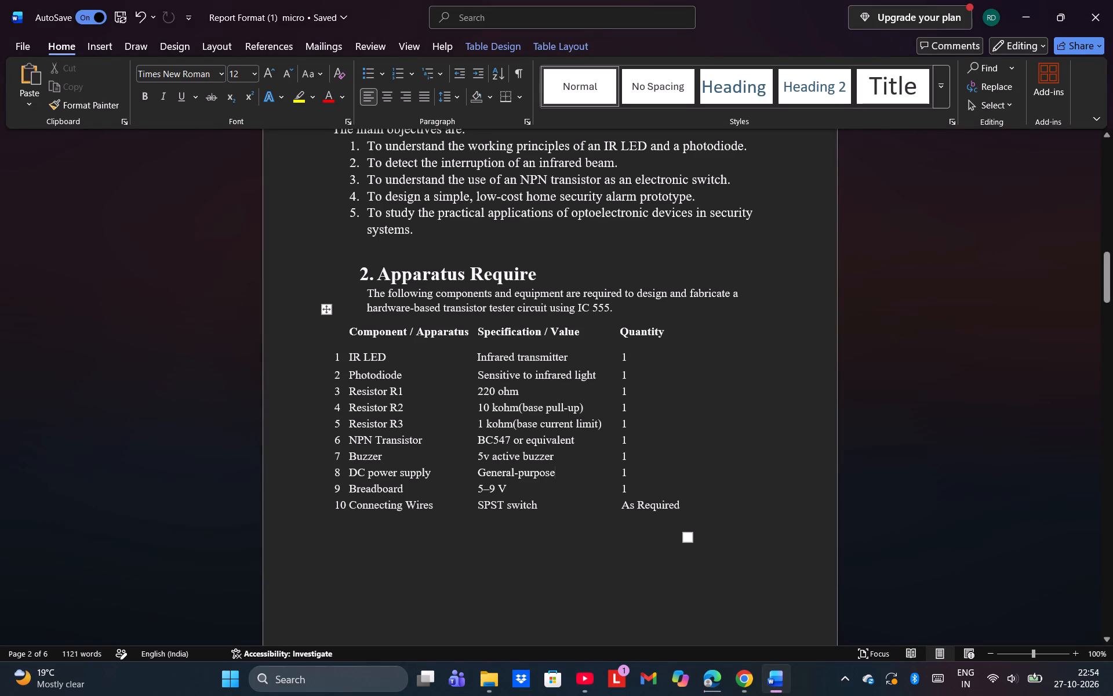
{"action": "left_click", "coordinate": [747, 687]}
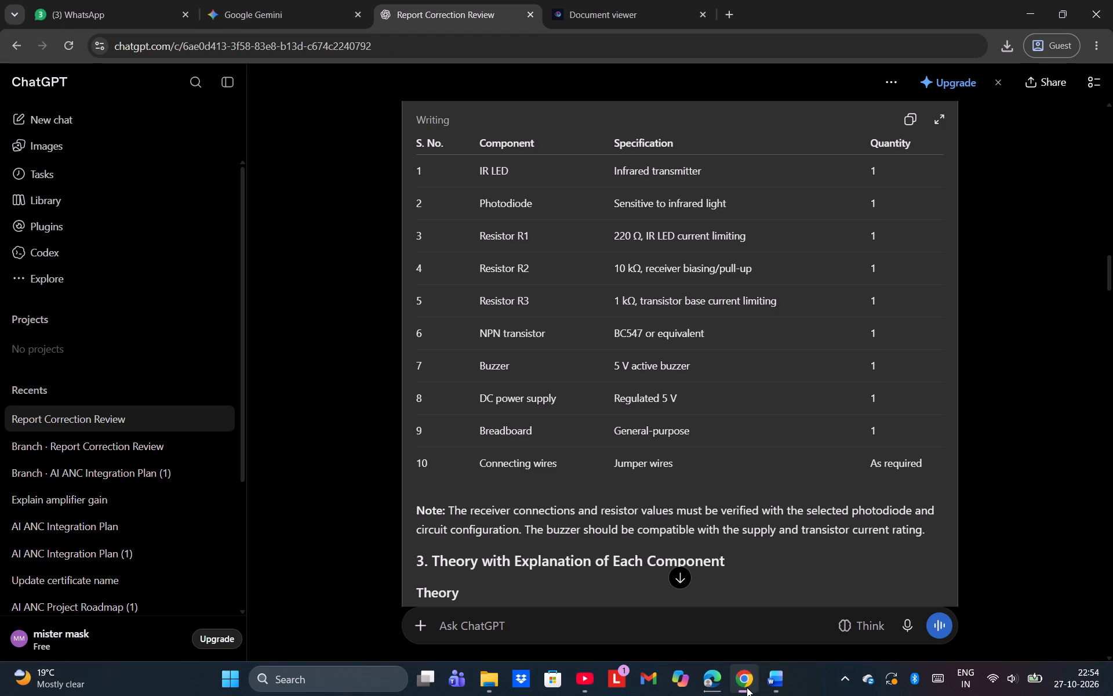
{"action": "left_click", "coordinate": [781, 684]}
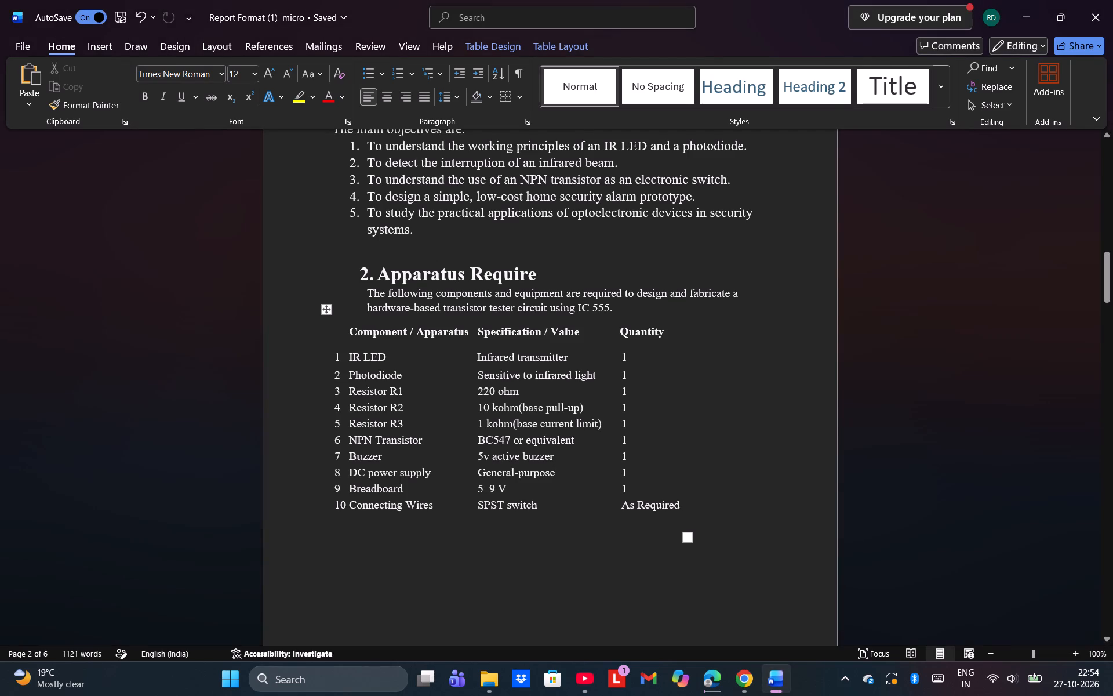
{"action": "key", "text": "BackSpace"}
{"action": "key", "text": "BackSpace"}
{"action": "key", "text": "BackSpace"}
{"action": "key", "text": "BackSpace"}
{"action": "key", "text": "BackSpace"}
{"action": "key", "text": "BackSpace"}
{"action": "key", "text": "BackSpace"}
{"action": "key", "text": "BackSpace"}
{"action": "key", "text": "BackSpace"}
{"action": "key", "text": "BackSpace"}
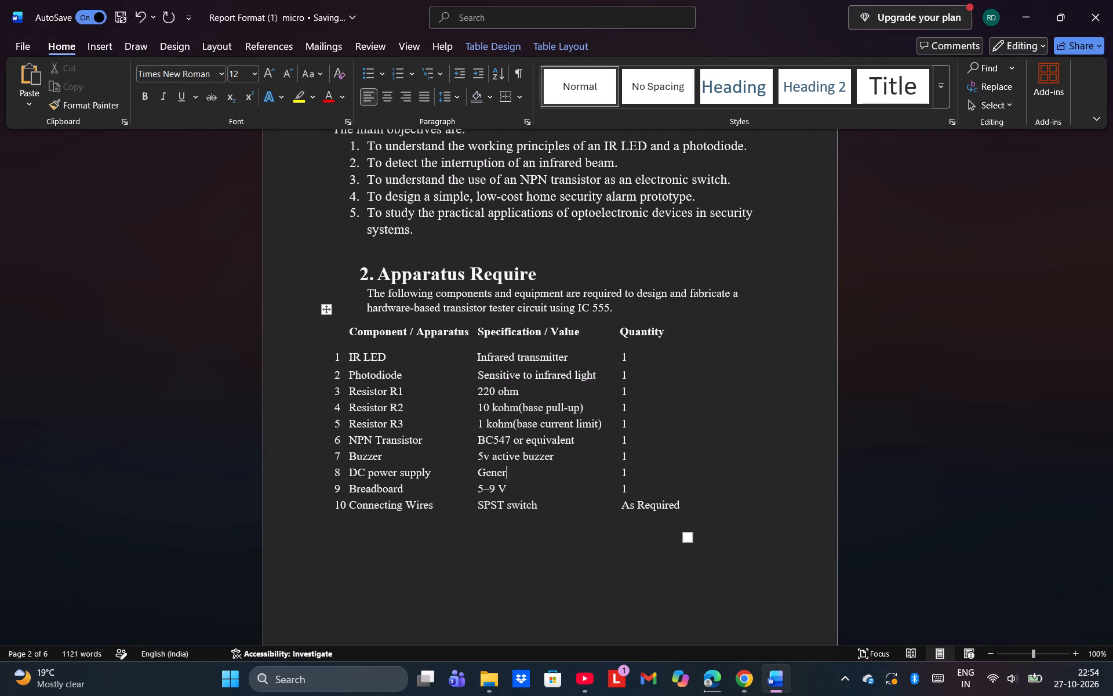
{"action": "key", "text": "BackSpace"}
{"action": "key", "text": "BackSpace"}
{"action": "key", "text": "BackSpace"}
{"action": "key", "text": "BackSpace"}
{"action": "key", "text": "BackSpace"}
{"action": "type", "text": "5v"}
Recheck the ChatGPT component table and insert "Regulated" before "5v" in the DC power supply's specification in Word.
{"action": "left_click", "coordinate": [744, 673]}
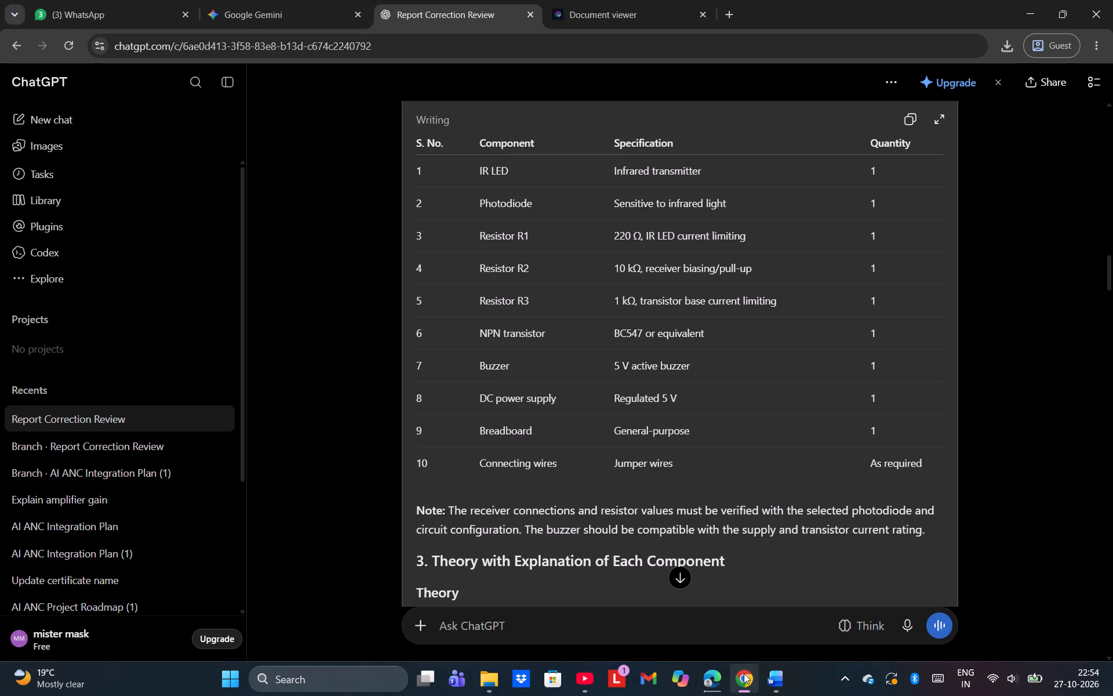
{"action": "left_click", "coordinate": [769, 675]}
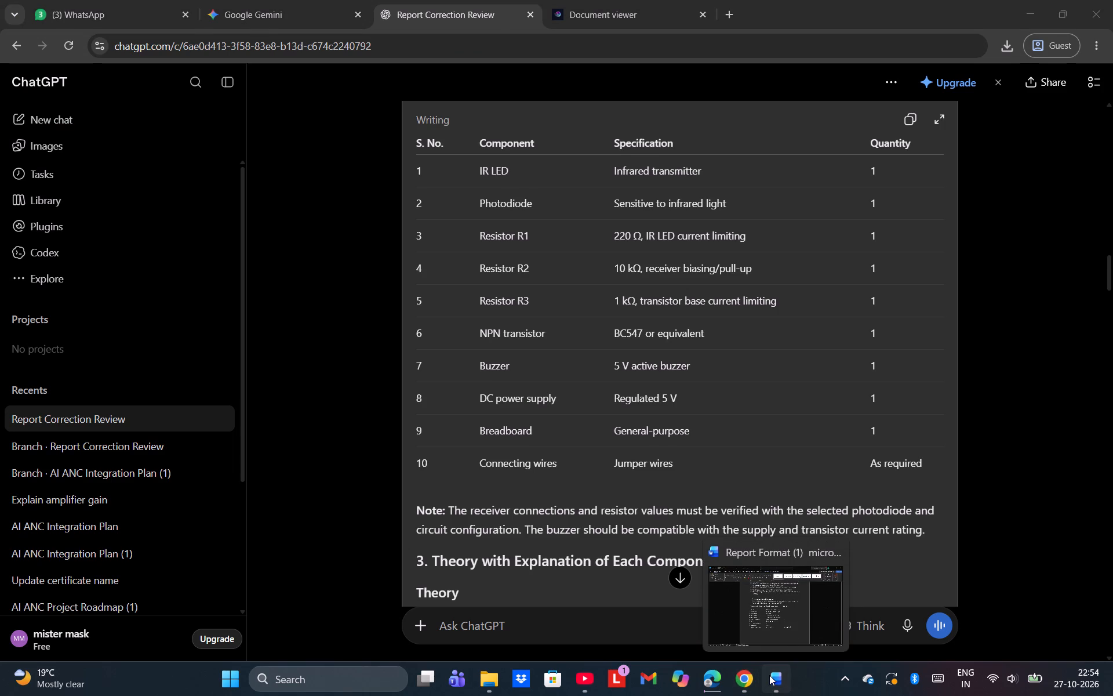
{"action": "key", "text": "Left"}
{"action": "key", "text": "Left"}
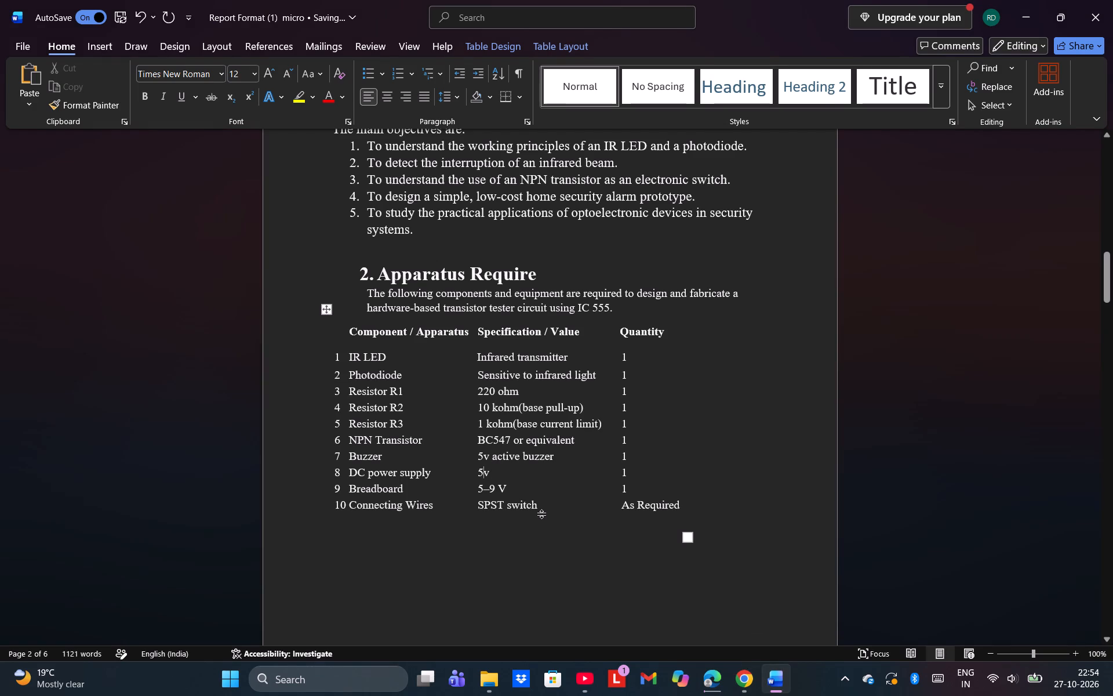
{"action": "type", "text": "regulated"}
{"action": "key", "text": "space"}
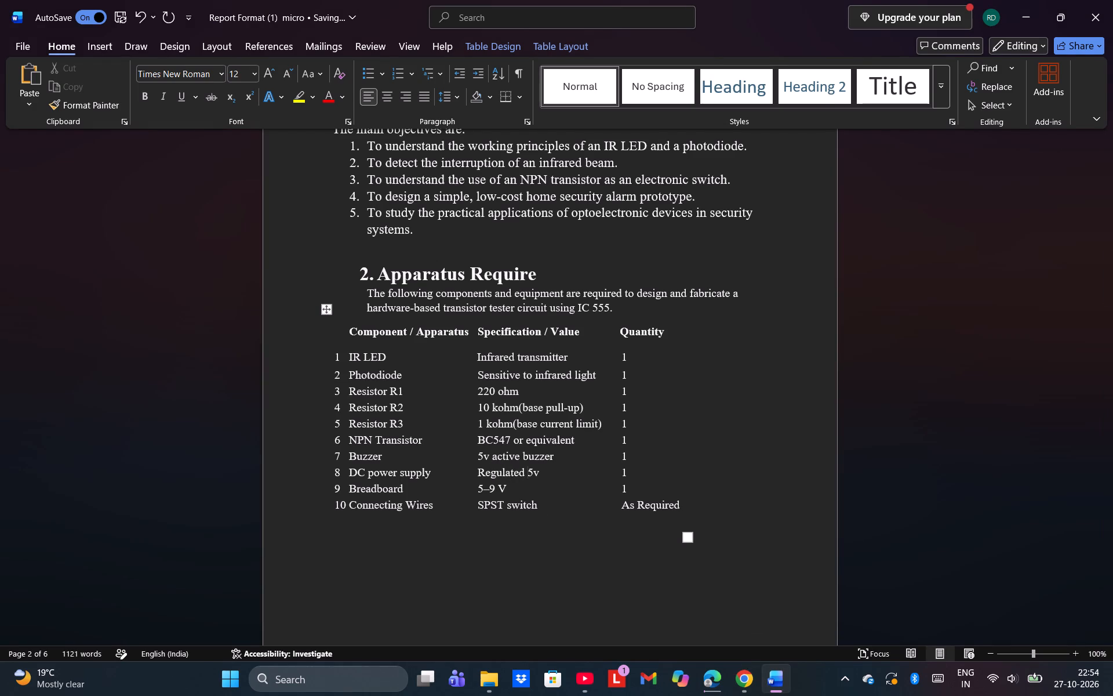
Consult the ChatGPT component table and replace the Breadboard's specification in Word with "General purpose".
{"action": "key", "text": "Down"}
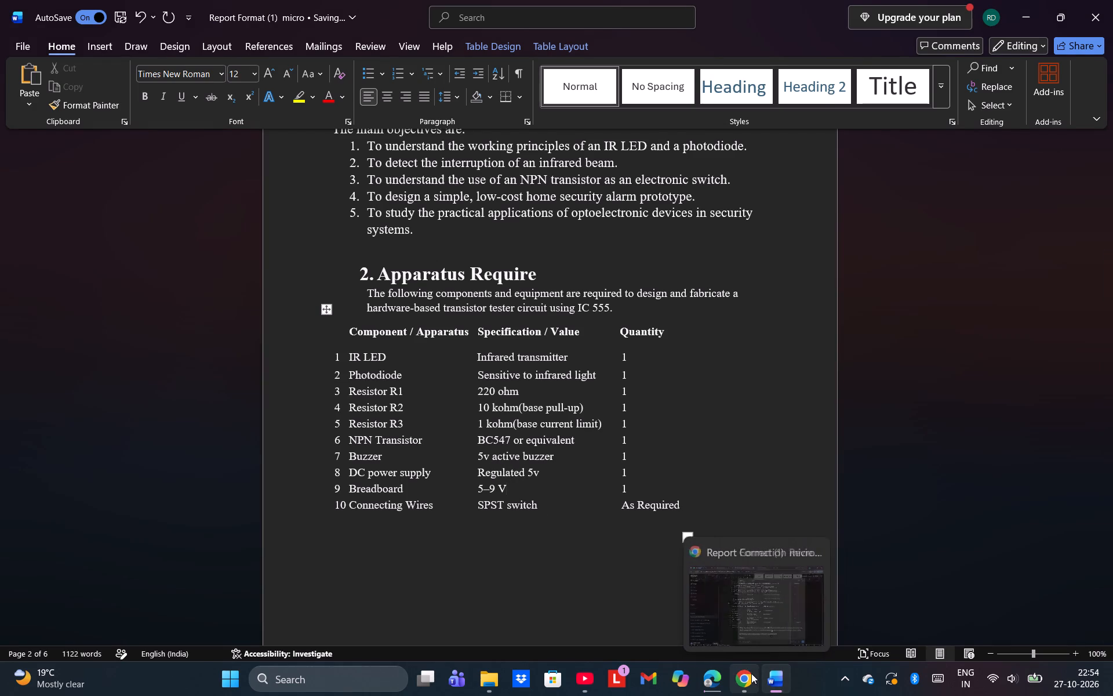
{"action": "left_click", "coordinate": [751, 673]}
{"action": "left_click", "coordinate": [781, 681]}
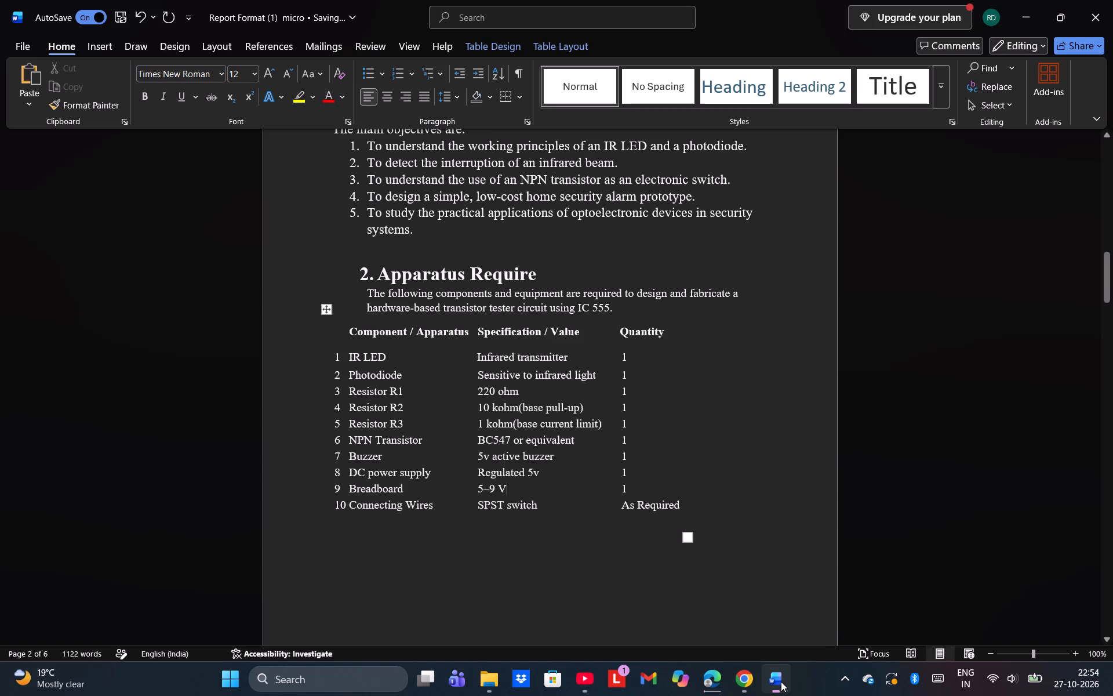
{"action": "key", "text": "BackSpace"}
{"action": "key", "text": "BackSpace"}
{"action": "key", "text": "BackSpace"}
{"action": "key", "text": "BackSpace"}
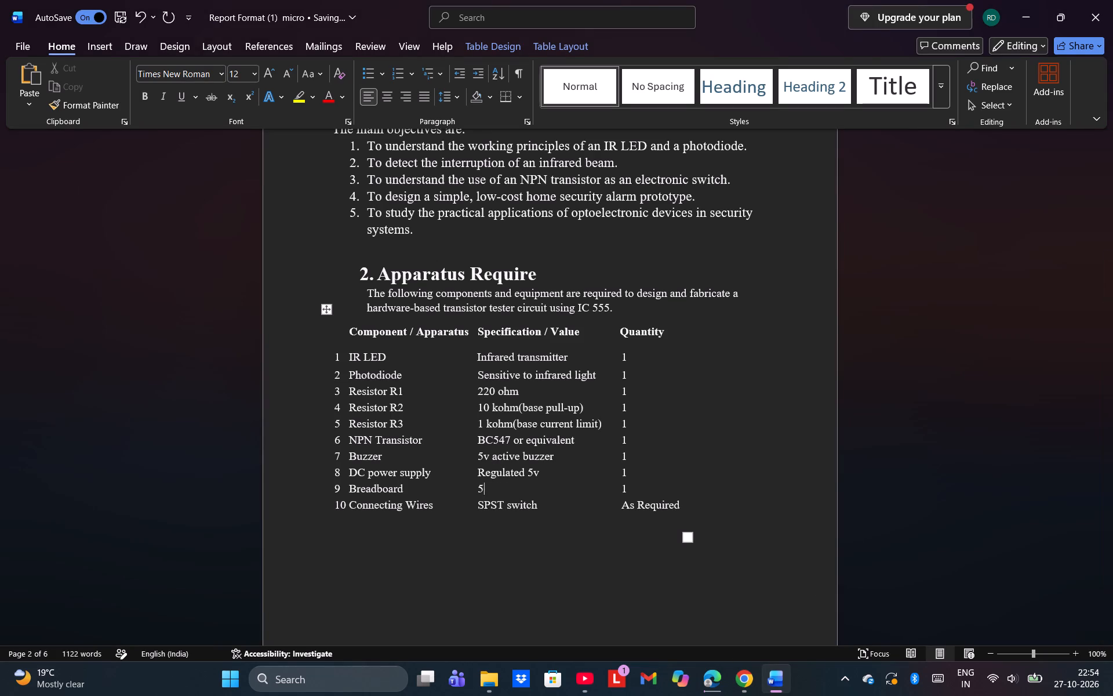
{"action": "key", "text": "BackSpace"}
{"action": "type", "text": "gr"}
{"action": "key", "text": "BackSpace"}
{"action": "type", "text": "eneral put"}
{"action": "key", "text": "BackSpace"}
{"action": "type", "text": "rpose"}
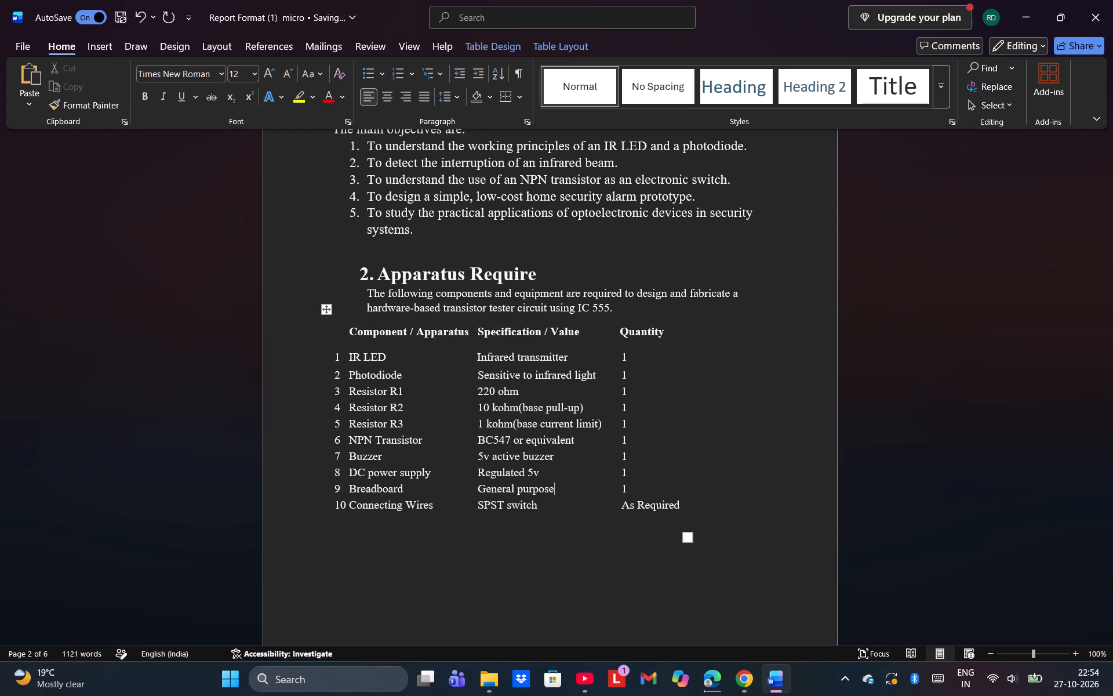
Replace the Connecting Wires' specification in the apparatus table with "Jumper wires".
{"action": "key", "text": "Down"}
{"action": "key", "text": "BackSpace"}
{"action": "key", "text": "BackSpace"}
{"action": "key", "text": "BackSpace"}
{"action": "key", "text": "BackSpace"}
{"action": "key", "text": "BackSpace"}
{"action": "key", "text": "BackSpace"}
{"action": "key", "text": "BackSpace"}
{"action": "key", "text": "BackSpace"}
{"action": "key", "text": "BackSpace"}
{"action": "key", "text": "BackSpace"}
{"action": "key", "text": "BackSpace"}
{"action": "type", "text": "jumper wirers"}
{"action": "key", "text": "BackSpace"}
{"action": "key", "text": "BackSpace"}
{"action": "key", "text": "BackSpace"}
{"action": "type", "text": "es"}
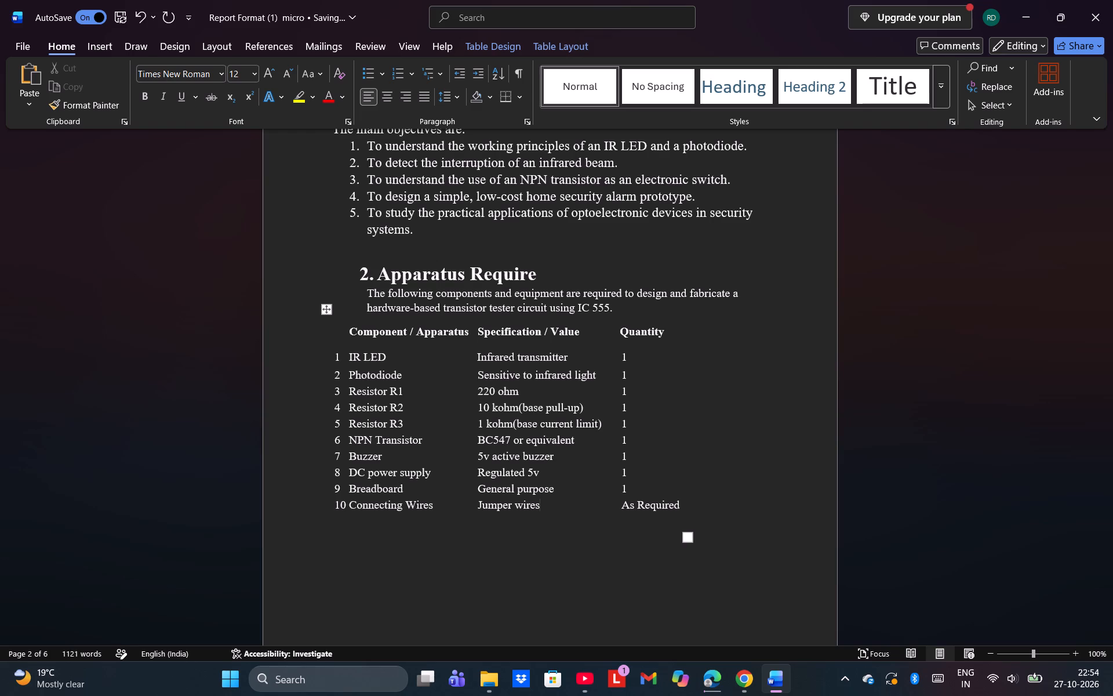
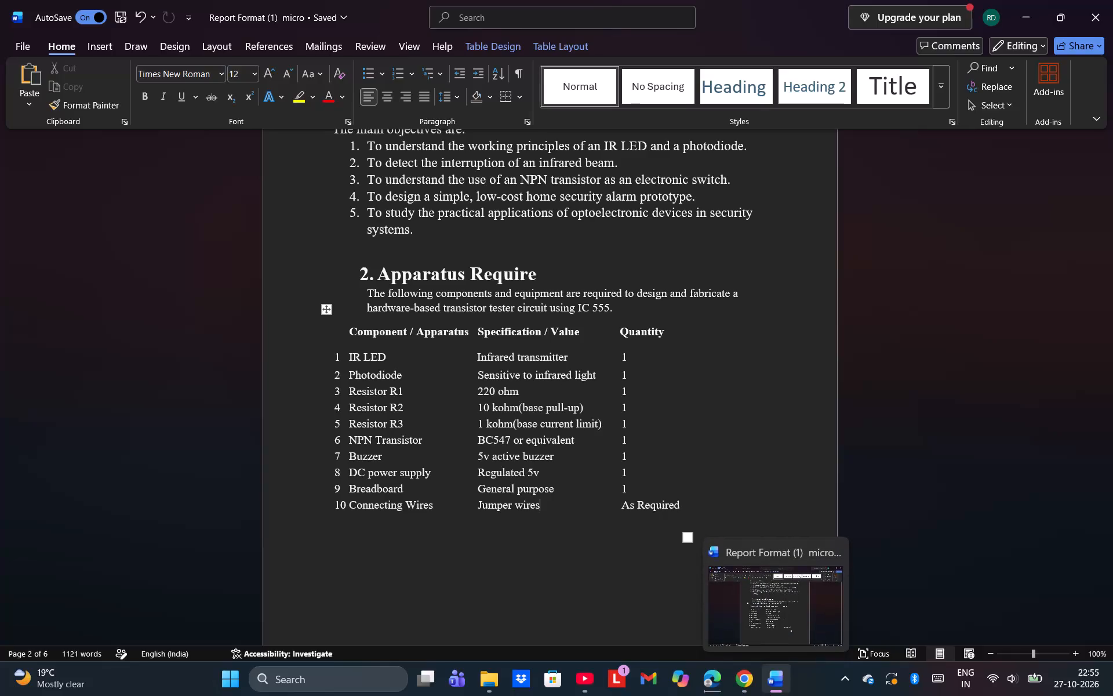
Correct the section 2 heading to read "Apparatus Required".
{"action": "left_click", "coordinate": [598, 566]}
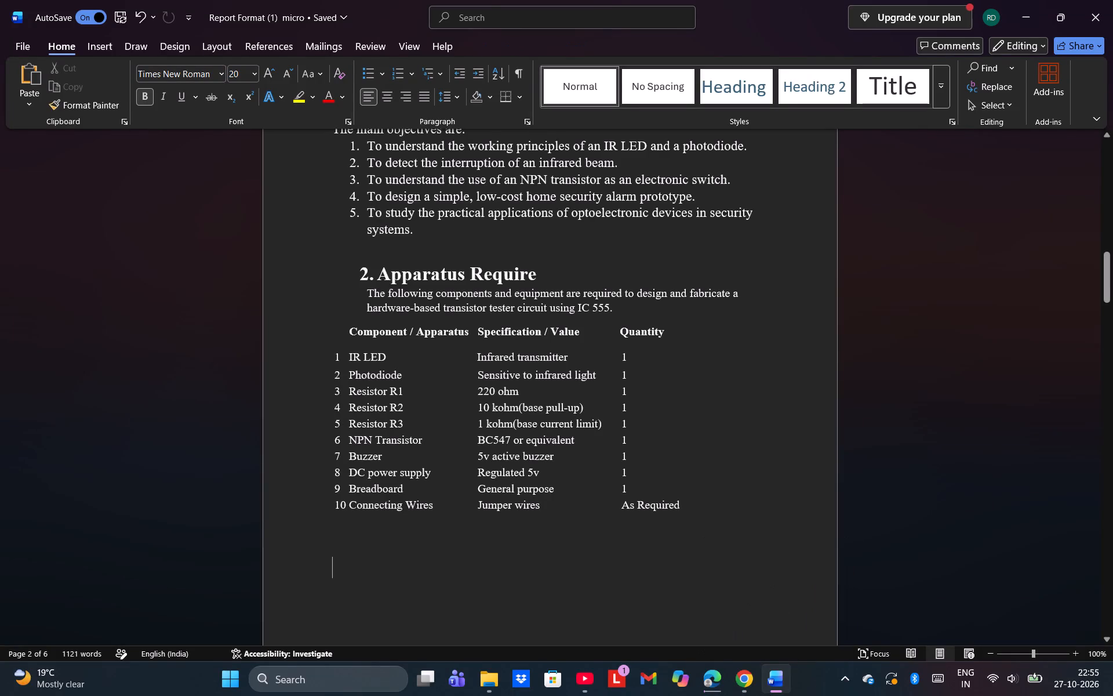
{"action": "scroll", "coordinate": [598, 566], "scroll_direction": "down", "scroll_amount": 1}
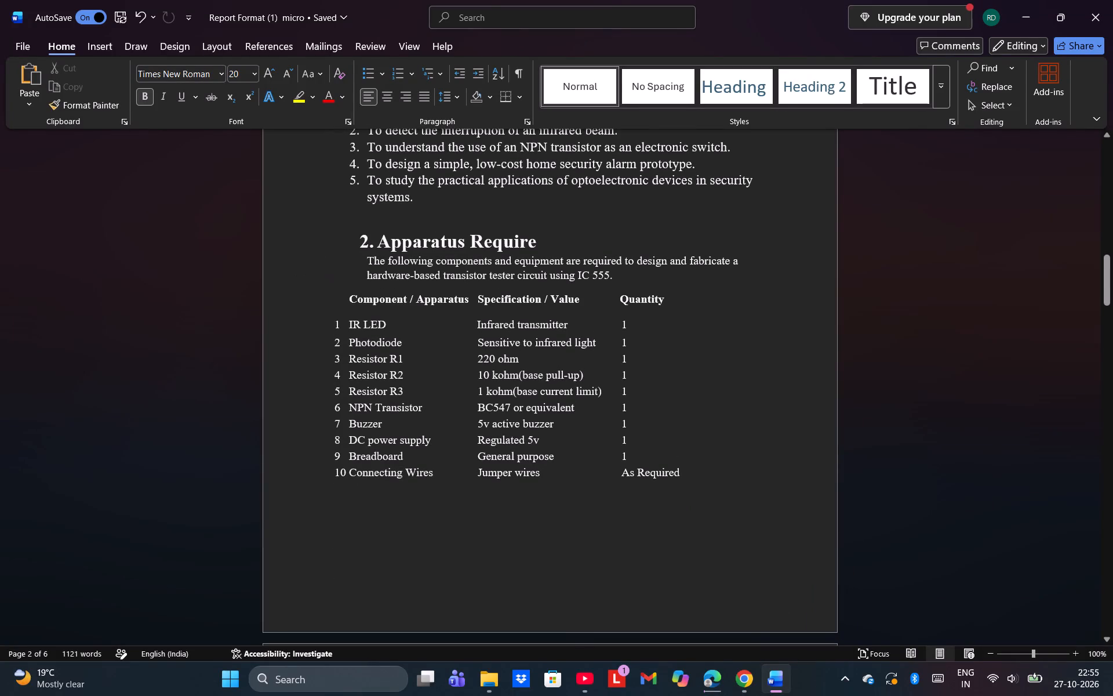
{"action": "left_click", "coordinate": [548, 241]}
{"action": "key", "text": "d"}
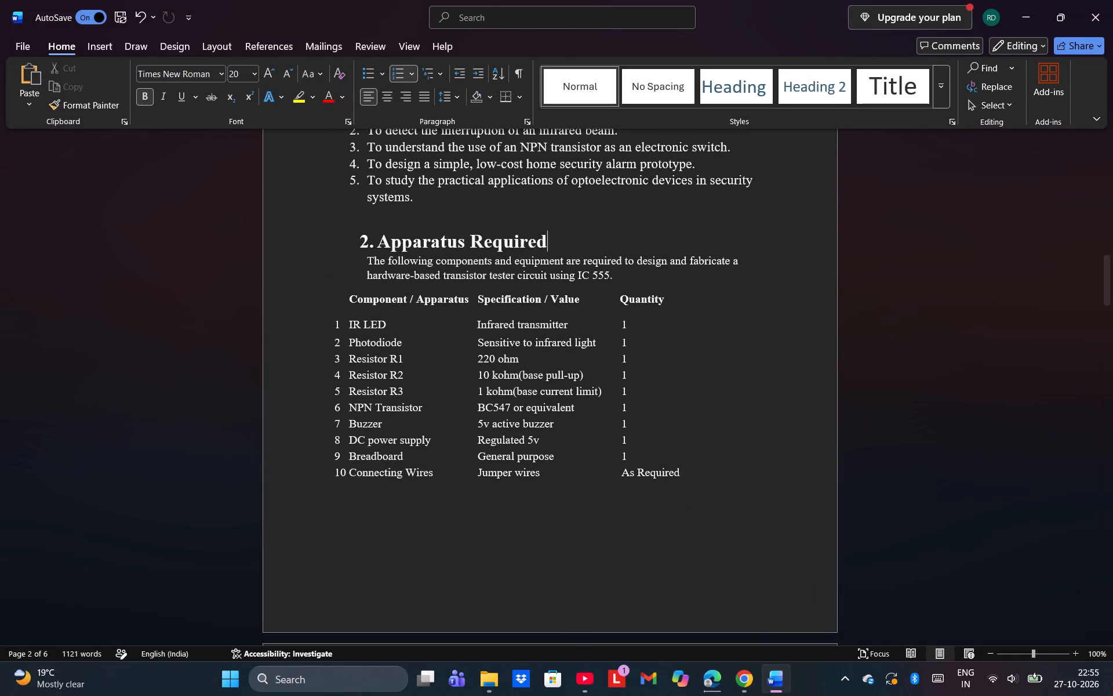
Indent the "Component / Apparatus" column header in the apparatus table by six spaces.
{"action": "left_click", "coordinate": [345, 299]}
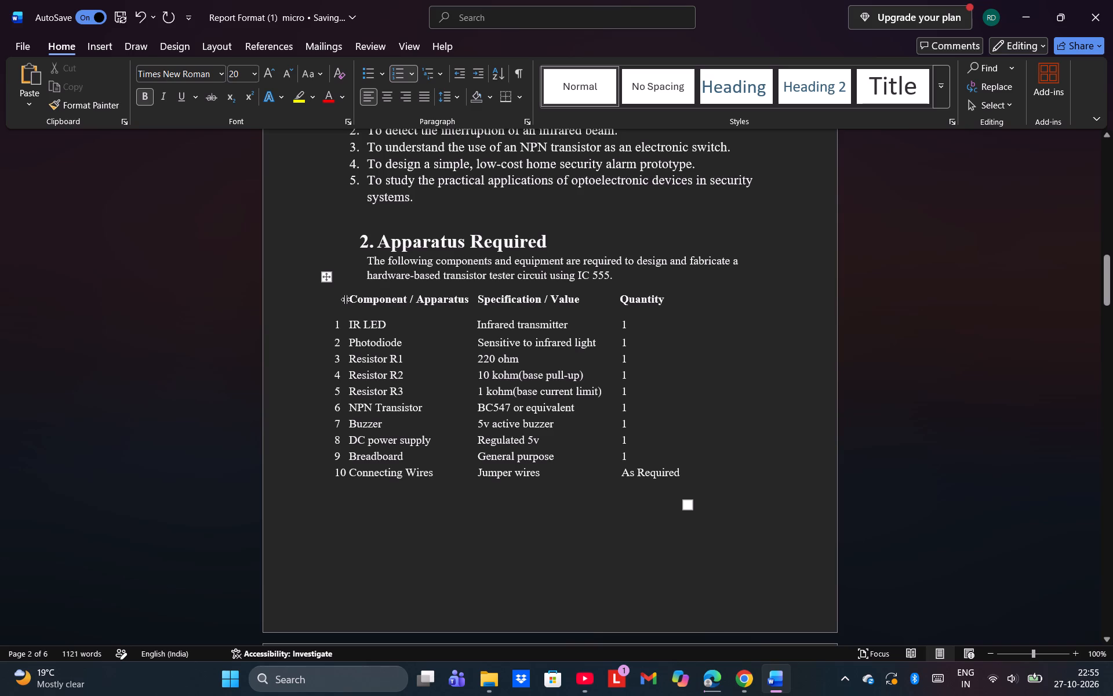
{"action": "left_click", "coordinate": [352, 295]}
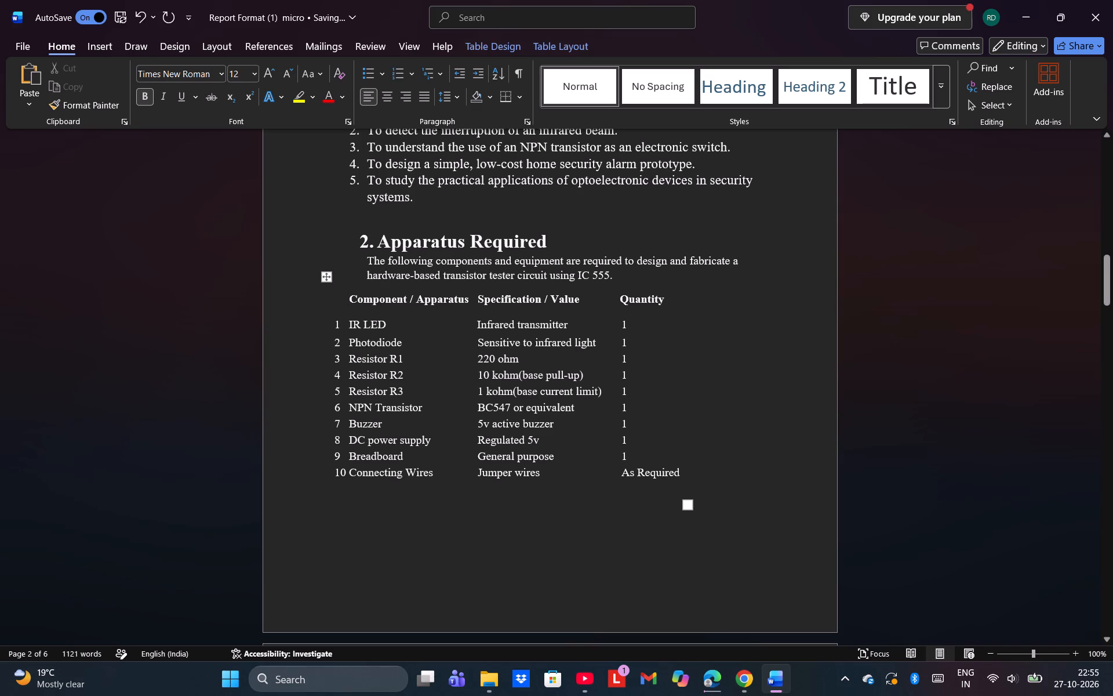
{"action": "key", "text": "space"}
{"action": "key", "text": "space"}
{"action": "key", "text": "space"}
{"action": "key", "text": "space"}
{"action": "key", "text": "space"}
{"action": "key", "text": "space"}
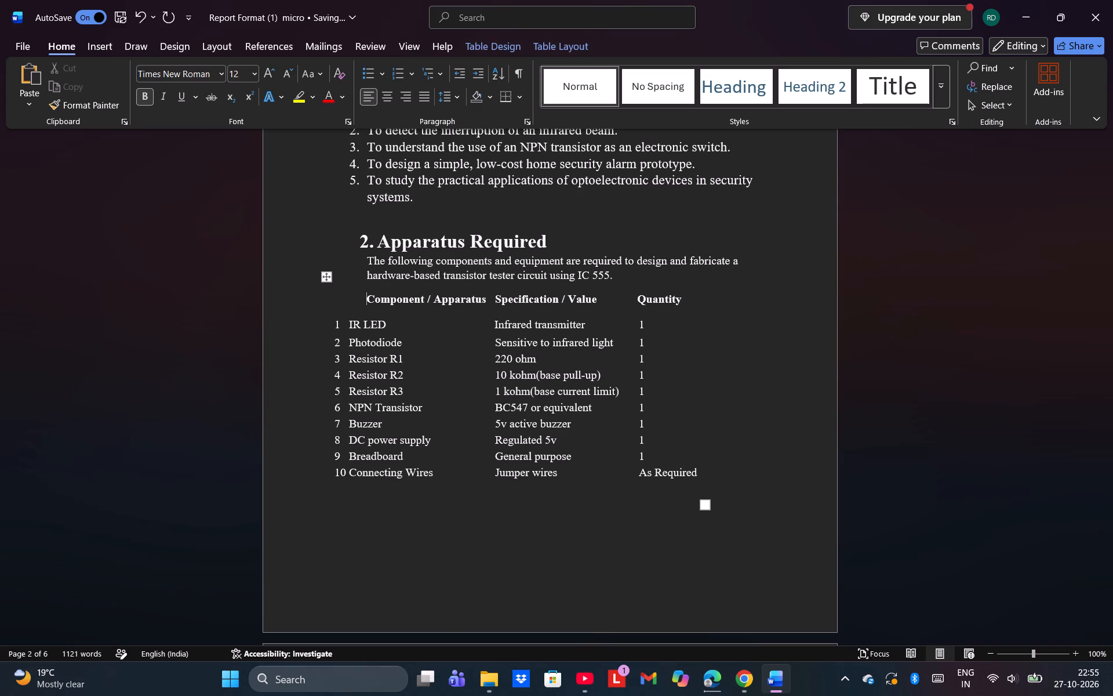
Indent serial number 1 in the IR LED row by eleven spaces so it sits beside the component name.
{"action": "key", "text": "Down"}
{"action": "key", "text": "Left"}
{"action": "key", "text": "Left"}
{"action": "key", "text": "Left"}
{"action": "key", "text": "Left"}
{"action": "key", "text": "Left"}
{"action": "key", "text": "Left"}
{"action": "key", "text": "Right"}
{"action": "key", "text": "space"}
{"action": "key", "text": "space"}
{"action": "key", "text": "space"}
{"action": "key", "text": "space"}
{"action": "key", "text": "space"}
{"action": "key", "text": "space"}
{"action": "key", "text": "space"}
{"action": "key", "text": "space"}
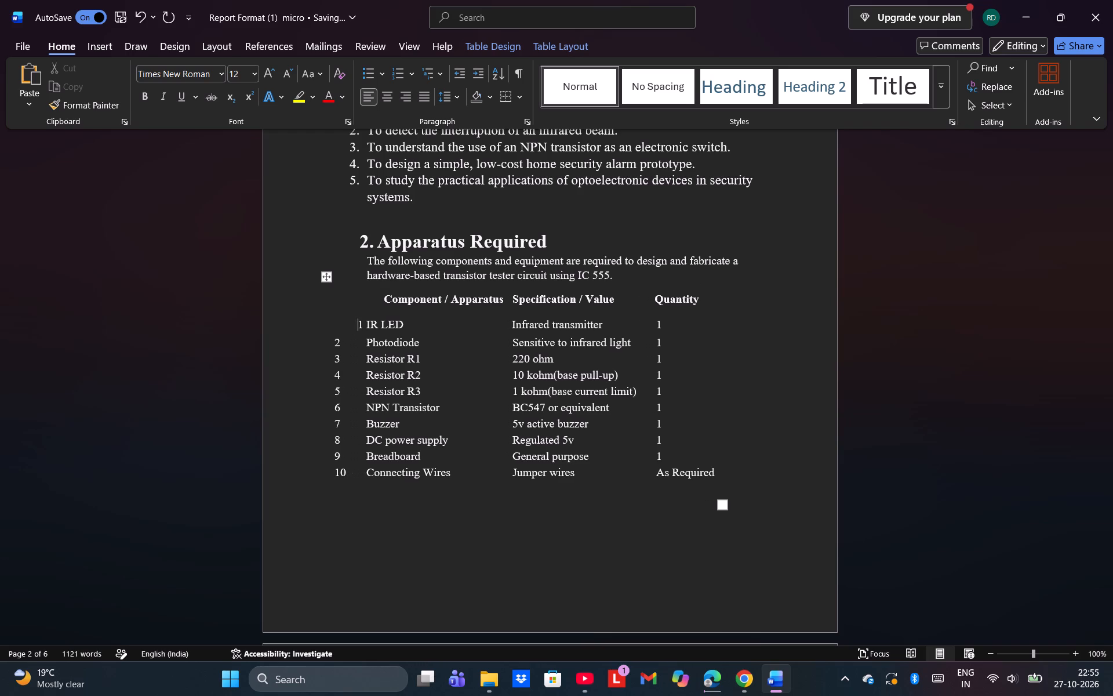
{"action": "key", "text": "space"}
{"action": "key", "text": "space"}
{"action": "key", "text": "space"}
Indent serial number 2 in the Photodiode row by eleven spaces, aligning it under number 1.
{"action": "key", "text": "Down"}
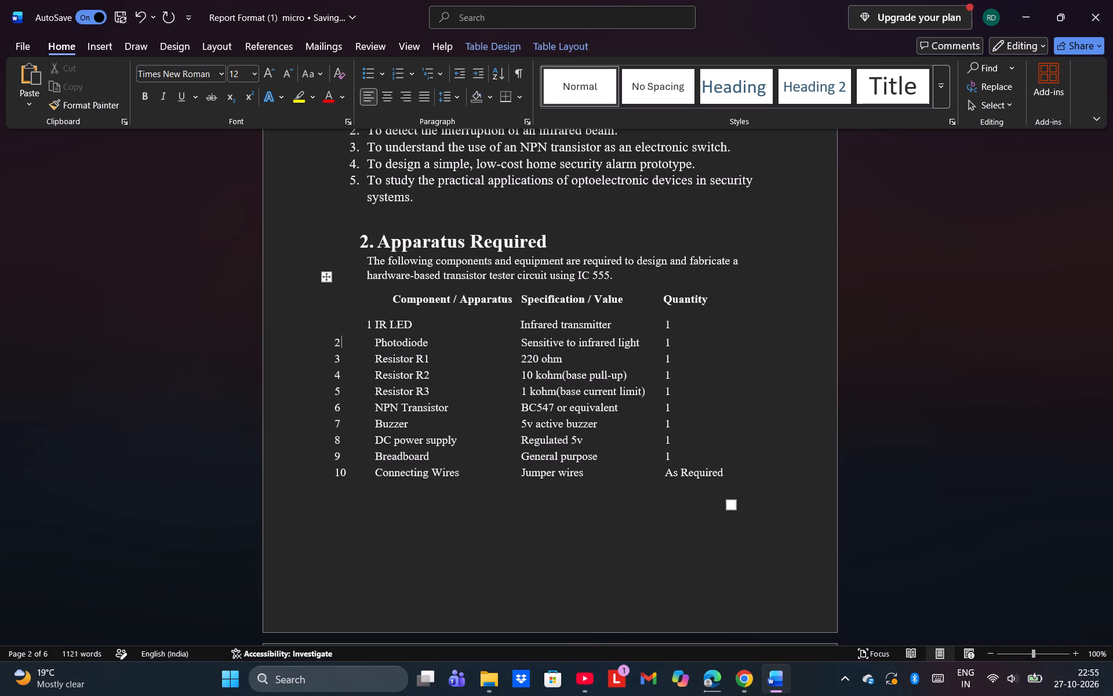
{"action": "key", "text": "Left"}
{"action": "key", "text": "space"}
{"action": "key", "text": "space"}
{"action": "key", "text": "space"}
{"action": "key", "text": "space"}
{"action": "key", "text": "space"}
{"action": "key", "text": "space"}
{"action": "key", "text": "space"}
{"action": "key", "text": "space"}
{"action": "key", "text": "space"}
{"action": "key", "text": "space"}
{"action": "key", "text": "space"}
Indent serial number 3 in the Resistor R1 row by eleven spaces to match the rows above.
{"action": "key", "text": "Left"}
{"action": "key", "text": "Left"}
{"action": "key", "text": "Down"}
{"action": "key", "text": "Left"}
{"action": "key", "text": "space"}
{"action": "key", "text": "space"}
{"action": "key", "text": "space"}
{"action": "key", "text": "space"}
{"action": "key", "text": "space"}
{"action": "key", "text": "space"}
{"action": "key", "text": "space"}
{"action": "key", "text": "space"}
{"action": "key", "text": "space"}
{"action": "key", "text": "space"}
{"action": "key", "text": "space"}
Indent serial number 4 in the Resistor R2 row by eleven spaces to match the rows above.
{"action": "key", "text": "Down"}
{"action": "key", "text": "Left"}
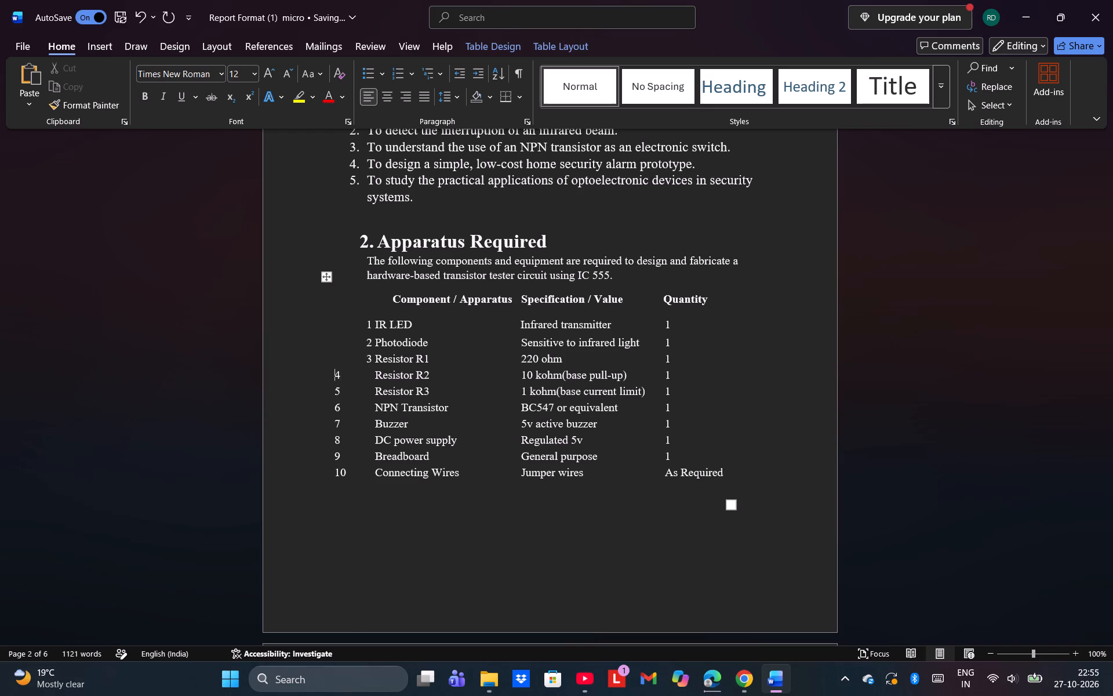
{"action": "key", "text": "space"}
{"action": "key", "text": "space"}
{"action": "key", "text": "space"}
{"action": "key", "text": "space"}
{"action": "key", "text": "space"}
{"action": "key", "text": "space"}
{"action": "key", "text": "space"}
{"action": "key", "text": "space"}
{"action": "key", "text": "space"}
{"action": "key", "text": "space"}
{"action": "key", "text": "space"}
Indent serial number 5 in the Resistor R3 row by eleven spaces to match the rows above.
{"action": "key", "text": "Down"}
{"action": "key", "text": "Left"}
{"action": "key", "text": "space"}
{"action": "key", "text": "space"}
{"action": "key", "text": "space"}
{"action": "key", "text": "space"}
{"action": "key", "text": "space"}
{"action": "key", "text": "space"}
{"action": "key", "text": "space"}
{"action": "key", "text": "space"}
{"action": "key", "text": "space"}
{"action": "key", "text": "space"}
{"action": "key", "text": "space"}
Indent serial number 6 in the NPN Transistor row by eleven spaces to match the rows above.
{"action": "key", "text": "Down"}
{"action": "key", "text": "Left"}
{"action": "key", "text": "space"}
{"action": "key", "text": "space"}
{"action": "key", "text": "space"}
{"action": "key", "text": "space"}
{"action": "key", "text": "space"}
{"action": "key", "text": "space"}
{"action": "key", "text": "space"}
{"action": "key", "text": "space"}
{"action": "key", "text": "space"}
{"action": "key", "text": "space"}
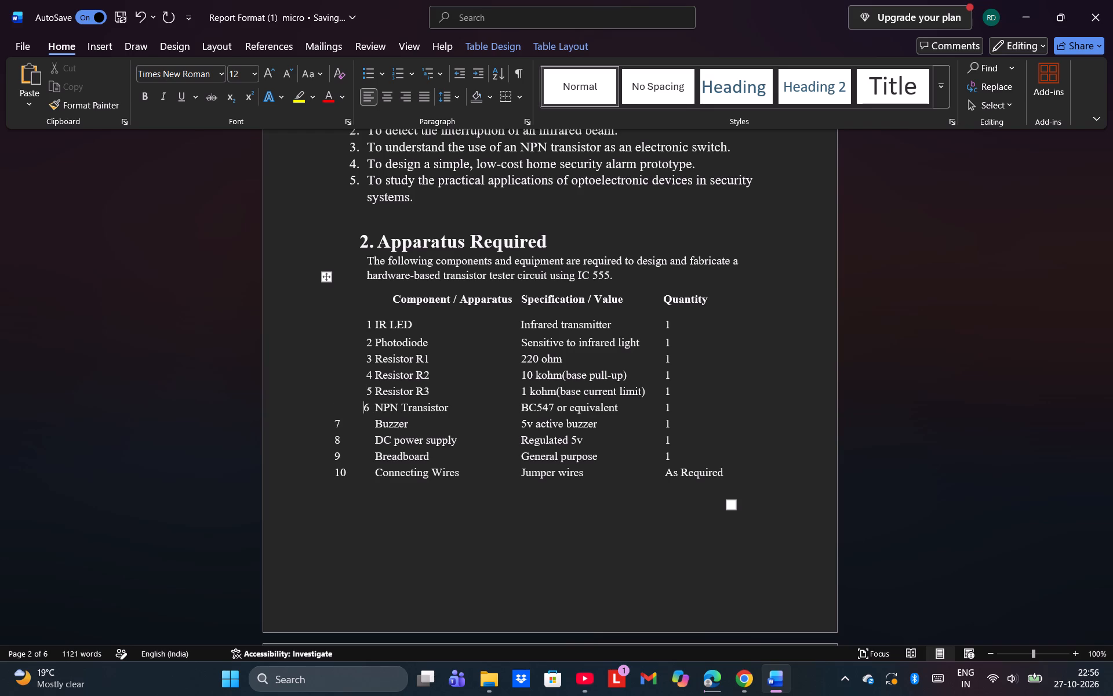
{"action": "key", "text": "space"}
Indent serial number 7 in the Buzzer row by eleven spaces to match the rows above.
{"action": "key", "text": "Down"}
{"action": "key", "text": "Left"}
{"action": "key", "text": "space"}
{"action": "key", "text": "space"}
{"action": "key", "text": "space"}
{"action": "key", "text": "space"}
{"action": "key", "text": "space"}
{"action": "key", "text": "space"}
{"action": "key", "text": "space"}
{"action": "key", "text": "space"}
{"action": "key", "text": "space"}
{"action": "key", "text": "space"}
{"action": "key", "text": "space"}
Indent serial number 8 in the DC power supply row by eleven spaces to match the rows above.
{"action": "key", "text": "Down"}
{"action": "key", "text": "Left"}
{"action": "key", "text": "space"}
{"action": "key", "text": "space"}
{"action": "key", "text": "space"}
{"action": "key", "text": "space"}
{"action": "key", "text": "space"}
{"action": "key", "text": "space"}
{"action": "key", "text": "space"}
{"action": "key", "text": "space"}
{"action": "key", "text": "space"}
{"action": "key", "text": "space"}
{"action": "key", "text": "space"}
Indent serial number 9 in the Breadboard row by eleven spaces to match the rows above.
{"action": "key", "text": "Down"}
{"action": "key", "text": "Left"}
{"action": "key", "text": "space"}
{"action": "key", "text": "space"}
{"action": "key", "text": "space"}
{"action": "key", "text": "space"}
{"action": "key", "text": "space"}
{"action": "key", "text": "space"}
{"action": "key", "text": "space"}
{"action": "key", "text": "space"}
{"action": "key", "text": "space"}
{"action": "key", "text": "space"}
{"action": "key", "text": "space"}
Indent serial number 10 in the Connecting Wires row by eight spaces, keeping it beside the component name.
{"action": "key", "text": "Down"}
{"action": "key", "text": "Left"}
{"action": "key", "text": "Left"}
{"action": "key", "text": "space"}
{"action": "key", "text": "space"}
{"action": "key", "text": "space"}
{"action": "key", "text": "space"}
{"action": "key", "text": "space"}
{"action": "key", "text": "space"}
{"action": "key", "text": "space"}
{"action": "key", "text": "space"}
{"action": "key", "text": "space"}
{"action": "key", "text": "Right"}
{"action": "key", "text": "Right"}
{"action": "key", "text": "Right"}
{"action": "key", "text": "Left"}
{"action": "key", "text": "Left"}
{"action": "key", "text": "Left"}
{"action": "key", "text": "BackSpace"}
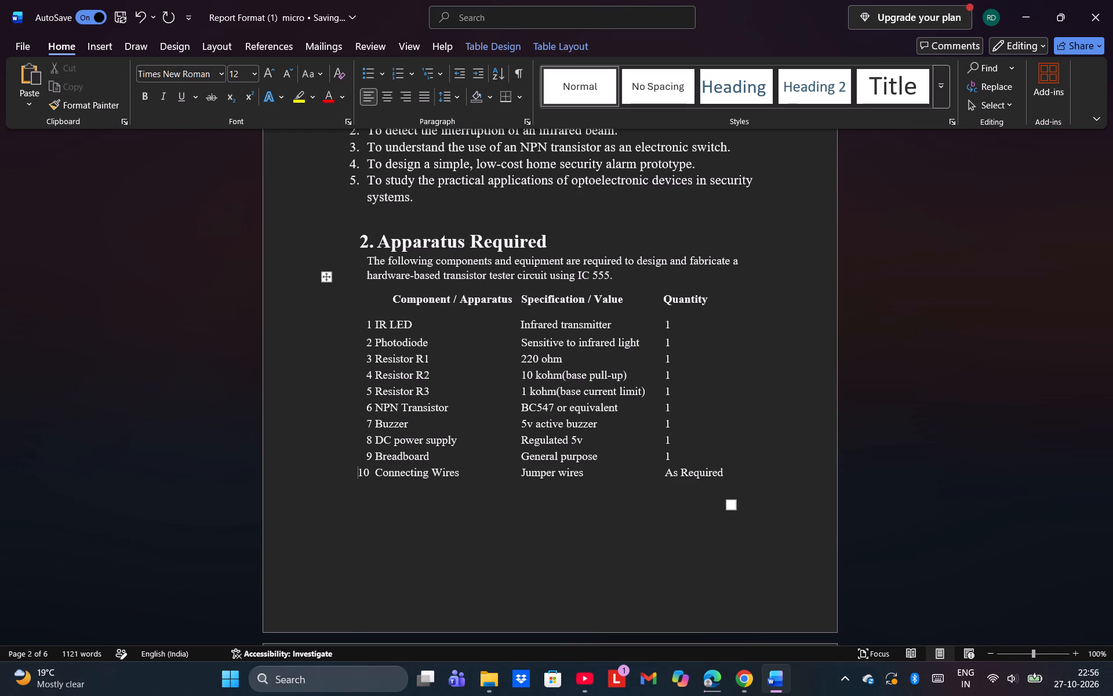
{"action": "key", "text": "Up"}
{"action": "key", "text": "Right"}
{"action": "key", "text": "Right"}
Remove one leading space before serial numbers 9, 8, 7 and 6 in the apparatus table.
{"action": "key", "text": "Right"}
{"action": "key", "text": "BackSpace"}
{"action": "key", "text": "Up"}
{"action": "key", "text": "BackSpace"}
{"action": "key", "text": "Up"}
{"action": "key", "text": "BackSpace"}
{"action": "key", "text": "Up"}
{"action": "key", "text": "BackSpace"}
Remove one leading space before serial numbers 5, 4, 3 and 2 in the apparatus table.
{"action": "key", "text": "Up"}
{"action": "key", "text": "BackSpace"}
{"action": "key", "text": "Up"}
{"action": "key", "text": "BackSpace"}
{"action": "key", "text": "Up"}
{"action": "key", "text": "BackSpace"}
{"action": "key", "text": "Up"}
{"action": "key", "text": "BackSpace"}
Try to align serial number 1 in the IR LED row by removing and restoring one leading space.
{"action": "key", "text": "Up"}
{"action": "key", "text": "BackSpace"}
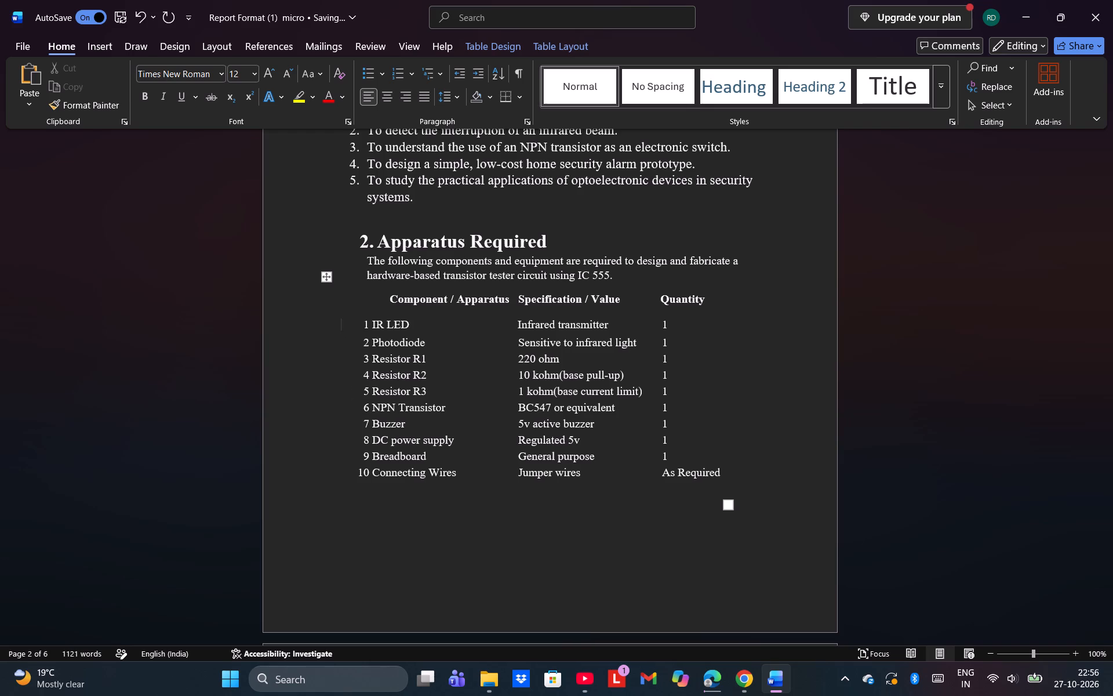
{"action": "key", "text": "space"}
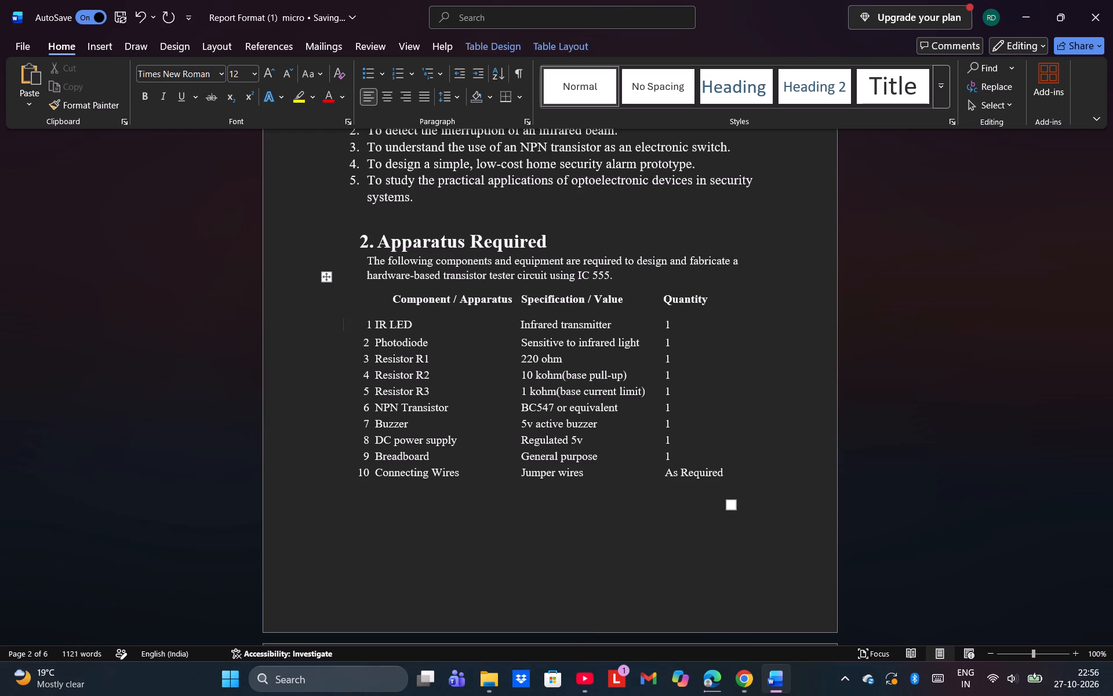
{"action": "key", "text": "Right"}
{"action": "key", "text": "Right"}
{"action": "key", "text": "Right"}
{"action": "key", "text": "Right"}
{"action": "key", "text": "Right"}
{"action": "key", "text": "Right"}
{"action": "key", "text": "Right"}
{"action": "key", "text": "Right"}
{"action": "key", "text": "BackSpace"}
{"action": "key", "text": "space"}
Add three spaces after serial number 1 in the IR LED row.
{"action": "key", "text": "Right"}
{"action": "key", "text": "space"}
{"action": "key", "text": "space"}
{"action": "key", "text": "space"}
{"action": "key", "text": "Left"}
{"action": "key", "text": "Left"}
{"action": "left_click", "coordinate": [373, 321]}
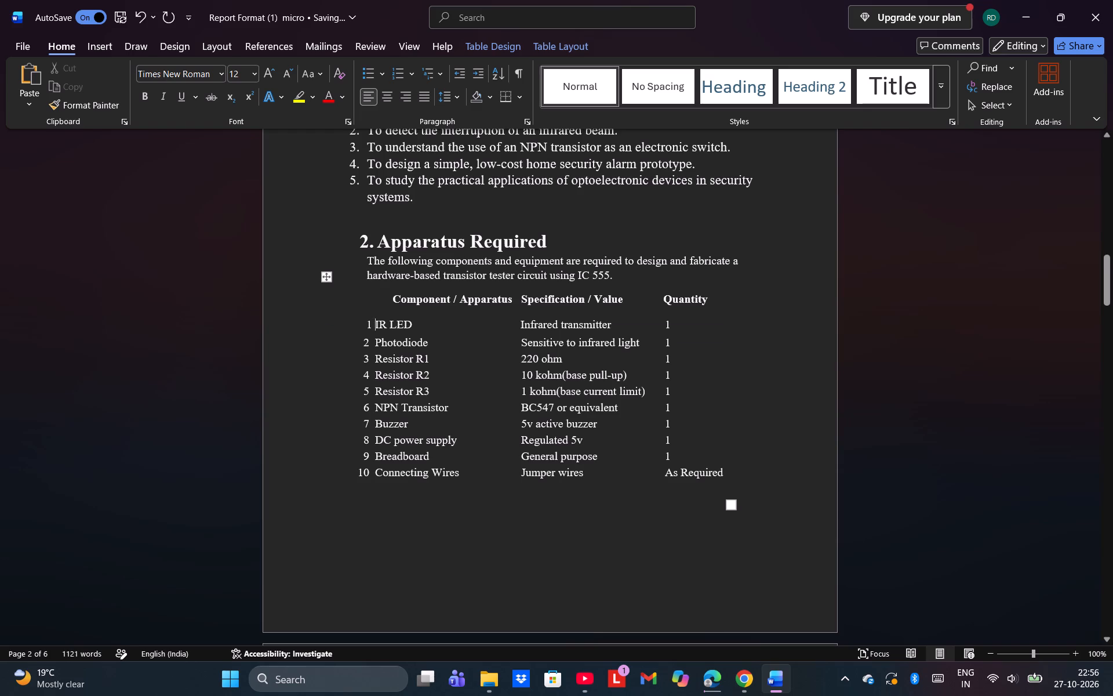
{"action": "key", "text": "space"}
{"action": "key", "text": "BackSpace"}
Remove one space before serial number 1 to line it up with the serial numbers below.
{"action": "key", "text": "Left"}
{"action": "key", "text": "Left"}
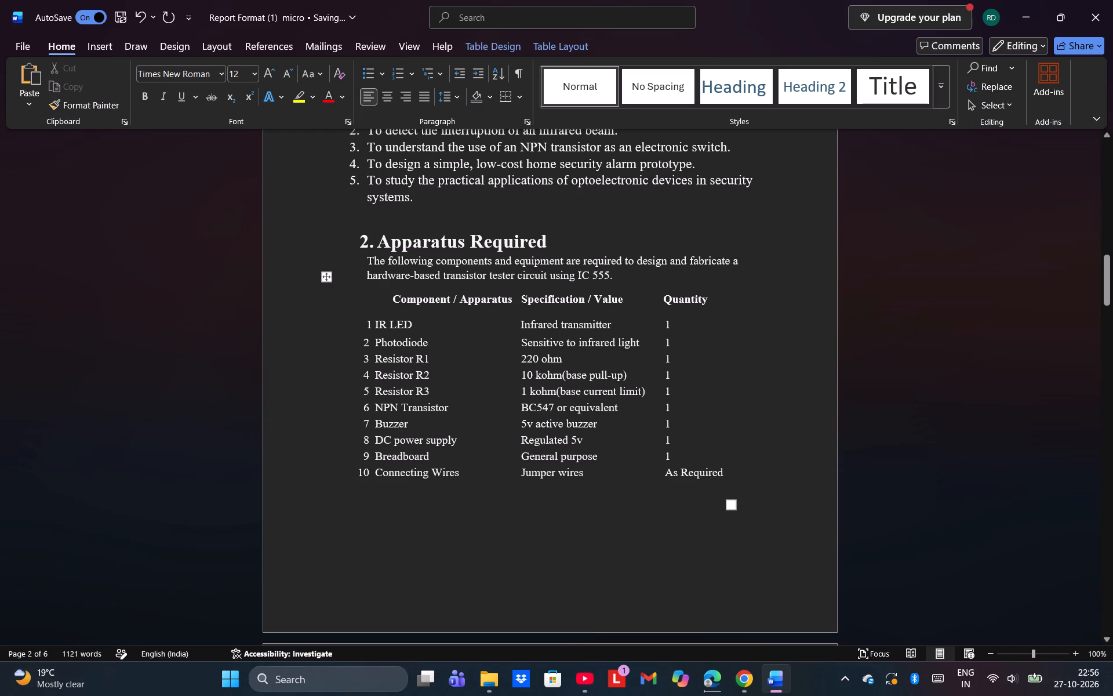
{"action": "left_click", "coordinate": [366, 328]}
{"action": "key", "text": "BackSpace"}
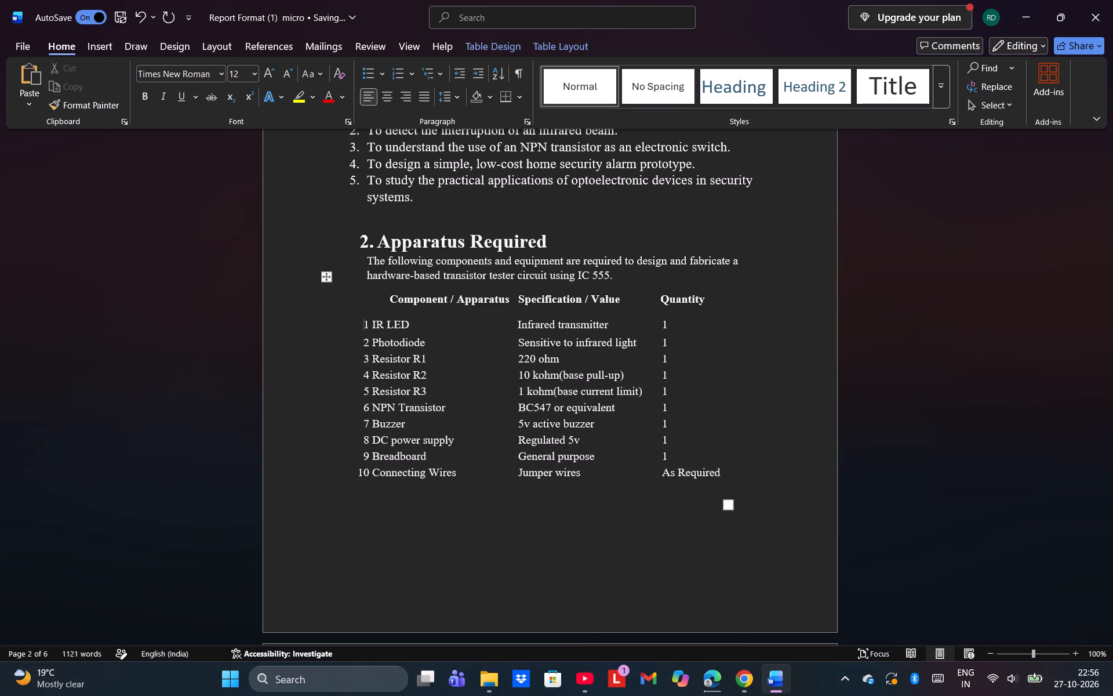
Add a single period after serial numbers 1 to 5 in the apparatus table.
{"action": "key", "text": "Right"}
{"action": "key", "text": "period"}
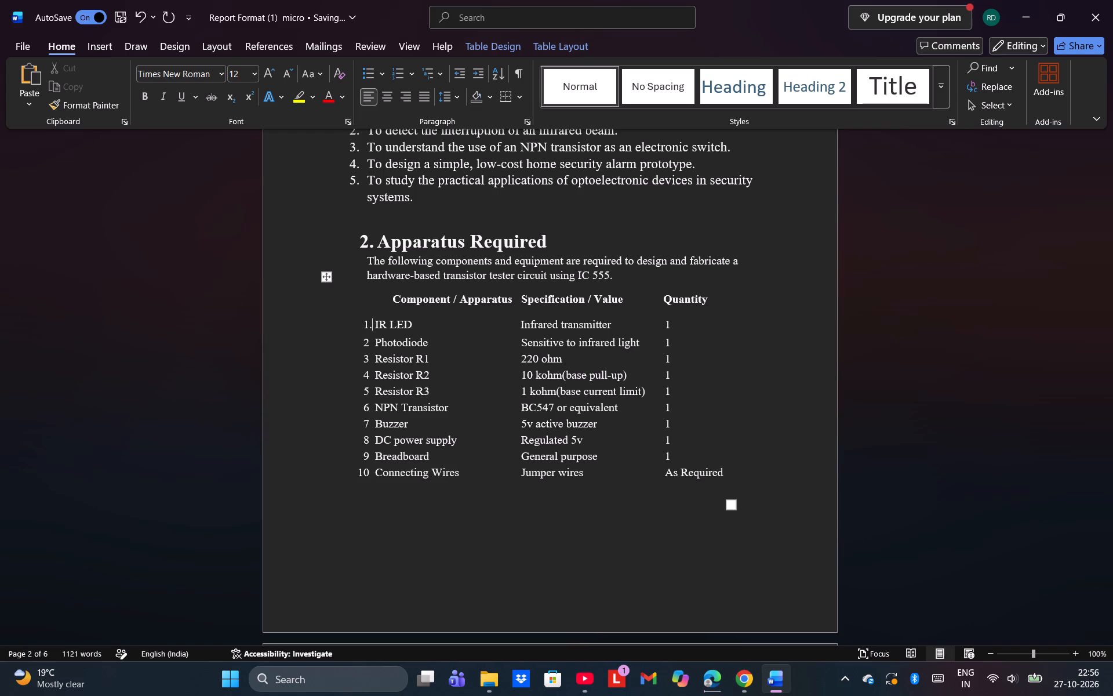
{"action": "key", "text": "Down"}
{"action": "key", "text": "period"}
{"action": "key", "text": "Down"}
{"action": "key", "text": "period"}
{"action": "key", "text": "Down"}
{"action": "type", "text": ".."}
{"action": "key", "text": "Down"}
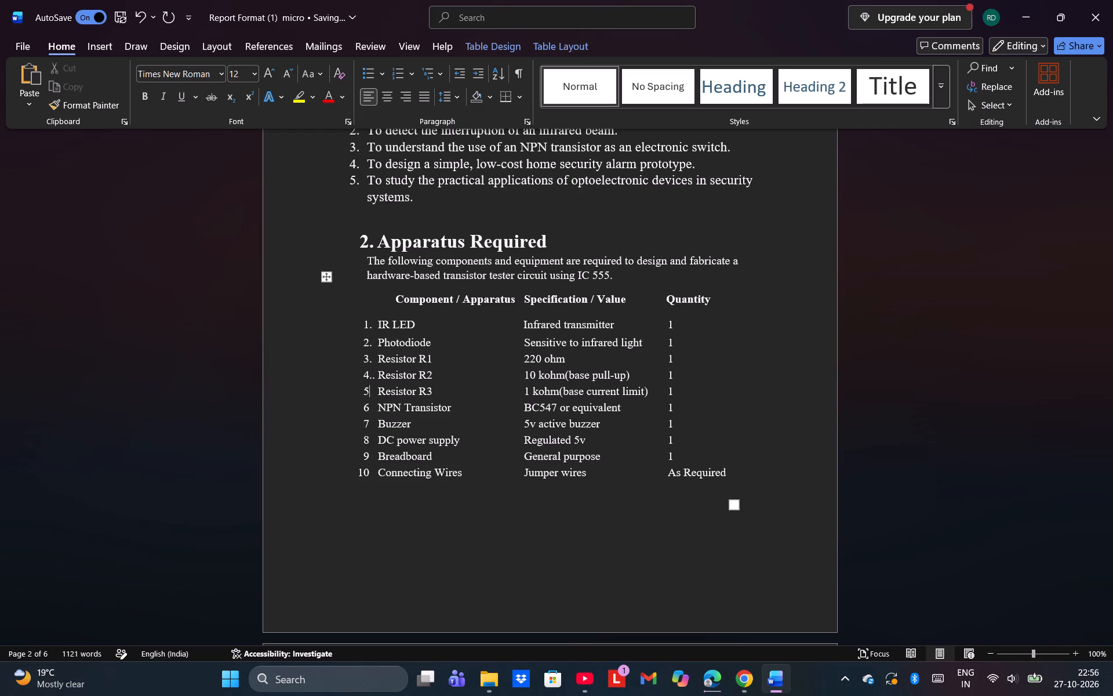
{"action": "key", "text": "Up"}
{"action": "key", "text": "BackSpace"}
{"action": "key", "text": "Down"}
{"action": "key", "text": "period"}
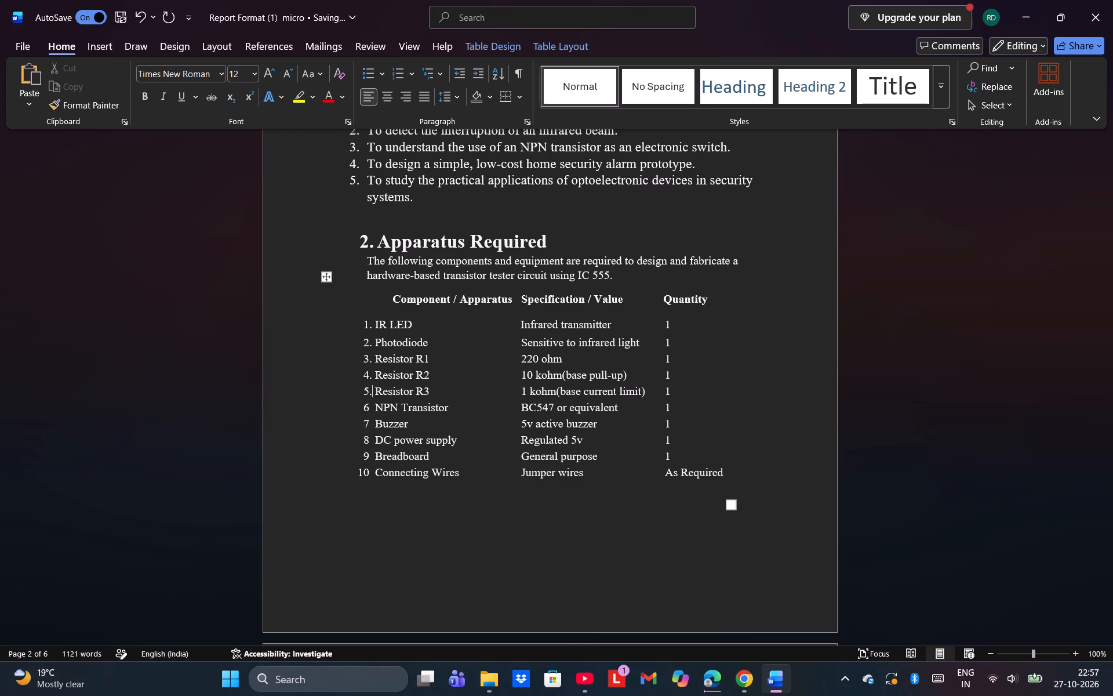
Add a single period after serial numbers 6 to 10 in the apparatus table.
{"action": "key", "text": "Down"}
{"action": "key", "text": "period"}
{"action": "key", "text": "Down"}
{"action": "key", "text": "period"}
{"action": "key", "text": "Down"}
{"action": "type", "text": ".."}
{"action": "key", "text": "BackSpace"}
{"action": "key", "text": "Down"}
{"action": "key", "text": "period"}
{"action": "key", "text": "Down"}
{"action": "key", "text": "period"}
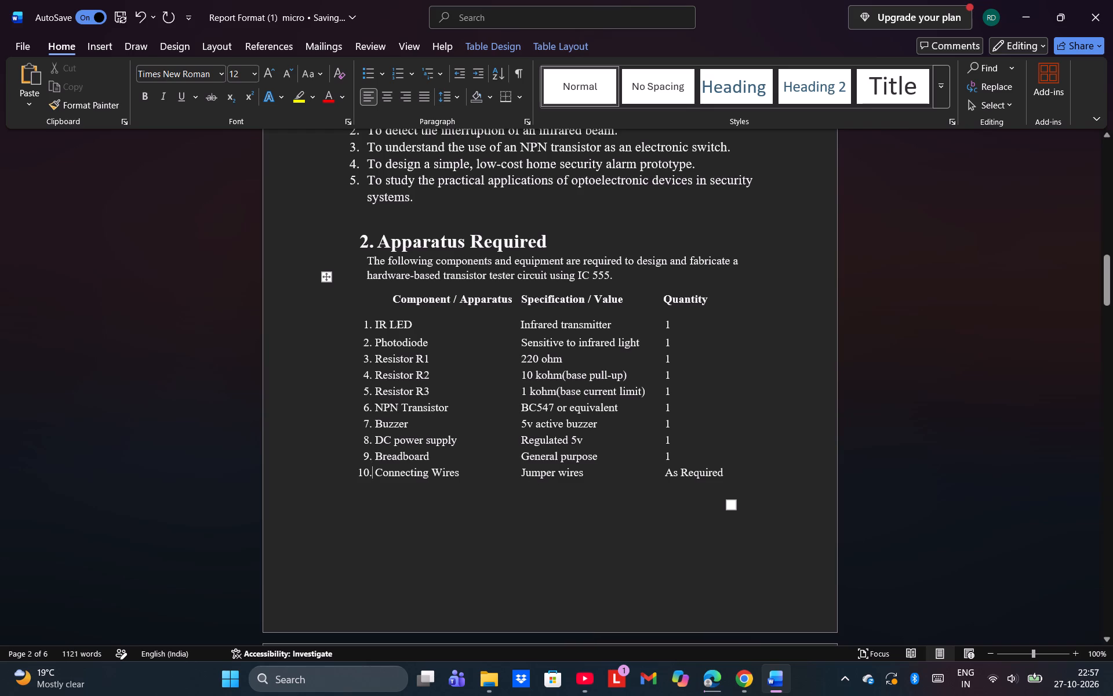
{"action": "left_click", "coordinate": [547, 552]}
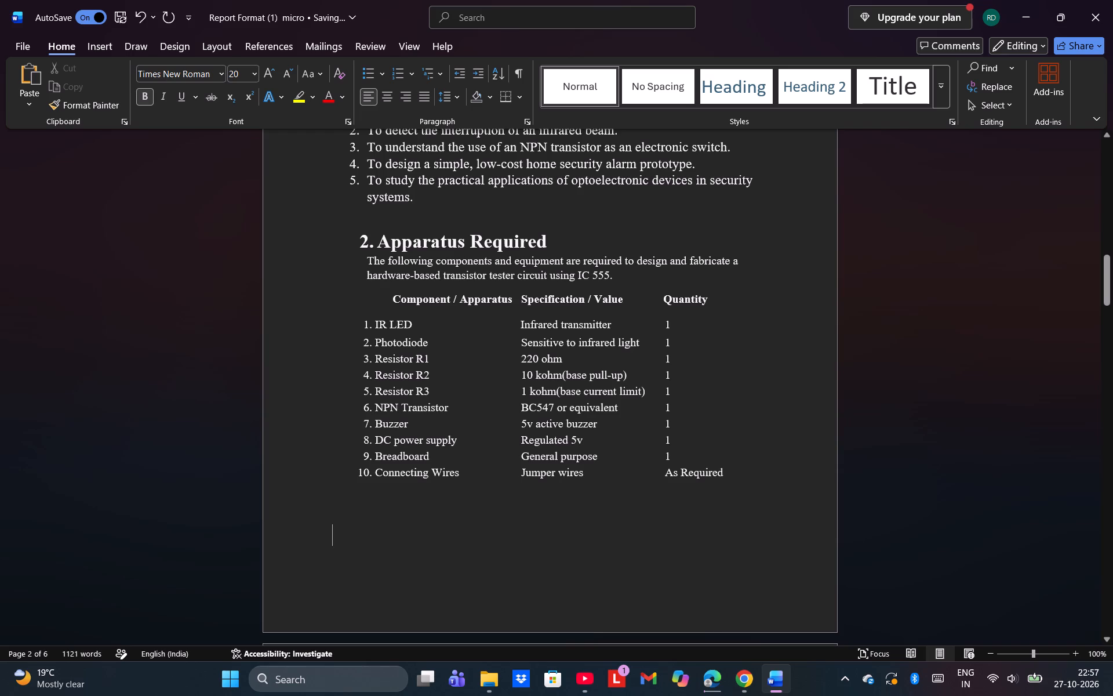
Delete eight spaces before the "Component / Apparatus" header to align it with the component names.
{"action": "left_click", "coordinate": [392, 298]}
{"action": "key", "text": "BackSpace"}
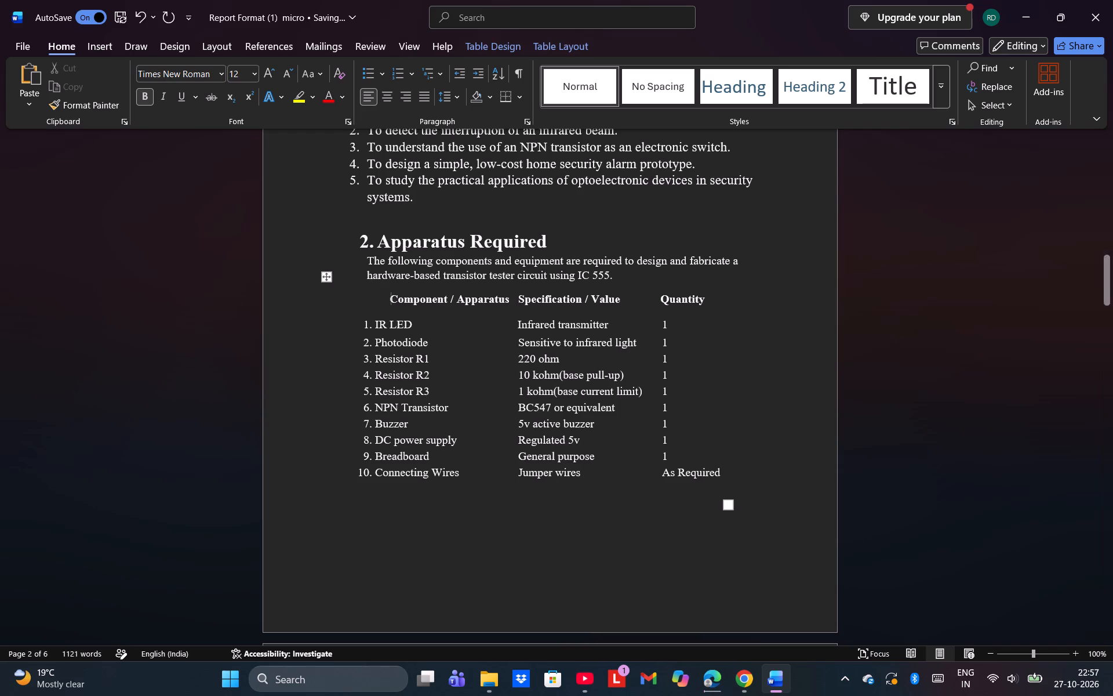
{"action": "key", "text": "BackSpace"}
{"action": "key", "text": "BackSpace"}
{"action": "key", "text": "BackSpace"}
{"action": "key", "text": "BackSpace"}
{"action": "key", "text": "BackSpace"}
{"action": "key", "text": "BackSpace"}
{"action": "key", "text": "BackSpace"}
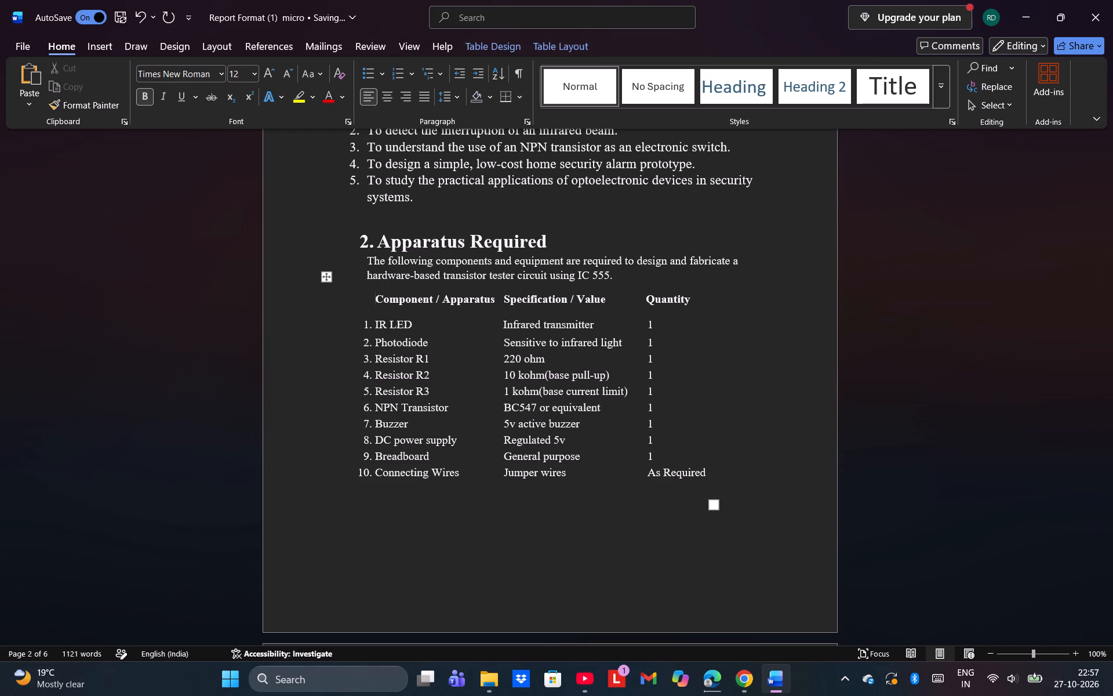
{"action": "scroll", "coordinate": [541, 631], "scroll_direction": "down", "scroll_amount": 3}
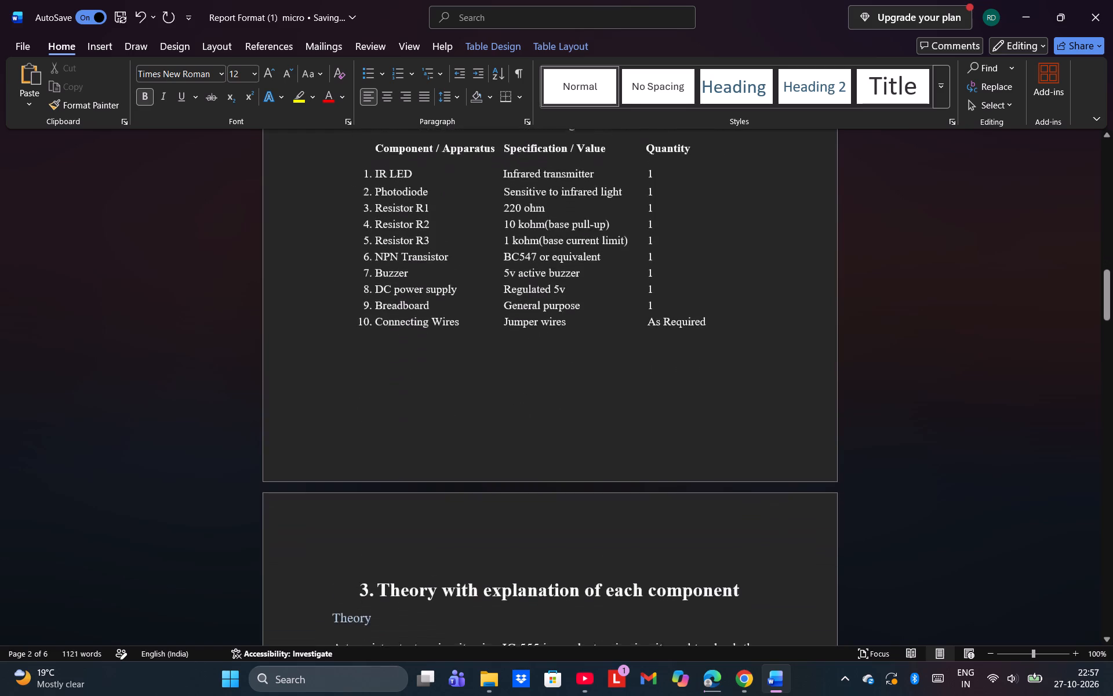
{"action": "scroll", "coordinate": [541, 631], "scroll_direction": "down", "scroll_amount": 5}
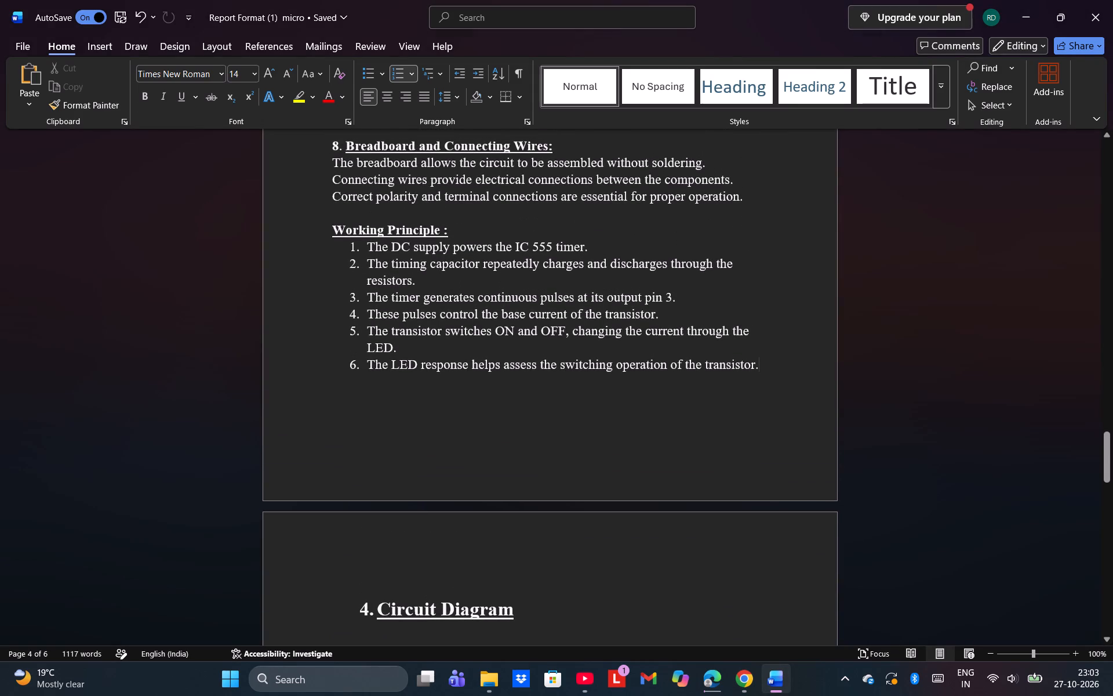
{"action": "left_click_drag", "start_coordinate": [766, 366], "coordinate": [373, 247]}
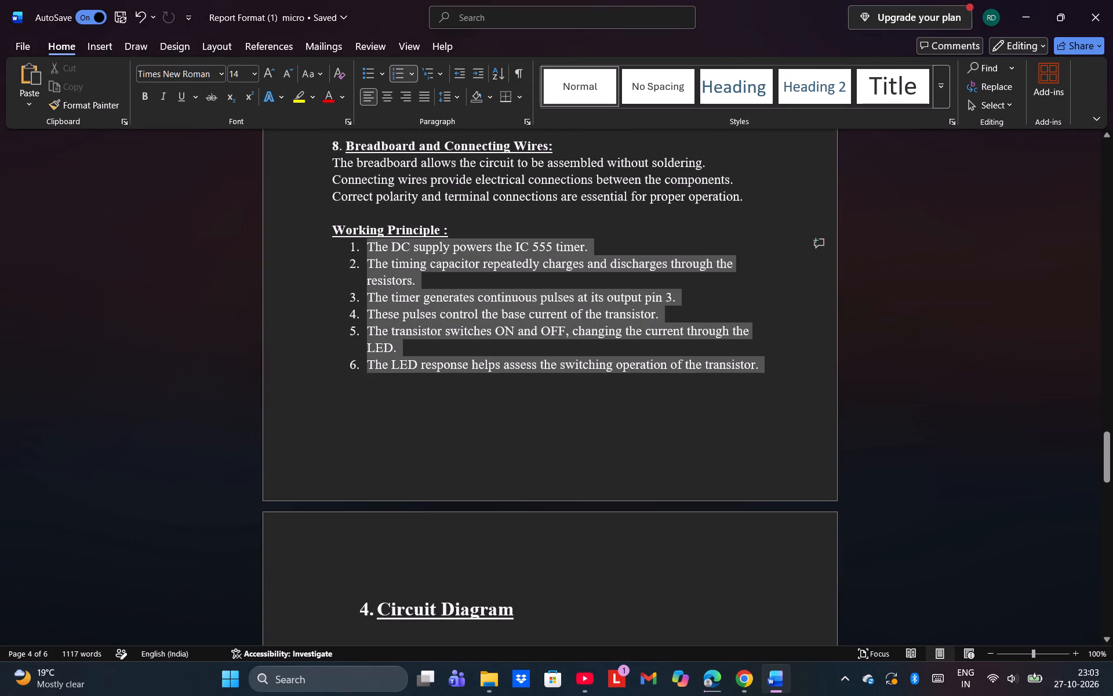
{"action": "left_click_drag", "start_coordinate": [373, 247], "coordinate": [358, 248]}
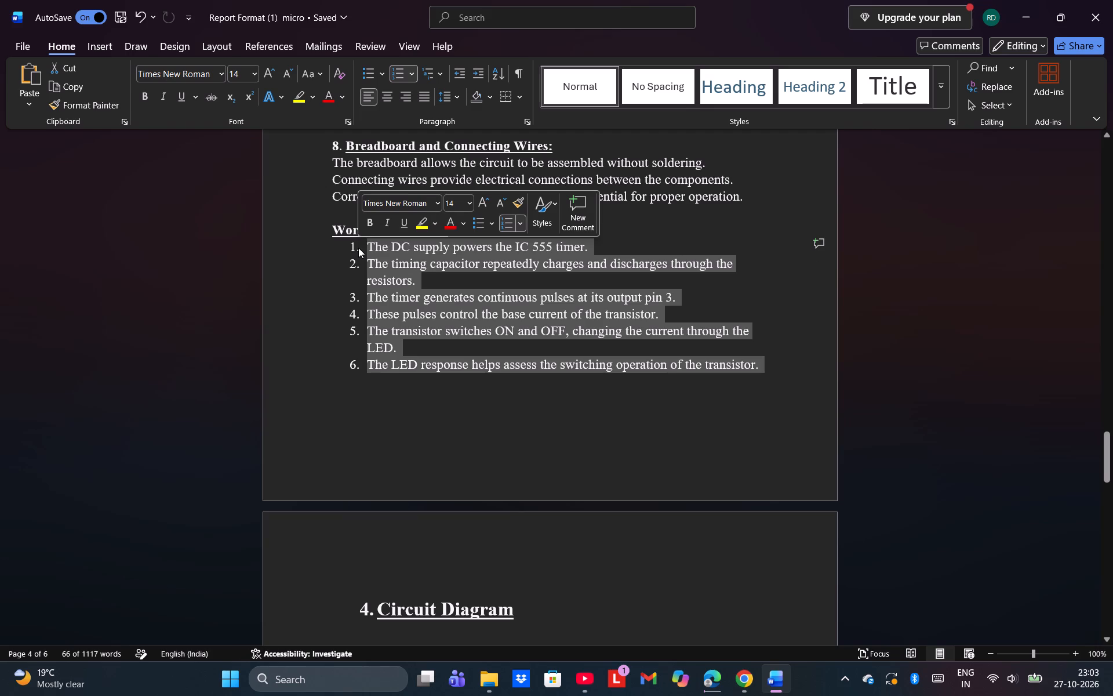
{"action": "key", "text": "BackSpace"}
{"action": "key", "text": "ctrl+v"}
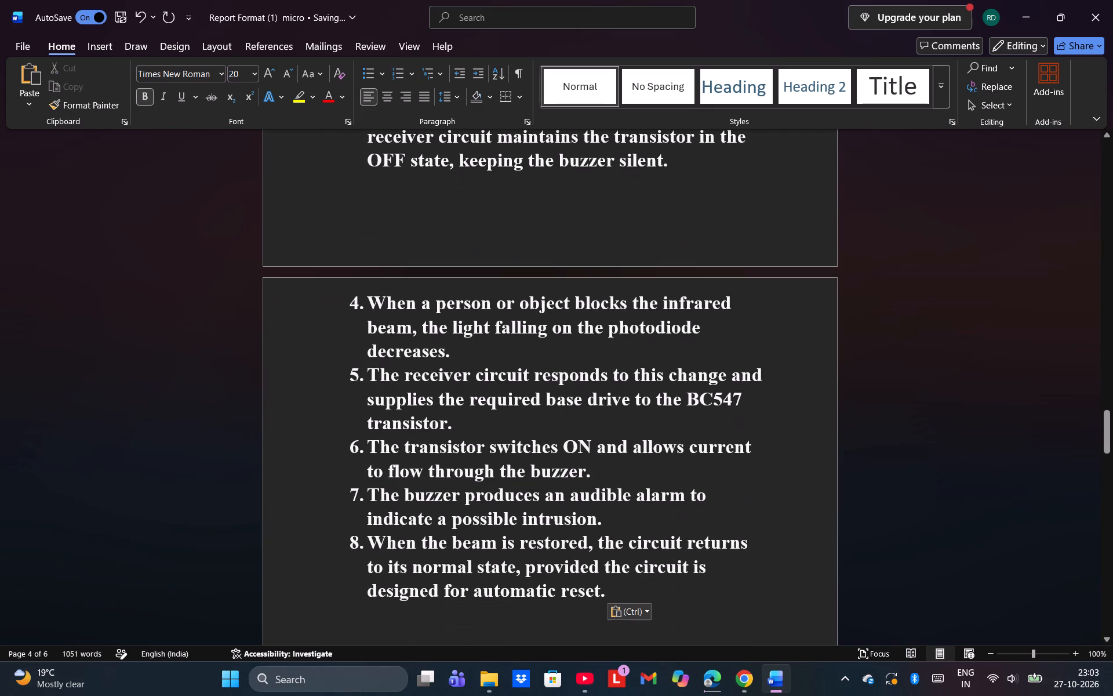
Remove bold from Working Principle items 4 to 8 and set their font size to 14.
{"action": "scroll", "coordinate": [519, 471], "scroll_direction": "down", "scroll_amount": 1}
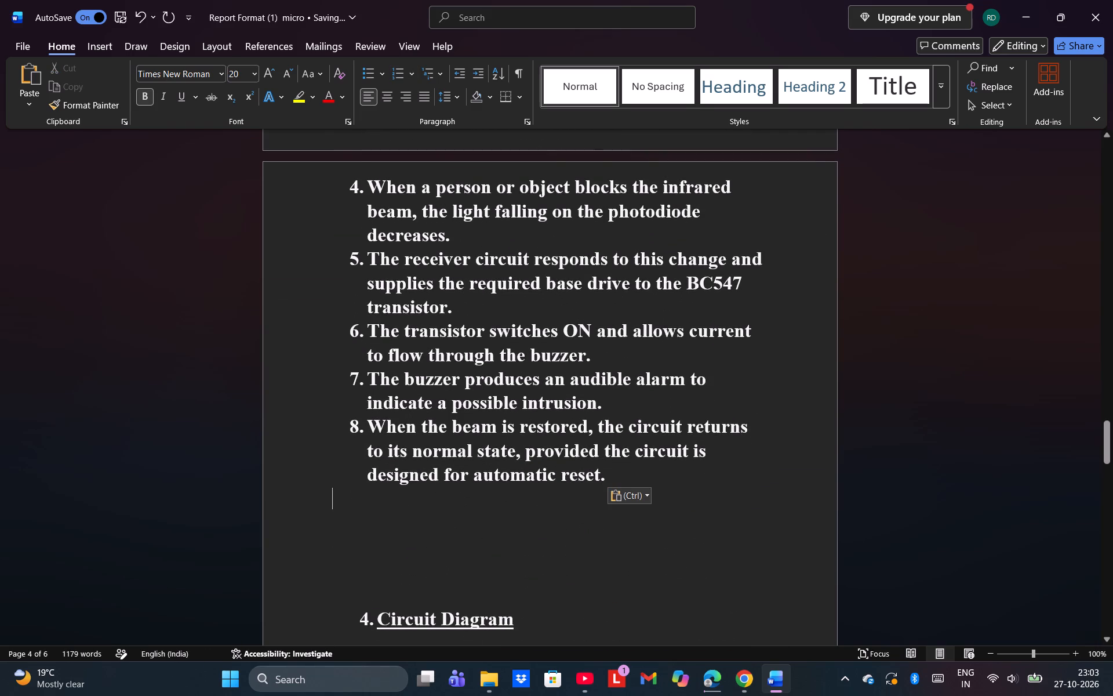
{"action": "left_click", "coordinate": [613, 482]}
{"action": "left_click_drag", "start_coordinate": [613, 482], "coordinate": [439, 413]}
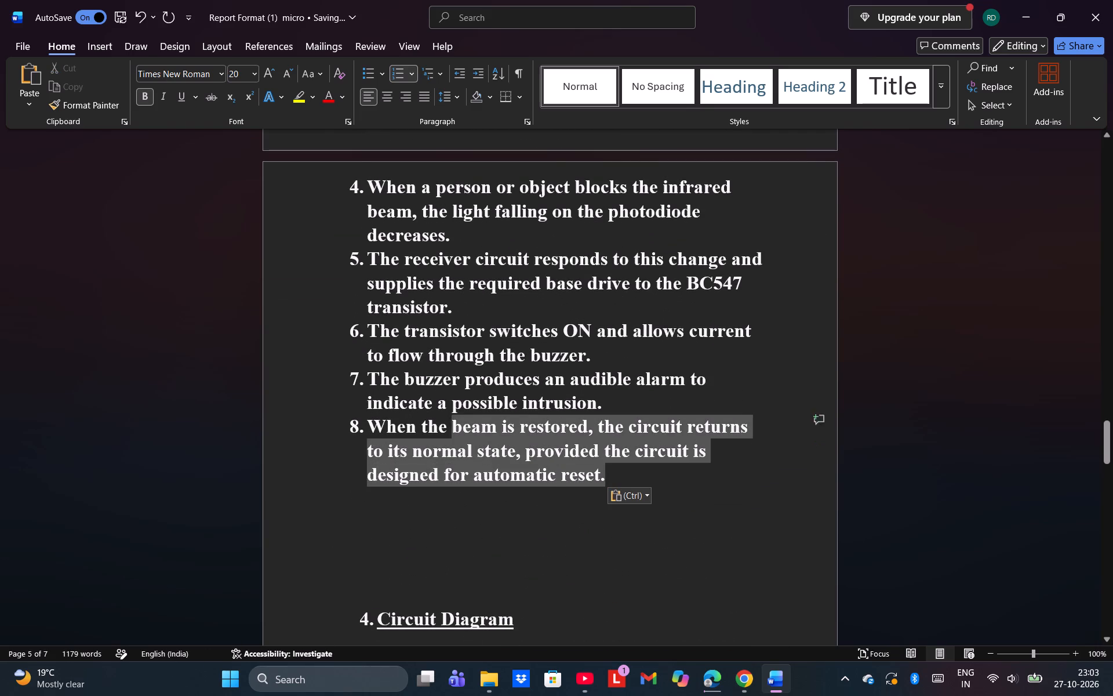
{"action": "left_click_drag", "start_coordinate": [439, 413], "coordinate": [343, 183]}
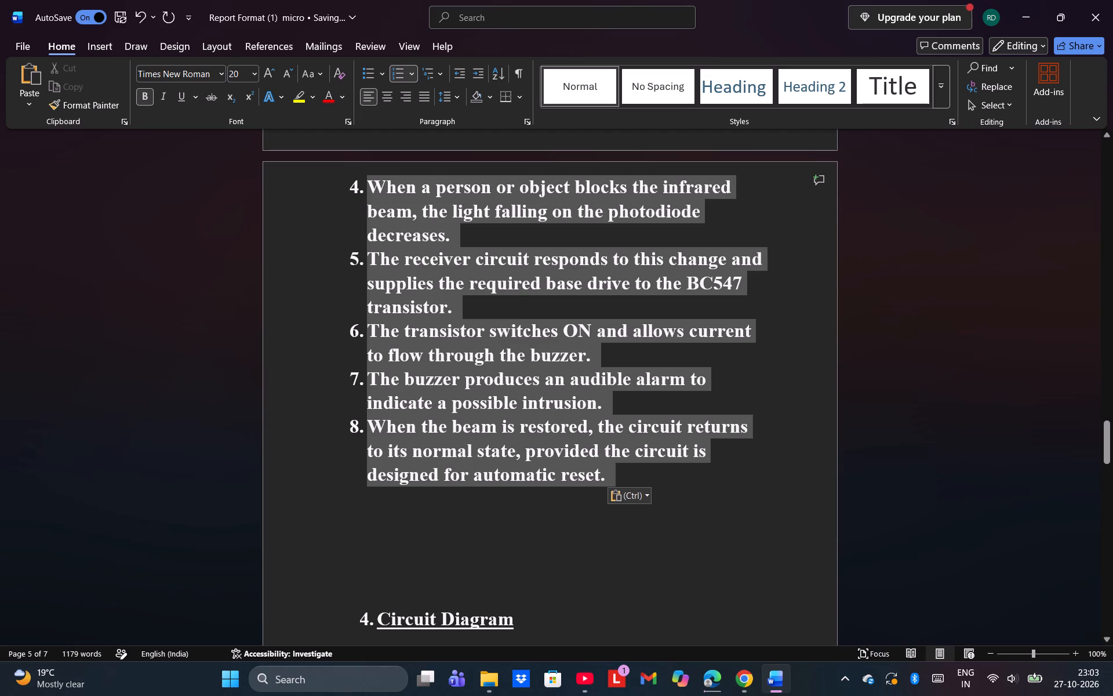
{"action": "left_click_drag", "start_coordinate": [343, 183], "coordinate": [340, 186]}
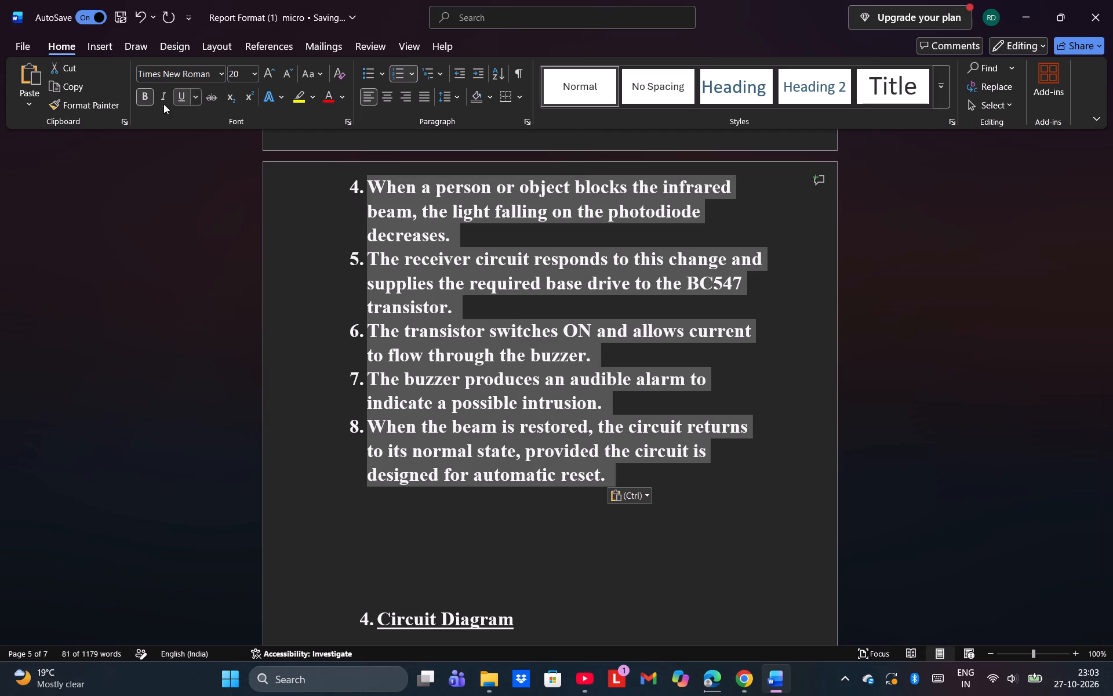
{"action": "left_click", "coordinate": [147, 100]}
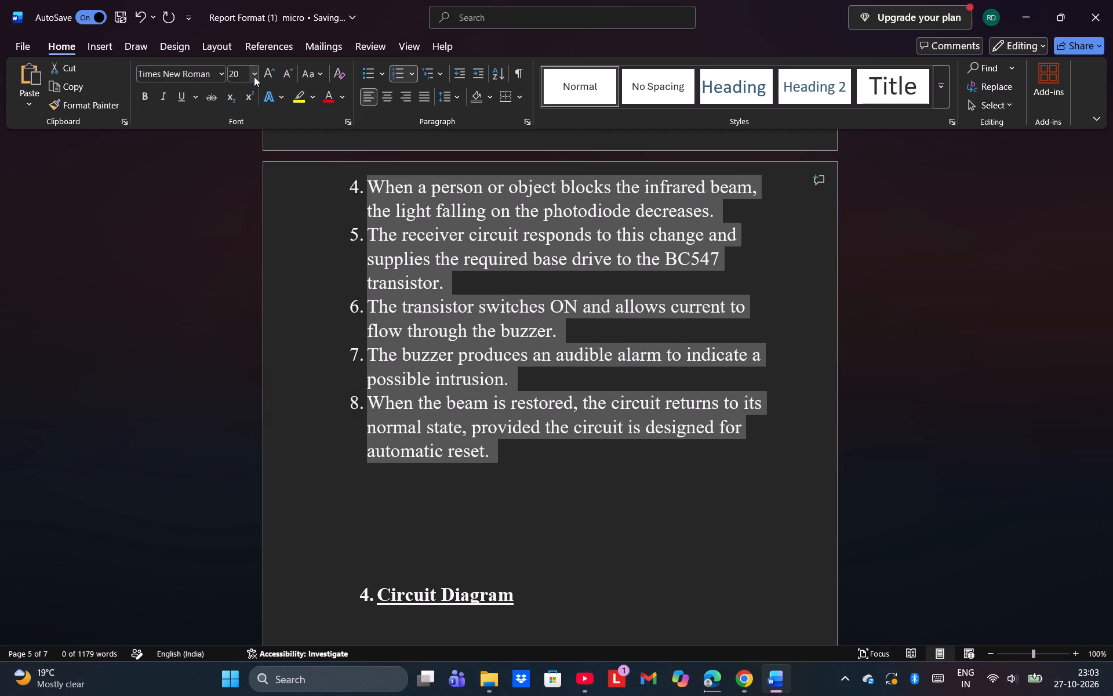
{"action": "left_click", "coordinate": [254, 77]}
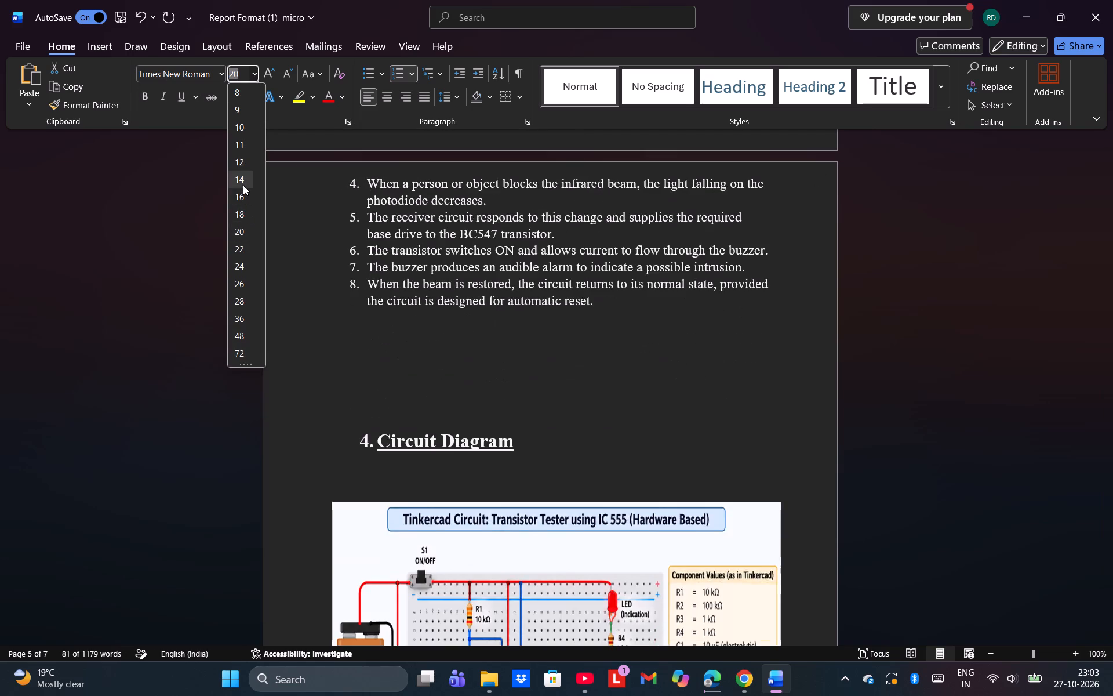
{"action": "left_click", "coordinate": [243, 185]}
Remove bold from Working Principle items 1 to 3 and set their font size to 14.
{"action": "scroll", "coordinate": [394, 270], "scroll_direction": "up", "scroll_amount": 4}
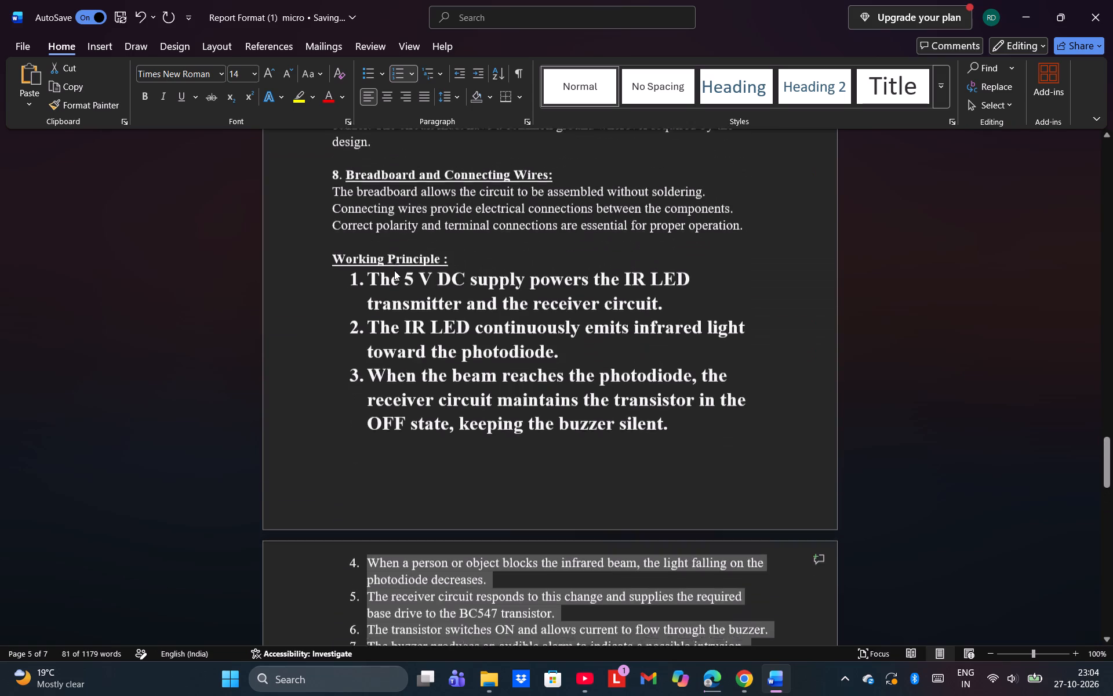
{"action": "scroll", "coordinate": [394, 270], "scroll_direction": "up", "scroll_amount": 1}
{"action": "left_click", "coordinate": [673, 439]}
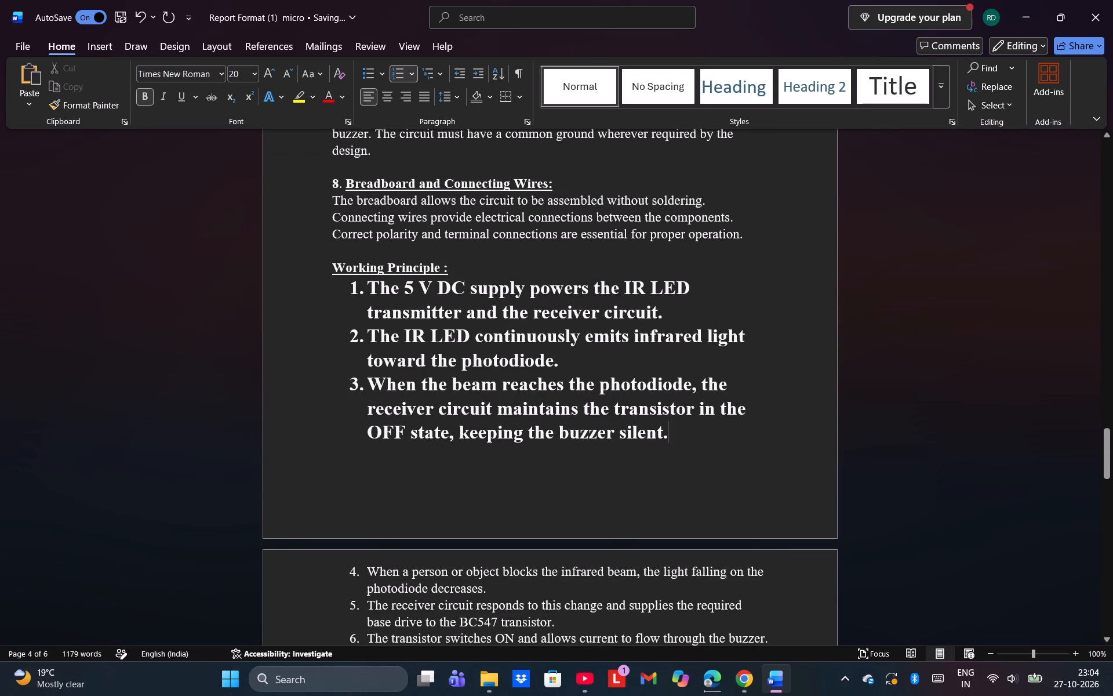
{"action": "left_click_drag", "start_coordinate": [672, 433], "coordinate": [350, 320]}
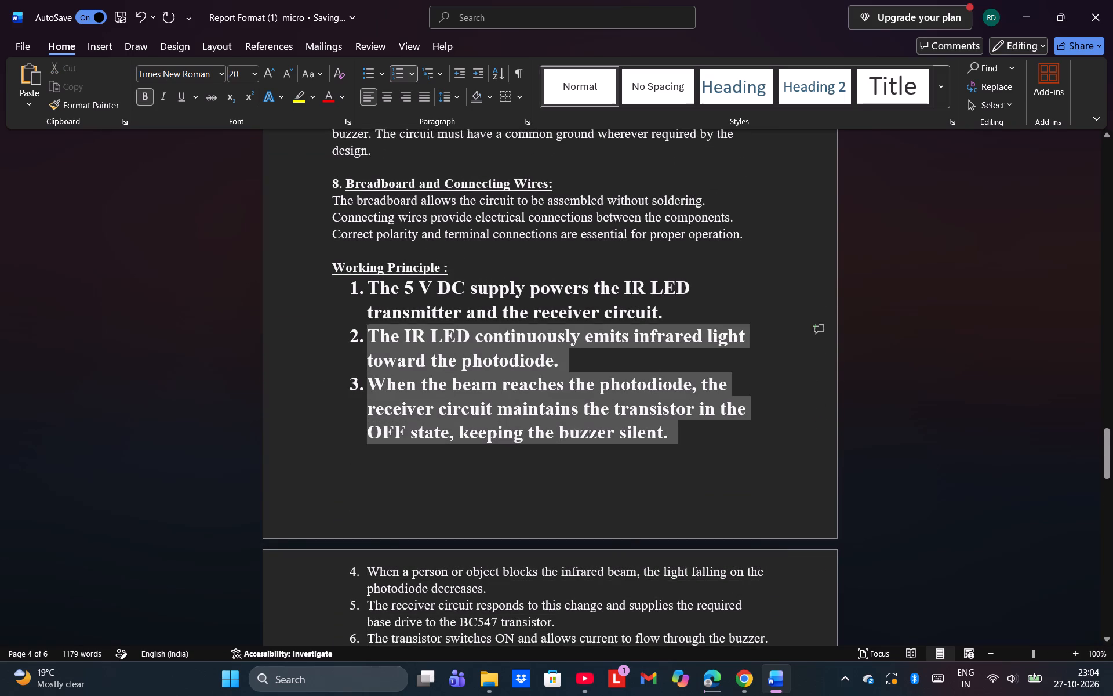
{"action": "left_click_drag", "start_coordinate": [350, 320], "coordinate": [334, 295]}
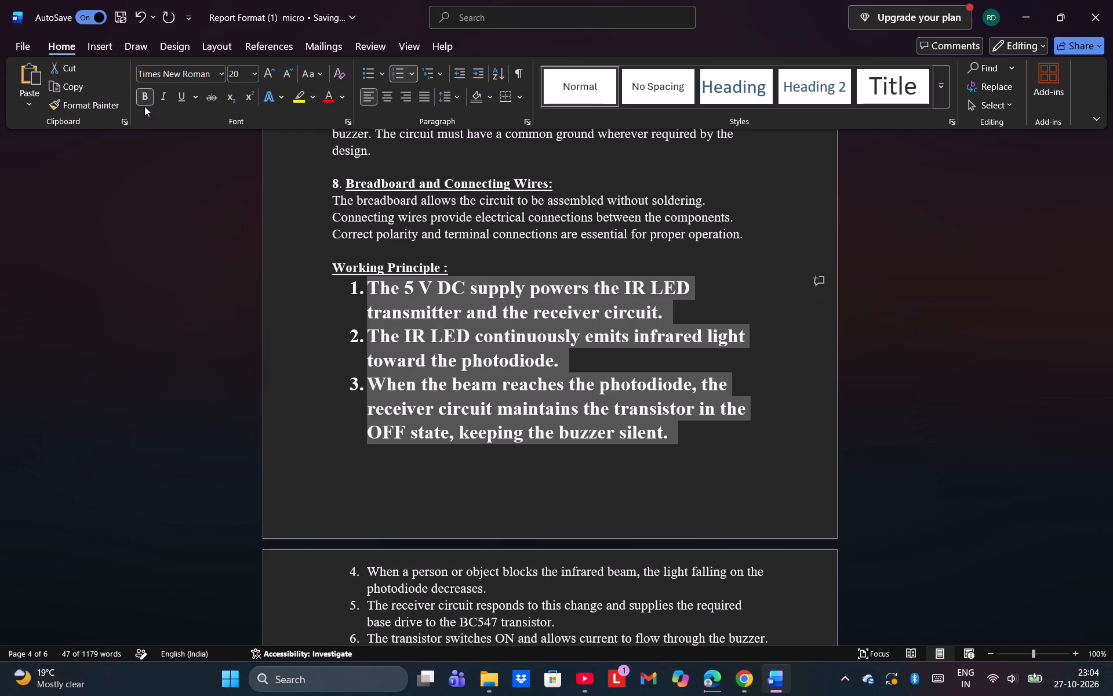
{"action": "left_click", "coordinate": [144, 106]}
{"action": "left_click", "coordinate": [144, 103]}
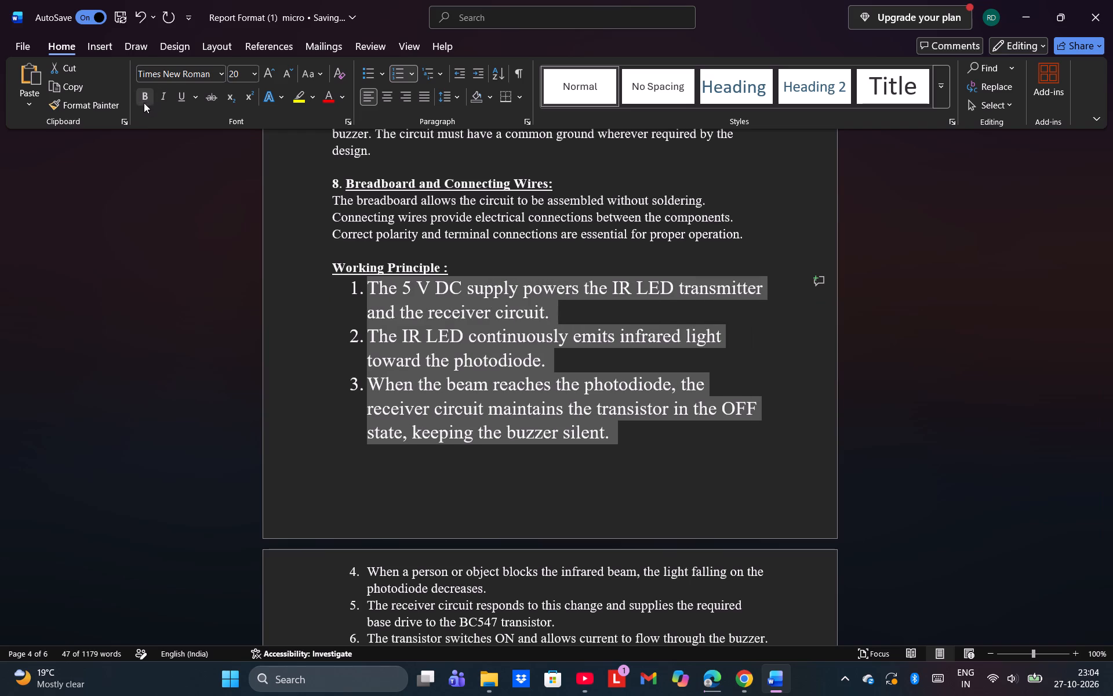
{"action": "left_click", "coordinate": [251, 74]}
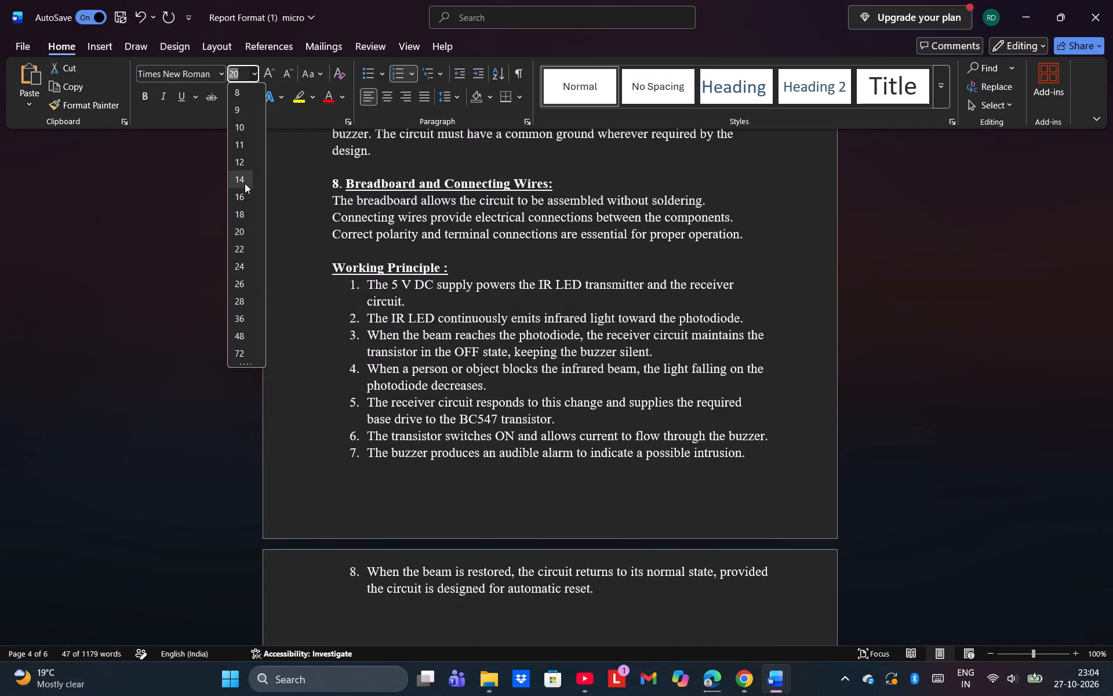
{"action": "left_click", "coordinate": [244, 181]}
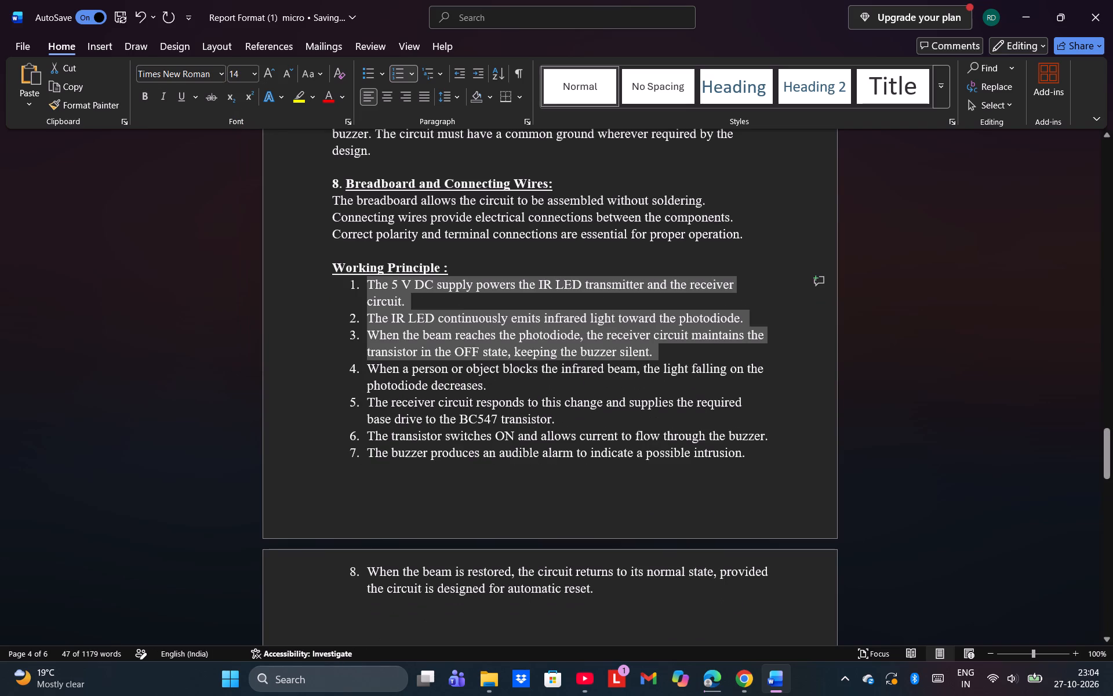
{"action": "left_click", "coordinate": [479, 507]}
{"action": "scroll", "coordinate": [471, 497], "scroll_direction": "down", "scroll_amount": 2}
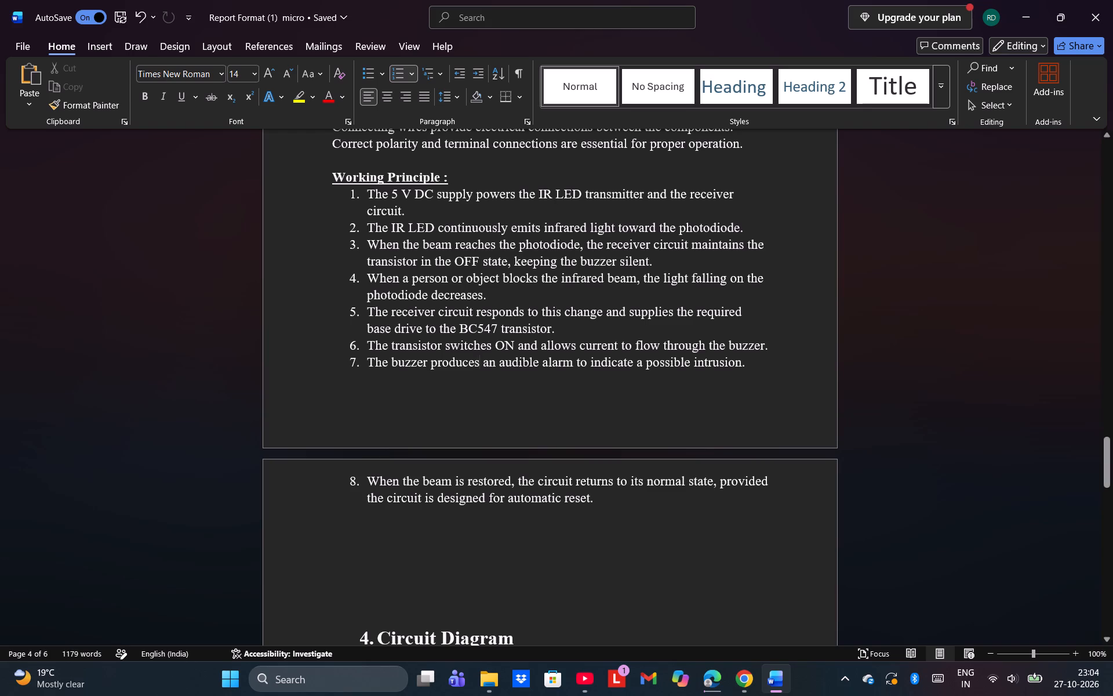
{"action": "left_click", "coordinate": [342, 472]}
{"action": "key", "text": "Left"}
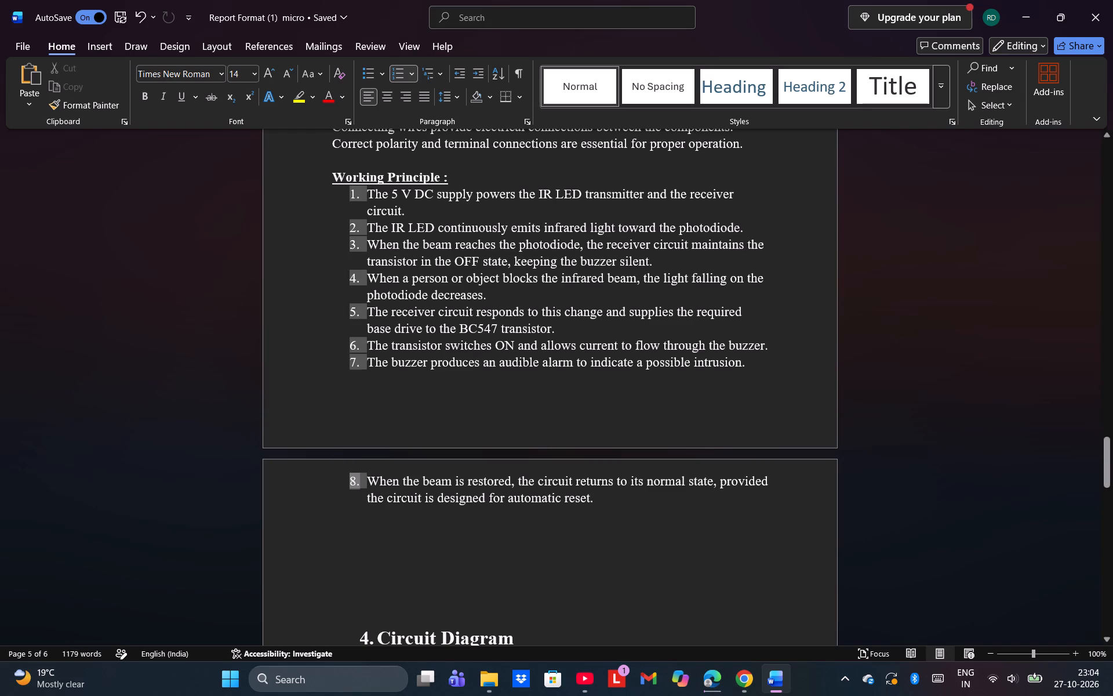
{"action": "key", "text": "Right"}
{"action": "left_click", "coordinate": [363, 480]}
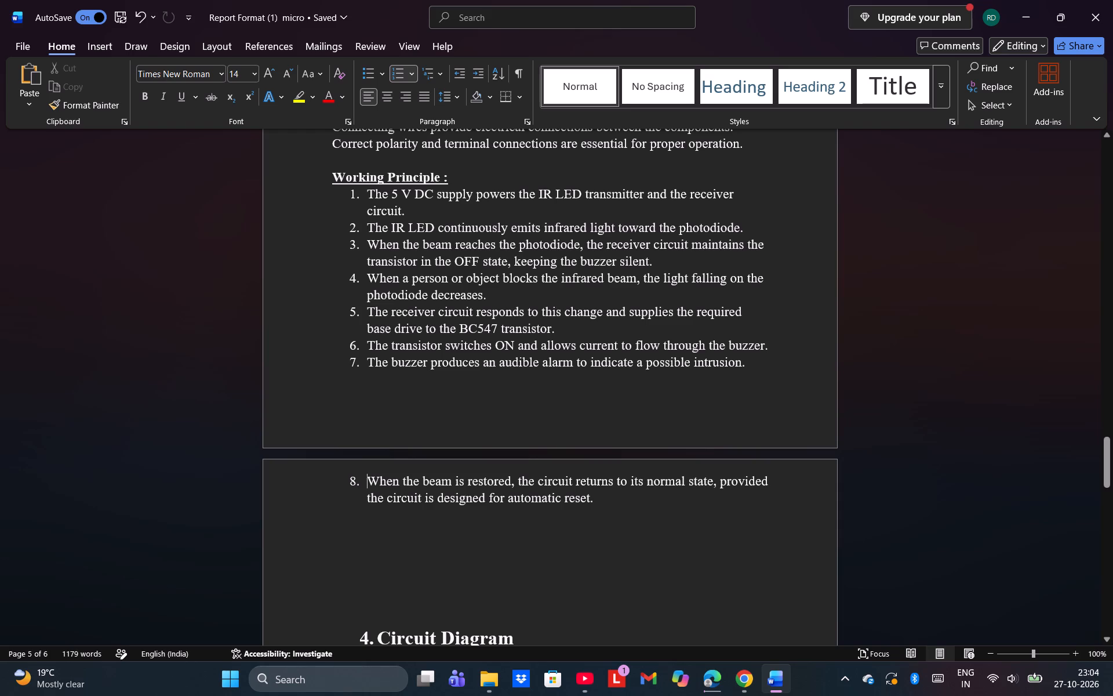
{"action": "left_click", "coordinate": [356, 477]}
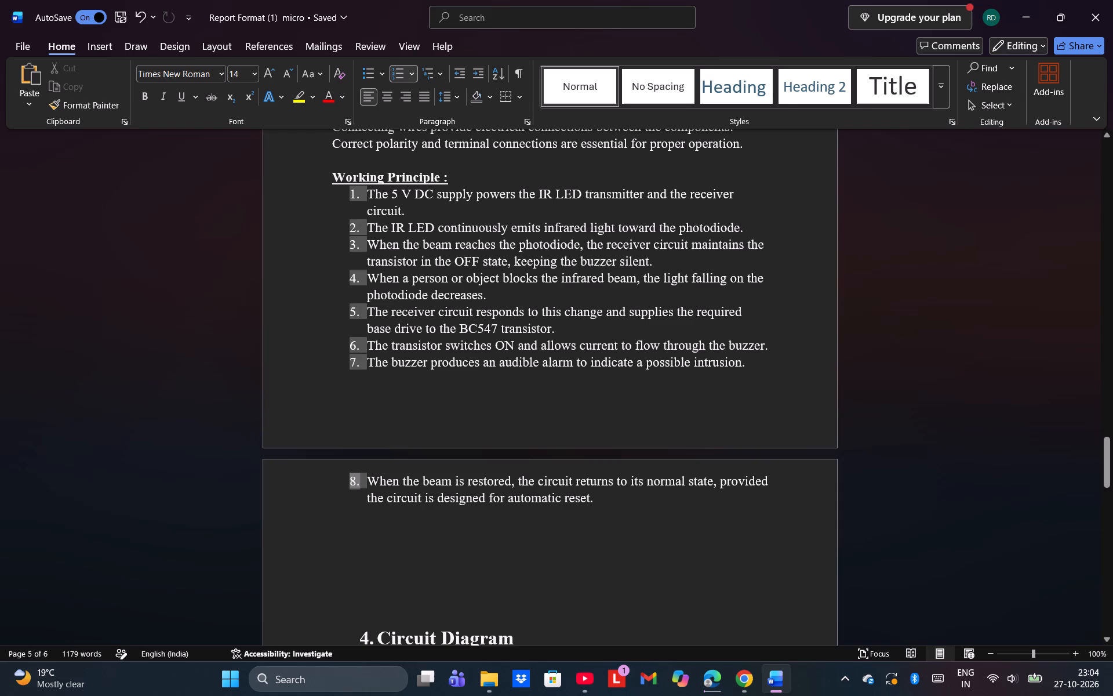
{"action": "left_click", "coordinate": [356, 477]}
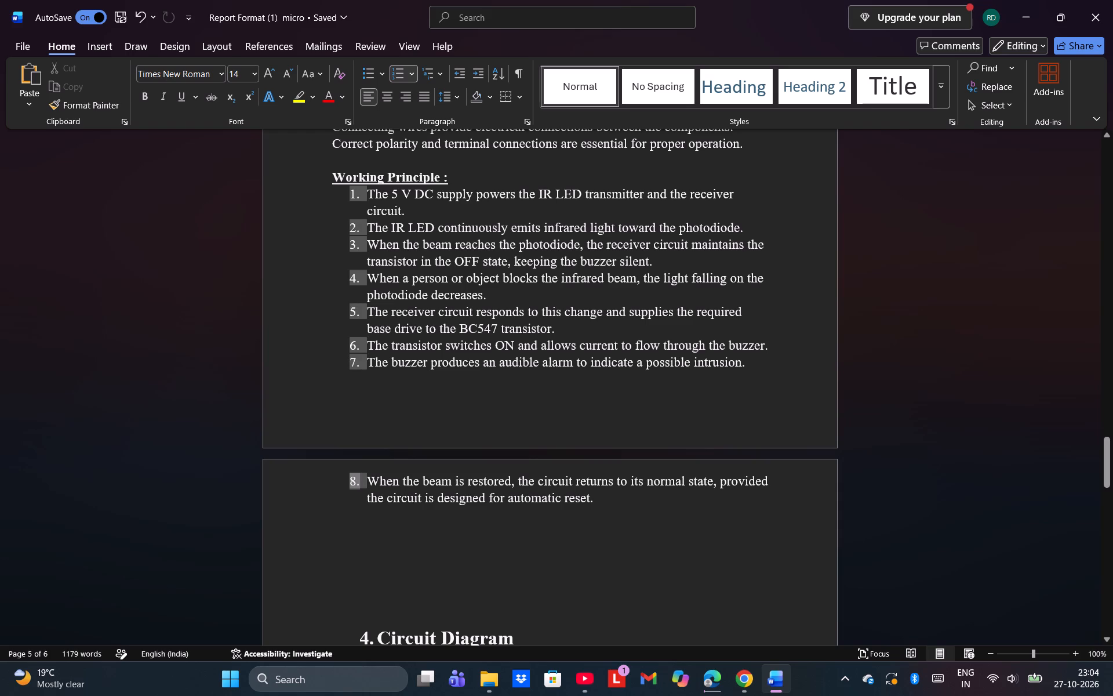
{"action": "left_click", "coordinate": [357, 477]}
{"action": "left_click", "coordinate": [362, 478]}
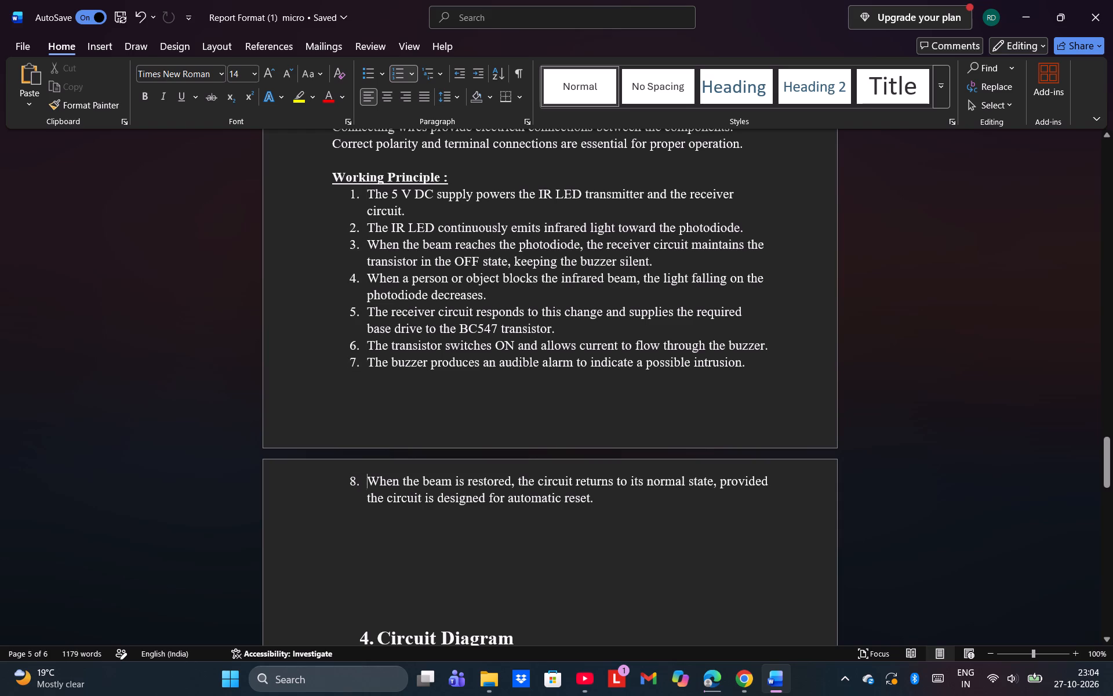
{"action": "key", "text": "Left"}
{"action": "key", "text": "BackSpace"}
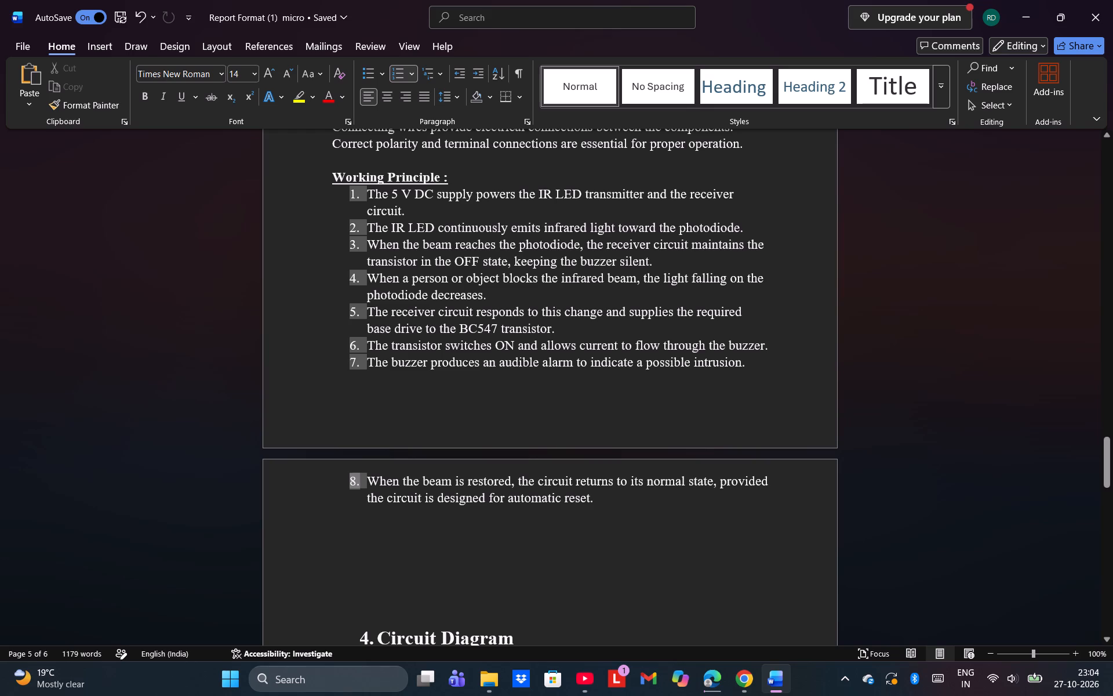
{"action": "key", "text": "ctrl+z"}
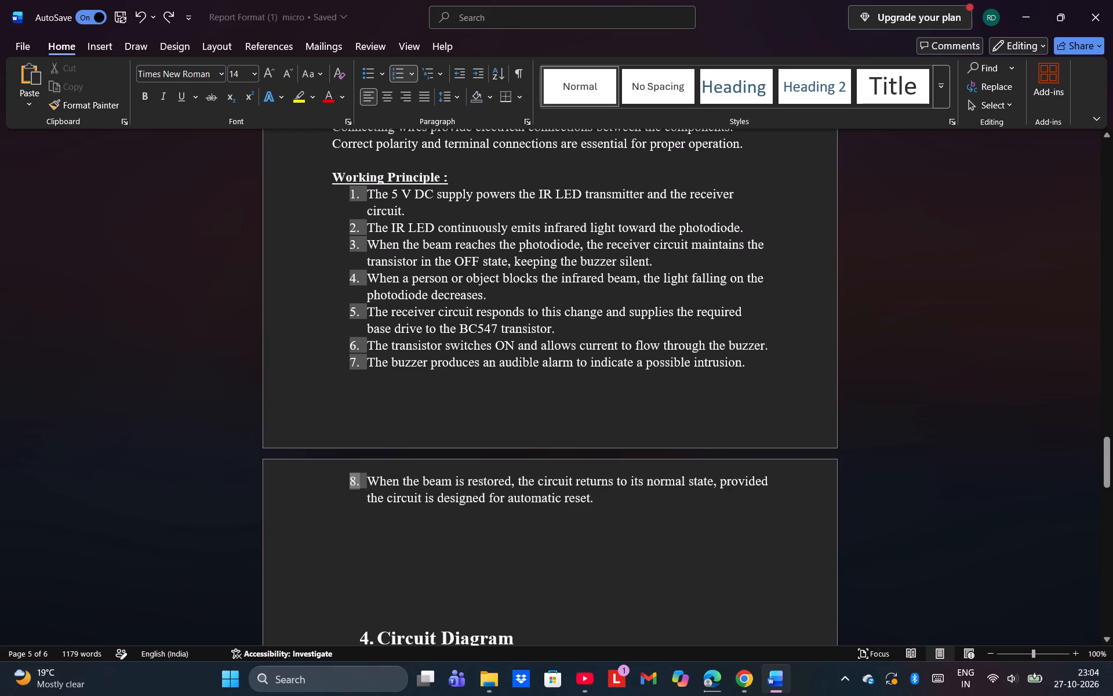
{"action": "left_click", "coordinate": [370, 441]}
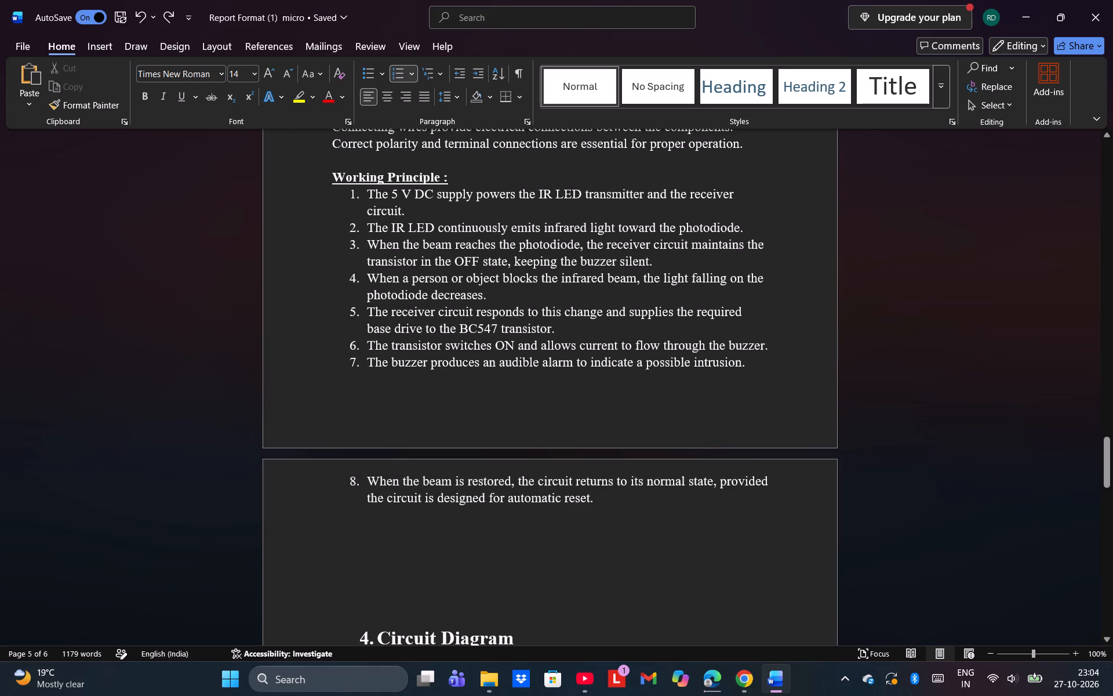
Insert a blank unnumbered line between Working Principle items 7 and 8.
{"action": "left_click", "coordinate": [767, 371]}
{"action": "key", "text": "Return"}
{"action": "key", "text": "BackSpace"}
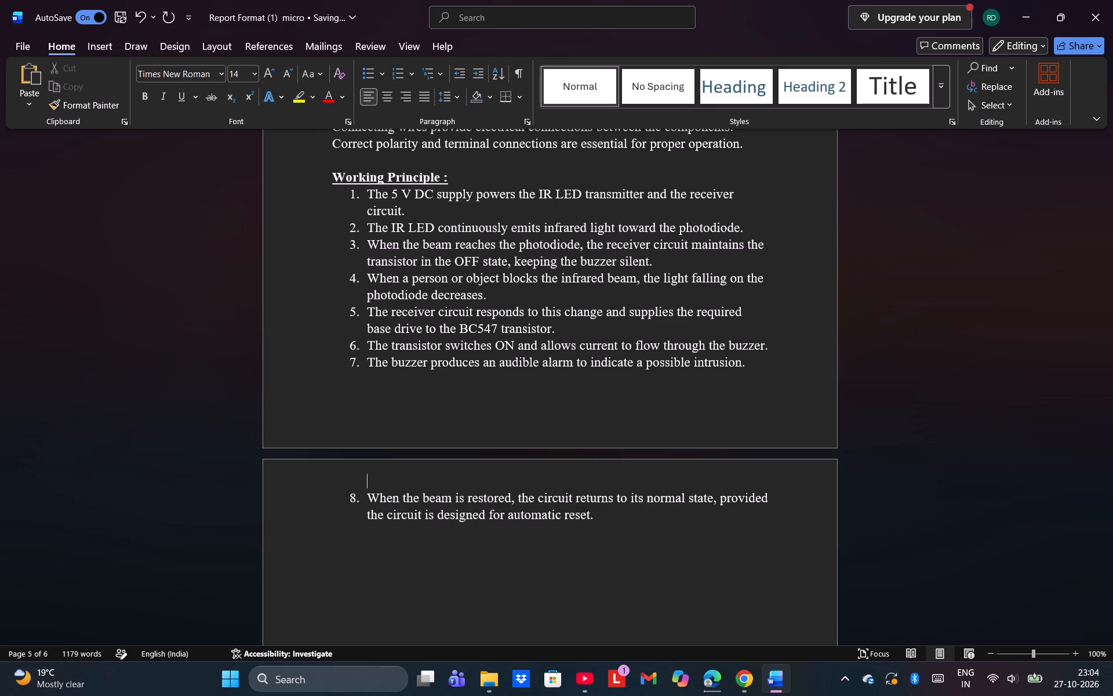
Delete four blank lines between Working Principle item 8 and the Circuit Diagram heading.
{"action": "scroll", "coordinate": [767, 371], "scroll_direction": "down", "scroll_amount": 1}
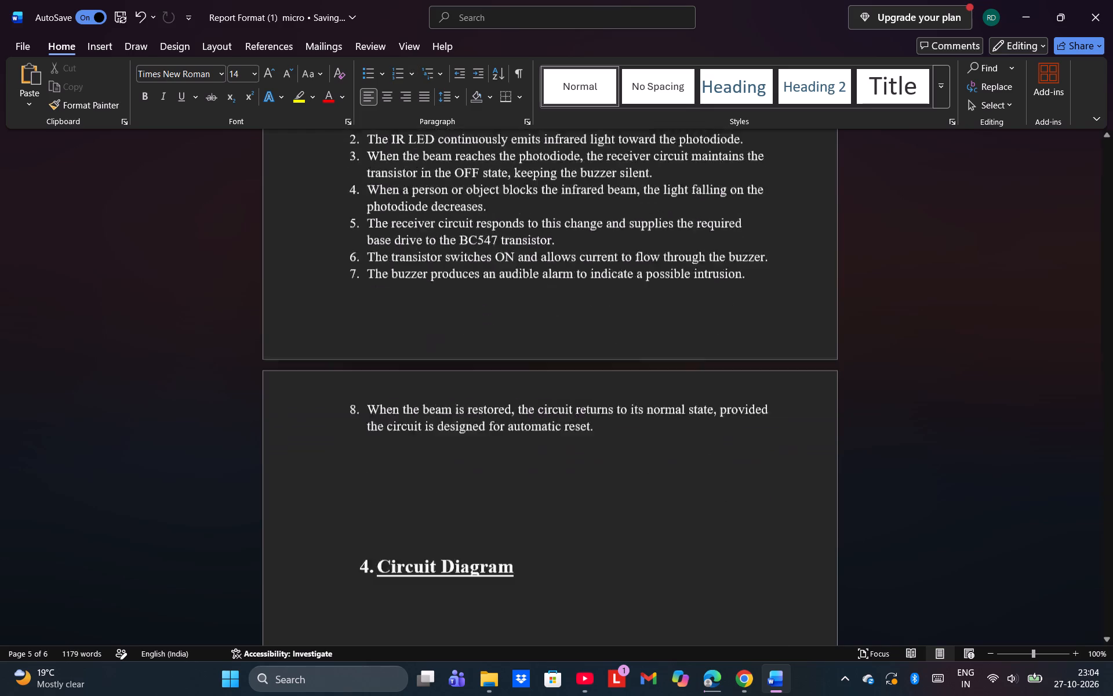
{"action": "scroll", "coordinate": [767, 371], "scroll_direction": "down", "scroll_amount": 1}
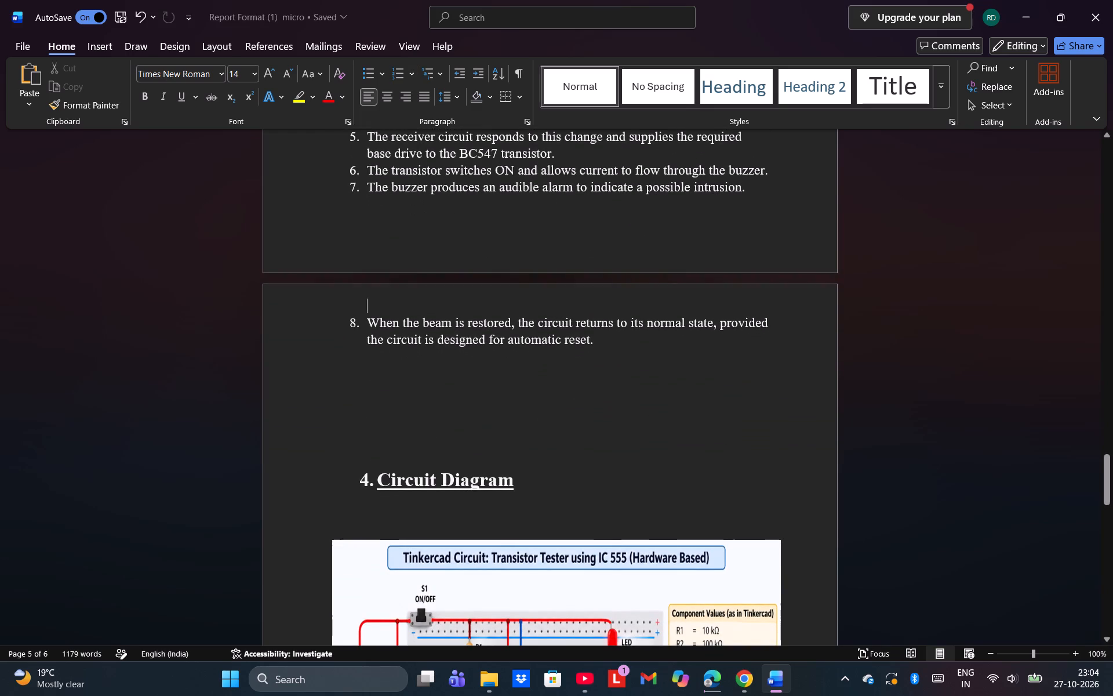
{"action": "left_click", "coordinate": [386, 461]}
{"action": "key", "text": "BackSpace"}
{"action": "key", "text": "BackSpace"}
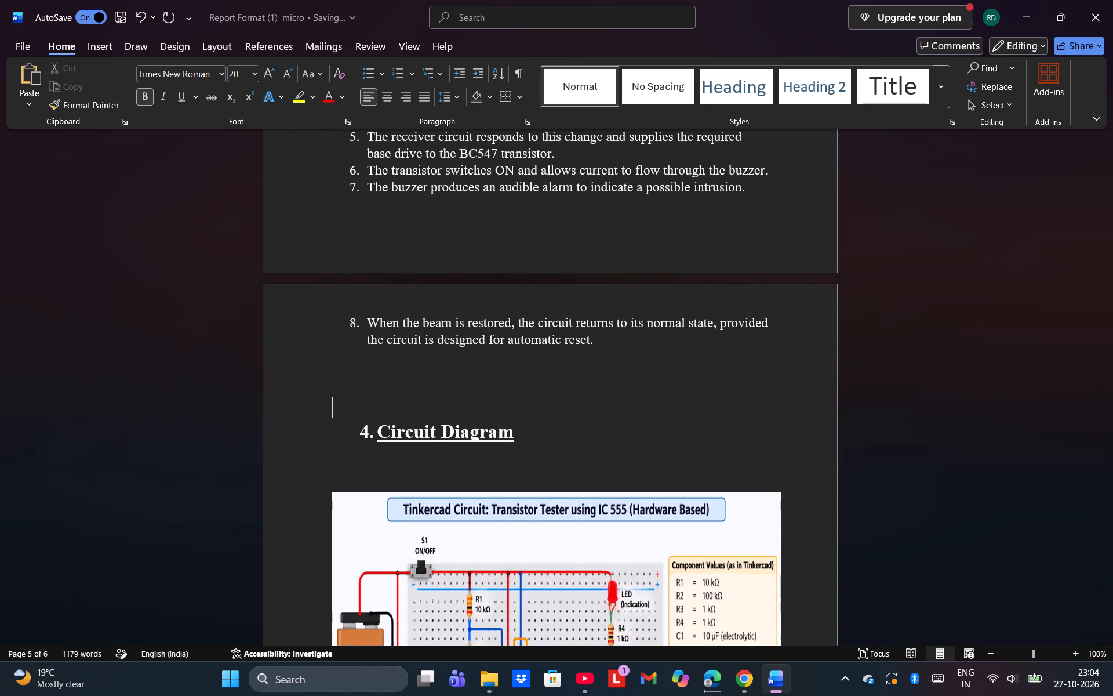
{"action": "key", "text": "BackSpace"}
{"action": "key", "text": "BackSpace"}
{"action": "key", "text": "Down"}
{"action": "key", "text": "Down"}
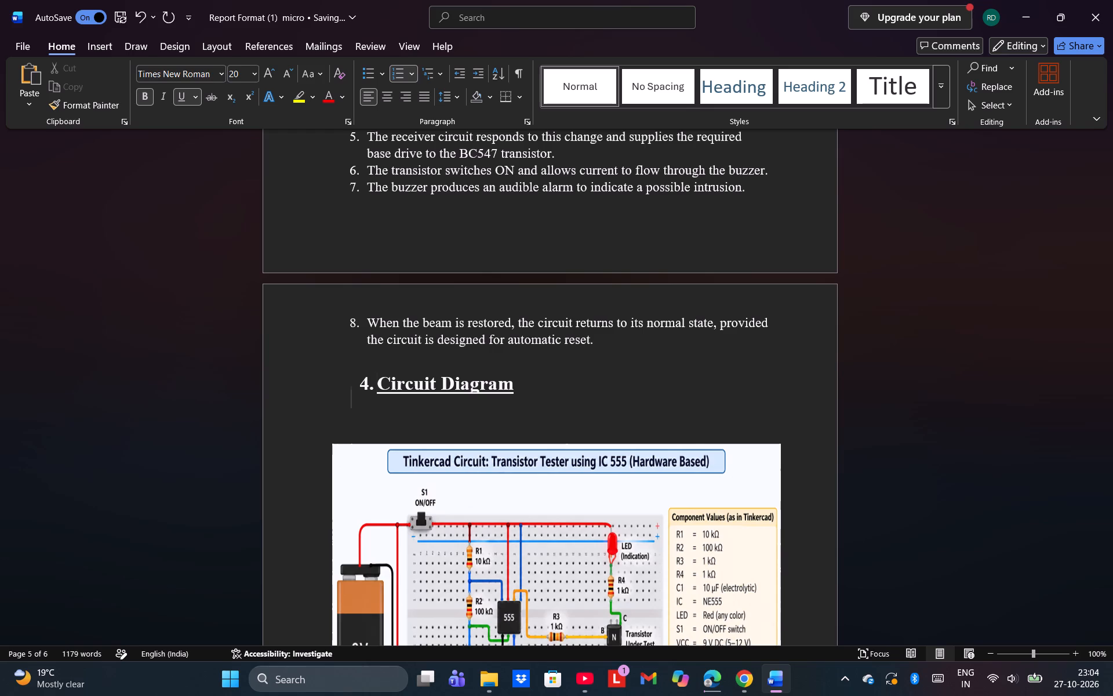
{"action": "key", "text": "Down"}
{"action": "key", "text": "Up"}
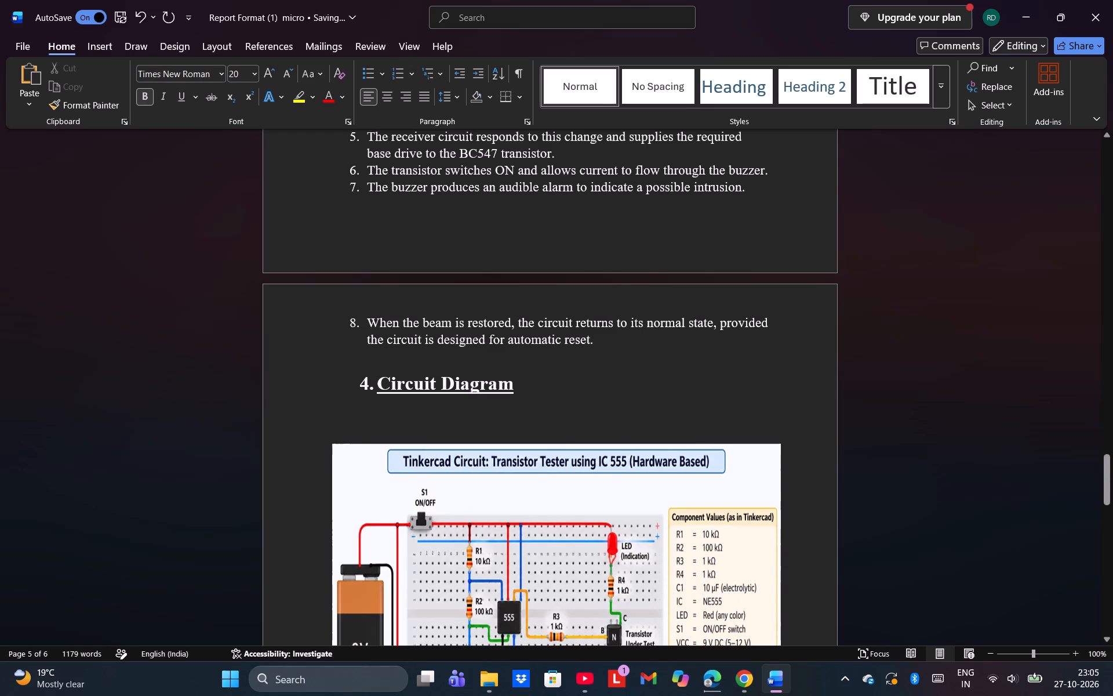
{"action": "left_click", "coordinate": [354, 385]}
Review the report's remaining Circuit Diagram and Result sections for leftover IC 555 transistor tester content.
{"action": "scroll", "coordinate": [420, 463], "scroll_direction": "down", "scroll_amount": 3}
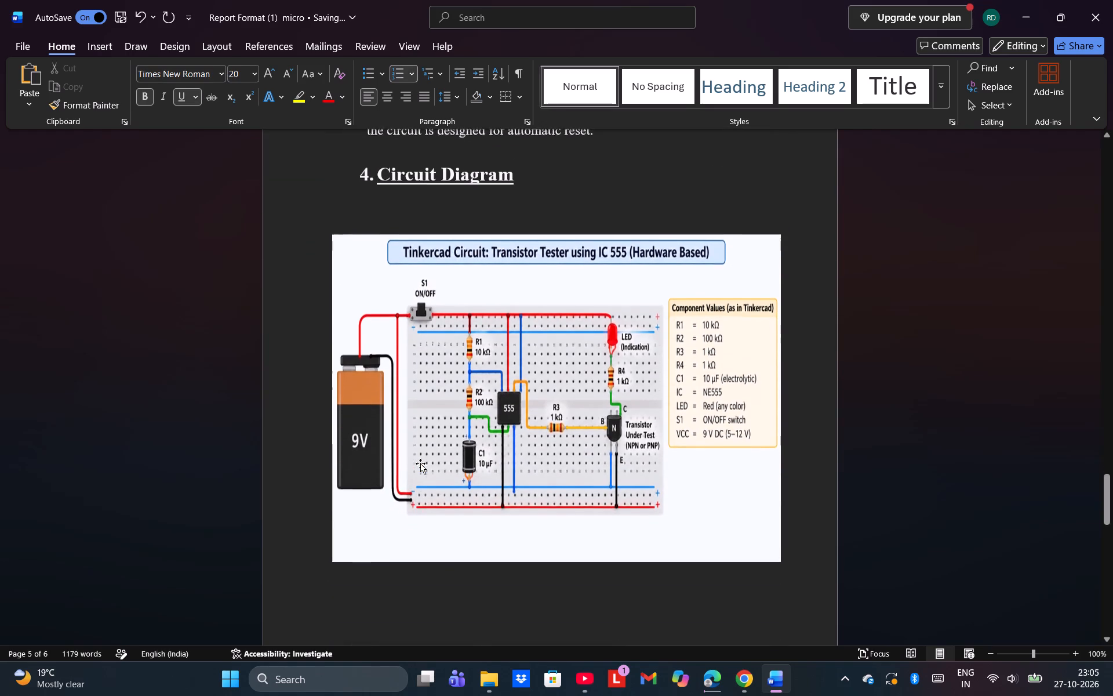
{"action": "scroll", "coordinate": [420, 463], "scroll_direction": "down", "scroll_amount": 7}
{"action": "scroll", "coordinate": [420, 463], "scroll_direction": "up", "scroll_amount": 1}
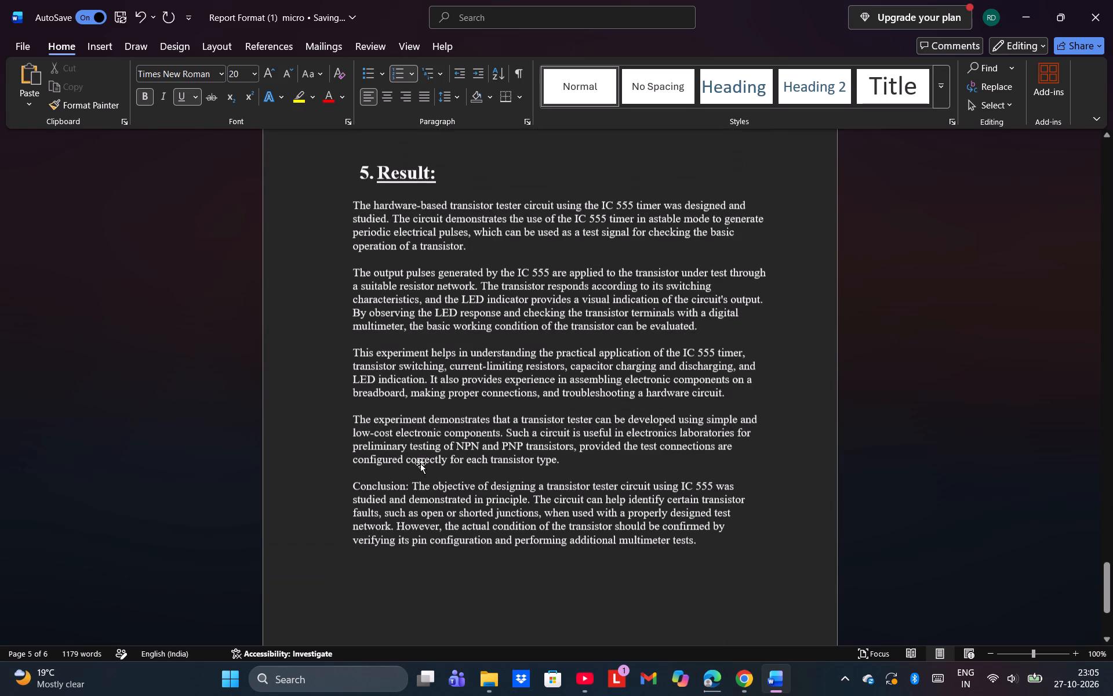
{"action": "scroll", "coordinate": [420, 463], "scroll_direction": "up", "scroll_amount": 1}
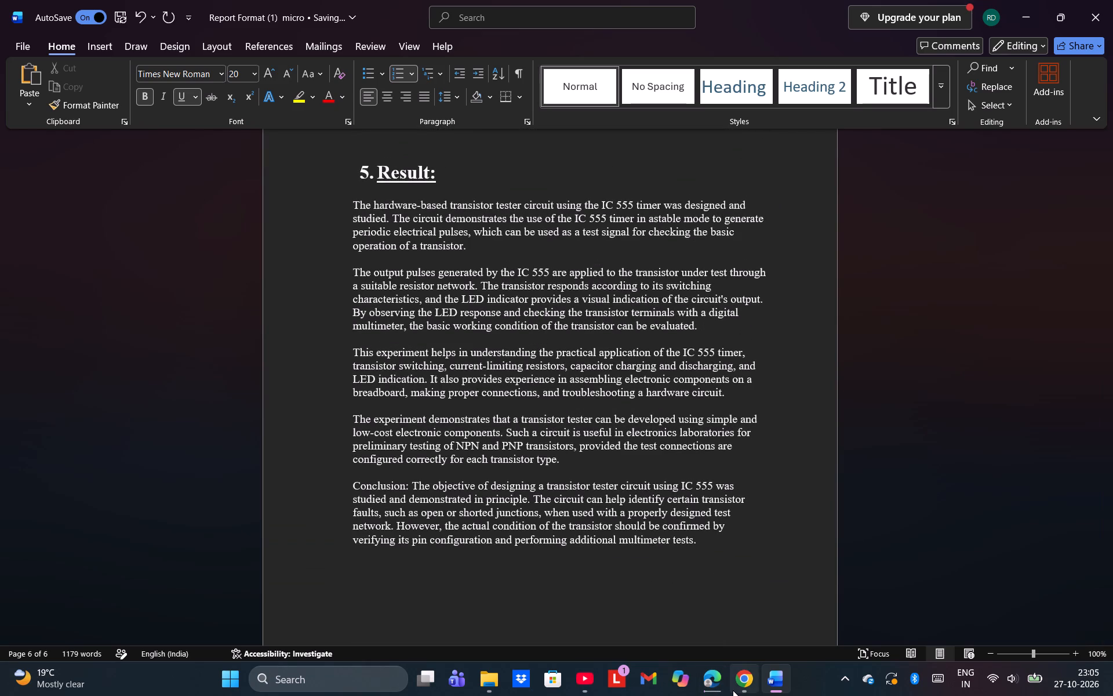
Switch to the ChatGPT draft in Chrome and copy the three paragraphs of its 5. Result section.
{"action": "left_click", "coordinate": [733, 690]}
{"action": "left_click", "coordinate": [362, 492]}
{"action": "scroll", "coordinate": [362, 492], "scroll_direction": "down", "scroll_amount": 1}
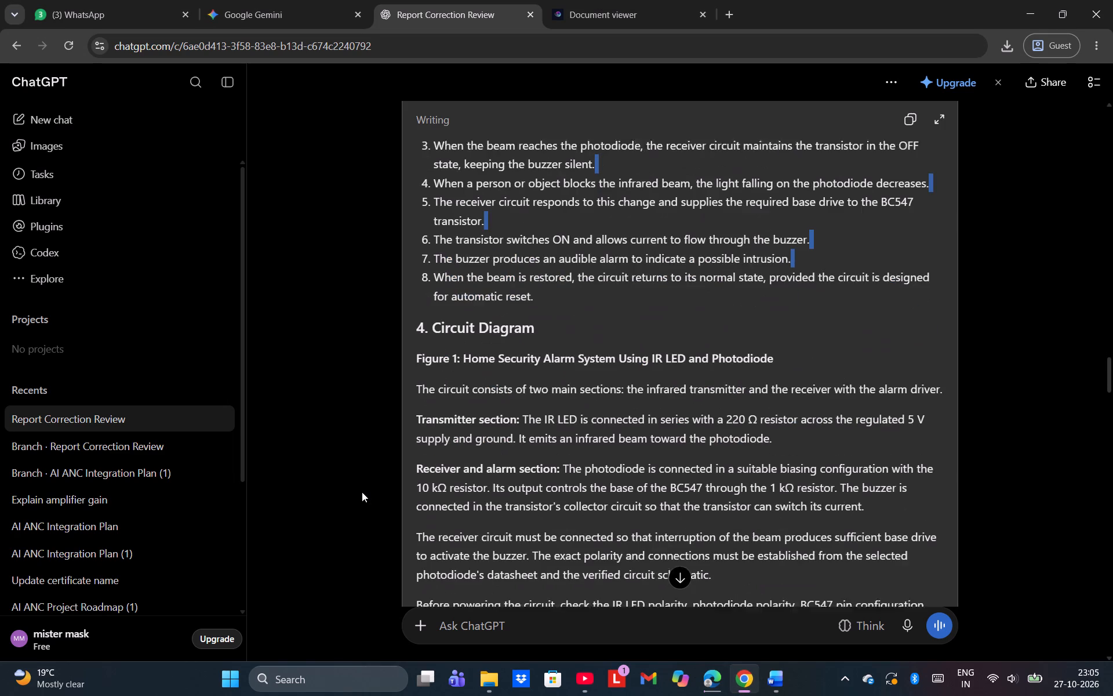
{"action": "scroll", "coordinate": [362, 492], "scroll_direction": "down", "scroll_amount": 4}
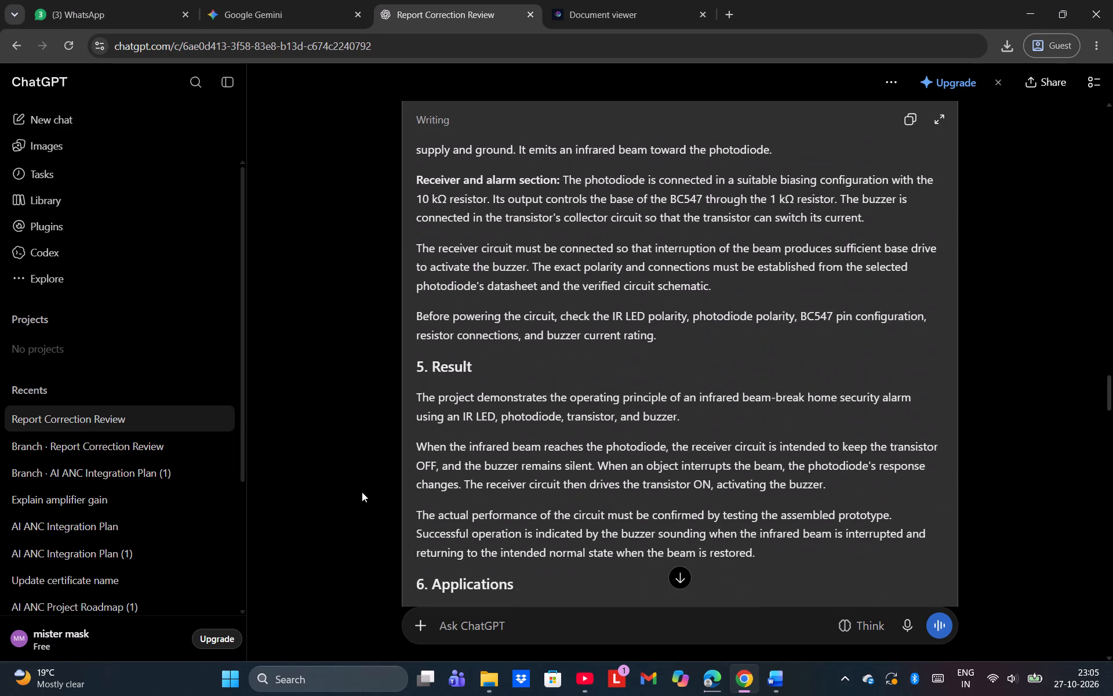
{"action": "scroll", "coordinate": [362, 492], "scroll_direction": "down", "scroll_amount": 2}
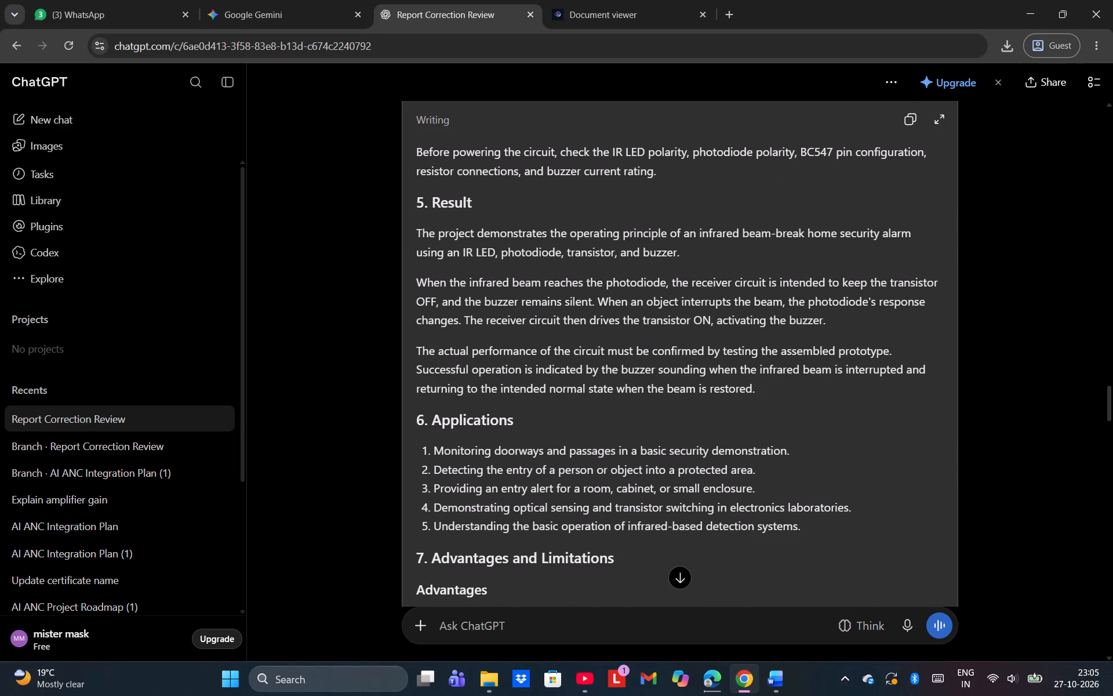
{"action": "left_click", "coordinate": [768, 393]}
{"action": "left_click_drag", "start_coordinate": [768, 393], "coordinate": [502, 315]}
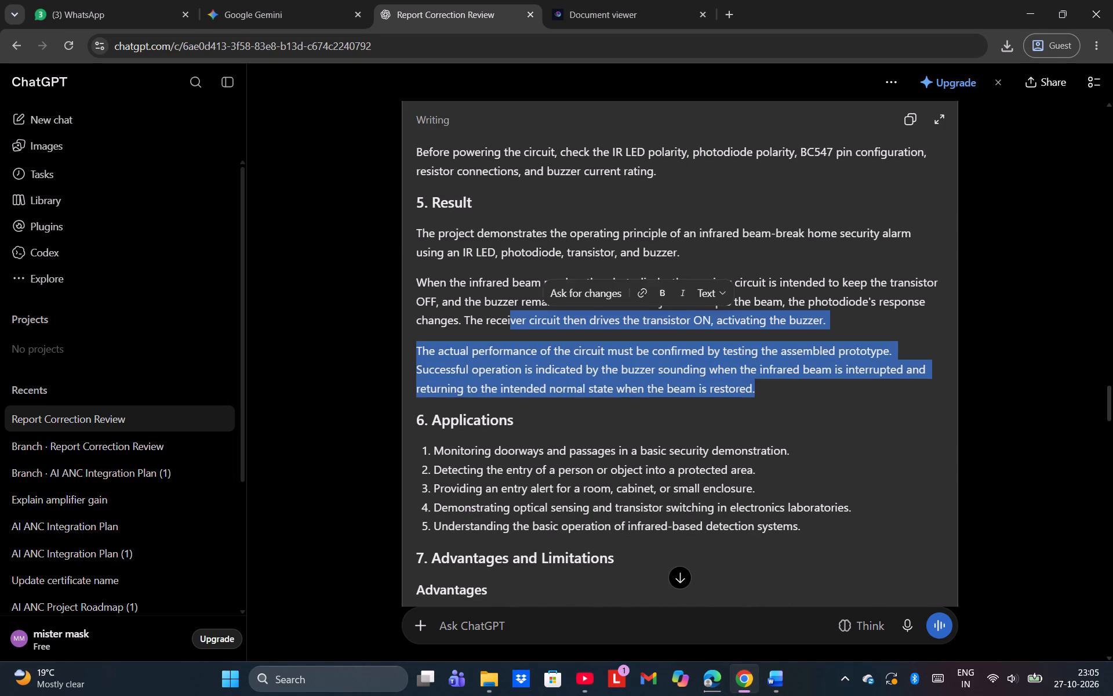
{"action": "left_click_drag", "start_coordinate": [502, 315], "coordinate": [384, 224]}
{"action": "key", "text": "ctrl+c"}
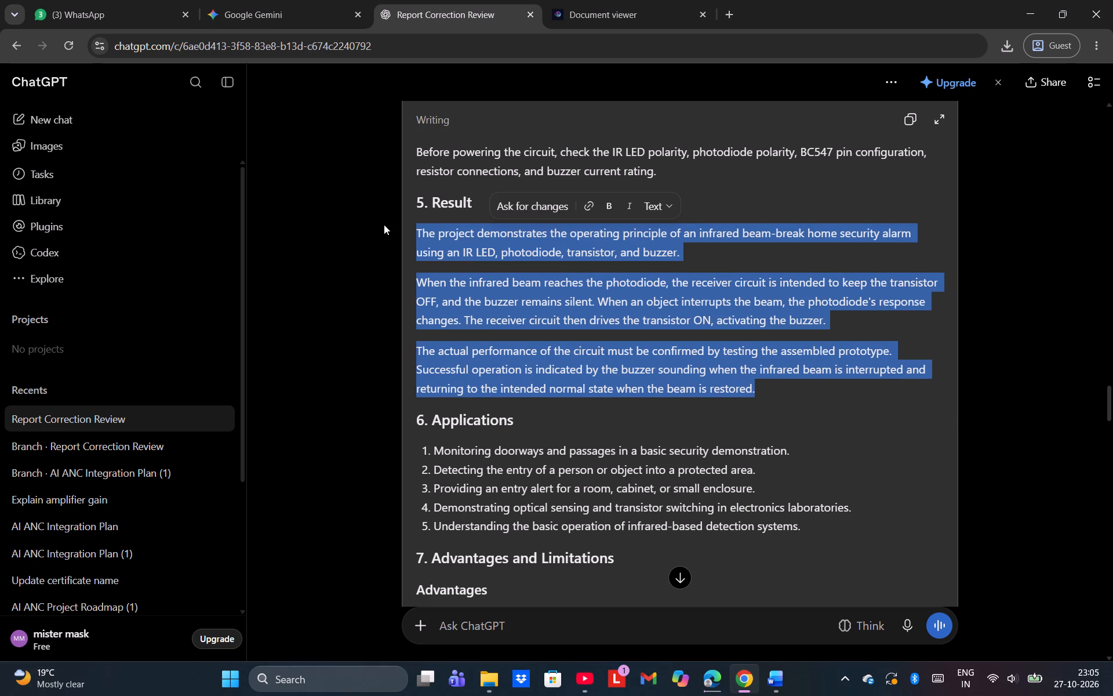
In the Word report, replace all the IC 555 transistor tester text under the Result heading with the copied paragraphs.
{"action": "left_click", "coordinate": [776, 684]}
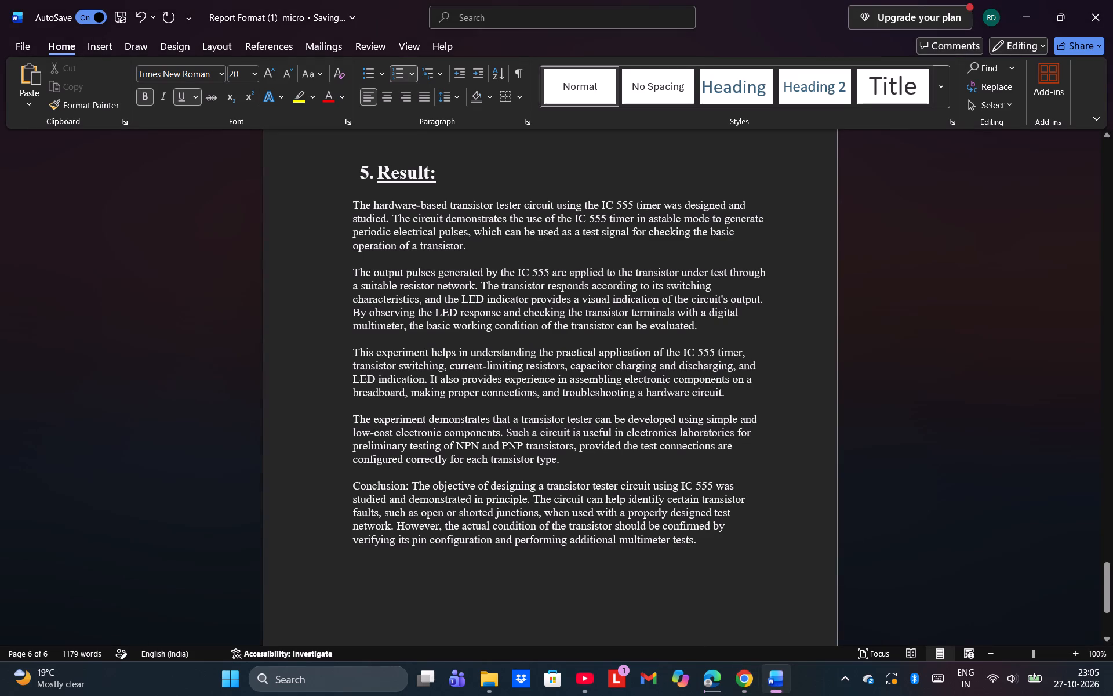
{"action": "left_click", "coordinate": [719, 548]}
{"action": "left_click_drag", "start_coordinate": [719, 548], "coordinate": [613, 510]}
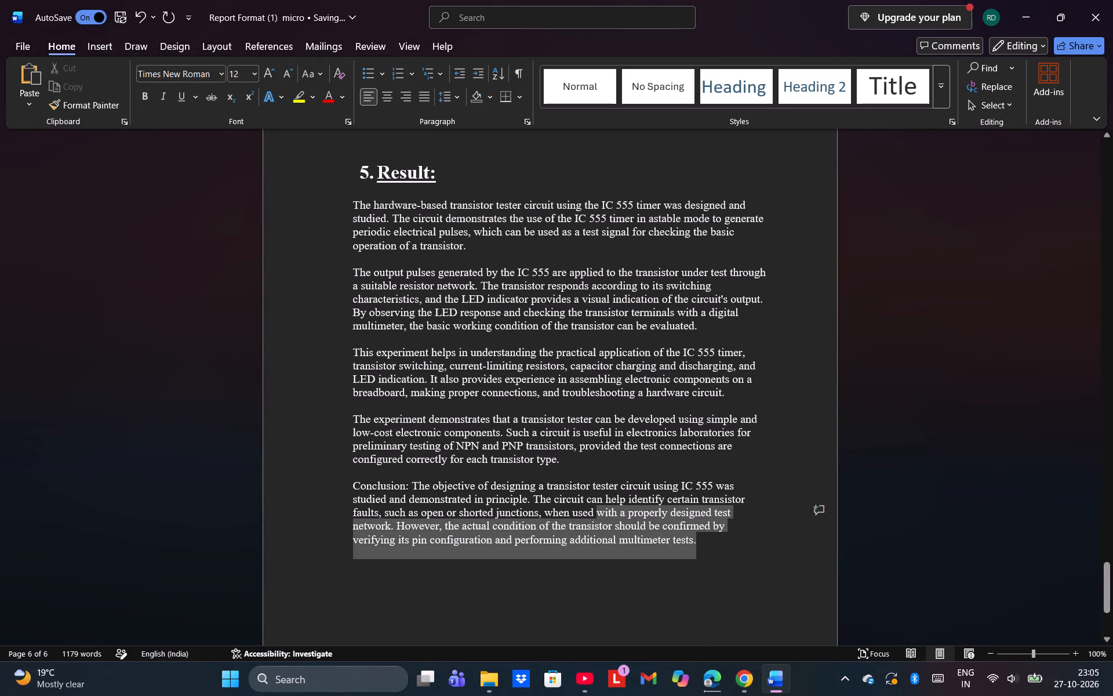
{"action": "left_click_drag", "start_coordinate": [613, 510], "coordinate": [308, 209]}
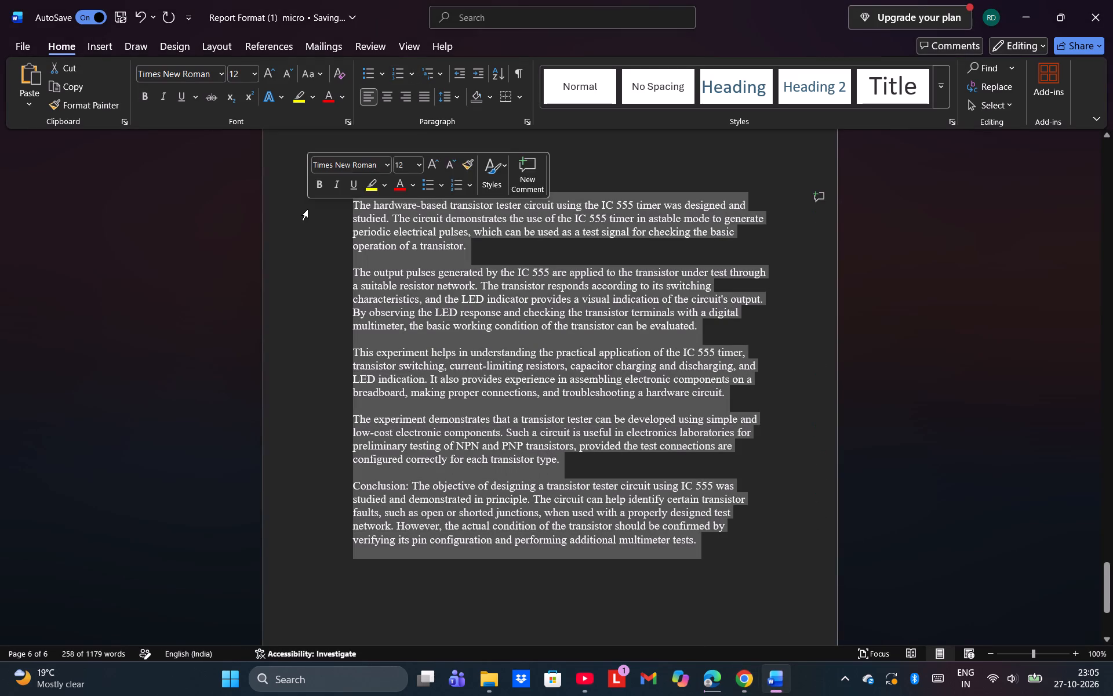
{"action": "key", "text": "BackSpace"}
{"action": "key", "text": "ctrl+v"}
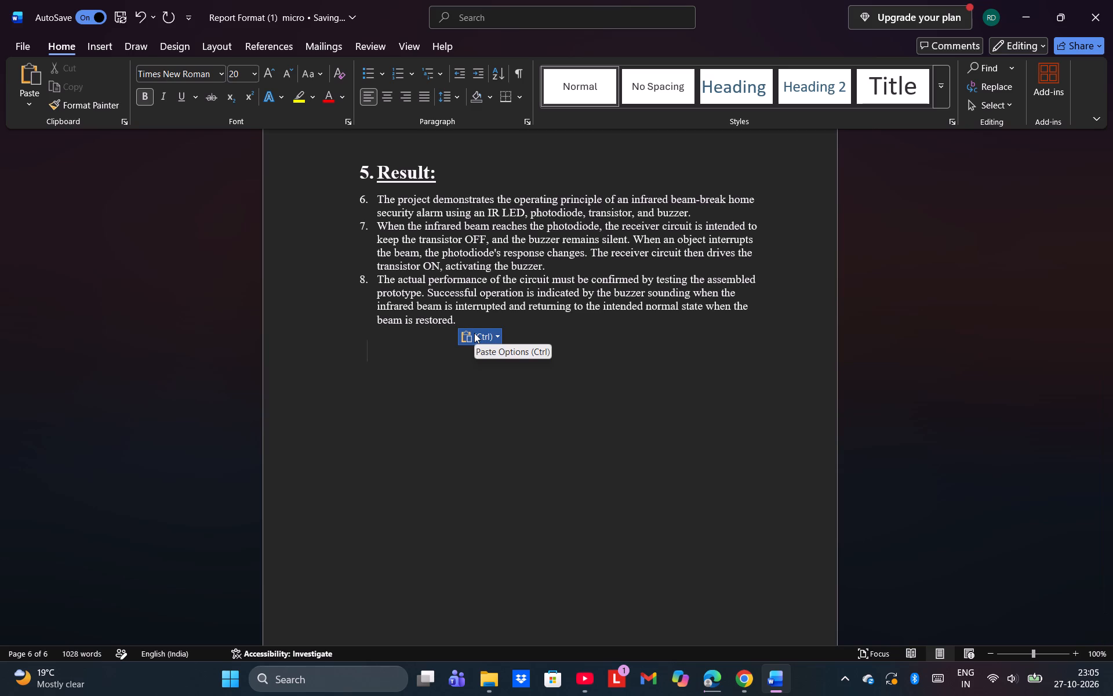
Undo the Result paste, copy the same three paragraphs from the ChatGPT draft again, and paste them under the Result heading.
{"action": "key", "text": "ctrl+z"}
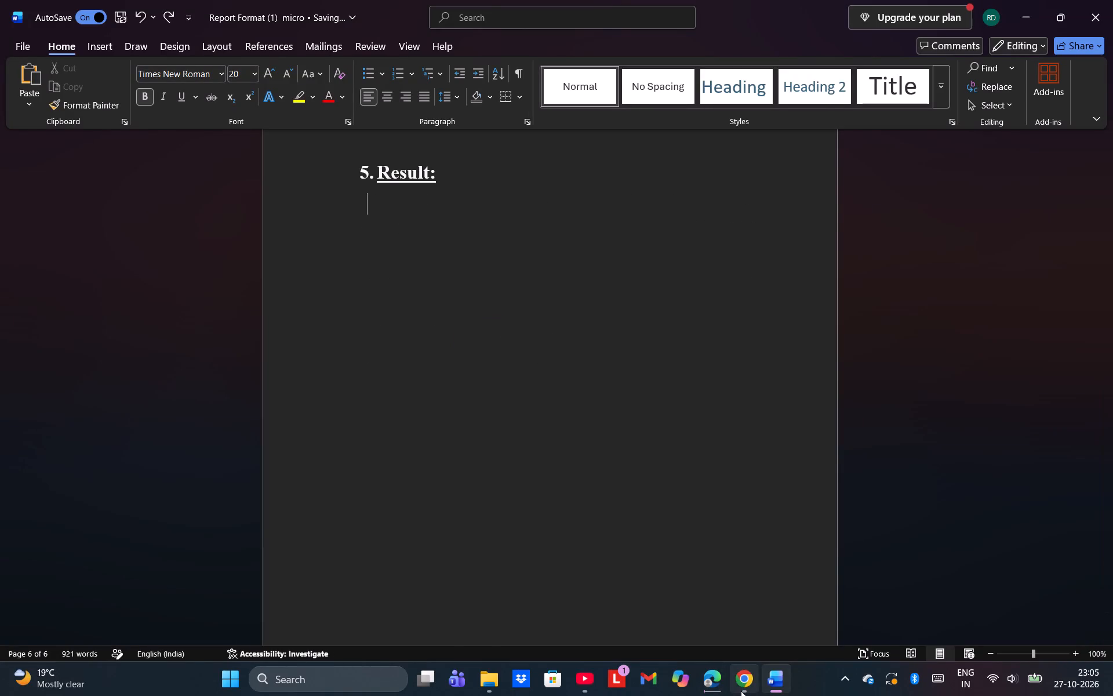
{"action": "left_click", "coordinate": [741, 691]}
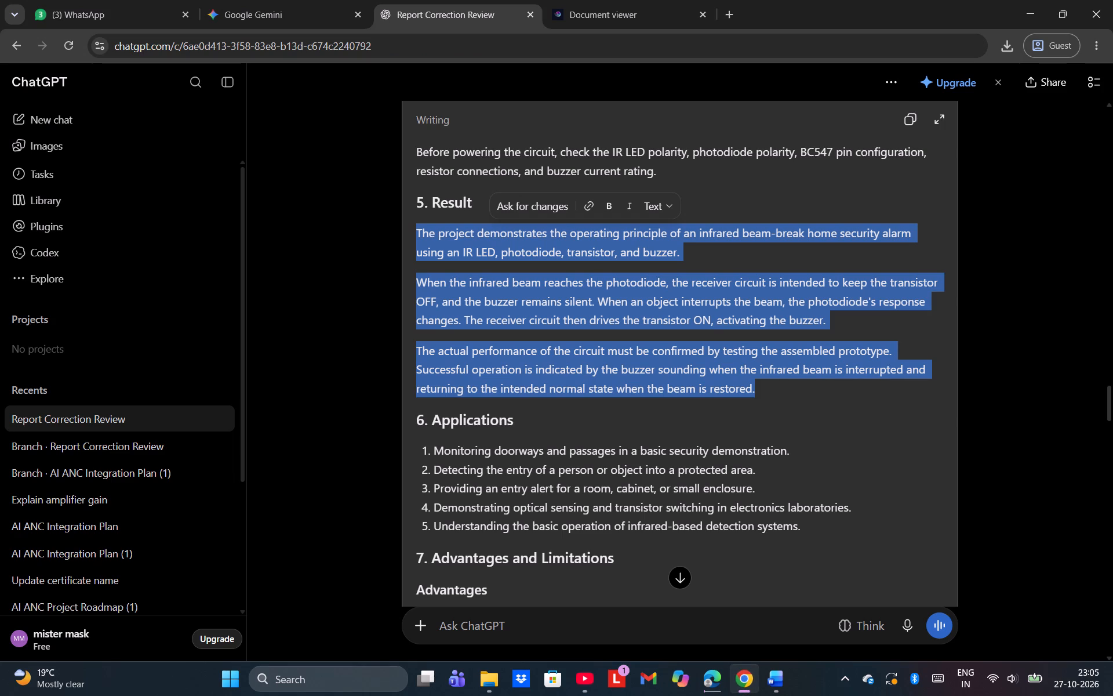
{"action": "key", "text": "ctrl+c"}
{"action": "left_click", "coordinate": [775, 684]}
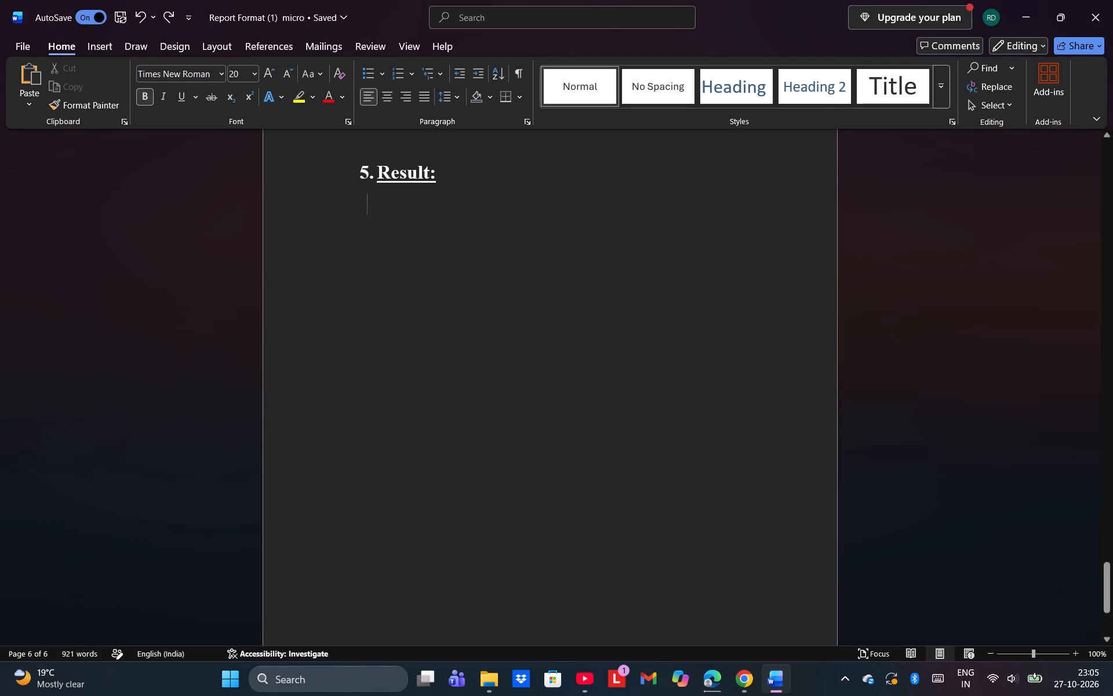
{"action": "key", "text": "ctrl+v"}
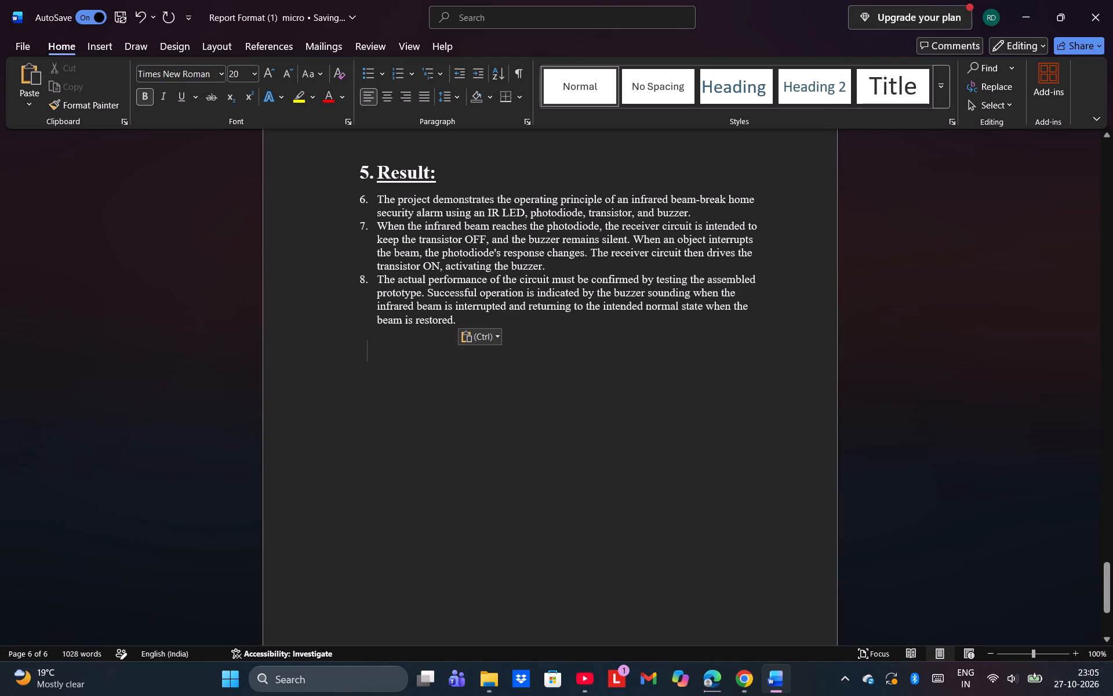
Remove the list numbers 6 to 8 from the three pasted Result paragraphs, keeping them as indented plain paragraphs.
{"action": "left_click", "coordinate": [373, 277]}
{"action": "key", "text": "BackSpace"}
{"action": "key", "text": "BackSpace"}
{"action": "key", "text": "ctrl+z"}
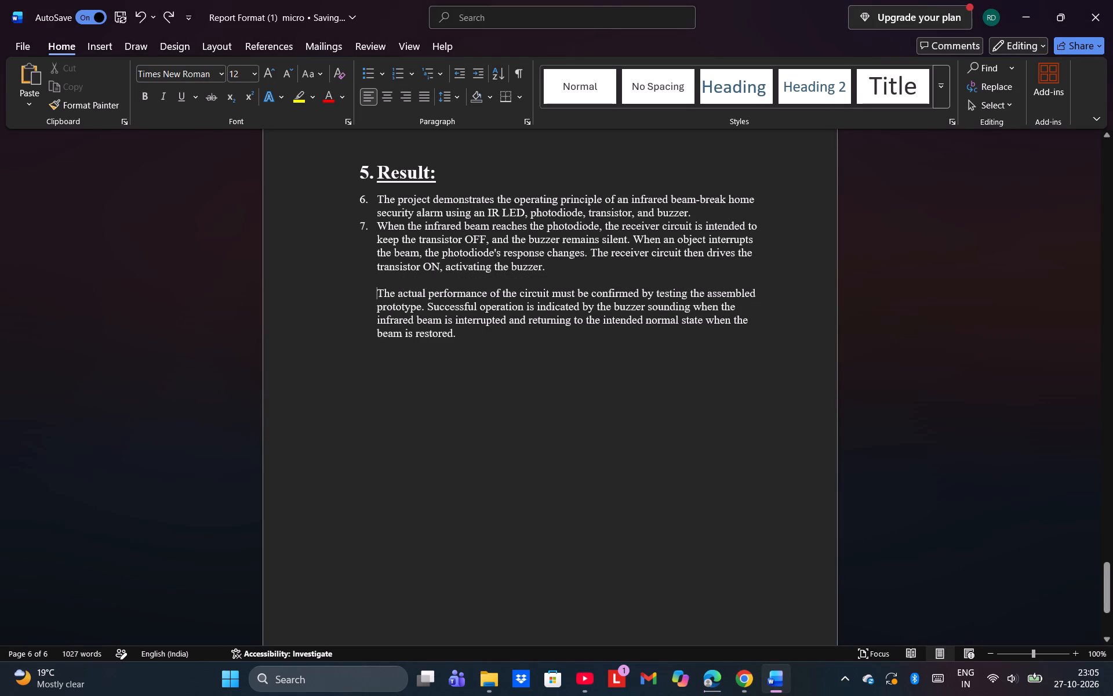
{"action": "key", "text": "Up"}
{"action": "key", "text": "Up"}
{"action": "key", "text": "Up"}
{"action": "key", "text": "Up"}
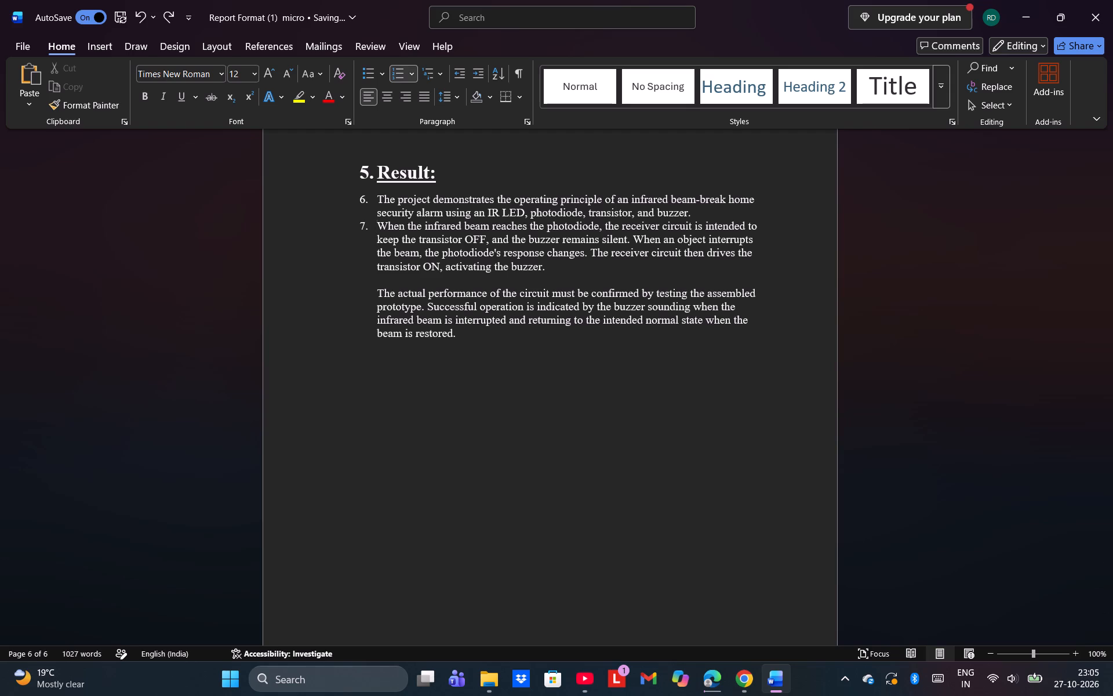
{"action": "key", "text": "BackSpace"}
{"action": "key", "text": "Up"}
{"action": "key", "text": "Up"}
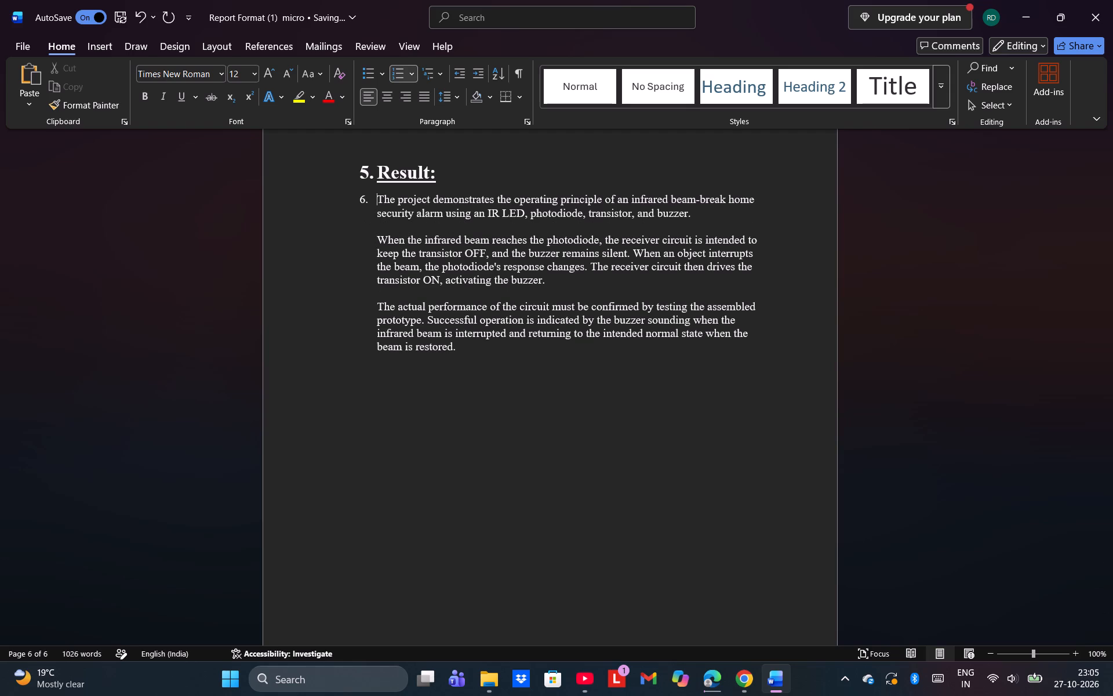
{"action": "key", "text": "BackSpace"}
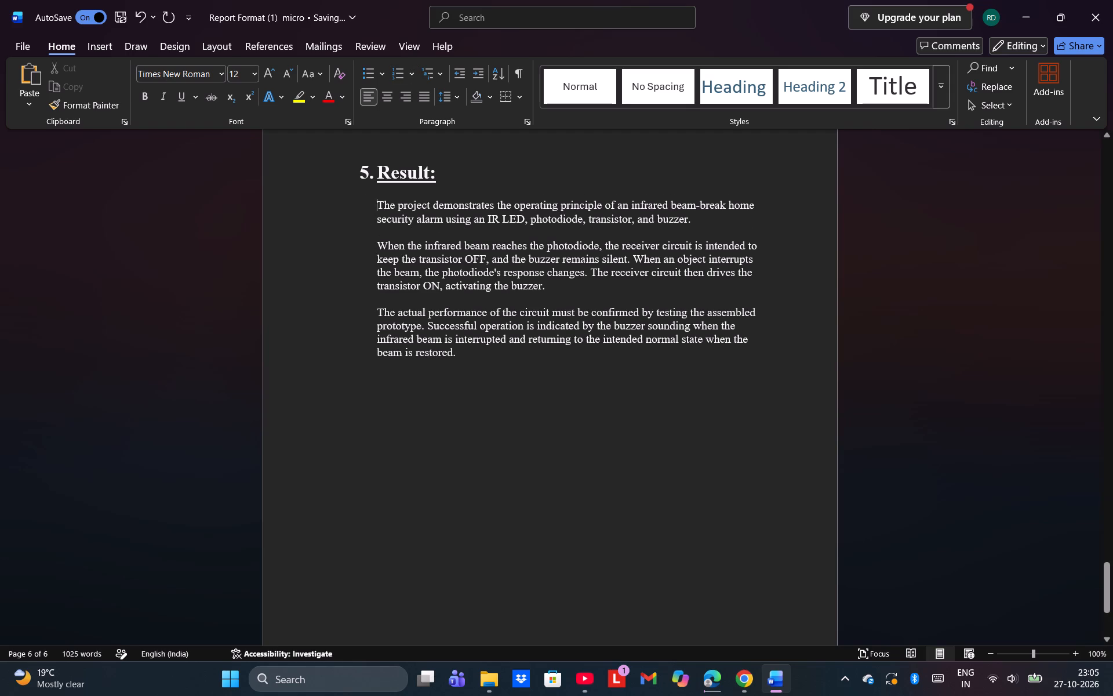
Copy the numbered Result heading and paste it as a new heading below the last Result paragraph.
{"action": "scroll", "coordinate": [388, 362], "scroll_direction": "down", "scroll_amount": 7}
{"action": "scroll", "coordinate": [388, 362], "scroll_direction": "up", "scroll_amount": 1}
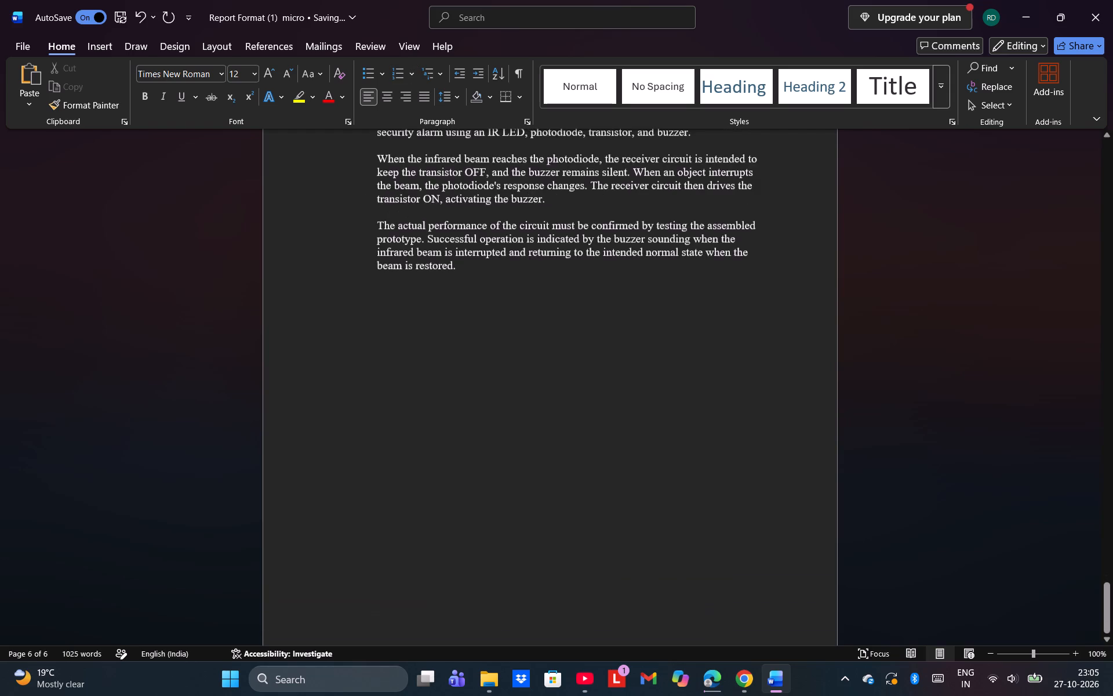
{"action": "scroll", "coordinate": [388, 362], "scroll_direction": "up", "scroll_amount": 1}
{"action": "left_click", "coordinate": [442, 167]}
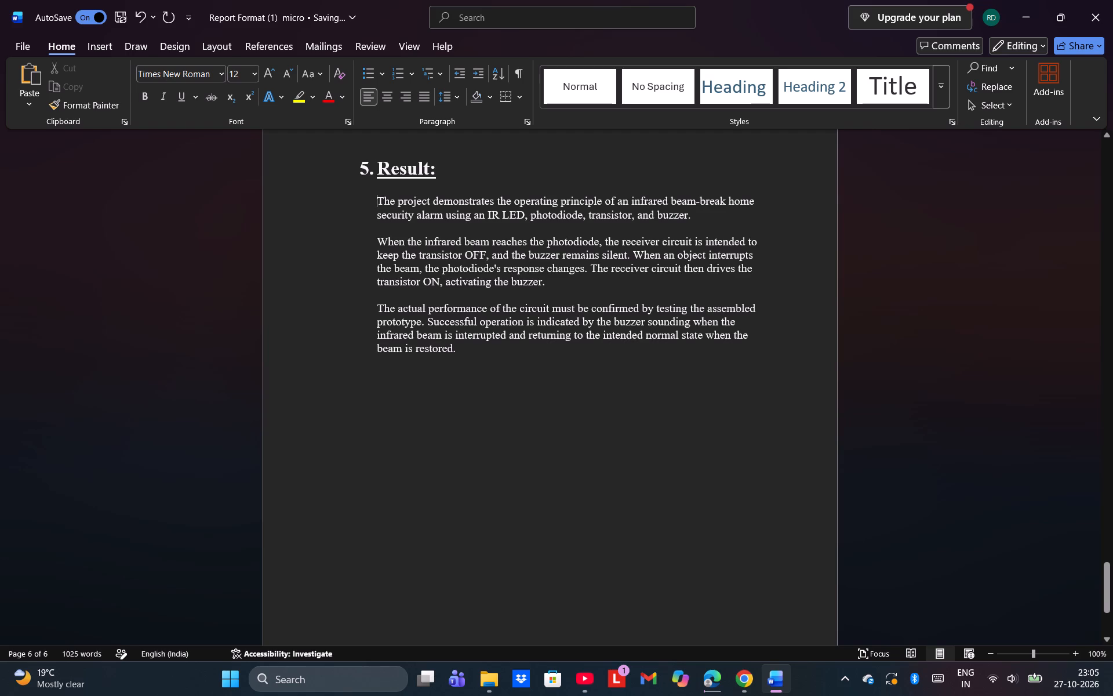
{"action": "left_click_drag", "start_coordinate": [442, 167], "coordinate": [334, 169]}
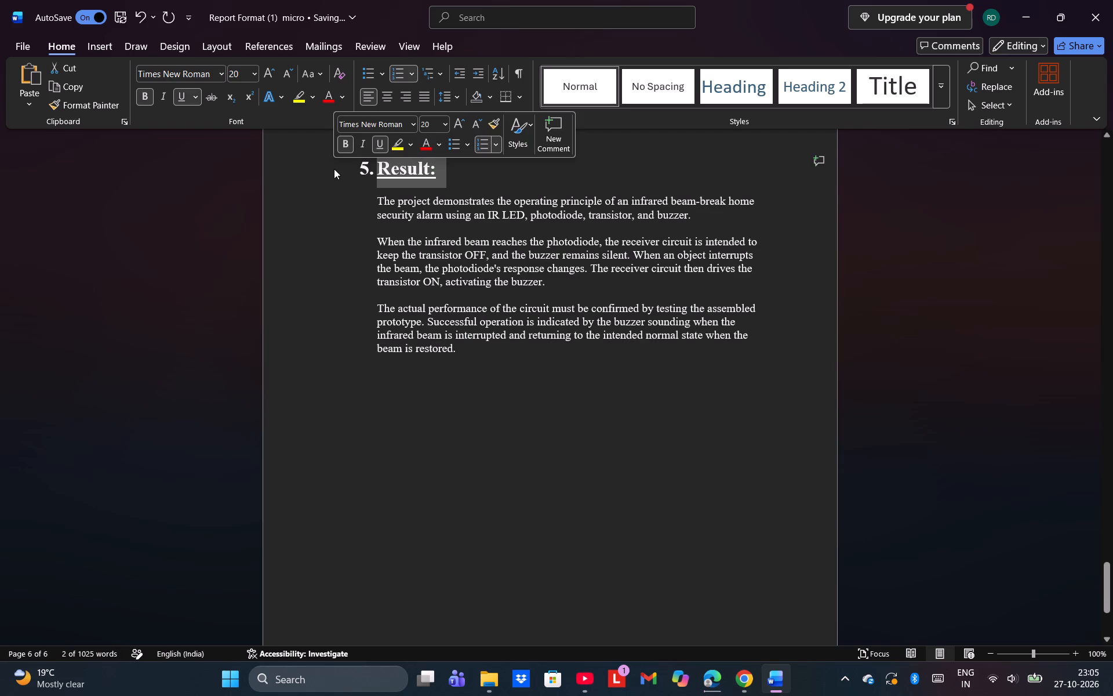
{"action": "key", "text": "ctrl+c"}
{"action": "left_click", "coordinate": [413, 403]}
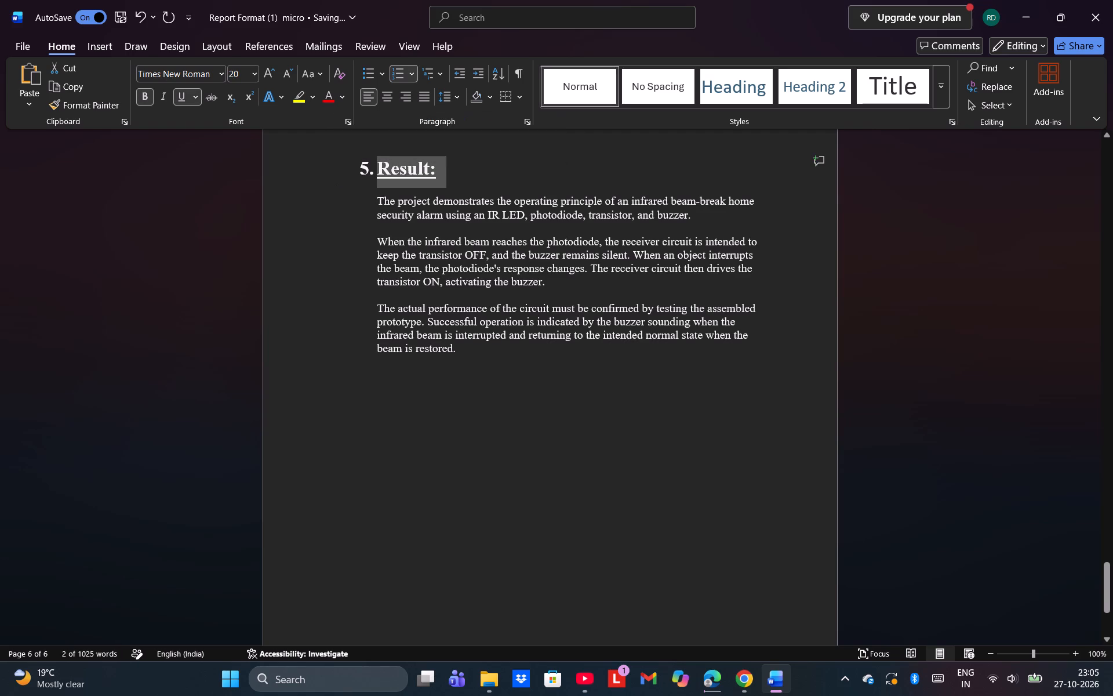
{"action": "key", "text": "ctrl+v"}
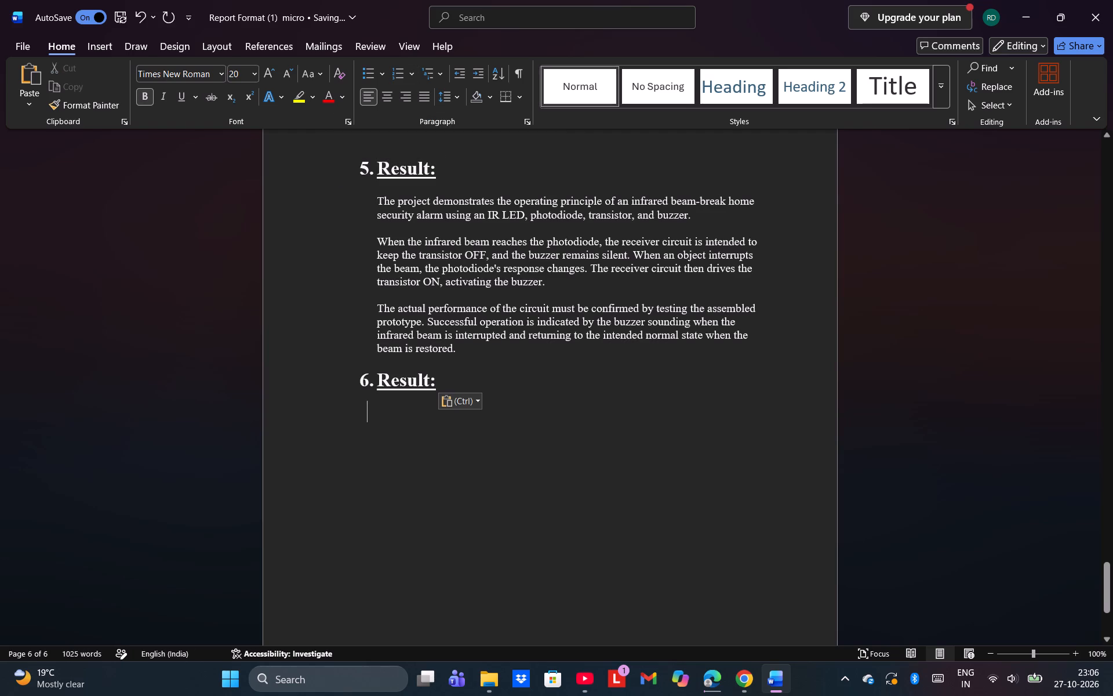
Change the text of the duplicated heading 6 to "Applications:".
{"action": "left_click", "coordinate": [750, 680]}
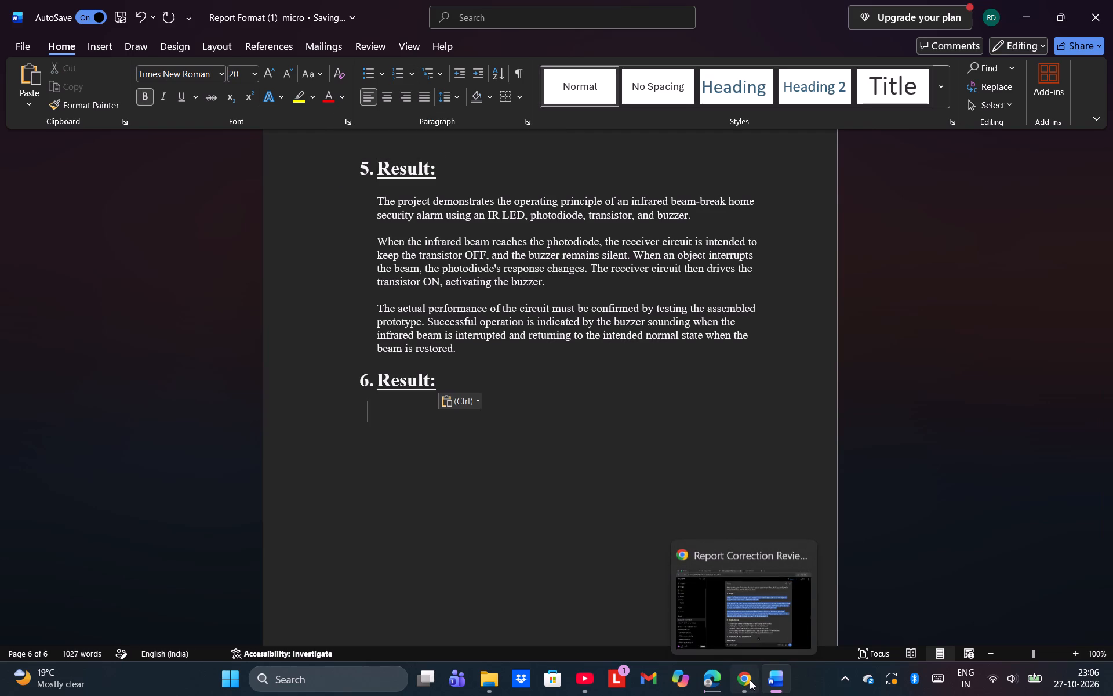
{"action": "left_click", "coordinate": [750, 680]}
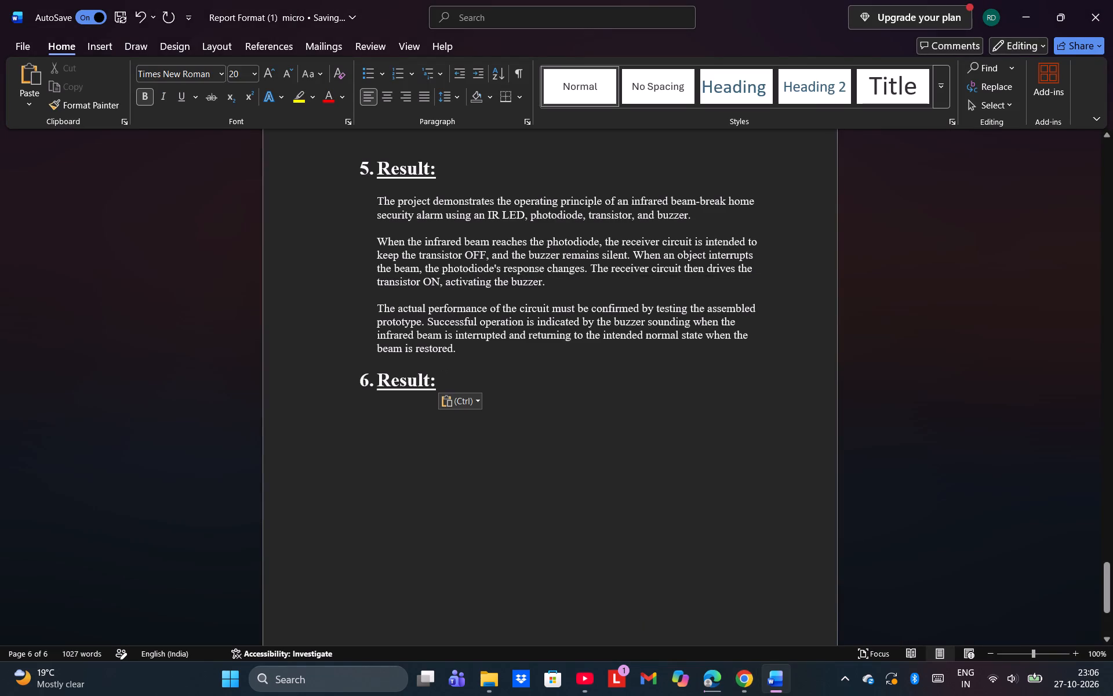
{"action": "left_click", "coordinate": [441, 385]}
{"action": "key", "text": "BackSpace"}
{"action": "key", "text": "BackSpace"}
{"action": "key", "text": "BackSpace"}
{"action": "key", "text": "BackSpace"}
{"action": "key", "text": "BackSpace"}
{"action": "key", "text": "BackSpace"}
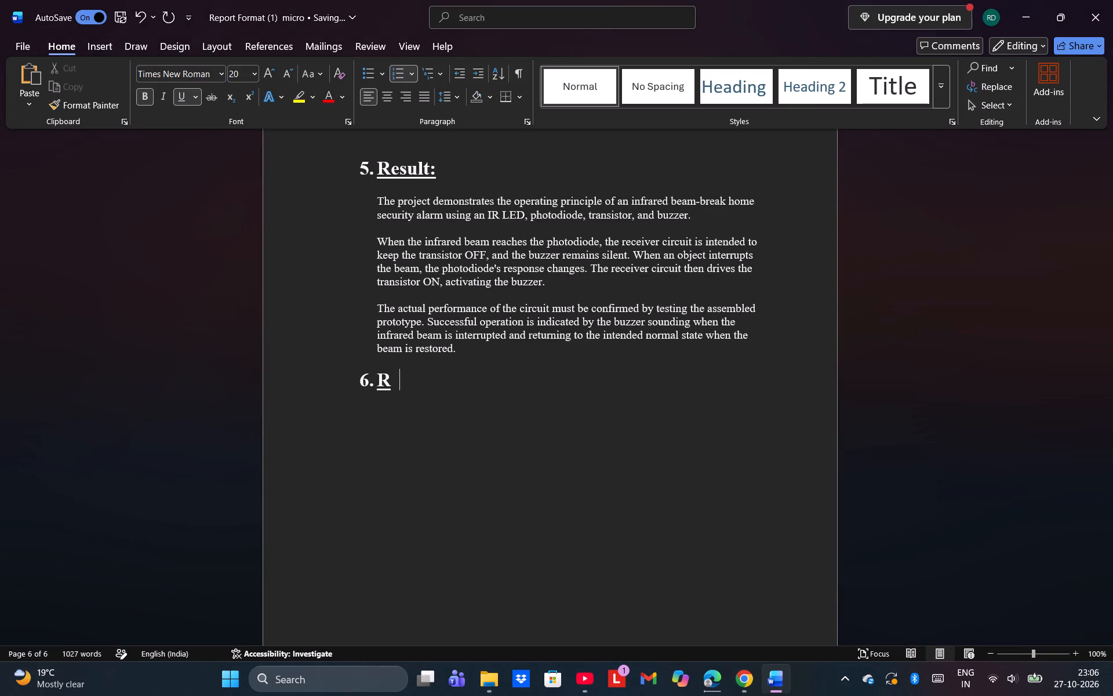
{"action": "key", "text": "BackSpace"}
{"action": "type", "text": "pplications"}
{"action": "key", "text": "shift+colon"}
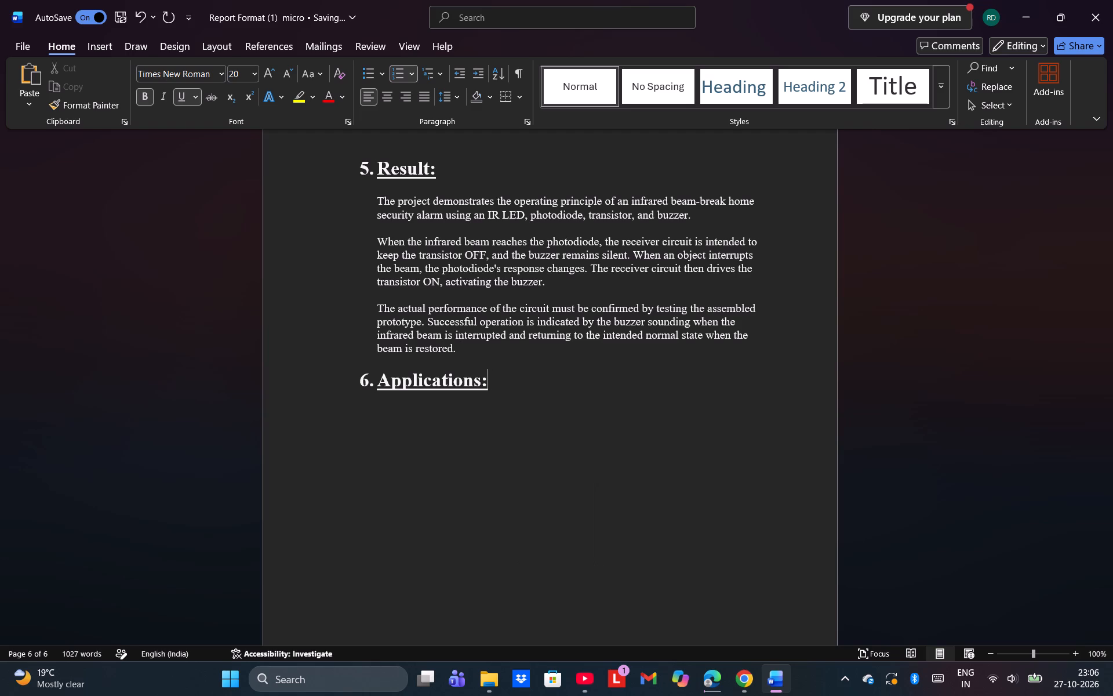
{"action": "key", "text": "Return"}
{"action": "key", "text": "BackSpace"}
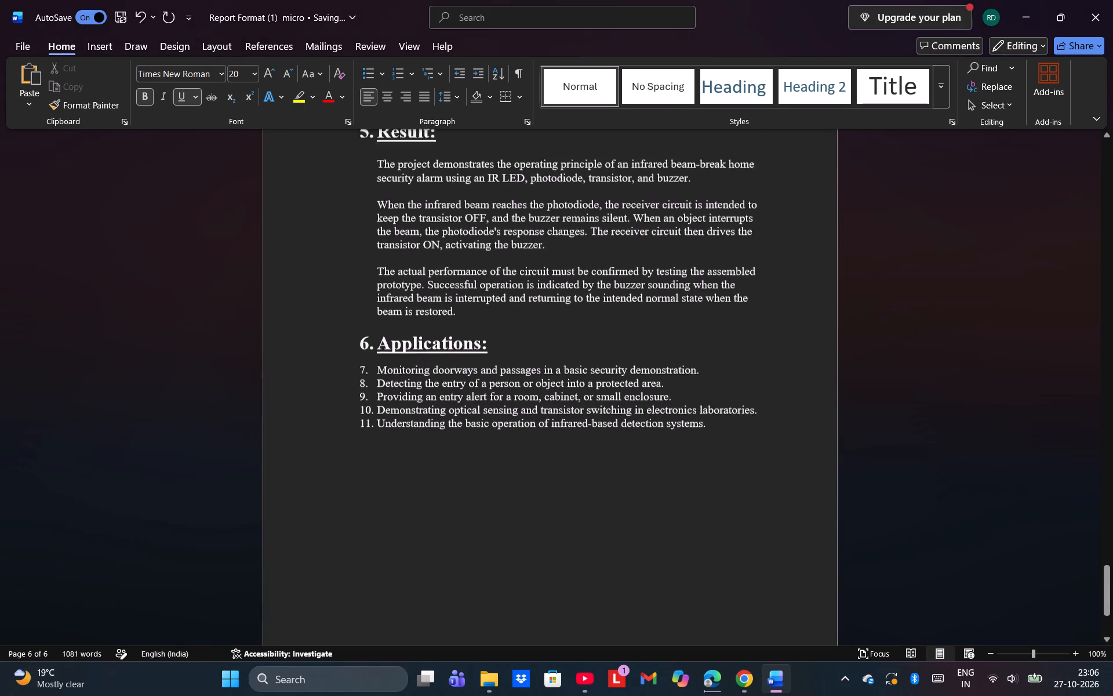
Replace the automatic list number of the first Applications item (Monitoring doorways and passages) with a plain-text "1.".
{"action": "scroll", "coordinate": [520, 444], "scroll_direction": "down", "scroll_amount": 1}
{"action": "left_click", "coordinate": [370, 328]}
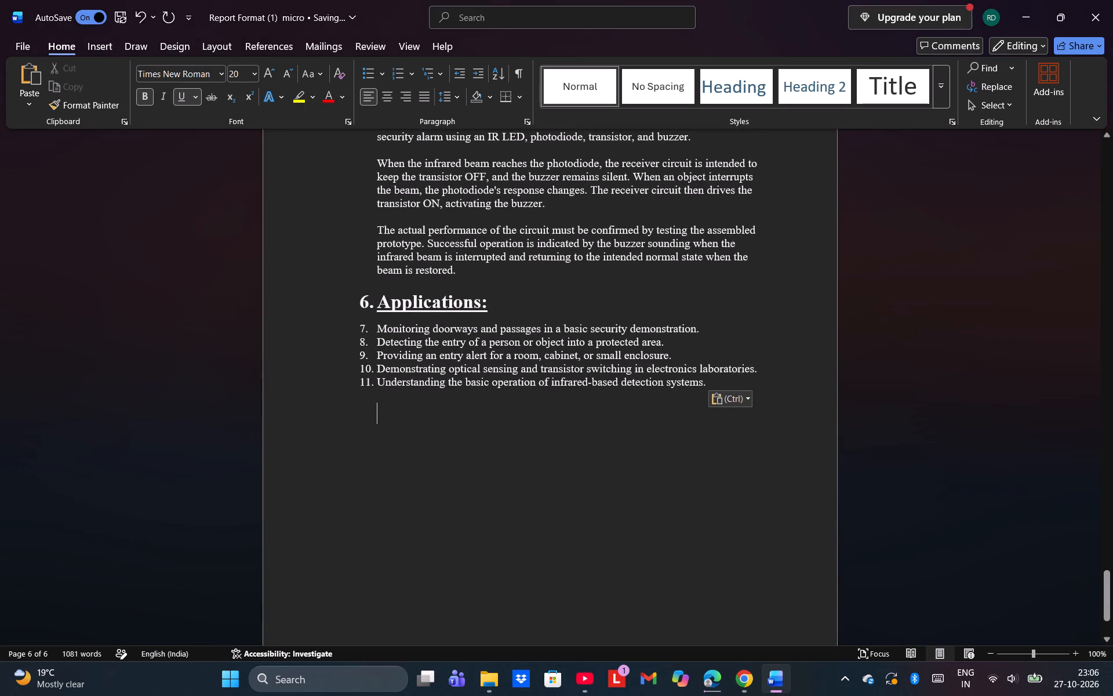
{"action": "key", "text": "Left"}
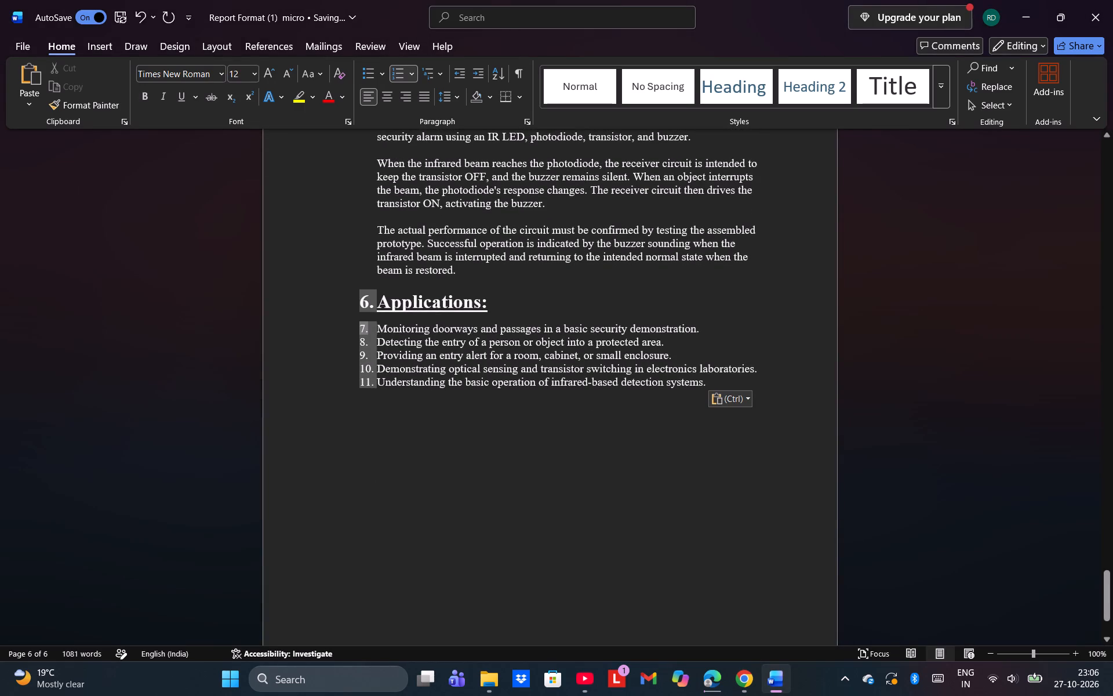
{"action": "key", "text": "BackSpace"}
{"action": "type", "text": "1."}
Replace the automatic list number of the second Applications item (Detecting the entry of a person or object) with a plain-text "2.".
{"action": "key", "text": "Down"}
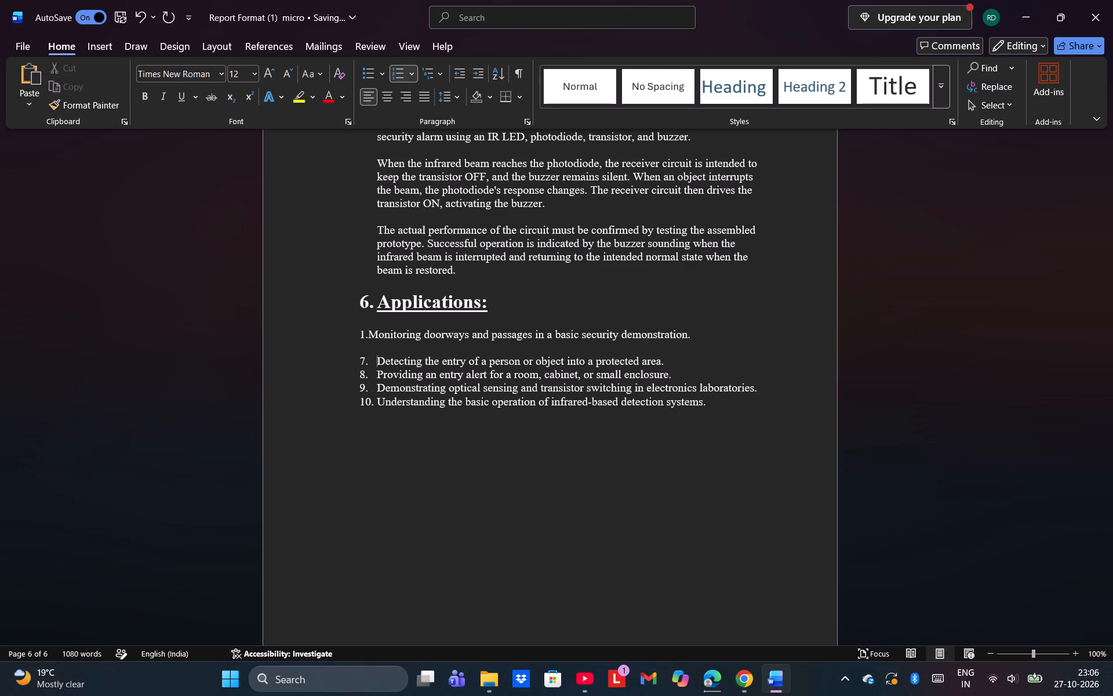
{"action": "key", "text": "BackSpace"}
{"action": "key", "text": "BackSpace"}
{"action": "key", "text": "2"}
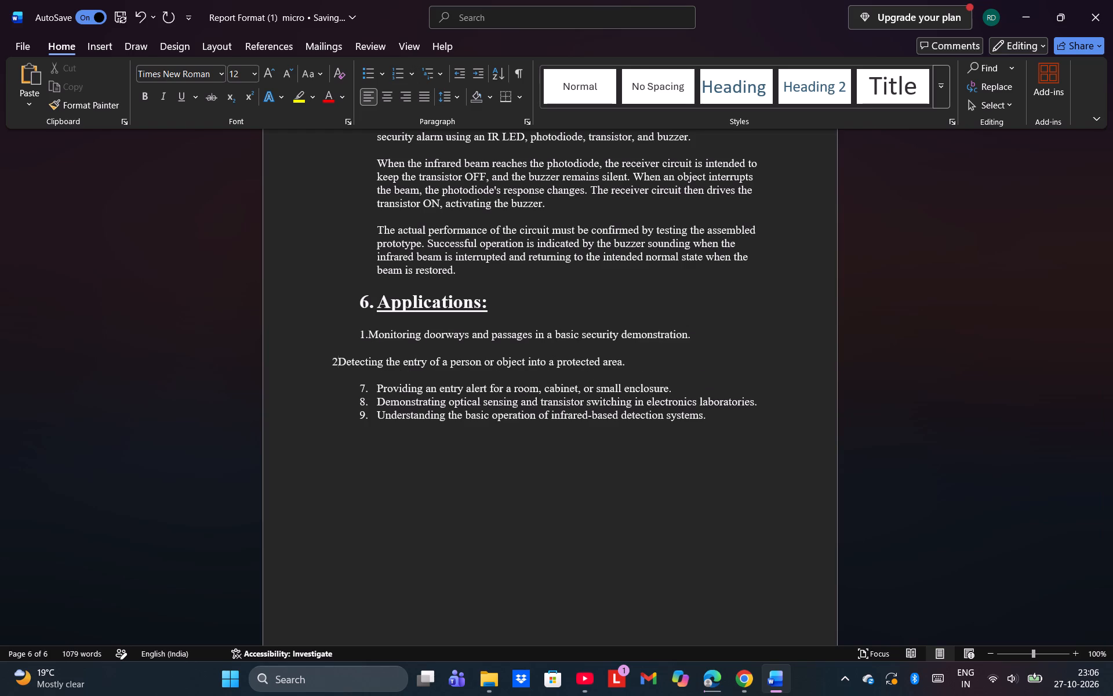
{"action": "key", "text": "period"}
{"action": "key", "text": "Left"}
{"action": "key", "text": "Left"}
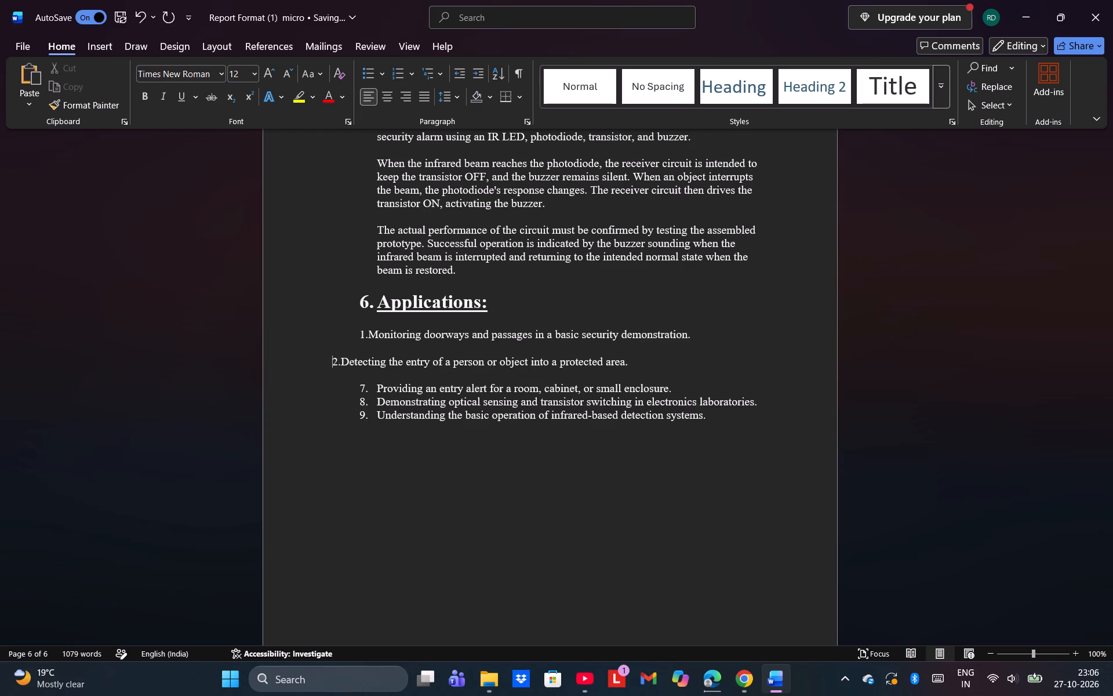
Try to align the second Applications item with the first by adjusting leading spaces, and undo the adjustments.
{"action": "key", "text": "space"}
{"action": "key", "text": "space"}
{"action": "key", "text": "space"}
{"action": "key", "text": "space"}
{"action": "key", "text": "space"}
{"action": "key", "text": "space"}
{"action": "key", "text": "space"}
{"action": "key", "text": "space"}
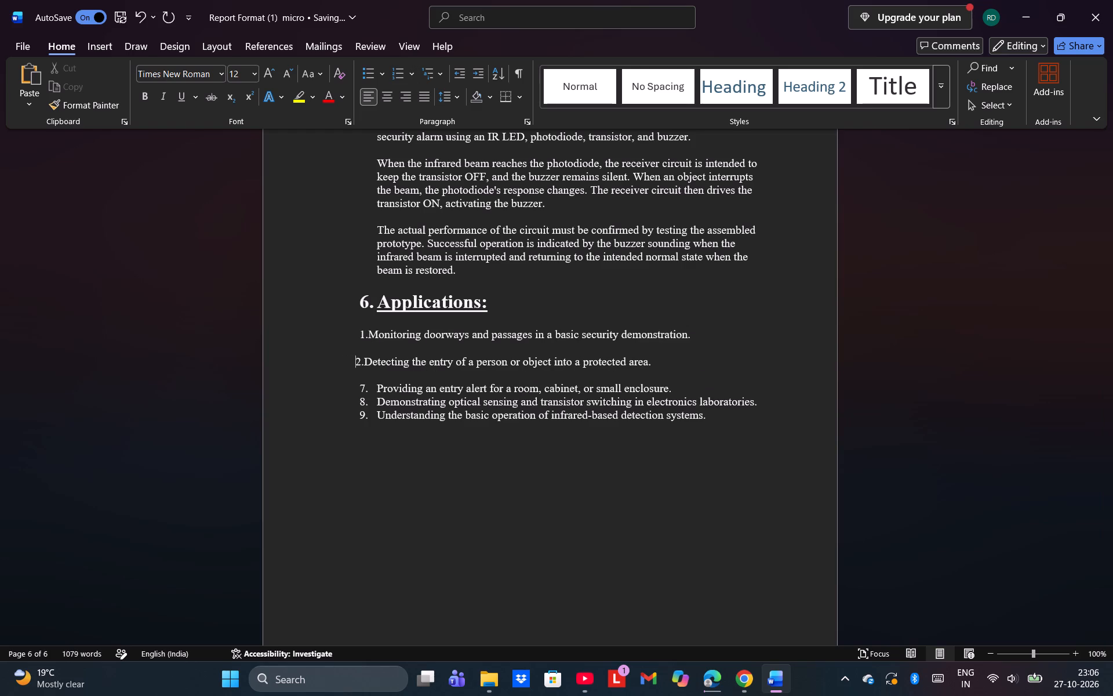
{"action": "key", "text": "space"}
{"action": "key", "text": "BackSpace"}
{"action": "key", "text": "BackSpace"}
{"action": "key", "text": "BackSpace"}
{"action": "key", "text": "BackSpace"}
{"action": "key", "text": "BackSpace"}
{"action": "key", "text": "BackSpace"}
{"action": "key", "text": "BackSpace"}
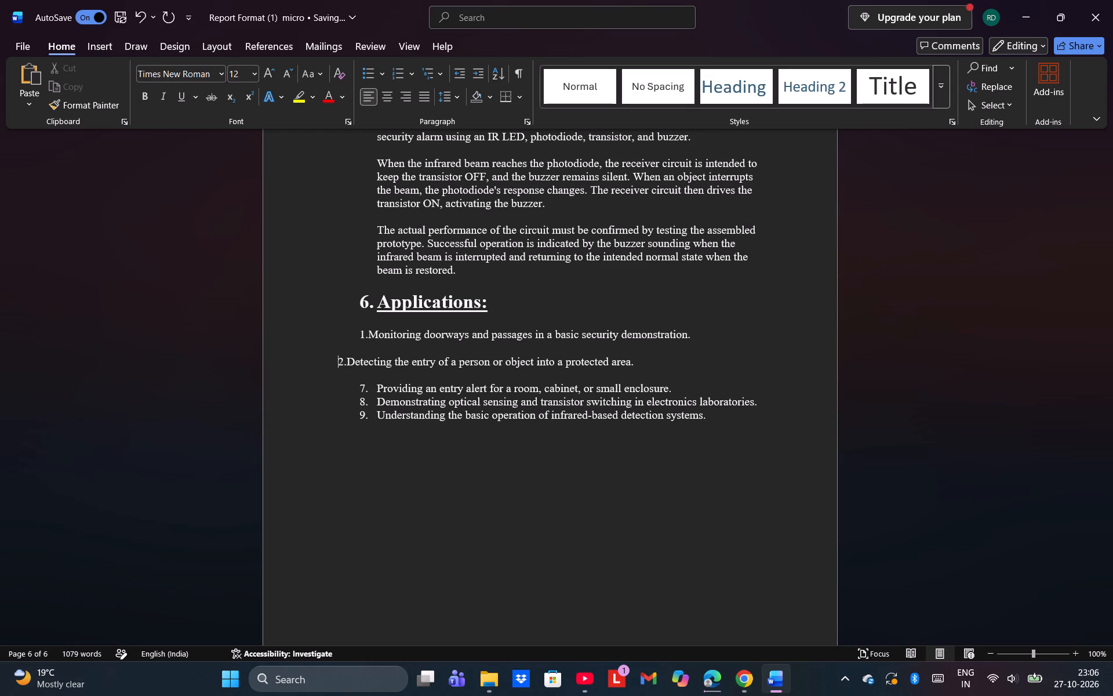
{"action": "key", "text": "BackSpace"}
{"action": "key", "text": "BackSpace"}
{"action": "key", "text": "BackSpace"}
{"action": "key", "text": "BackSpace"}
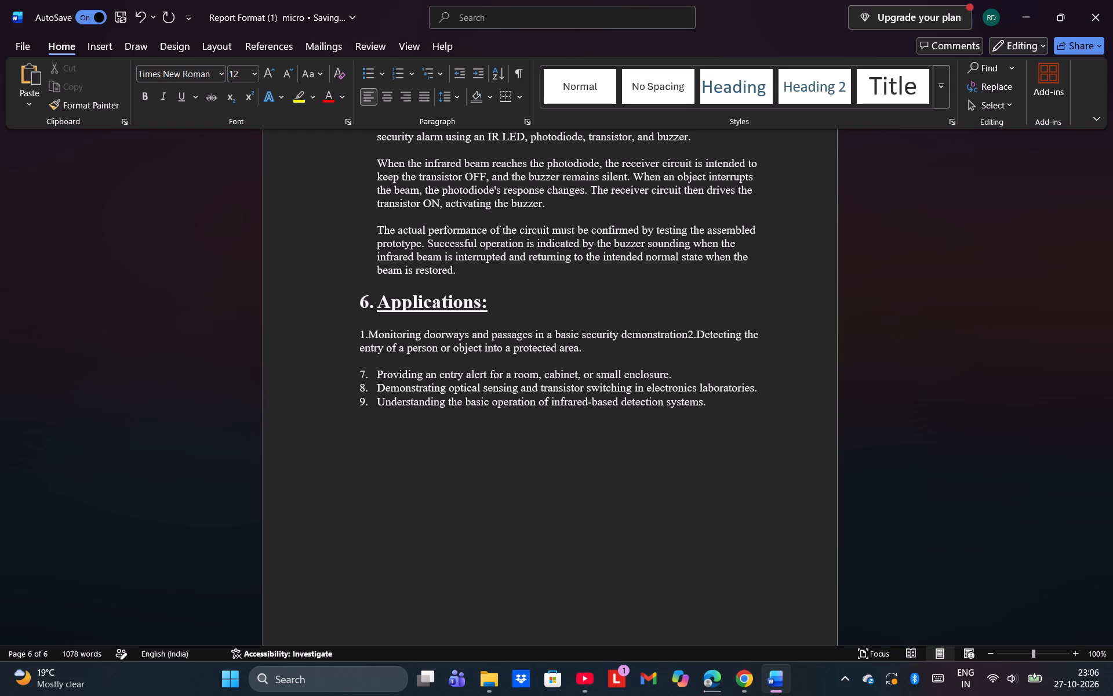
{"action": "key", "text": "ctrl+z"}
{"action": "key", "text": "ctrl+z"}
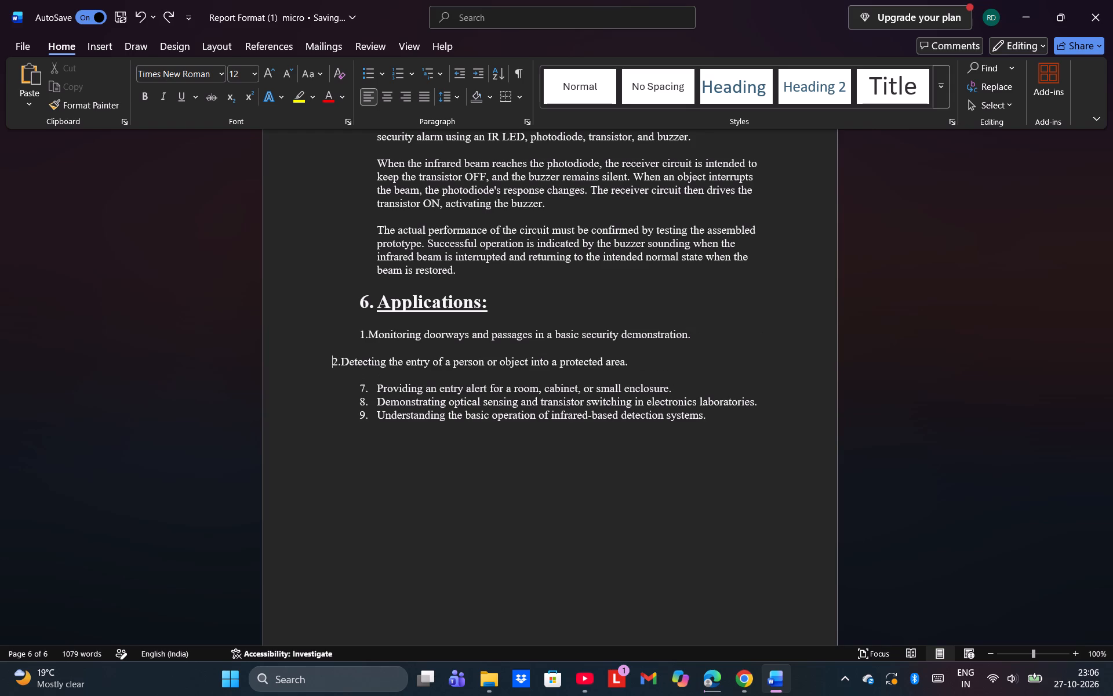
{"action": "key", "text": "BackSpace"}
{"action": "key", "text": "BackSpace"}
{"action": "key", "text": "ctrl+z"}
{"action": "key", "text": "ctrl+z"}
Indent the second Applications item with leading spaces so that it lines up under the first item.
{"action": "key", "text": "space"}
{"action": "key", "text": "space"}
{"action": "key", "text": "space"}
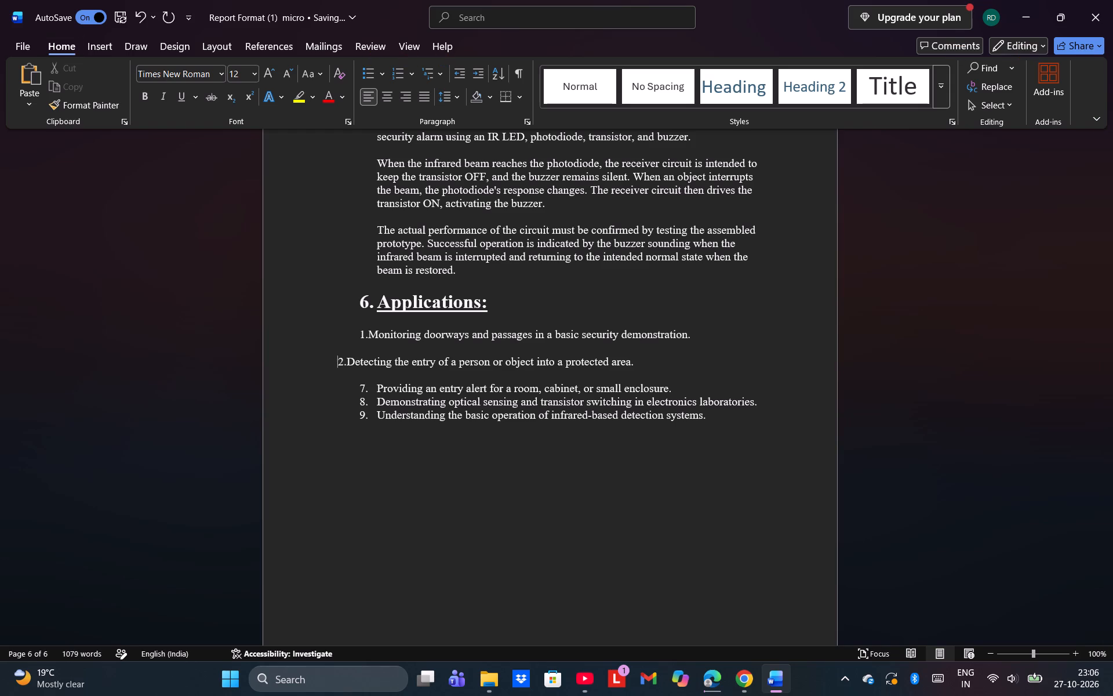
{"action": "key", "text": "space"}
{"action": "key", "text": "space"}
{"action": "key", "text": "space"}
{"action": "key", "text": "space"}
{"action": "key", "text": "space"}
{"action": "key", "text": "space"}
{"action": "key", "text": "space"}
{"action": "key", "text": "space"}
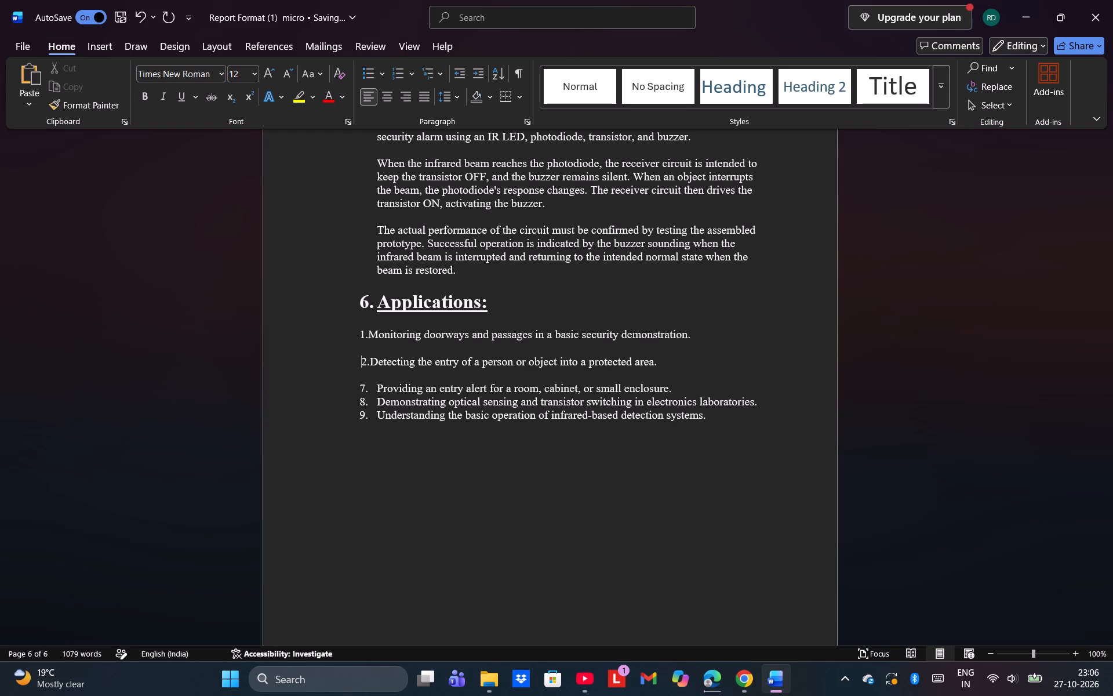
{"action": "key", "text": "BackSpace"}
Replace the automatic list number of the third Applications item (Providing an entry alert) with a plain-text "3.".
{"action": "key", "text": "Down"}
{"action": "key", "text": "Left"}
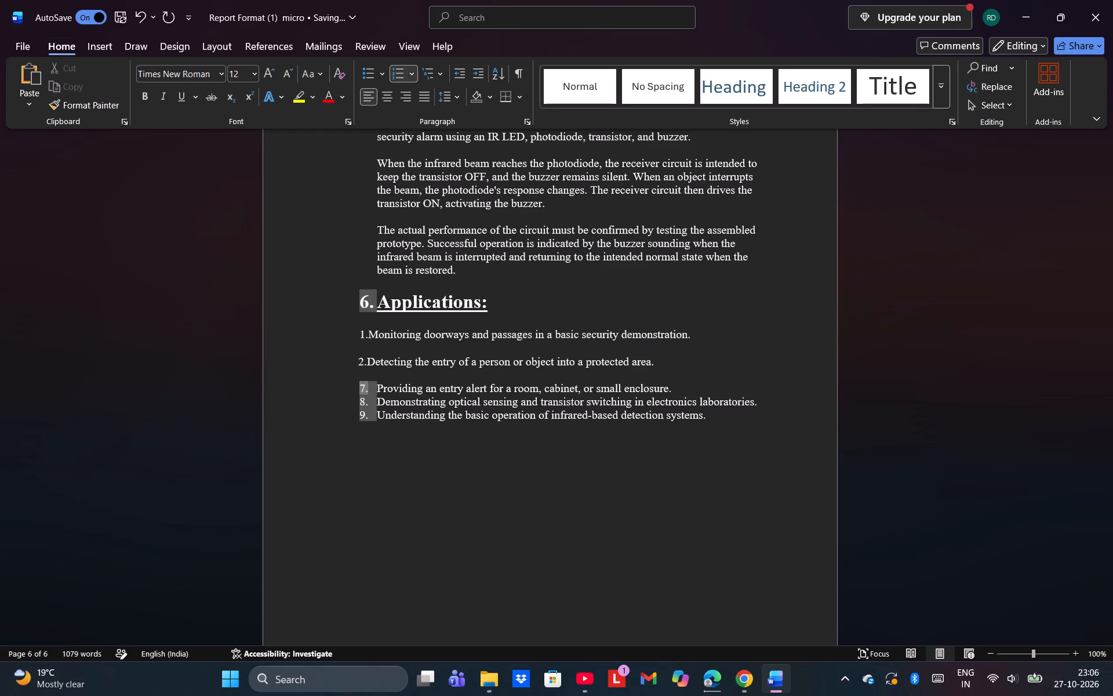
{"action": "key", "text": "BackSpace"}
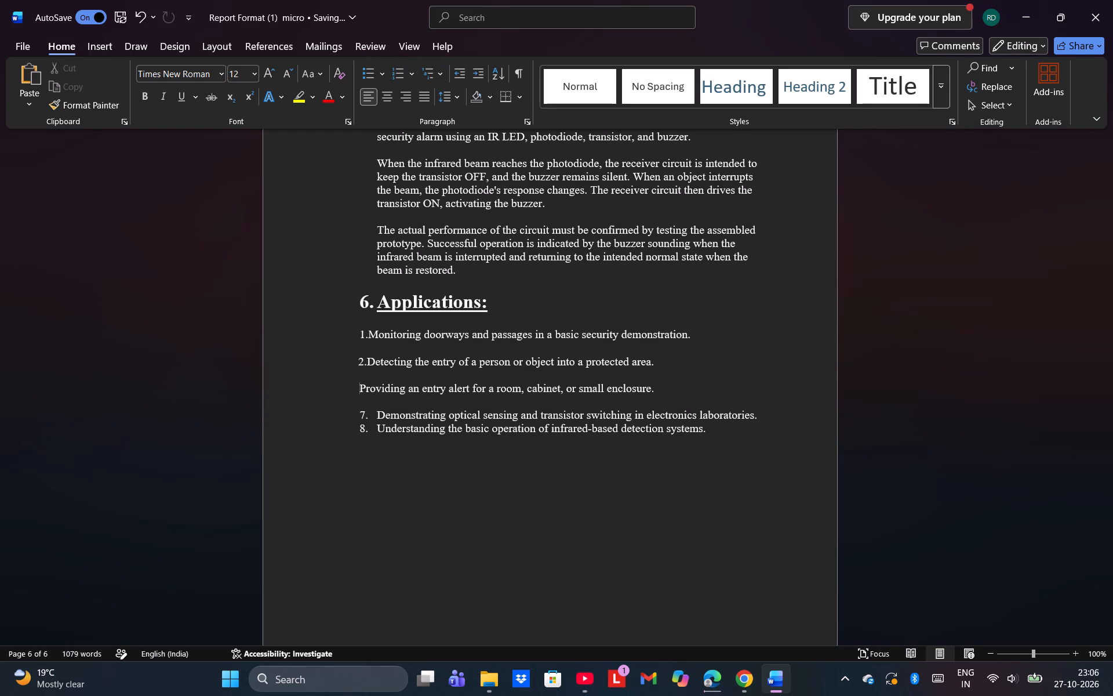
{"action": "type", "text": "3."}
Replace the automatic list number of the fourth Applications item (Demonstrating optical sensing) with a plain-text "4.".
{"action": "key", "text": "Down"}
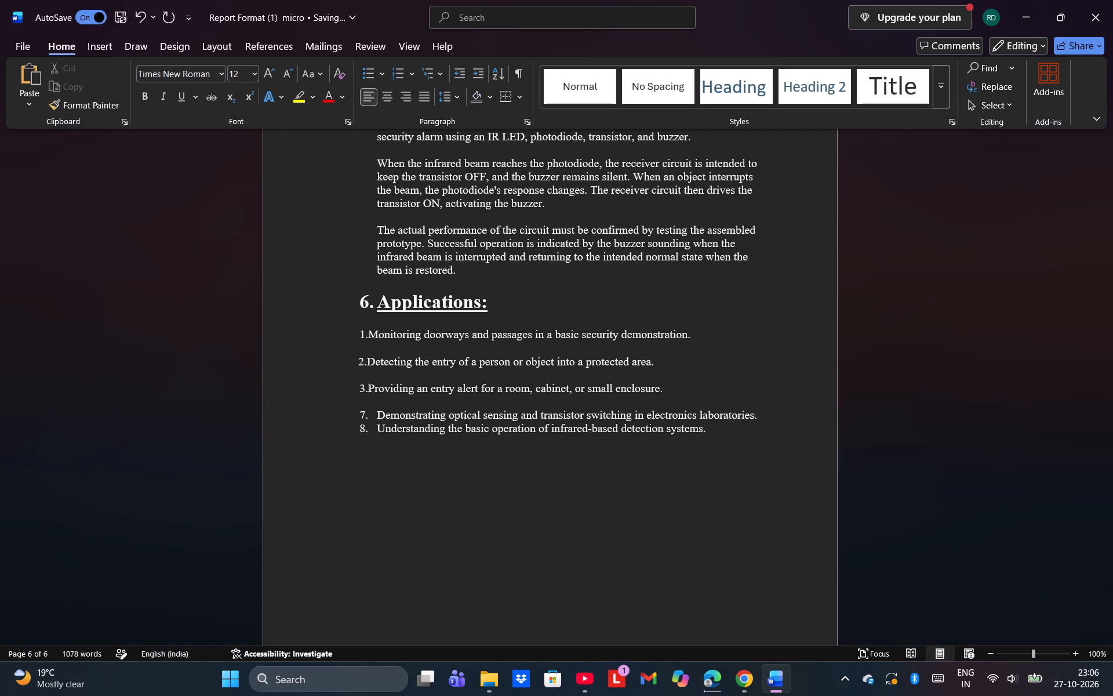
{"action": "key", "text": "BackSpace"}
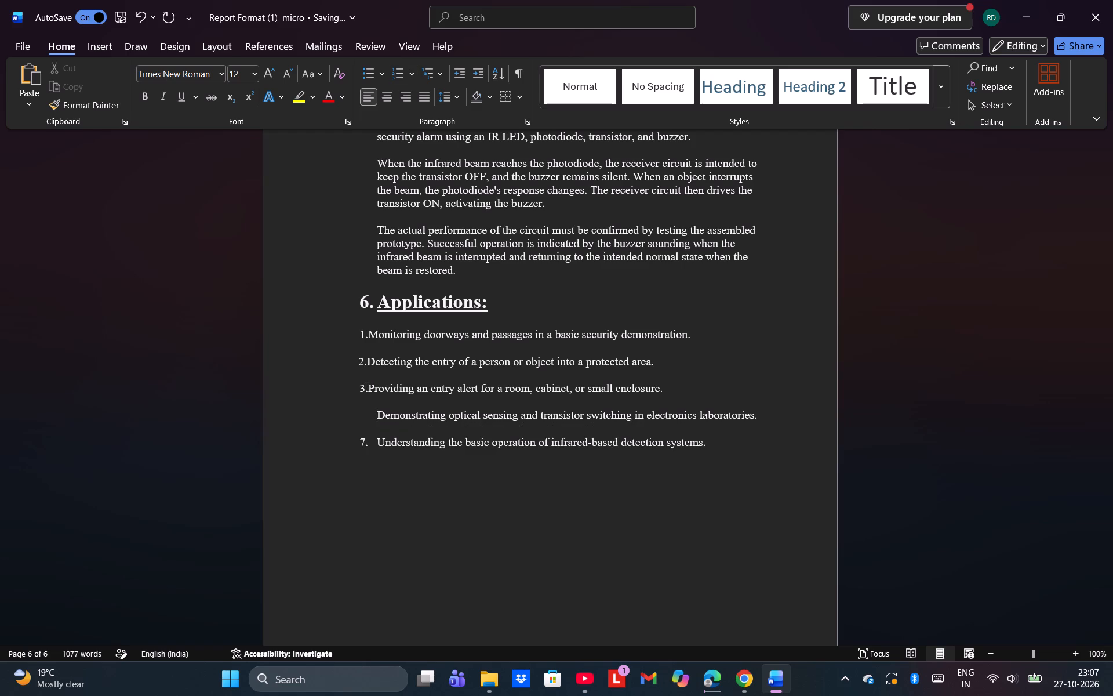
{"action": "key", "text": "BackSpace"}
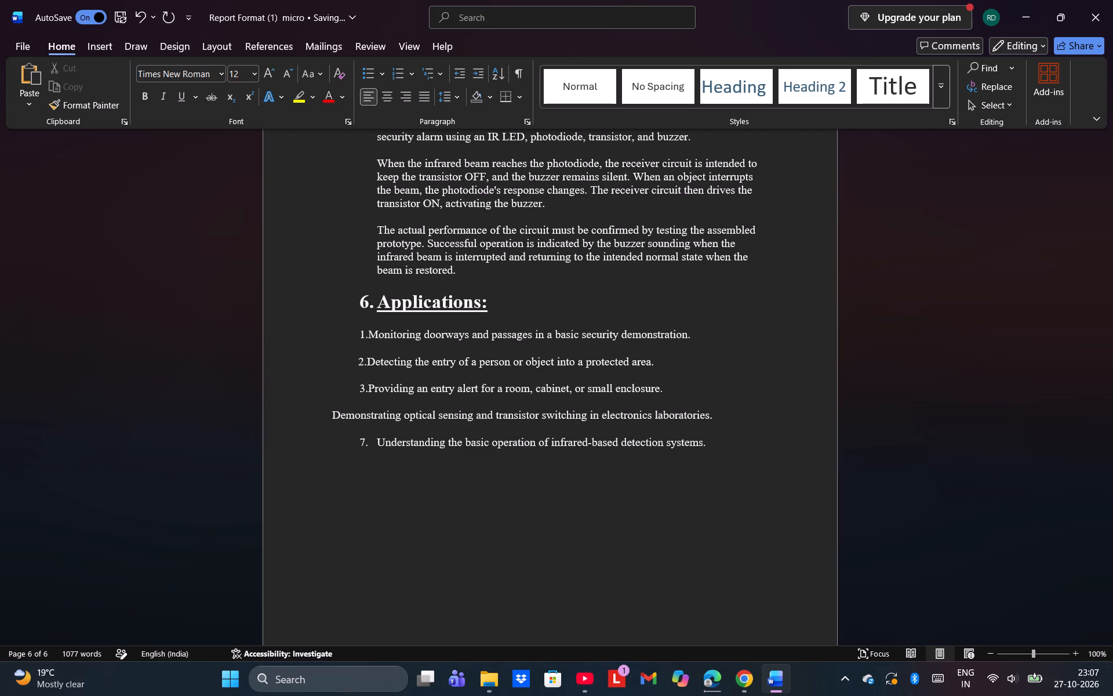
{"action": "key", "text": "ctrl+z"}
{"action": "type", "text": "4."}
Remove the fourth Applications item's paragraph indent and line it up under the items above with nine leading spaces.
{"action": "key", "text": "Left"}
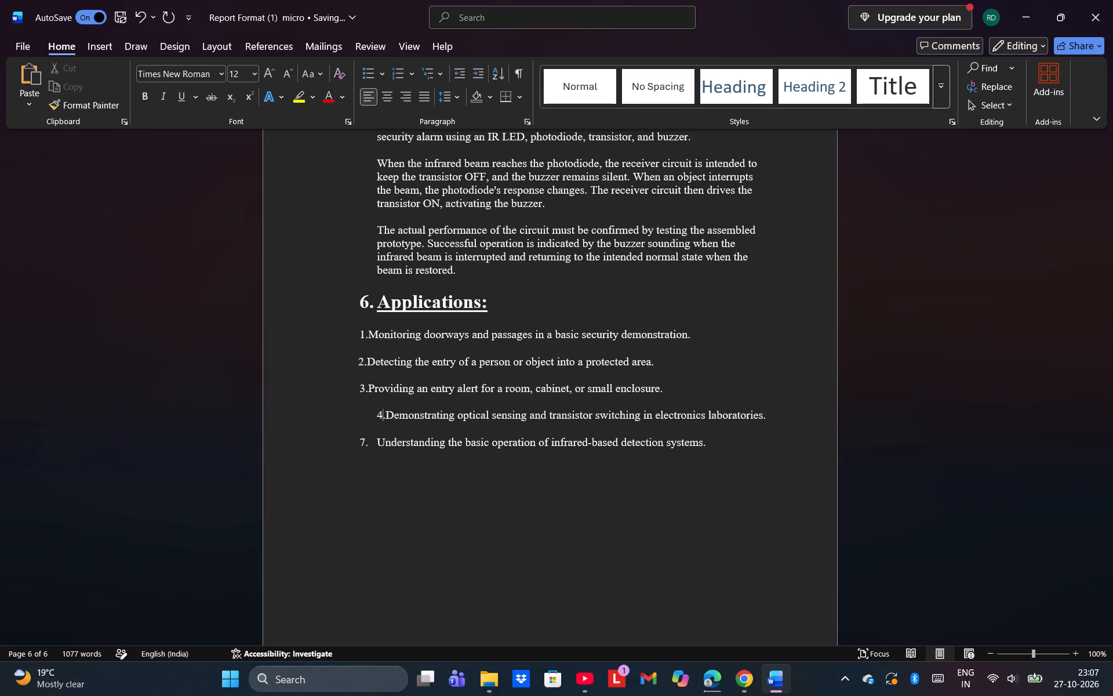
{"action": "key", "text": "Left"}
{"action": "key", "text": "BackSpace"}
{"action": "key", "text": "space"}
{"action": "key", "text": "space"}
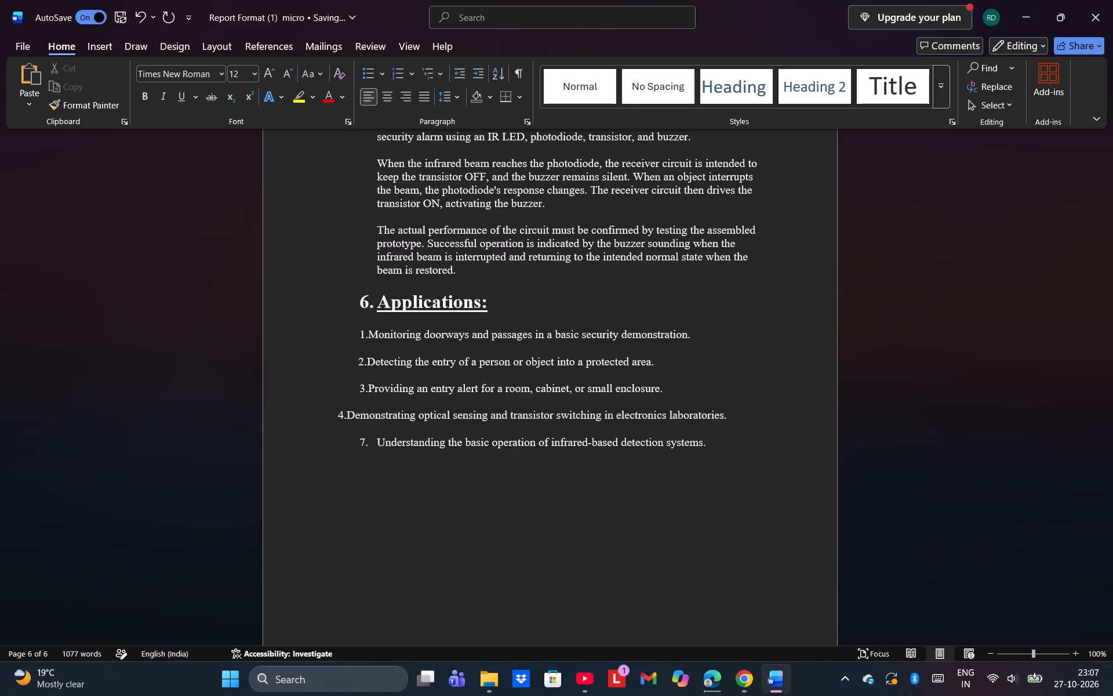
{"action": "key", "text": "space"}
{"action": "key", "text": "space"}
{"action": "key", "text": "space"}
{"action": "key", "text": "space"}
{"action": "key", "text": "space"}
{"action": "key", "text": "space"}
{"action": "key", "text": "space"}
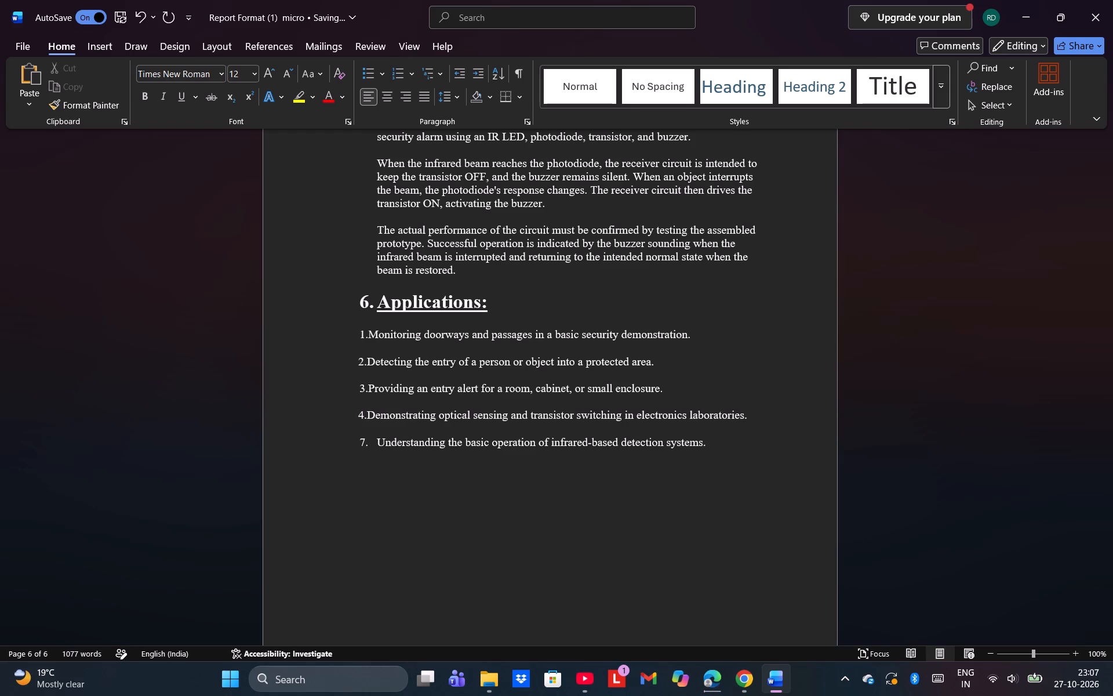
Replace the automatic list number of the fifth Applications item (Understanding the basic operation) with a plain-text "5.".
{"action": "key", "text": "Down"}
{"action": "key", "text": "BackSpace"}
{"action": "key", "text": "5"}
{"action": "key", "text": "period"}
Remove the fifth Applications item's paragraph indent and line it up under the items above with nine leading spaces.
{"action": "key", "text": "Left"}
{"action": "key", "text": "Left"}
{"action": "key", "text": "Left"}
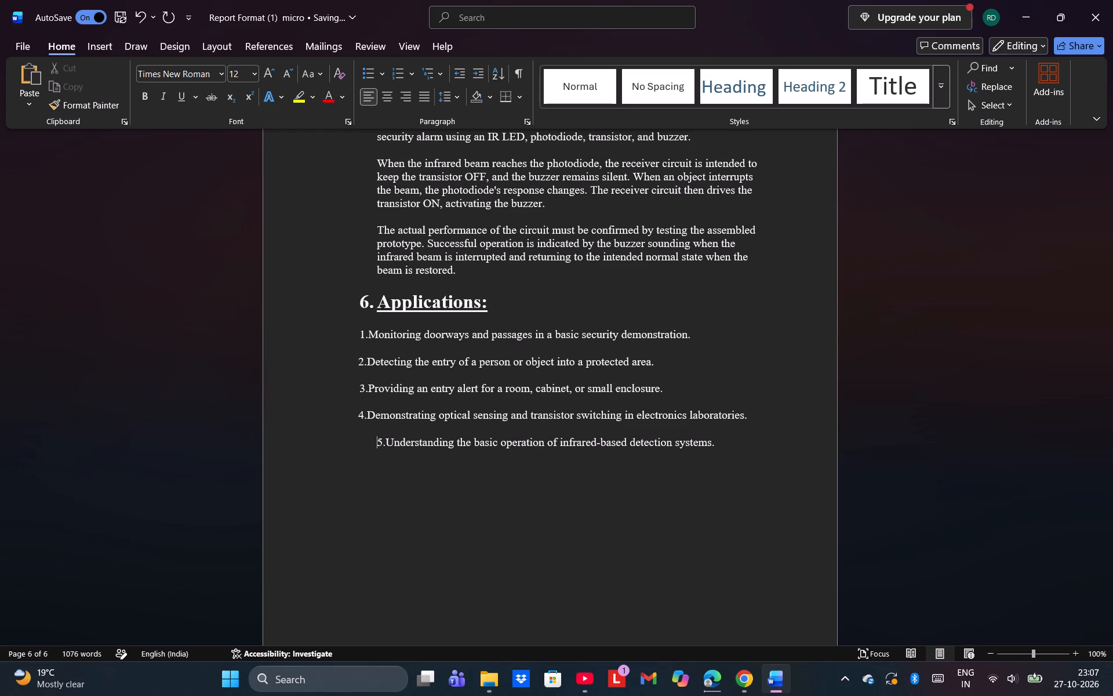
{"action": "key", "text": "Right"}
{"action": "key", "text": "BackSpace"}
{"action": "key", "text": "BackSpace"}
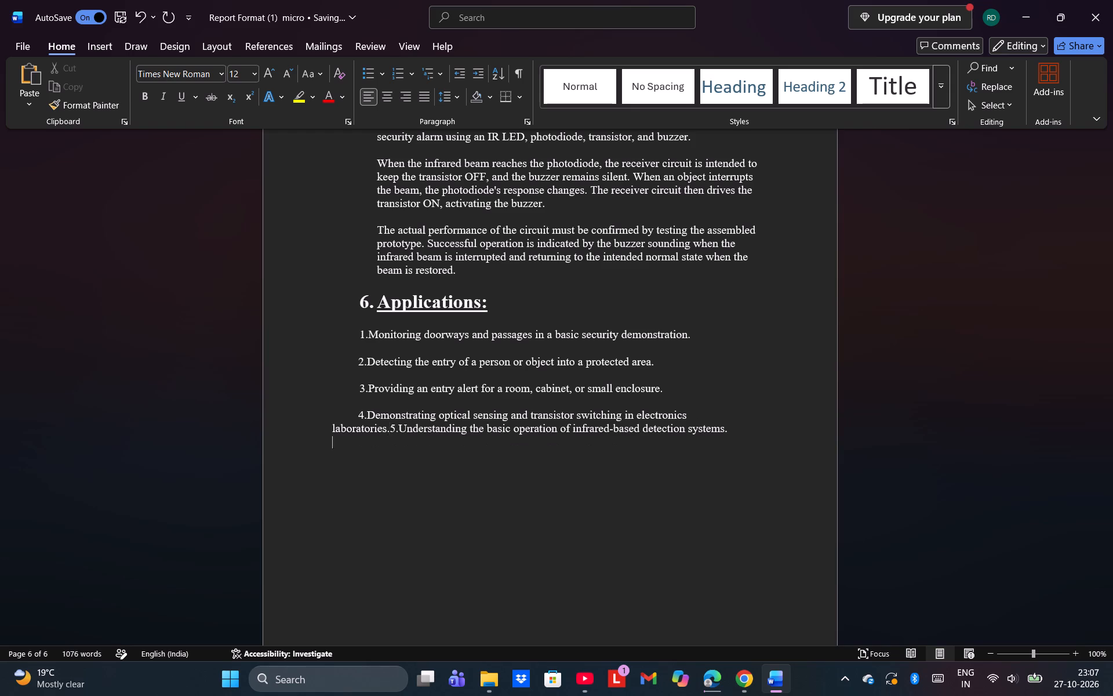
{"action": "key", "text": "ctrl+z"}
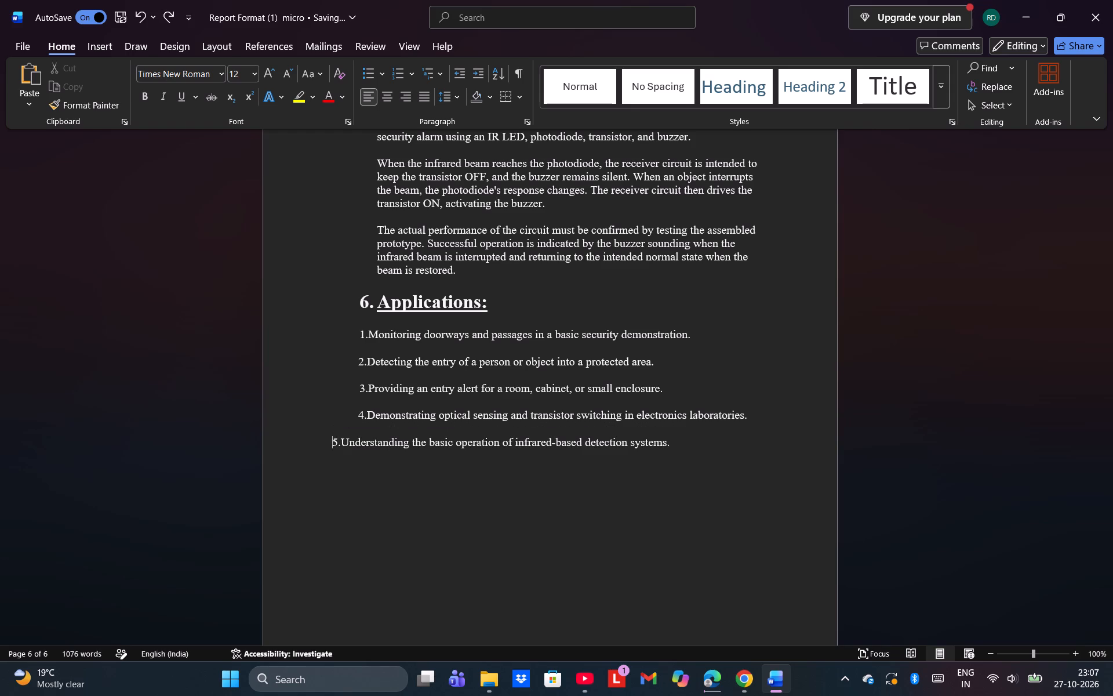
{"action": "key", "text": "space"}
{"action": "key", "text": "space"}
{"action": "key", "text": "space"}
{"action": "key", "text": "space"}
{"action": "key", "text": "space"}
{"action": "key", "text": "space"}
{"action": "key", "text": "space"}
{"action": "key", "text": "space"}
{"action": "key", "text": "space"}
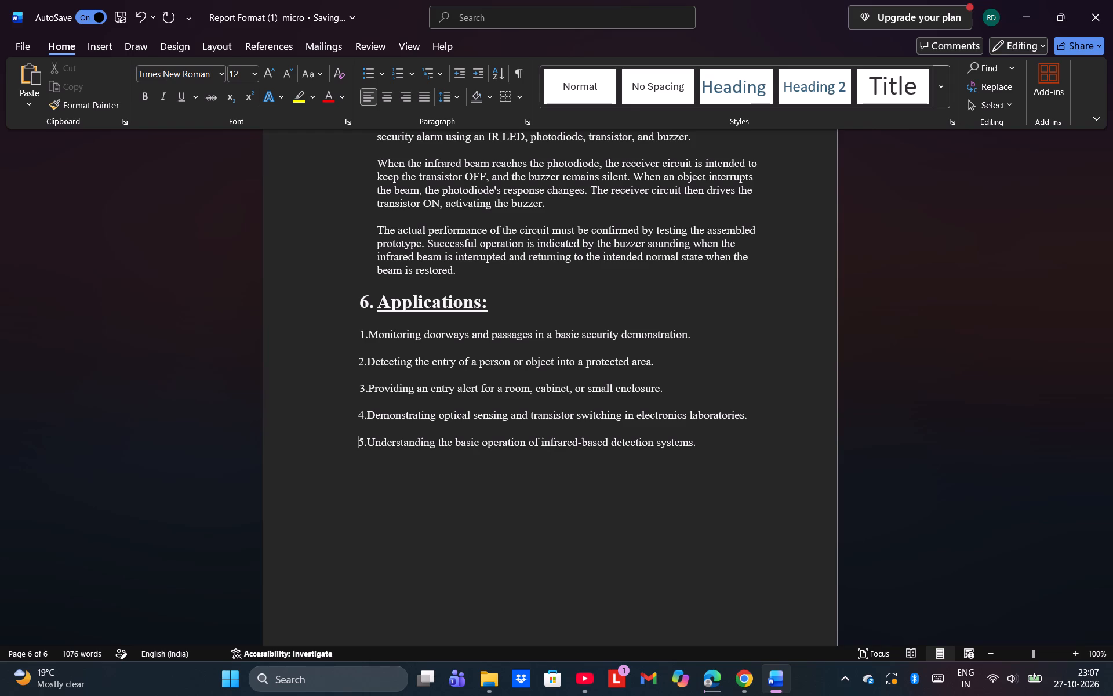
Shift the first Applications item inward by five spaces to sit under the heading text.
{"action": "scroll", "coordinate": [470, 445], "scroll_direction": "up", "scroll_amount": 1}
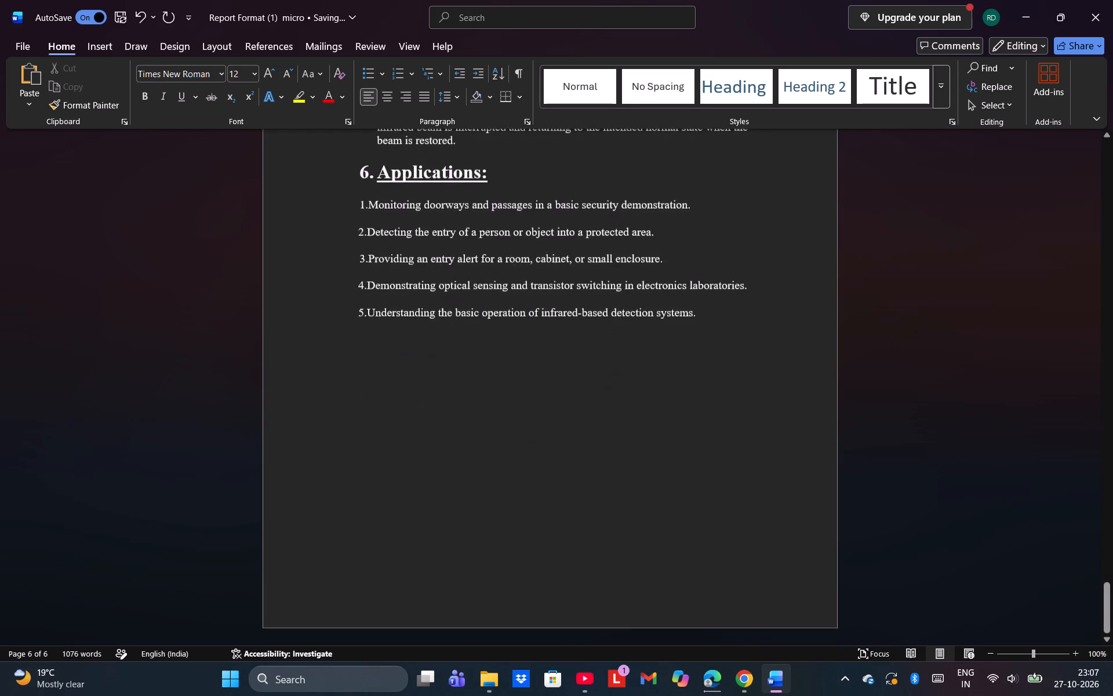
{"action": "scroll", "coordinate": [470, 445], "scroll_direction": "up", "scroll_amount": 1}
{"action": "scroll", "coordinate": [470, 445], "scroll_direction": "down", "scroll_amount": 2}
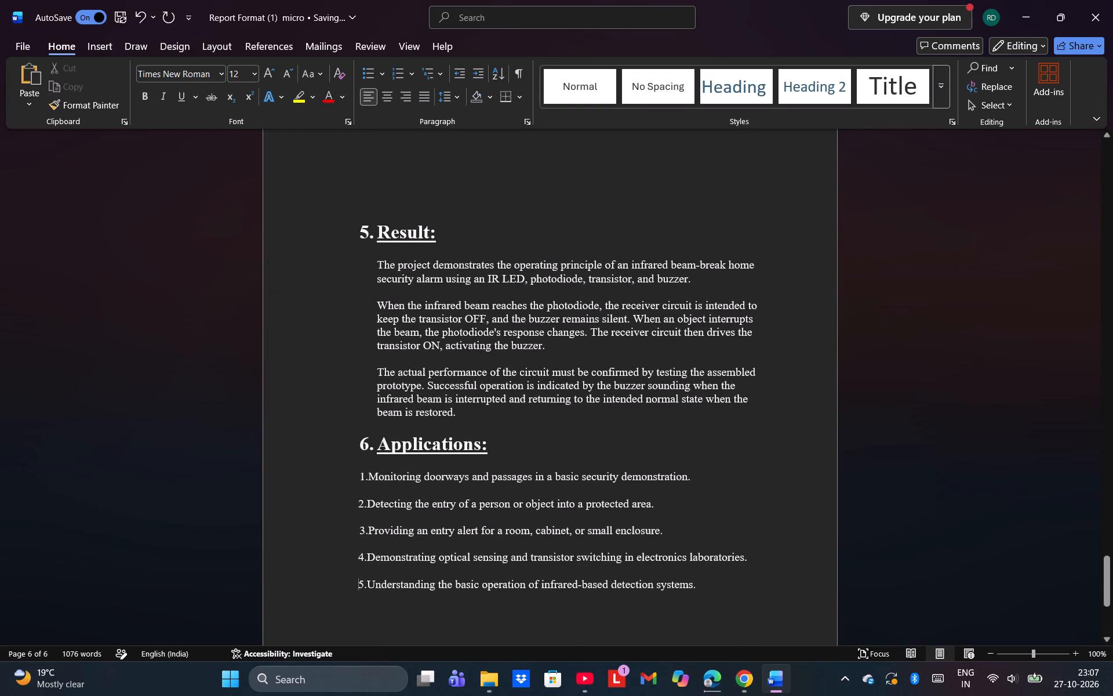
{"action": "left_click", "coordinate": [357, 469]}
{"action": "key", "text": "space"}
{"action": "key", "text": "space"}
{"action": "key", "text": "space"}
{"action": "key", "text": "space"}
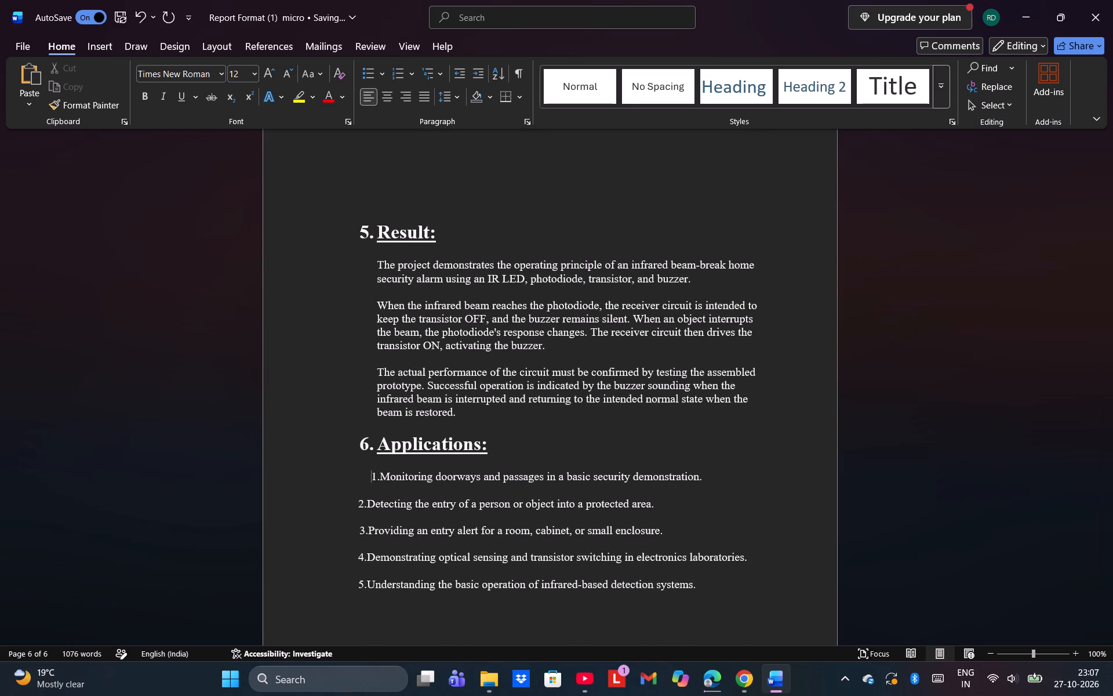
{"action": "key", "text": "space"}
Shift the second Applications item inward by five more leading spaces.
{"action": "key", "text": "Down"}
{"action": "key", "text": "Left"}
{"action": "key", "text": "Left"}
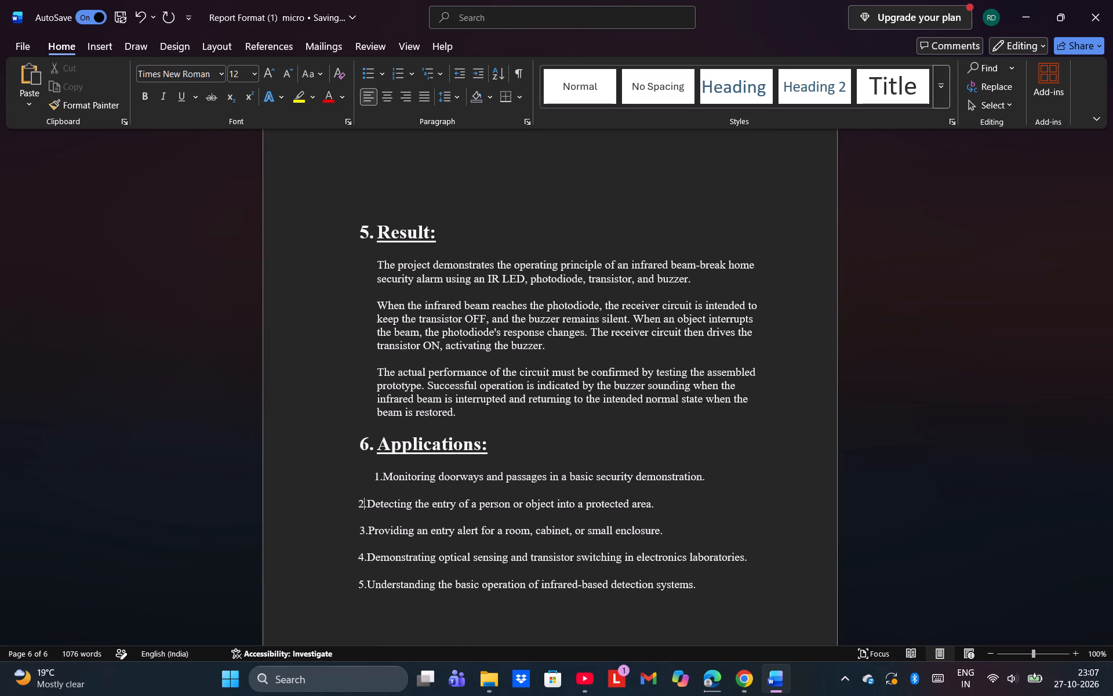
{"action": "key", "text": "Left"}
{"action": "key", "text": "space"}
{"action": "key", "text": "space"}
{"action": "key", "text": "space"}
{"action": "key", "text": "space"}
{"action": "key", "text": "space"}
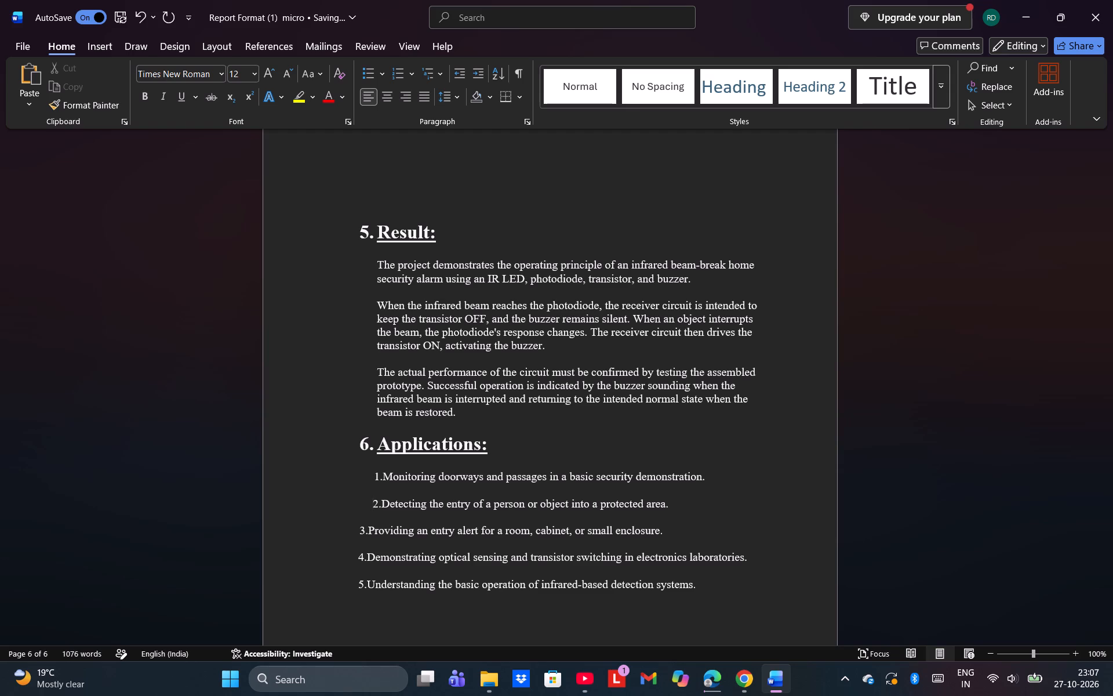
Shift the third Applications item inward by four leading spaces to line up with the second item.
{"action": "key", "text": "Down"}
{"action": "key", "text": "Left"}
{"action": "key", "text": "Left"}
{"action": "key", "text": "Left"}
{"action": "key", "text": "space"}
{"action": "key", "text": "space"}
{"action": "key", "text": "space"}
{"action": "key", "text": "space"}
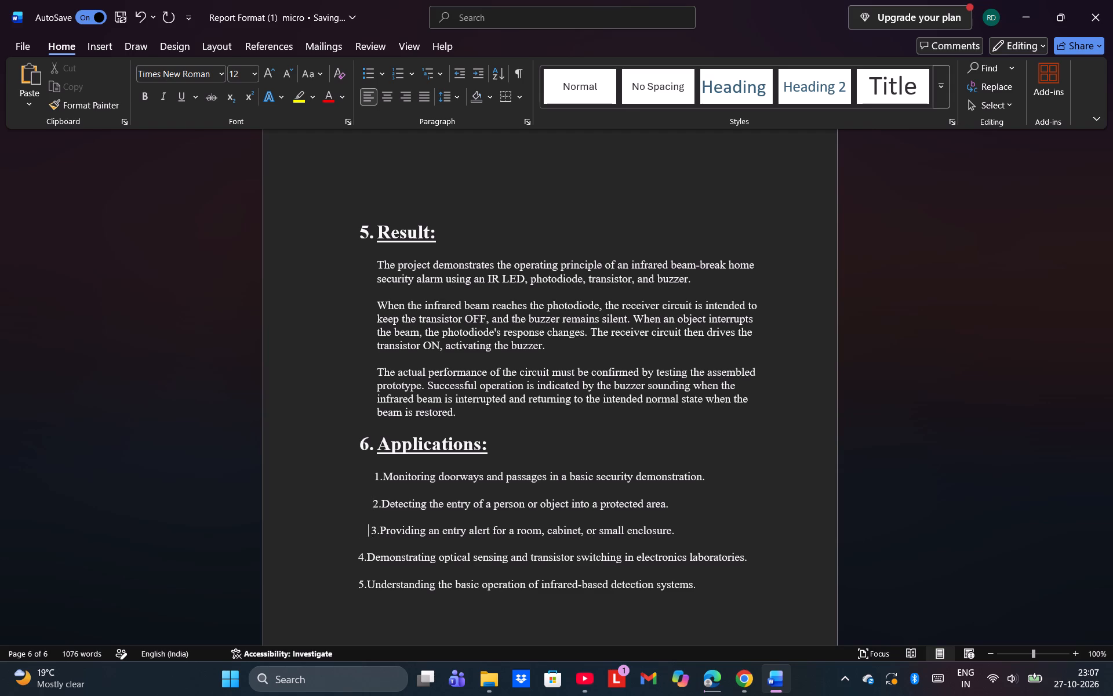
{"action": "key", "text": "space"}
{"action": "key", "text": "BackSpace"}
Shift the fourth Applications item inward by four more leading spaces.
{"action": "key", "text": "Down"}
{"action": "key", "text": "Left"}
{"action": "key", "text": "Left"}
{"action": "key", "text": "Left"}
{"action": "key", "text": "space"}
{"action": "key", "text": "space"}
{"action": "key", "text": "space"}
{"action": "key", "text": "space"}
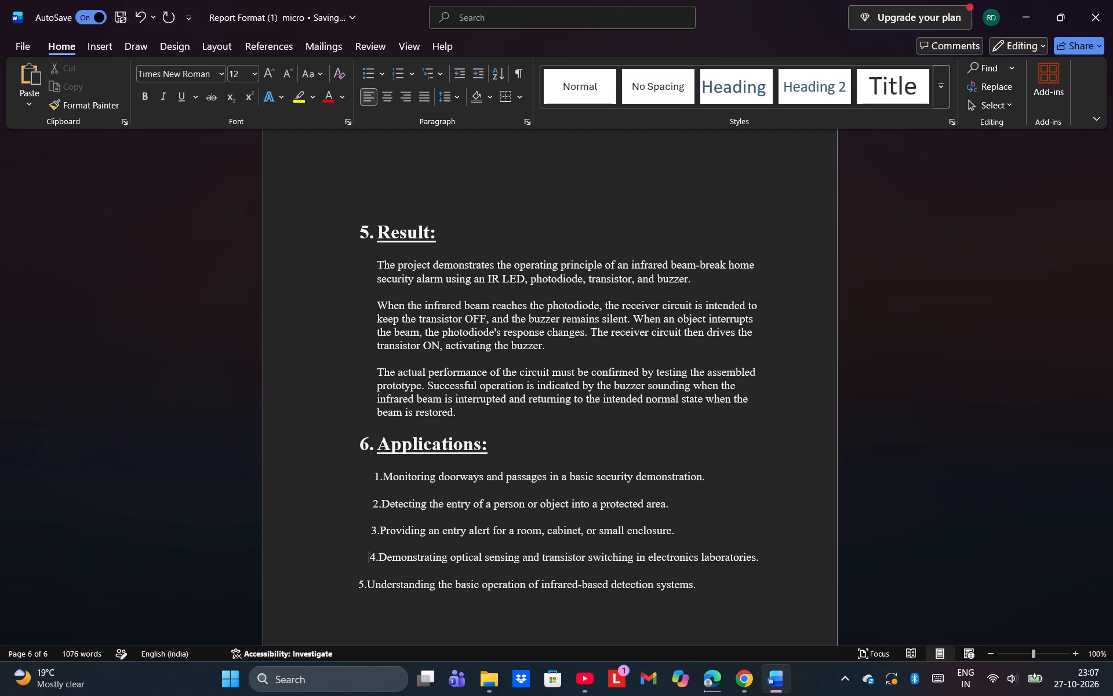
Shift the fifth Applications item inward by four more leading spaces to line up with the fourth item.
{"action": "key", "text": "Down"}
{"action": "key", "text": "Left"}
{"action": "key", "text": "Left"}
{"action": "key", "text": "space"}
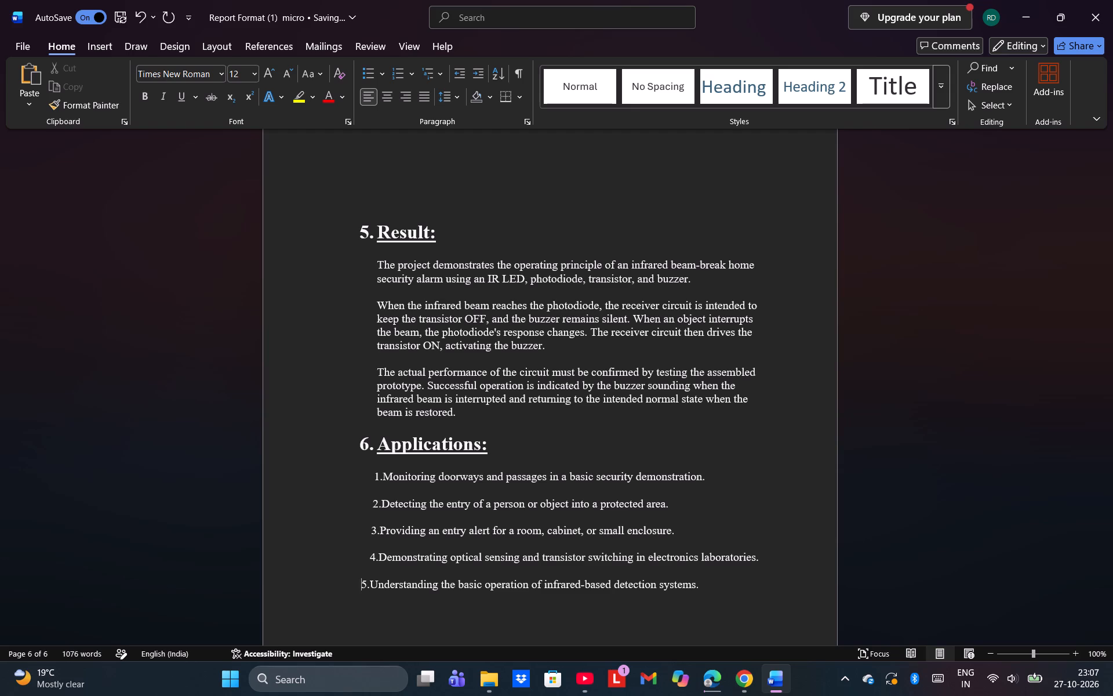
{"action": "key", "text": "space"}
{"action": "key", "text": "space"}
{"action": "key", "text": "space"}
{"action": "scroll", "coordinate": [357, 469], "scroll_direction": "down", "scroll_amount": 4}
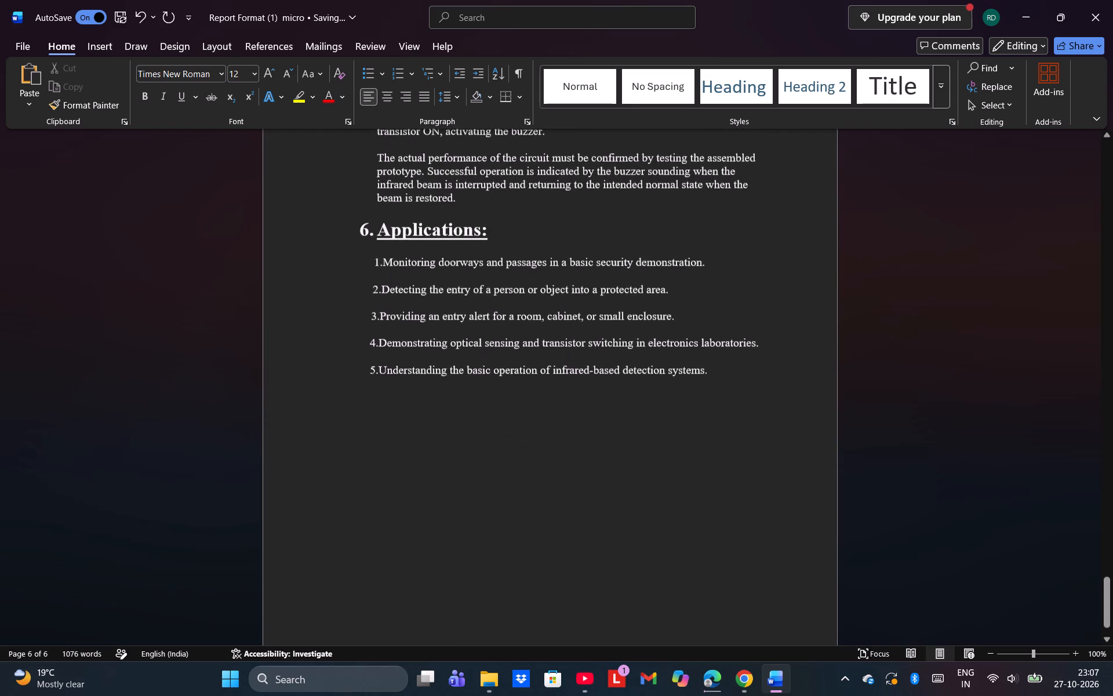
Shift all five Applications items inward by one more leading space each, working from the fifth item up to the first.
{"action": "scroll", "coordinate": [357, 469], "scroll_direction": "down", "scroll_amount": 1}
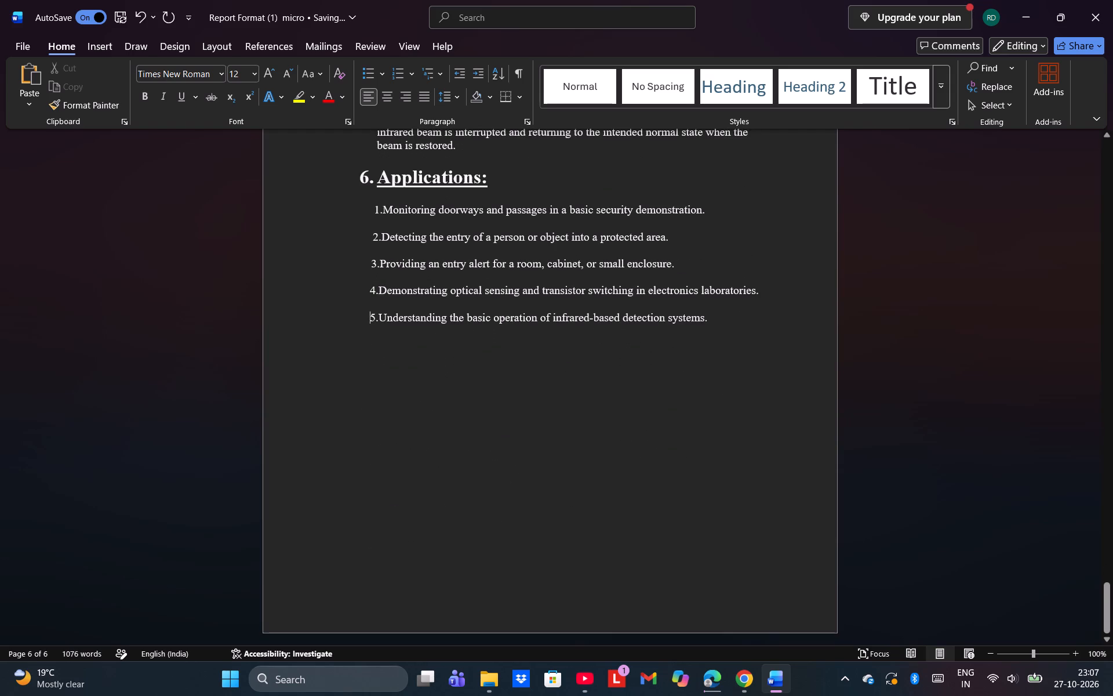
{"action": "key", "text": "space"}
{"action": "key", "text": "Up"}
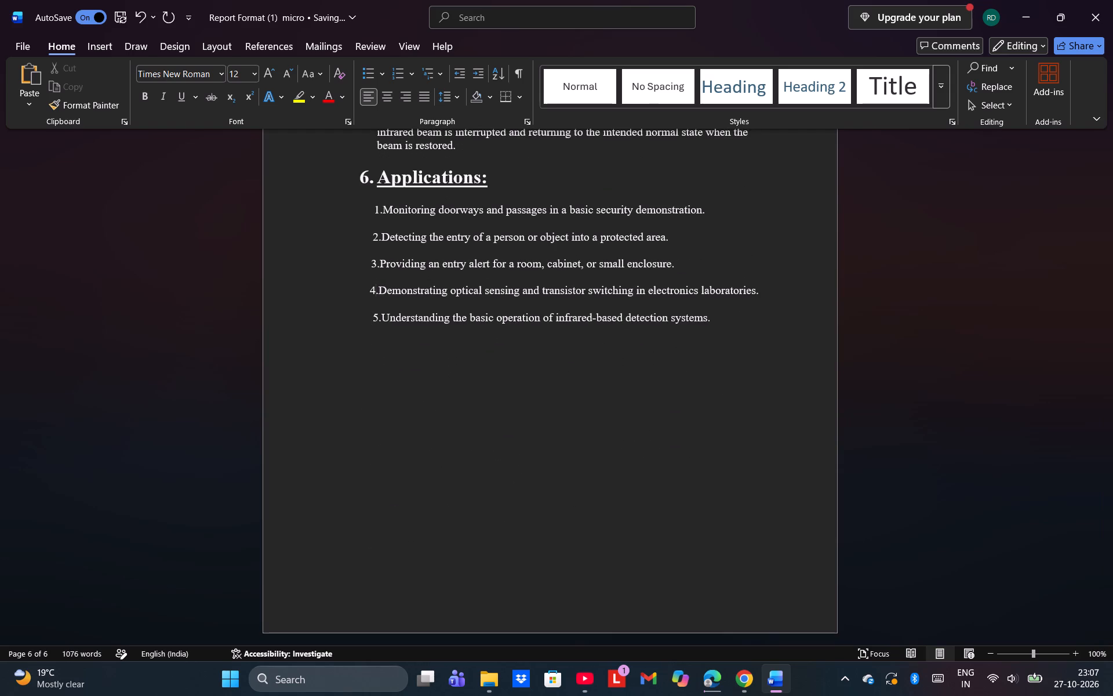
{"action": "key", "text": "Left"}
{"action": "key", "text": "space"}
{"action": "key", "text": "Up"}
{"action": "key", "text": "space"}
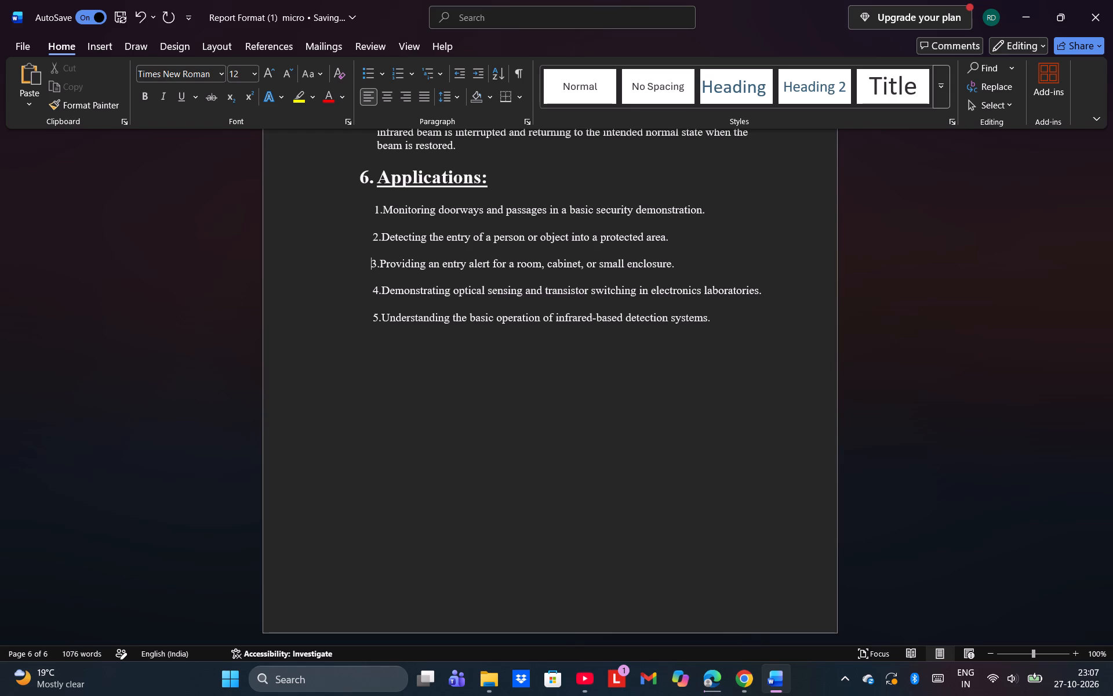
{"action": "key", "text": "Up"}
{"action": "key", "text": "space"}
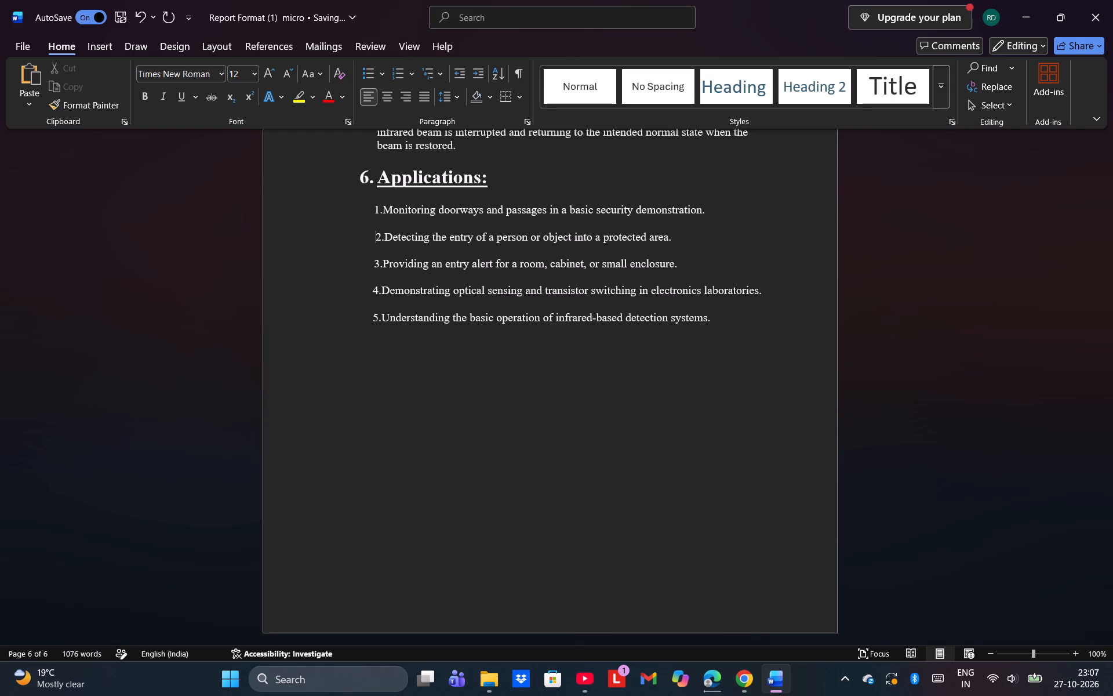
{"action": "key", "text": "Up"}
{"action": "key", "text": "space"}
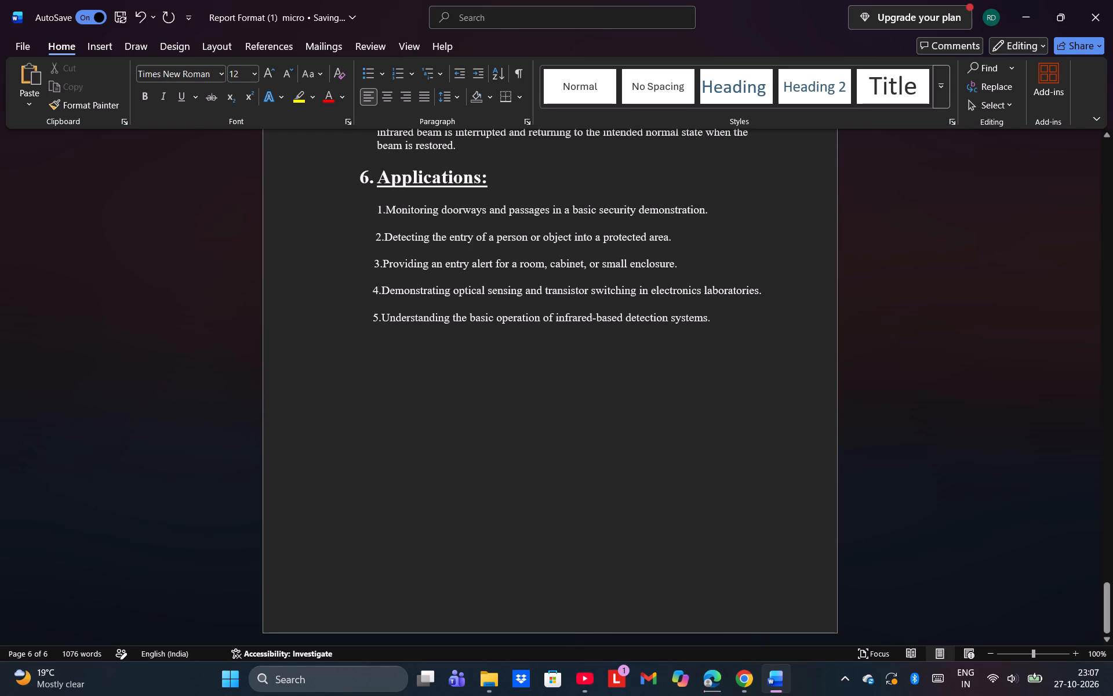
{"action": "left_click", "coordinate": [749, 682]}
{"action": "left_click", "coordinate": [543, 555]}
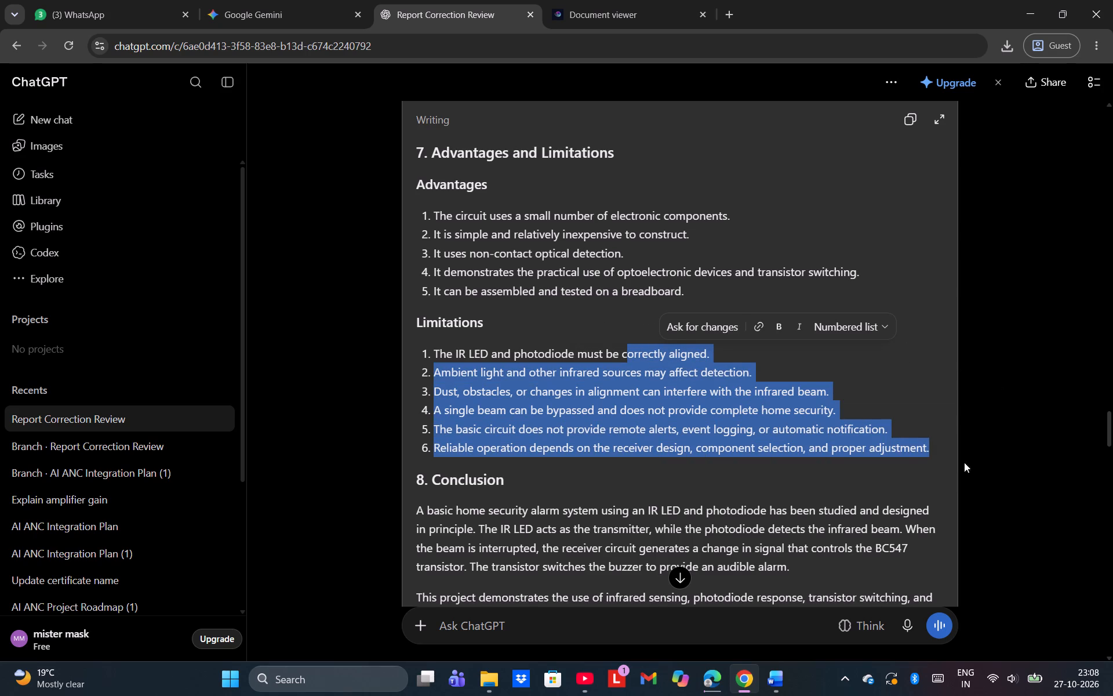
{"action": "left_click", "coordinate": [927, 440]}
{"action": "left_click", "coordinate": [929, 447]}
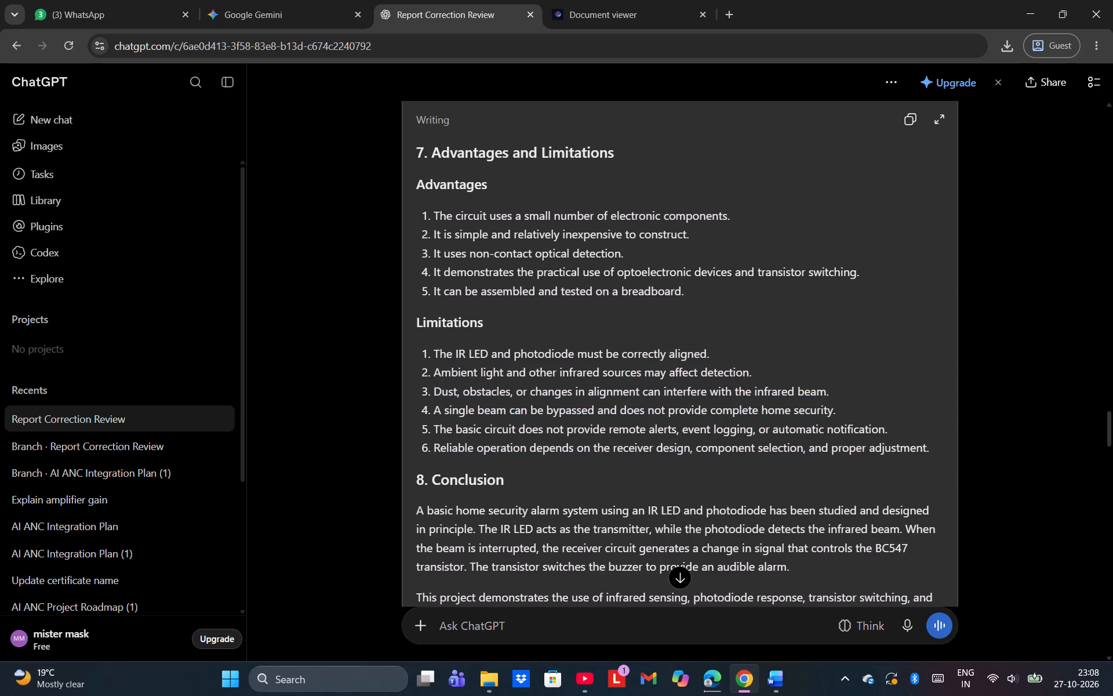
{"action": "left_click_drag", "start_coordinate": [929, 447], "coordinate": [447, 243]}
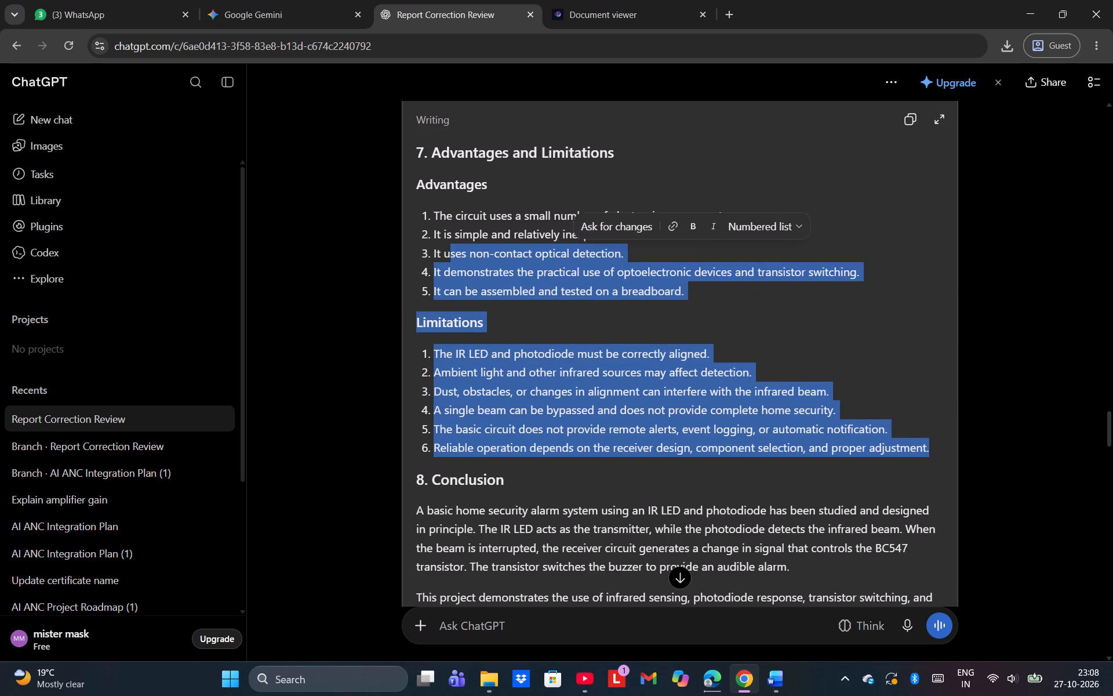
{"action": "left_click_drag", "start_coordinate": [447, 243], "coordinate": [392, 156]}
{"action": "key", "text": "ctrl+c"}
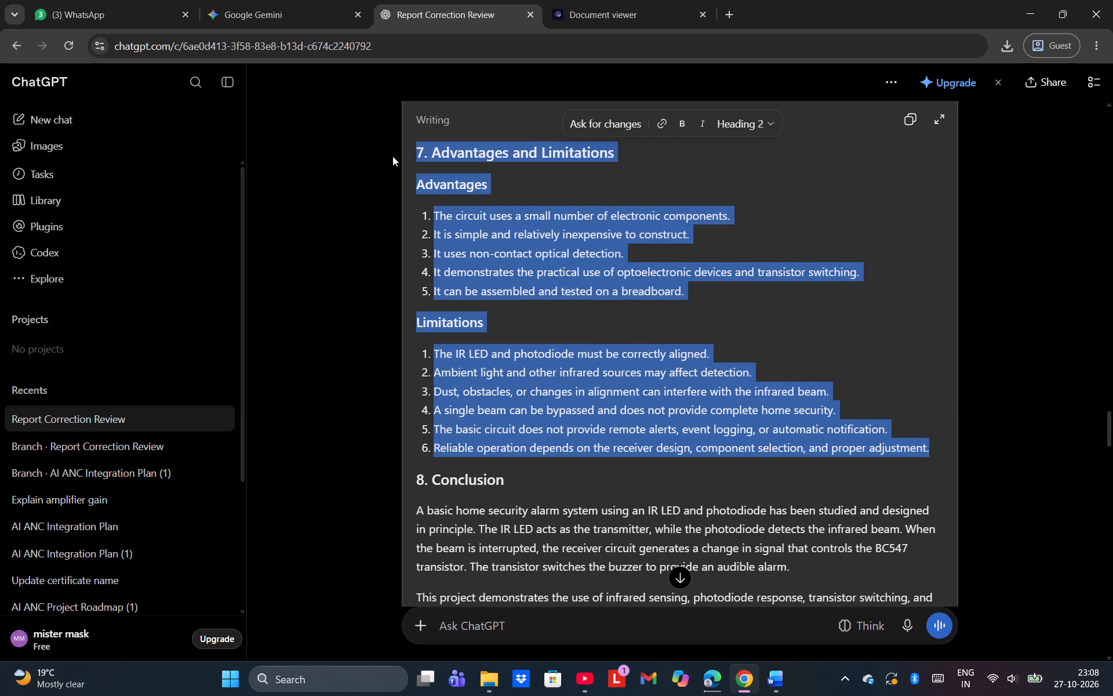
Back in the Word report, paste the copied Advantages and Limitations section below the fifth Applications item, leaving a blank line between.
{"action": "left_click", "coordinate": [784, 680]}
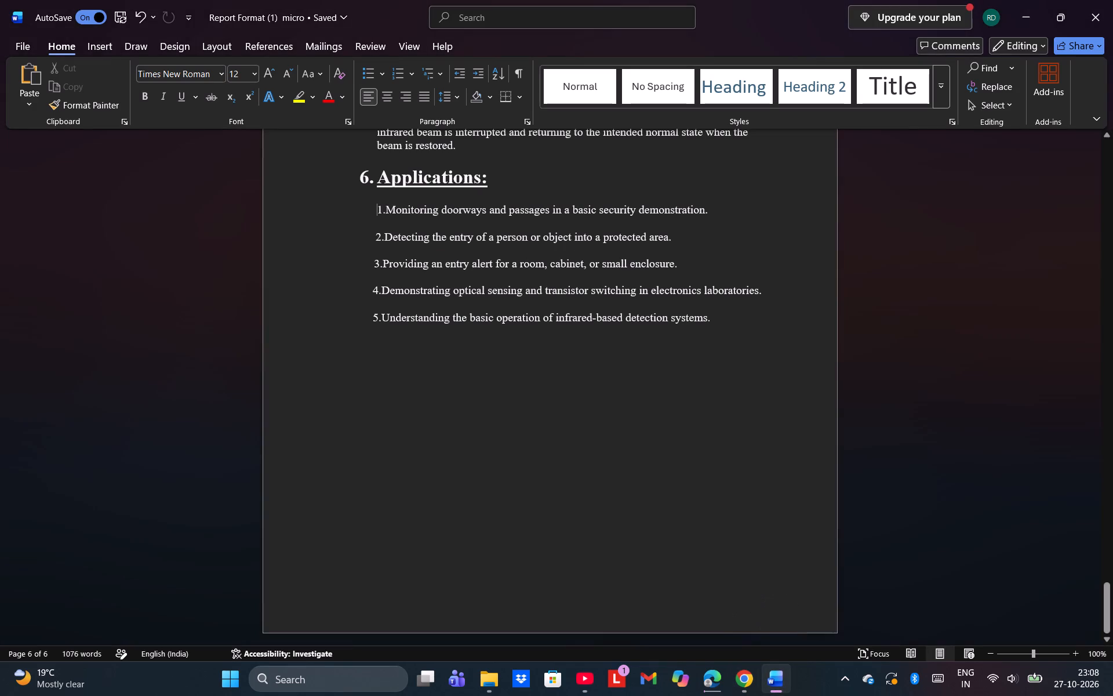
{"action": "left_click", "coordinate": [439, 360]}
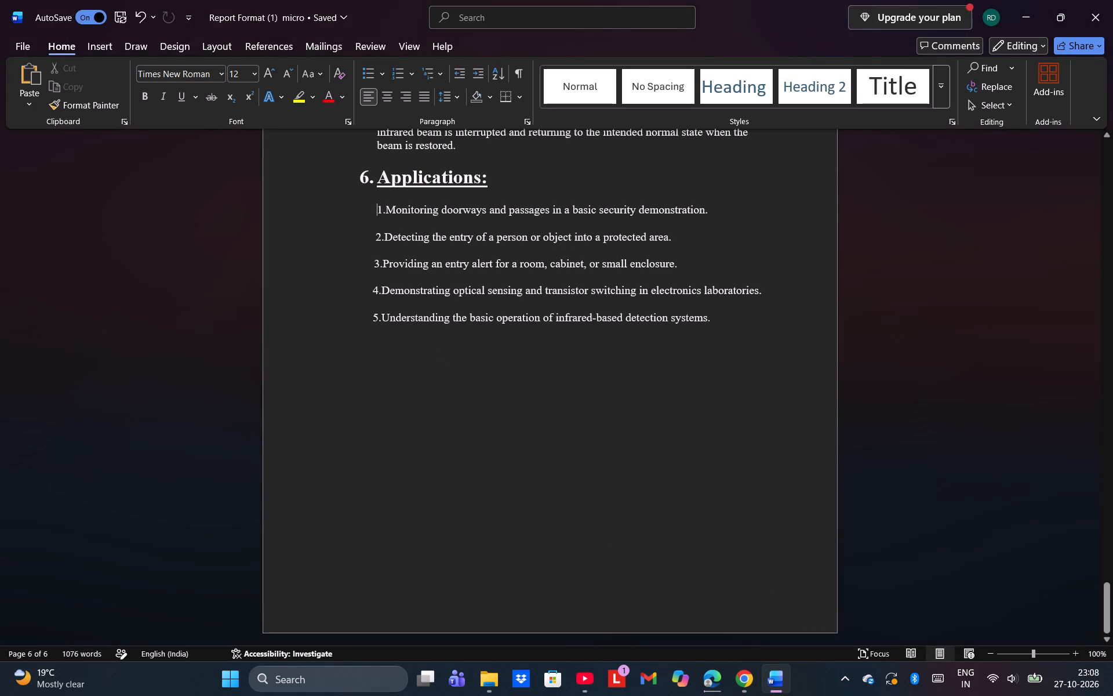
{"action": "left_click", "coordinate": [762, 329]}
{"action": "key", "text": "Return"}
{"action": "key", "text": "Return"}
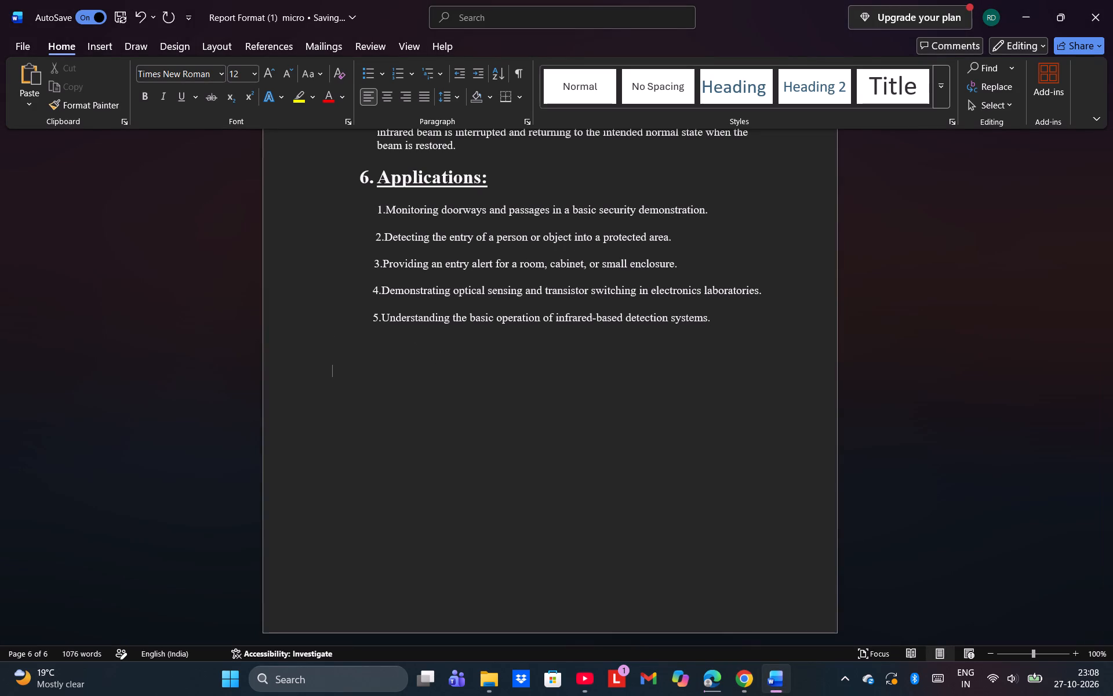
{"action": "key", "text": "ctrl+v"}
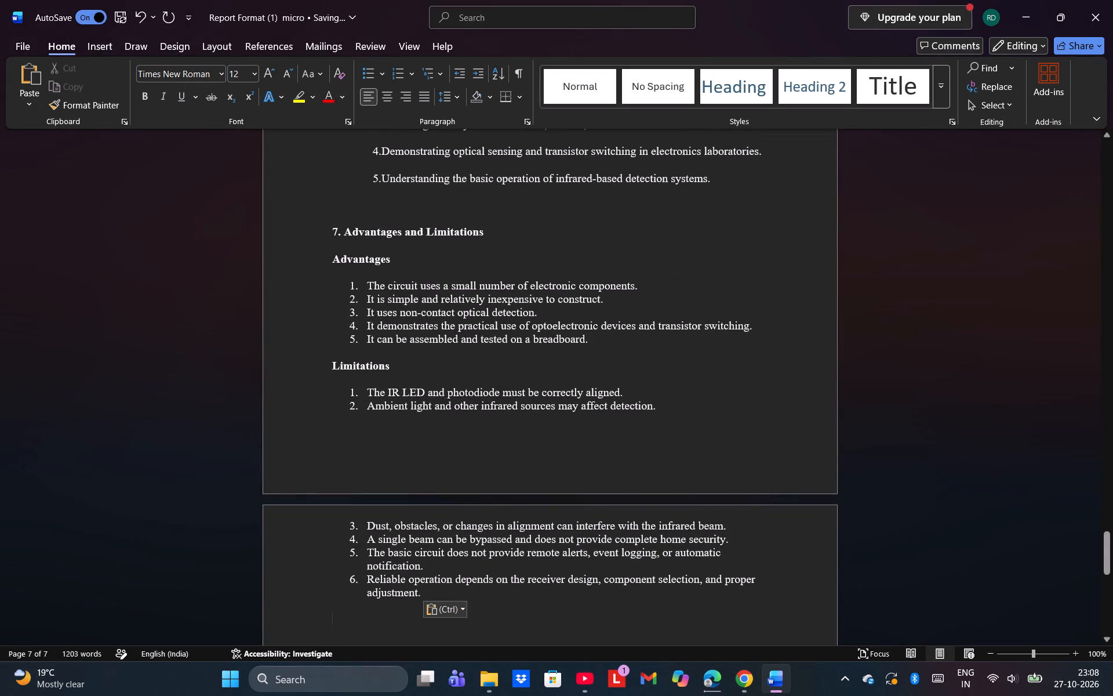
Set the "7. Advantages and Limitations" heading to 20 pt, using the Applications heading's font size as reference.
{"action": "scroll", "coordinate": [461, 253], "scroll_direction": "up", "scroll_amount": 3}
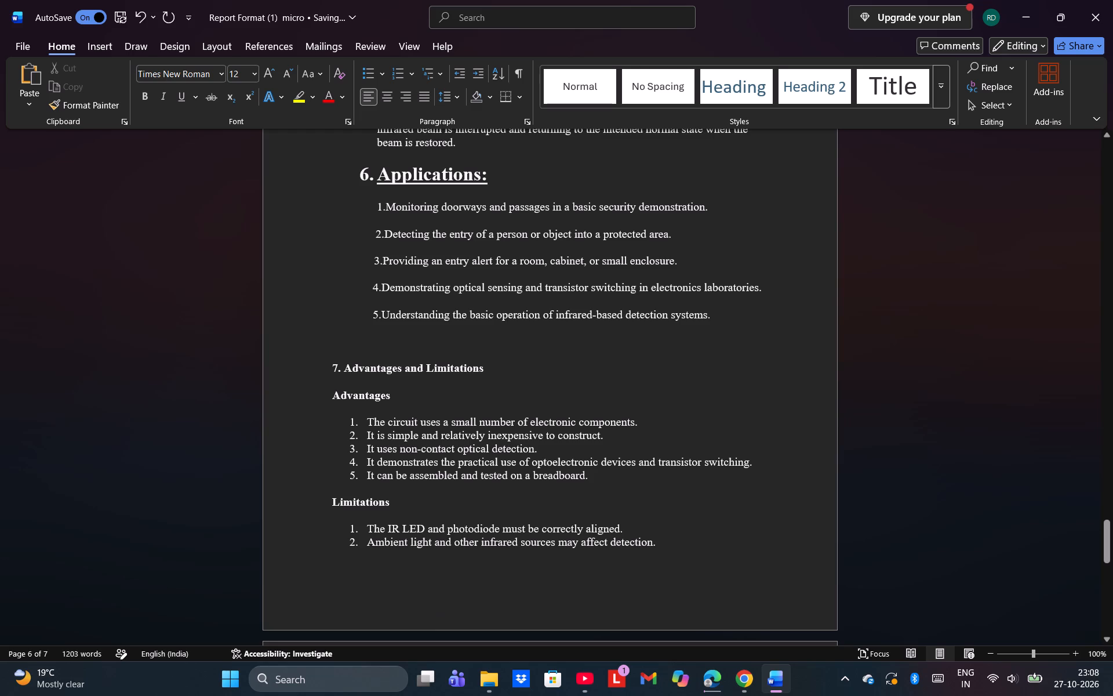
{"action": "double_click", "coordinate": [502, 177]}
{"action": "left_click_drag", "start_coordinate": [502, 177], "coordinate": [465, 177]}
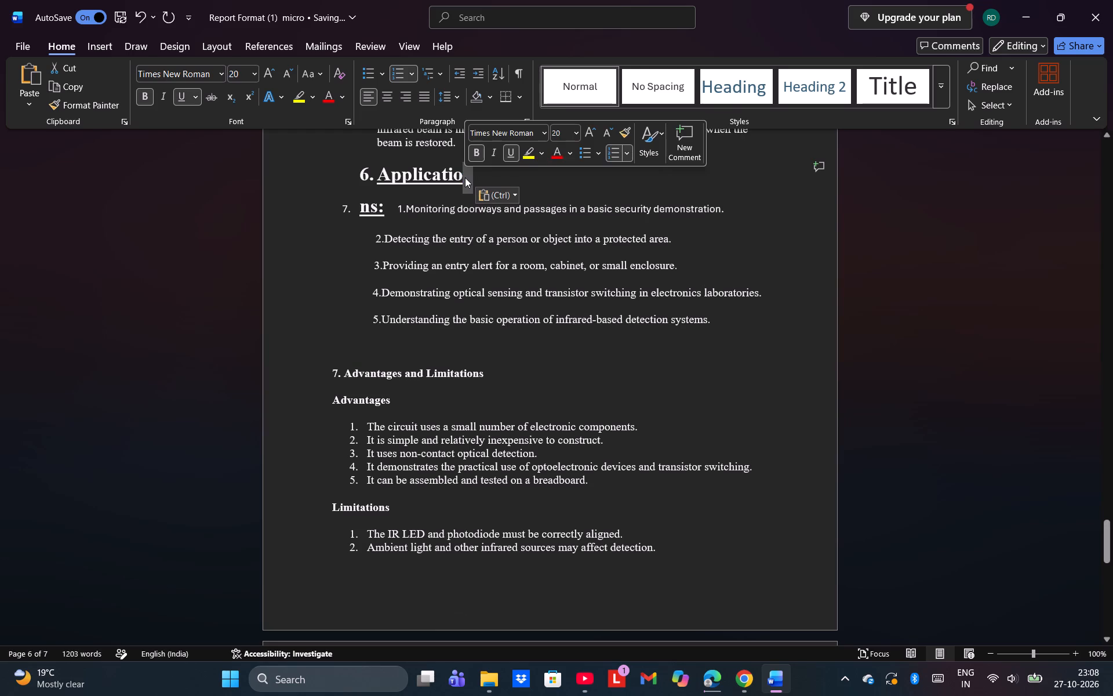
{"action": "double_click", "coordinate": [459, 174]}
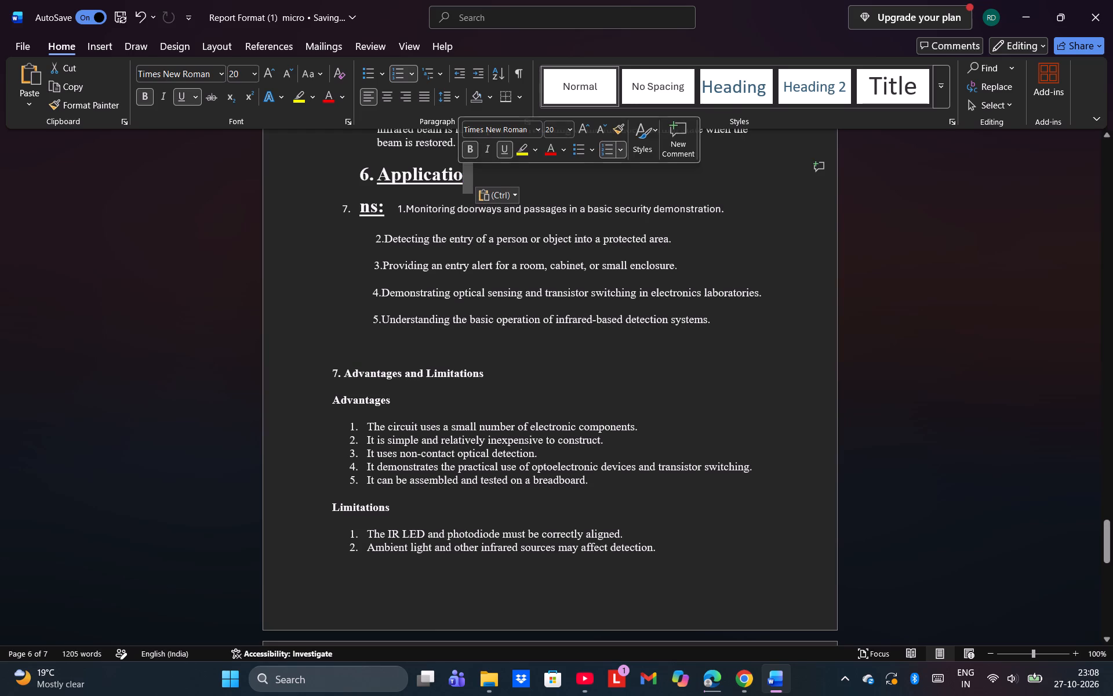
{"action": "double_click", "coordinate": [437, 172]}
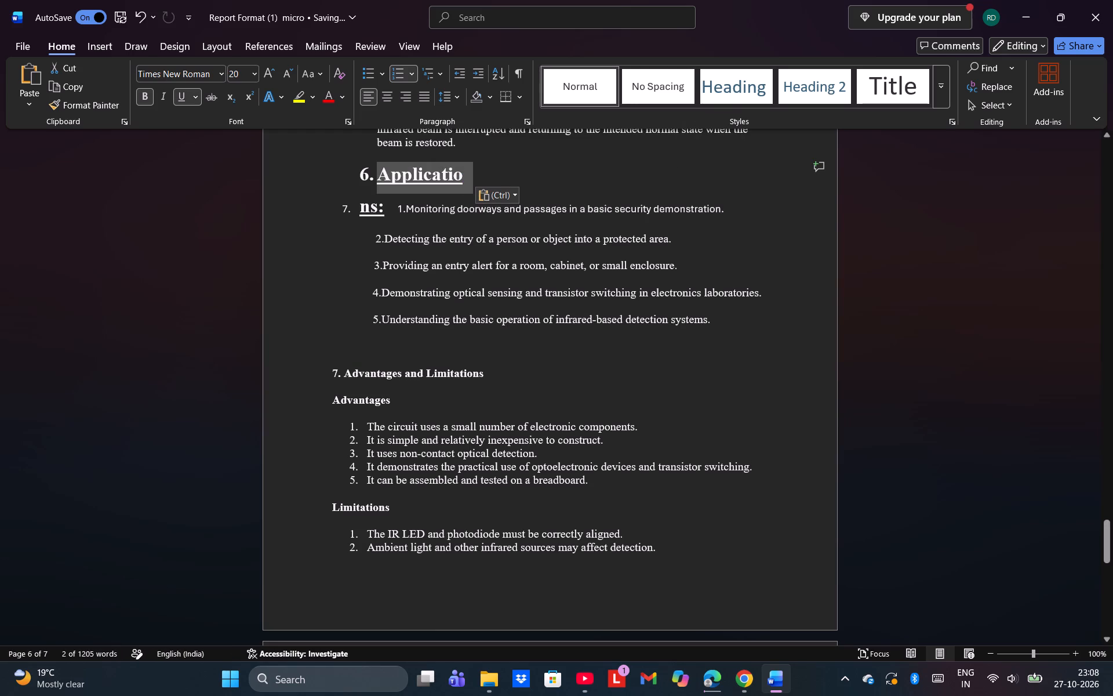
{"action": "left_click", "coordinate": [494, 374]}
{"action": "left_click_drag", "start_coordinate": [494, 374], "coordinate": [441, 374]}
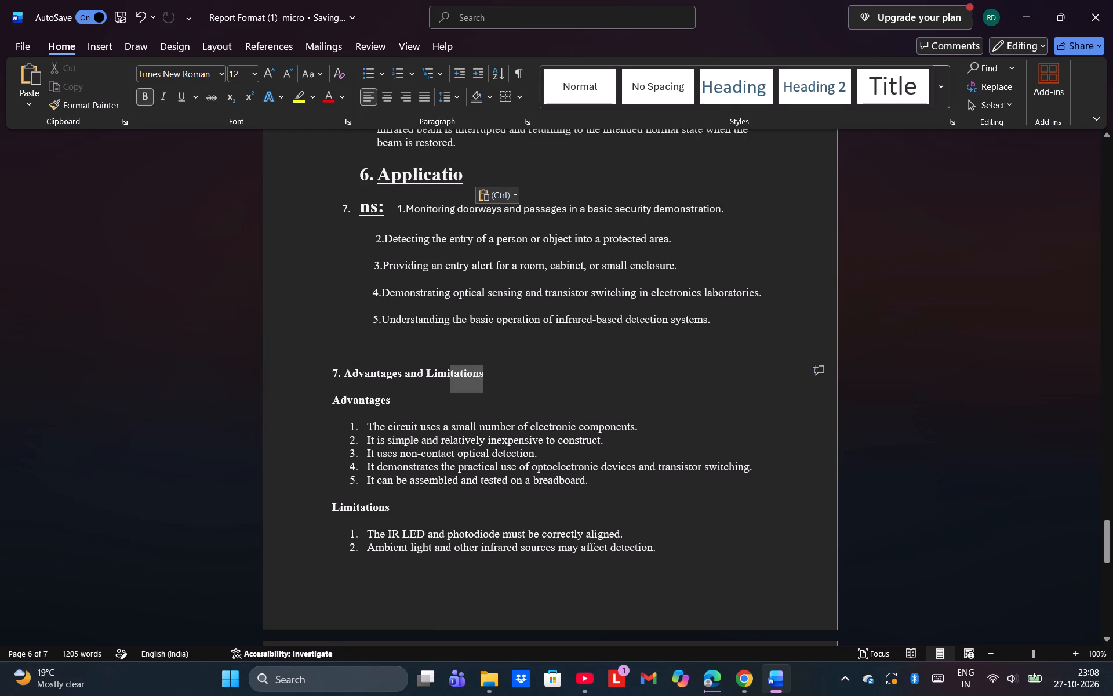
{"action": "left_click_drag", "start_coordinate": [441, 374], "coordinate": [334, 362]}
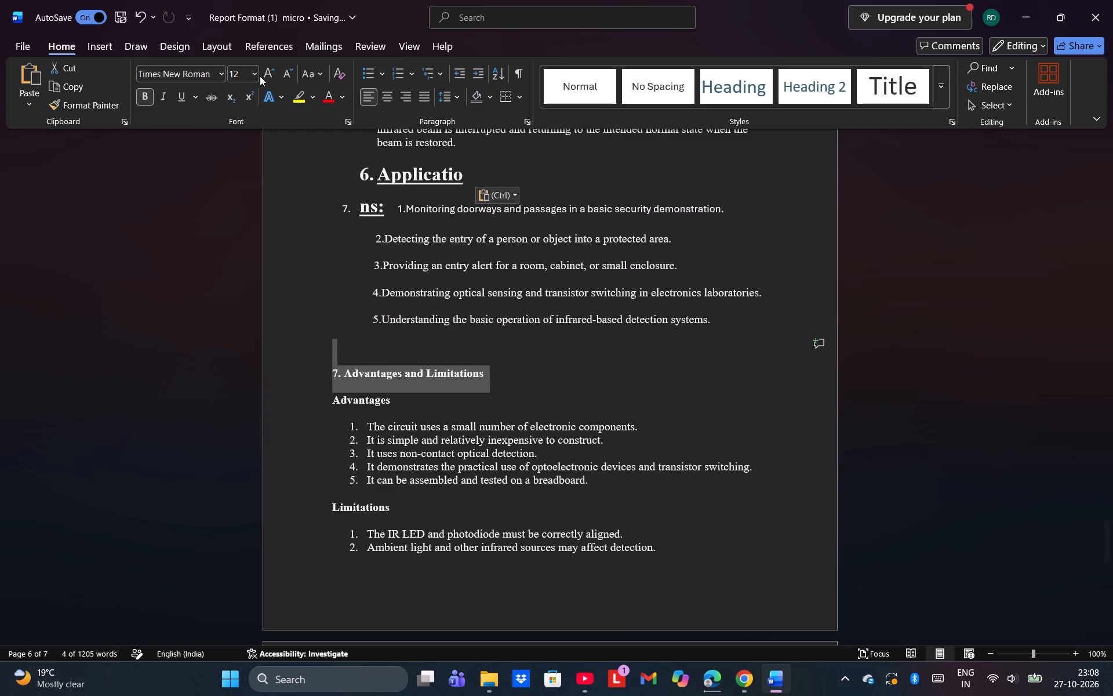
{"action": "left_click", "coordinate": [255, 73]}
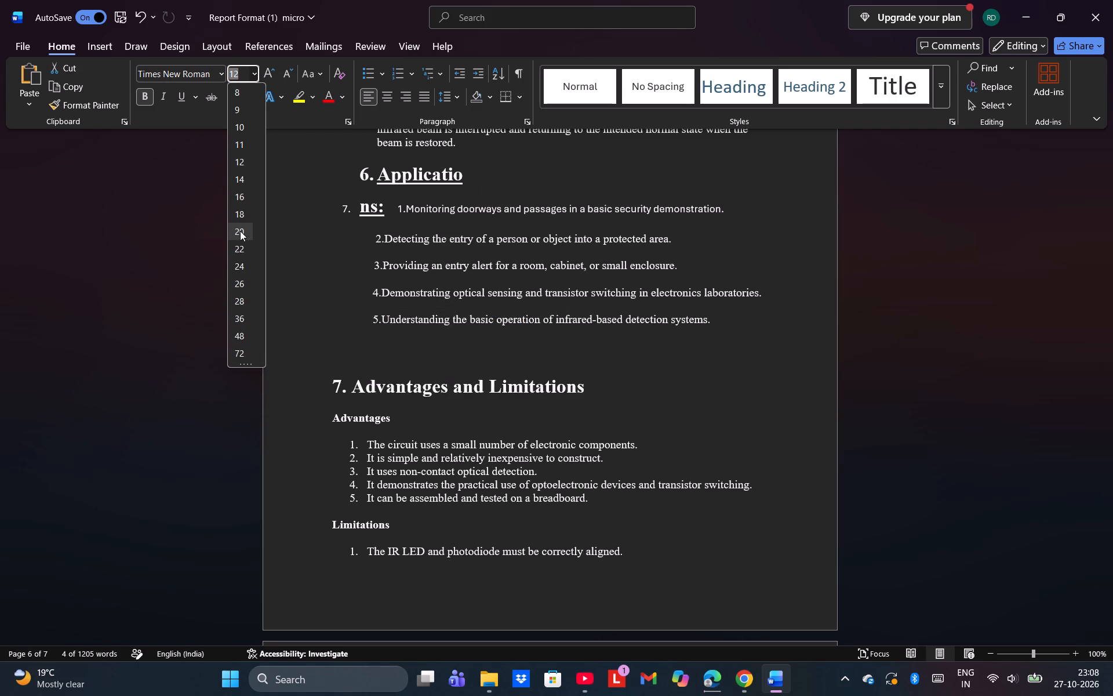
{"action": "left_click", "coordinate": [240, 231]}
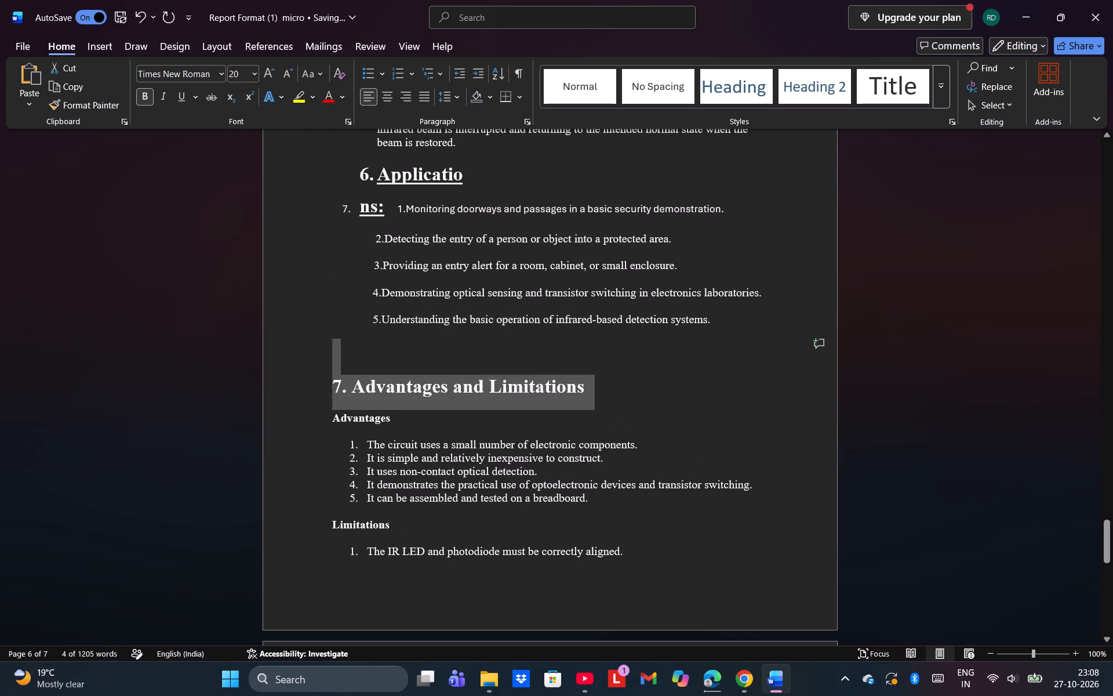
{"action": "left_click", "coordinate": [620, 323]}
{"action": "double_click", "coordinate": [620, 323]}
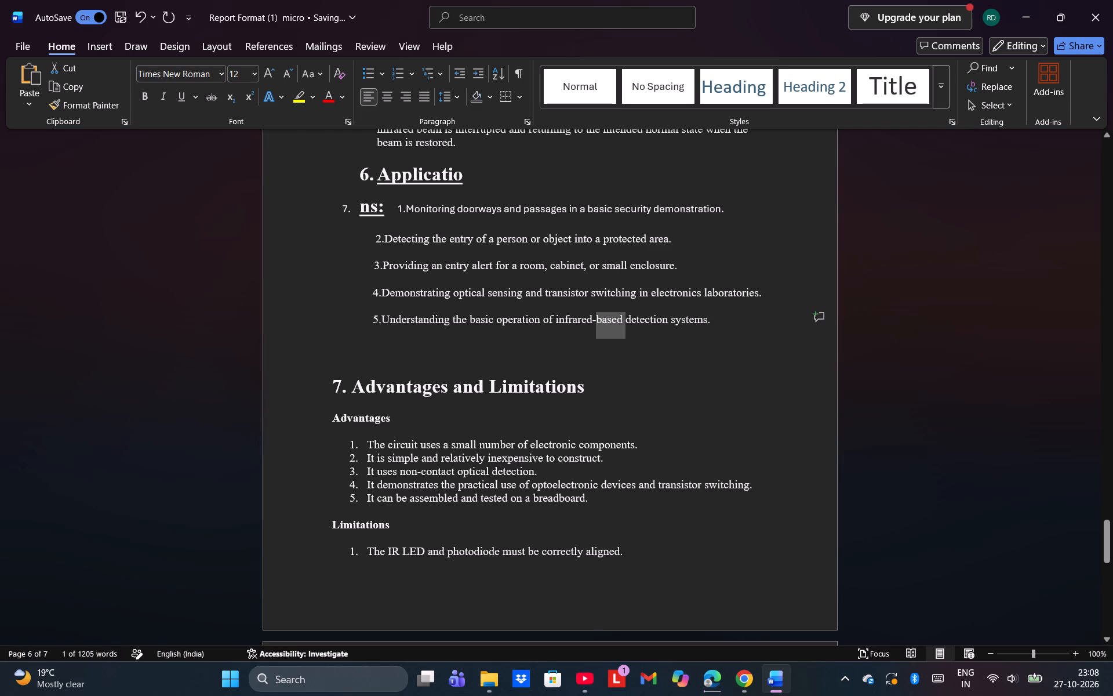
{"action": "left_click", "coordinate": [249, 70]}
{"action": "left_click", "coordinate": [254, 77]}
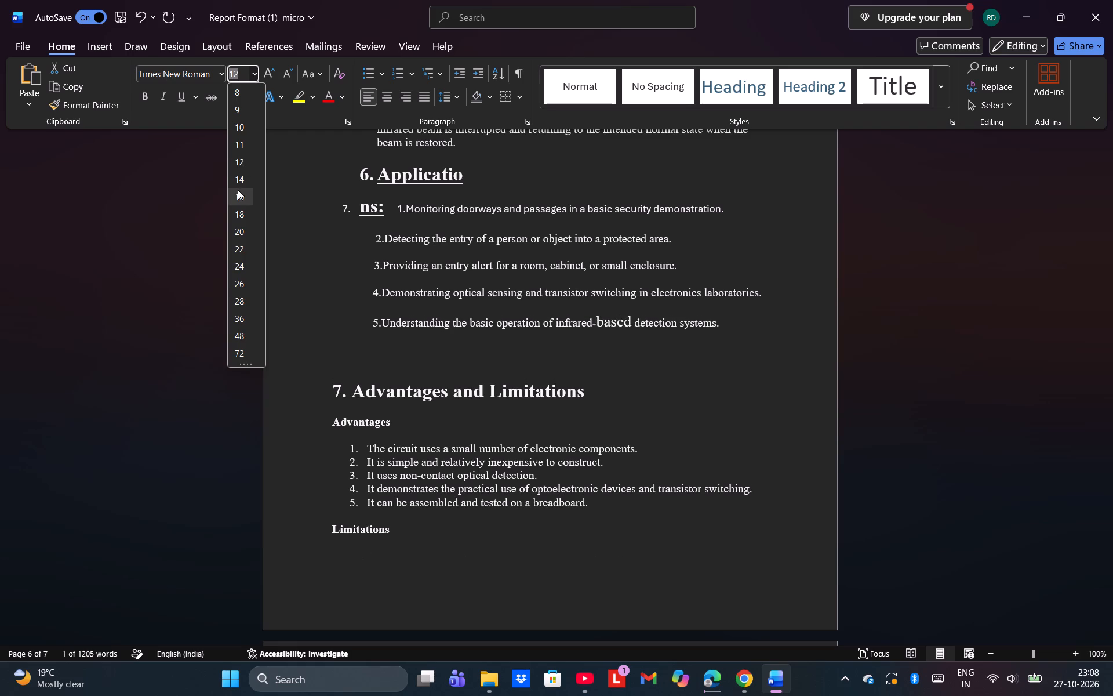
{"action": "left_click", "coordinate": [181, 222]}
Set the five numbered items under Advantages to 14 pt.
{"action": "scroll", "coordinate": [455, 434], "scroll_direction": "down", "scroll_amount": 2}
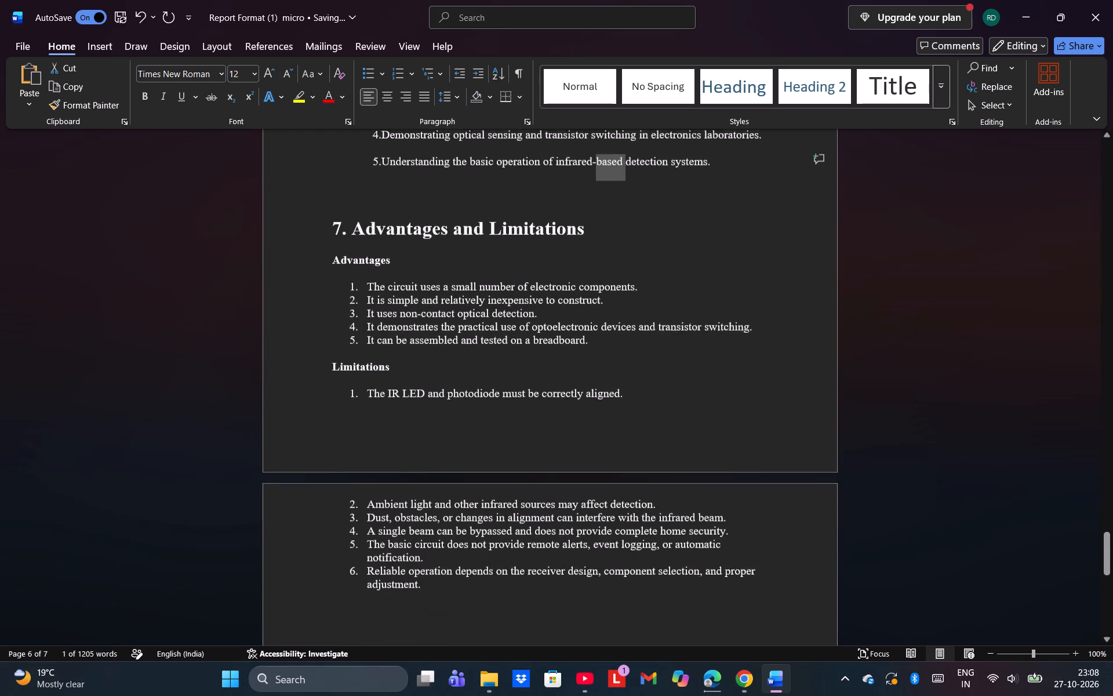
{"action": "scroll", "coordinate": [455, 434], "scroll_direction": "down", "scroll_amount": 1}
{"action": "left_click", "coordinate": [592, 335]}
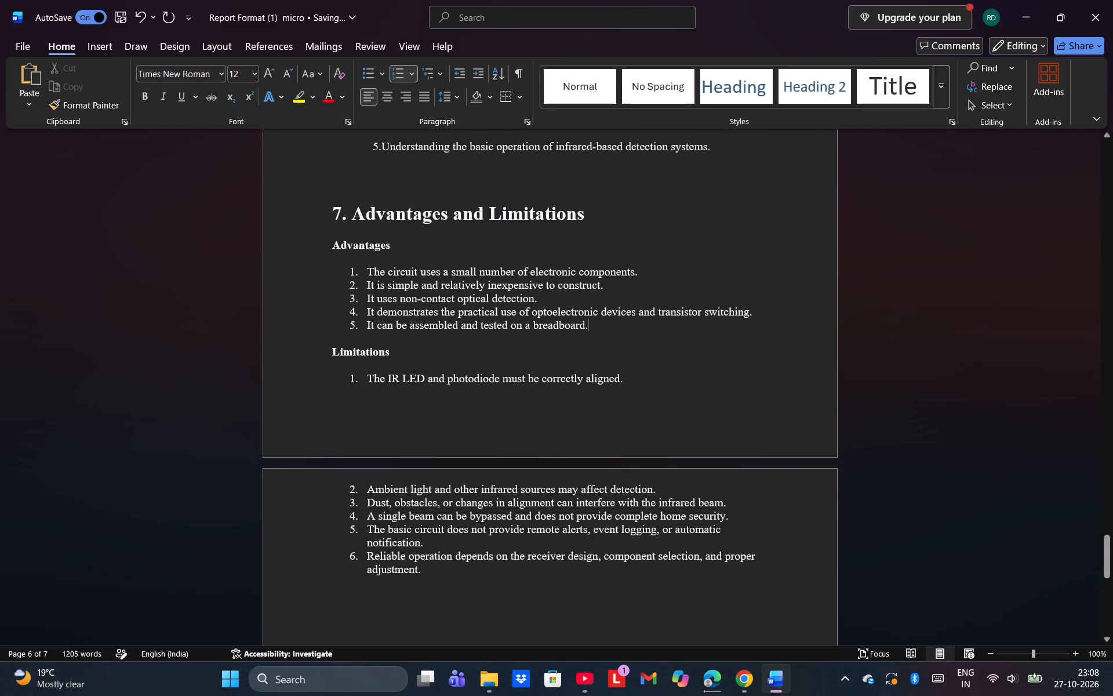
{"action": "left_click_drag", "start_coordinate": [592, 335], "coordinate": [362, 295]}
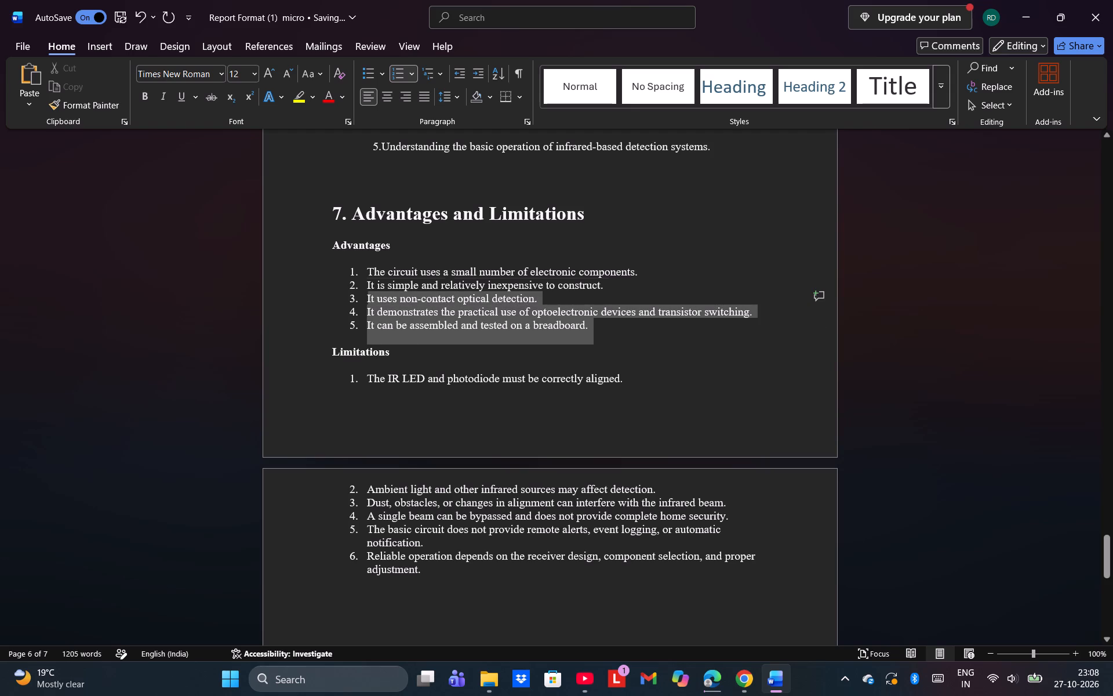
{"action": "left_click_drag", "start_coordinate": [362, 295], "coordinate": [340, 275]}
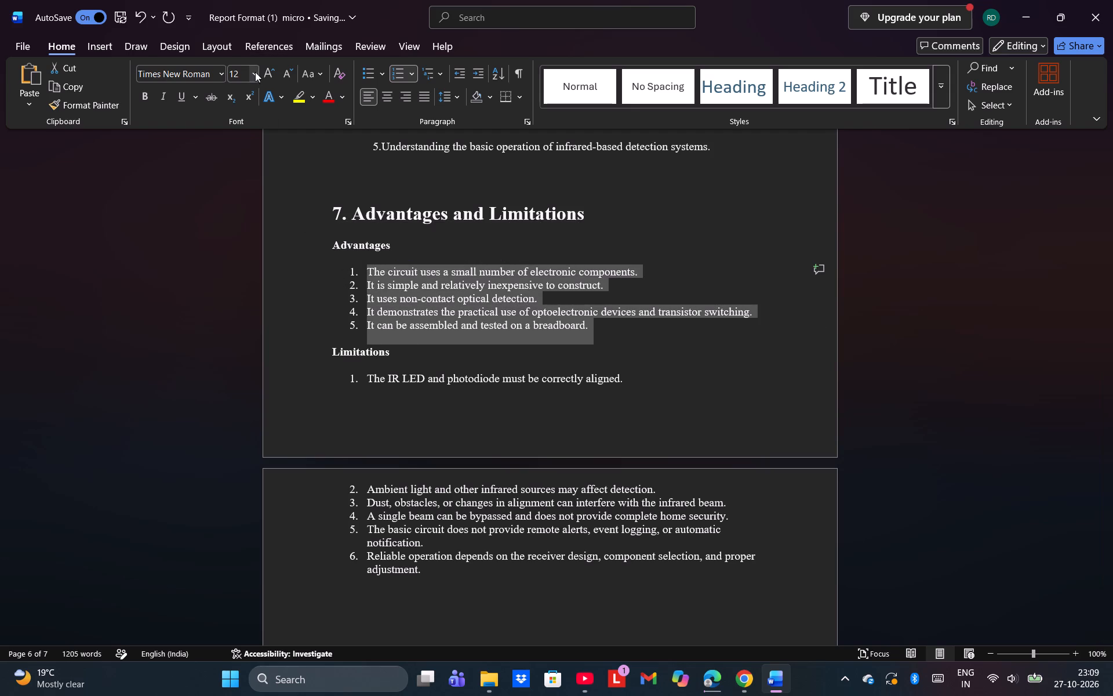
{"action": "left_click", "coordinate": [255, 74]}
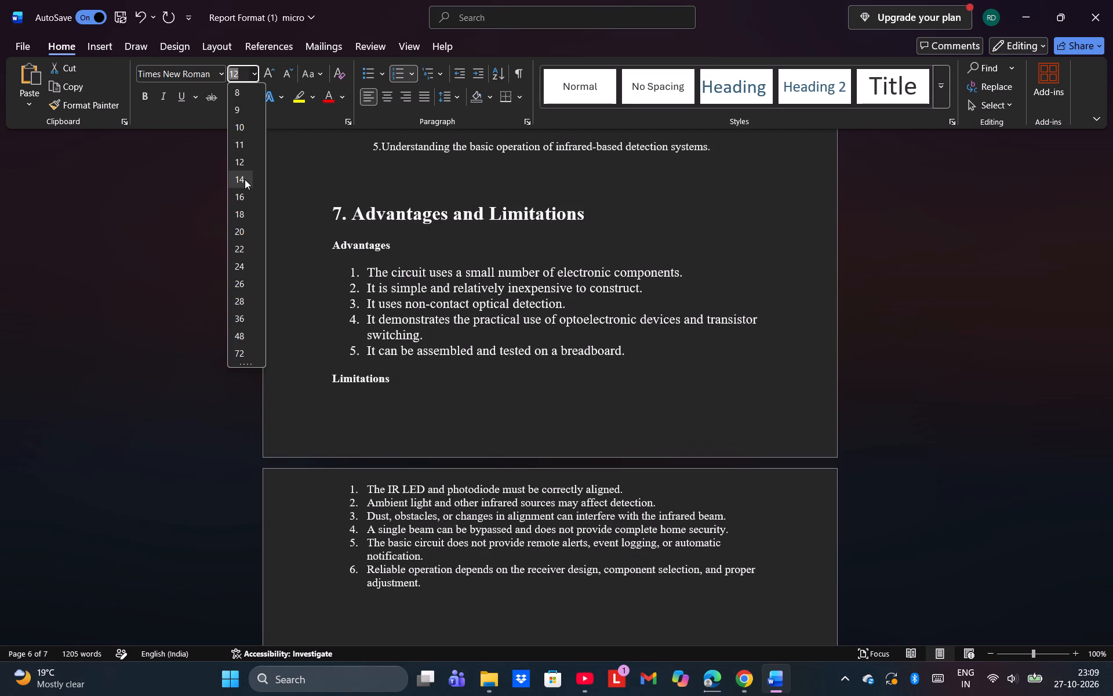
{"action": "left_click", "coordinate": [245, 179]}
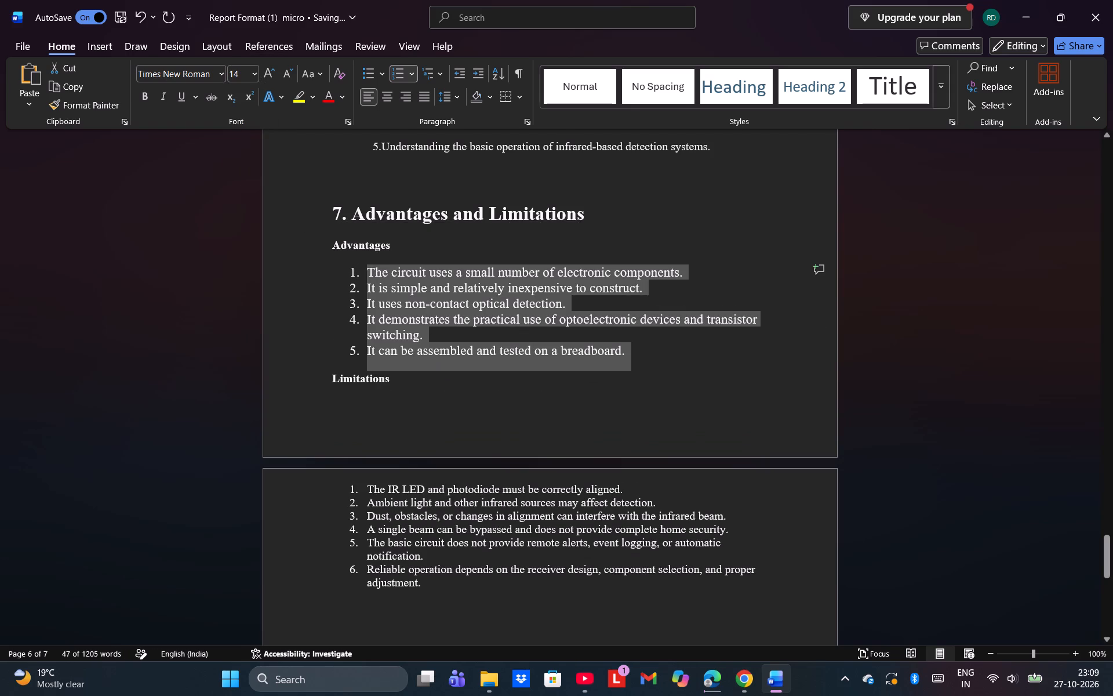
Set the "Advantages" subheading in section 7 to 14 pt.
{"action": "left_click_drag", "start_coordinate": [462, 405], "coordinate": [379, 242]}
{"action": "left_click_drag", "start_coordinate": [379, 242], "coordinate": [389, 244]}
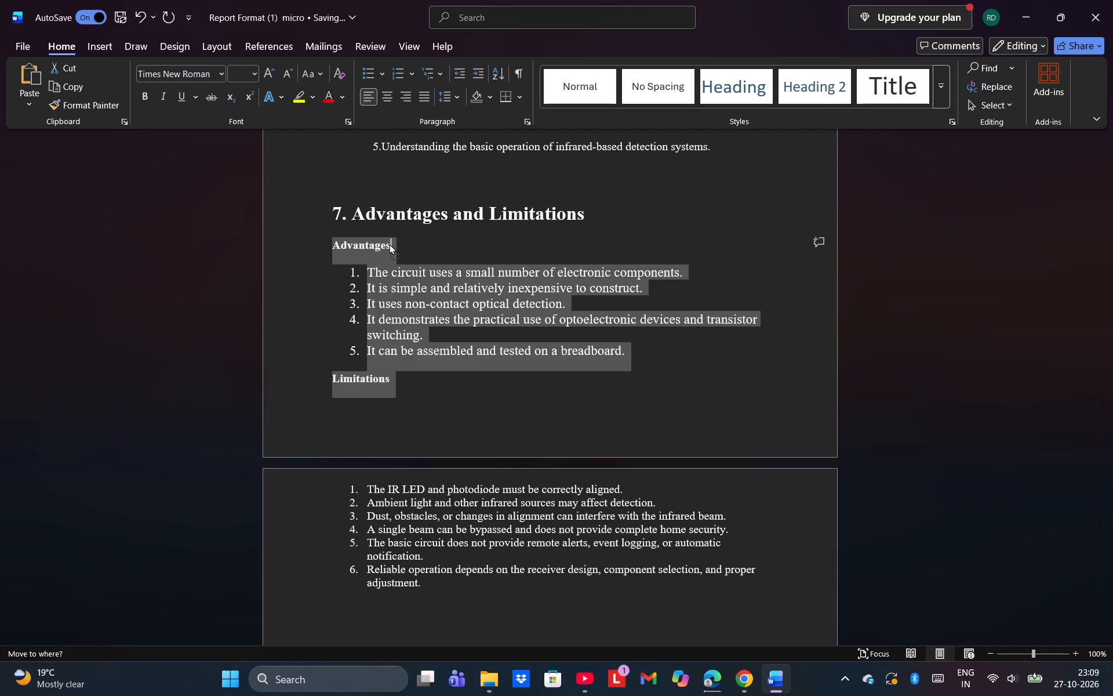
{"action": "left_click_drag", "start_coordinate": [389, 244], "coordinate": [390, 243]}
{"action": "left_click", "coordinate": [390, 243]}
{"action": "left_click_drag", "start_coordinate": [391, 237], "coordinate": [351, 237]}
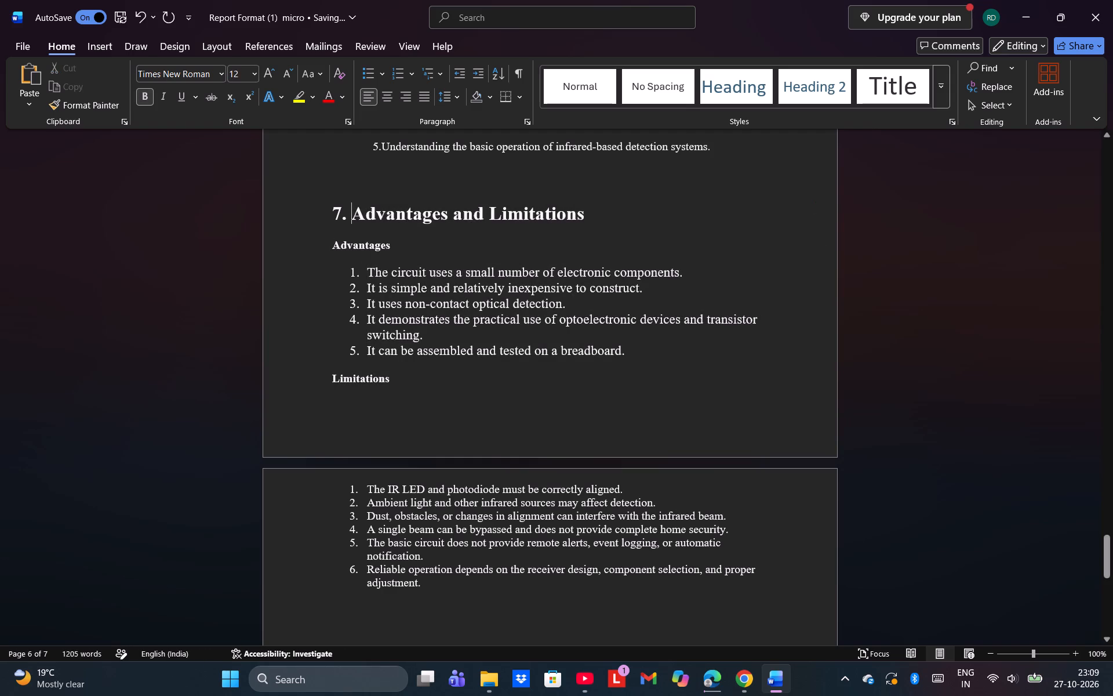
{"action": "left_click_drag", "start_coordinate": [351, 237], "coordinate": [354, 251]}
{"action": "left_click", "coordinate": [389, 245]}
{"action": "left_click_drag", "start_coordinate": [389, 245], "coordinate": [325, 245]}
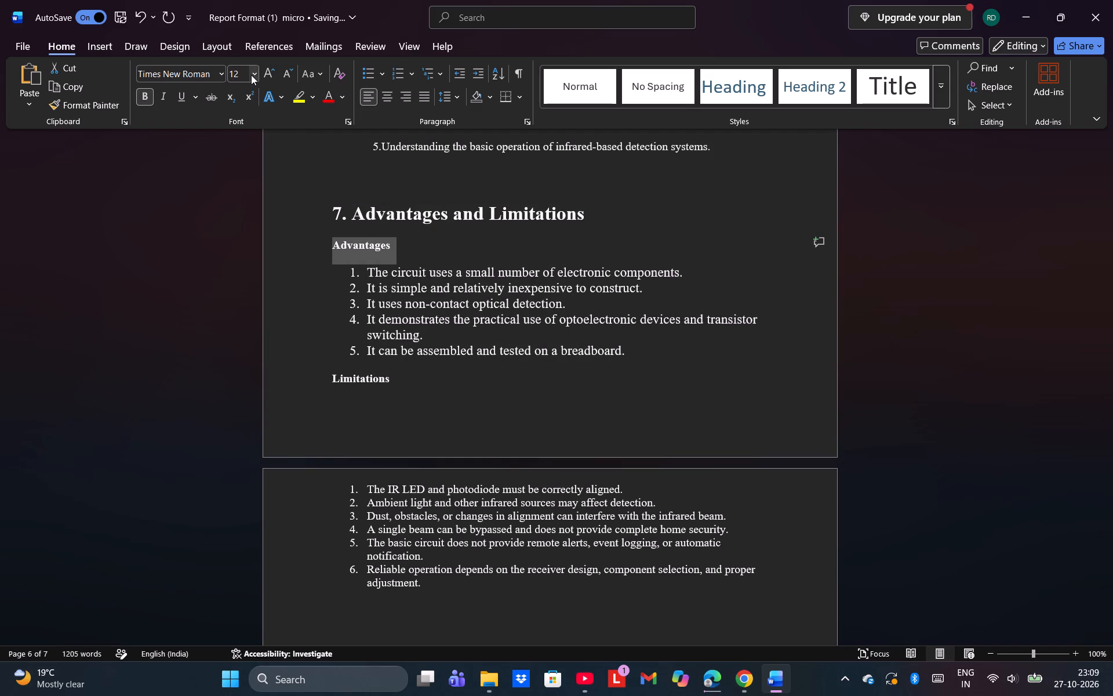
{"action": "left_click", "coordinate": [251, 75]}
{"action": "left_click", "coordinate": [242, 174]}
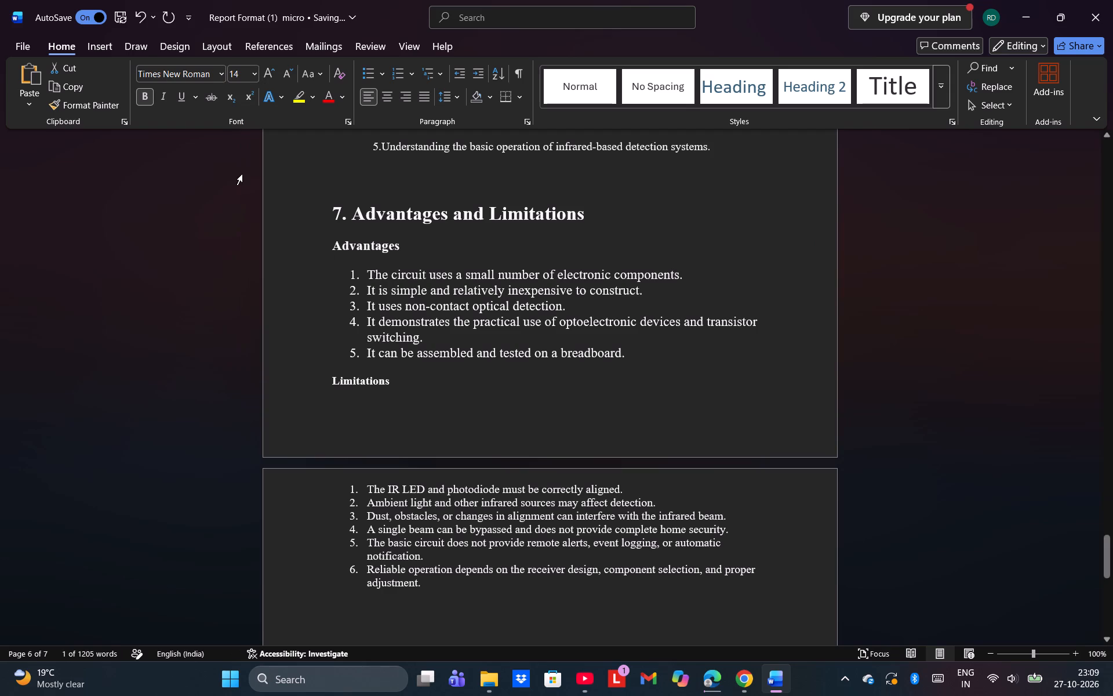
Add an unnumbered blank line after the fifth advantage, above the "Limitations" subheading.
{"action": "left_click", "coordinate": [404, 382]}
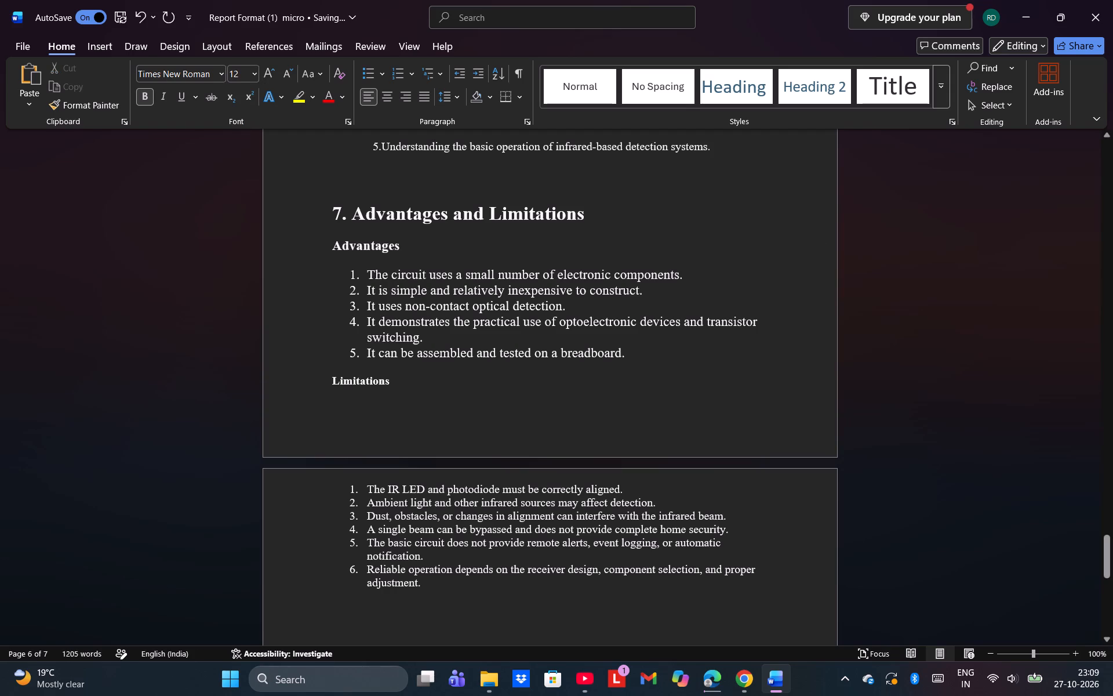
{"action": "left_click", "coordinate": [661, 361]}
{"action": "key", "text": "Return"}
{"action": "key", "text": "BackSpace"}
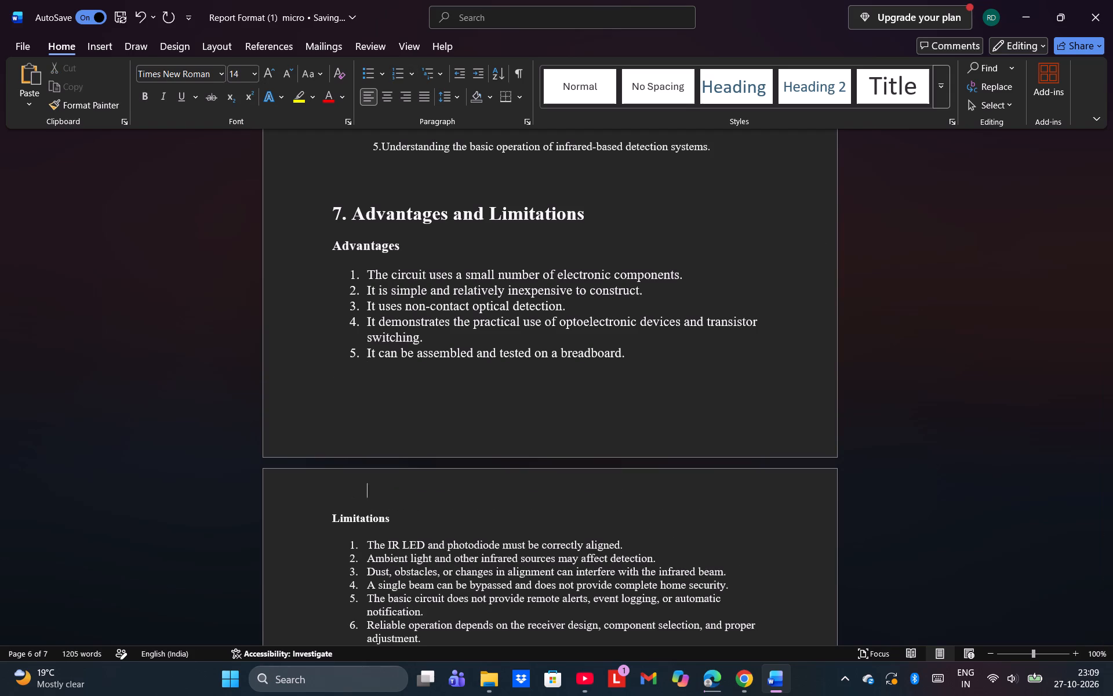
Set the "Limitations" subheading and its six numbered items to 14 pt.
{"action": "scroll", "coordinate": [688, 392], "scroll_direction": "down", "scroll_amount": 2}
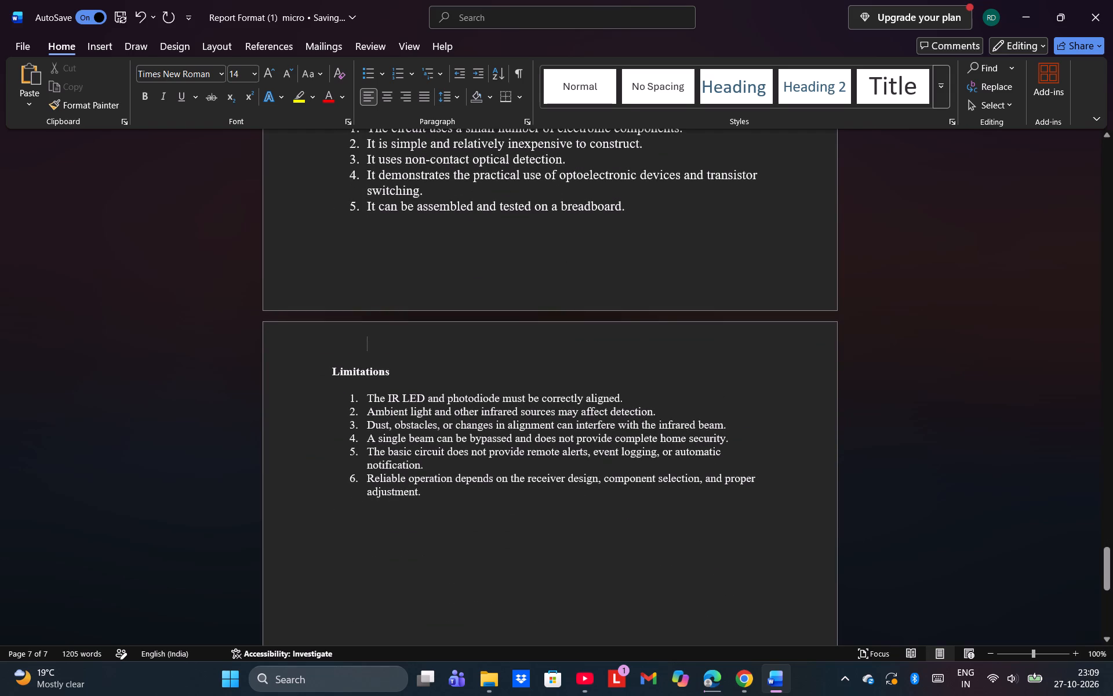
{"action": "left_click", "coordinate": [430, 499]}
{"action": "left_click_drag", "start_coordinate": [430, 499], "coordinate": [352, 427]}
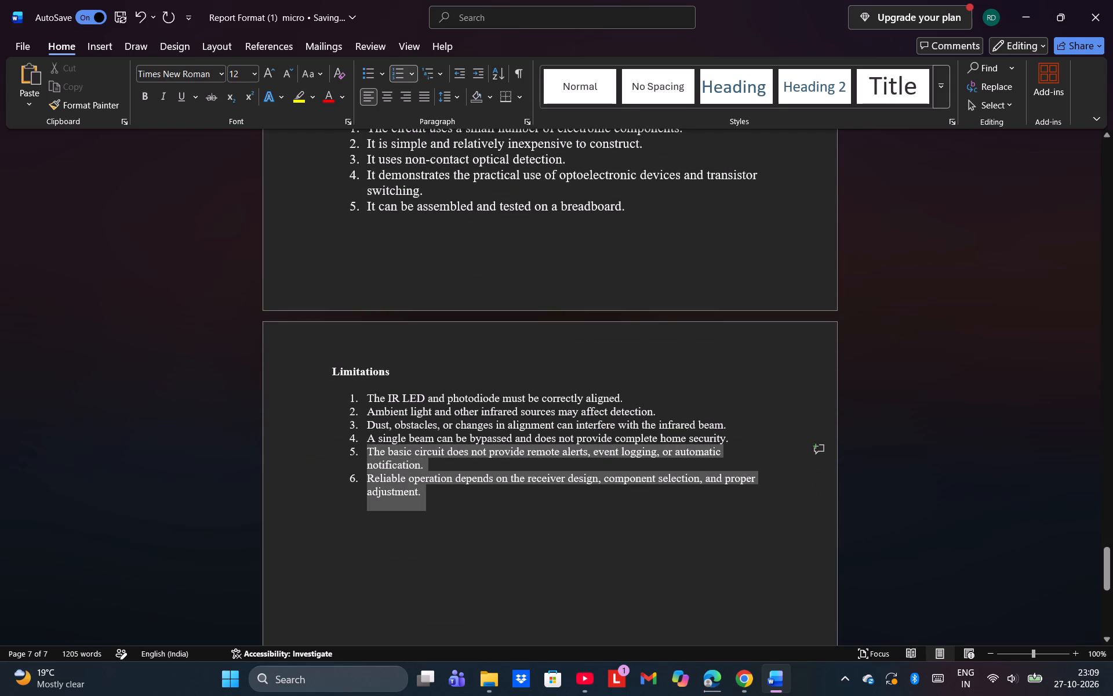
{"action": "left_click_drag", "start_coordinate": [352, 427], "coordinate": [328, 376]}
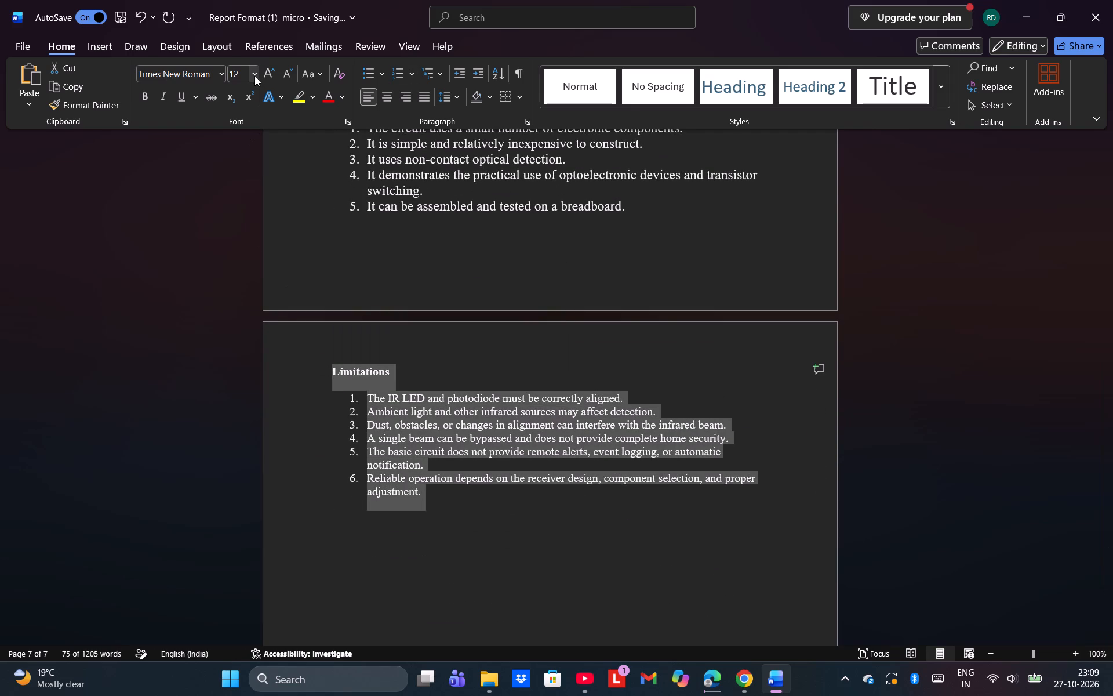
{"action": "left_click", "coordinate": [254, 79]}
{"action": "left_click", "coordinate": [245, 181]}
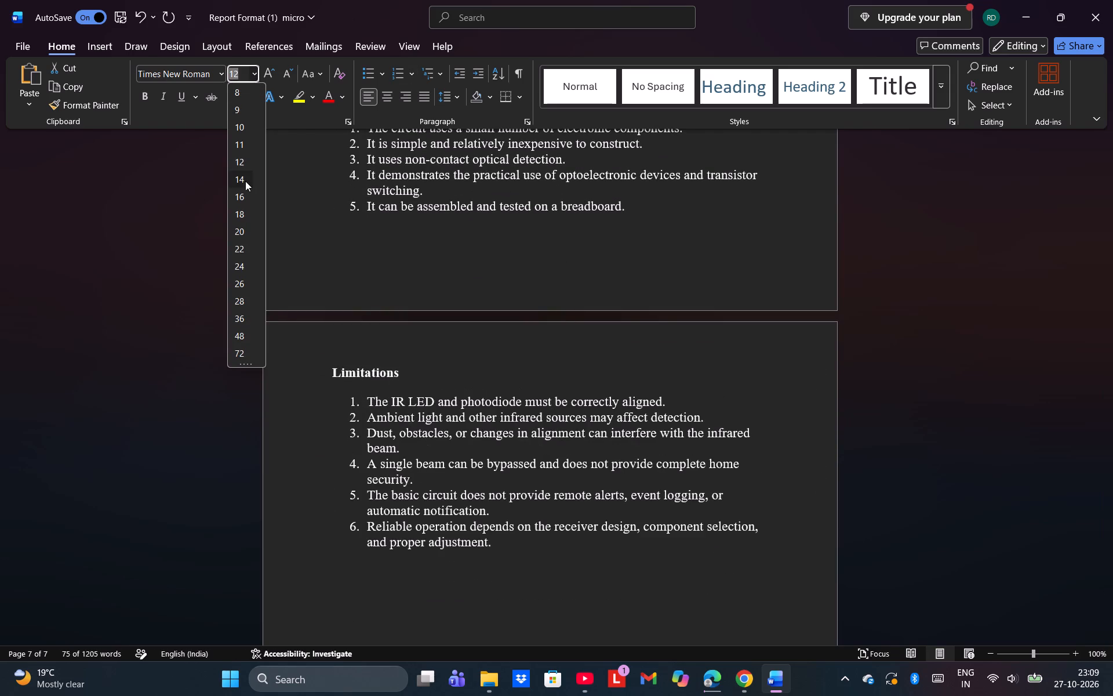
{"action": "left_click", "coordinate": [293, 376]}
Rejoin the split "6. Applications:" heading on one line and put its first item below it without an automatic section number.
{"action": "scroll", "coordinate": [293, 376], "scroll_direction": "up", "scroll_amount": 1}
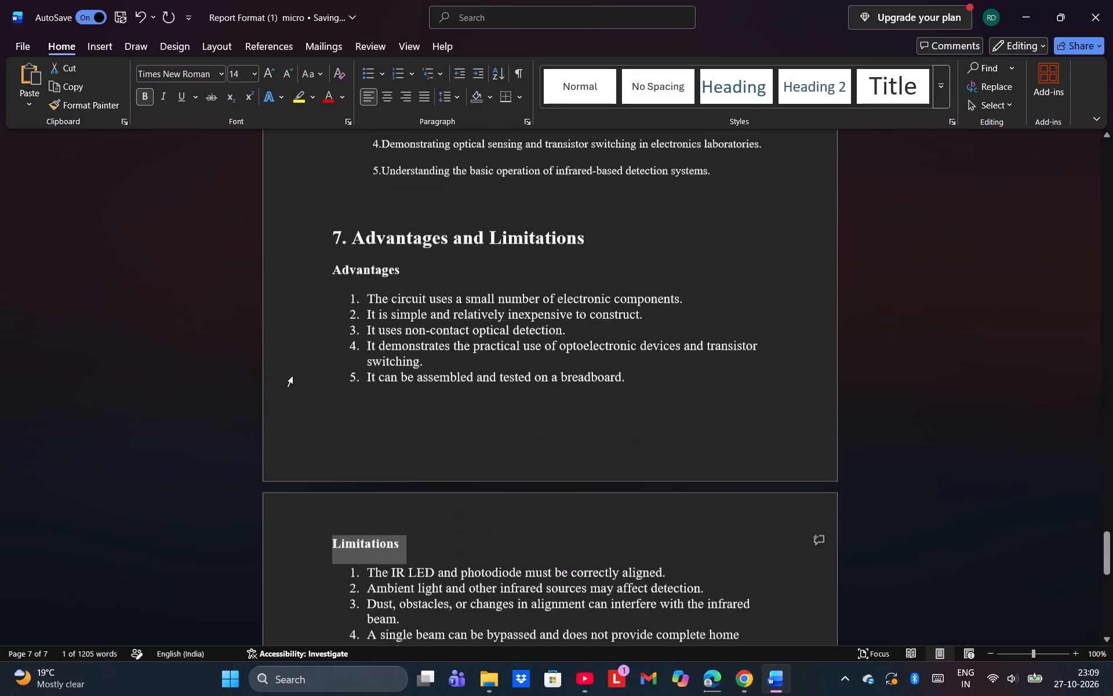
{"action": "scroll", "coordinate": [293, 376], "scroll_direction": "up", "scroll_amount": 2}
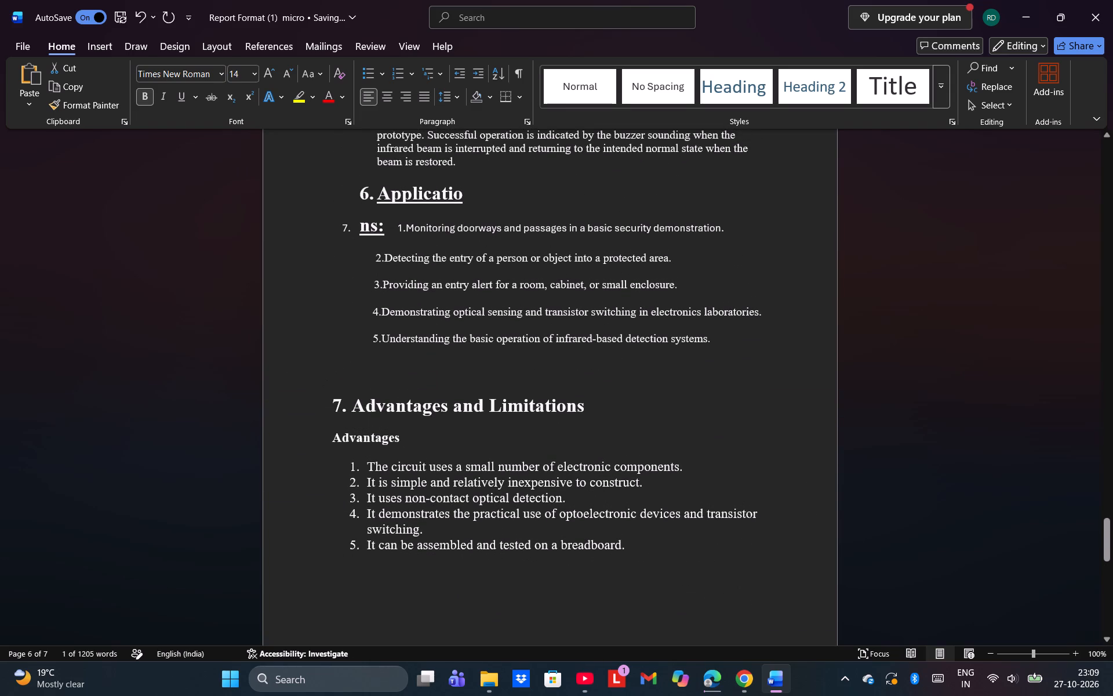
{"action": "left_click", "coordinate": [387, 228]}
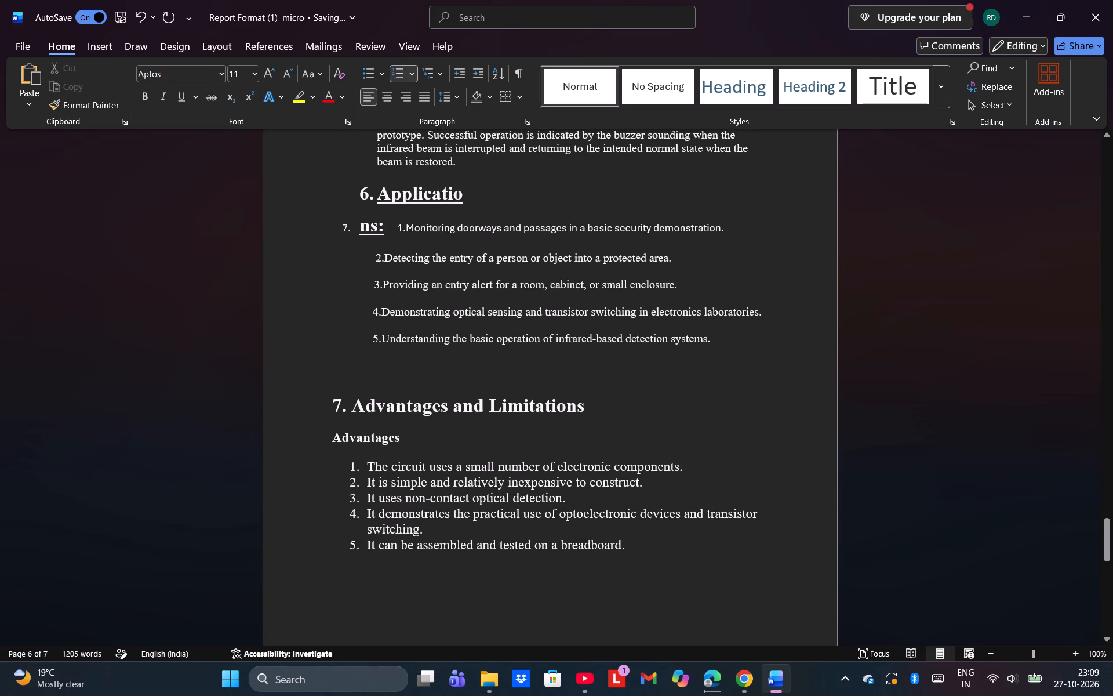
{"action": "left_click", "coordinate": [357, 225]}
{"action": "key", "text": "BackSpace"}
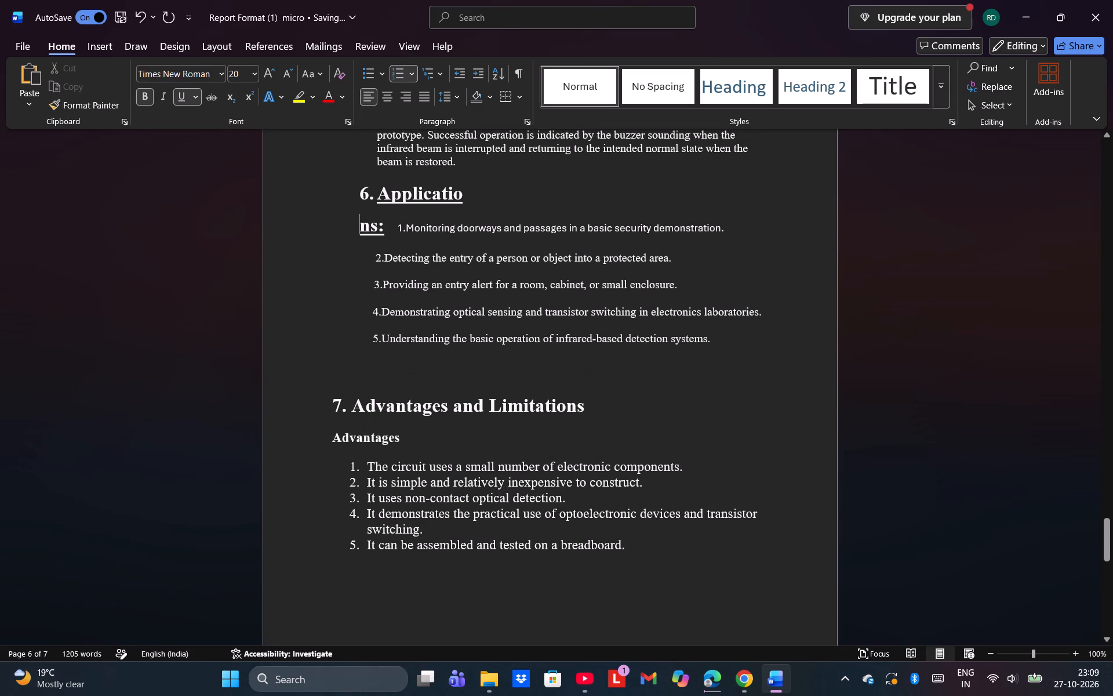
{"action": "key", "text": "BackSpace"}
{"action": "key", "text": "BackSpace"}
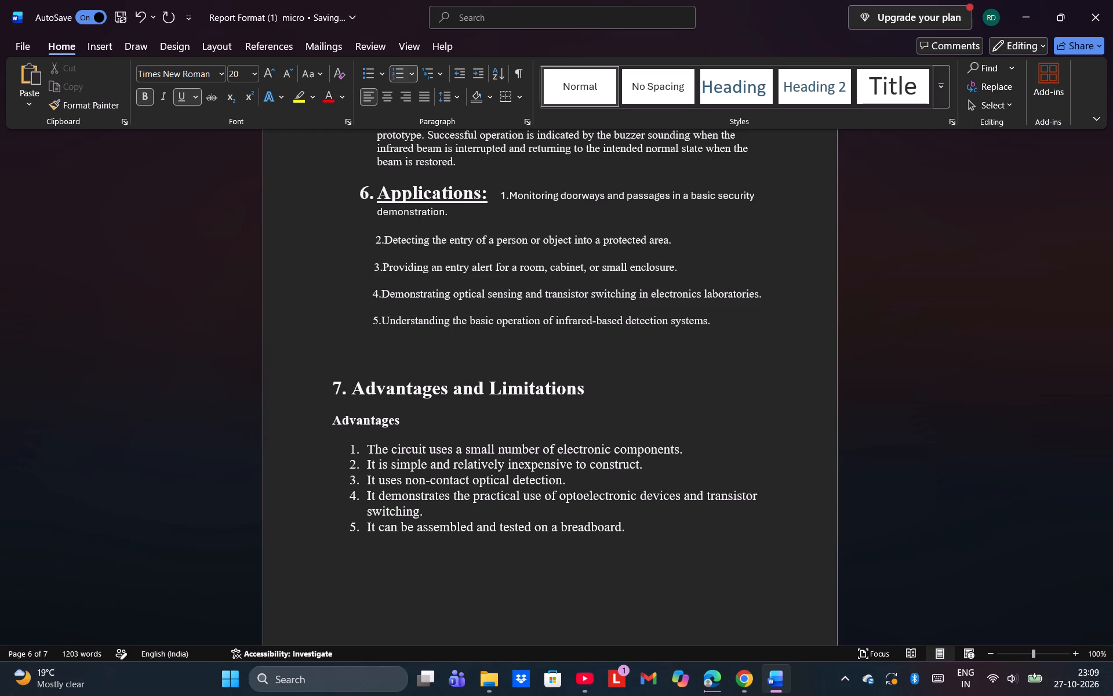
{"action": "key", "text": "Right"}
{"action": "key", "text": "Right"}
{"action": "key", "text": "Right"}
{"action": "key", "text": "Return"}
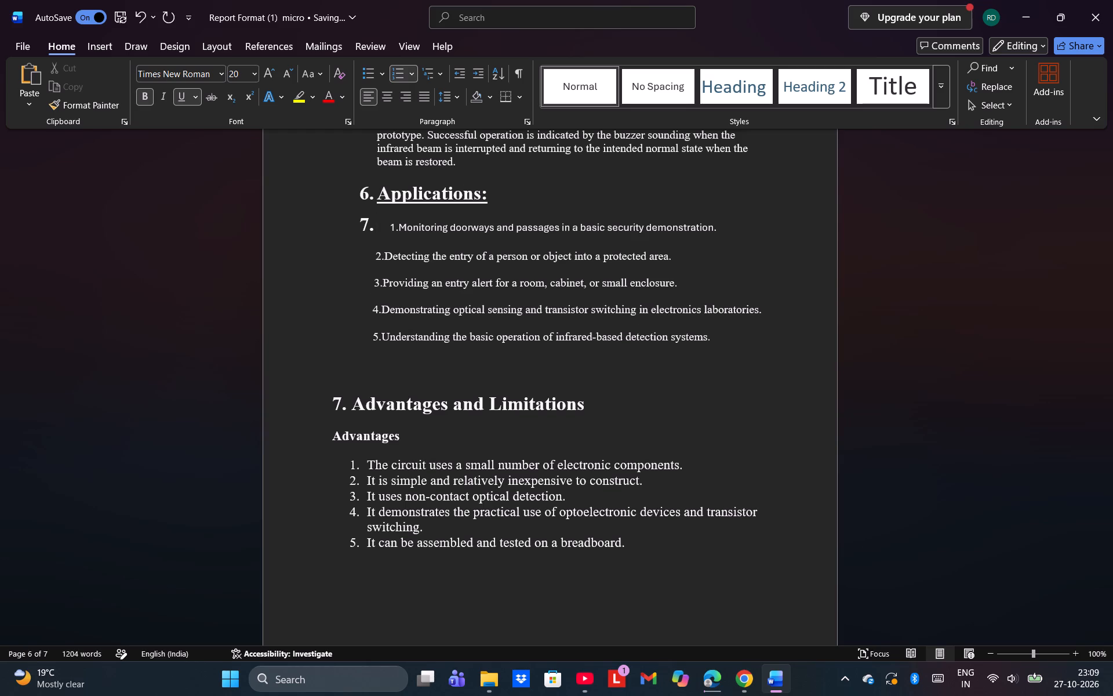
{"action": "key", "text": "BackSpace"}
{"action": "key", "text": "Right"}
{"action": "key", "text": "Right"}
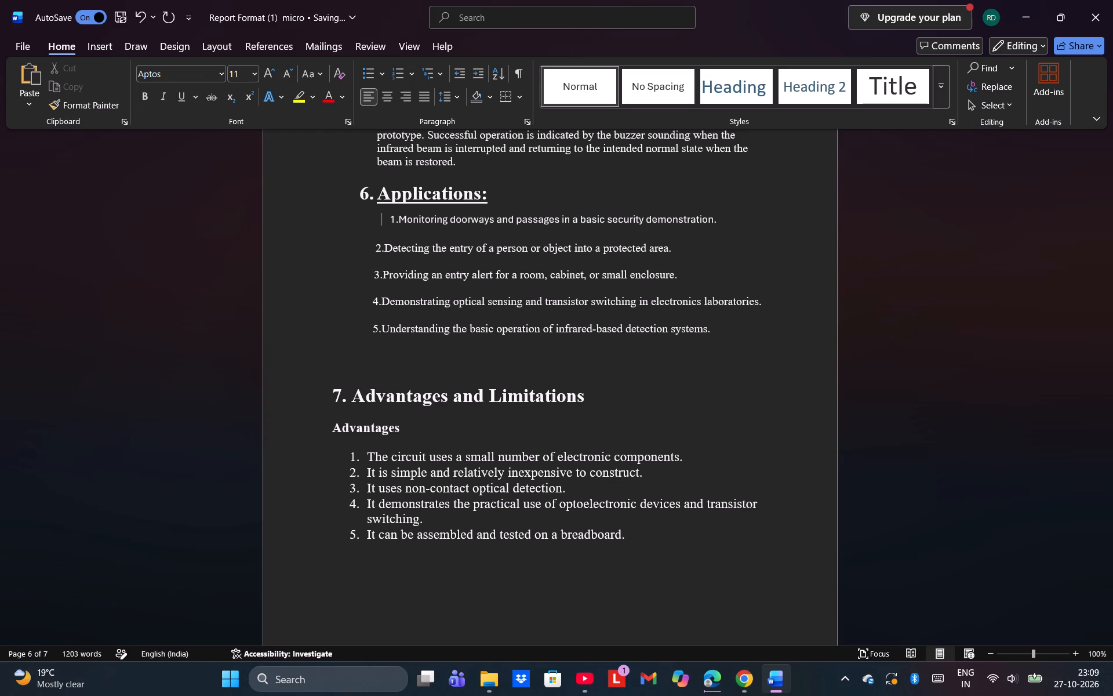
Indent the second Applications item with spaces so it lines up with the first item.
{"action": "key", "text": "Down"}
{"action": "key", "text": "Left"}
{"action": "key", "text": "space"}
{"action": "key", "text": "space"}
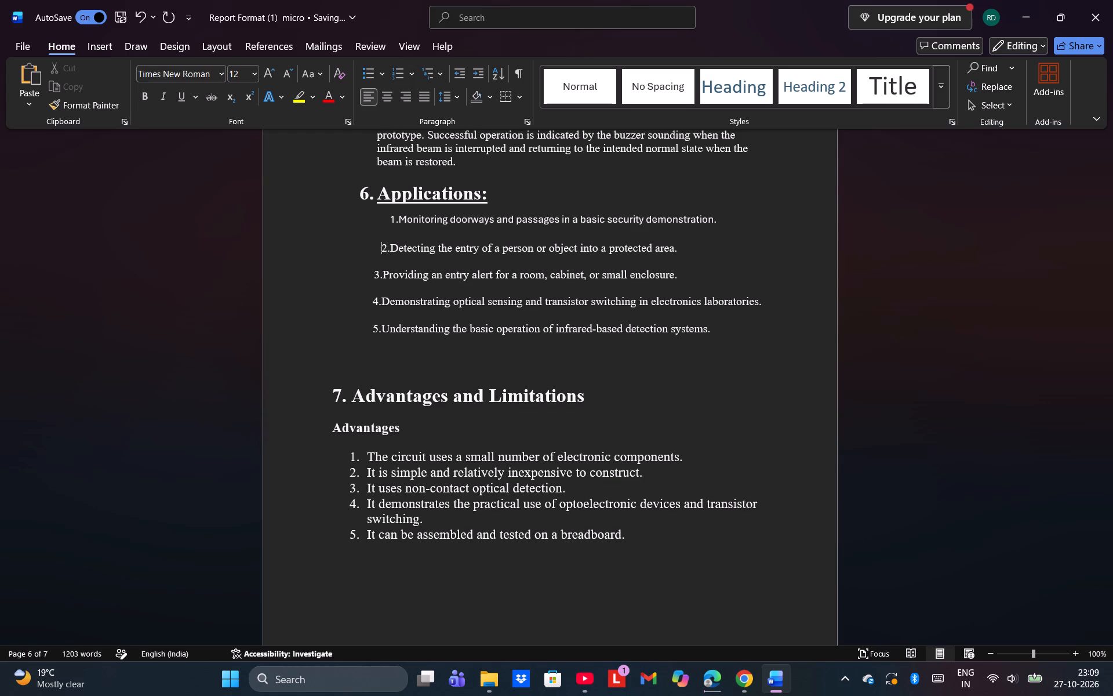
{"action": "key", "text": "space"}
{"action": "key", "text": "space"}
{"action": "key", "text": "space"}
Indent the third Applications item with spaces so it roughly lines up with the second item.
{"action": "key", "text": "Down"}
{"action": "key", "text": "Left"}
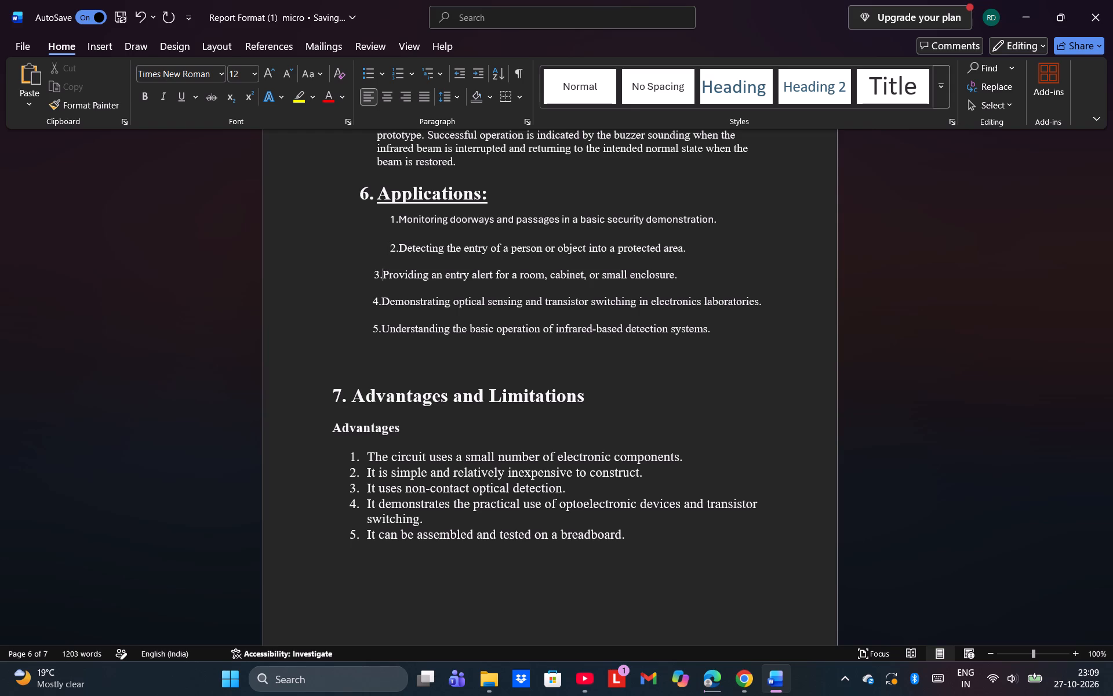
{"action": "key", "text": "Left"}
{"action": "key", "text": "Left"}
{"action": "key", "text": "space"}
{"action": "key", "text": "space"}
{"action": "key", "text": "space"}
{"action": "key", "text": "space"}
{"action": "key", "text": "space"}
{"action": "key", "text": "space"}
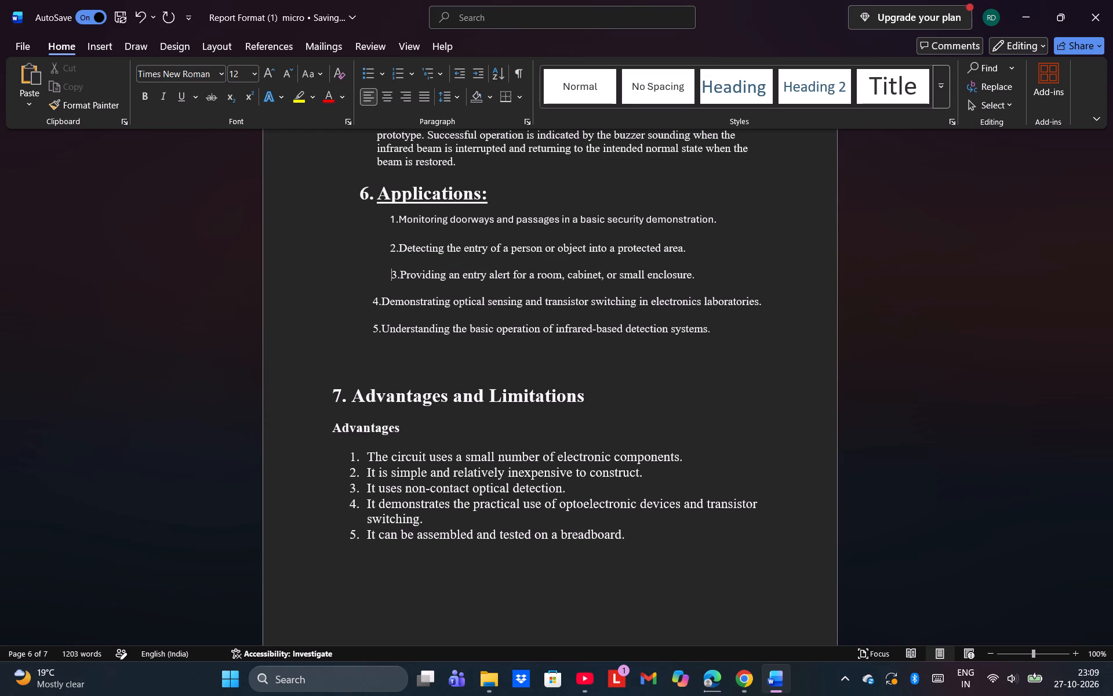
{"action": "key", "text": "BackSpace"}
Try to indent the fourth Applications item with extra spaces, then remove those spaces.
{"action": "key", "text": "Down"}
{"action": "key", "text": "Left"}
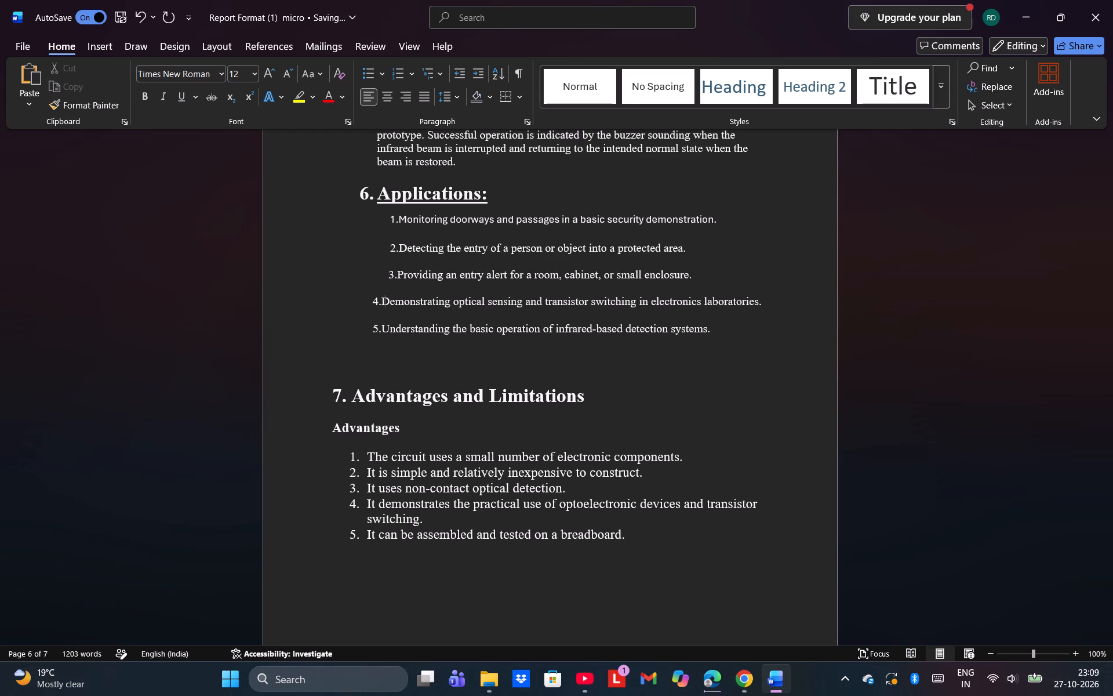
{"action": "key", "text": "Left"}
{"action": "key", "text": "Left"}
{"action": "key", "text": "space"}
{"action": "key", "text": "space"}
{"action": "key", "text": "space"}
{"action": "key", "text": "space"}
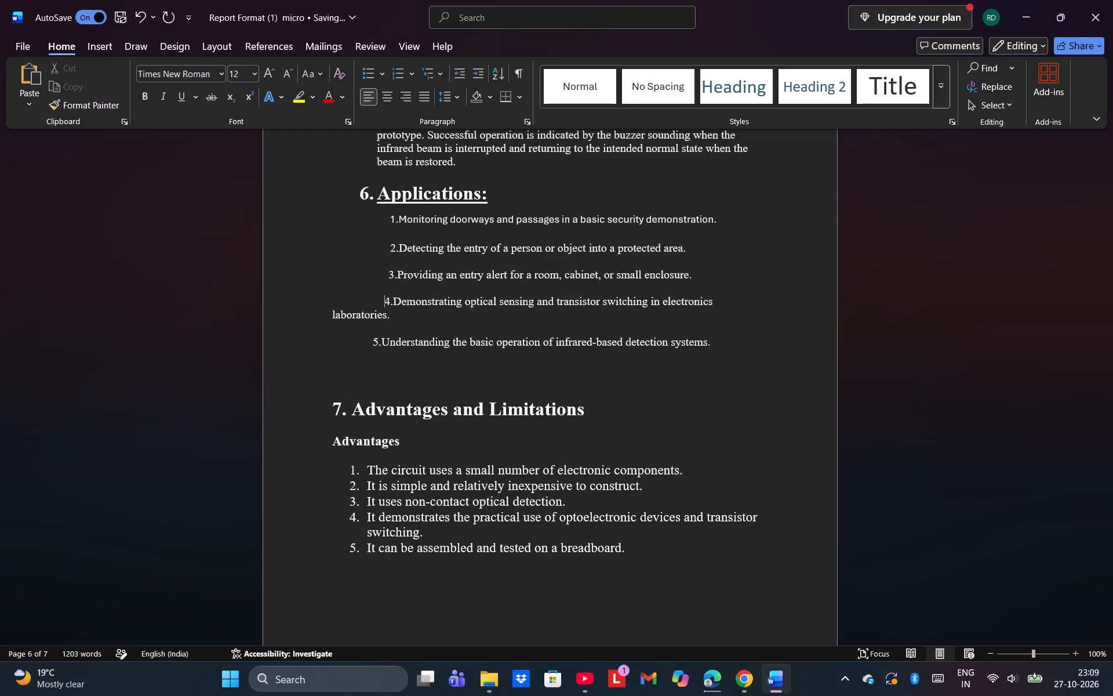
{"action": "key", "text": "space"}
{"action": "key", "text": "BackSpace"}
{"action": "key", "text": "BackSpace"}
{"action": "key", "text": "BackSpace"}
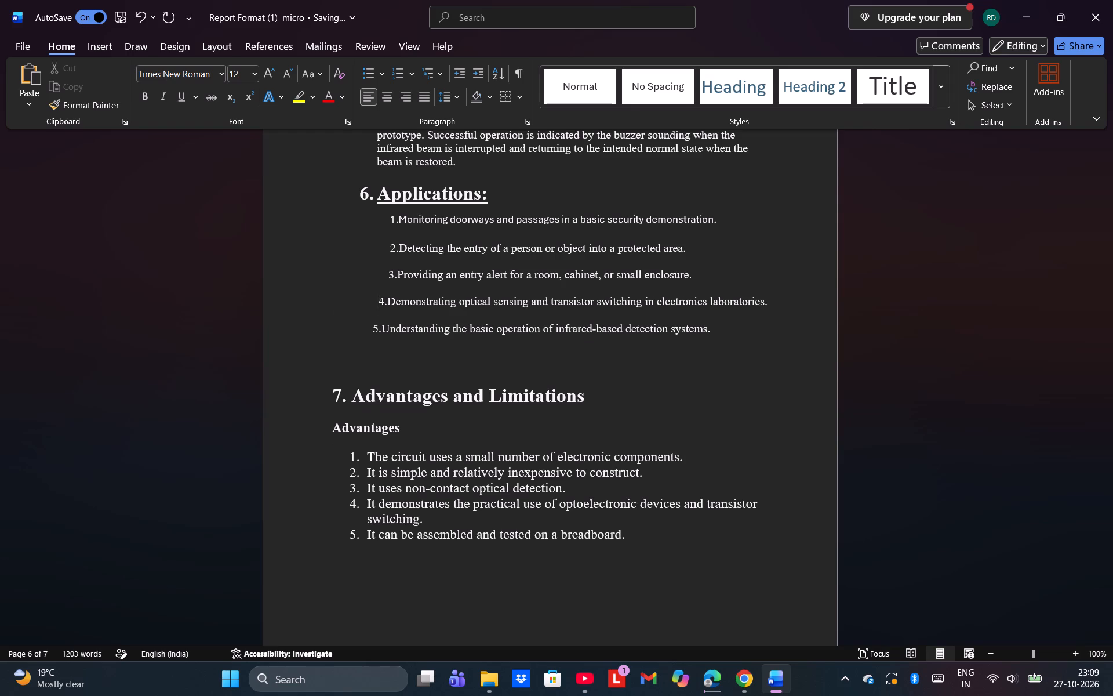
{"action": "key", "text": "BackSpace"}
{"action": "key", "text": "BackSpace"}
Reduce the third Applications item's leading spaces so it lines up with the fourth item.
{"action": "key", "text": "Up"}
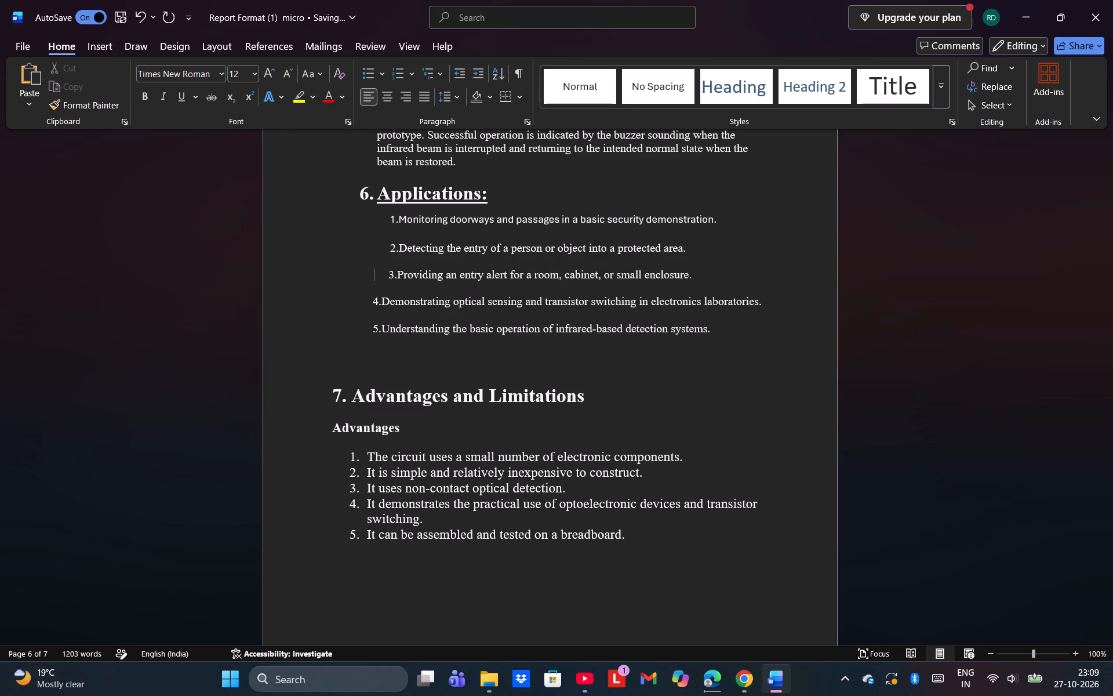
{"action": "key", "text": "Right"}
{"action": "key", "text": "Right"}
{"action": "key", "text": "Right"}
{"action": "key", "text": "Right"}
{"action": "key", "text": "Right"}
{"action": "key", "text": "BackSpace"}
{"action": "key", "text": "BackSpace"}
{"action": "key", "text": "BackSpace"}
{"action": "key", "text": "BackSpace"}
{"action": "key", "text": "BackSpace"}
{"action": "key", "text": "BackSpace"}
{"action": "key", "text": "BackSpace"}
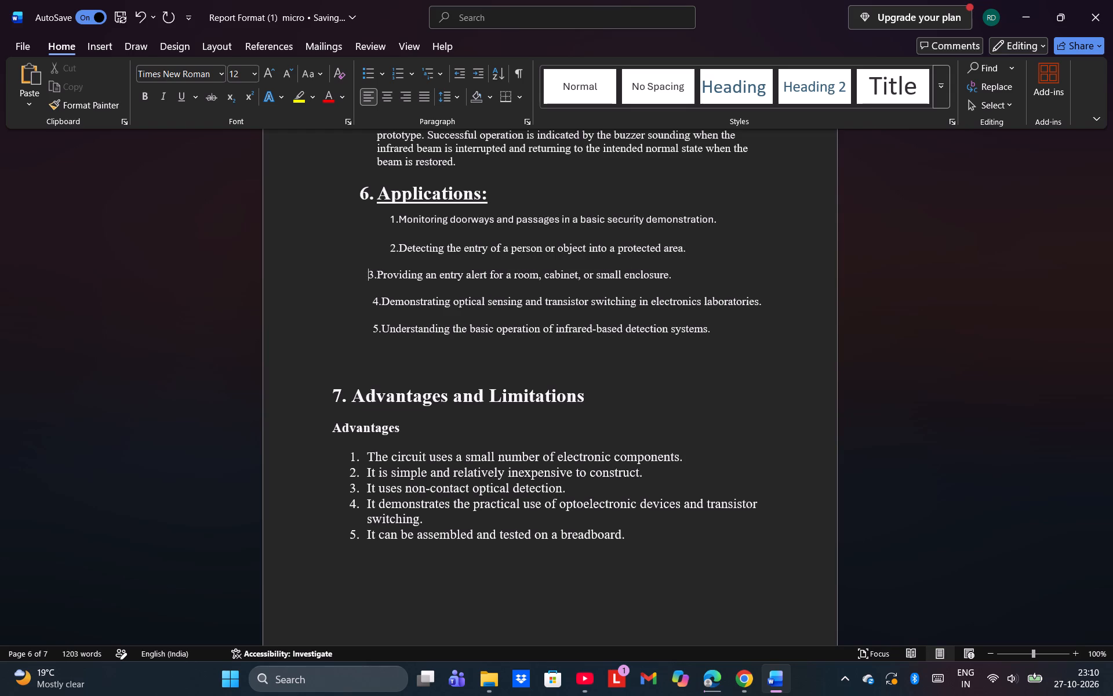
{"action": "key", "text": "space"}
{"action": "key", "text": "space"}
Remove leading spaces from the second Applications item so it lines up with the items below.
{"action": "key", "text": "Up"}
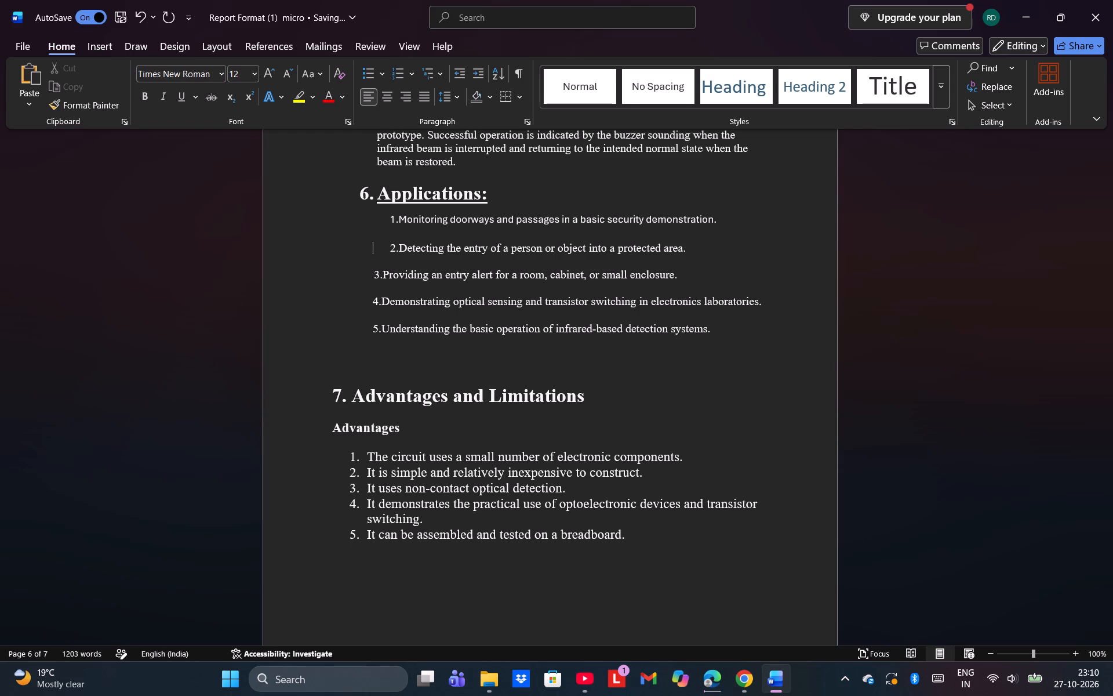
{"action": "key", "text": "Right"}
{"action": "key", "text": "Right"}
{"action": "key", "text": "Right"}
{"action": "key", "text": "Right"}
{"action": "key", "text": "Right"}
{"action": "key", "text": "Right"}
{"action": "key", "text": "BackSpace"}
{"action": "key", "text": "BackSpace"}
{"action": "key", "text": "BackSpace"}
{"action": "key", "text": "BackSpace"}
{"action": "key", "text": "BackSpace"}
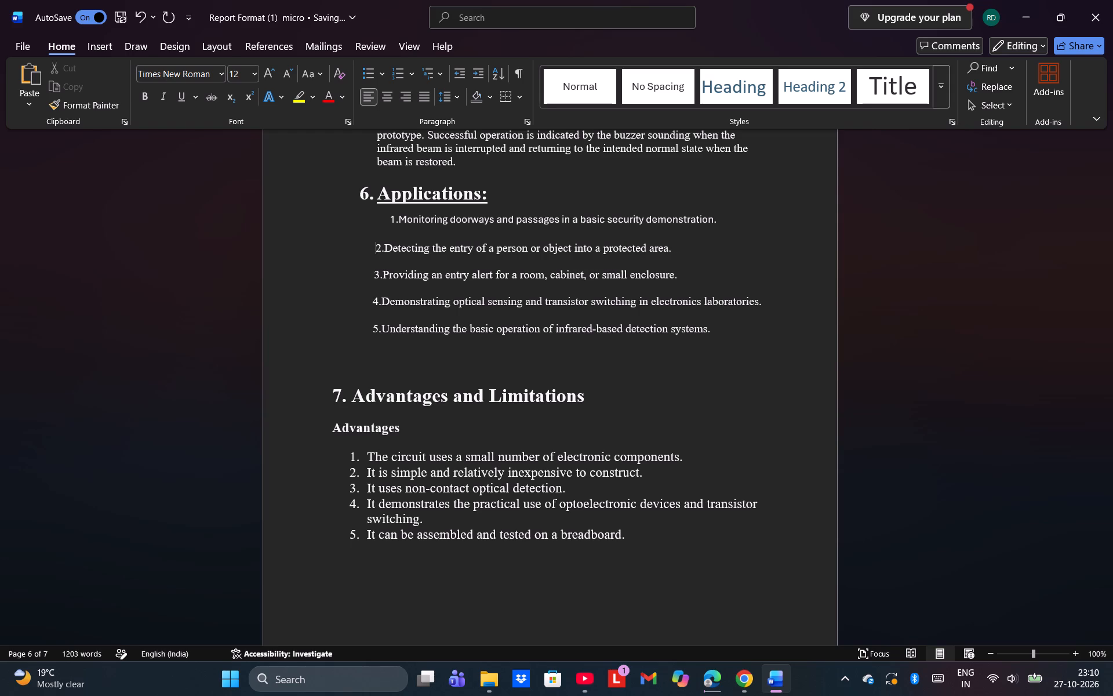
{"action": "key", "text": "BackSpace"}
Adjust the first Applications item's leading spaces so it lines up with the other four items.
{"action": "key", "text": "Up"}
{"action": "key", "text": "Right"}
{"action": "key", "text": "Right"}
{"action": "key", "text": "Right"}
{"action": "key", "text": "Right"}
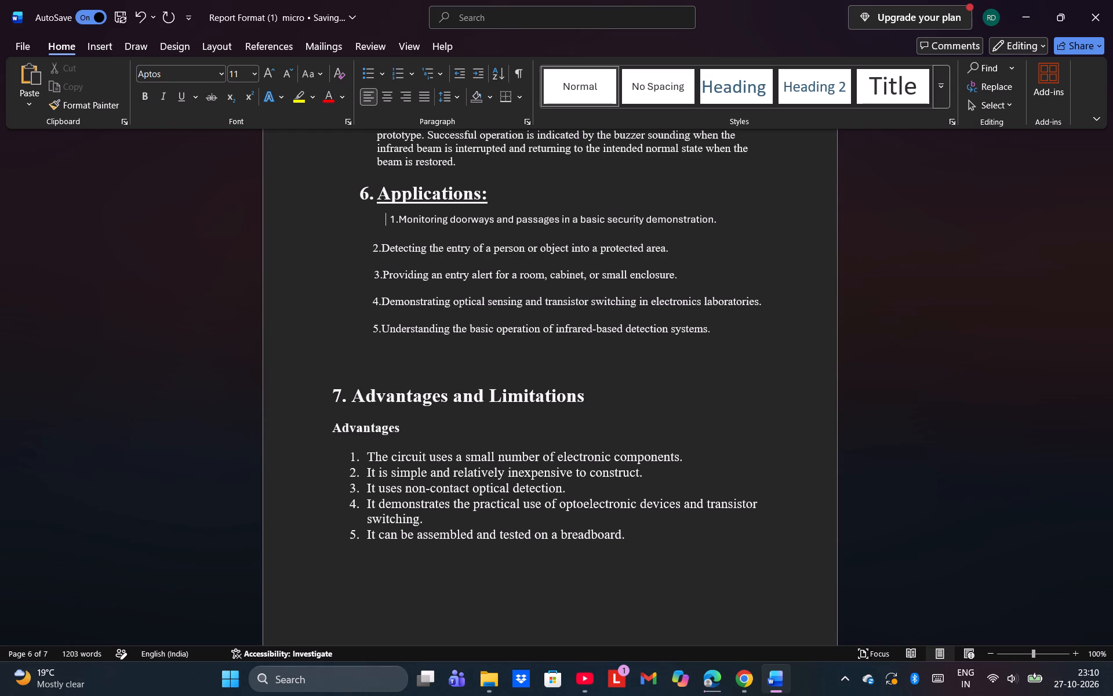
{"action": "key", "text": "Right"}
{"action": "key", "text": "Right"}
{"action": "key", "text": "BackSpace"}
{"action": "key", "text": "BackSpace"}
{"action": "key", "text": "BackSpace"}
{"action": "key", "text": "BackSpace"}
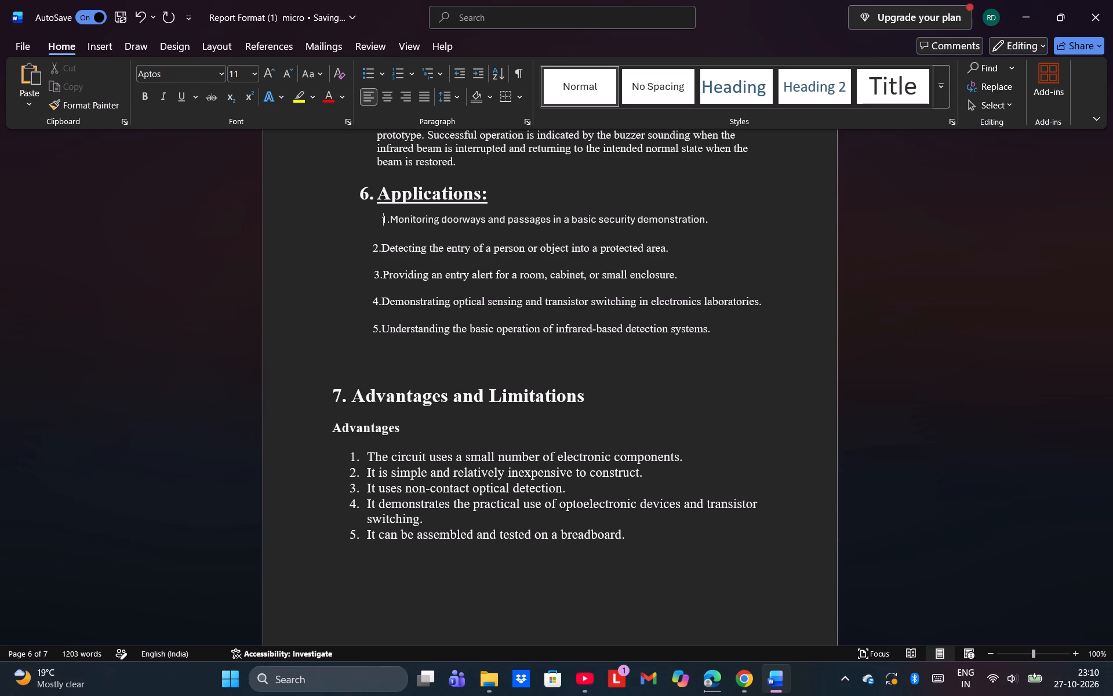
{"action": "key", "text": "BackSpace"}
{"action": "key", "text": "BackSpace"}
{"action": "key", "text": "BackSpace"}
{"action": "key", "text": "space"}
{"action": "key", "text": "space"}
{"action": "key", "text": "space"}
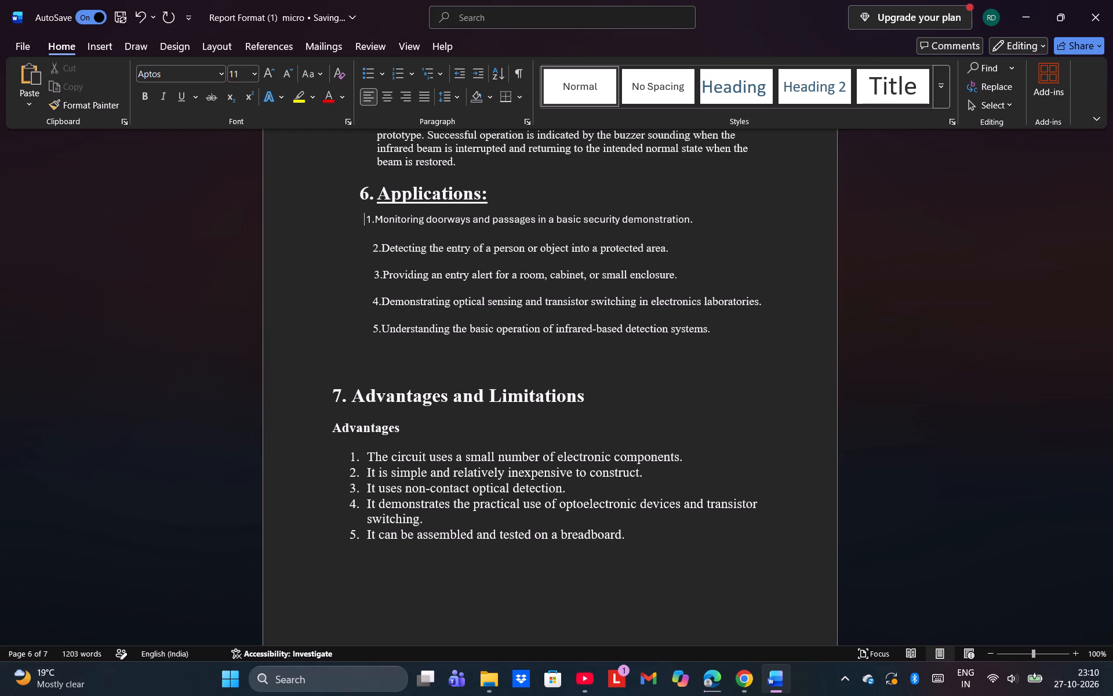
{"action": "key", "text": "space"}
{"action": "key", "text": "space"}
{"action": "key", "text": "space"}
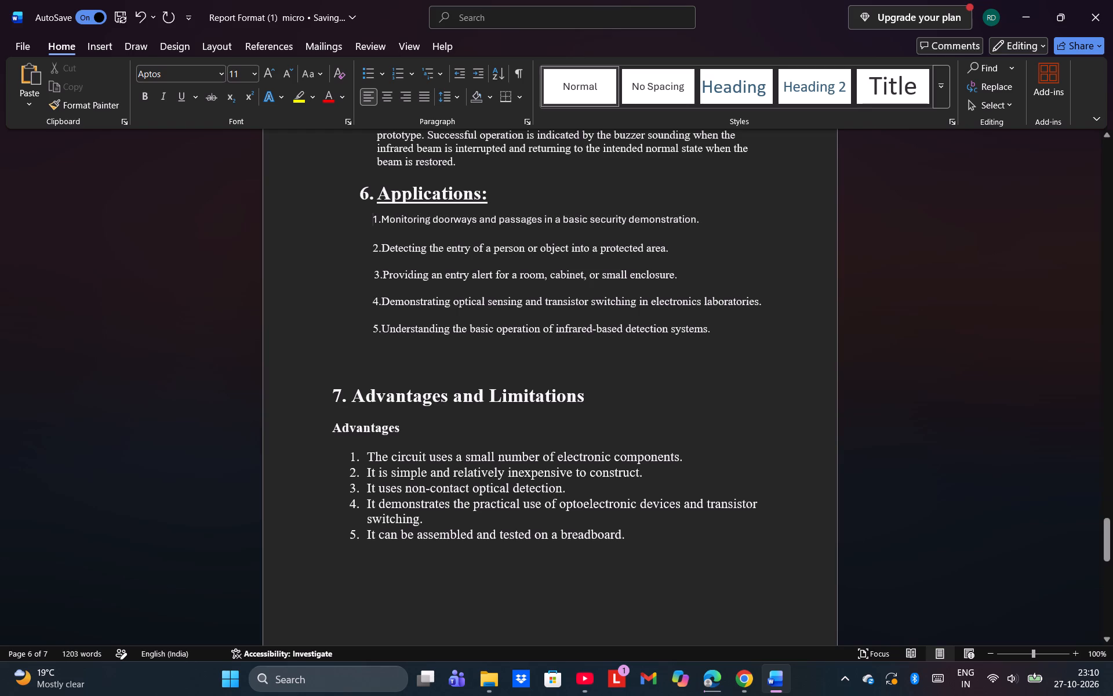
{"action": "left_click", "coordinate": [716, 322]}
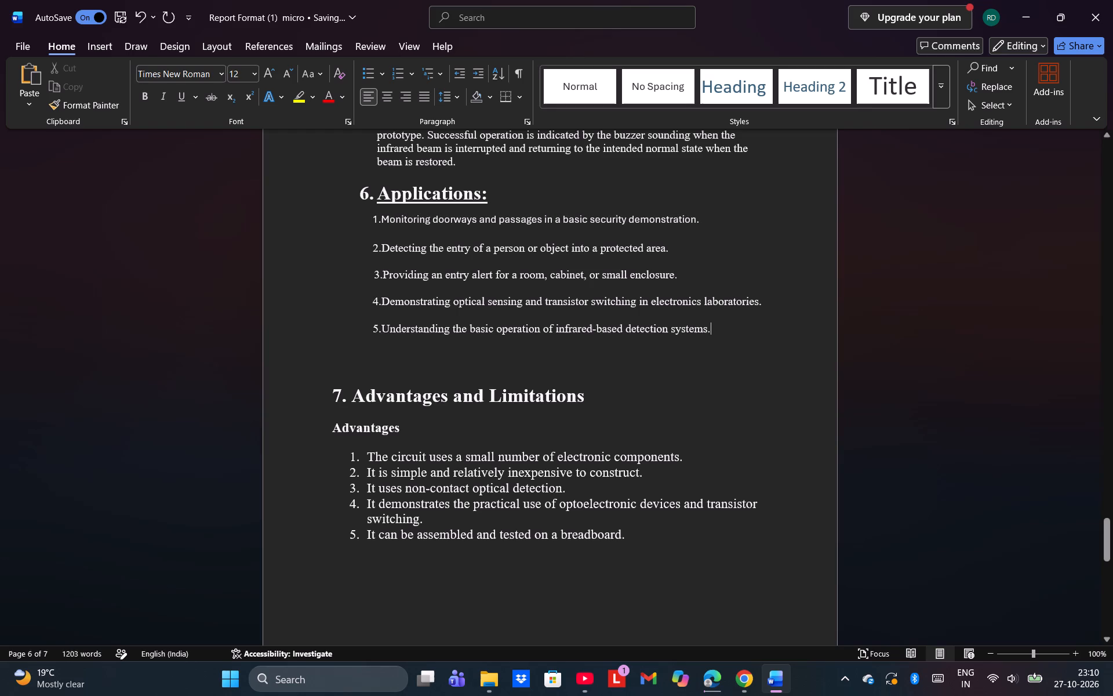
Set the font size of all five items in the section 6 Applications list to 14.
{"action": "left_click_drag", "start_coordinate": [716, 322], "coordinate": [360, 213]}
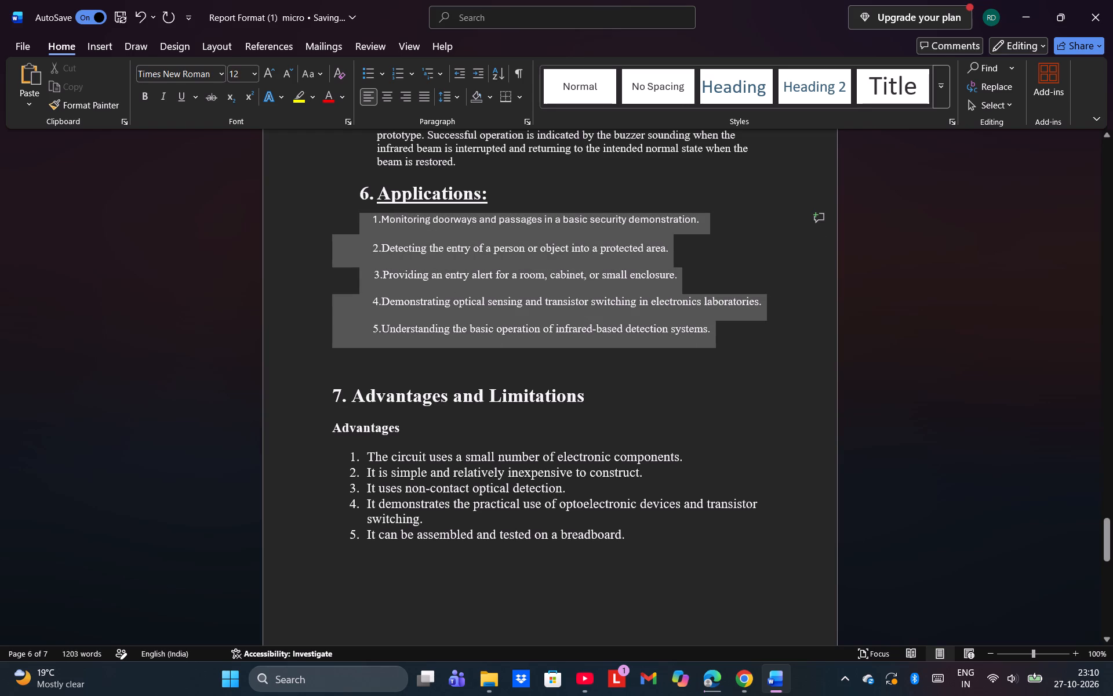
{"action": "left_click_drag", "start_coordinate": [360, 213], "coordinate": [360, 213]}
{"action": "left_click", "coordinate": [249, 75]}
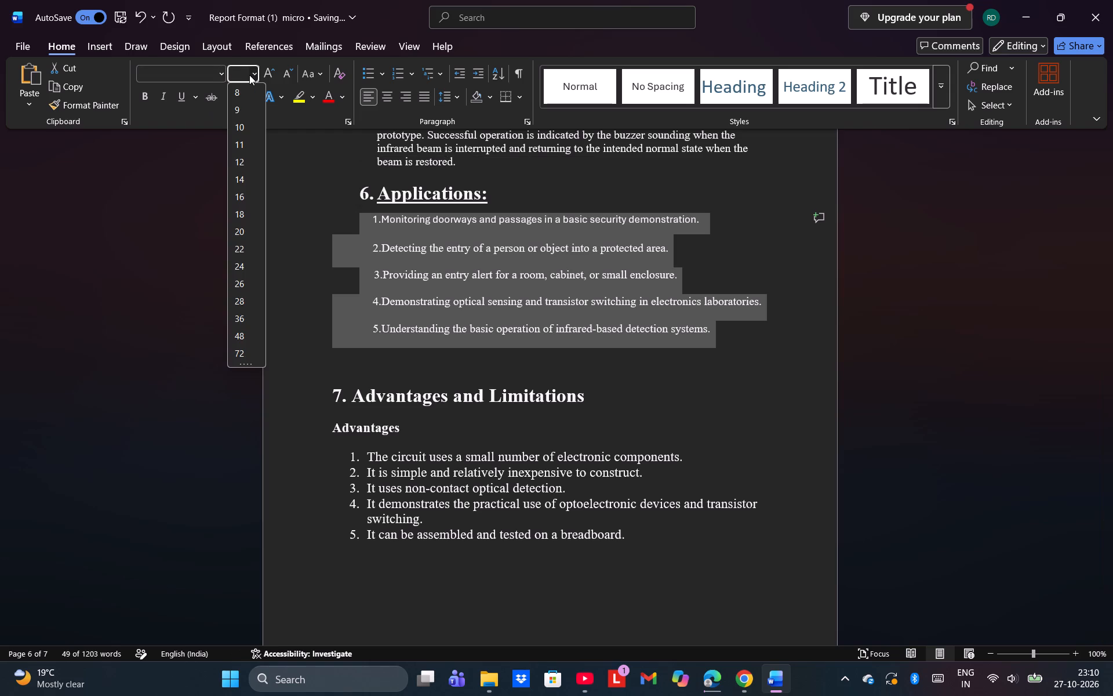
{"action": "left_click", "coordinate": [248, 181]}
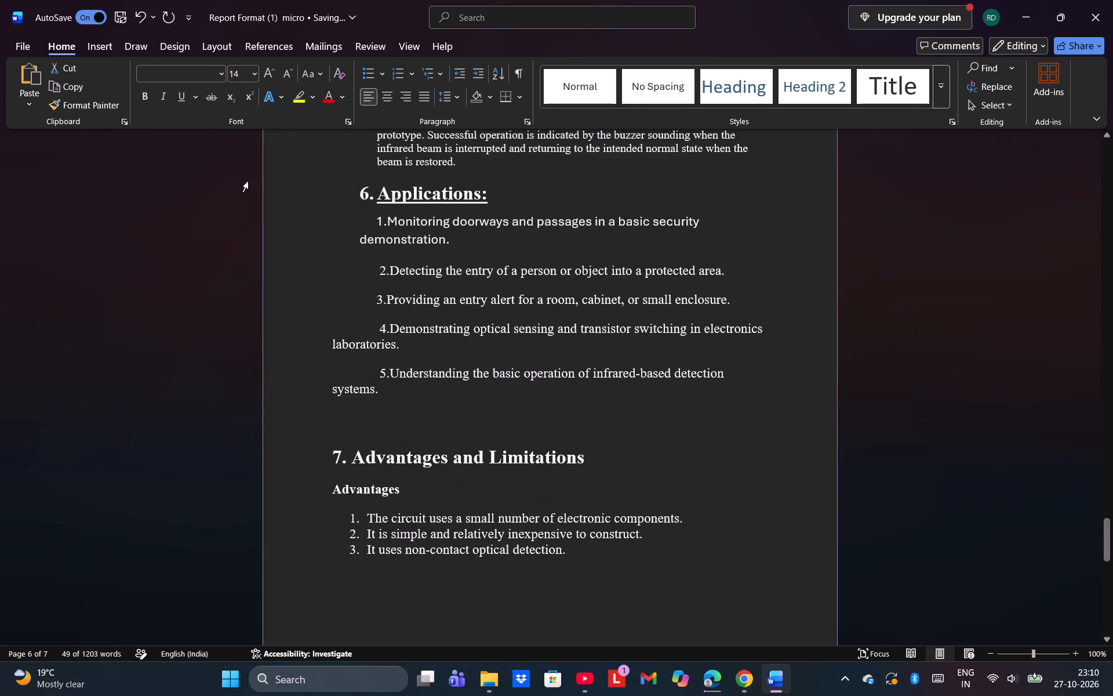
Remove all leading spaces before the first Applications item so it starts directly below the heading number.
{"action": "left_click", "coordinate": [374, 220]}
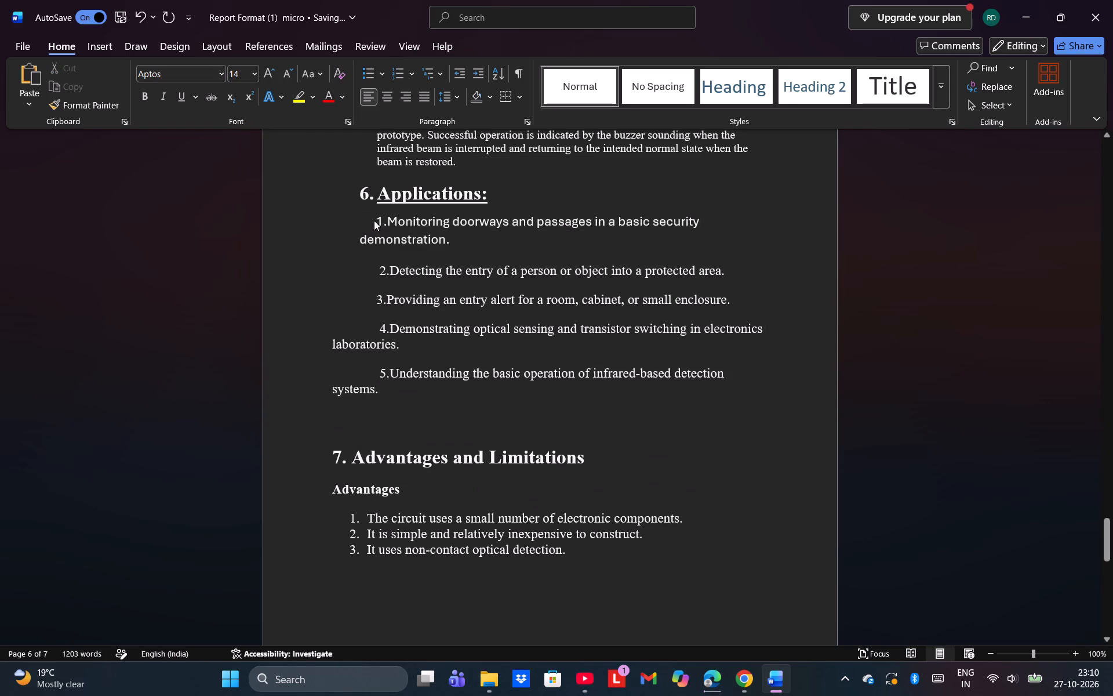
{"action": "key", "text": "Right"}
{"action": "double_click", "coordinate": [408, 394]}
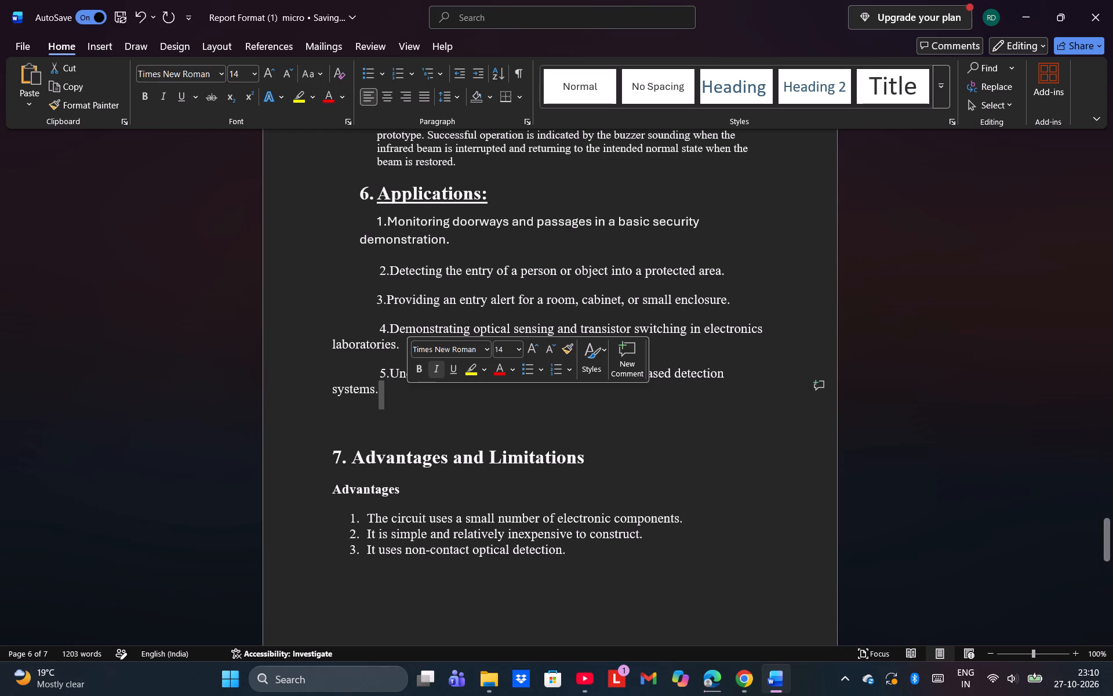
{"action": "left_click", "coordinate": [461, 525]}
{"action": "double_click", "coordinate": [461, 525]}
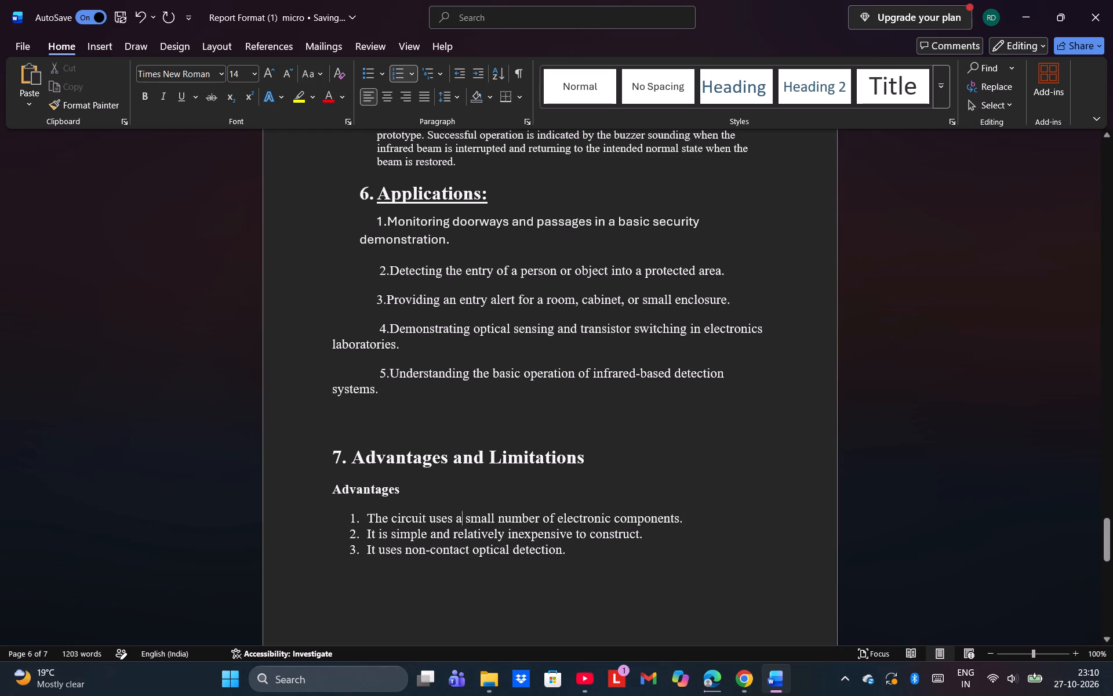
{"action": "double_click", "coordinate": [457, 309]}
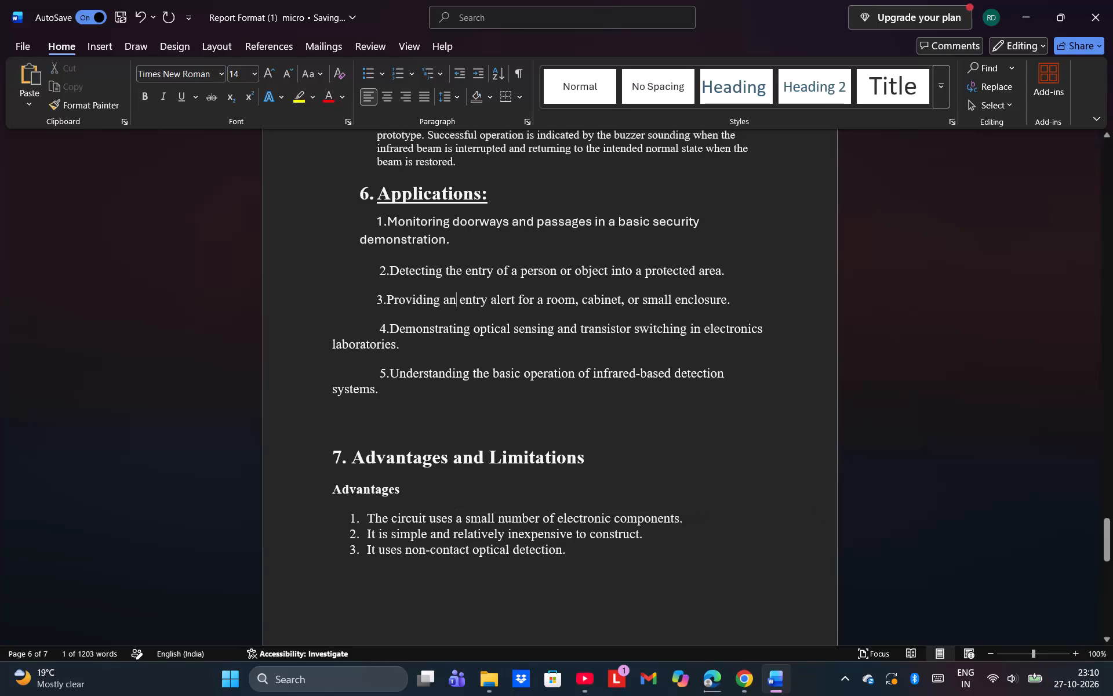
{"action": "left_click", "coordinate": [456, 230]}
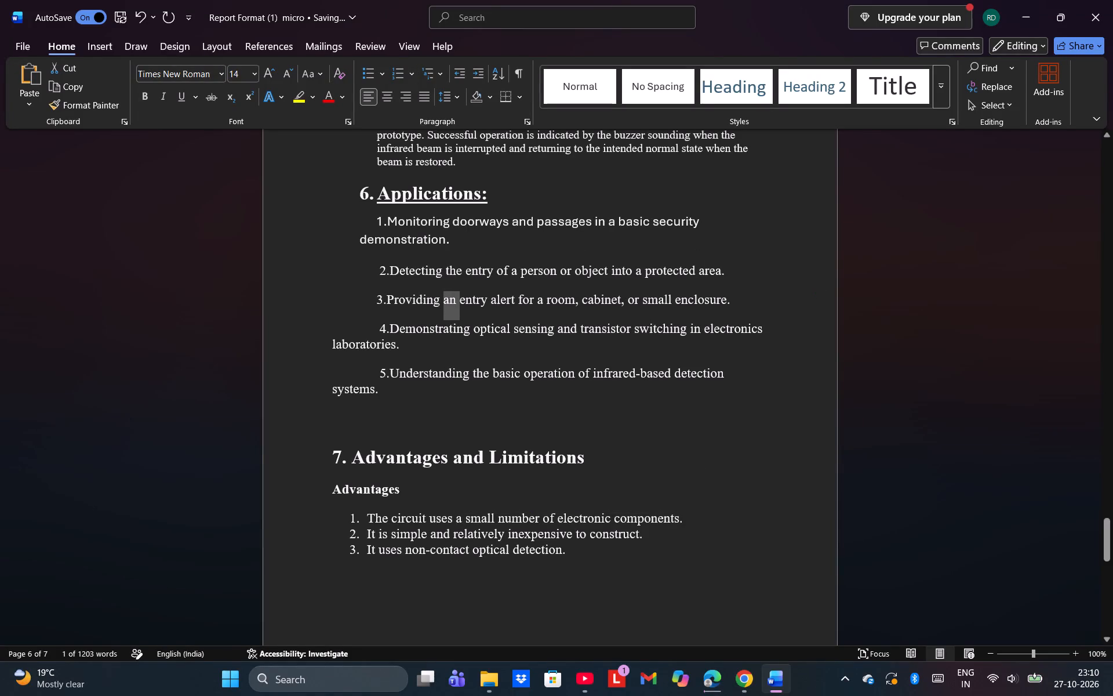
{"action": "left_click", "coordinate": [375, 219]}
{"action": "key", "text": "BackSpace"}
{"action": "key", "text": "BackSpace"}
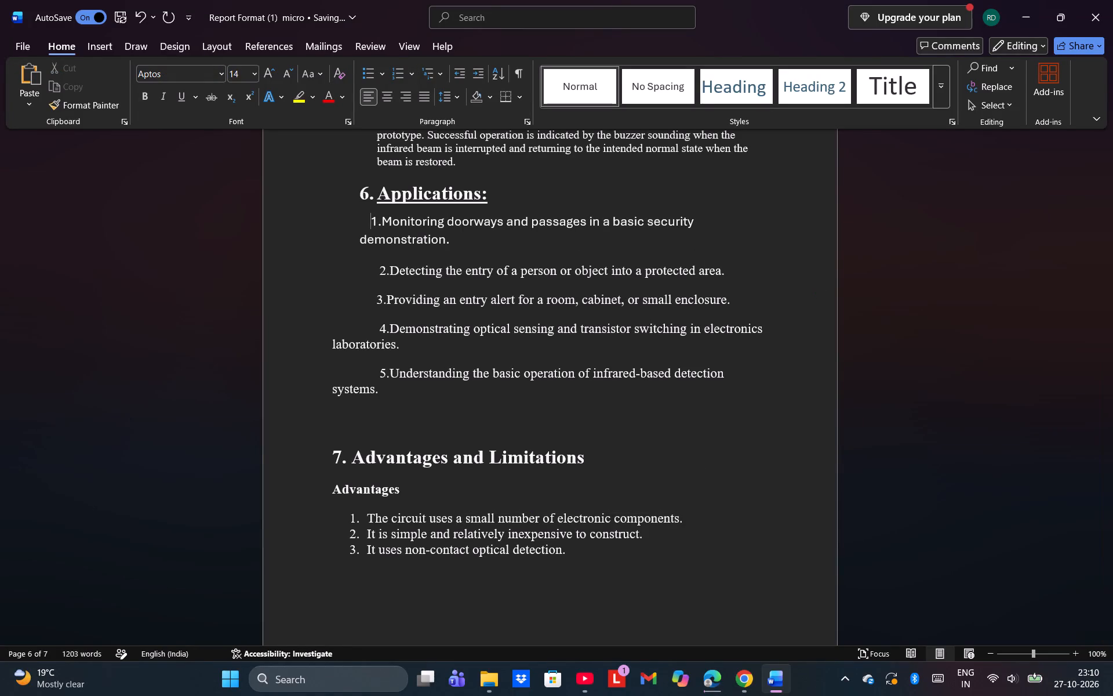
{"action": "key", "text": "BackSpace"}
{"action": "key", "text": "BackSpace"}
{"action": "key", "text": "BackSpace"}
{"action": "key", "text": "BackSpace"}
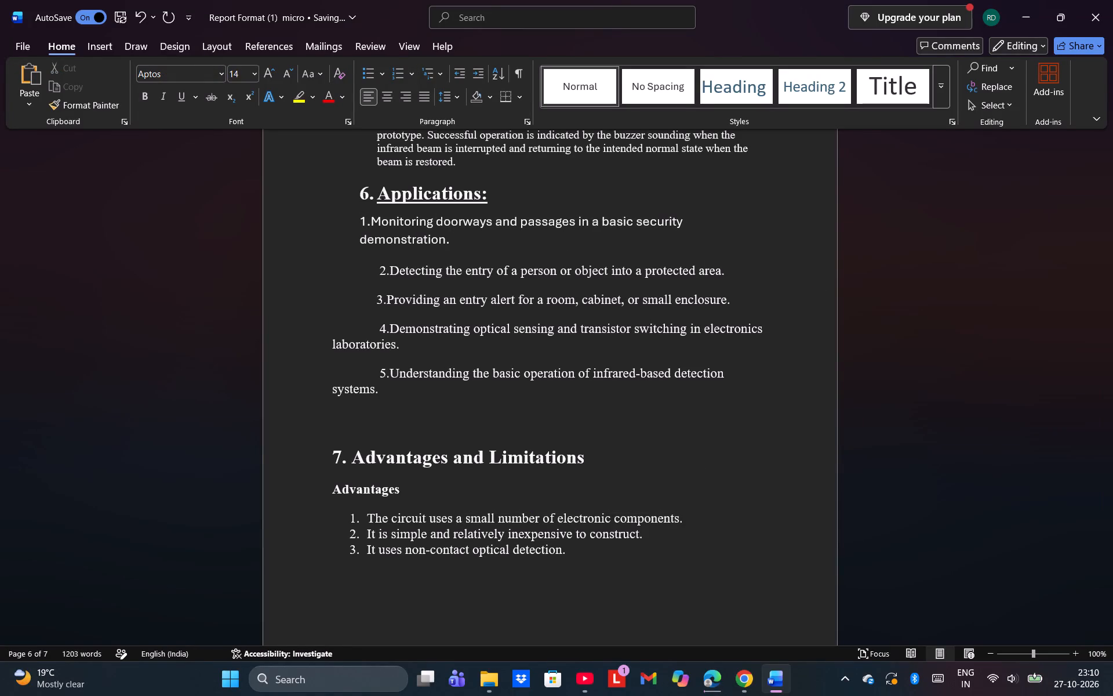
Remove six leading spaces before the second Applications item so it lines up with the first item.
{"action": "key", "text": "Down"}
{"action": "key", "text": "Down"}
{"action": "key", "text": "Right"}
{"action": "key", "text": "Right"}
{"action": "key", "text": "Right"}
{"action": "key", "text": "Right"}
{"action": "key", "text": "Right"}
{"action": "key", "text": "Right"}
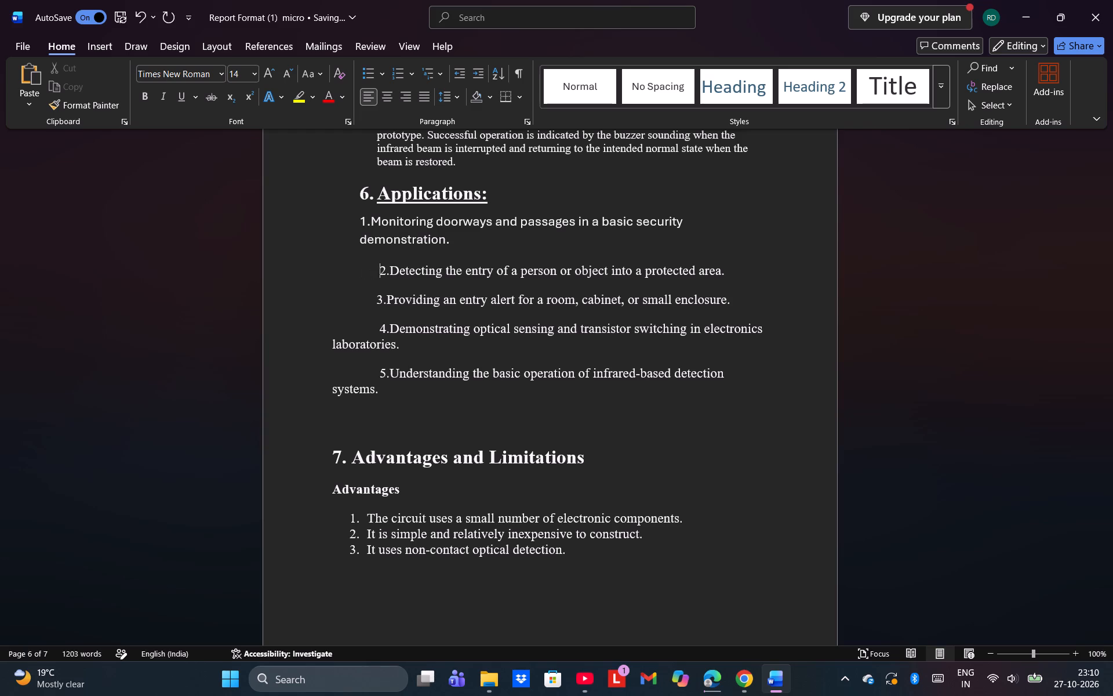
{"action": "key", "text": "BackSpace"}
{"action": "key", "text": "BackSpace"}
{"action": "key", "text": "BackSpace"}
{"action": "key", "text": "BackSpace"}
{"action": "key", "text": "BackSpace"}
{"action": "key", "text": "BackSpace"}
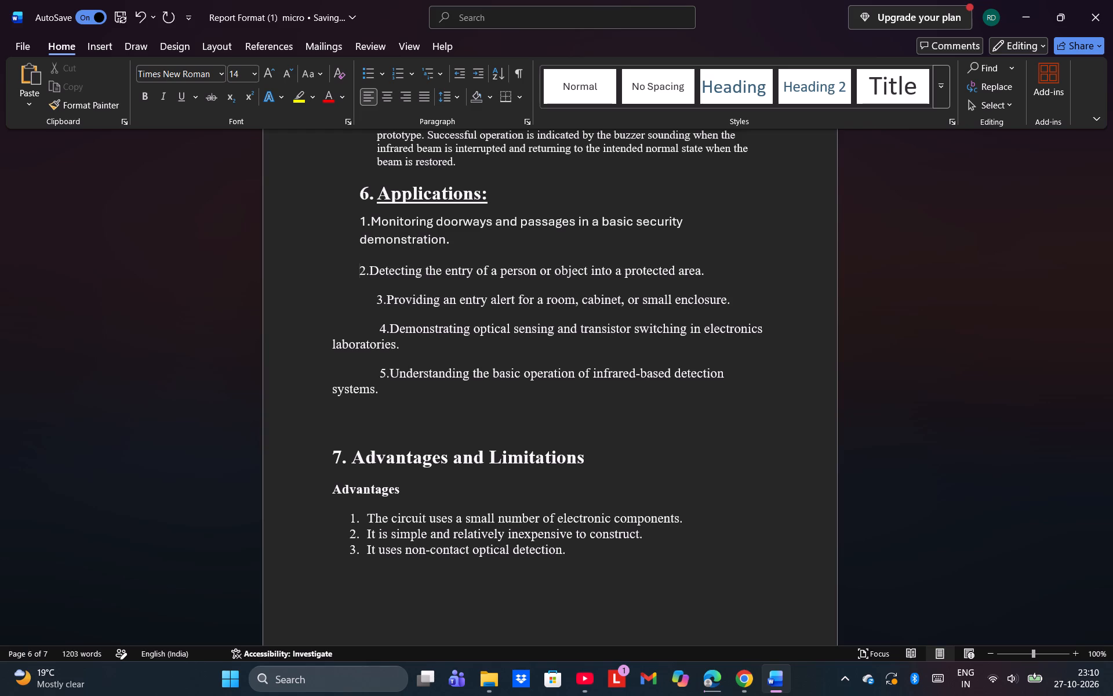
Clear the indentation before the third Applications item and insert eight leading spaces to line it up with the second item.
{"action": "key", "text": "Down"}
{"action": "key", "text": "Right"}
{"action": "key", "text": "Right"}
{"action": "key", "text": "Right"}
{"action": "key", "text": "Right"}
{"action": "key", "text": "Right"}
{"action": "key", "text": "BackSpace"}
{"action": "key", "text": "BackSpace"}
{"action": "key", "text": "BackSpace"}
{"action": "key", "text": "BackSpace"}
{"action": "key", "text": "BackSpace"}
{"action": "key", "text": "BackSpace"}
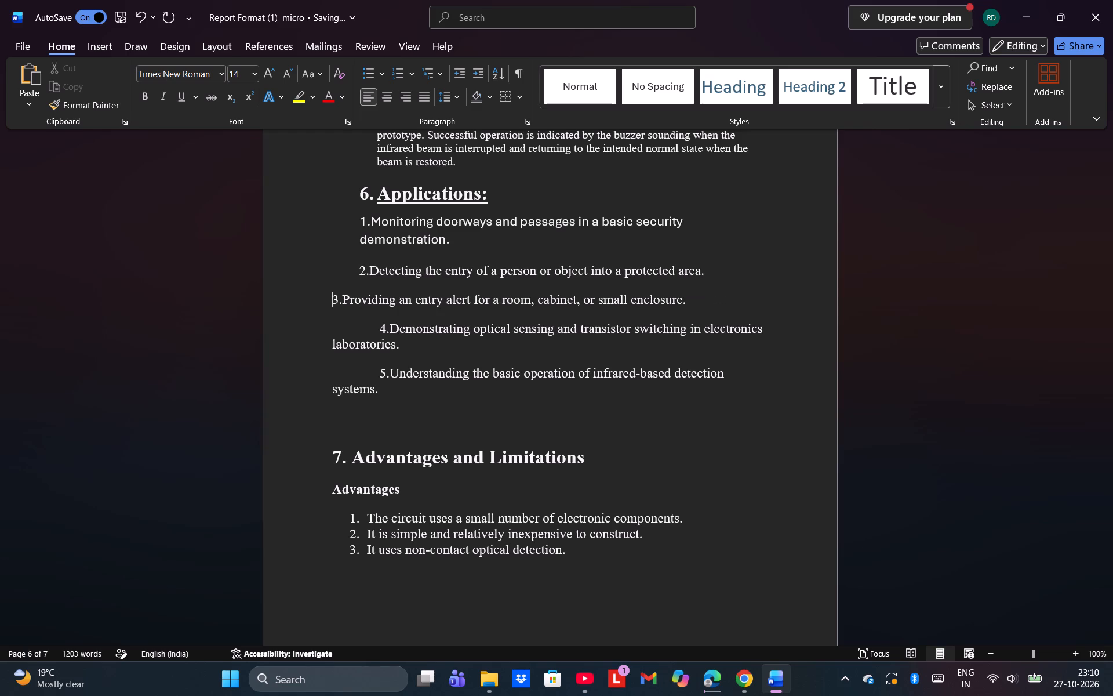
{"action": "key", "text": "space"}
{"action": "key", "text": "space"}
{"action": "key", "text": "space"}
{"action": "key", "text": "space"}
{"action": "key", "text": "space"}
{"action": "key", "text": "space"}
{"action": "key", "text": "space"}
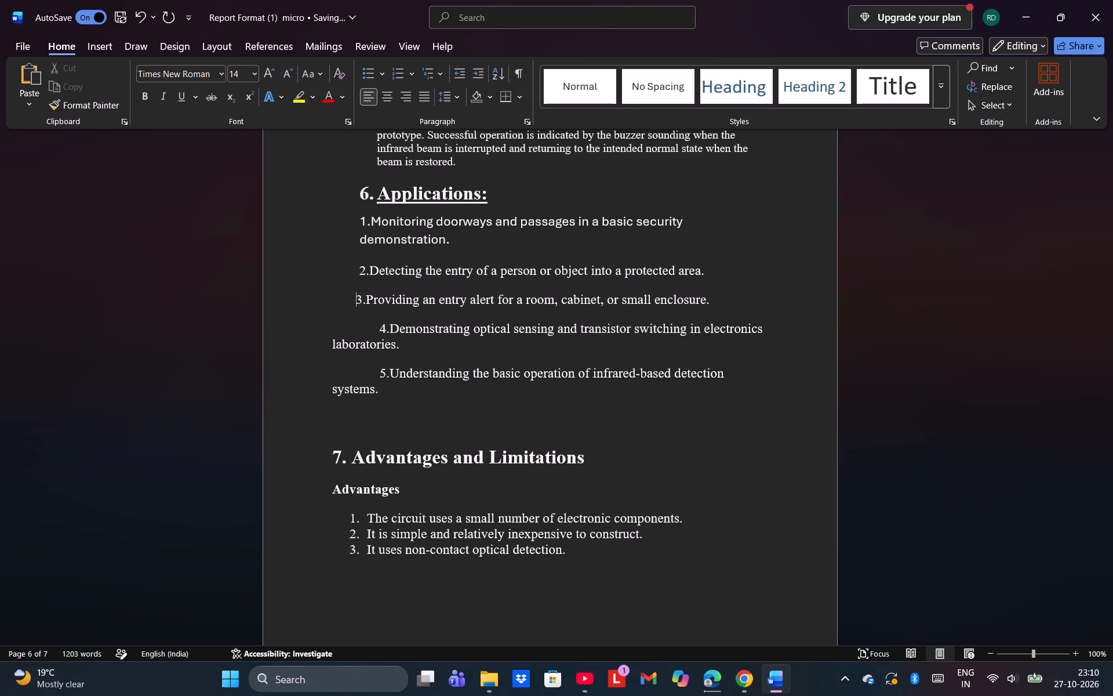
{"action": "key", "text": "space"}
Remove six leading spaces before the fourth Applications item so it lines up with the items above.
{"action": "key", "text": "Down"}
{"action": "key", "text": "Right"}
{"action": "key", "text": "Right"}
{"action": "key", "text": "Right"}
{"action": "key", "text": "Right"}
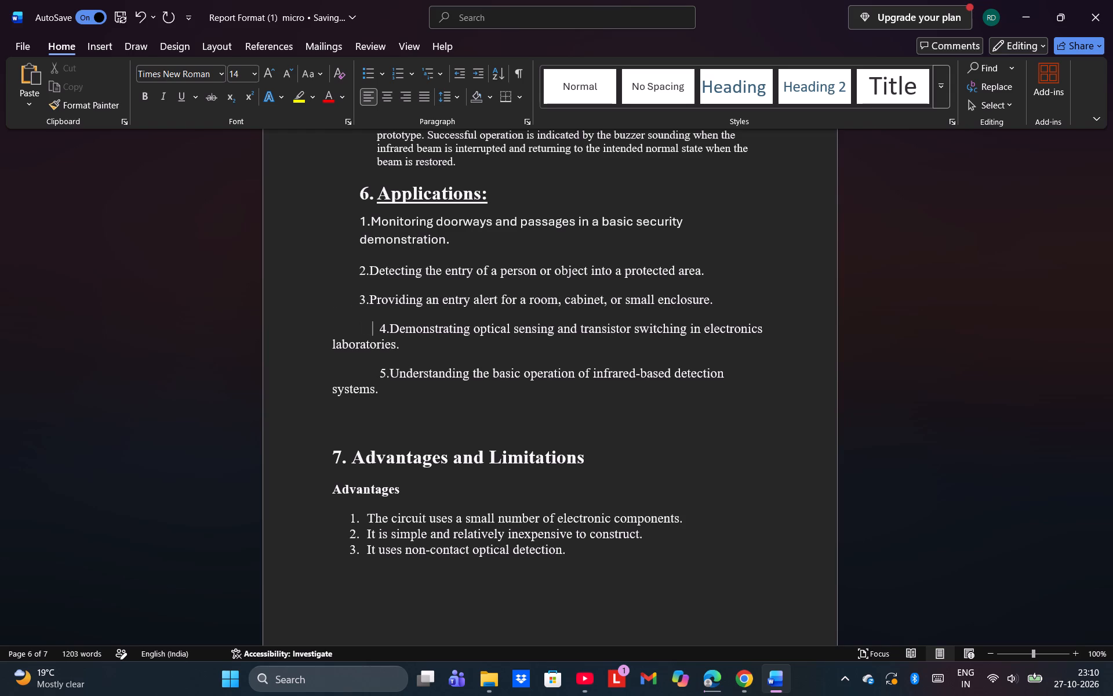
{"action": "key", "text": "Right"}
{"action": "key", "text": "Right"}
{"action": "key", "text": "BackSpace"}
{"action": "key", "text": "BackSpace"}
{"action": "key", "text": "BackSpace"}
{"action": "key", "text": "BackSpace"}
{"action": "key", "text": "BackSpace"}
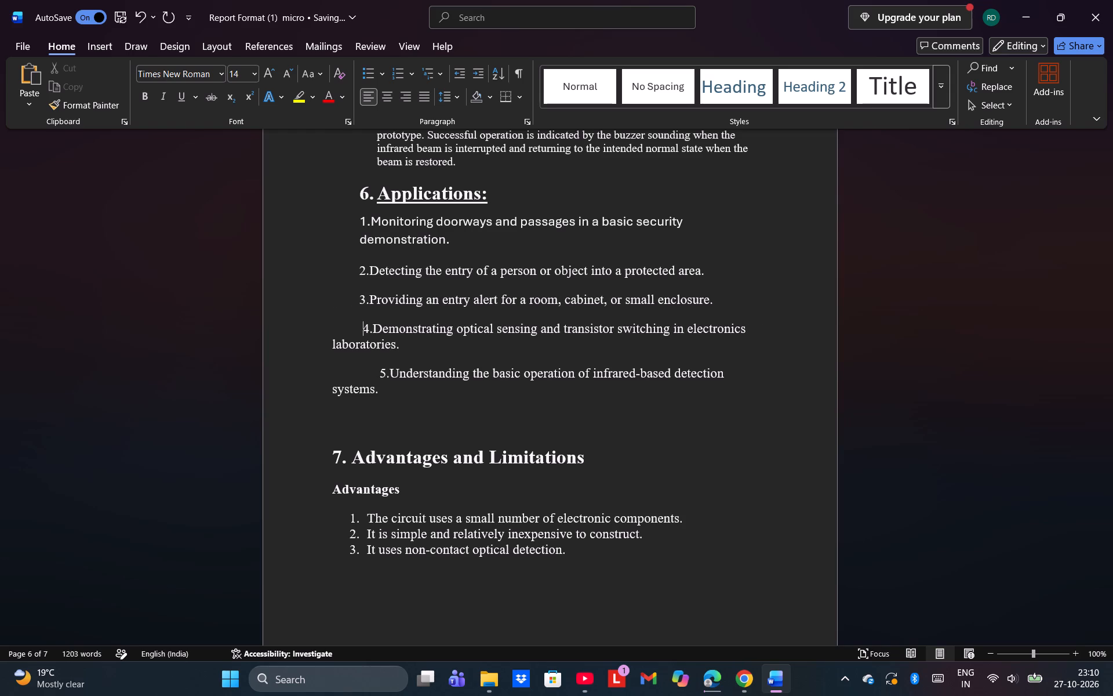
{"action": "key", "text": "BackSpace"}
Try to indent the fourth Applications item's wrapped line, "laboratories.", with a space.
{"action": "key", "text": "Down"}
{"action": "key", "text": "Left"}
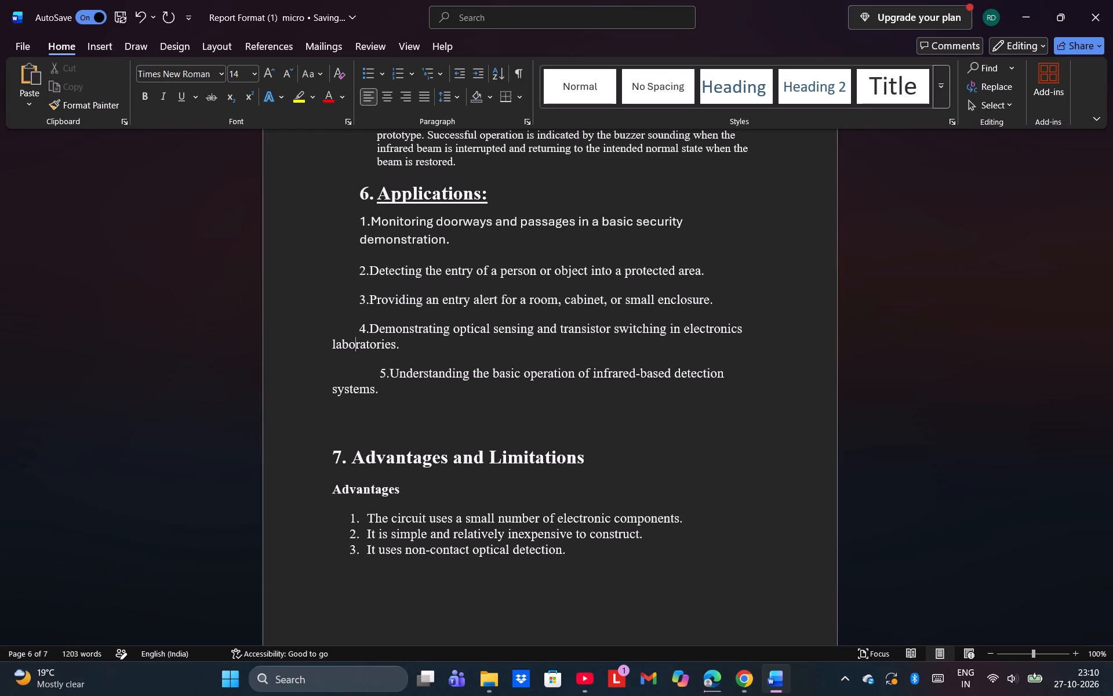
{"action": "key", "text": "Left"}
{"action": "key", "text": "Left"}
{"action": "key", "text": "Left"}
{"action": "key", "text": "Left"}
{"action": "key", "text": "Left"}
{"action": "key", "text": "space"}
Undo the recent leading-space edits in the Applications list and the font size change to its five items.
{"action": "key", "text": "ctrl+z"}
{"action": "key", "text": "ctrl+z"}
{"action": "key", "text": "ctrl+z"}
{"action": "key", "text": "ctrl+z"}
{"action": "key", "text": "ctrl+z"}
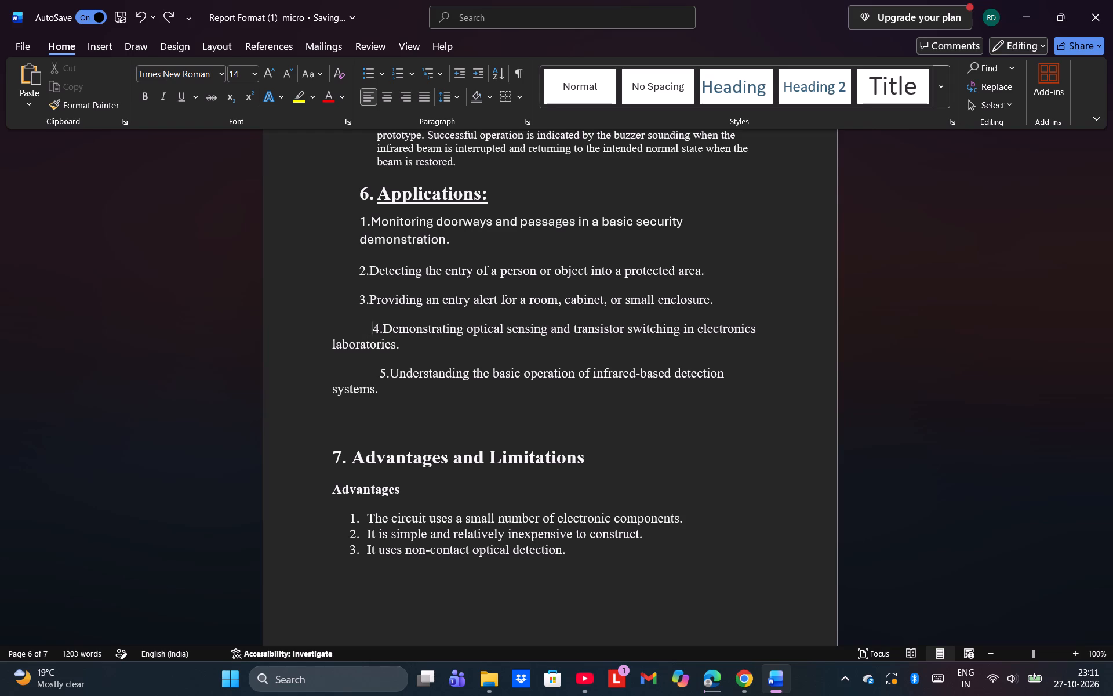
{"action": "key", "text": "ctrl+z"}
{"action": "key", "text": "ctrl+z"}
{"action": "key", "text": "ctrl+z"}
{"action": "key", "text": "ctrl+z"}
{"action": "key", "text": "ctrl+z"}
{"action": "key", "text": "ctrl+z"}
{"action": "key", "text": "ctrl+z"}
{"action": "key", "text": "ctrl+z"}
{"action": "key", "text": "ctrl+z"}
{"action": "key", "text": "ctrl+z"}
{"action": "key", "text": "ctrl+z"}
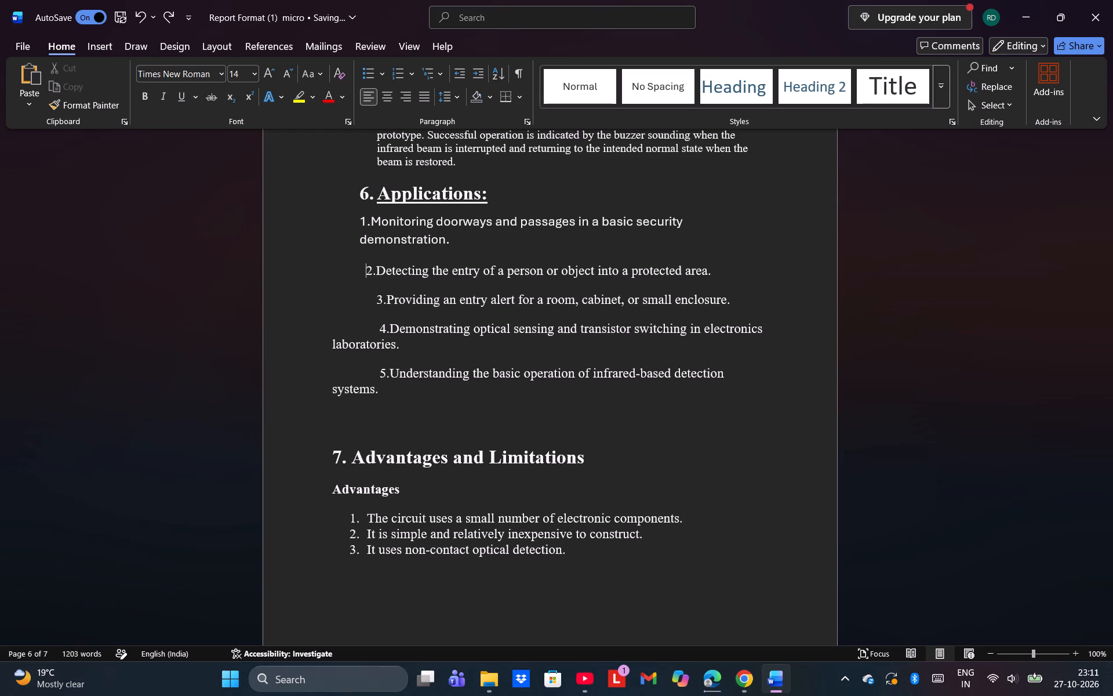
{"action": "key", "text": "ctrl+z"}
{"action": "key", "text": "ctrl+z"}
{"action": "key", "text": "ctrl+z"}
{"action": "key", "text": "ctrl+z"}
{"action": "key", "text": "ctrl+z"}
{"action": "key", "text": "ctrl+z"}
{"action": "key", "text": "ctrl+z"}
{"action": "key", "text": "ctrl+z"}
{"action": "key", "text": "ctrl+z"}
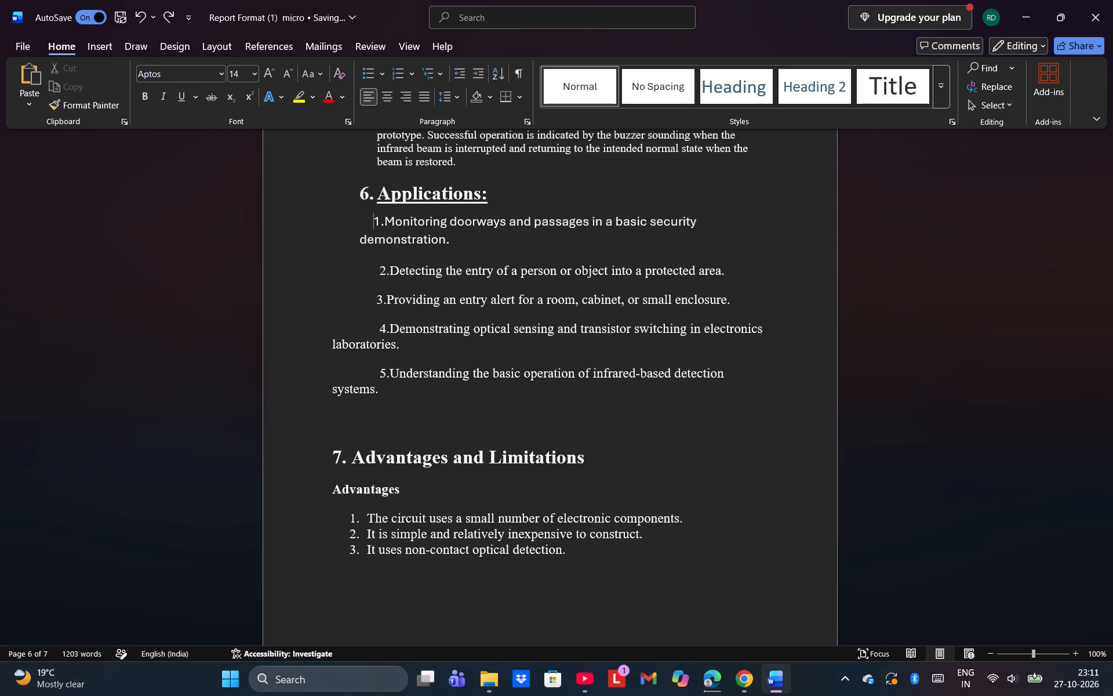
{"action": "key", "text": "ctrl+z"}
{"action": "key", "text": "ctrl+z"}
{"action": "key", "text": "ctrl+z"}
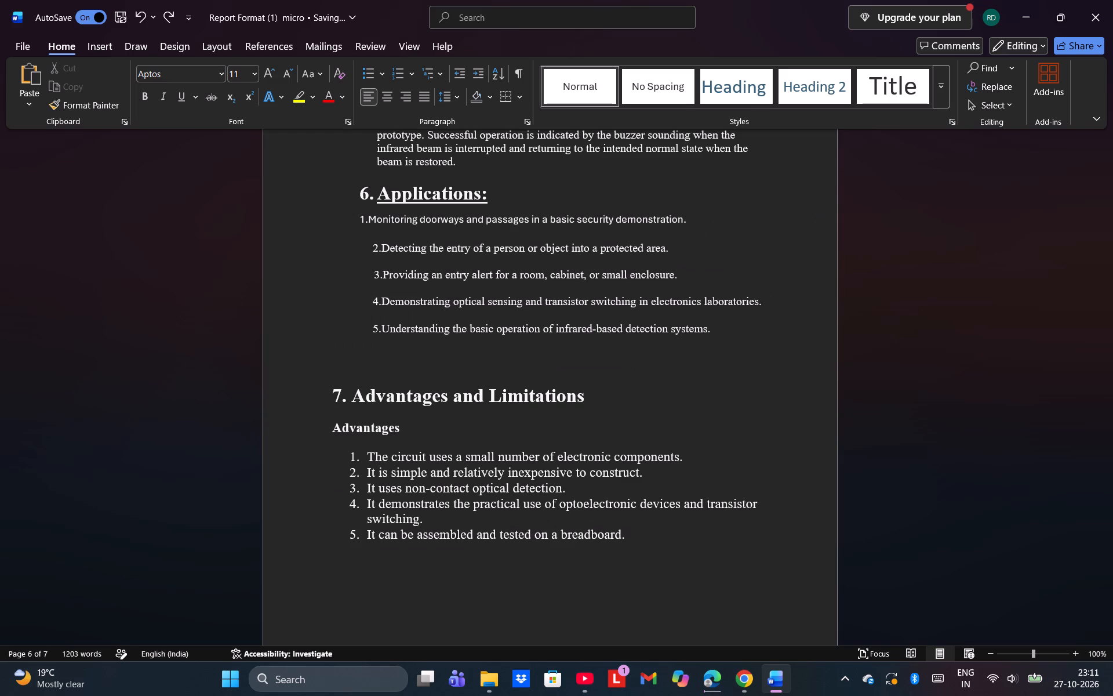
Step through the edit history and put six leading spaces before the first Applications item to line it up with the others.
{"action": "key", "text": "ctrl+y"}
{"action": "key", "text": "ctrl+y"}
{"action": "key", "text": "ctrl+z"}
{"action": "key", "text": "ctrl+z"}
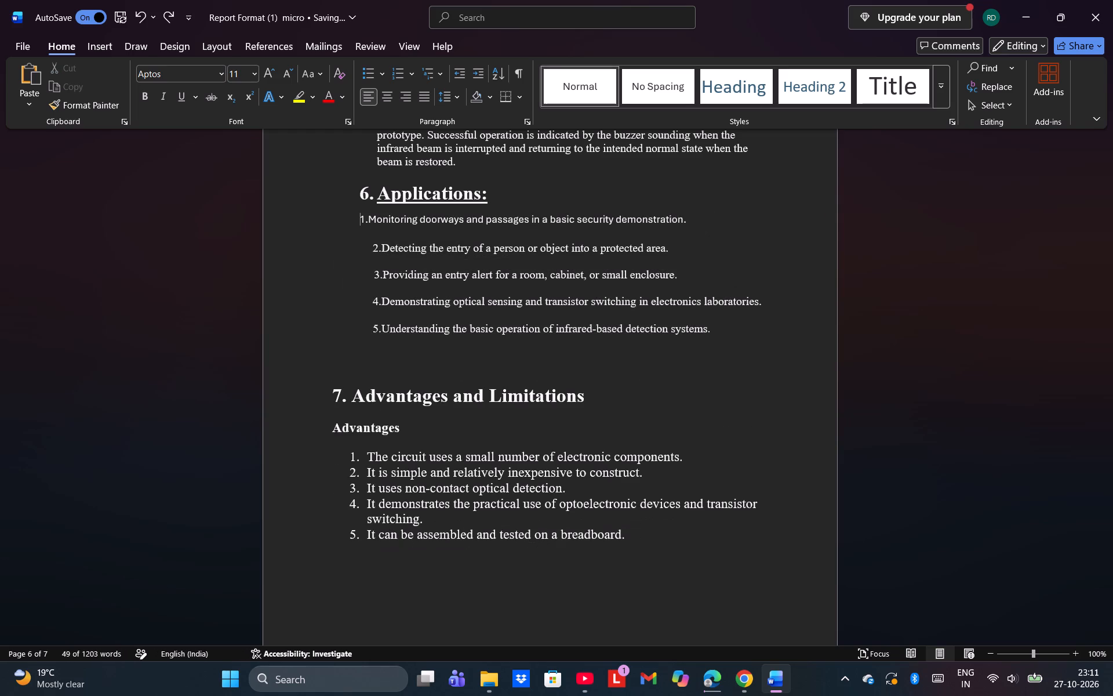
{"action": "key", "text": "ctrl+z"}
{"action": "key", "text": "ctrl+z"}
{"action": "key", "text": "ctrl+z"}
{"action": "key", "text": "ctrl+z"}
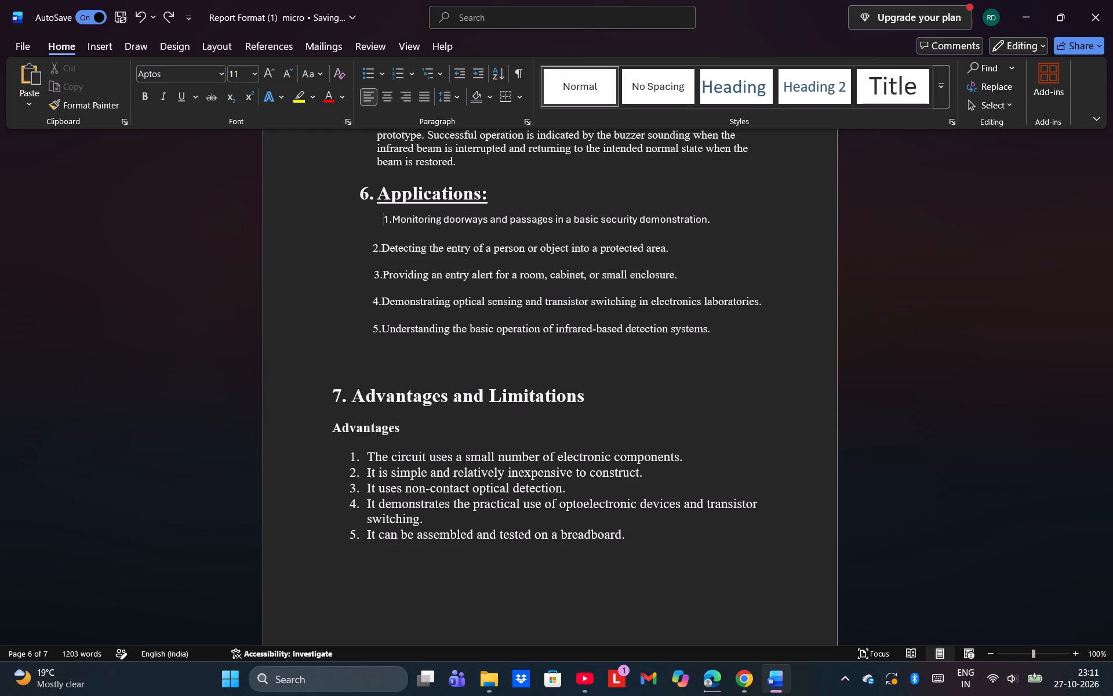
{"action": "key", "text": "ctrl+y"}
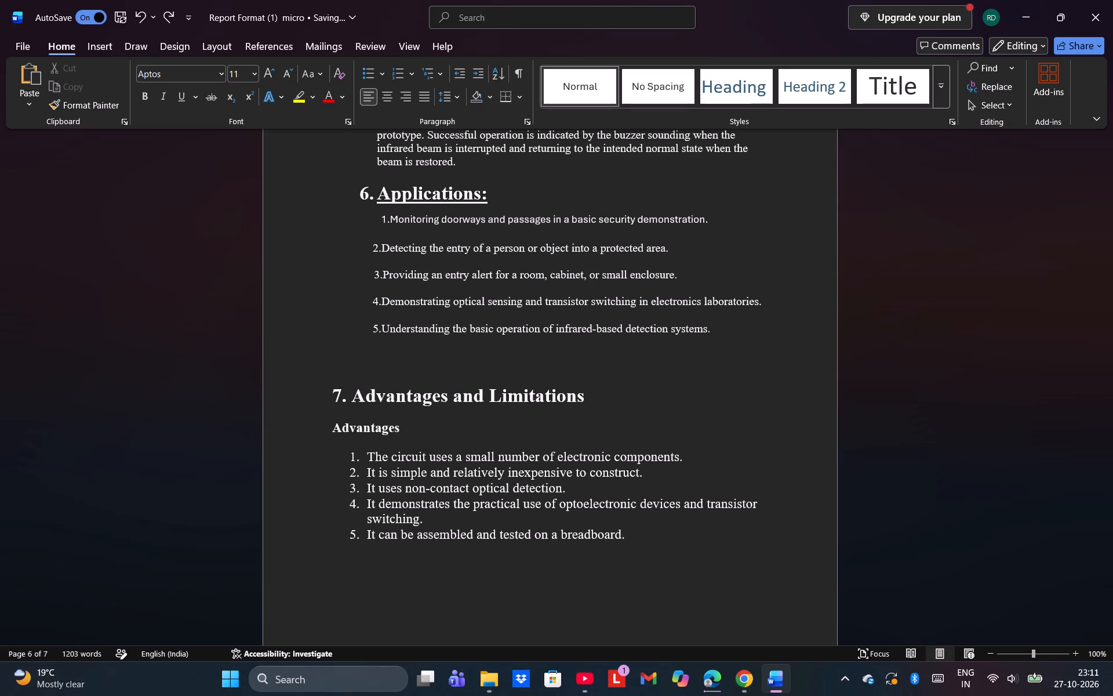
{"action": "key", "text": "ctrl+y"}
{"action": "key", "text": "ctrl+y"}
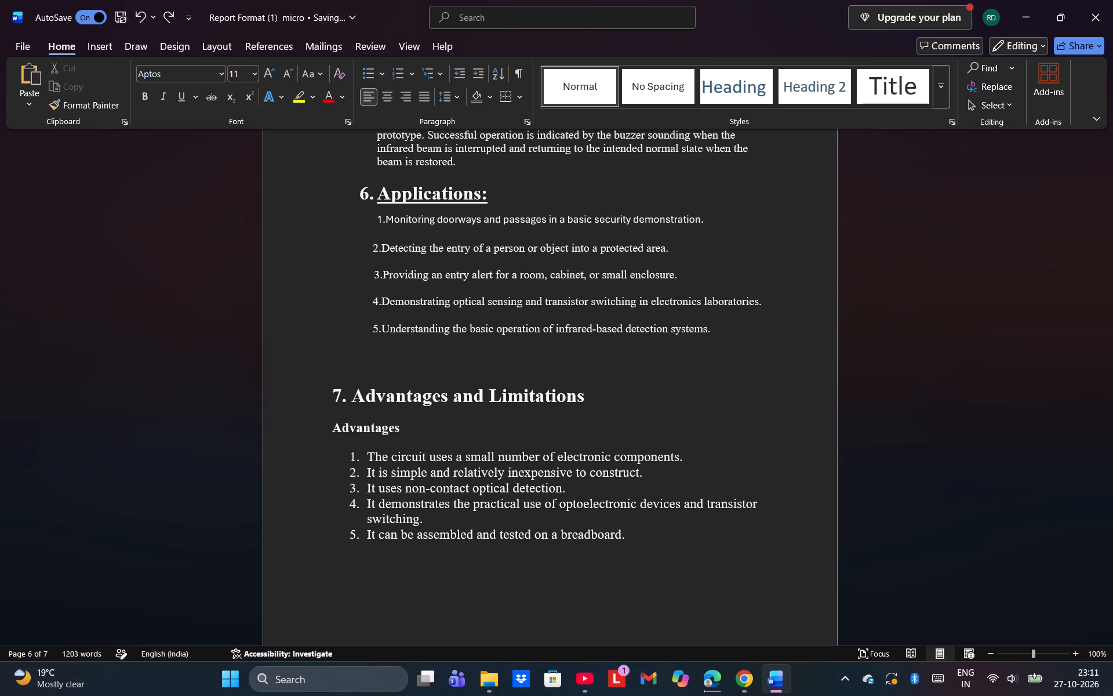
{"action": "key", "text": "ctrl+y"}
{"action": "key", "text": "space"}
{"action": "key", "text": "space"}
{"action": "key", "text": "space"}
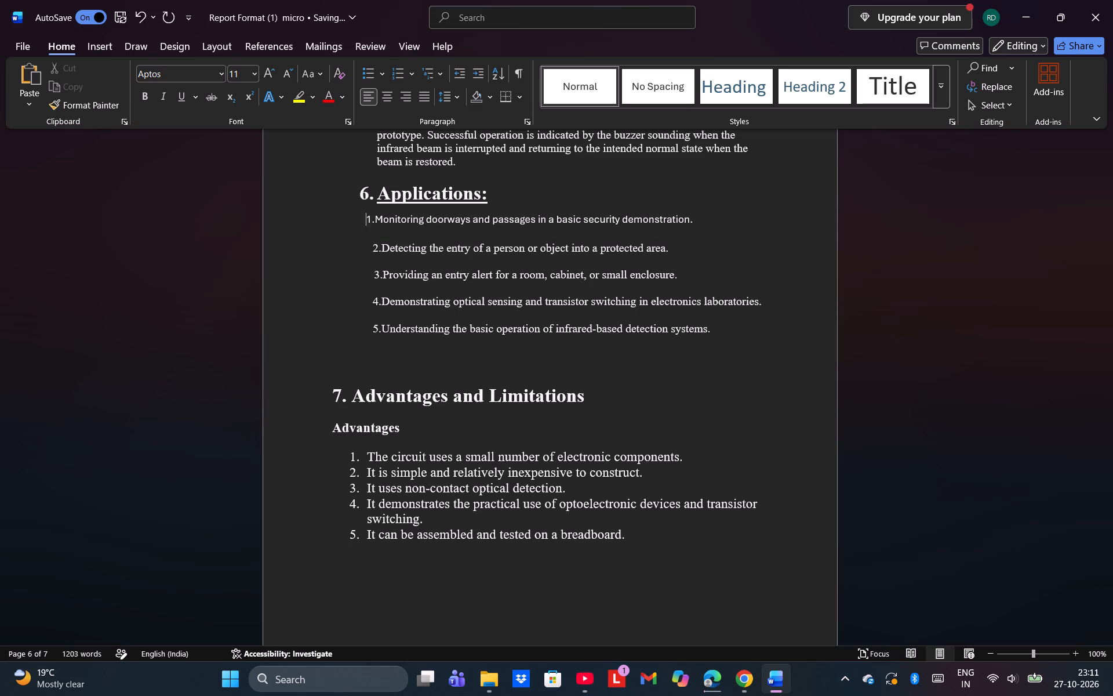
{"action": "key", "text": "space"}
{"action": "key", "text": "space"}
{"action": "key", "text": "space"}
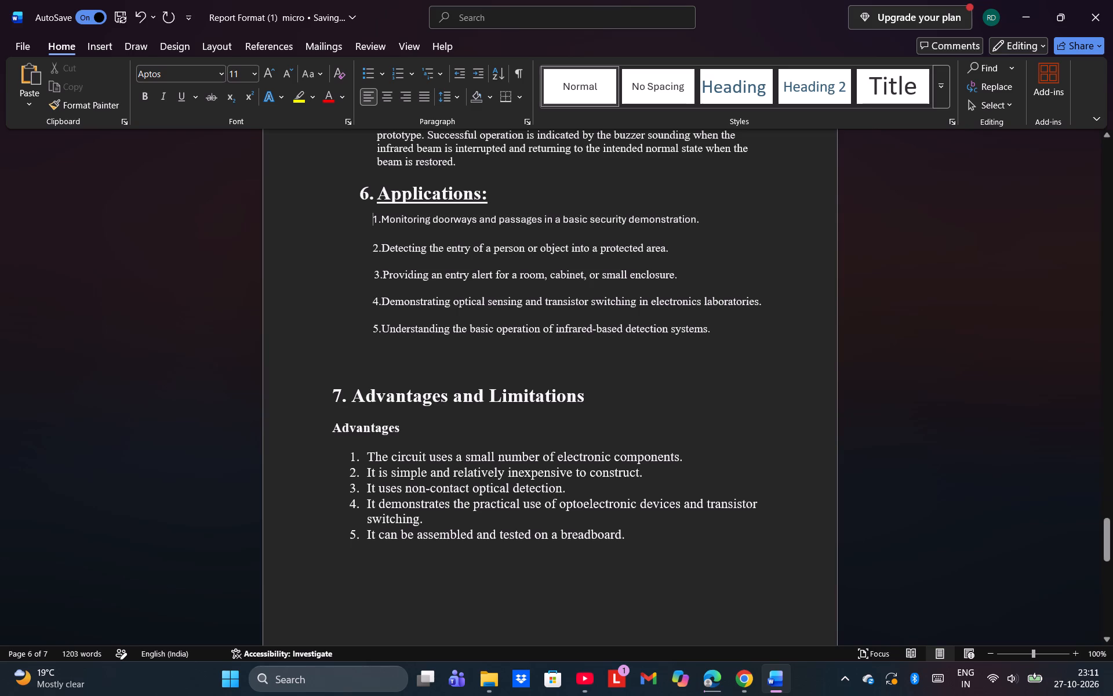
Set the font size of the five Applications items in section 6 to 12.
{"action": "left_click", "coordinate": [735, 333]}
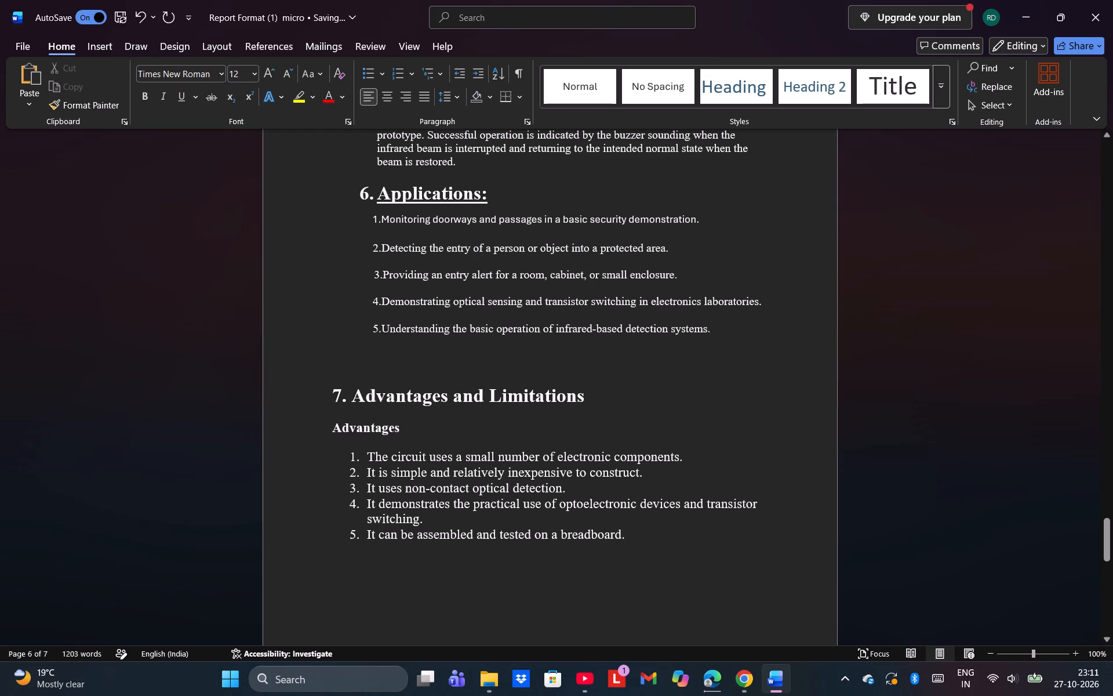
{"action": "left_click_drag", "start_coordinate": [710, 332], "coordinate": [515, 281]}
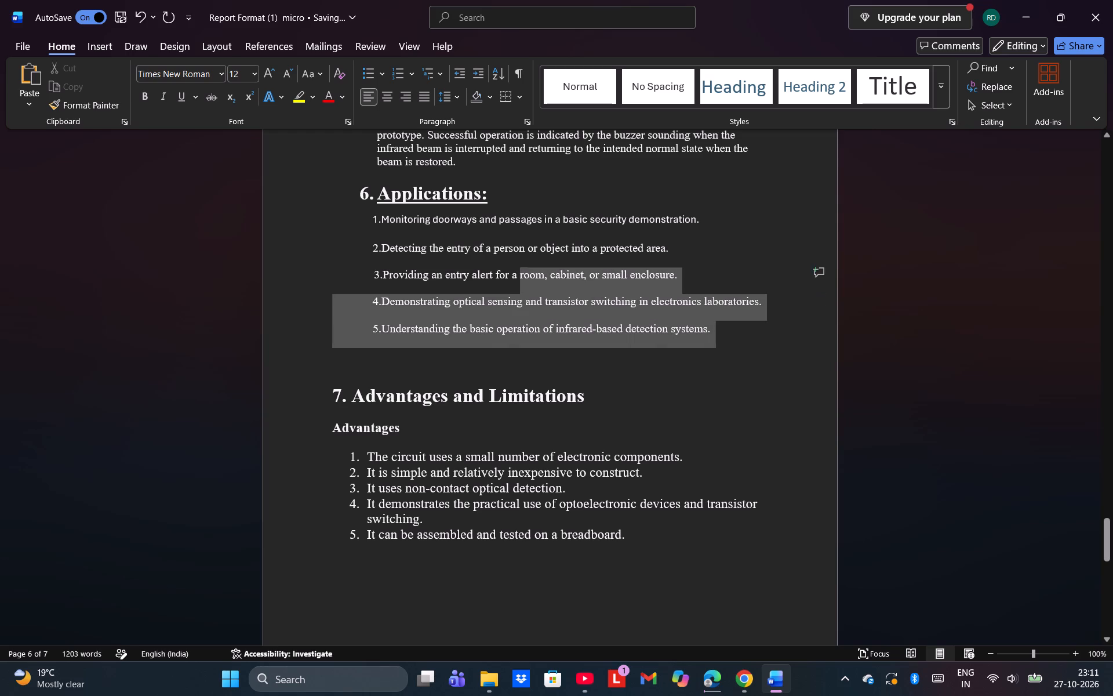
{"action": "left_click_drag", "start_coordinate": [515, 281], "coordinate": [369, 213]}
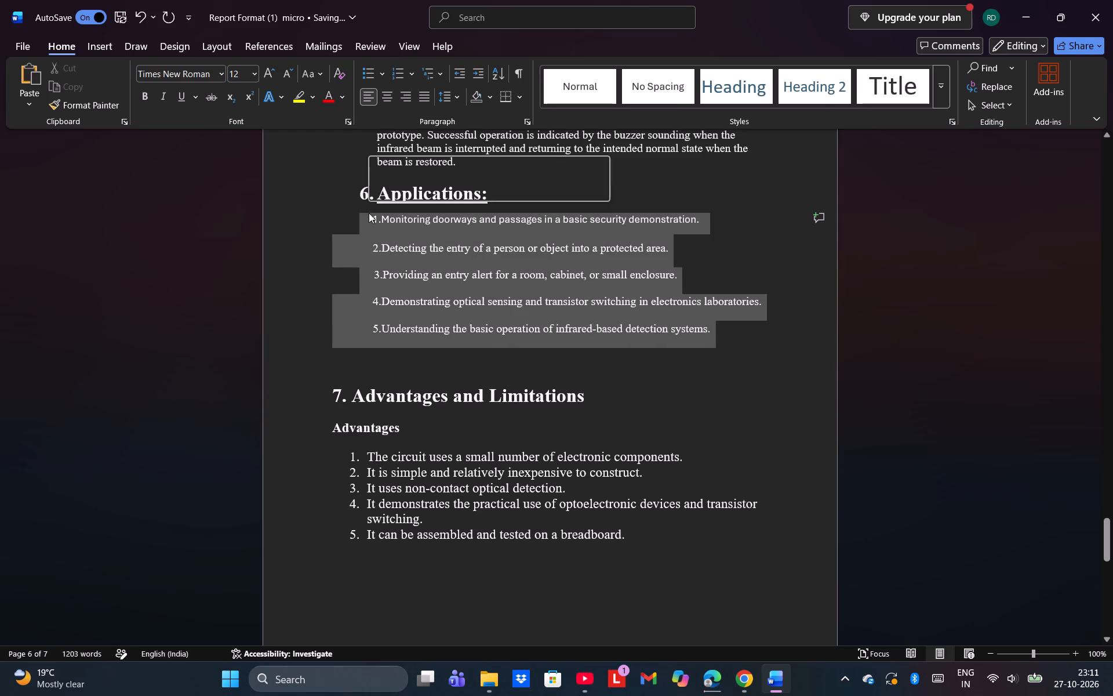
{"action": "left_click", "coordinate": [255, 77]}
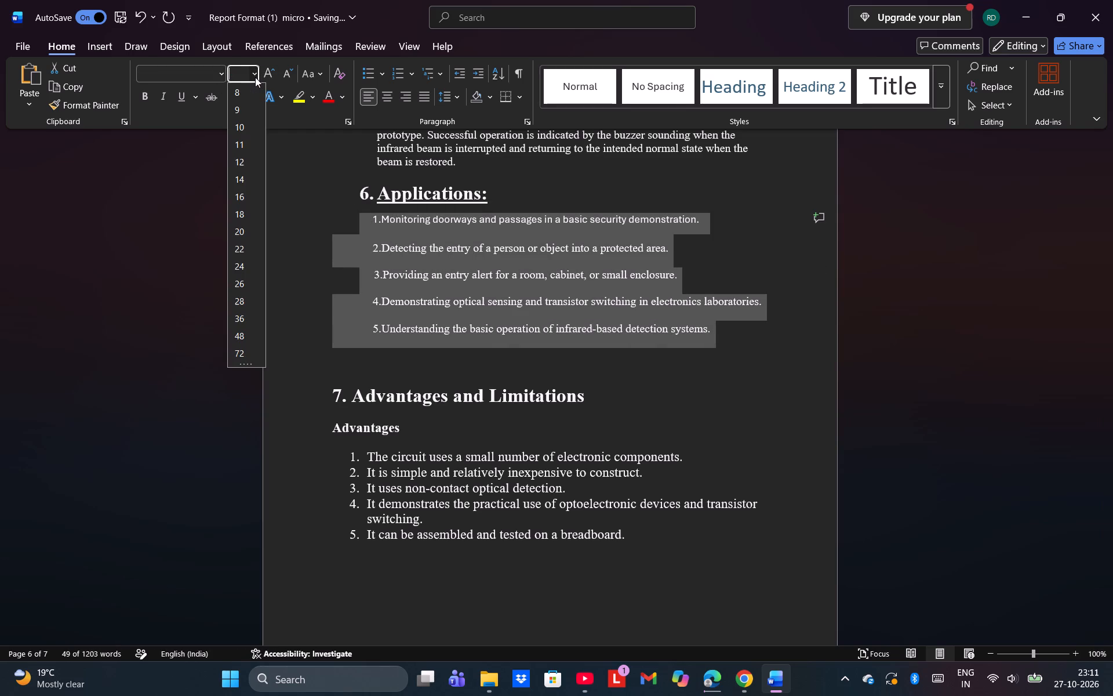
{"action": "left_click", "coordinate": [237, 165]}
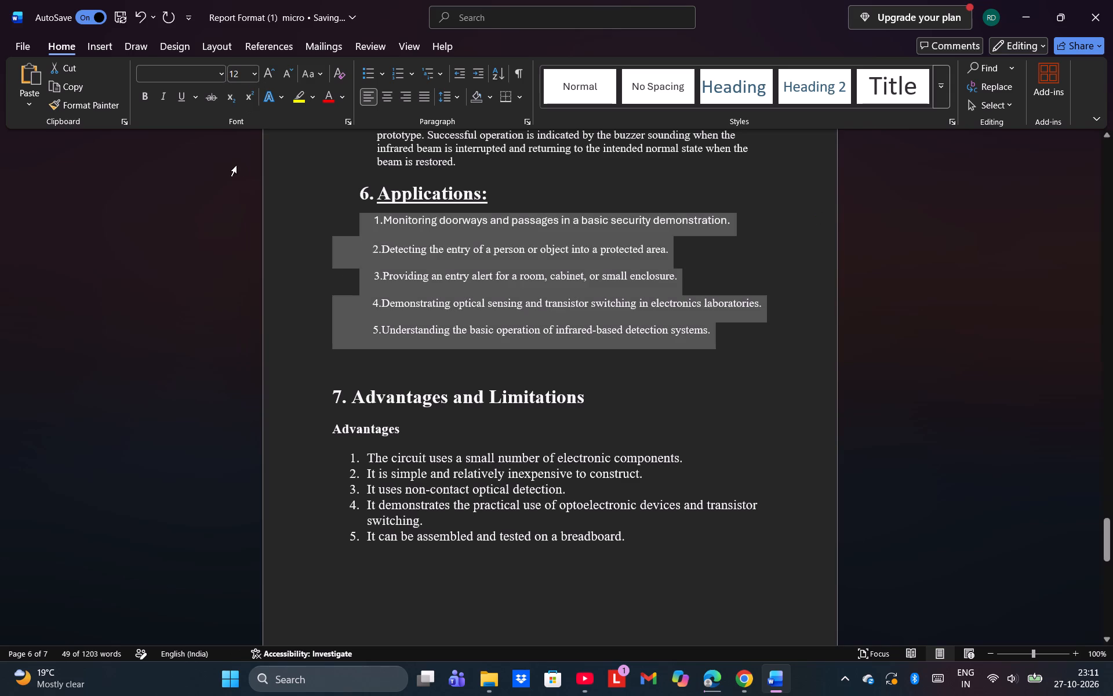
{"action": "left_click", "coordinate": [268, 309]}
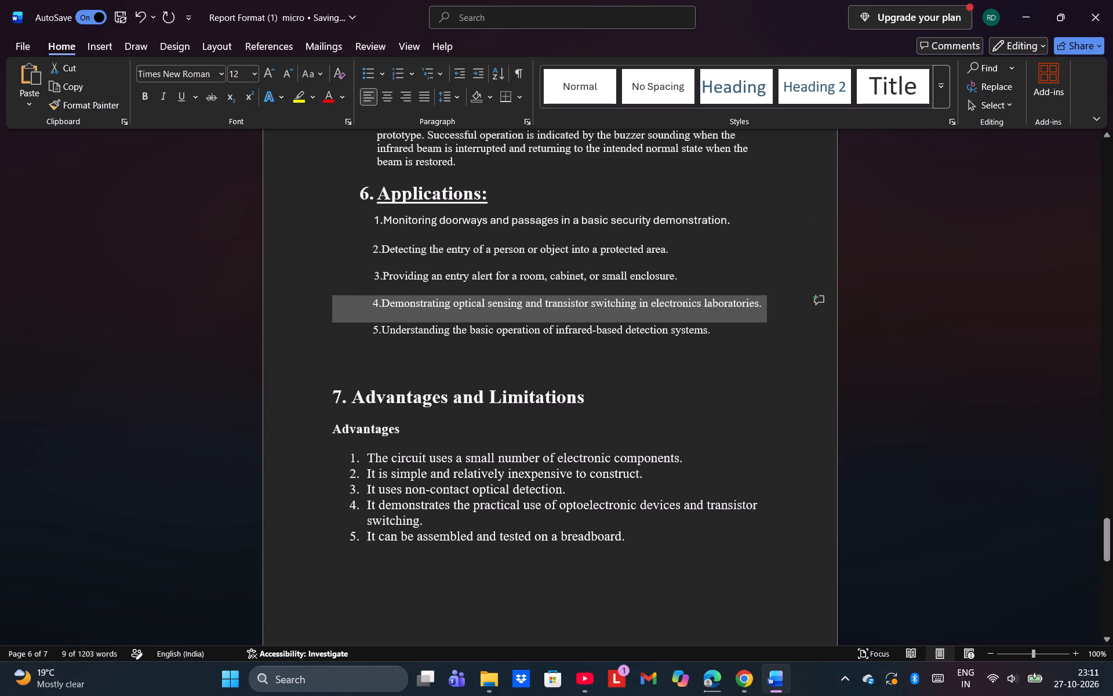
Set the font size of the five numbered Advantages items in section 7 to 12.
{"action": "left_click", "coordinate": [670, 582]}
{"action": "left_click", "coordinate": [640, 547]}
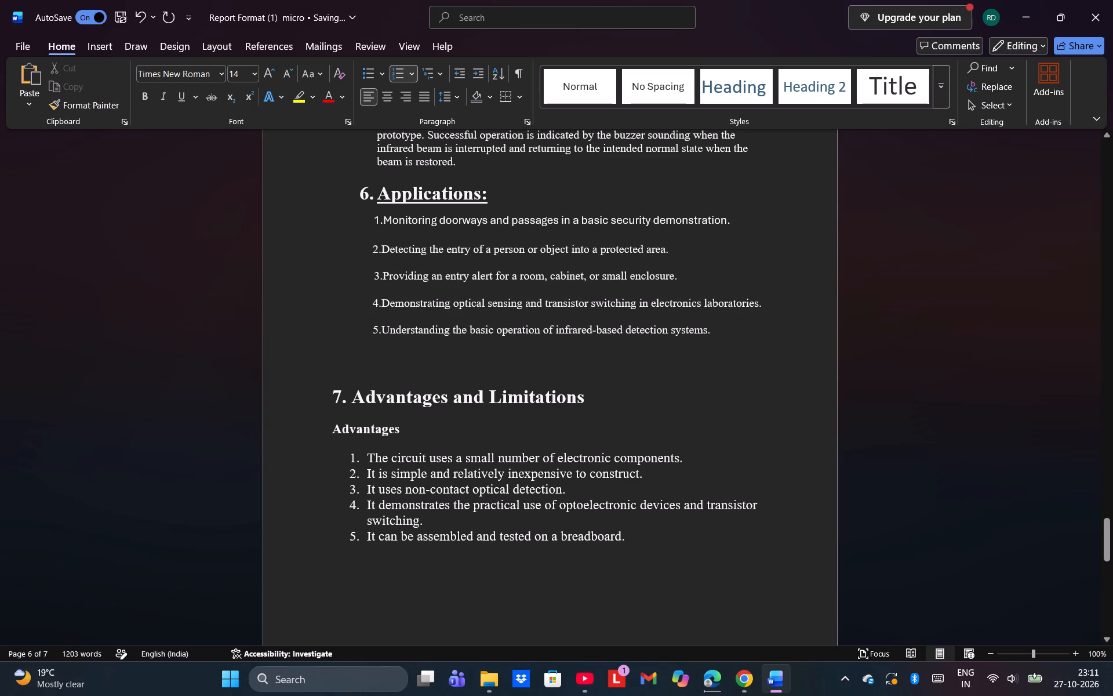
{"action": "left_click_drag", "start_coordinate": [640, 547], "coordinate": [324, 426]}
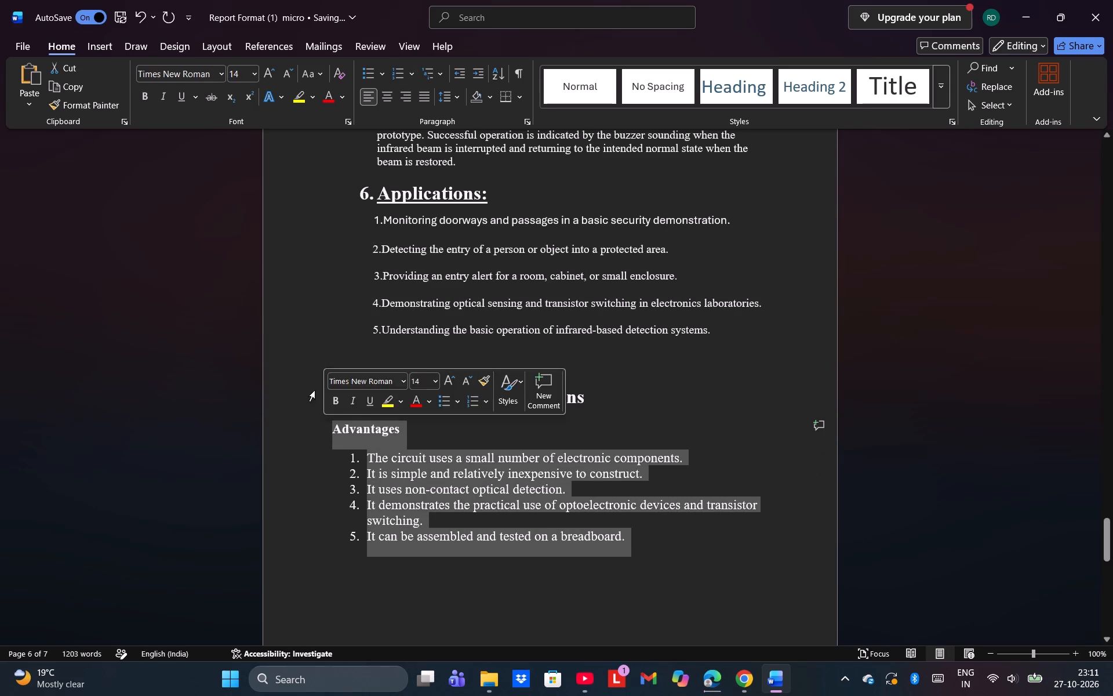
{"action": "left_click", "coordinate": [634, 544]}
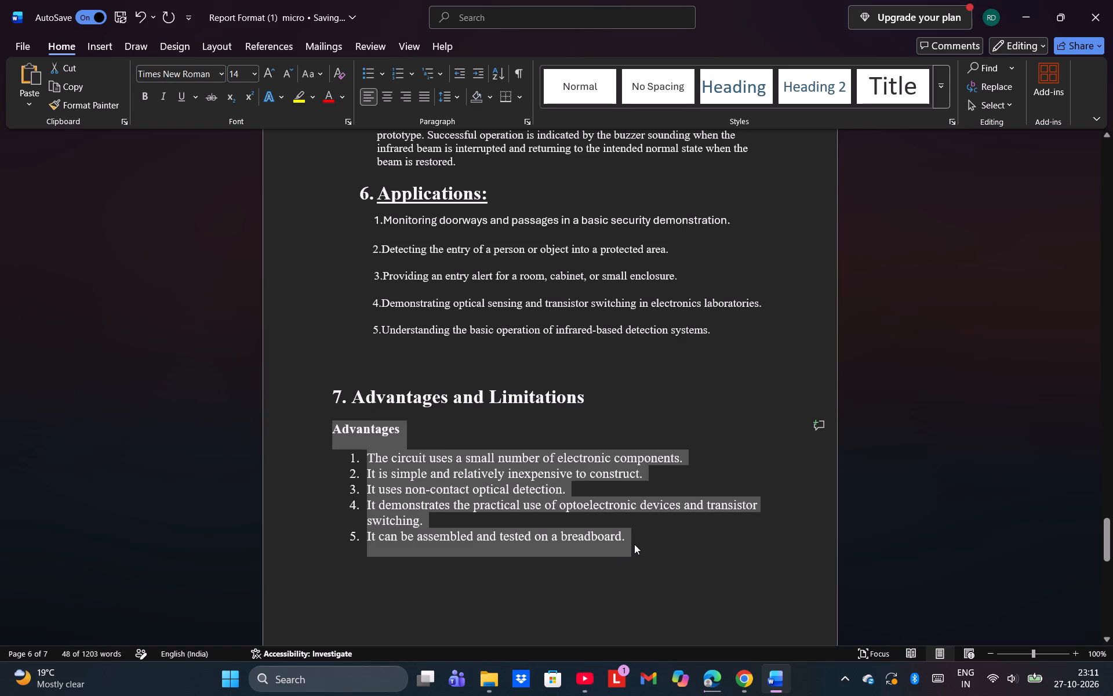
{"action": "left_click_drag", "start_coordinate": [630, 538], "coordinate": [493, 503]}
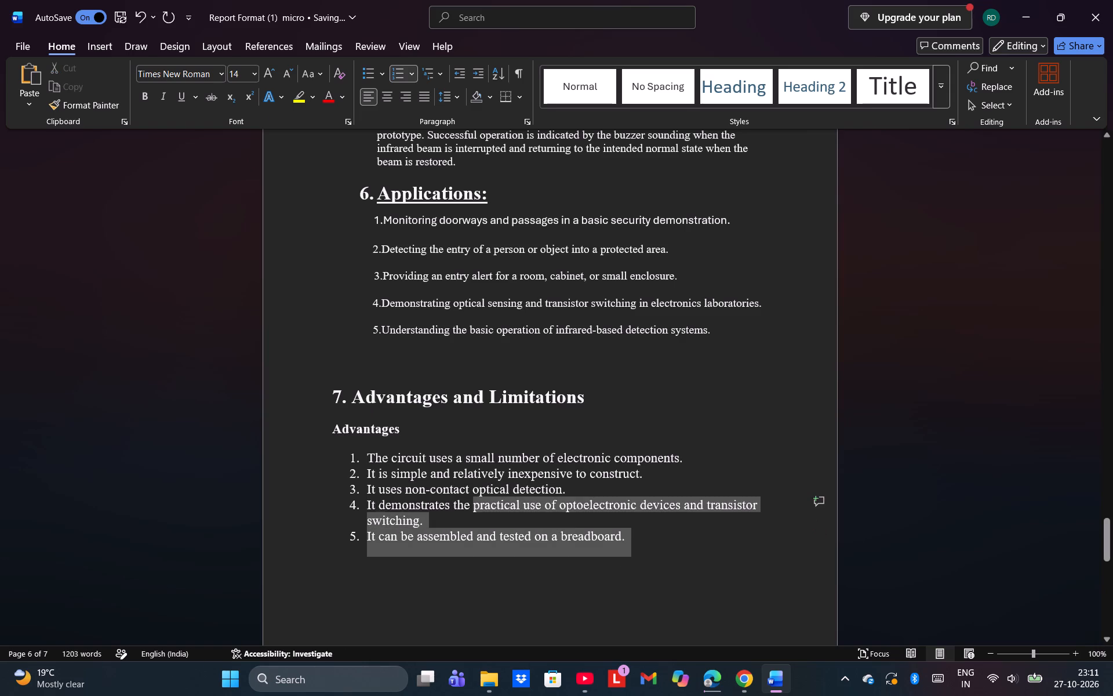
{"action": "left_click_drag", "start_coordinate": [493, 503], "coordinate": [368, 460]}
{"action": "left_click", "coordinate": [250, 78]}
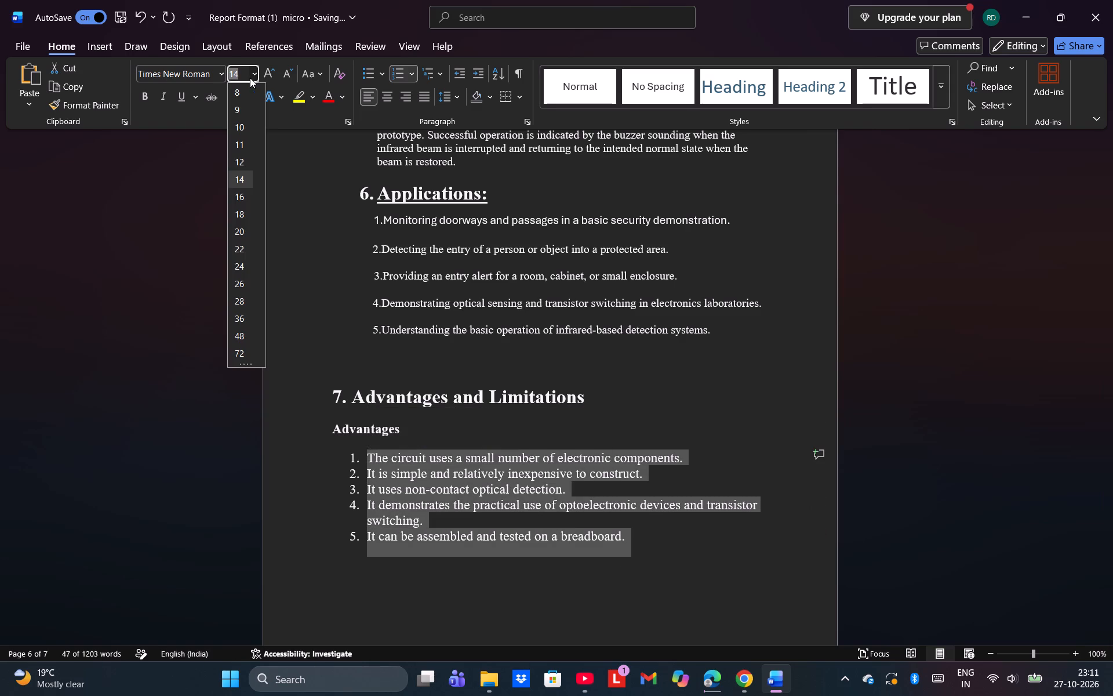
{"action": "left_click", "coordinate": [244, 162]}
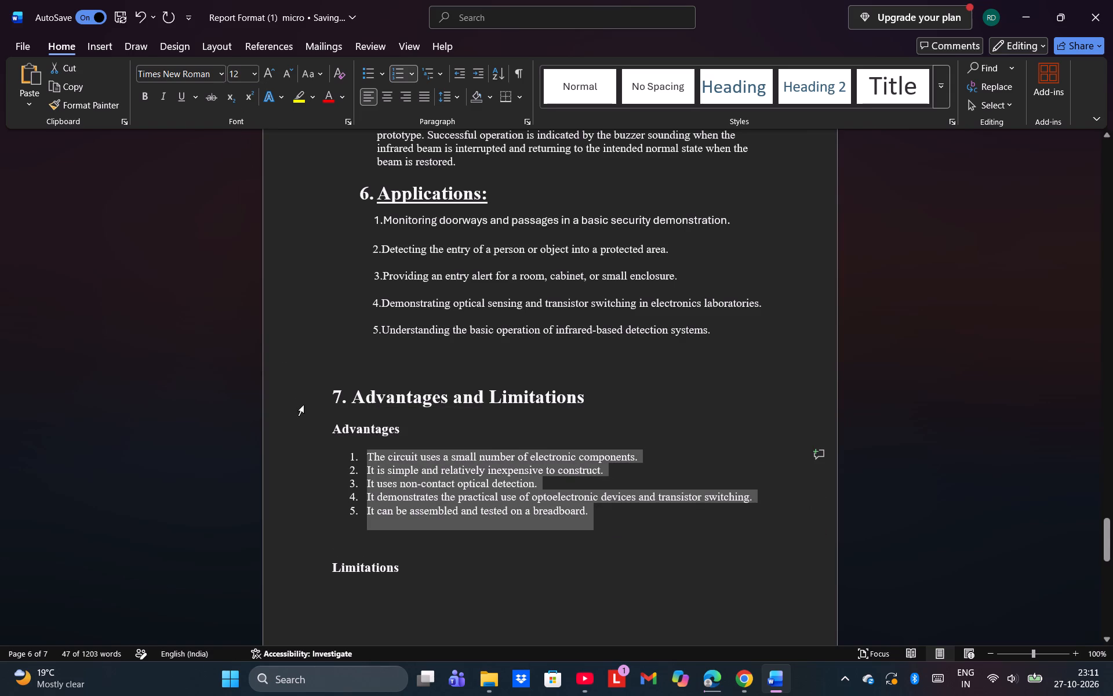
{"action": "left_click", "coordinate": [304, 405]}
Insert two blank lines before the Limitations heading to push it onto the next page with its list.
{"action": "scroll", "coordinate": [304, 405], "scroll_direction": "down", "scroll_amount": 2}
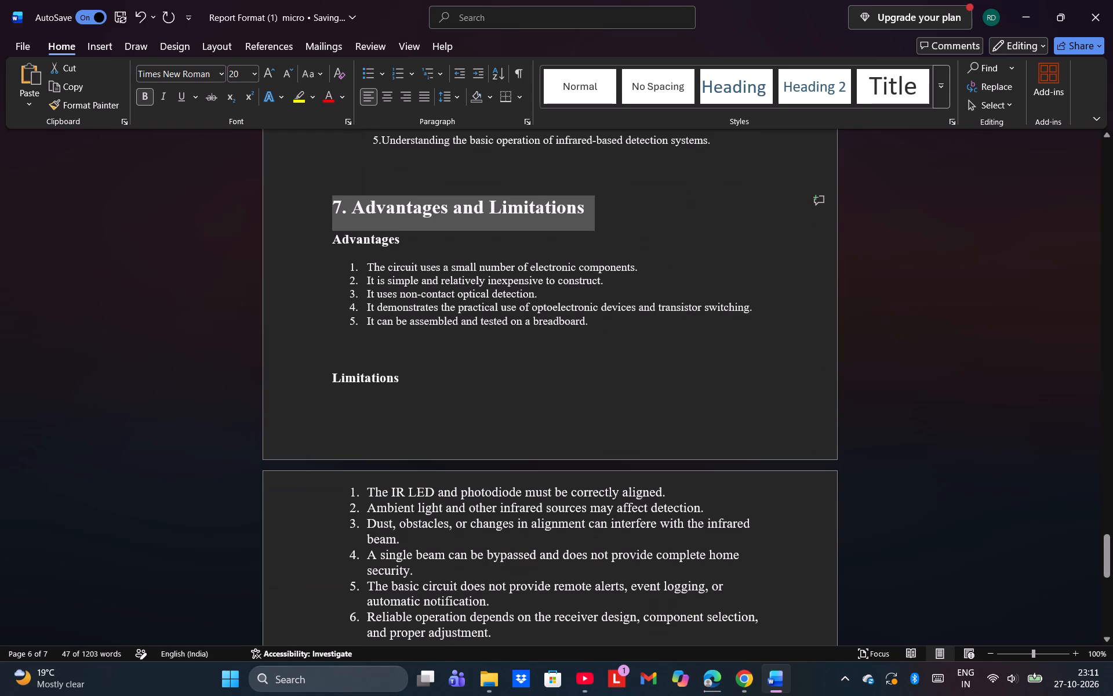
{"action": "left_click", "coordinate": [374, 362]}
{"action": "key", "text": "Return"}
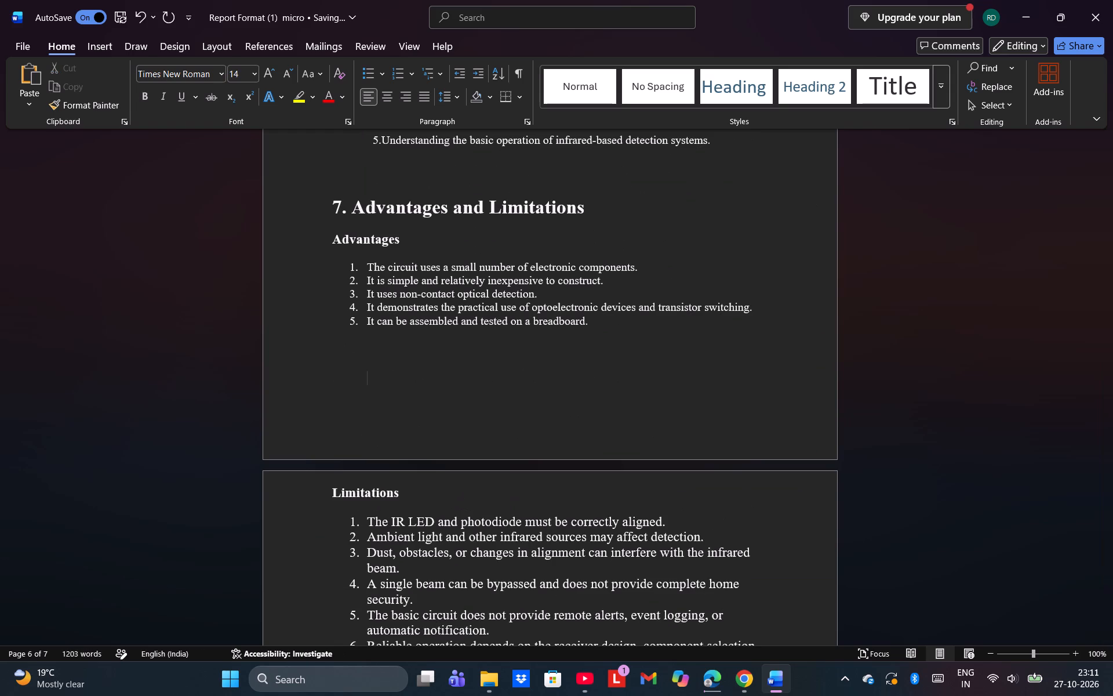
{"action": "key", "text": "Return"}
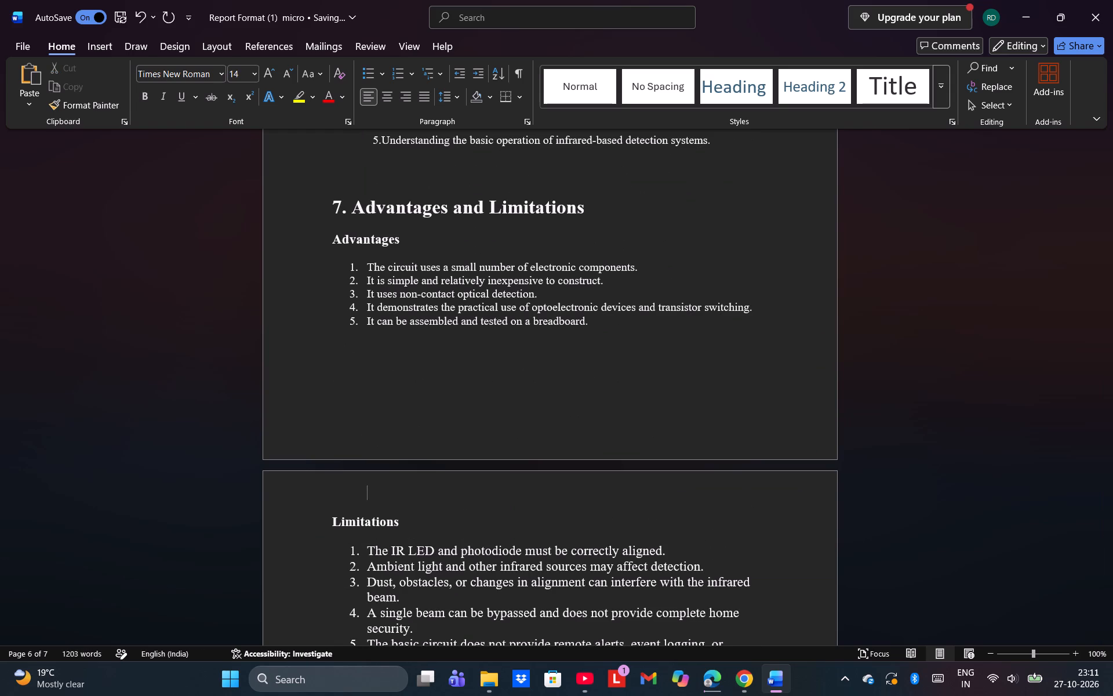
Set the font size of the six numbered Limitations items to 12.
{"action": "scroll", "coordinate": [332, 484], "scroll_direction": "down", "scroll_amount": 3}
{"action": "left_click", "coordinate": [497, 475]}
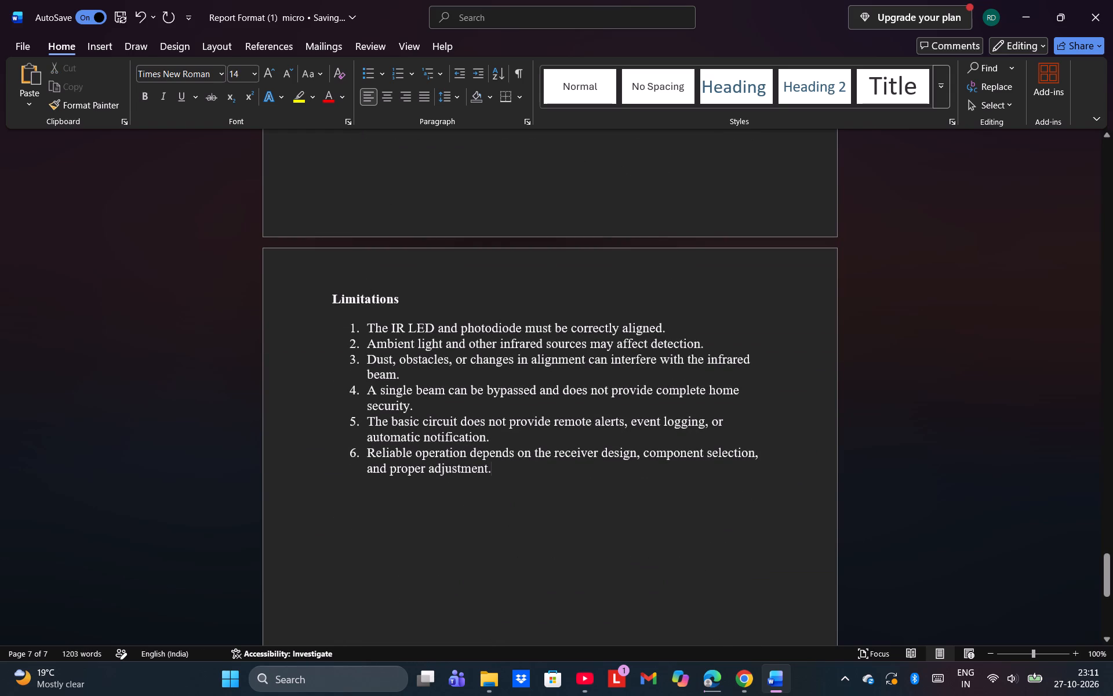
{"action": "left_click_drag", "start_coordinate": [497, 475], "coordinate": [353, 328]}
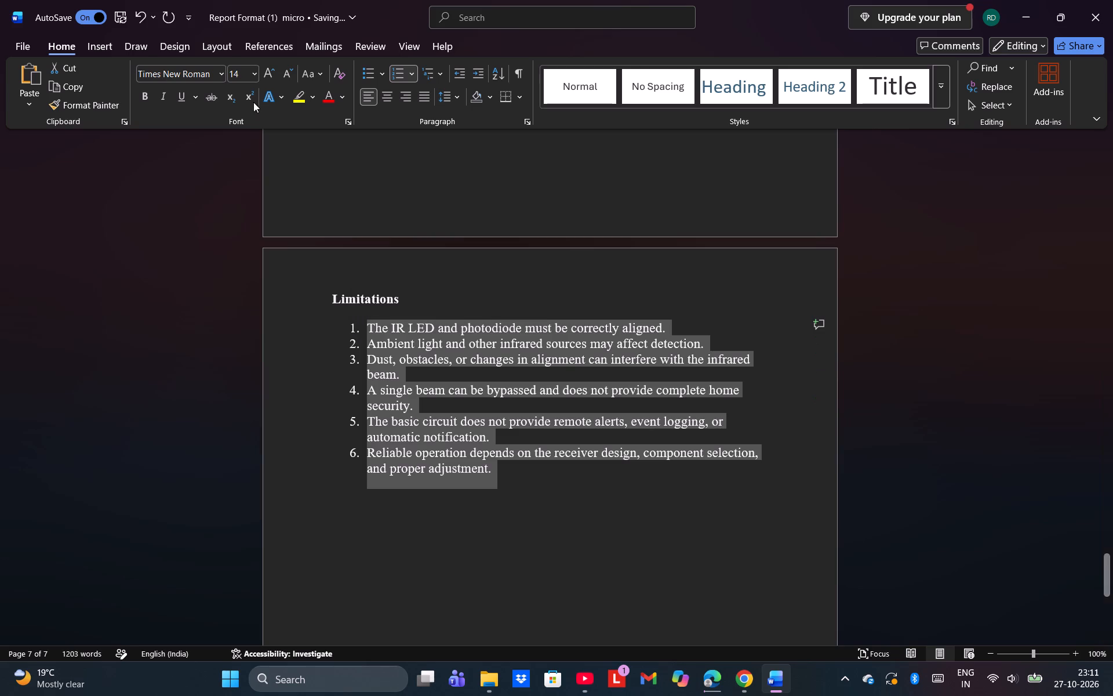
{"action": "left_click", "coordinate": [253, 81]}
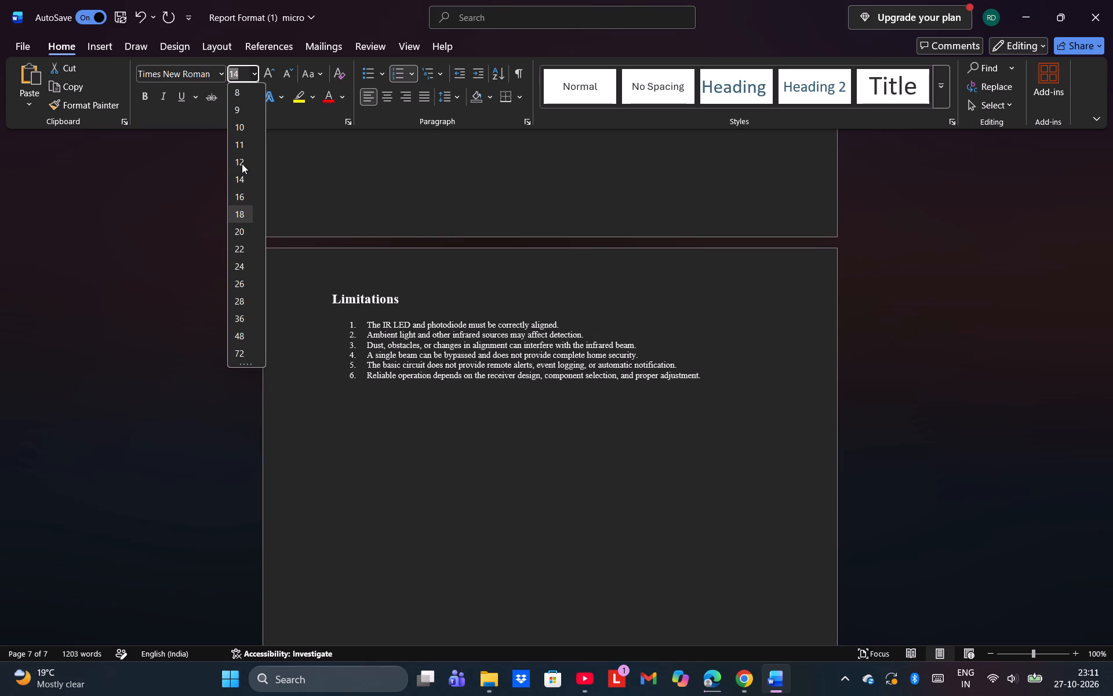
{"action": "left_click", "coordinate": [242, 162]}
{"action": "left_click", "coordinate": [205, 195]}
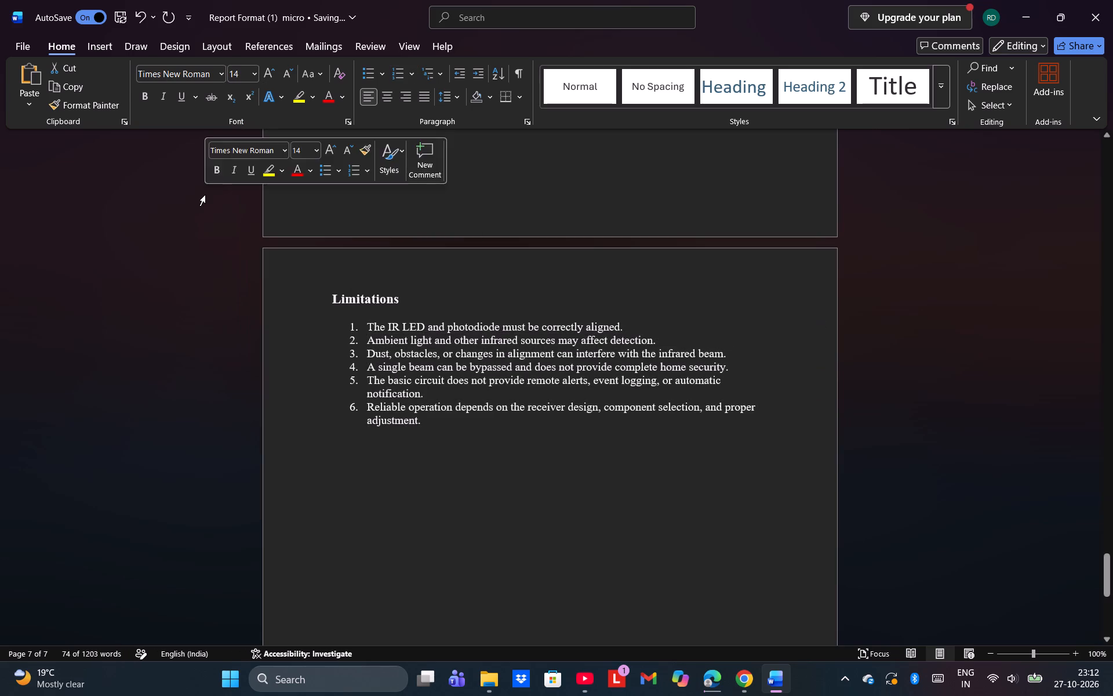
Check the font size of the Working Principle list, and set the three section 5 Result paragraphs to size 14 to match.
{"action": "scroll", "coordinate": [503, 285], "scroll_direction": "up", "scroll_amount": 12}
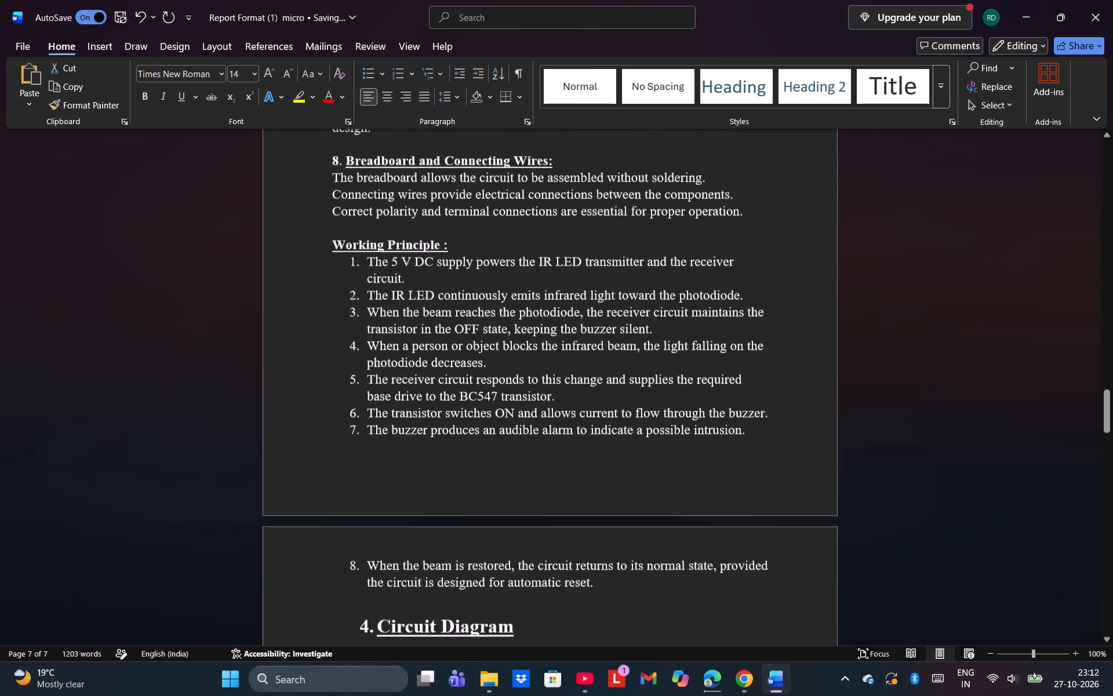
{"action": "double_click", "coordinate": [495, 307]}
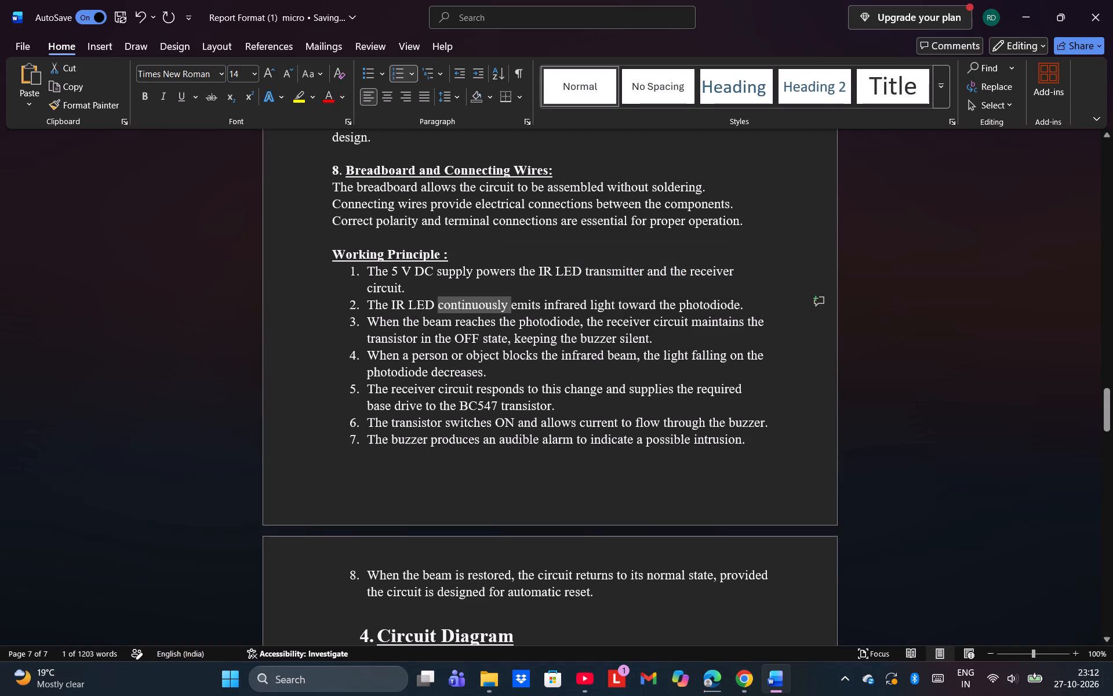
{"action": "scroll", "coordinate": [502, 522], "scroll_direction": "down", "scroll_amount": 7}
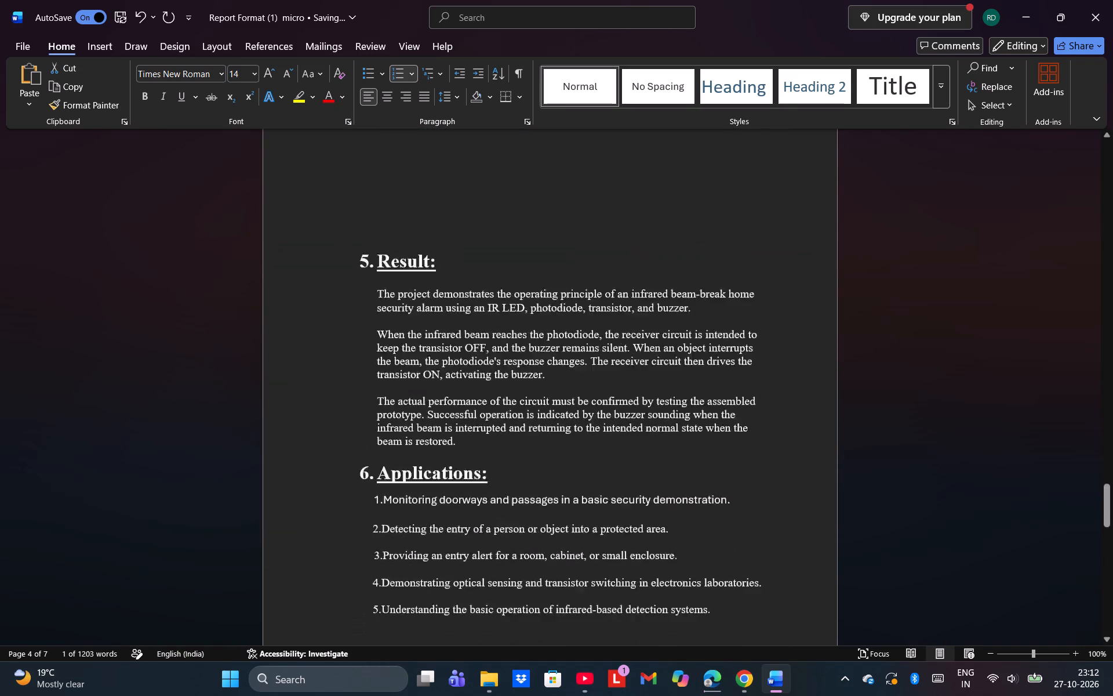
{"action": "scroll", "coordinate": [502, 522], "scroll_direction": "down", "scroll_amount": 1}
{"action": "scroll", "coordinate": [502, 522], "scroll_direction": "up", "scroll_amount": 1}
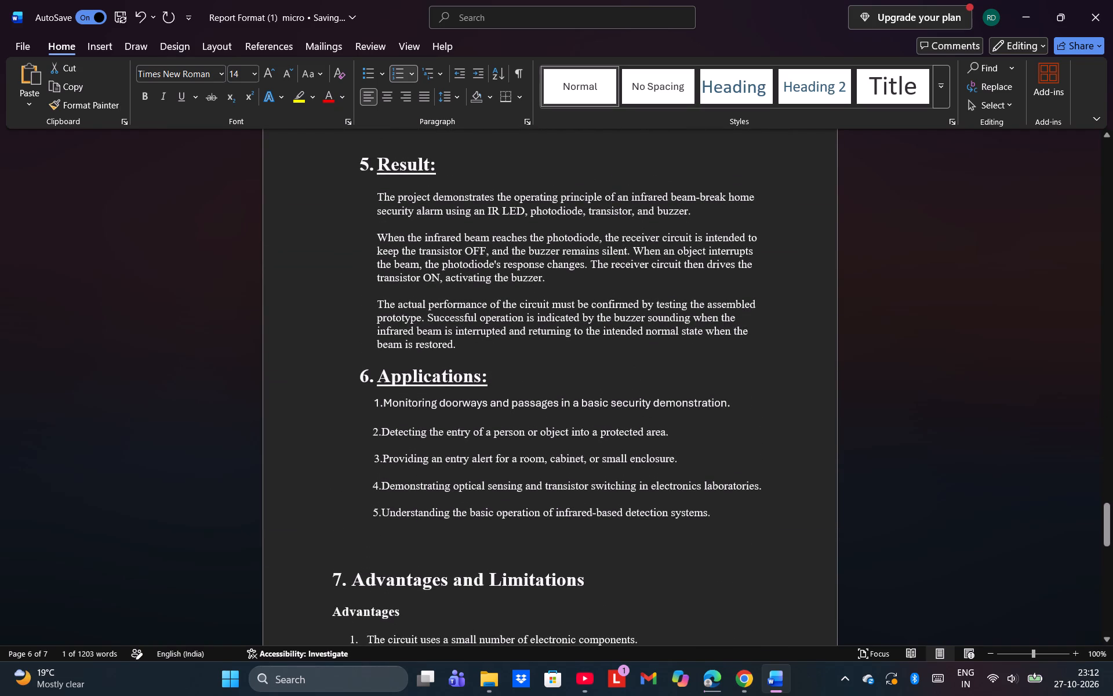
{"action": "left_click", "coordinate": [458, 341]}
{"action": "left_click_drag", "start_coordinate": [458, 341], "coordinate": [384, 227]}
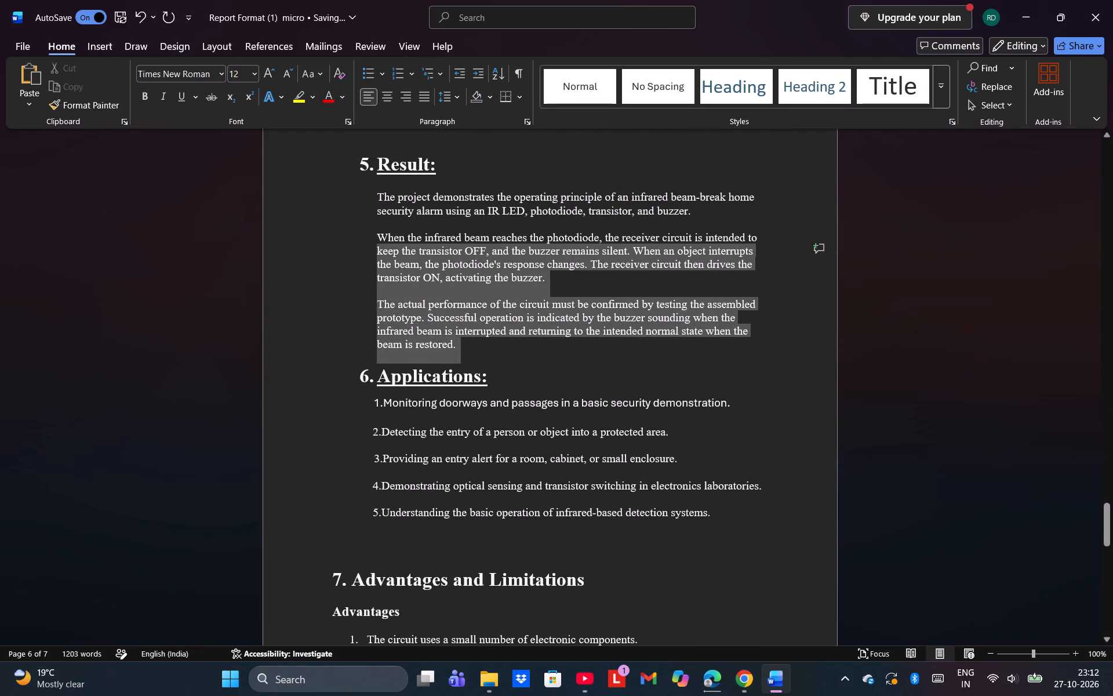
{"action": "left_click_drag", "start_coordinate": [384, 227], "coordinate": [377, 201]}
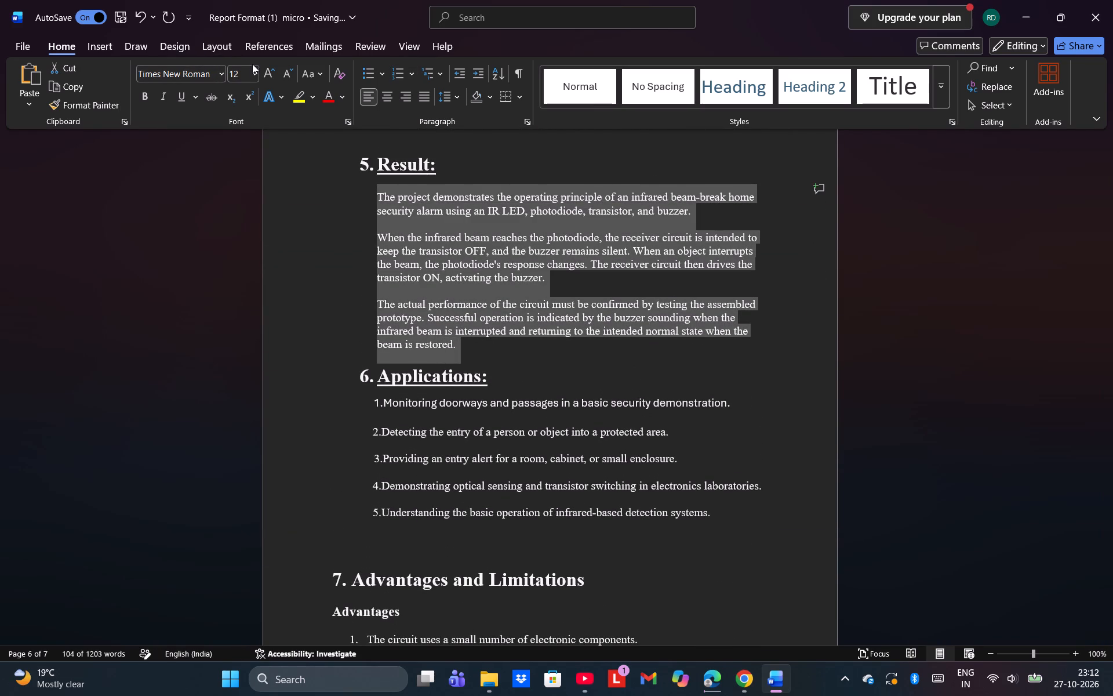
{"action": "left_click", "coordinate": [253, 75]}
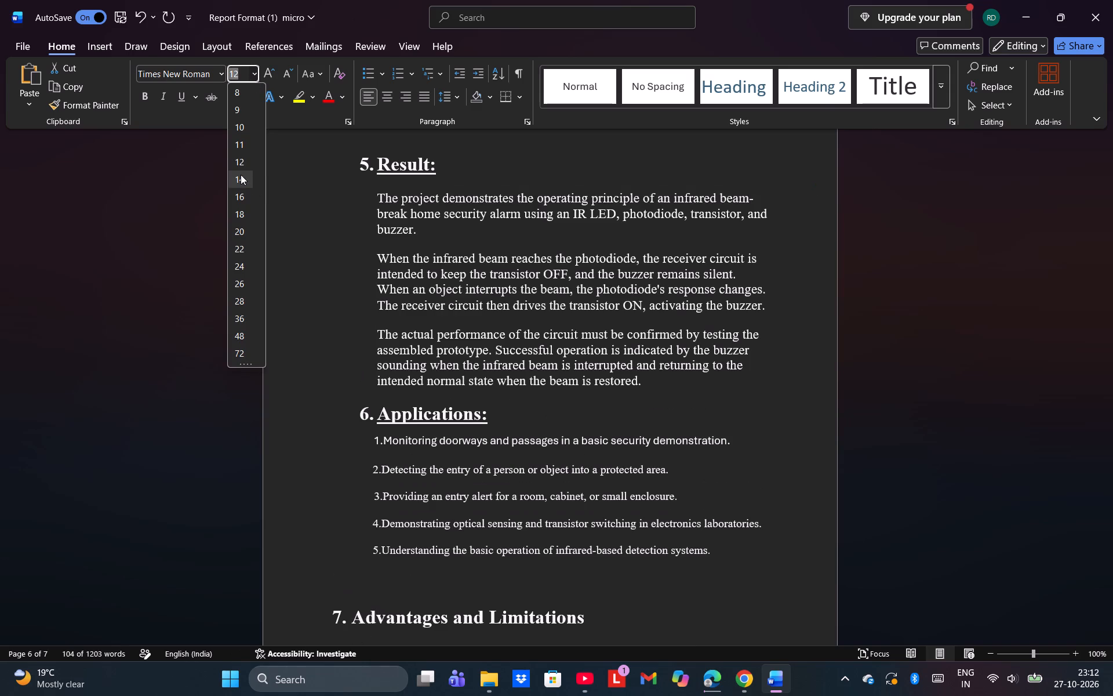
{"action": "left_click", "coordinate": [241, 175]}
Set the font of the five Applications items in section 6 to Times New Roman.
{"action": "scroll", "coordinate": [465, 465], "scroll_direction": "down", "scroll_amount": 1}
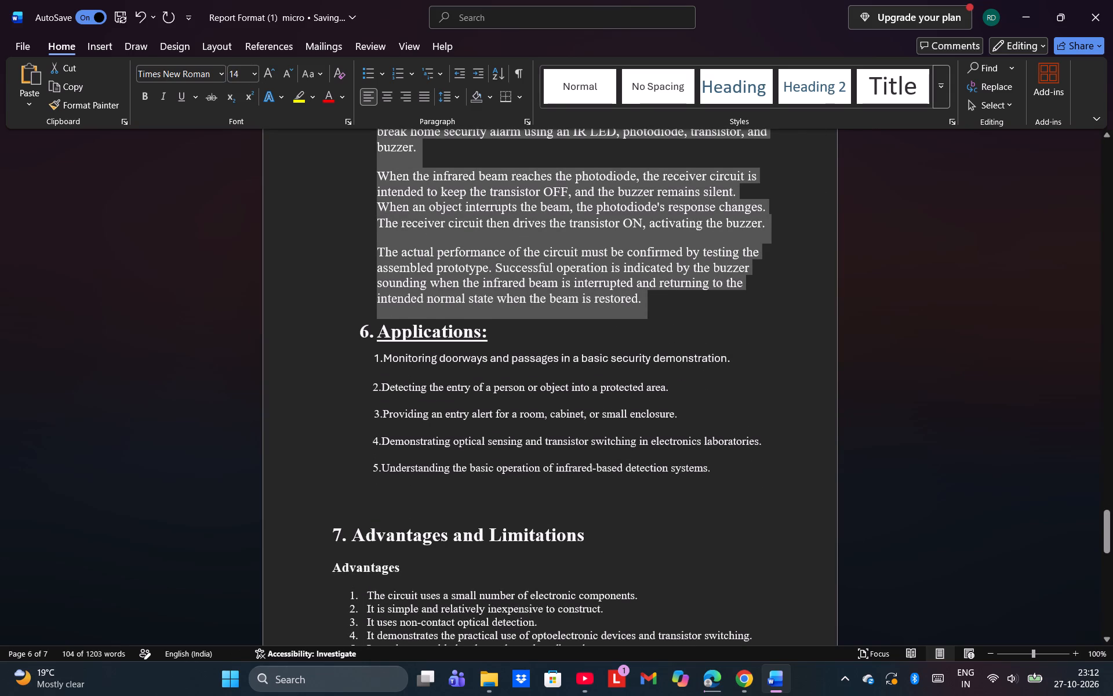
{"action": "left_click", "coordinate": [725, 472]}
{"action": "left_click_drag", "start_coordinate": [725, 472], "coordinate": [454, 358]}
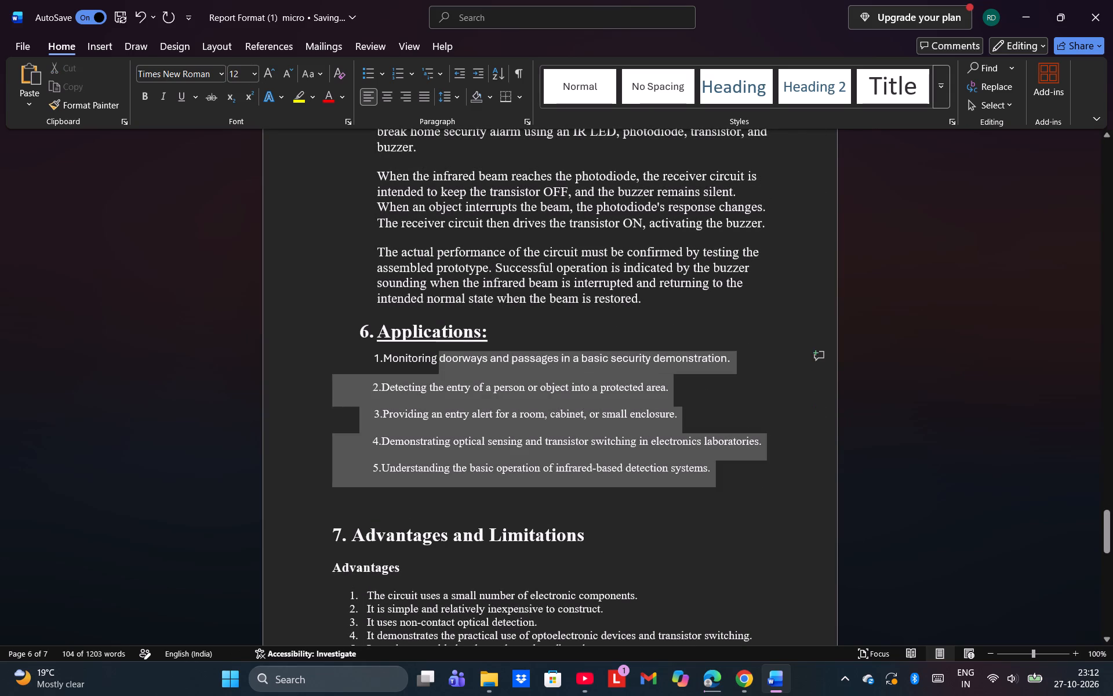
{"action": "left_click_drag", "start_coordinate": [454, 358], "coordinate": [372, 357]}
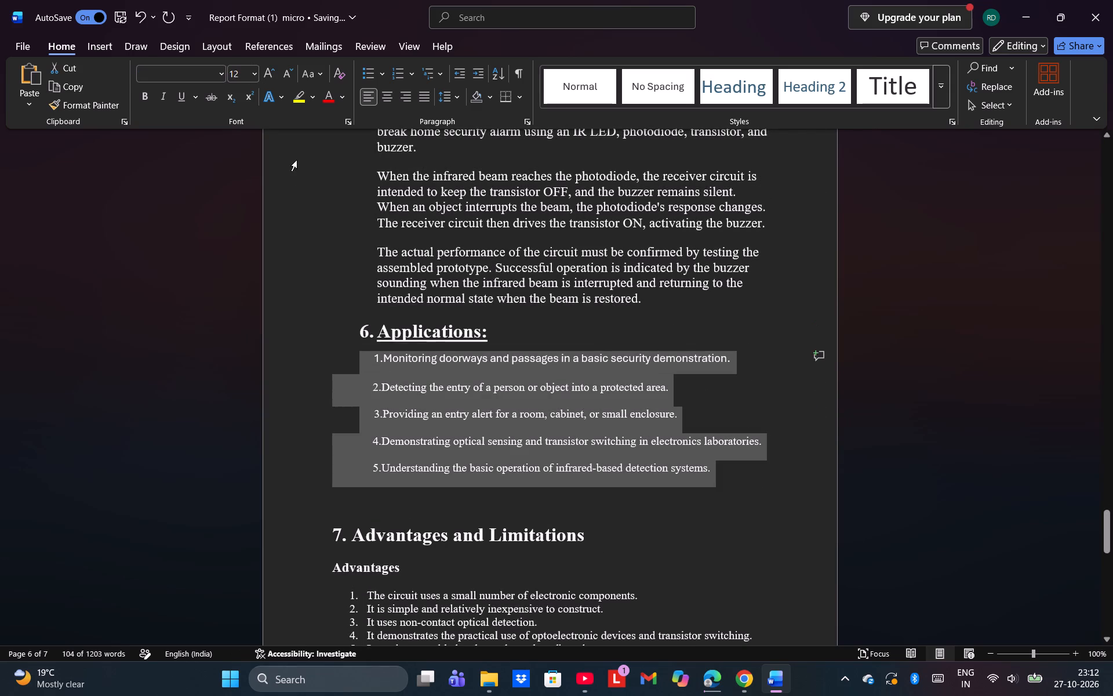
{"action": "left_click", "coordinate": [257, 82]}
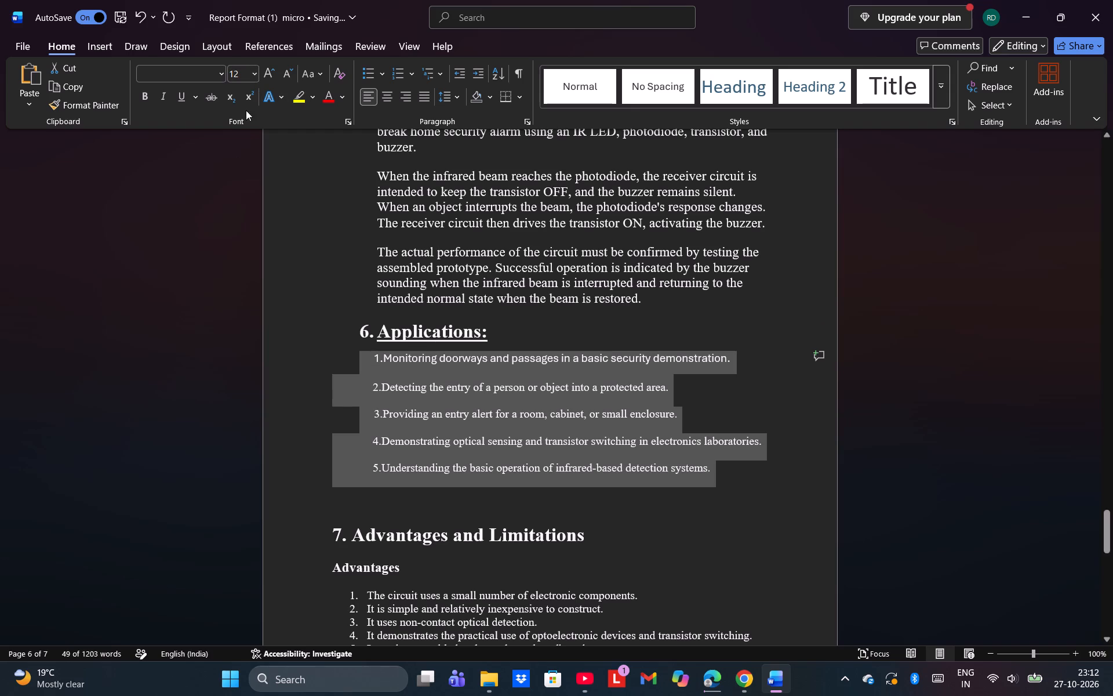
{"action": "left_click", "coordinate": [252, 75]}
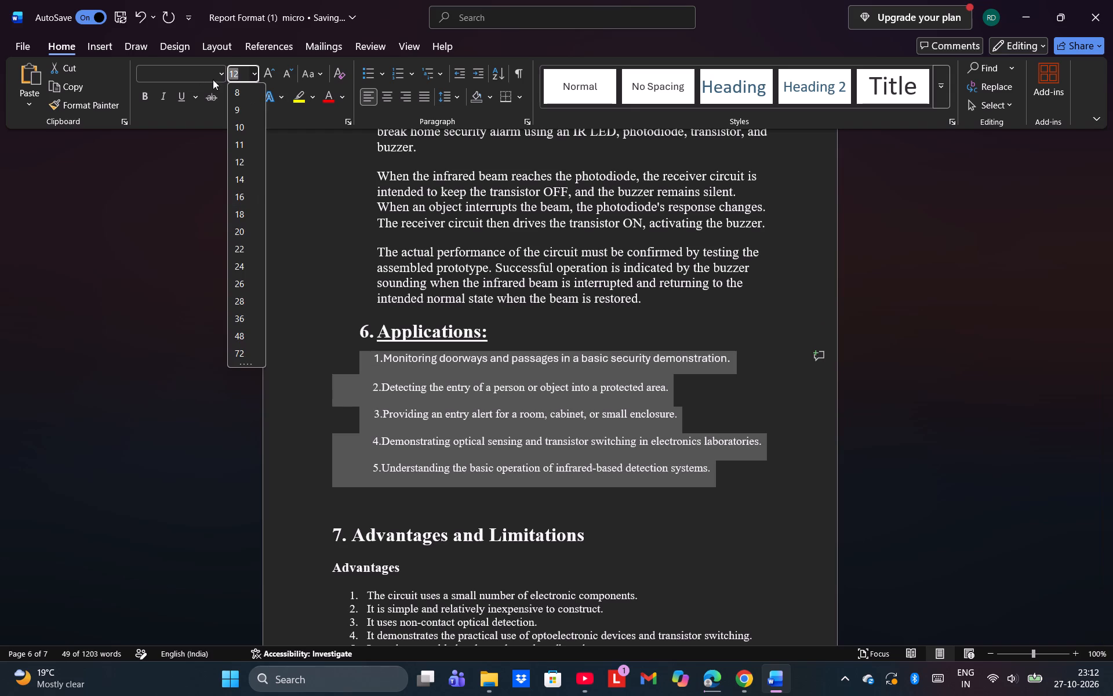
{"action": "left_click", "coordinate": [217, 76]}
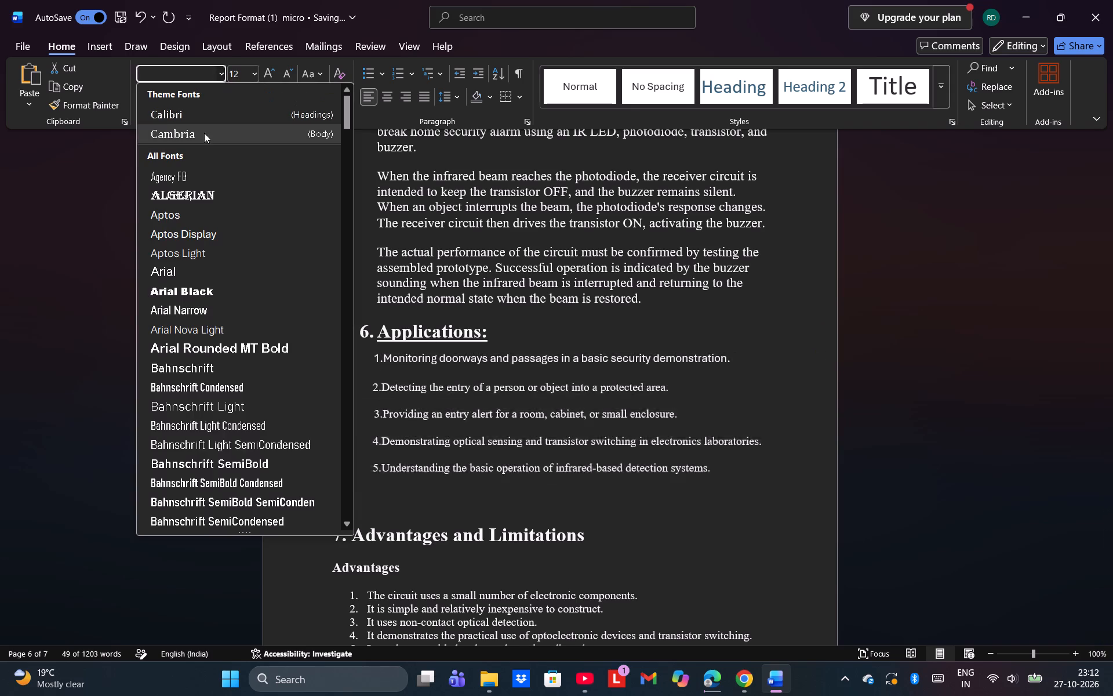
{"action": "scroll", "coordinate": [216, 91], "scroll_direction": "up", "scroll_amount": 1}
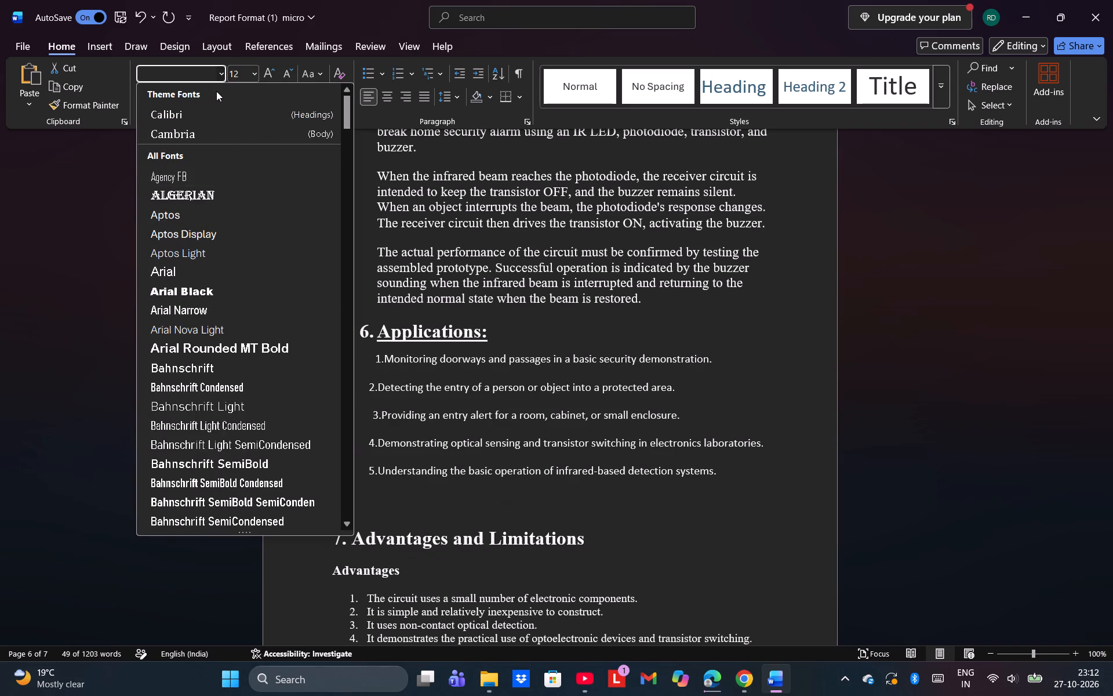
{"action": "scroll", "coordinate": [216, 91], "scroll_direction": "up", "scroll_amount": 1}
{"action": "scroll", "coordinate": [214, 247], "scroll_direction": "down", "scroll_amount": 9}
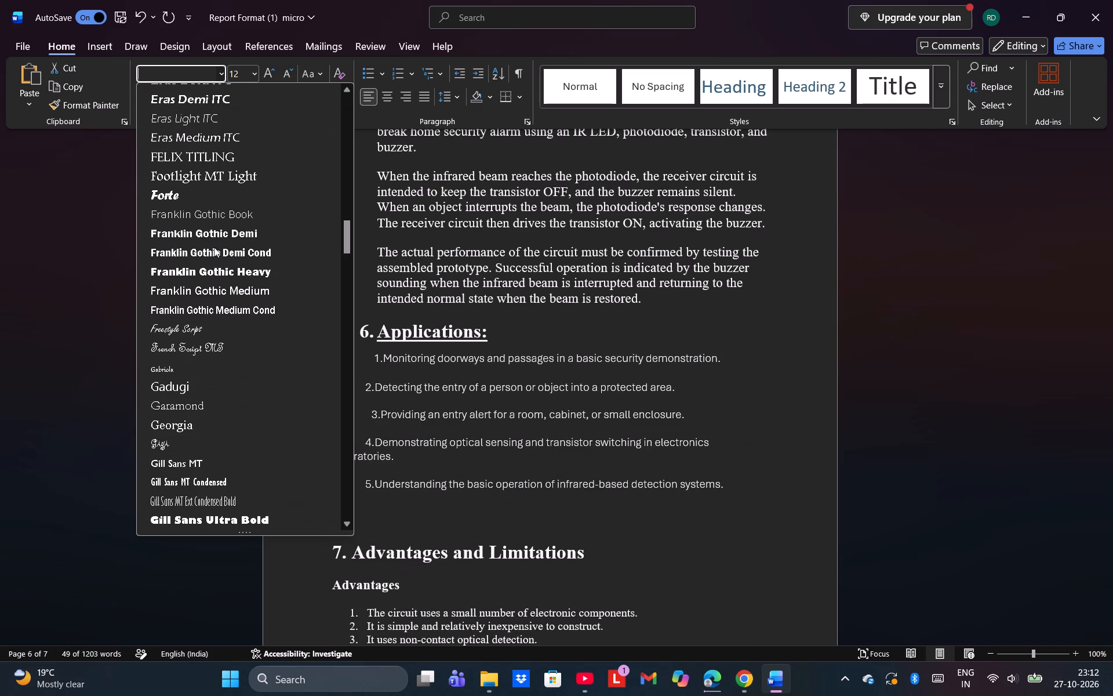
{"action": "scroll", "coordinate": [214, 247], "scroll_direction": "down", "scroll_amount": 2}
{"action": "scroll", "coordinate": [179, 463], "scroll_direction": "down", "scroll_amount": 3}
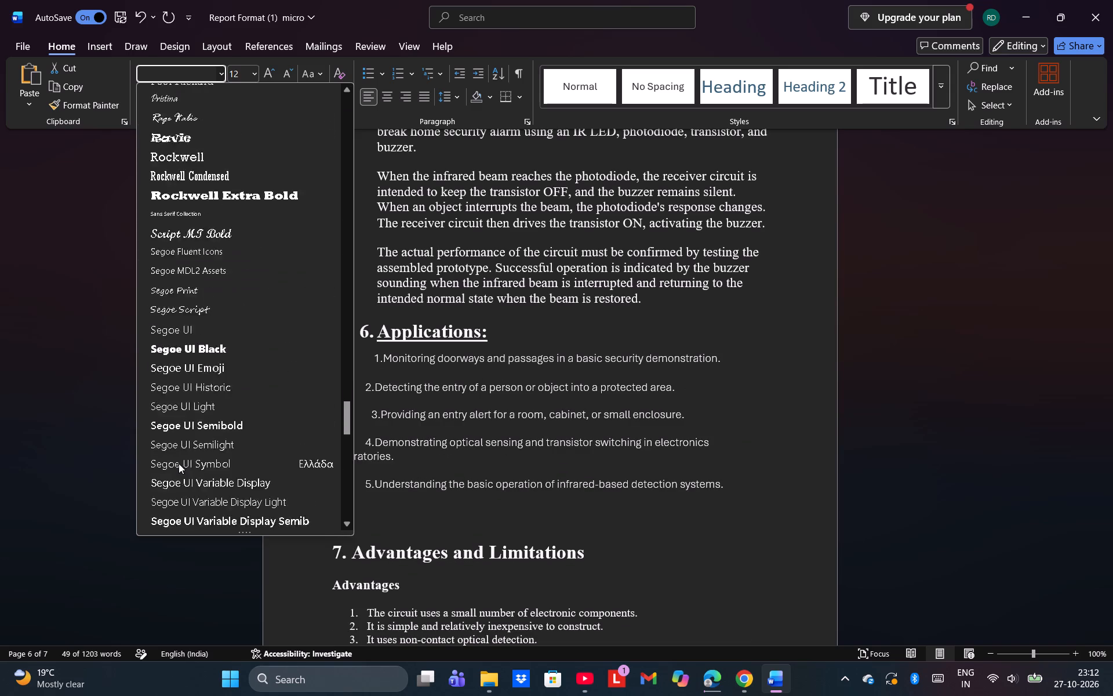
{"action": "scroll", "coordinate": [179, 463], "scroll_direction": "down", "scroll_amount": 14}
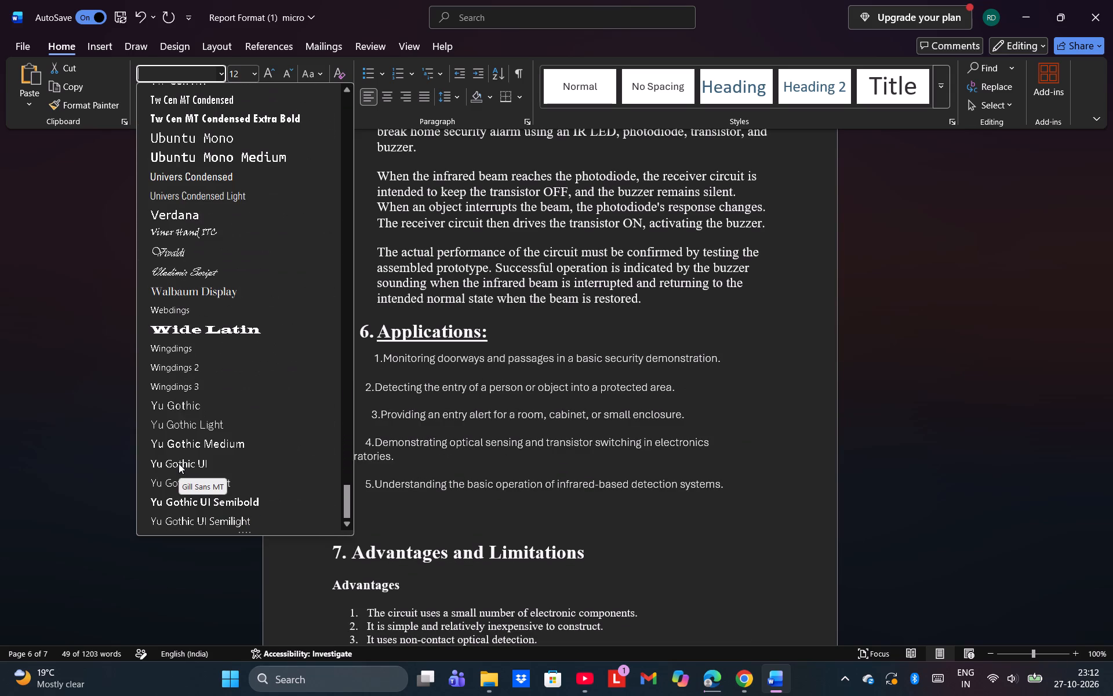
{"action": "scroll", "coordinate": [213, 275], "scroll_direction": "up", "scroll_amount": 1}
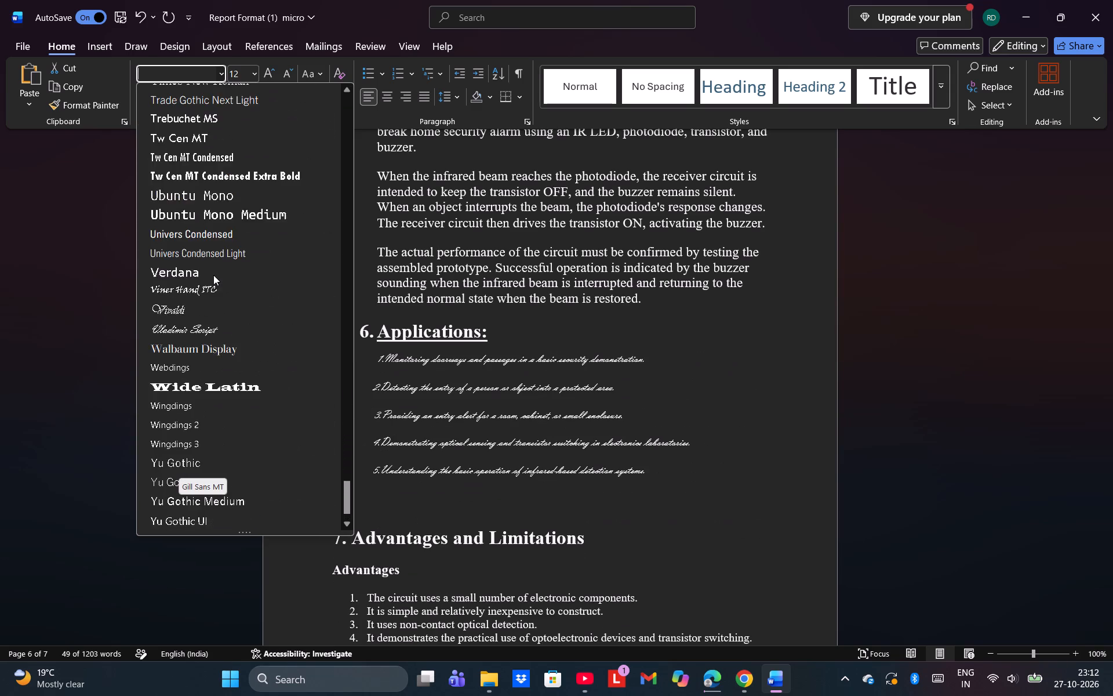
{"action": "scroll", "coordinate": [213, 275], "scroll_direction": "up", "scroll_amount": 2}
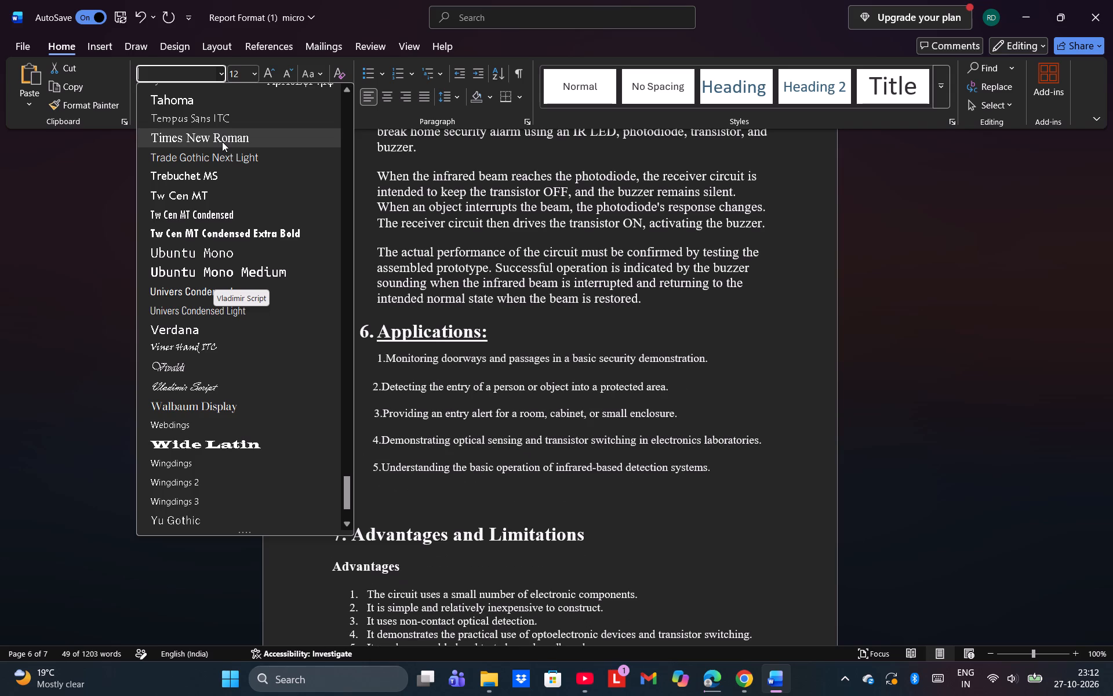
{"action": "left_click", "coordinate": [222, 142]}
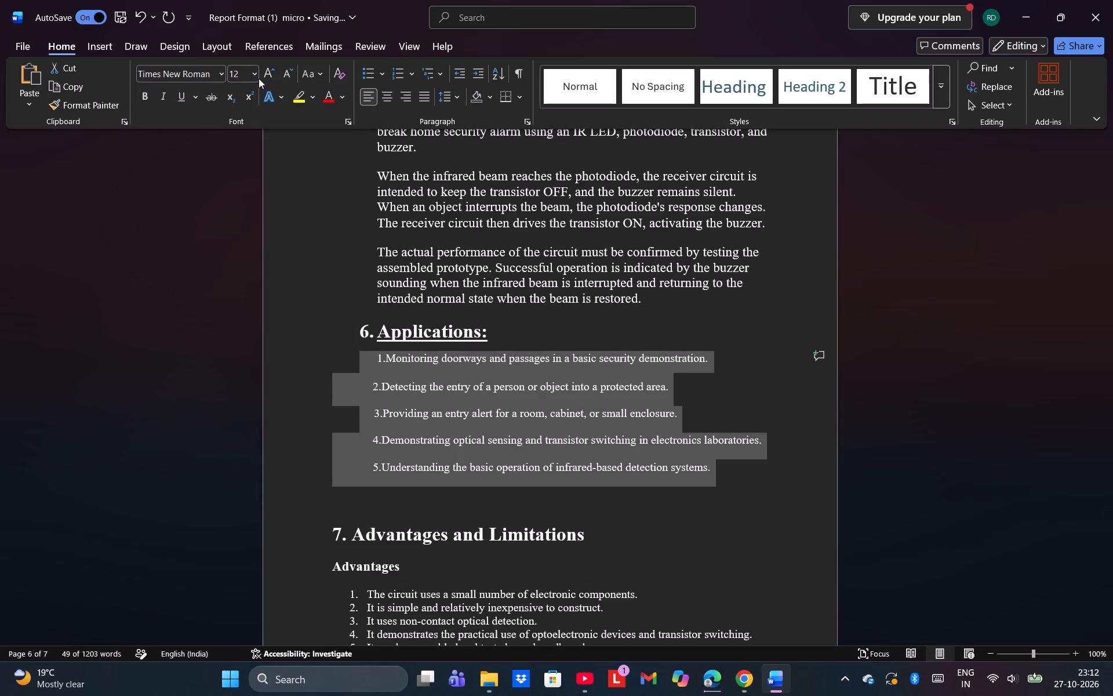
Set the font size of the five Applications items to 14.
{"action": "left_click", "coordinate": [250, 70]}
{"action": "left_click", "coordinate": [249, 171]}
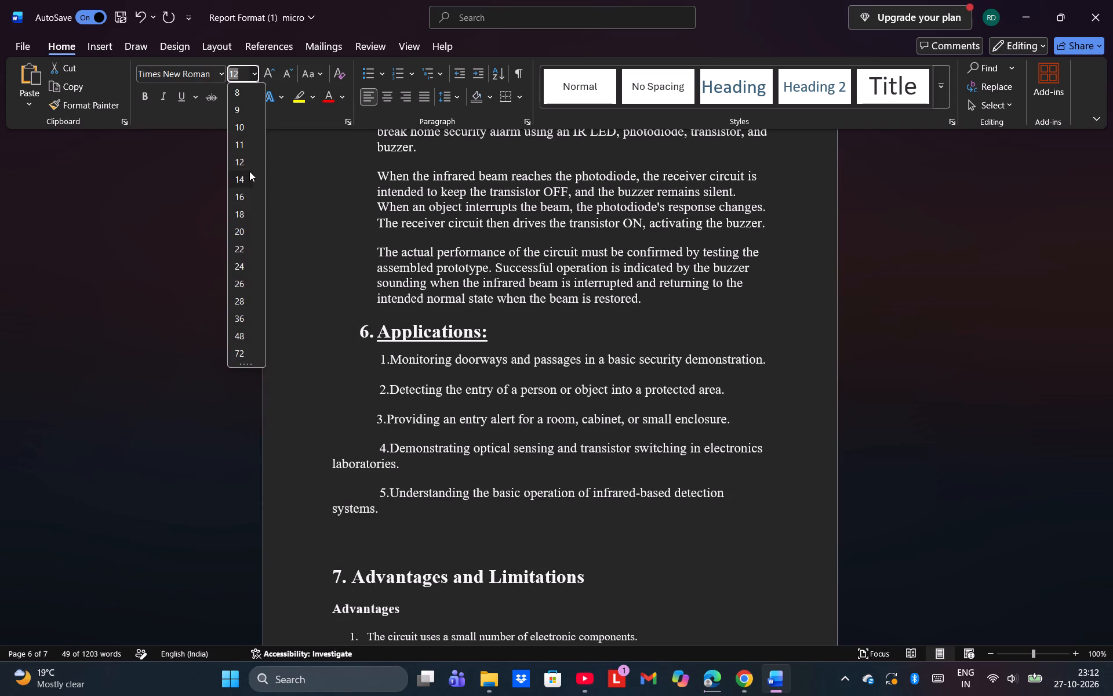
Try to indent the wrapped word "laboratories." in Applications item 4 by inserting five spaces before it.
{"action": "left_click", "coordinate": [364, 454]}
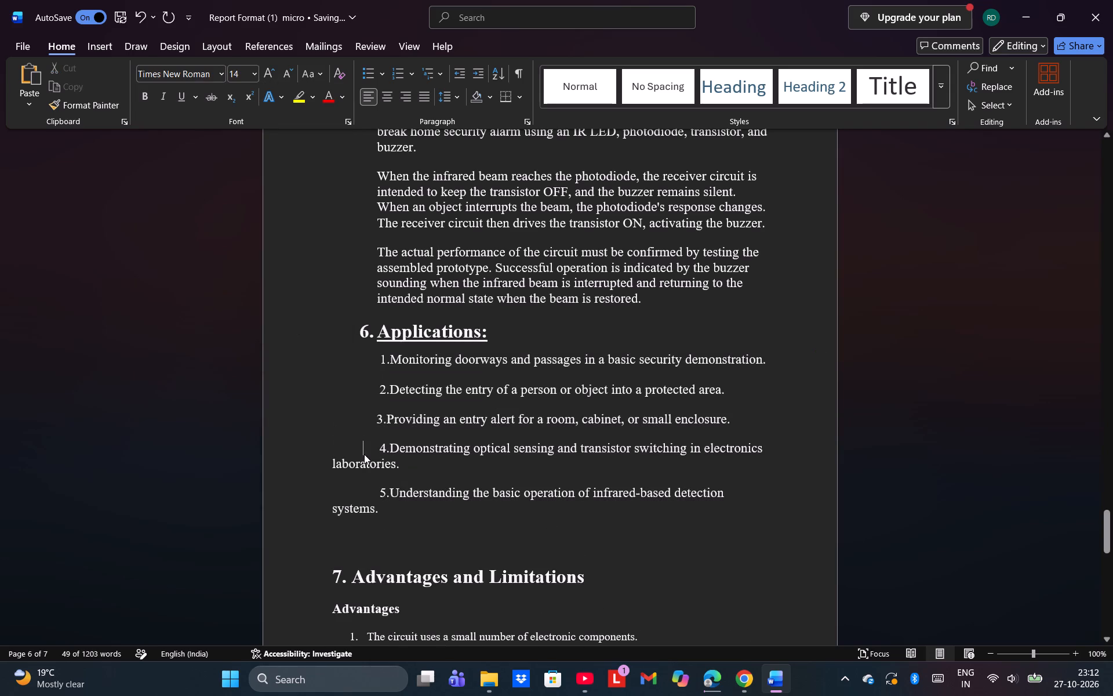
{"action": "left_click", "coordinate": [343, 462]}
{"action": "key", "text": "Left"}
{"action": "key", "text": "Left"}
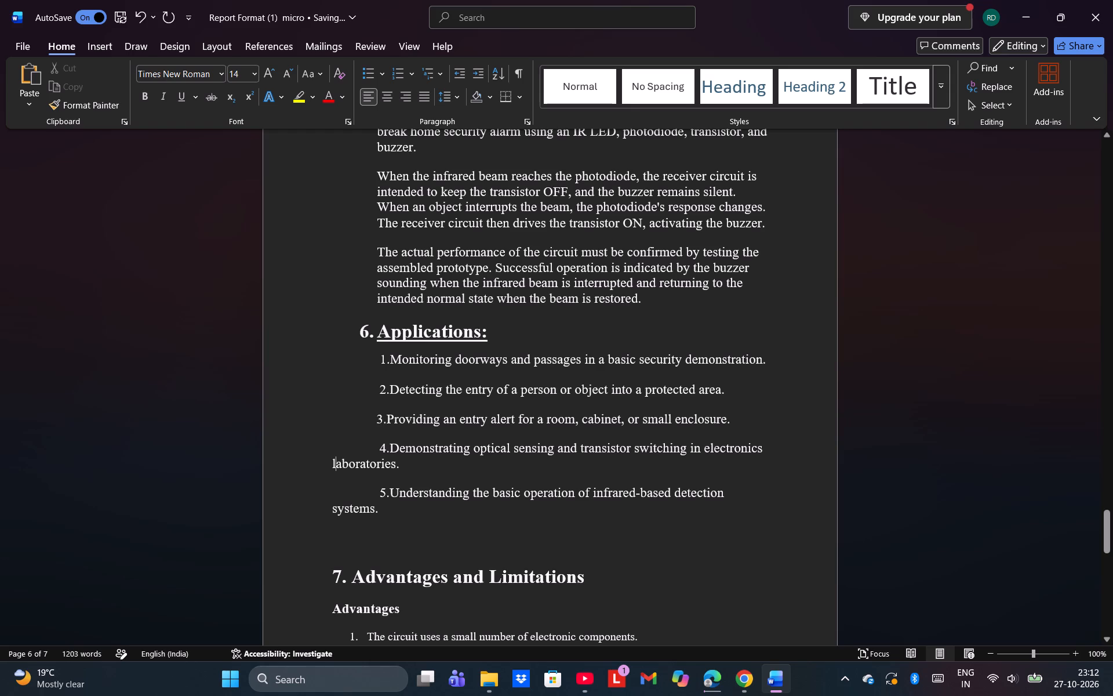
{"action": "key", "text": "space"}
{"action": "key", "text": "space"}
{"action": "key", "text": "space"}
{"action": "key", "text": "space"}
{"action": "key", "text": "space"}
Set the font size of the first three Advantages items in section 7 to 14.
{"action": "scroll", "coordinate": [467, 539], "scroll_direction": "down", "scroll_amount": 3}
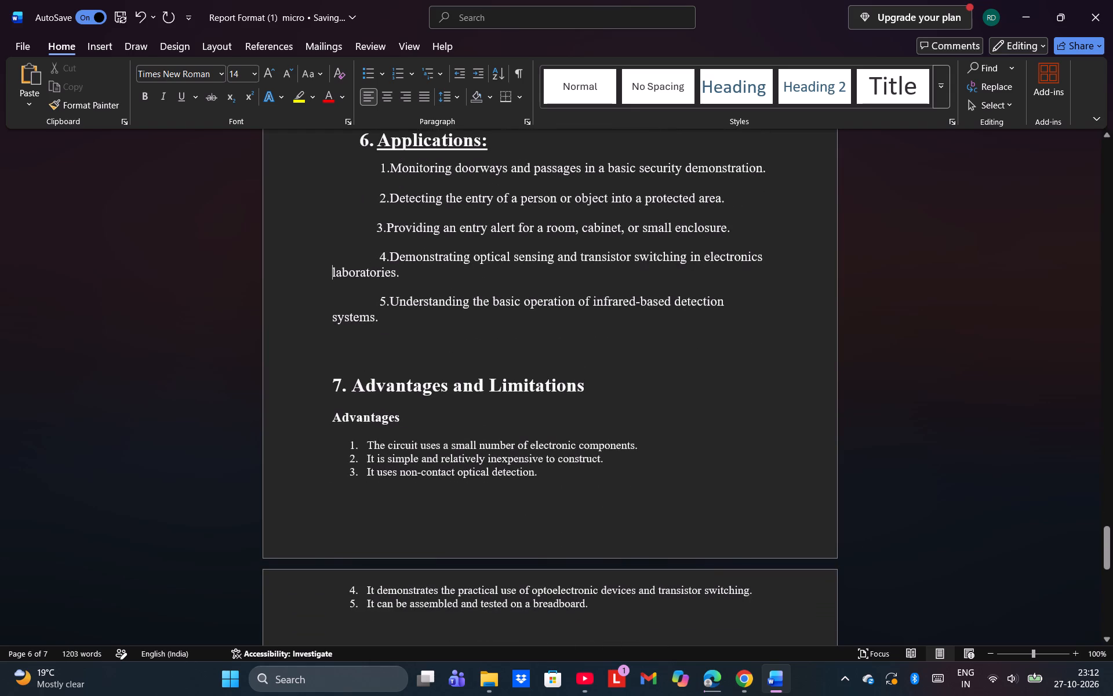
{"action": "left_click", "coordinate": [539, 478]}
{"action": "left_click_drag", "start_coordinate": [539, 478], "coordinate": [354, 448]}
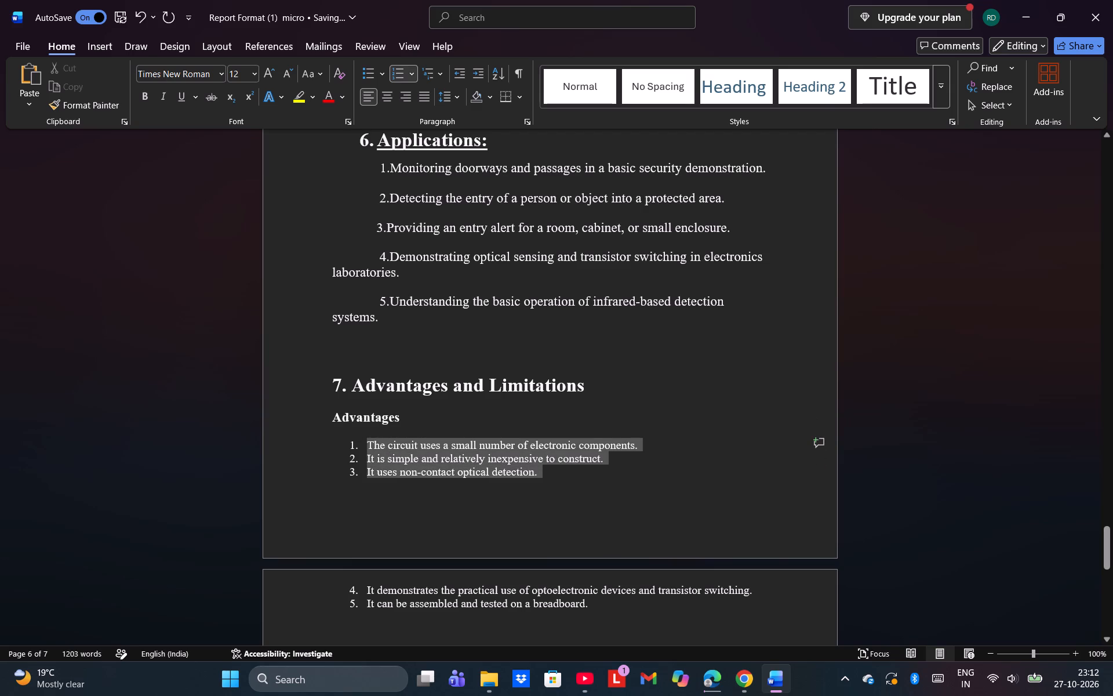
{"action": "left_click_drag", "start_coordinate": [354, 448], "coordinate": [354, 448]}
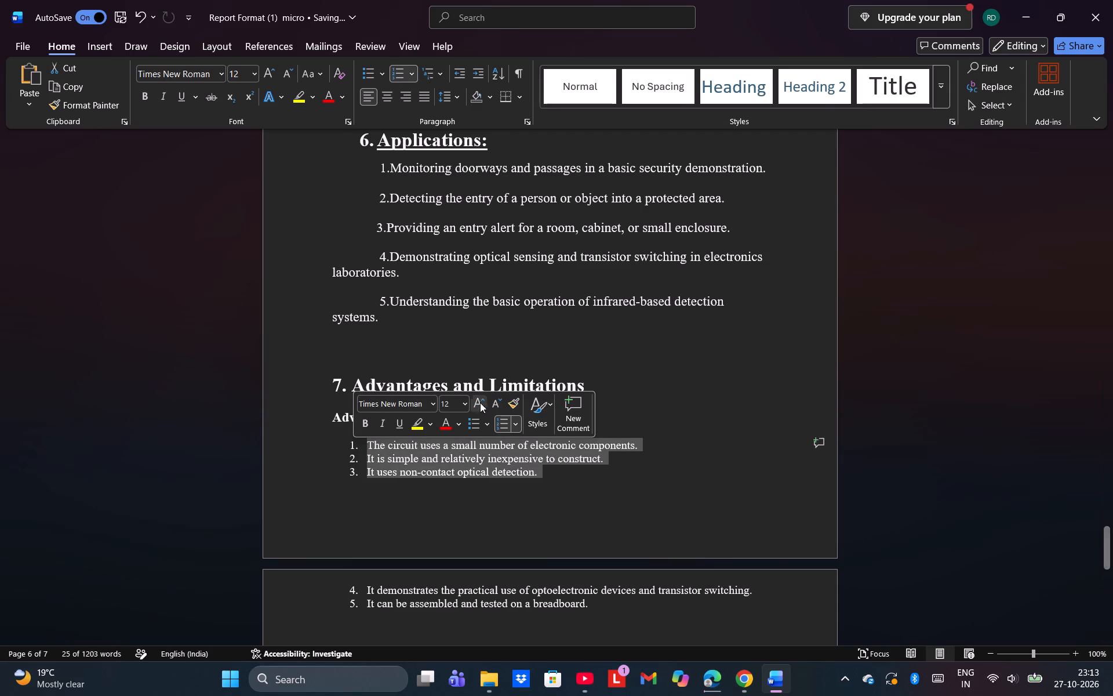
{"action": "left_click", "coordinate": [460, 408]}
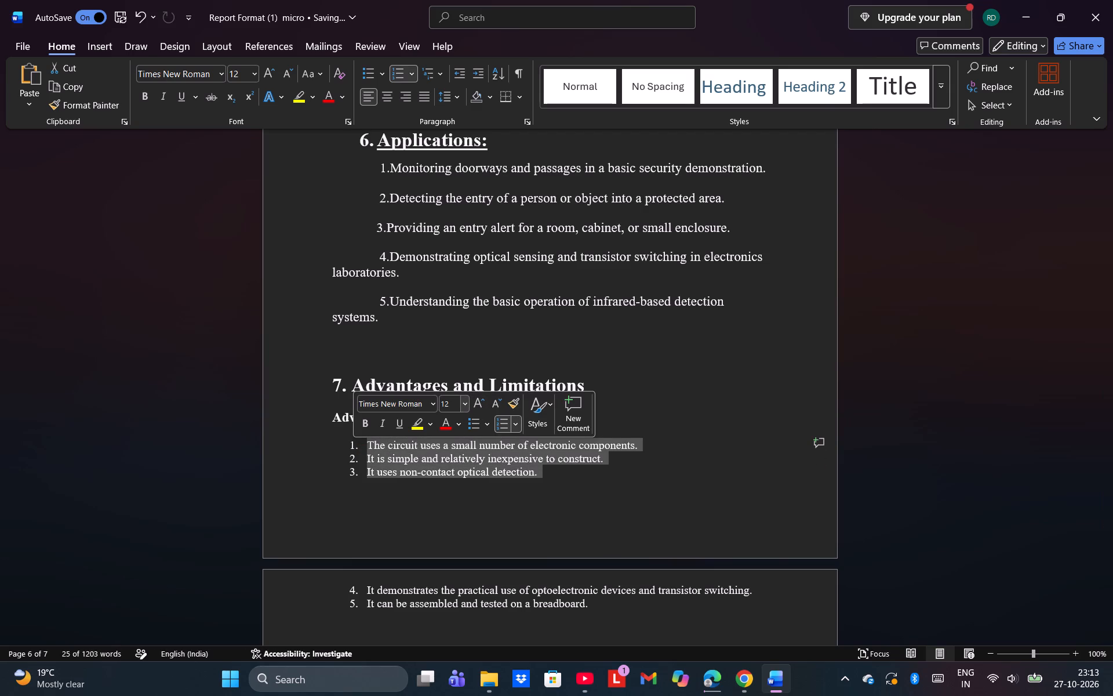
{"action": "left_click", "coordinate": [464, 405]}
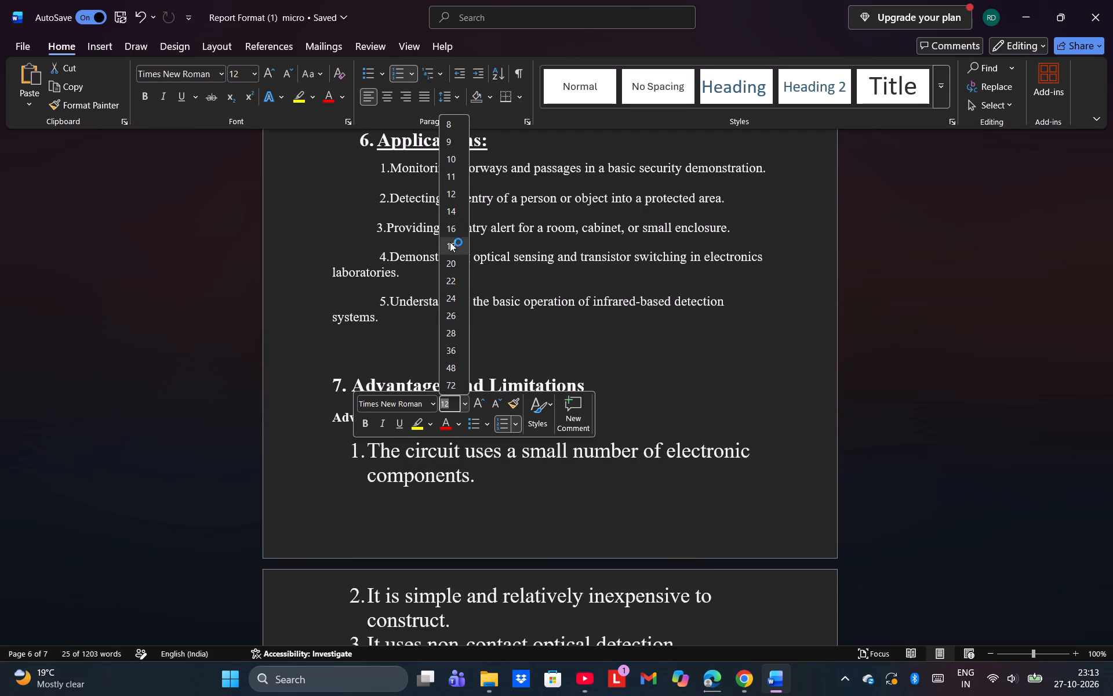
{"action": "left_click", "coordinate": [458, 209]}
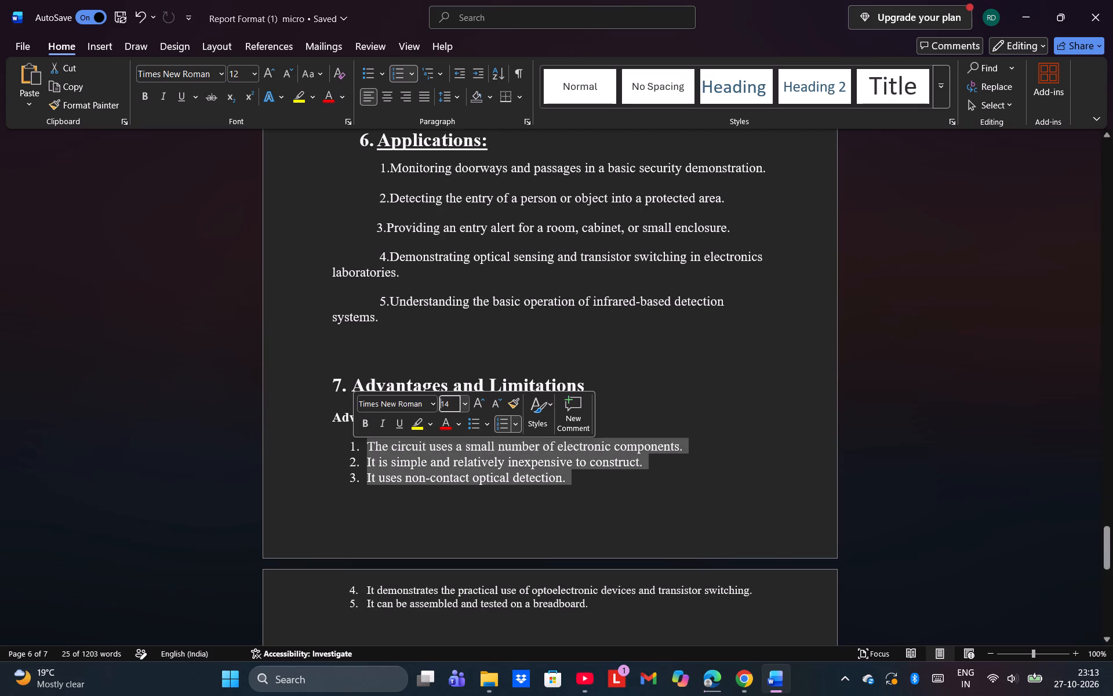
Remove the blank line between the last Applications item and the section 7 Advantages and Limitations heading.
{"action": "scroll", "coordinate": [465, 440], "scroll_direction": "down", "scroll_amount": 1}
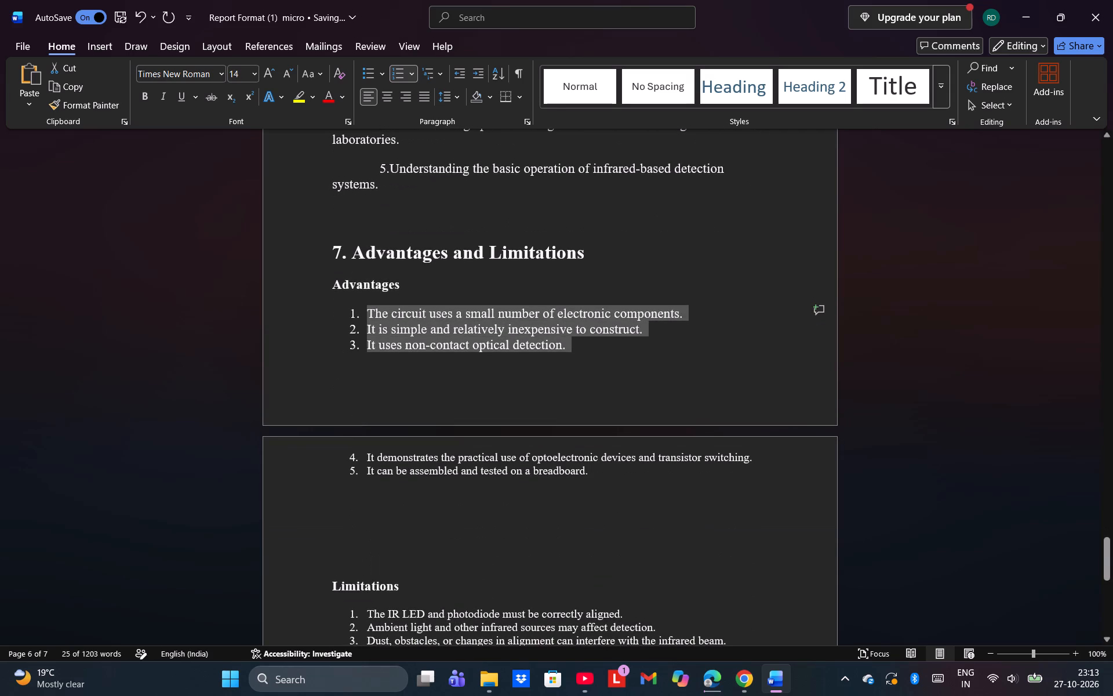
{"action": "left_click", "coordinate": [397, 232]}
{"action": "key", "text": "BackSpace"}
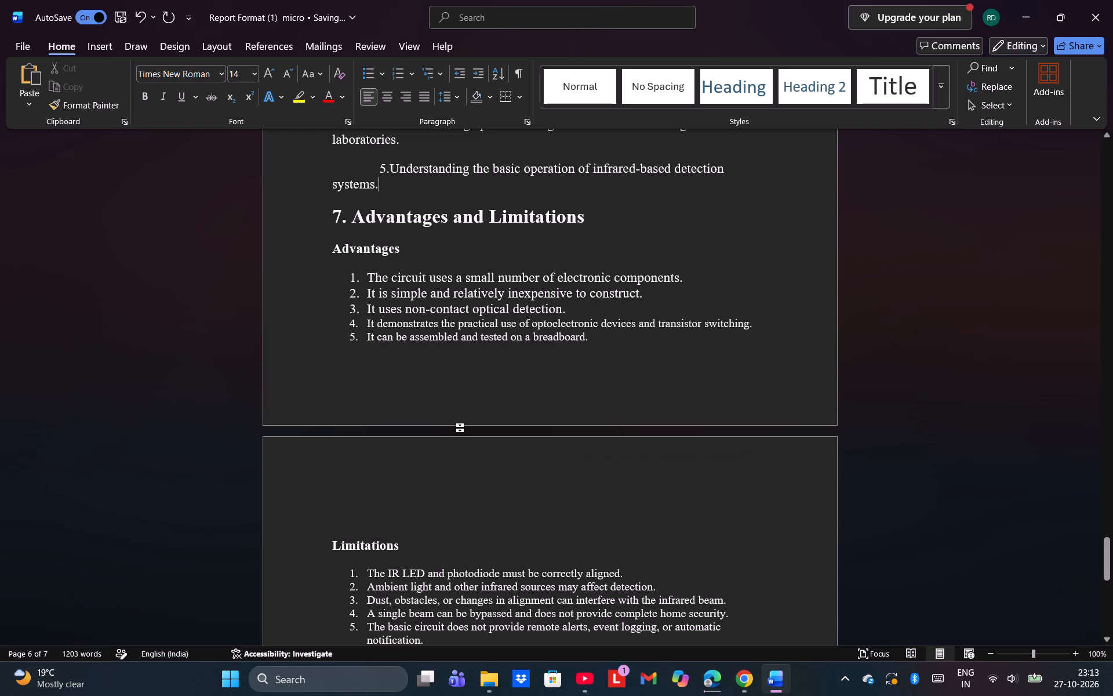
Remove the extra blank lines above the Limitations heading, leaving one unnumbered blank line after the Advantages list.
{"action": "left_click", "coordinate": [369, 532]}
{"action": "key", "text": "BackSpace"}
{"action": "key", "text": "BackSpace"}
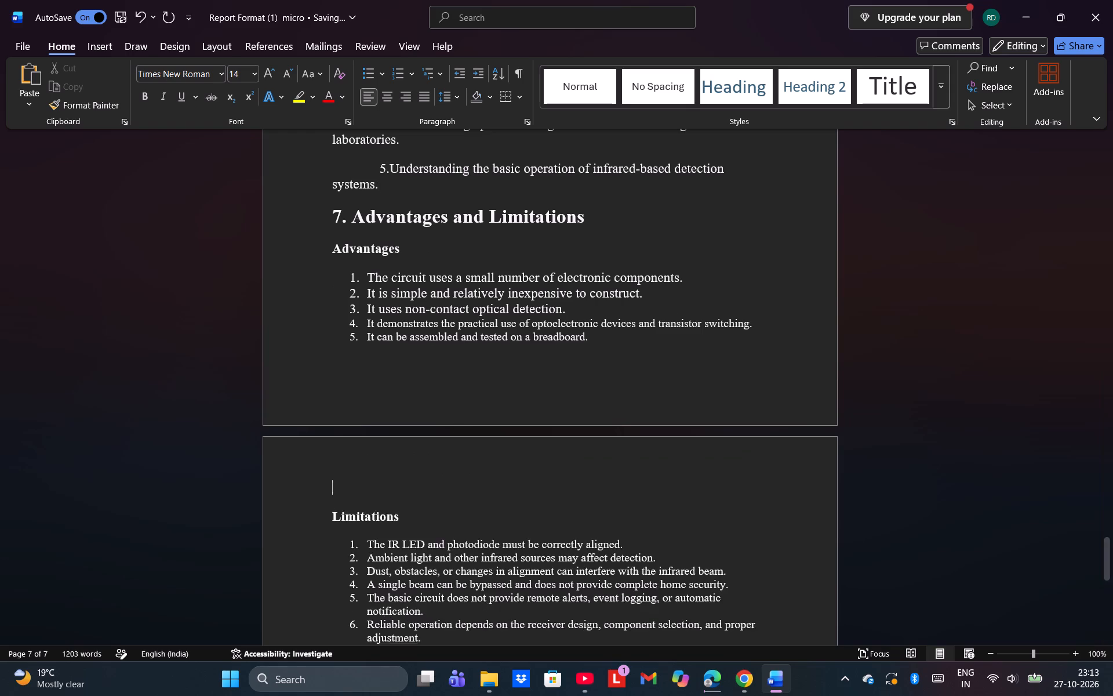
{"action": "key", "text": "BackSpace"}
{"action": "key", "text": "BackSpace"}
{"action": "key", "text": "Return"}
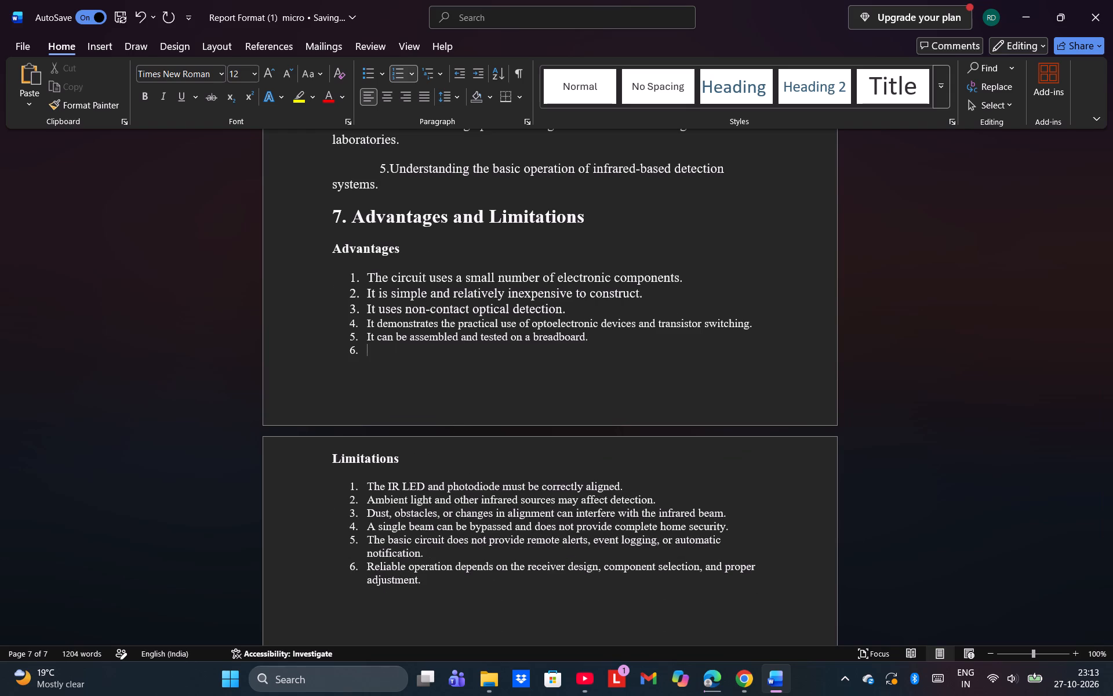
{"action": "key", "text": "BackSpace"}
Set the font size of the six numbered Limitations items to 14.
{"action": "scroll", "coordinate": [370, 596], "scroll_direction": "down", "scroll_amount": 1}
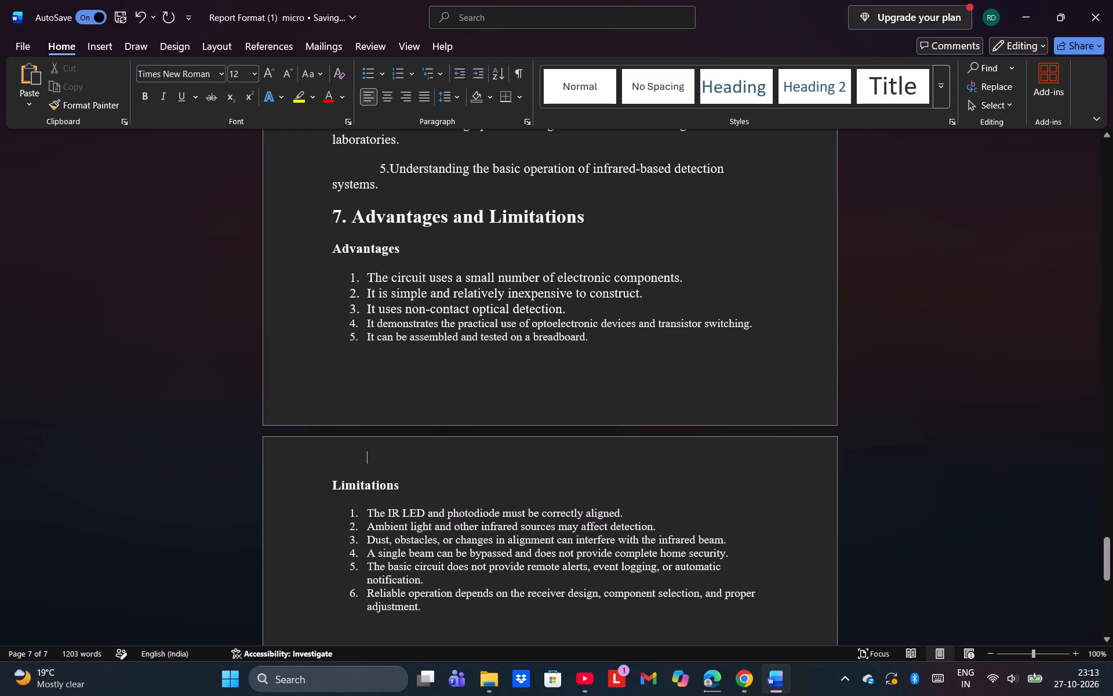
{"action": "scroll", "coordinate": [370, 596], "scroll_direction": "down", "scroll_amount": 1}
{"action": "left_click", "coordinate": [432, 488]}
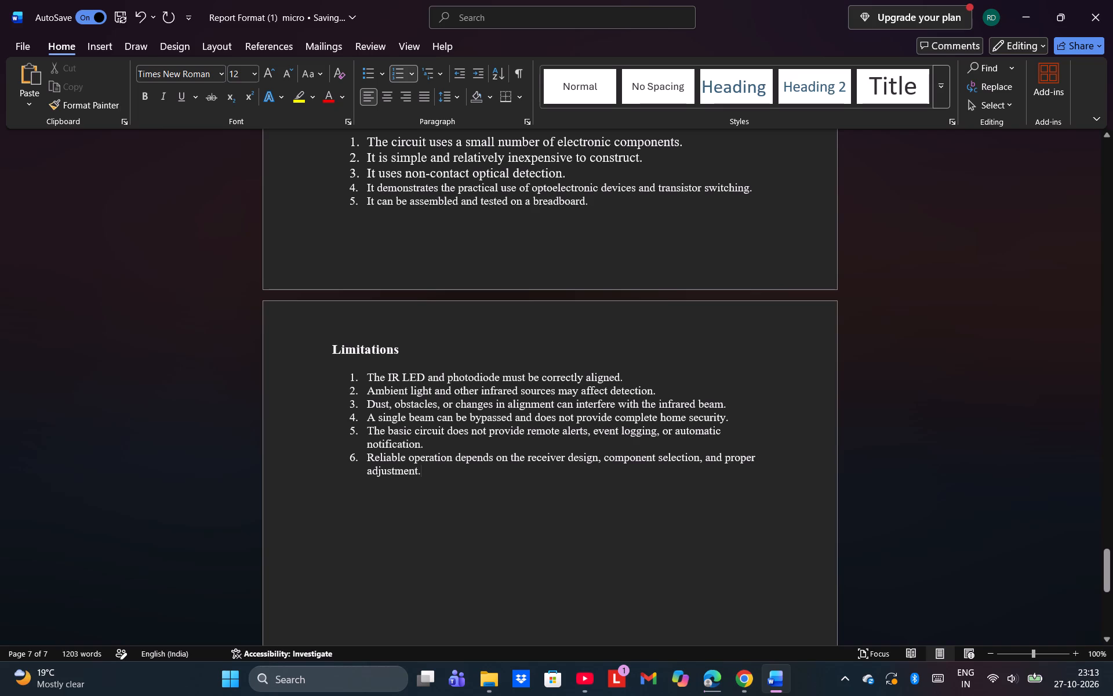
{"action": "left_click_drag", "start_coordinate": [432, 488], "coordinate": [366, 378]}
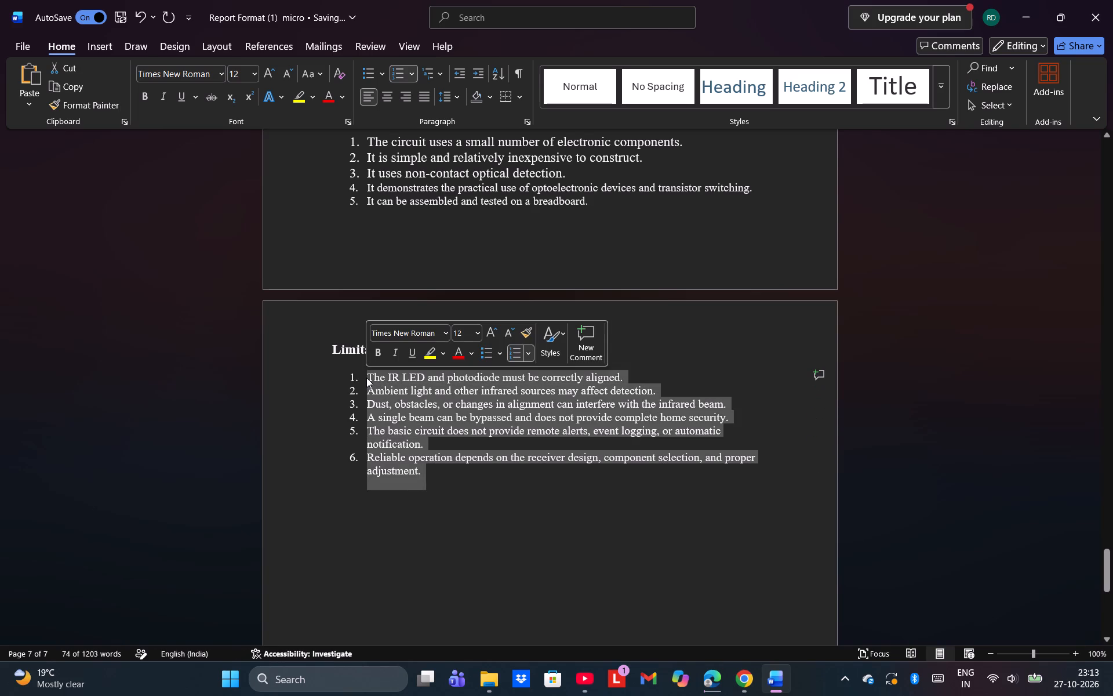
{"action": "left_click", "coordinate": [477, 332]}
{"action": "left_click", "coordinate": [469, 437]}
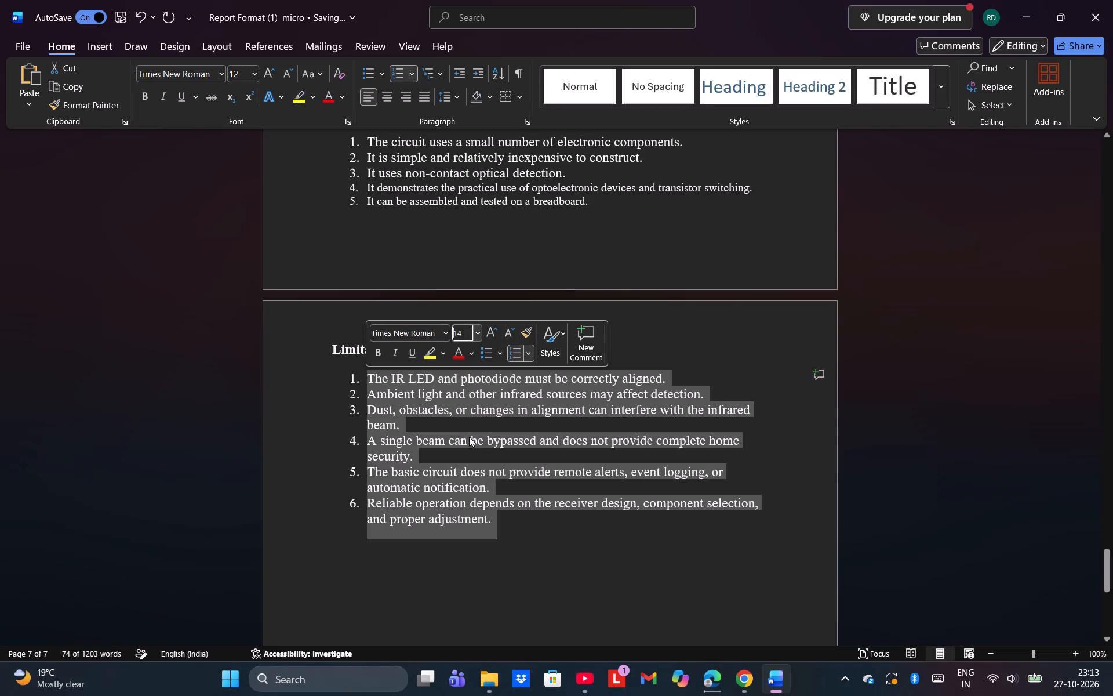
{"action": "left_click", "coordinate": [596, 559]}
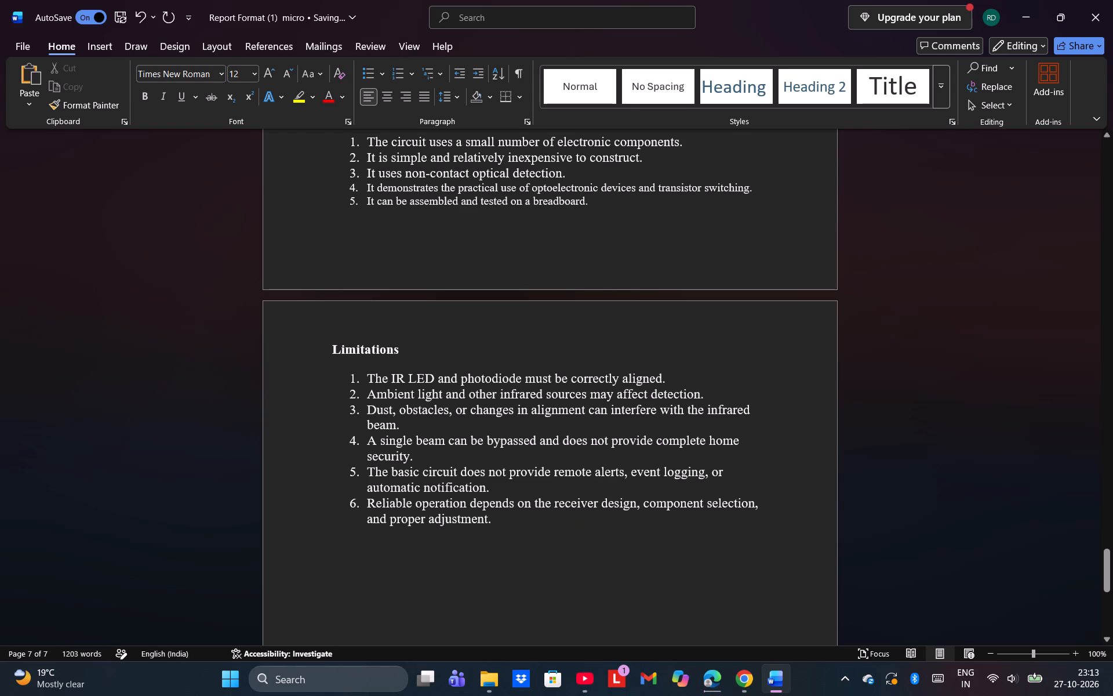
Set the font size of the fourth and fifth Advantages items in section 7 to 14.
{"action": "left_click", "coordinate": [590, 205]}
{"action": "left_click_drag", "start_coordinate": [590, 205], "coordinate": [368, 179]}
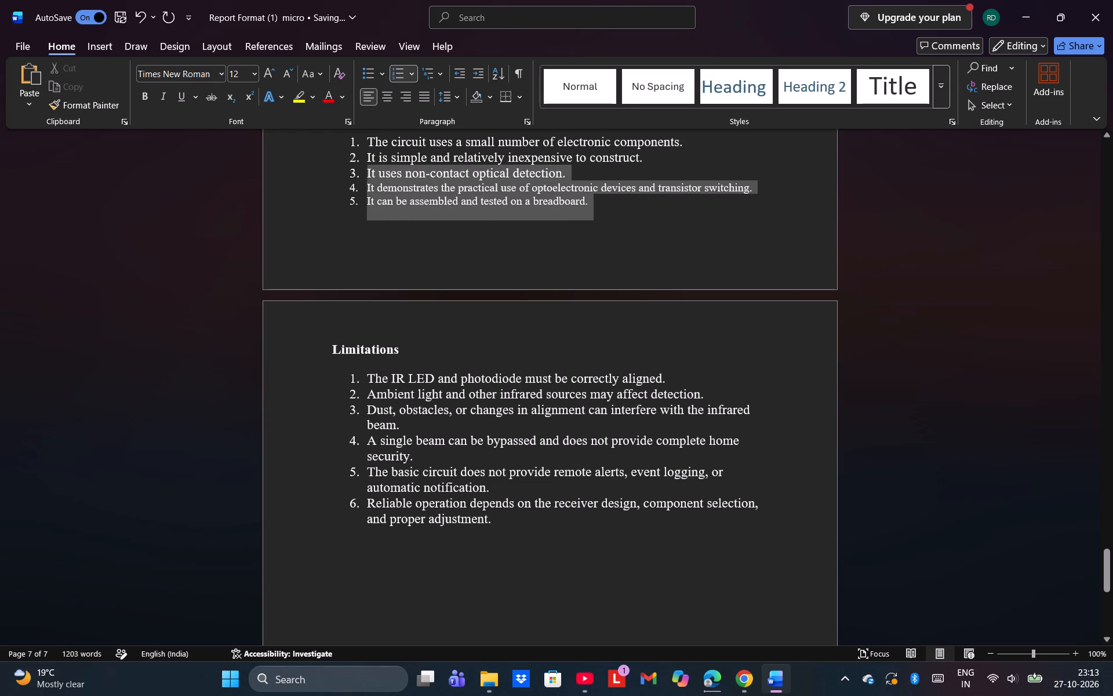
{"action": "left_click_drag", "start_coordinate": [368, 179], "coordinate": [363, 192]}
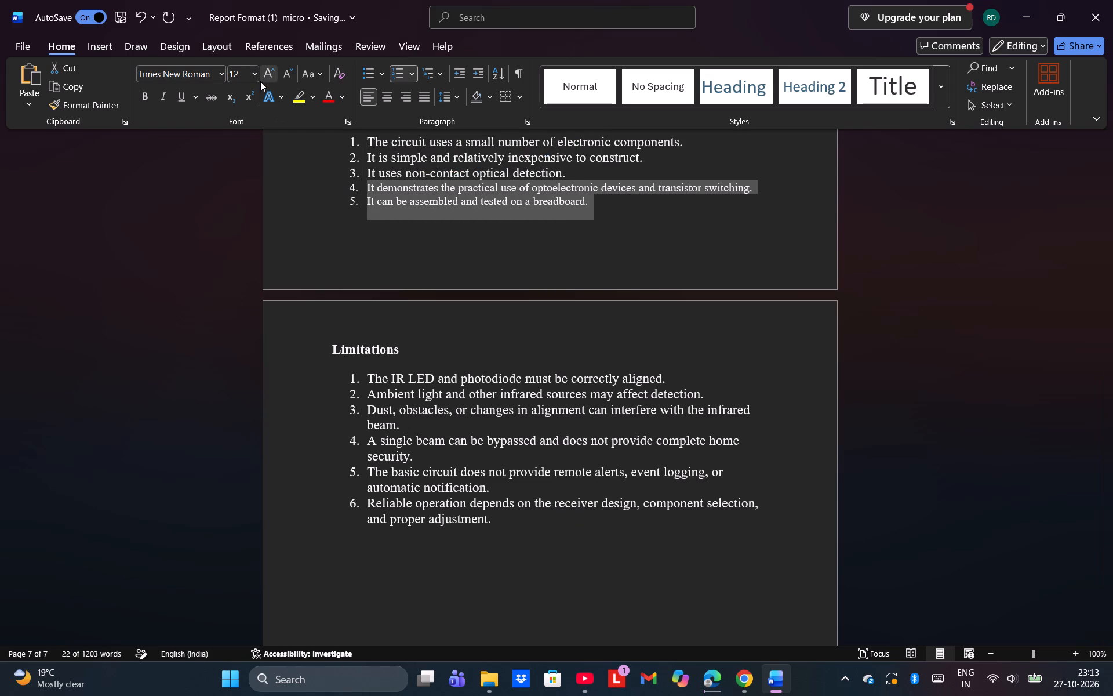
{"action": "left_click", "coordinate": [255, 77]}
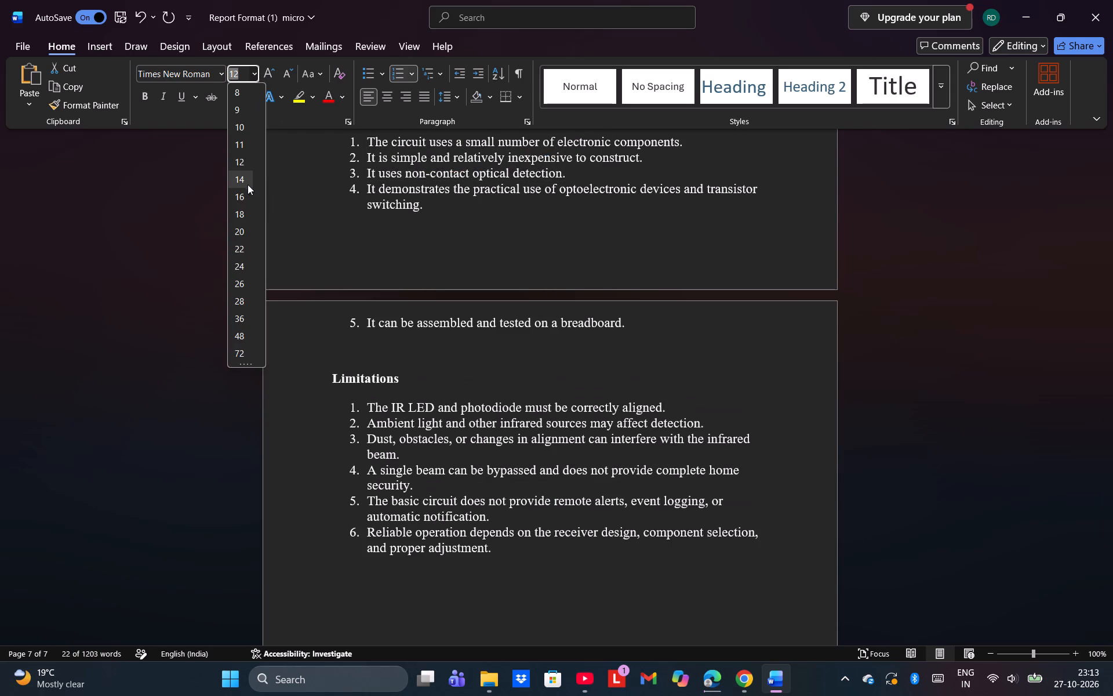
{"action": "left_click", "coordinate": [248, 183]}
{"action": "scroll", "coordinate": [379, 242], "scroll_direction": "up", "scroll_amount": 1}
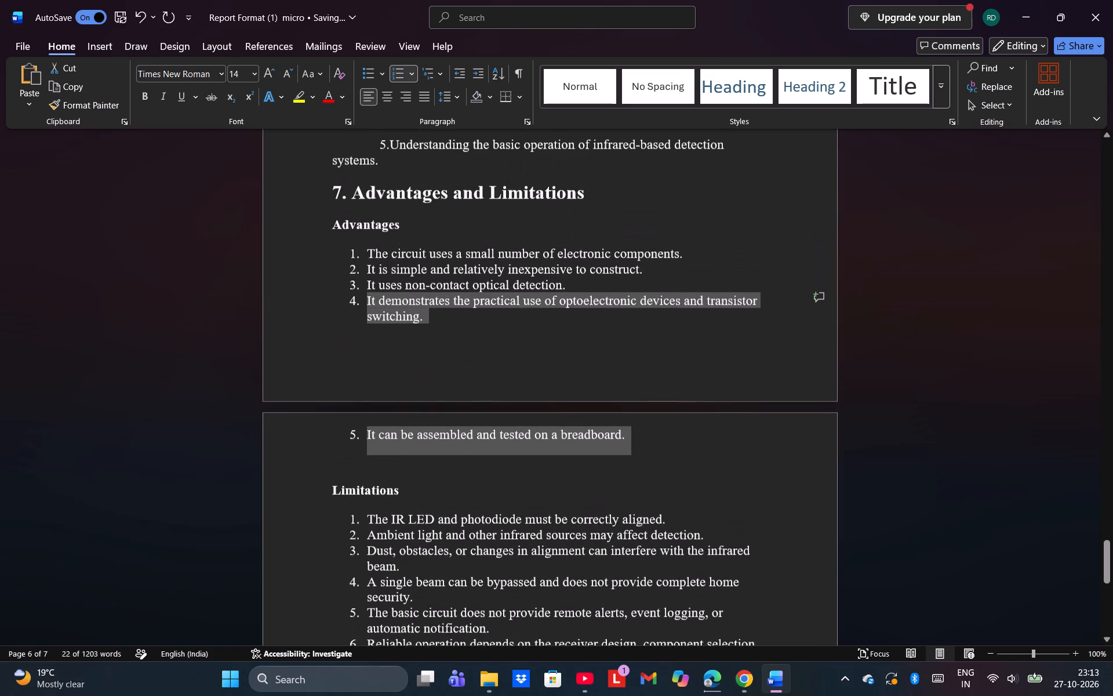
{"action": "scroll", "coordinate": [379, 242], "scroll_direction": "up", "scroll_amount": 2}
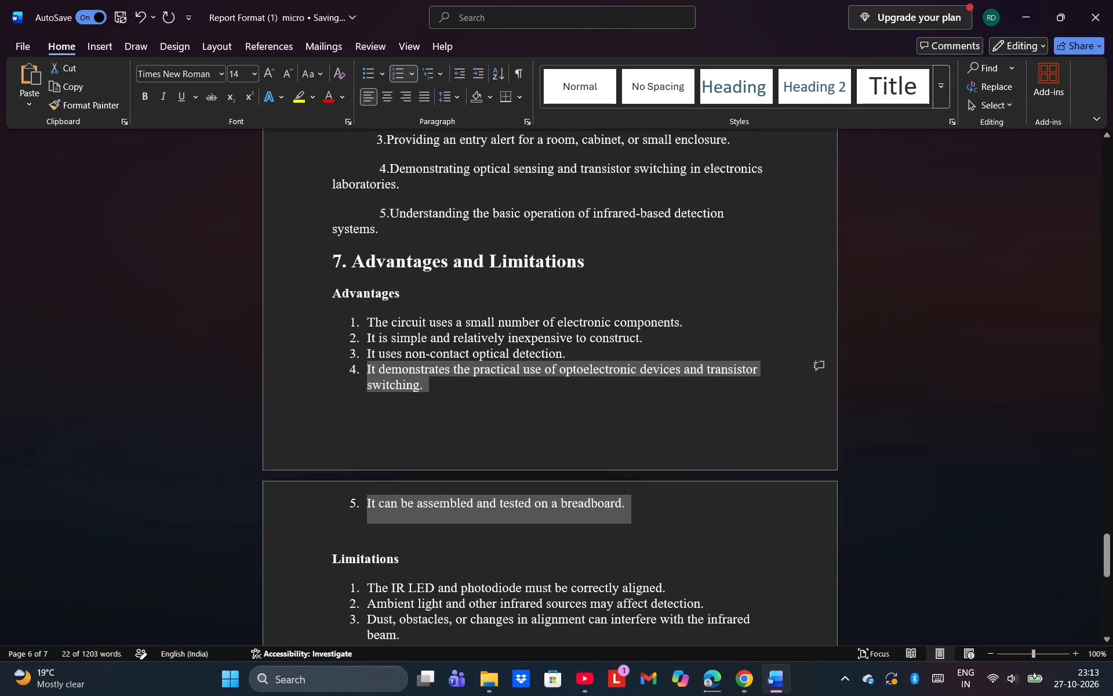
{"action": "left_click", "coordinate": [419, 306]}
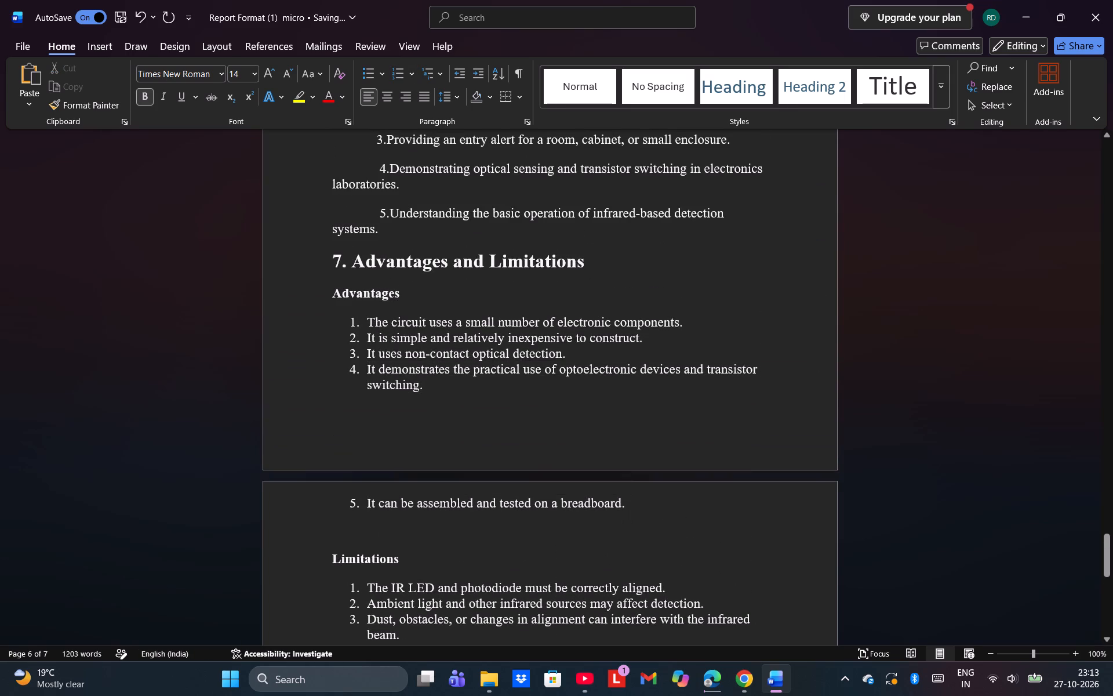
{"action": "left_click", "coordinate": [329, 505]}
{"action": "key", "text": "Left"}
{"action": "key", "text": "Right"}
Shorten the fourth Applications item in section 6 by removing "laboratories", ending the sentence with "transistor switching in electronics.".
{"action": "scroll", "coordinate": [395, 229], "scroll_direction": "up", "scroll_amount": 1}
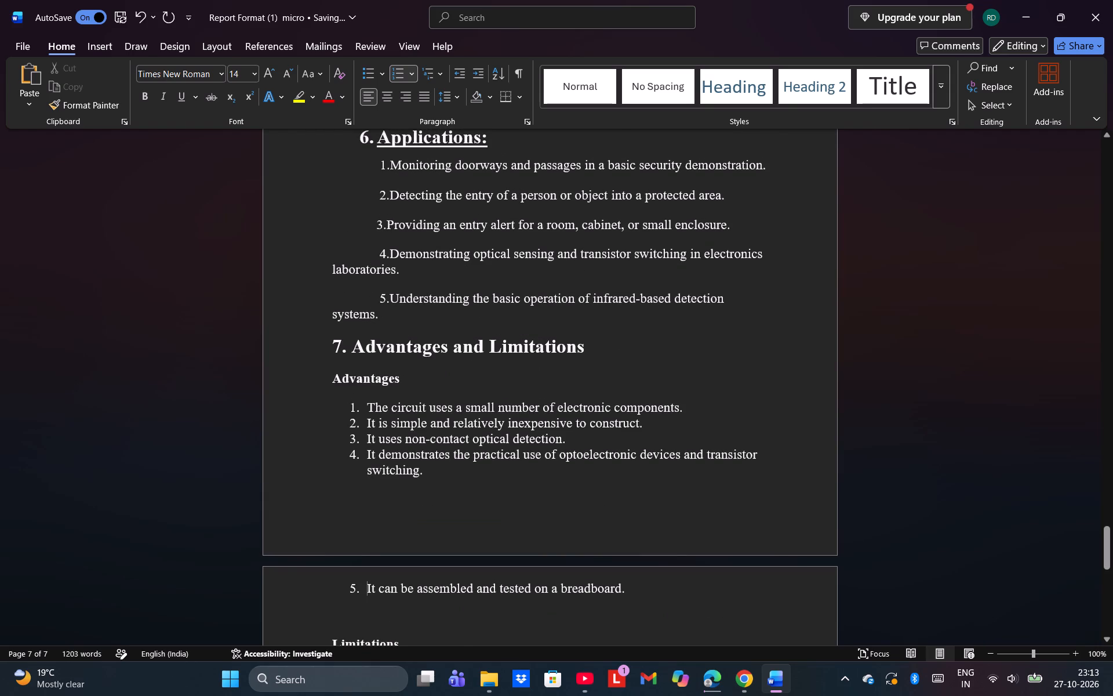
{"action": "left_click", "coordinate": [404, 269]}
{"action": "key", "text": "BackSpace"}
{"action": "key", "text": "BackSpace"}
{"action": "key", "text": "BackSpace"}
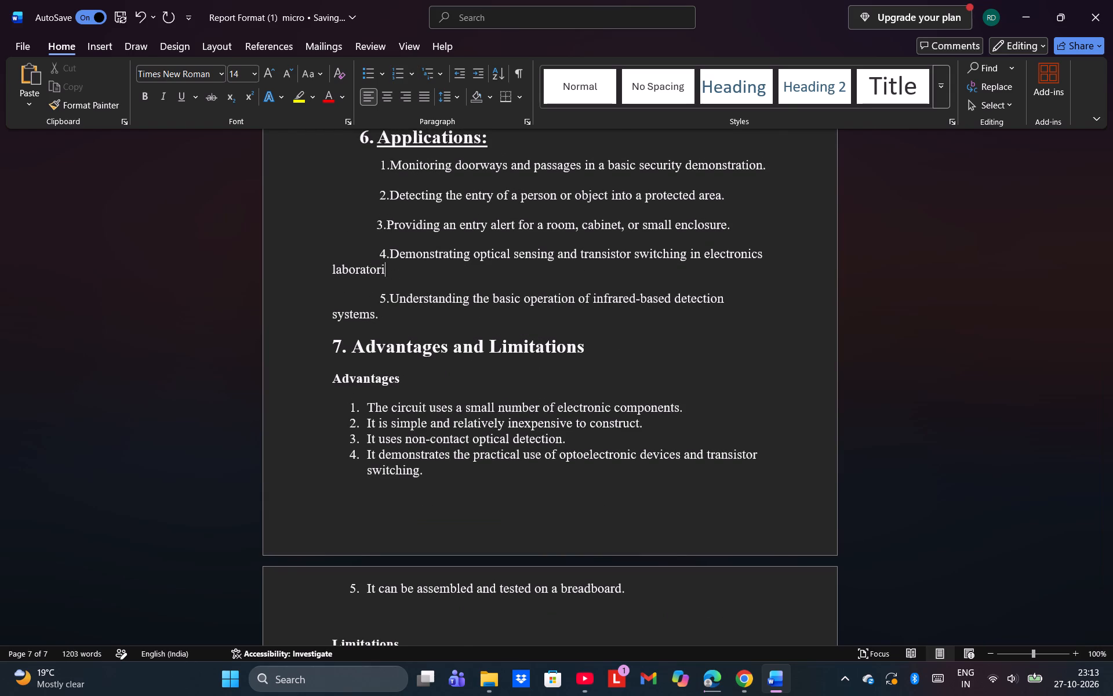
{"action": "key", "text": "BackSpace"}
{"action": "key", "text": "BackSpace"}
{"action": "key", "text": "BackSpace"}
{"action": "key", "text": "BackSpace"}
{"action": "key", "text": "BackSpace"}
{"action": "key", "text": "BackSpace"}
{"action": "key", "text": "BackSpace"}
{"action": "key", "text": "BackSpace"}
{"action": "key", "text": "BackSpace"}
{"action": "key", "text": "BackSpace"}
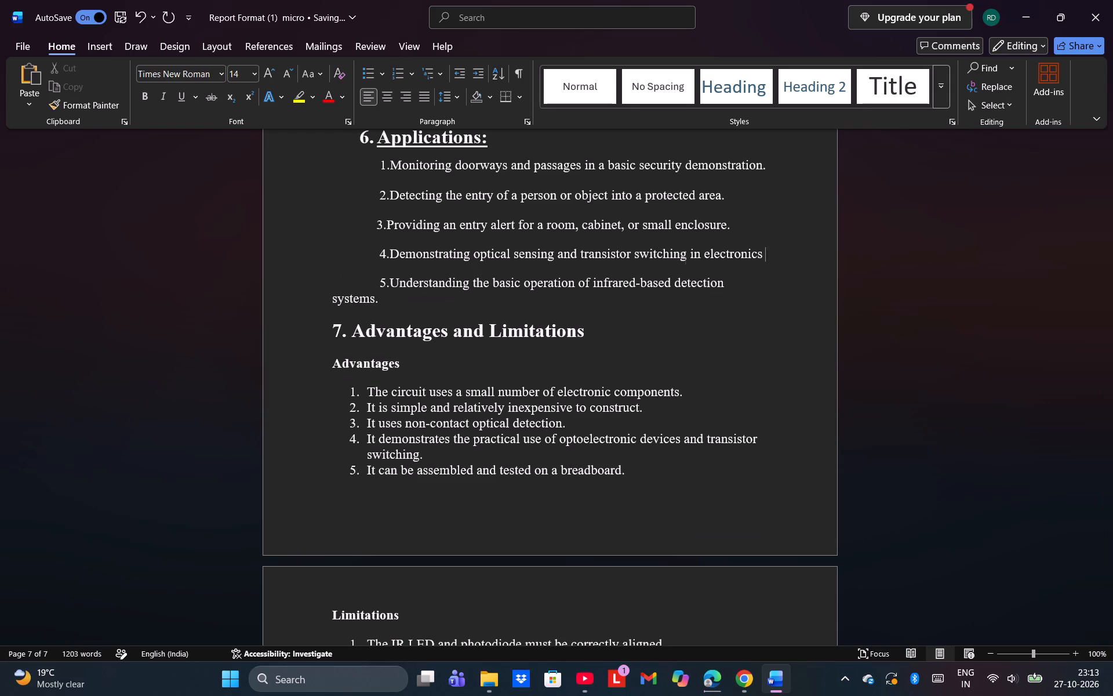
{"action": "key", "text": "Left"}
{"action": "key", "text": "Left"}
{"action": "key", "text": "Left"}
{"action": "key", "text": "Left"}
{"action": "key", "text": "Left"}
{"action": "key", "text": "Left"}
{"action": "key", "text": "period"}
Shorten the fifth Applications item by removing "systems", ending the sentence with "infrared-based detection.".
{"action": "key", "text": "Down"}
{"action": "key", "text": "Left"}
{"action": "key", "text": "Left"}
{"action": "key", "text": "Left"}
{"action": "key", "text": "Left"}
{"action": "key", "text": "Left"}
{"action": "key", "text": "Left"}
{"action": "key", "text": "Left"}
{"action": "key", "text": "Left"}
{"action": "key", "text": "Left"}
{"action": "key", "text": "Left"}
{"action": "key", "text": "Left"}
{"action": "key", "text": "Left"}
{"action": "key", "text": "Left"}
{"action": "key", "text": "Left"}
{"action": "key", "text": "Left"}
{"action": "key", "text": "Left"}
{"action": "key", "text": "Left"}
{"action": "key", "text": "Left"}
{"action": "key", "text": "Left"}
{"action": "key", "text": "Left"}
{"action": "key", "text": "Down"}
{"action": "key", "text": "BackSpace"}
{"action": "key", "text": "BackSpace"}
{"action": "key", "text": "BackSpace"}
{"action": "key", "text": "BackSpace"}
{"action": "key", "text": "BackSpace"}
{"action": "key", "text": "BackSpace"}
{"action": "key", "text": "BackSpace"}
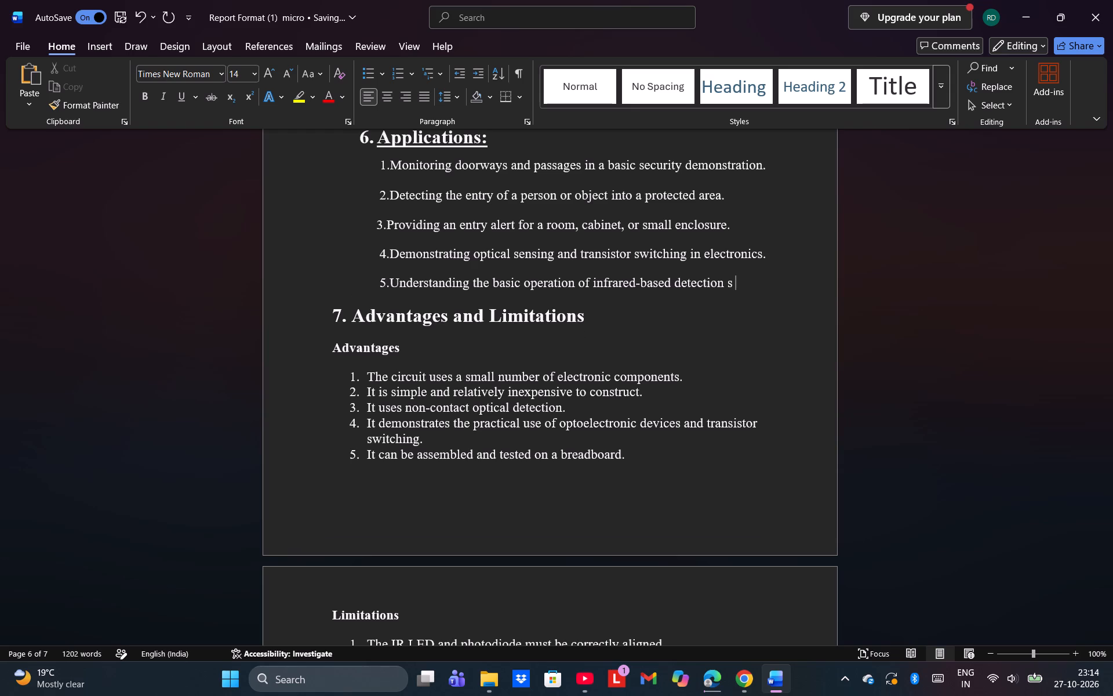
{"action": "key", "text": "BackSpace"}
{"action": "key", "text": "BackSpace"}
{"action": "key", "text": "period"}
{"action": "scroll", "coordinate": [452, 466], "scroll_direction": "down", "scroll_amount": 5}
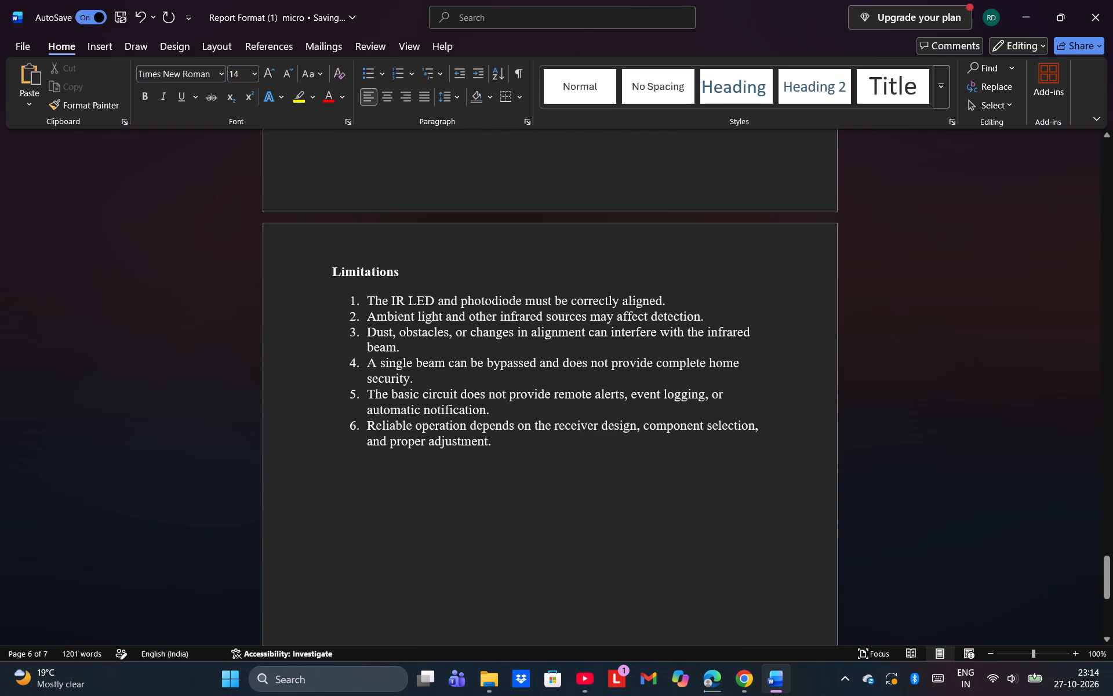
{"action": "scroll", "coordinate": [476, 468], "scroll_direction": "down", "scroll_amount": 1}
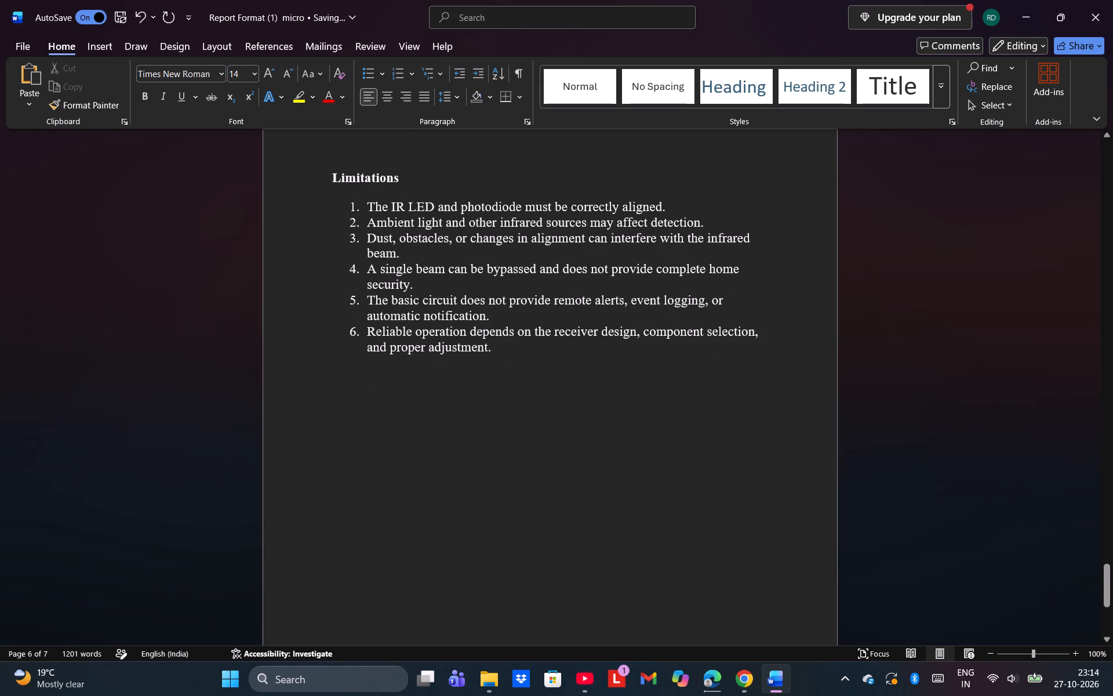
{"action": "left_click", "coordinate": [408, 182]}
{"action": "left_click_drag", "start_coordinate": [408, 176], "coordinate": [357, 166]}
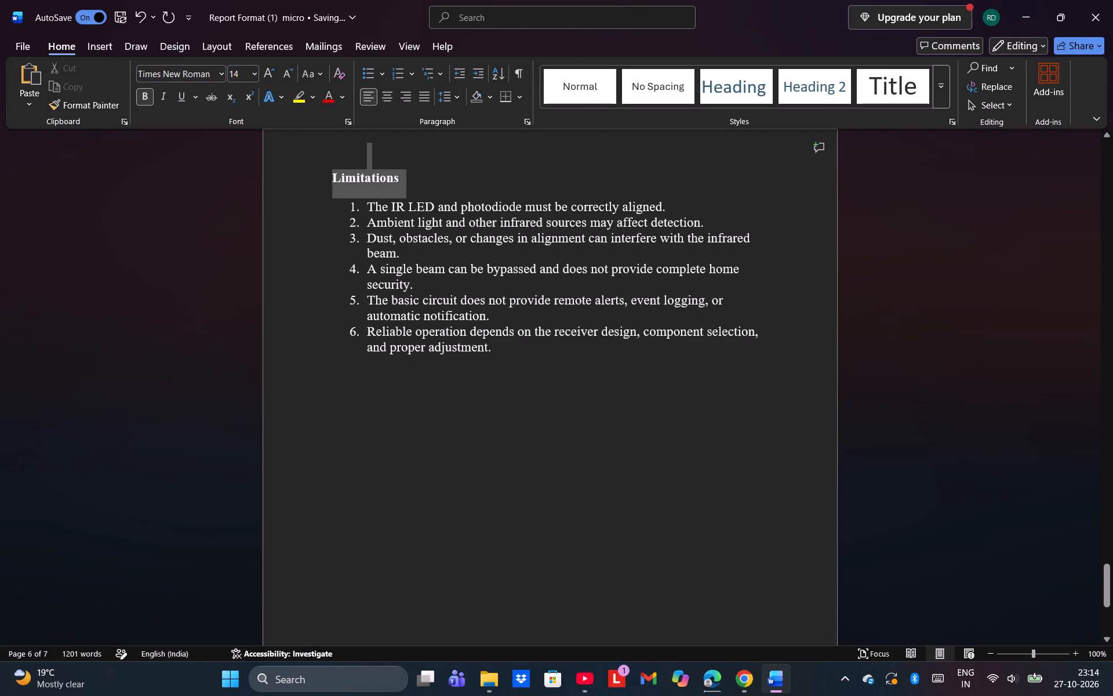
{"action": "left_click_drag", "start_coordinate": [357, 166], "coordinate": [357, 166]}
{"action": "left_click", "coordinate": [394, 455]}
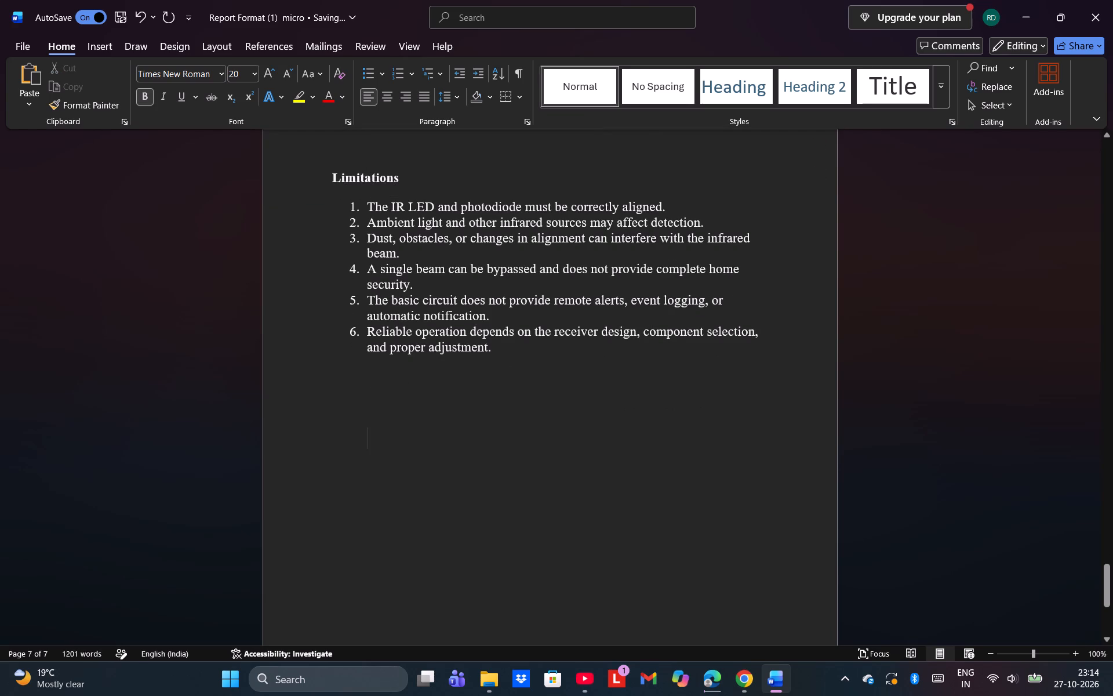
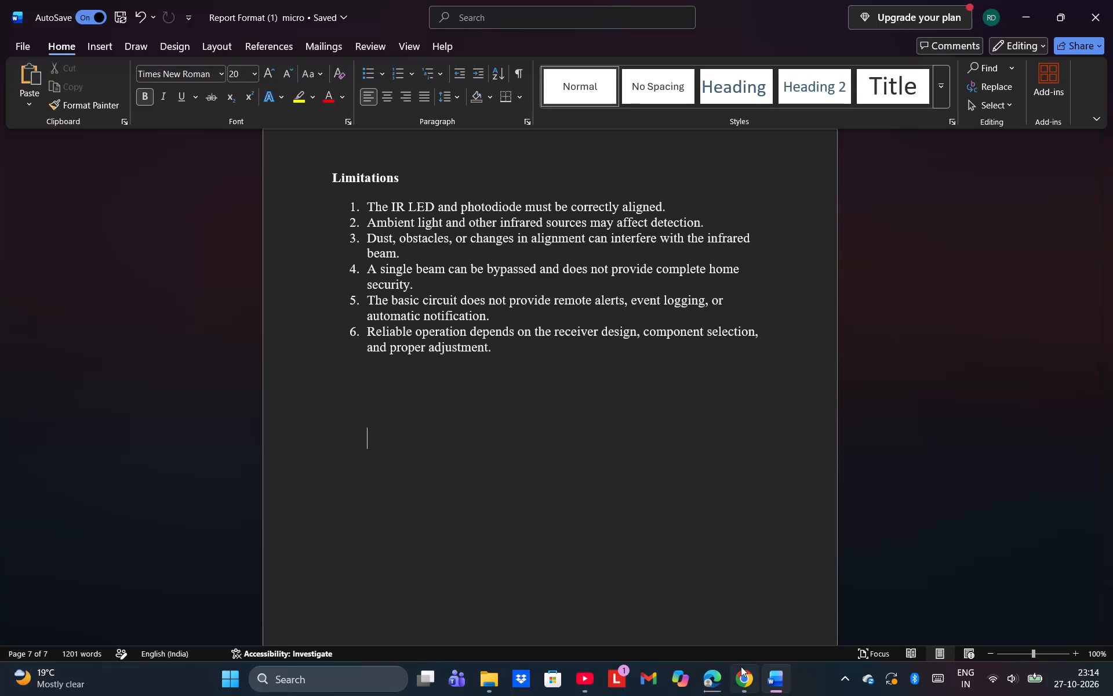
Copy the "8. Conclusion" heading and its two paragraphs from the ChatGPT draft into the Word report, below the Limitations list.
{"action": "left_click", "coordinate": [744, 666]}
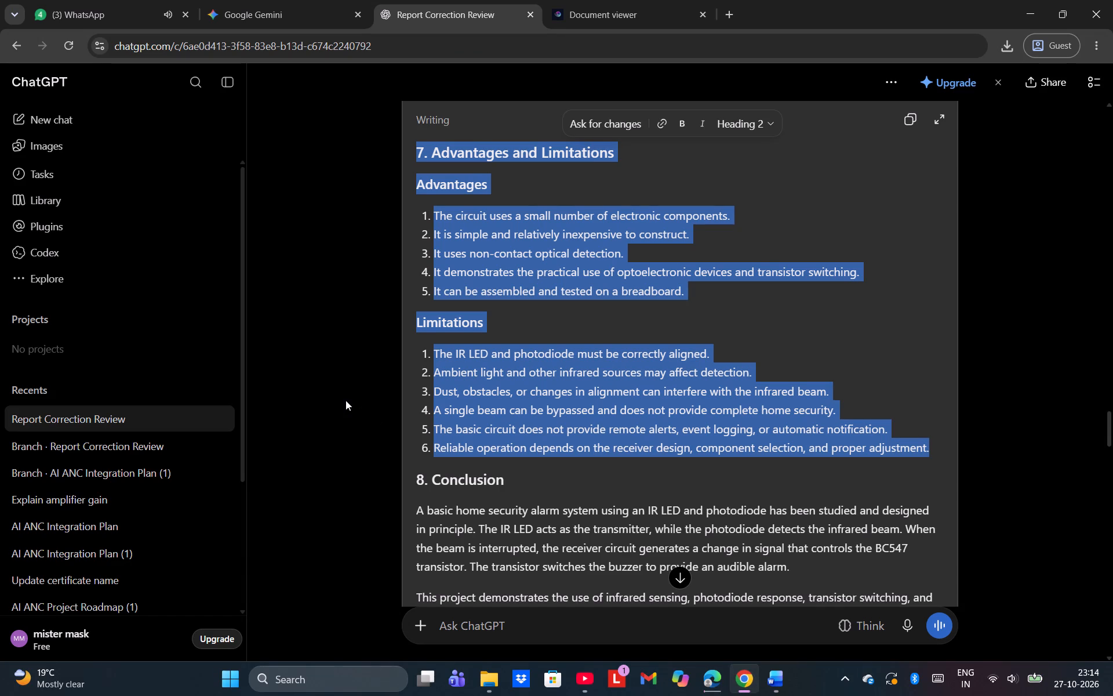
{"action": "left_click", "coordinate": [345, 400]}
{"action": "scroll", "coordinate": [596, 483], "scroll_direction": "down", "scroll_amount": 2}
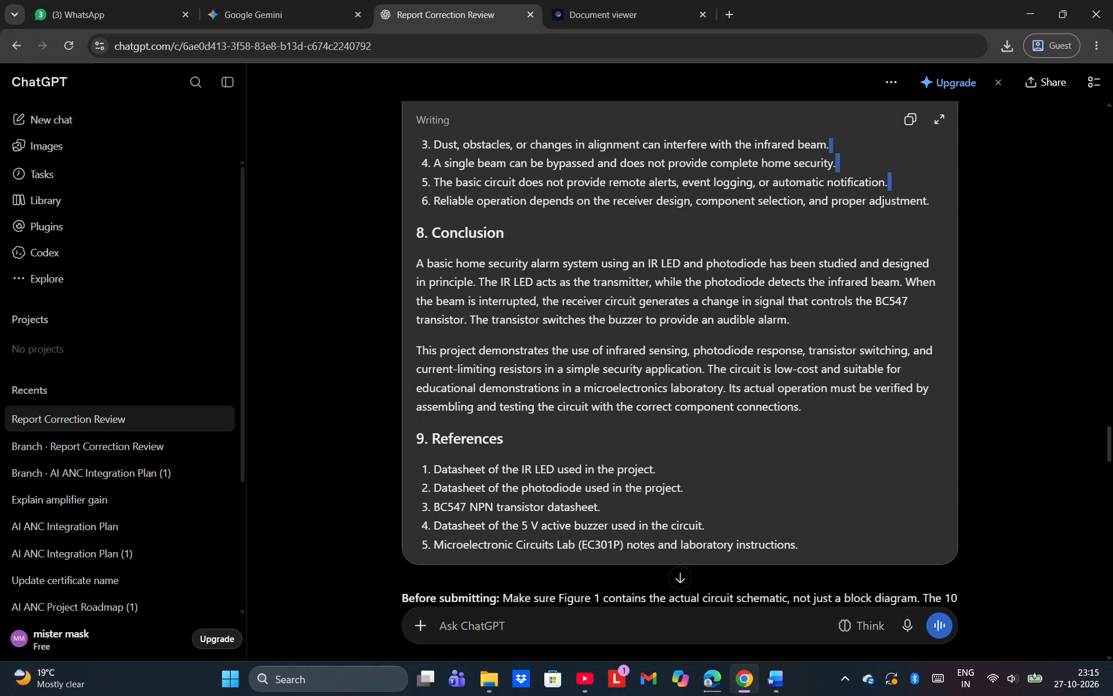
{"action": "left_click", "coordinate": [809, 409]}
{"action": "left_click_drag", "start_coordinate": [809, 409], "coordinate": [403, 233]}
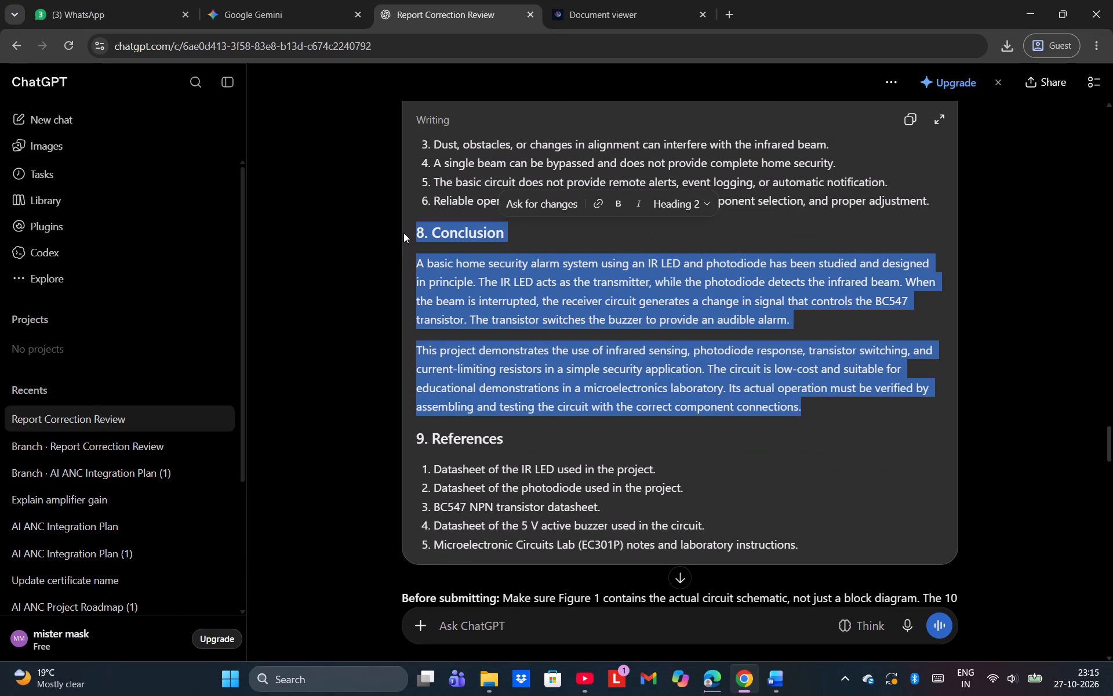
{"action": "key", "text": "ctrl+c"}
{"action": "left_click", "coordinate": [784, 676]}
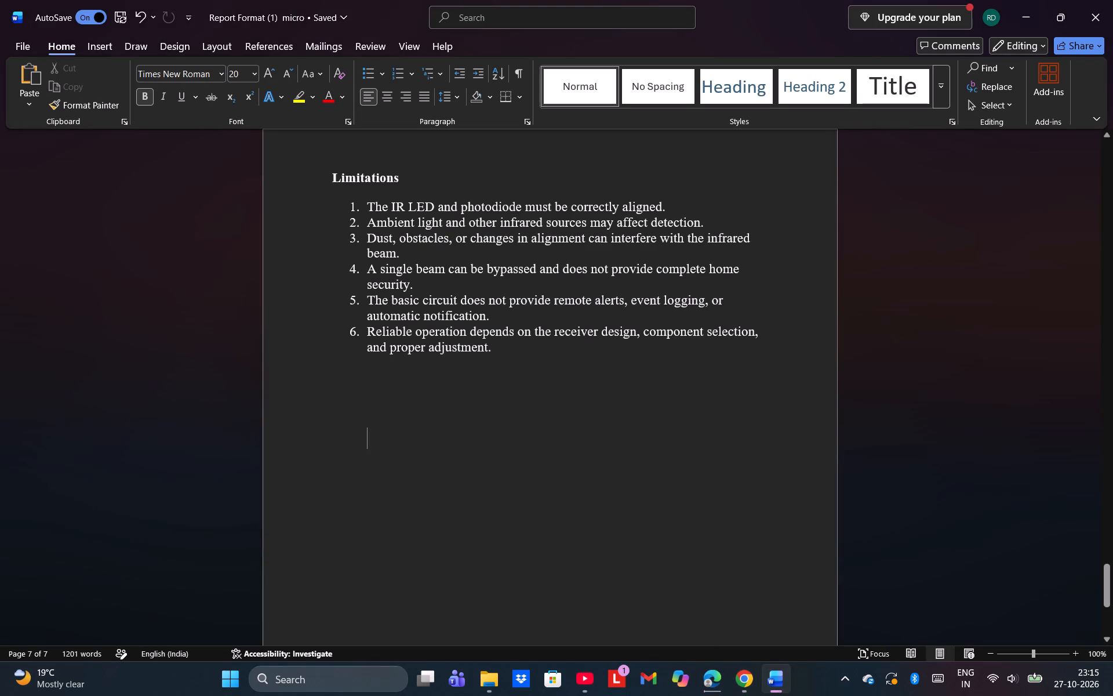
{"action": "key", "text": "ctrl+v"}
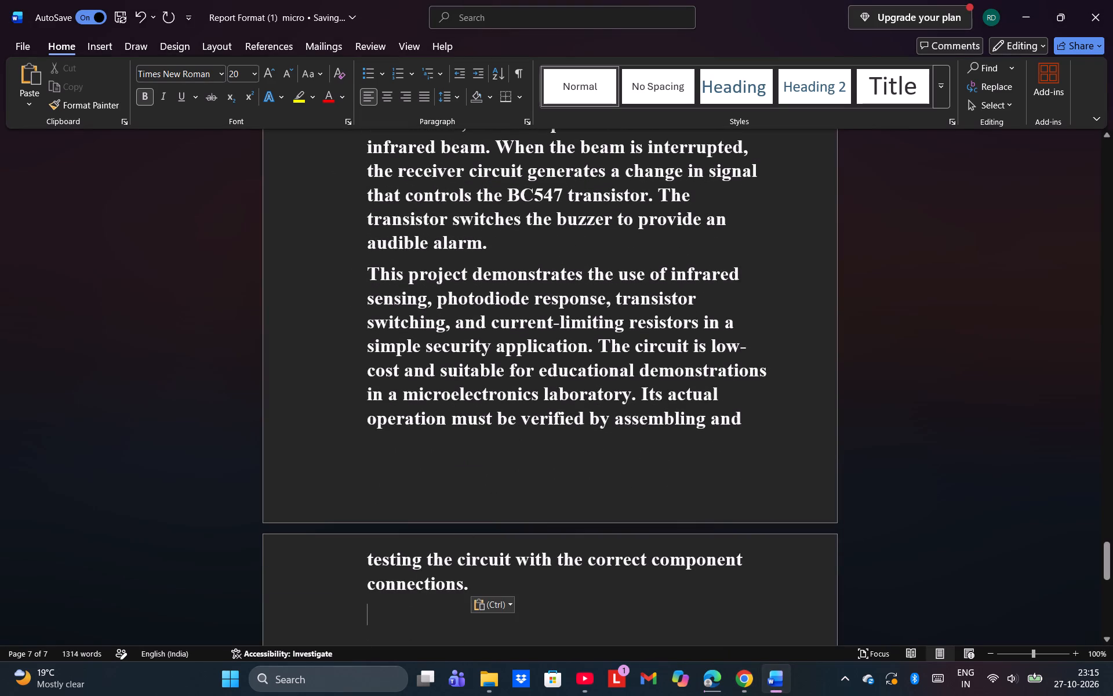
Set the two Conclusion body paragraphs to font size 14 and remove their bold formatting, leaving out the heading.
{"action": "left_click", "coordinate": [482, 584]}
{"action": "left_click", "coordinate": [482, 577]}
{"action": "left_click_drag", "start_coordinate": [482, 577], "coordinate": [412, 469]}
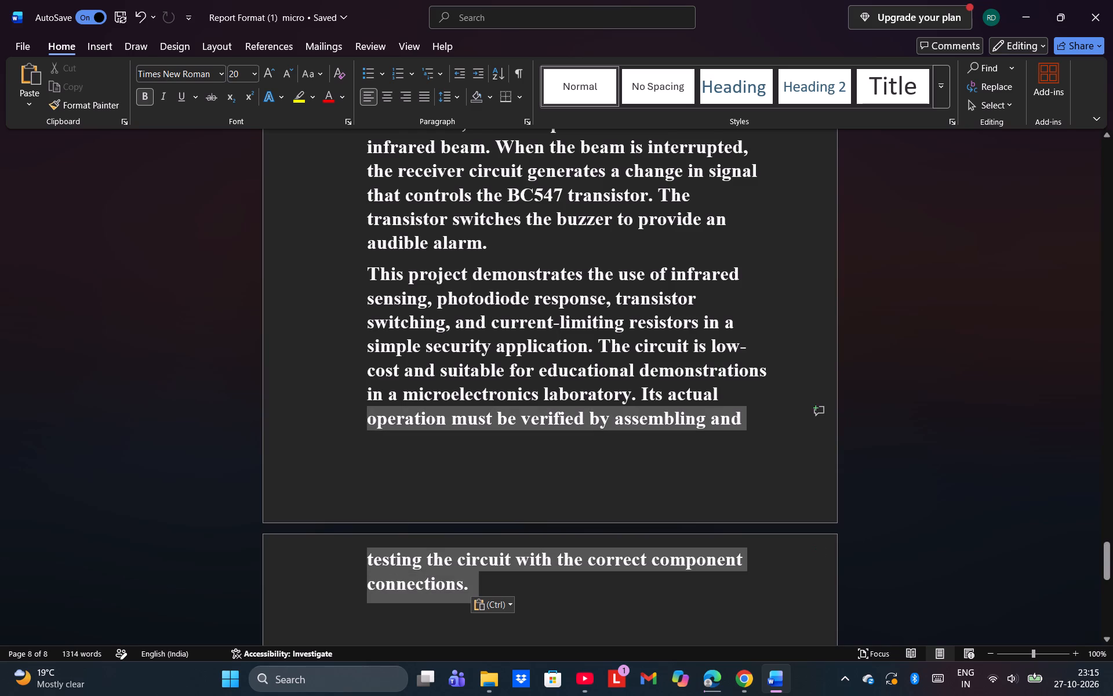
{"action": "left_click_drag", "start_coordinate": [412, 469], "coordinate": [365, 202]}
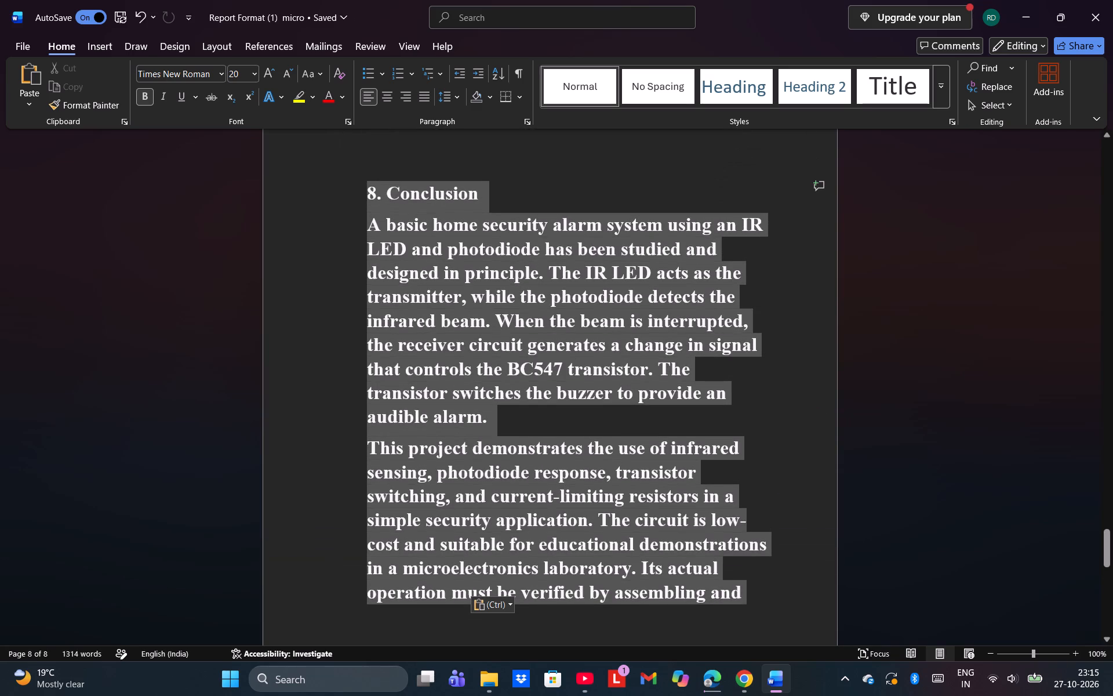
{"action": "left_click_drag", "start_coordinate": [365, 202], "coordinate": [365, 220]}
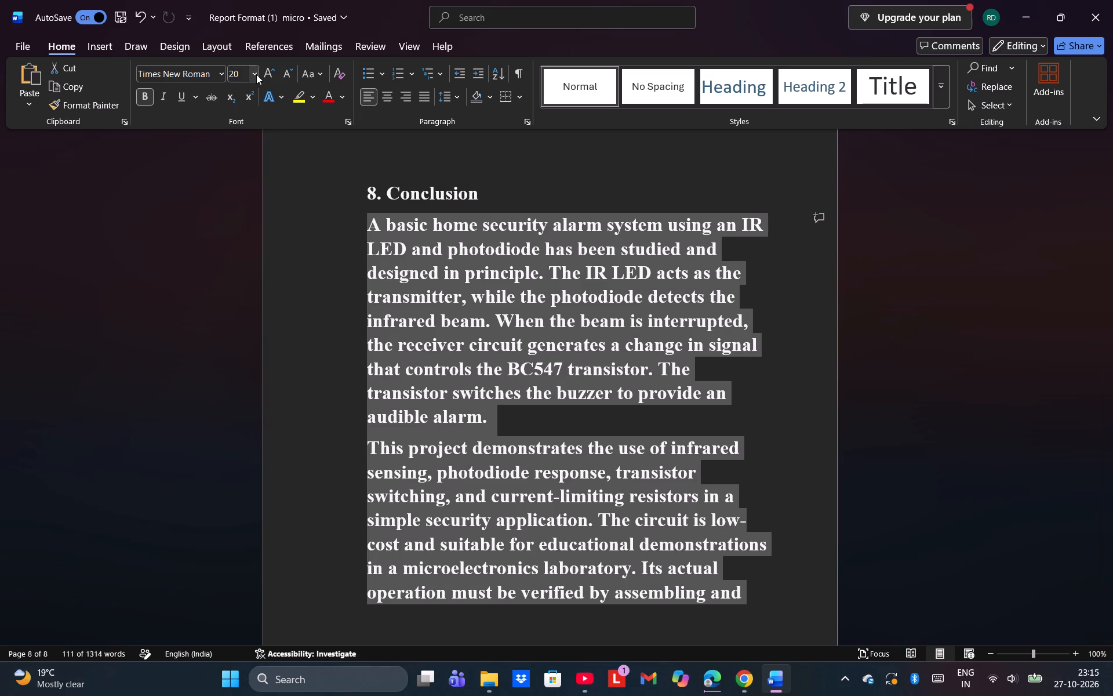
{"action": "left_click", "coordinate": [256, 74]}
{"action": "left_click", "coordinate": [246, 182]}
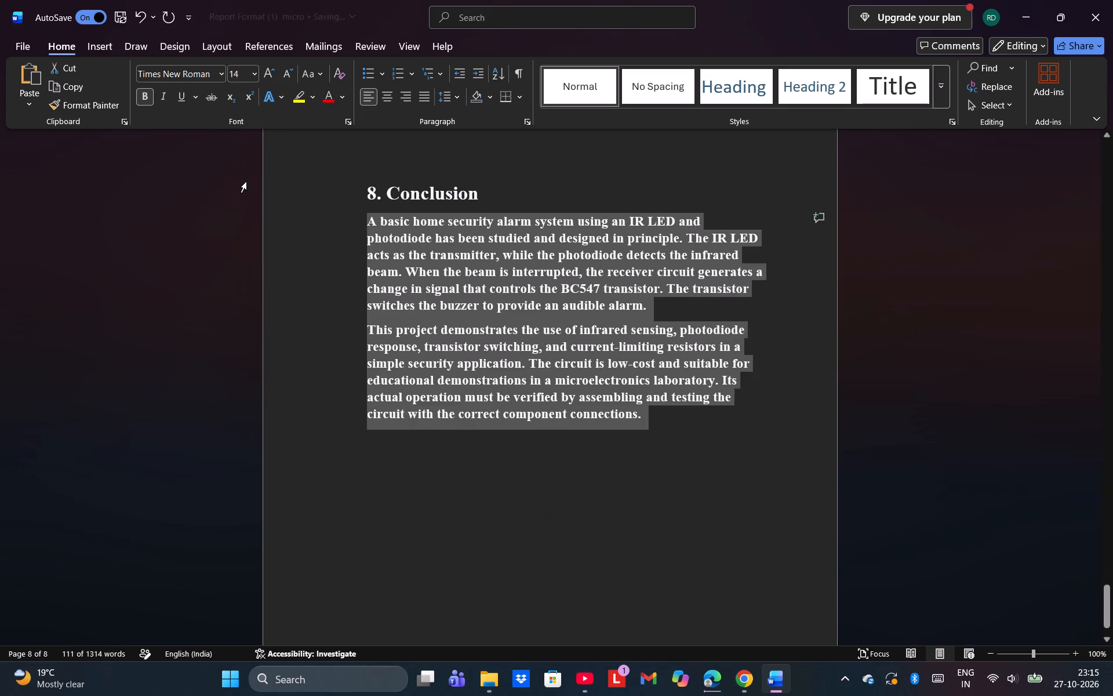
{"action": "left_click", "coordinate": [144, 102]}
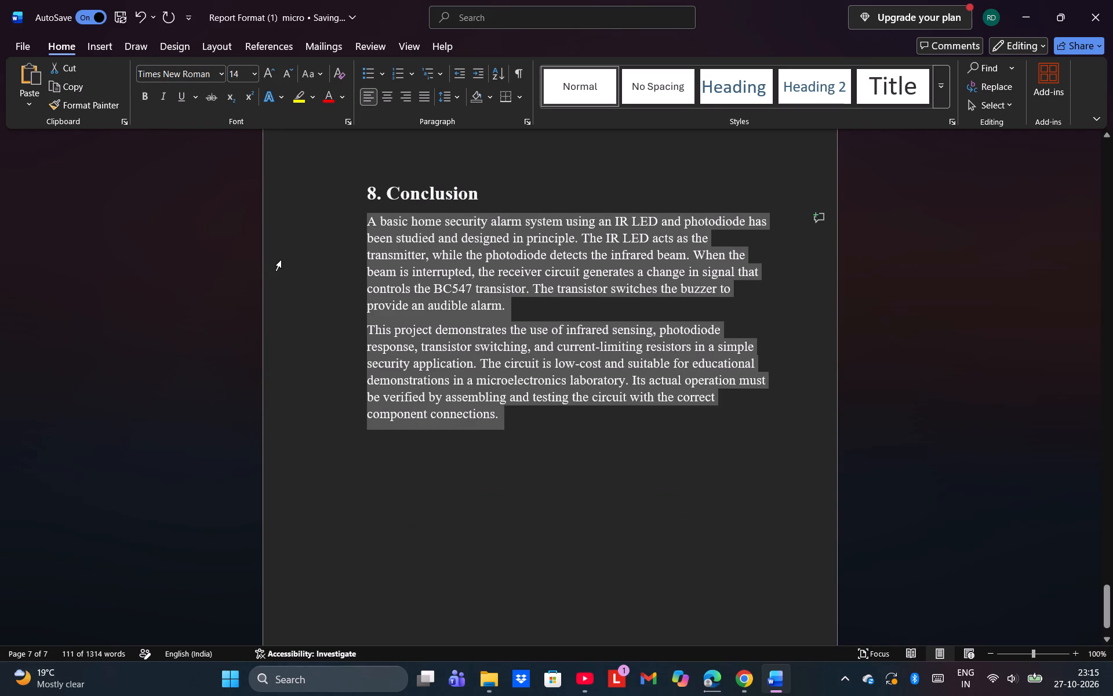
Copy the "9. References" heading and its five entries from the ChatGPT draft into the Word report, a blank line below the Conclusion.
{"action": "scroll", "coordinate": [304, 272], "scroll_direction": "up", "scroll_amount": 2}
{"action": "scroll", "coordinate": [304, 272], "scroll_direction": "down", "scroll_amount": 1}
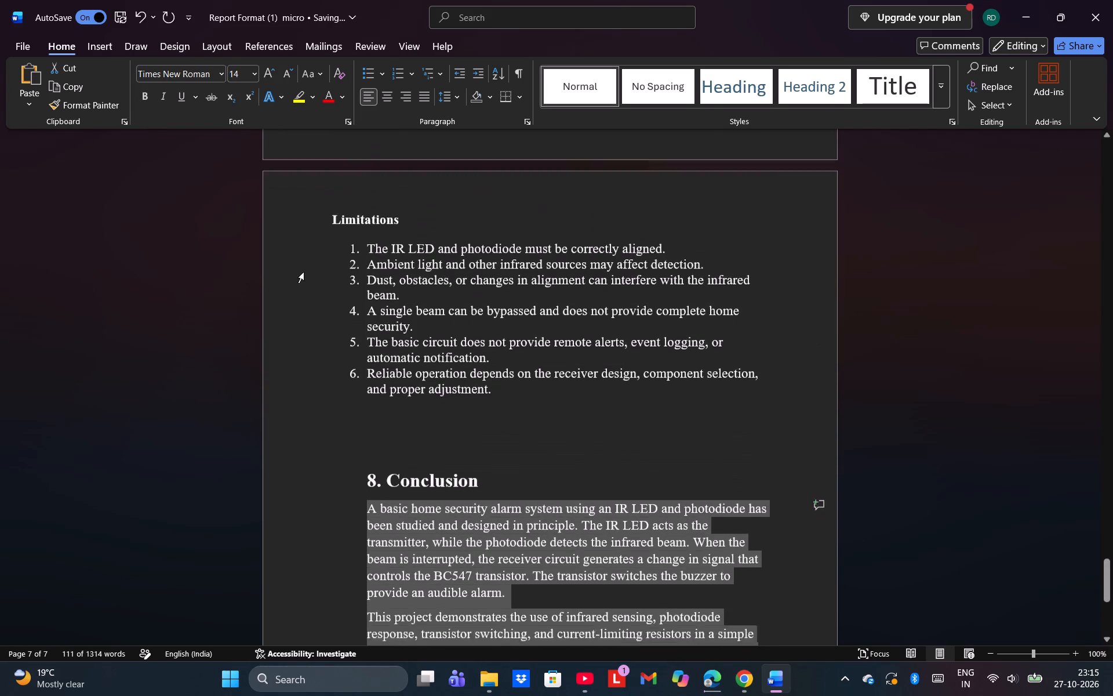
{"action": "scroll", "coordinate": [304, 272], "scroll_direction": "down", "scroll_amount": 1}
{"action": "left_click", "coordinate": [374, 643]}
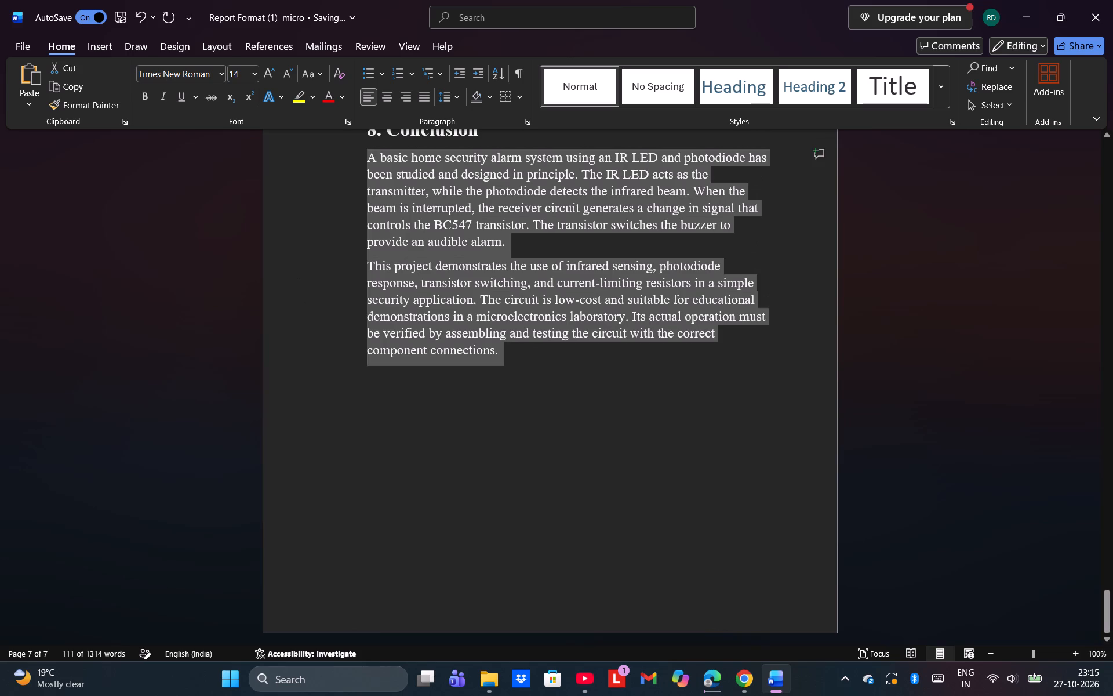
{"action": "left_click", "coordinate": [751, 683]}
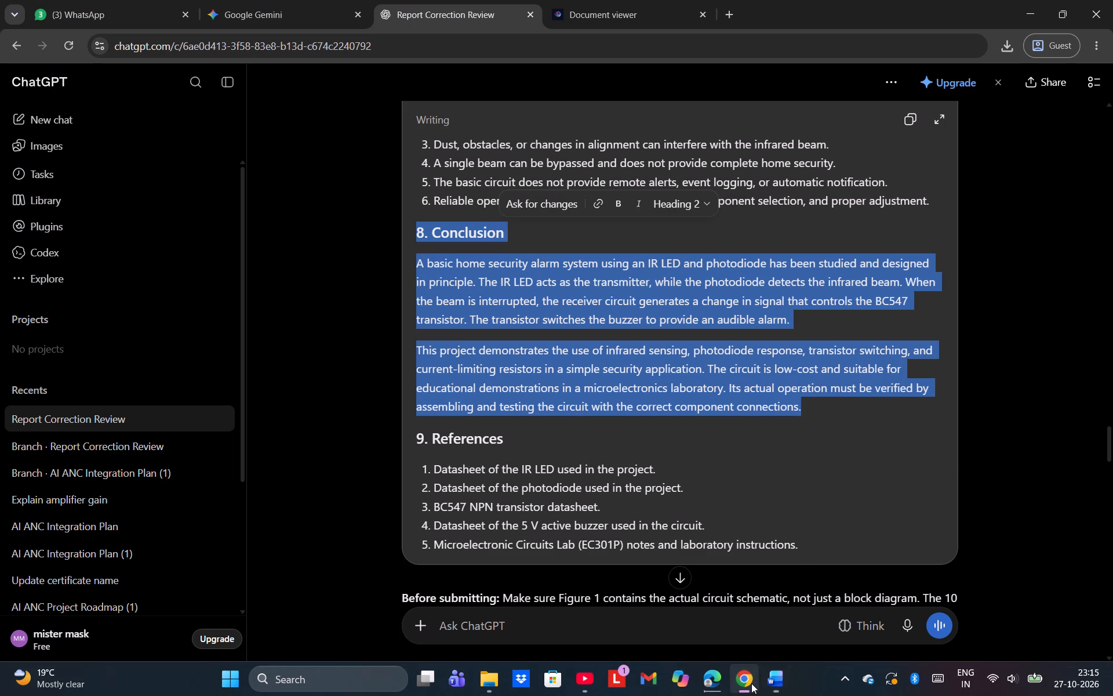
{"action": "left_click", "coordinate": [809, 540]}
{"action": "left_click_drag", "start_coordinate": [809, 540], "coordinate": [400, 440]}
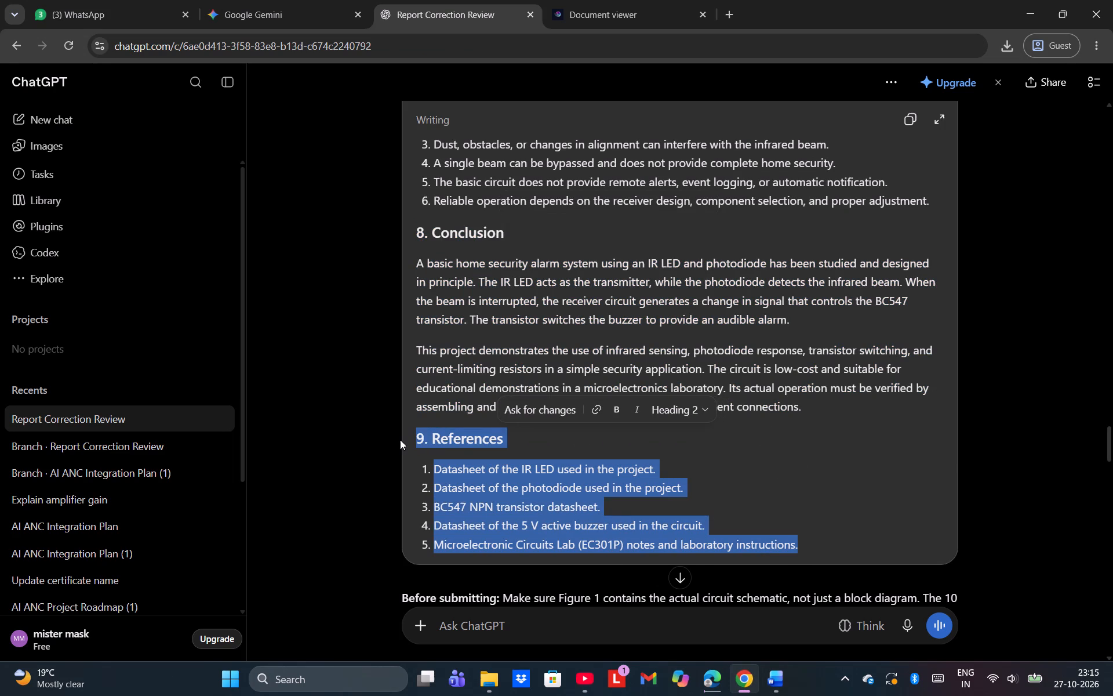
{"action": "key", "text": "ctrl+c"}
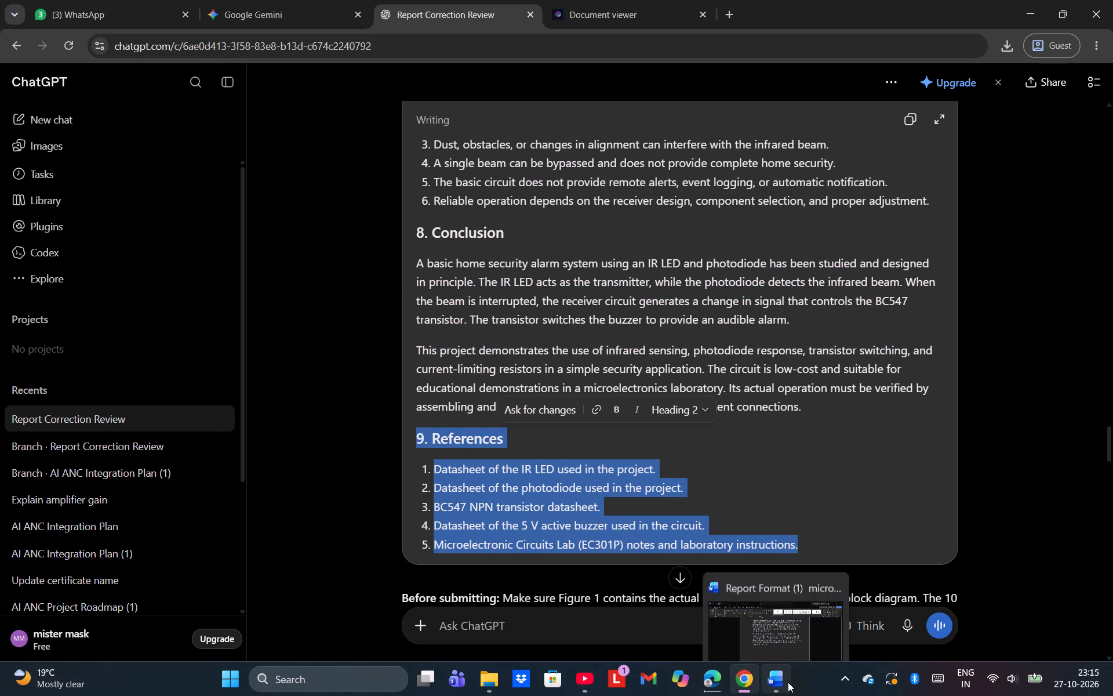
{"action": "left_click", "coordinate": [788, 682]}
{"action": "key", "text": "Return"}
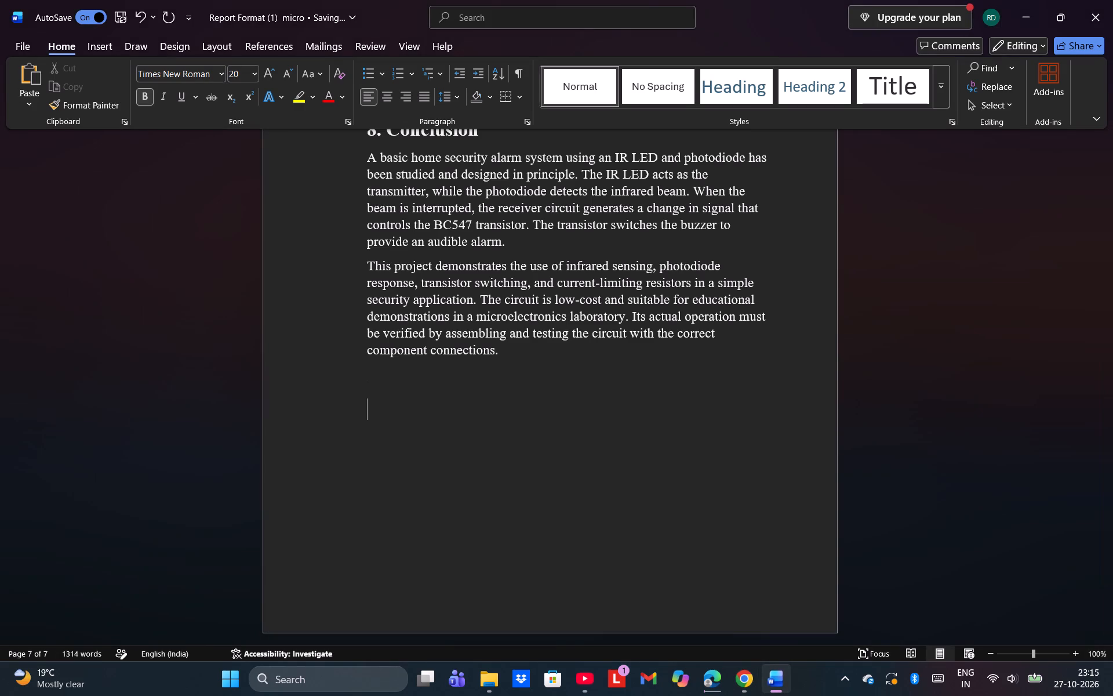
{"action": "key", "text": "ctrl+v"}
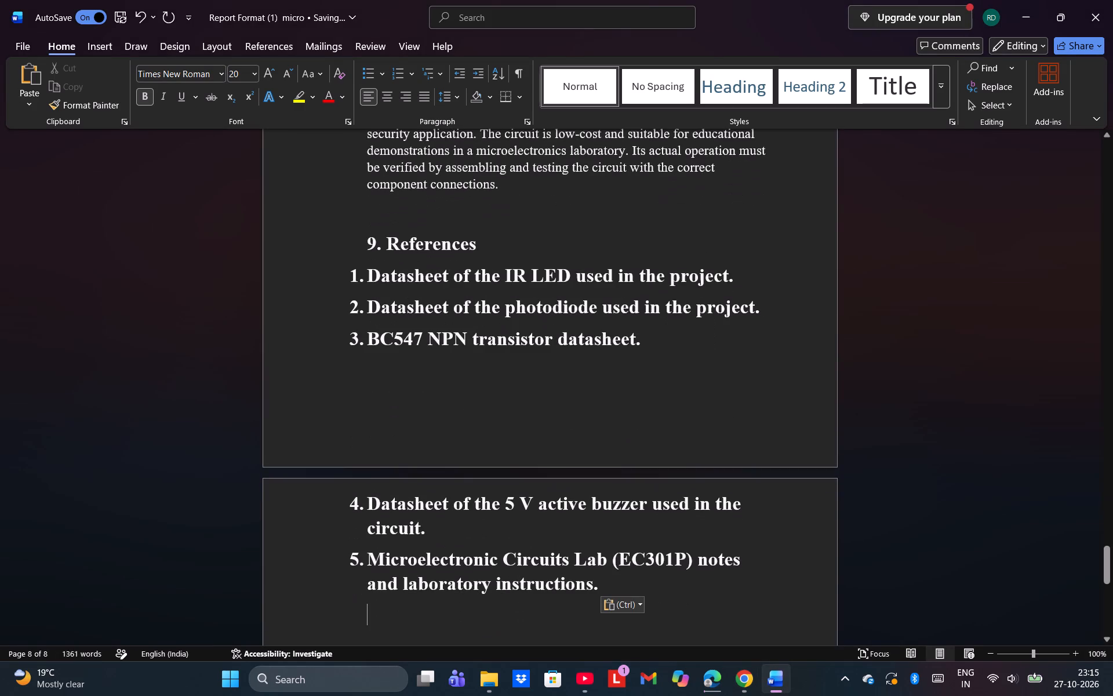
Set the five References list entries to font size 14 and remove their bold formatting.
{"action": "left_click", "coordinate": [614, 579]}
{"action": "left_click_drag", "start_coordinate": [614, 579], "coordinate": [480, 471]}
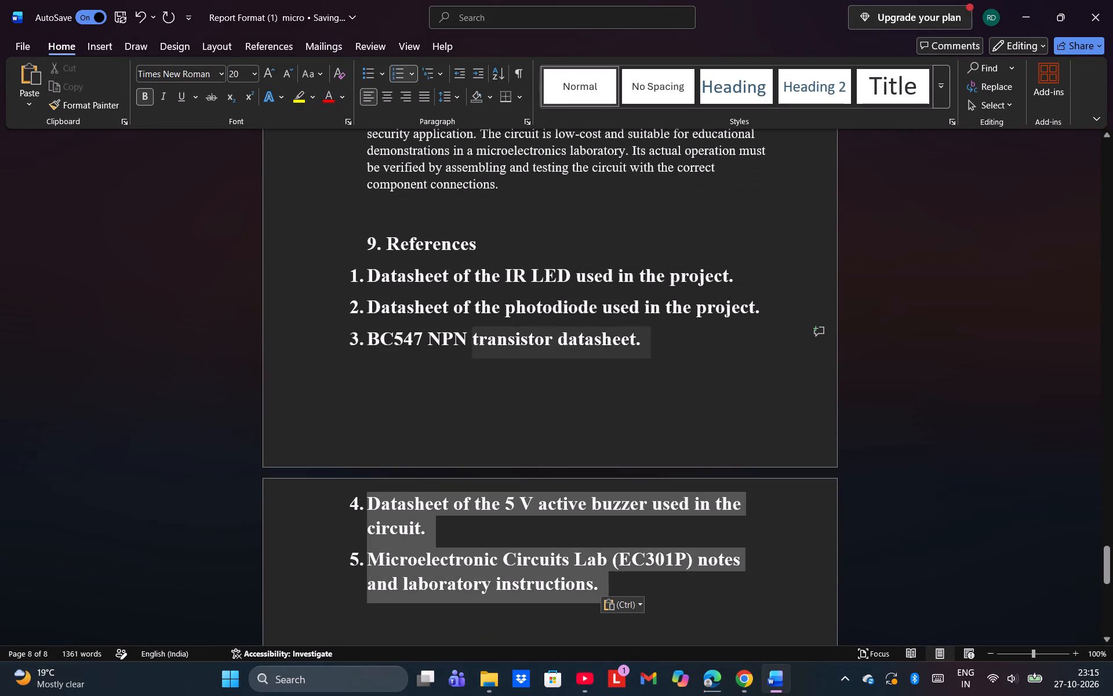
{"action": "left_click_drag", "start_coordinate": [480, 471], "coordinate": [355, 273]}
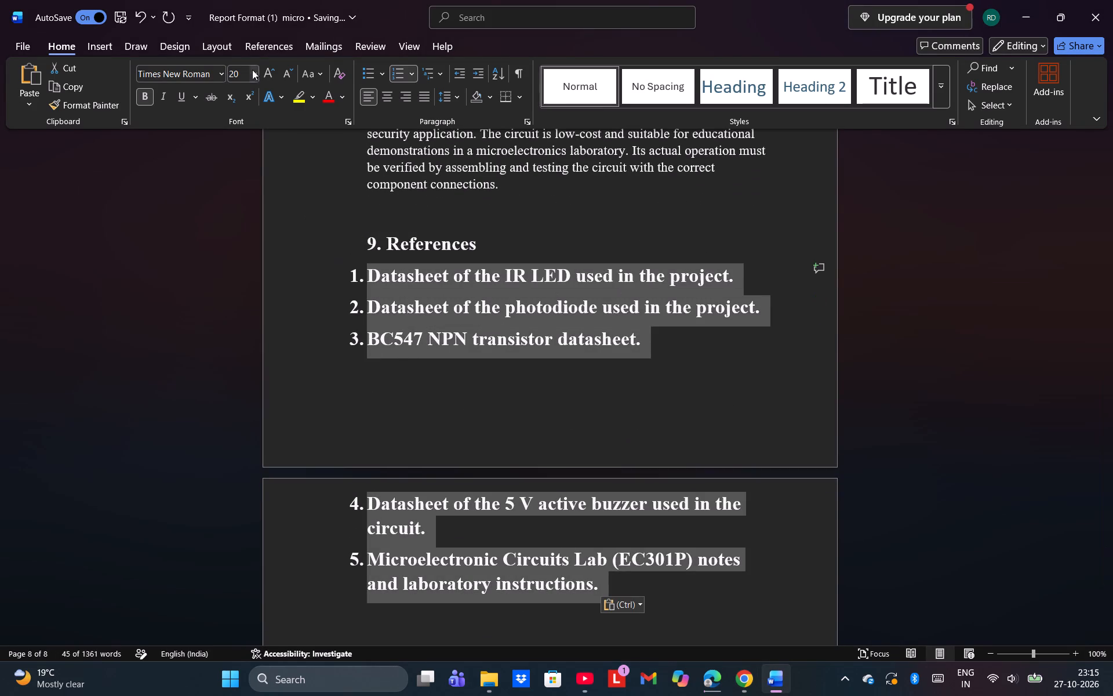
{"action": "left_click", "coordinate": [254, 78]}
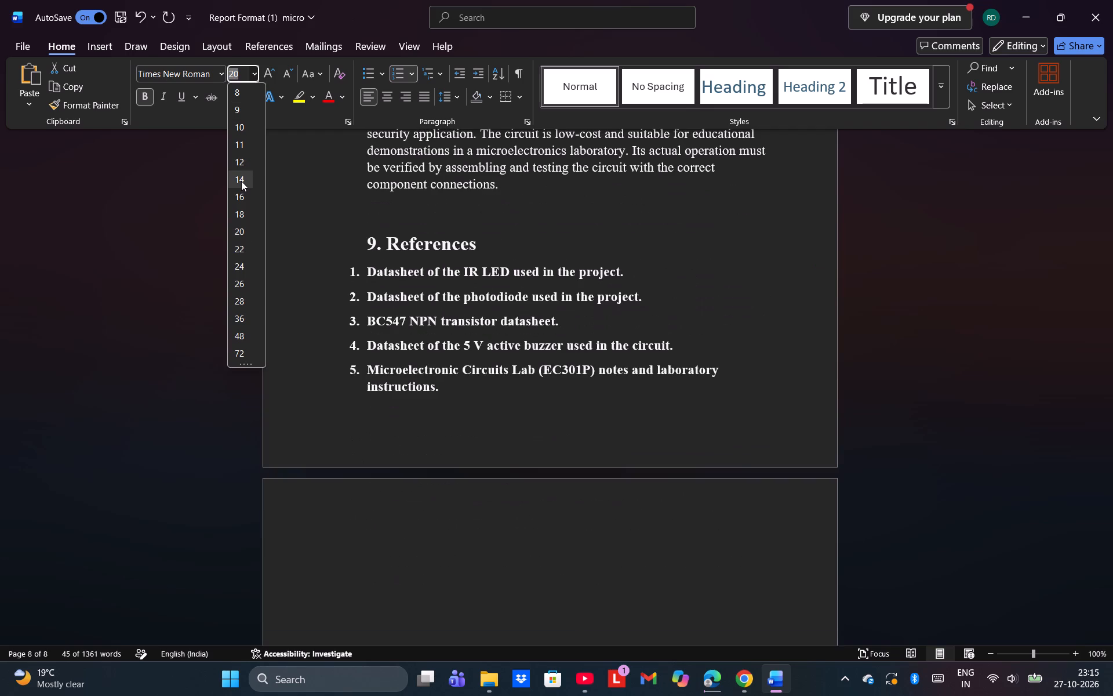
{"action": "left_click", "coordinate": [241, 181]}
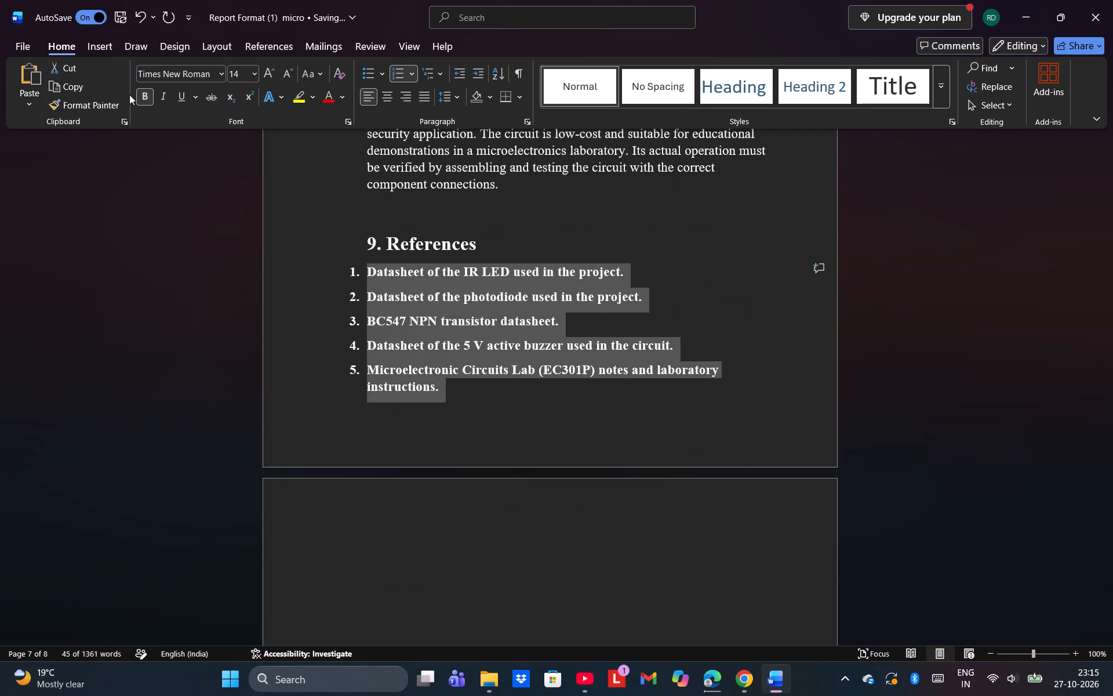
{"action": "left_click", "coordinate": [143, 96]}
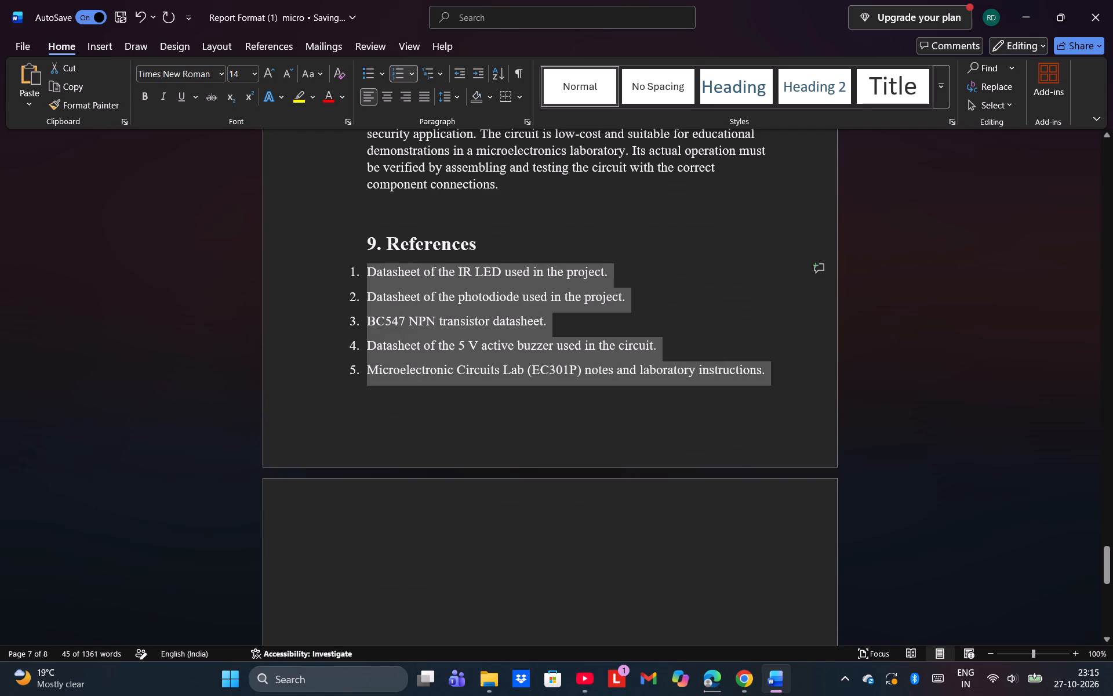
Replace the automatic number of the IR LED datasheet reference with a manual "1." indented slightly past the References heading's start.
{"action": "left_click", "coordinate": [343, 245]}
{"action": "left_click", "coordinate": [347, 270]}
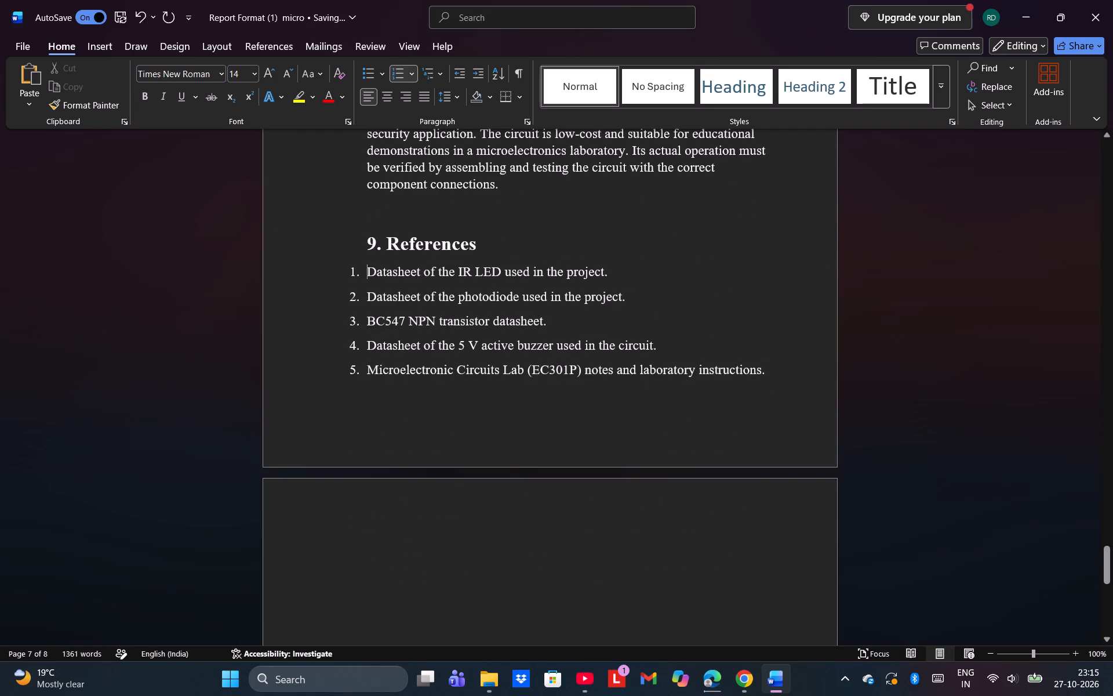
{"action": "key", "text": "space"}
{"action": "key", "text": "BackSpace"}
{"action": "key", "text": "Left"}
{"action": "key", "text": "space"}
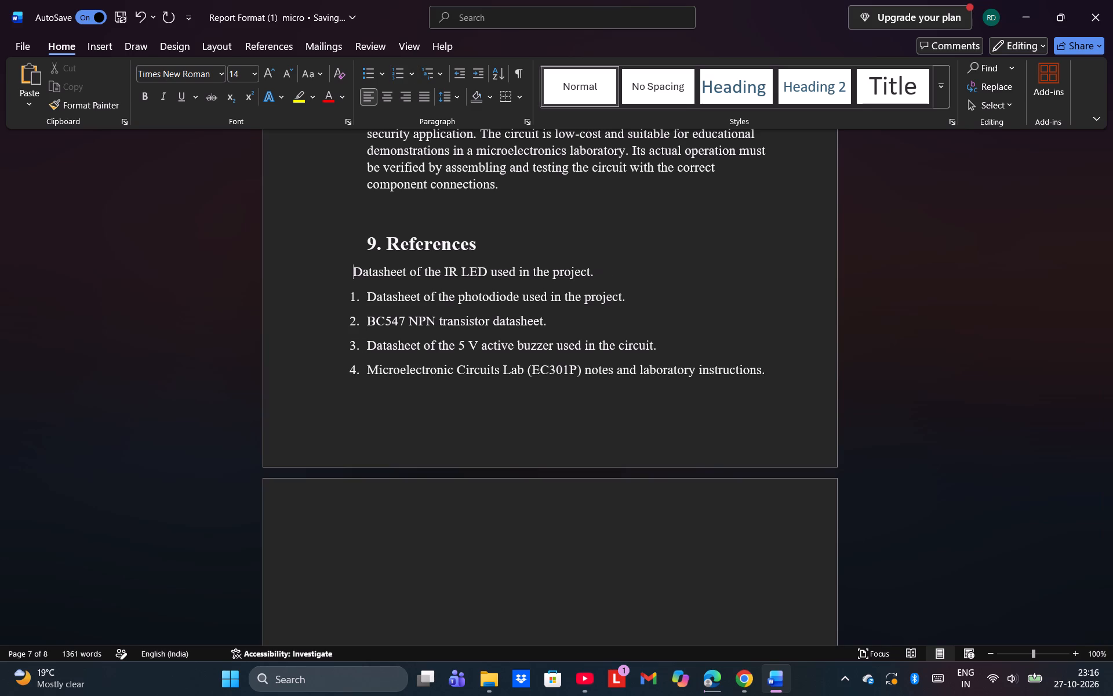
{"action": "key", "text": "space"}
{"action": "key", "text": "space"}
{"action": "key", "text": "space"}
{"action": "key", "text": "space"}
{"action": "key", "text": "space"}
{"action": "key", "text": "space"}
{"action": "key", "text": "space"}
{"action": "key", "text": "space"}
{"action": "key", "text": "space"}
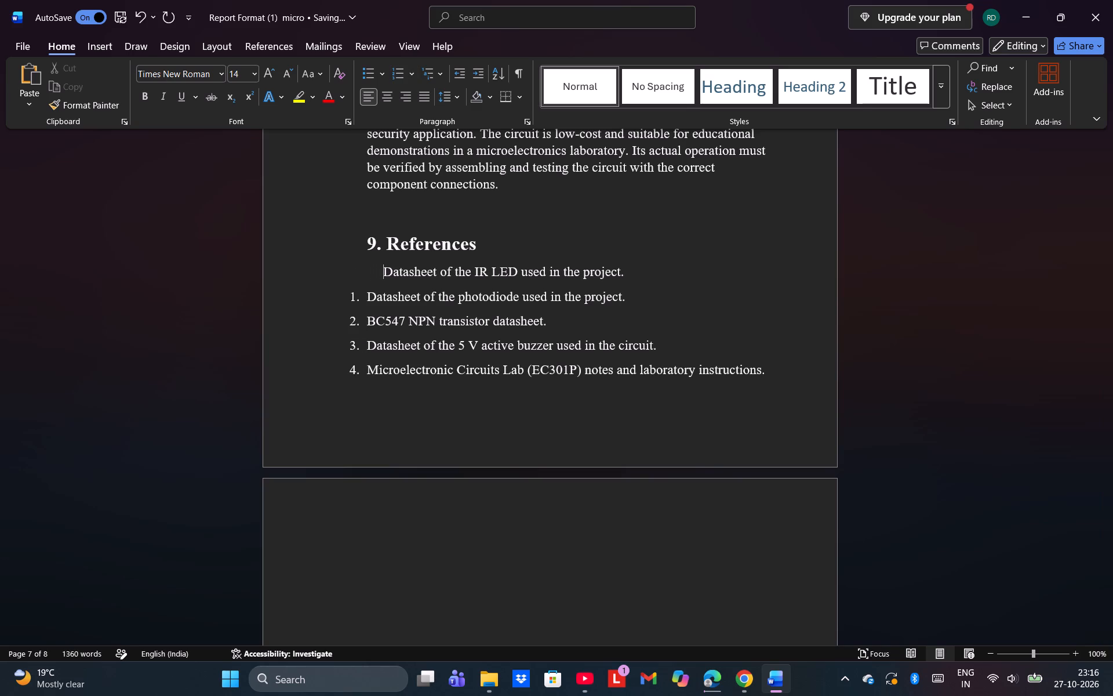
{"action": "key", "text": "space"}
{"action": "type", "text": "1,"}
{"action": "key", "text": "BackSpace"}
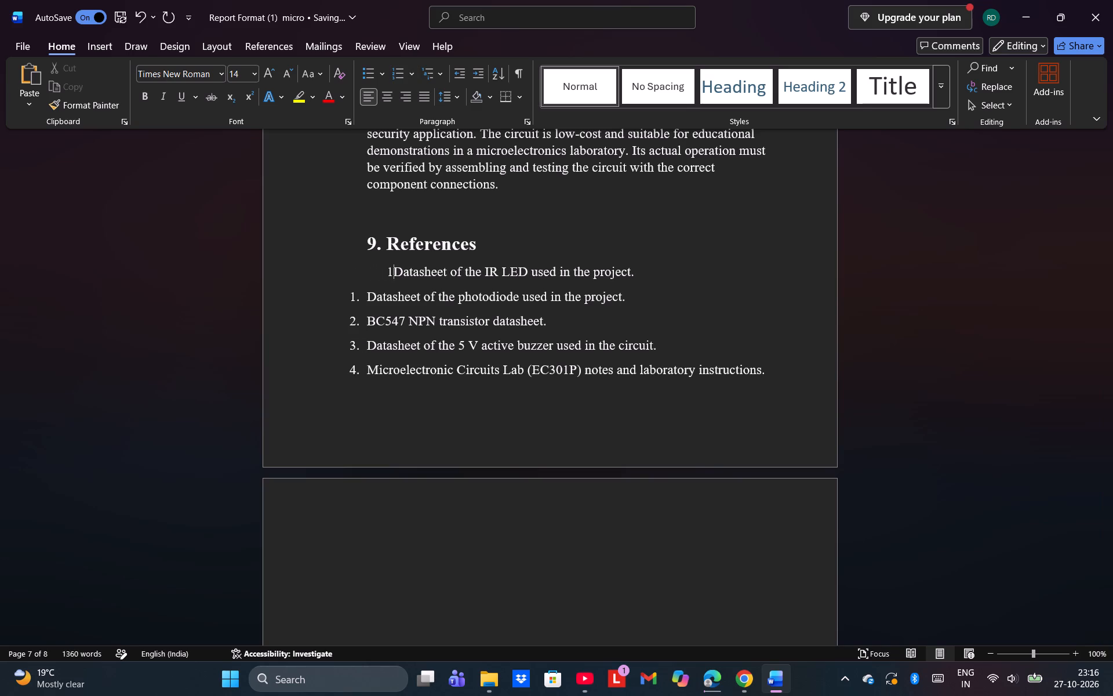
{"action": "key", "text": "period"}
Replace the automatic number of the photodiode datasheet reference with a manual "2." aligned under the first entry's number.
{"action": "key", "text": "Left"}
{"action": "key", "text": "Down"}
{"action": "key", "text": "Left"}
{"action": "key", "text": "Left"}
{"action": "key", "text": "Left"}
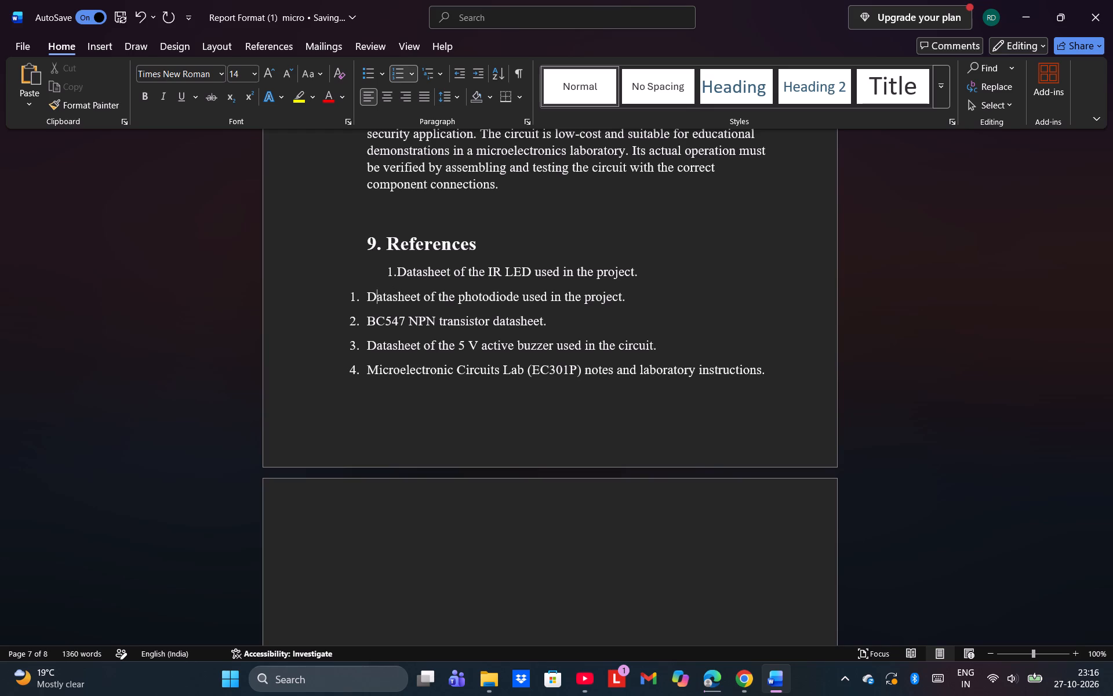
{"action": "key", "text": "Left"}
{"action": "key", "text": "Left"}
{"action": "key", "text": "BackSpace"}
{"action": "key", "text": "2"}
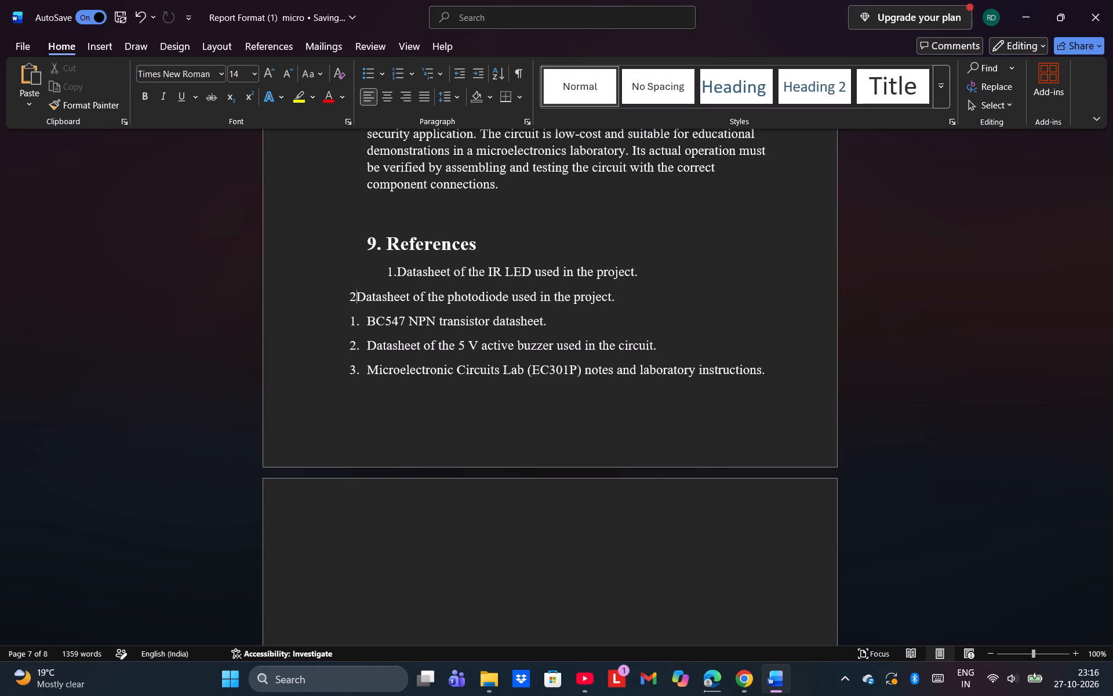
{"action": "key", "text": "BackSpace"}
{"action": "key", "text": "space"}
{"action": "key", "text": "space"}
{"action": "key", "text": "space"}
{"action": "key", "text": "space"}
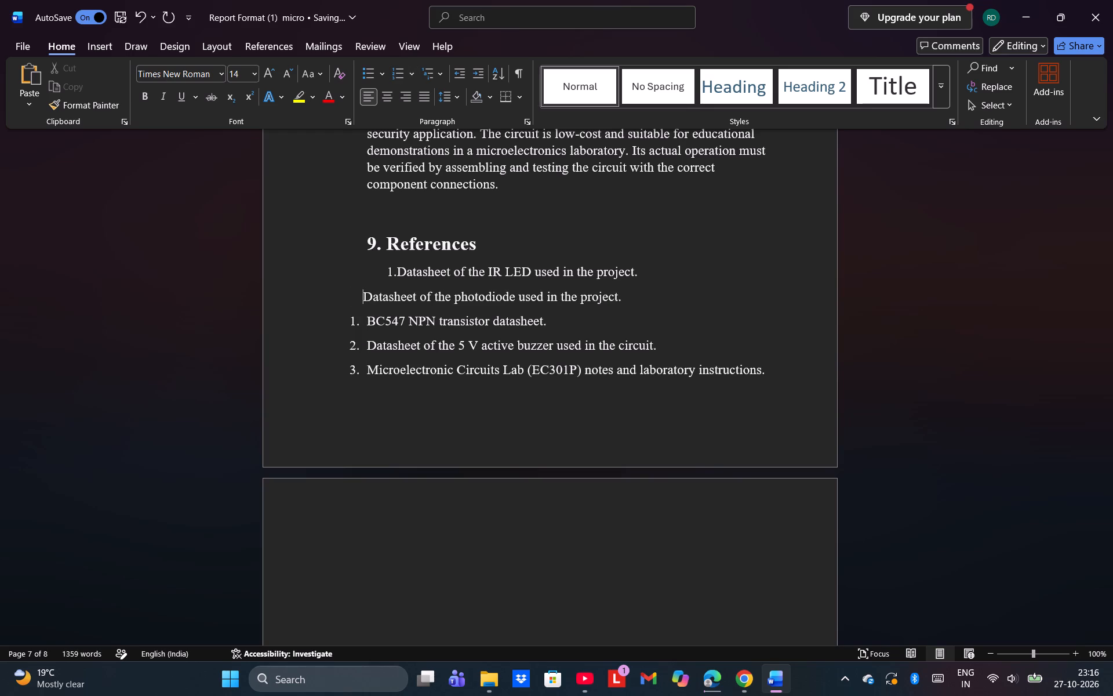
{"action": "key", "text": "space"}
{"action": "key", "text": "space"}
{"action": "key", "text": "space"}
{"action": "key", "text": "space"}
{"action": "key", "text": "space"}
{"action": "key", "text": "space"}
{"action": "key", "text": "space"}
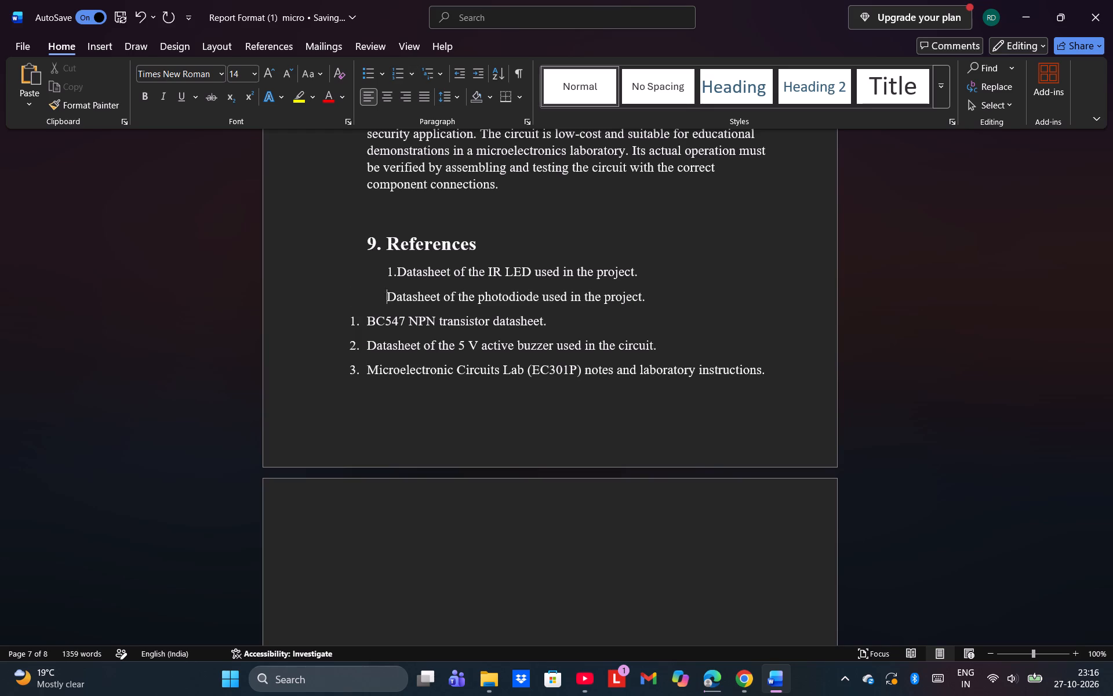
{"action": "type", "text": "2."}
Replace the automatic number of the BC547 NPN transistor datasheet reference with a manual "3." aligned under the entries above.
{"action": "key", "text": "Down"}
{"action": "key", "text": "Left"}
{"action": "key", "text": "Left"}
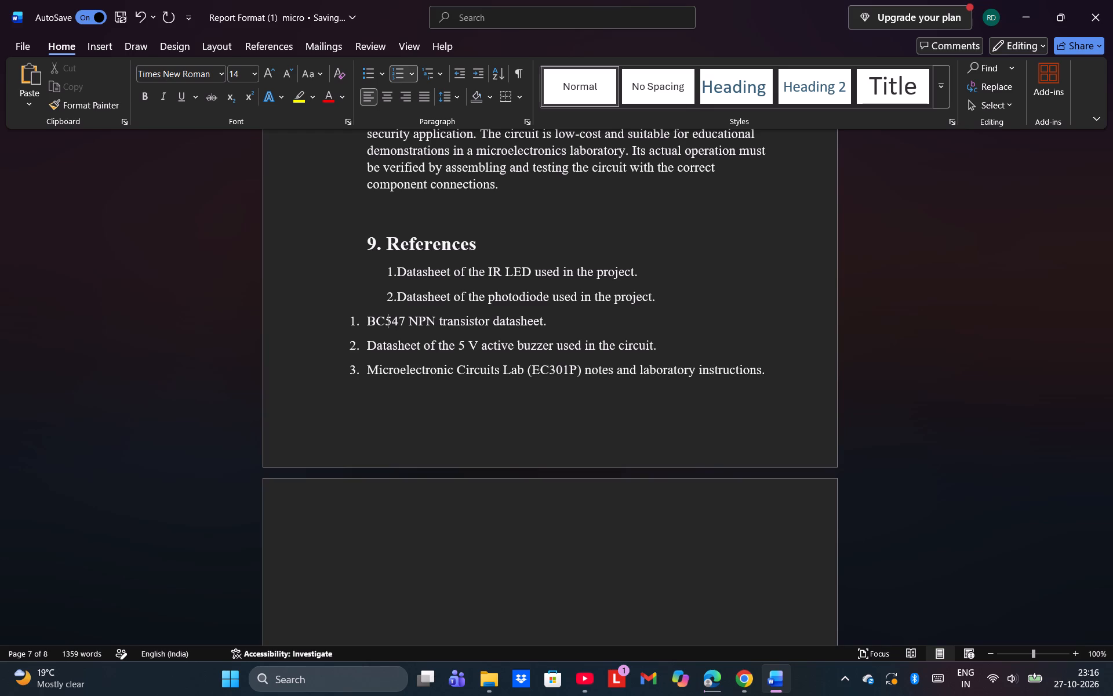
{"action": "key", "text": "Left"}
{"action": "key", "text": "Left"}
{"action": "key", "text": "Left"}
{"action": "key", "text": "BackSpace"}
{"action": "key", "text": "space"}
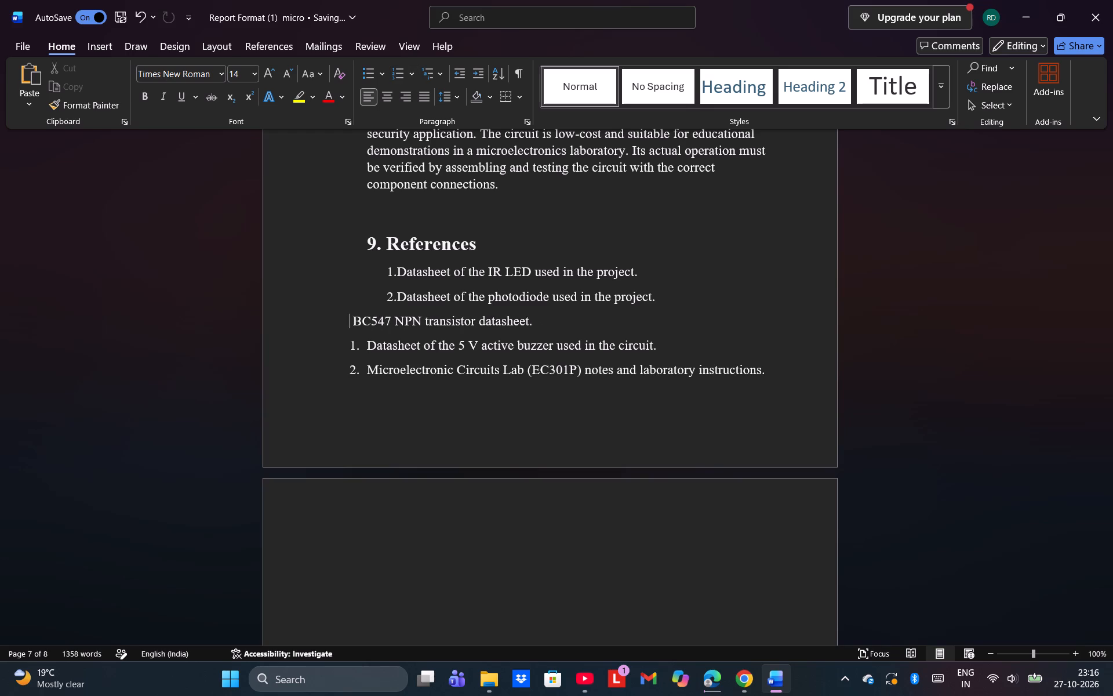
{"action": "key", "text": "space"}
{"action": "key", "text": "space"}
{"action": "key", "text": "space"}
{"action": "key", "text": "space"}
{"action": "key", "text": "space"}
{"action": "key", "text": "space"}
{"action": "key", "text": "space"}
{"action": "key", "text": "space"}
{"action": "key", "text": "space"}
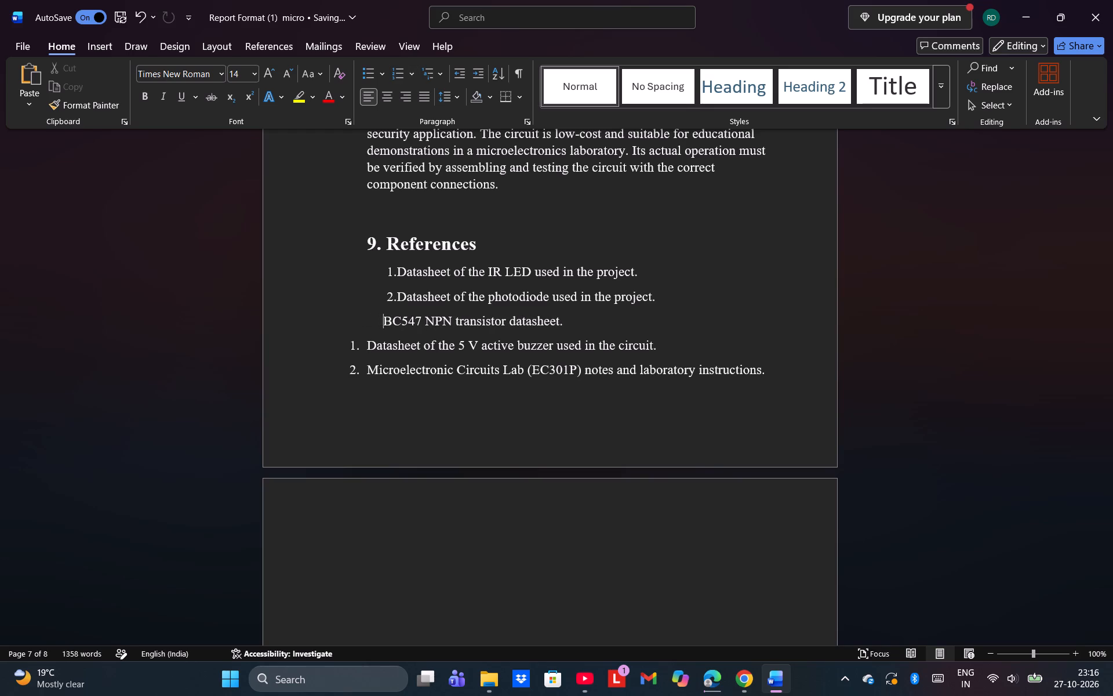
{"action": "key", "text": "space"}
{"action": "type", "text": "3."}
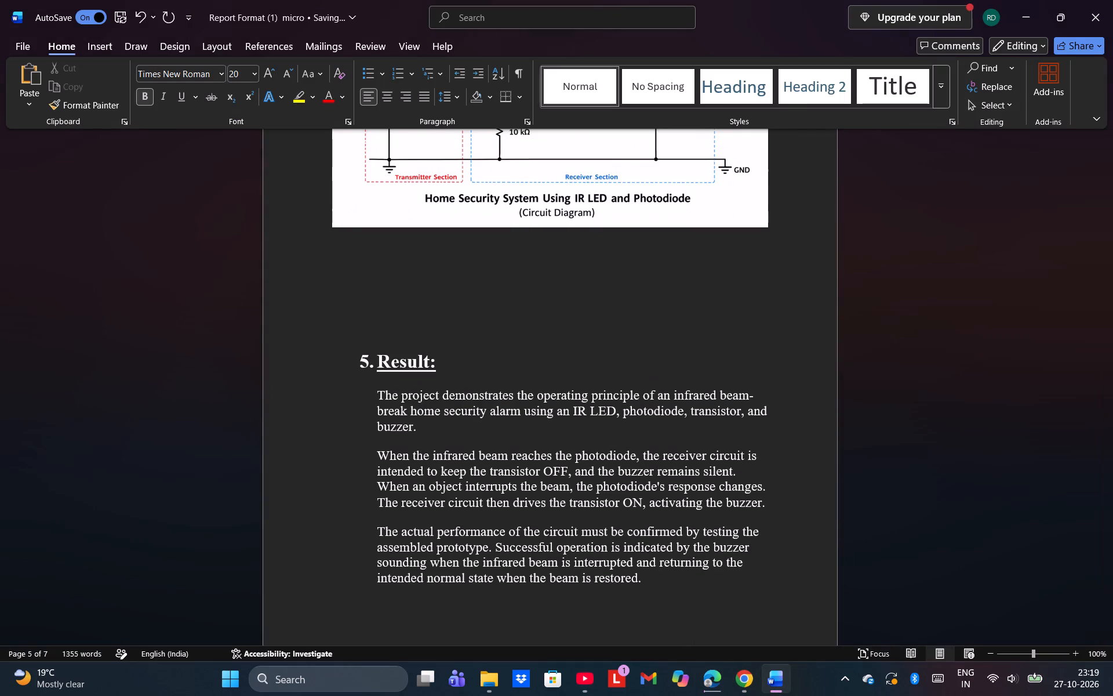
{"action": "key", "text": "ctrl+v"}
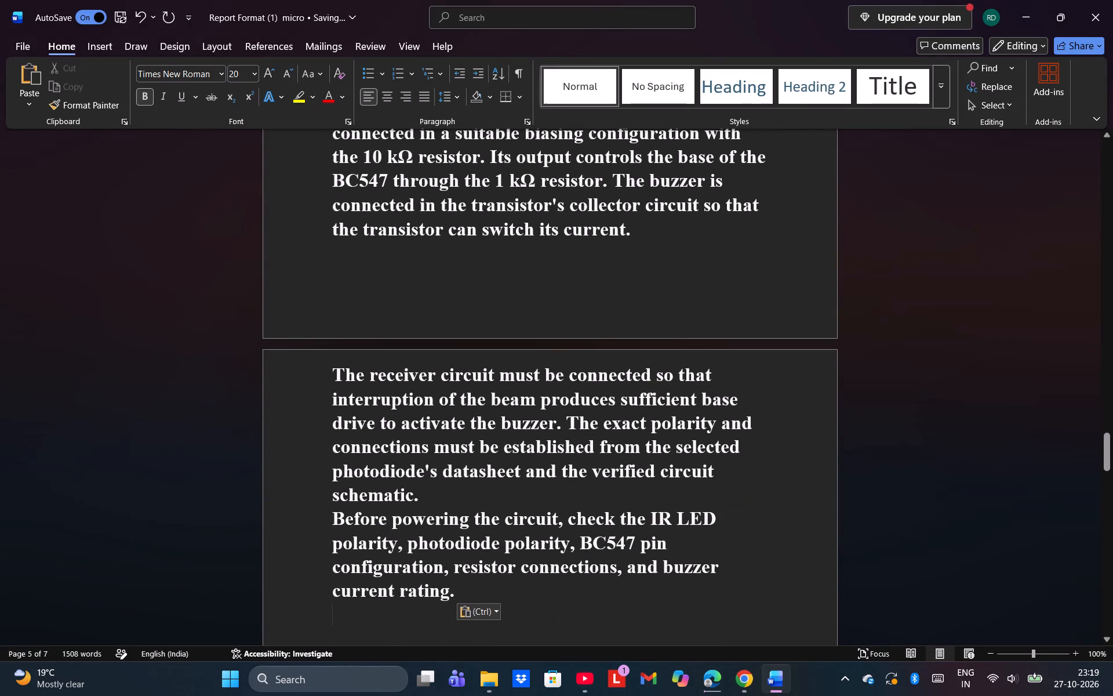
Format all the pasted circuit description paragraphs as 14 pt text without bold.
{"action": "left_click", "coordinate": [455, 586]}
{"action": "left_click_drag", "start_coordinate": [455, 586], "coordinate": [395, 495]}
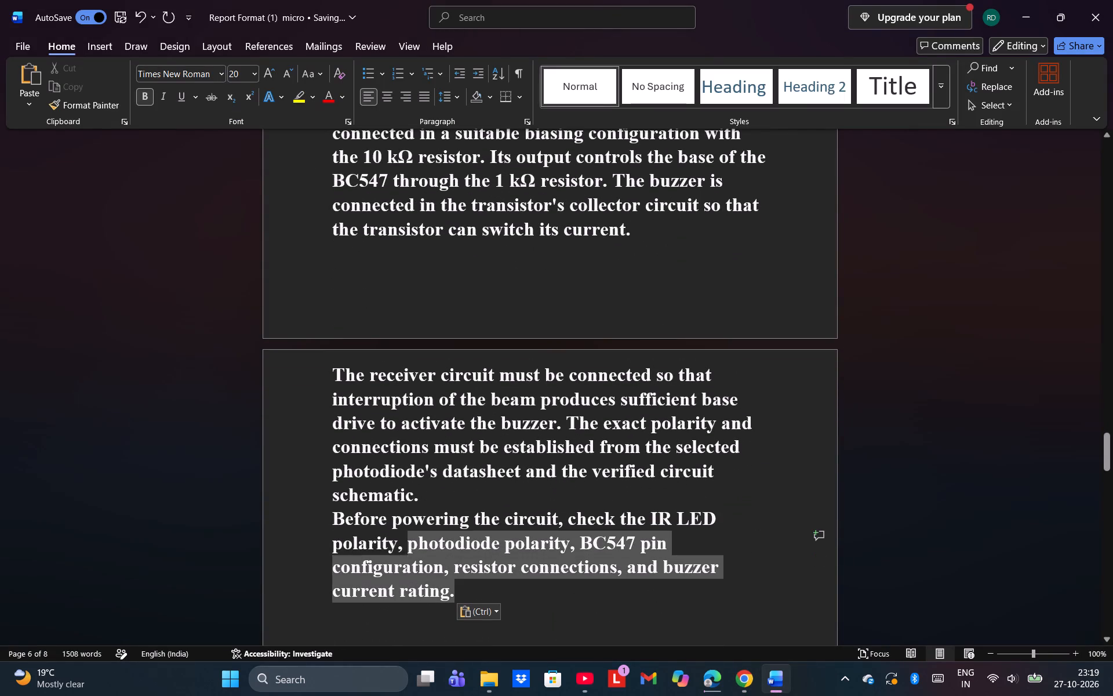
{"action": "left_click_drag", "start_coordinate": [395, 495], "coordinate": [332, 89]}
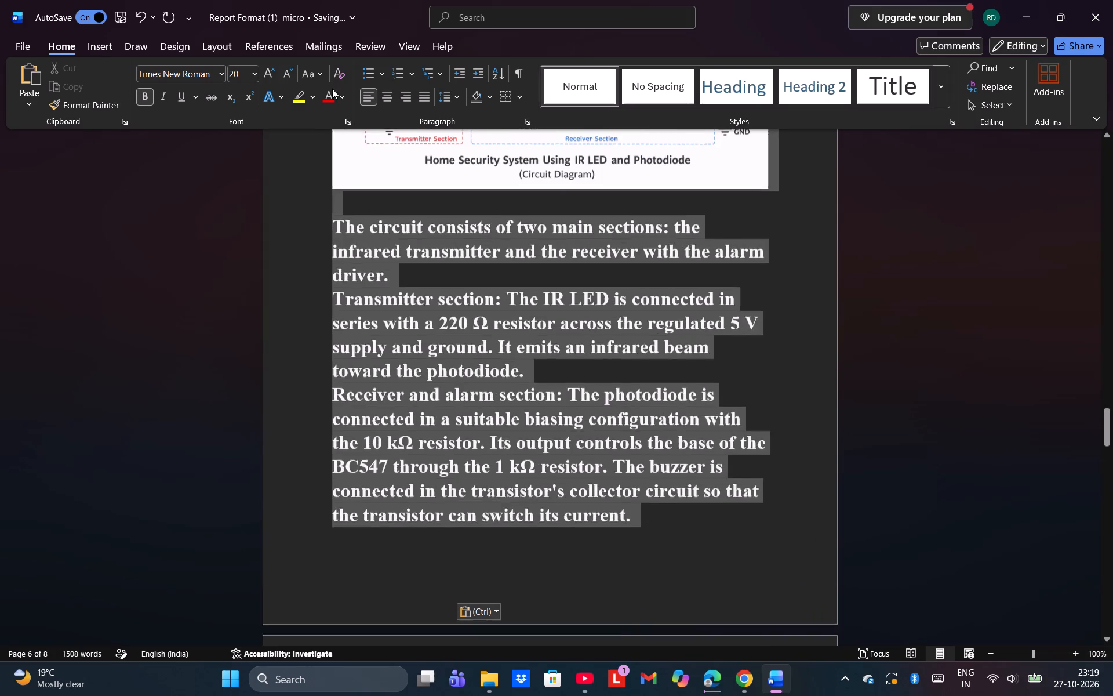
{"action": "left_click_drag", "start_coordinate": [332, 89], "coordinate": [331, 368]}
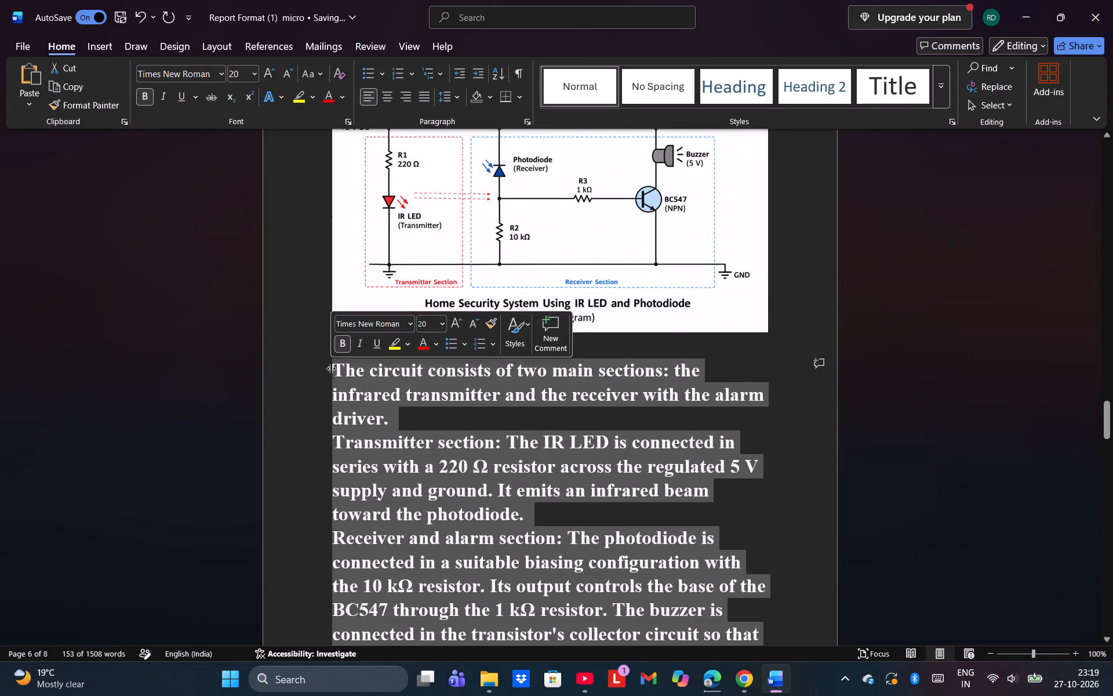
{"action": "left_click", "coordinate": [248, 78]}
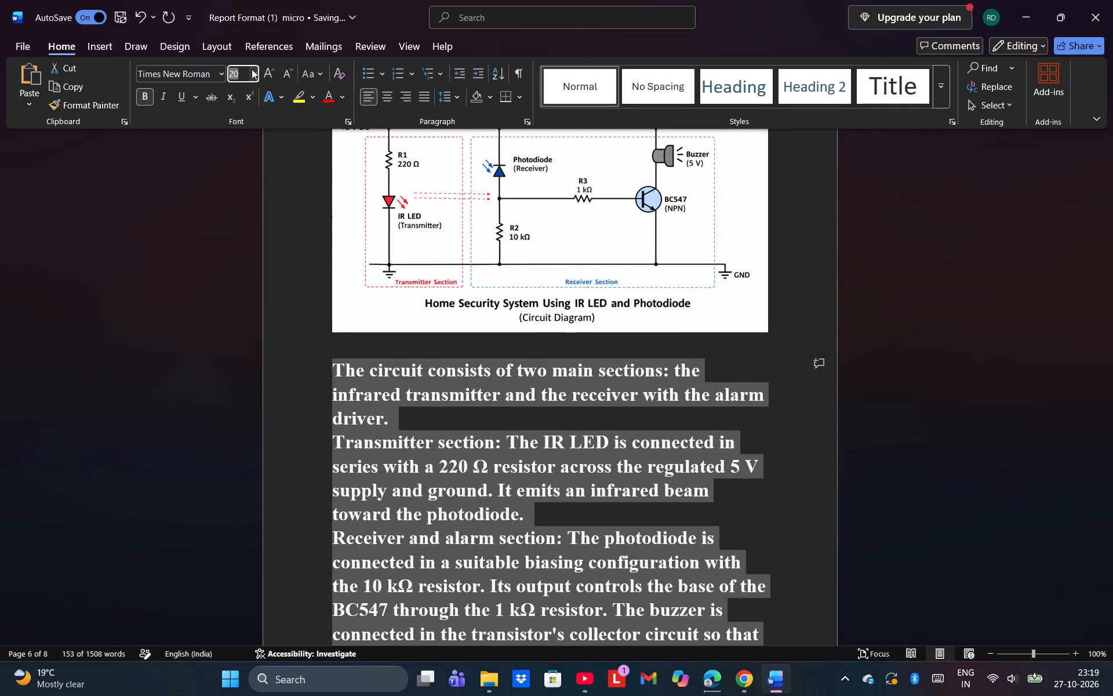
{"action": "left_click", "coordinate": [250, 67]}
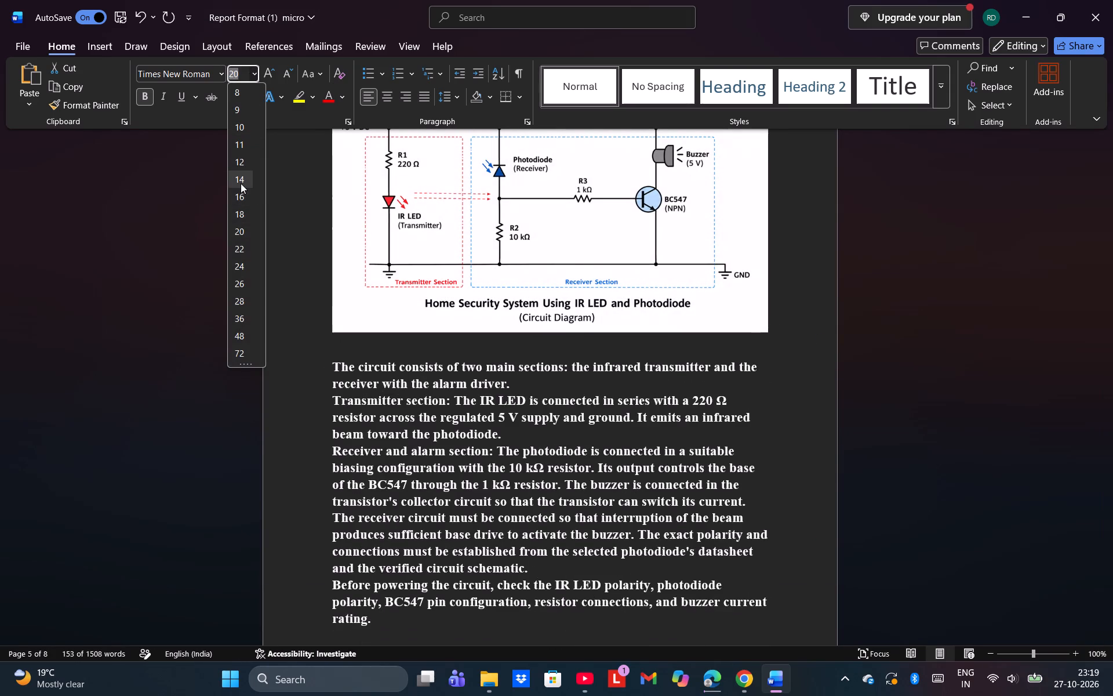
{"action": "left_click", "coordinate": [241, 183]}
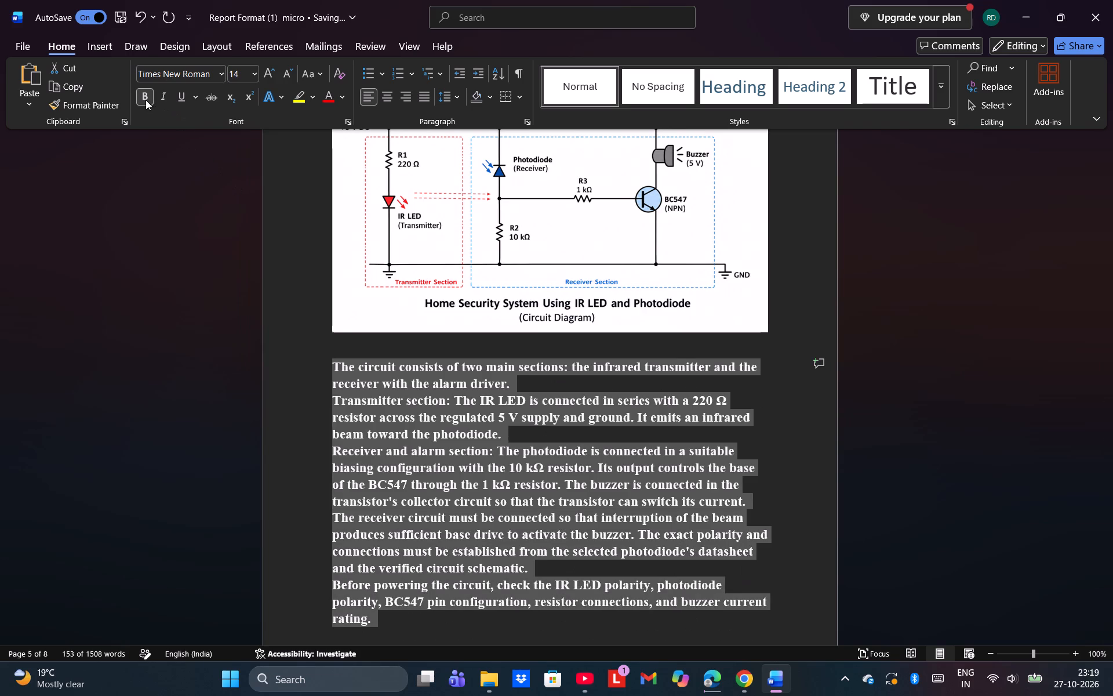
{"action": "left_click", "coordinate": [146, 100]}
{"action": "left_click", "coordinate": [302, 279]}
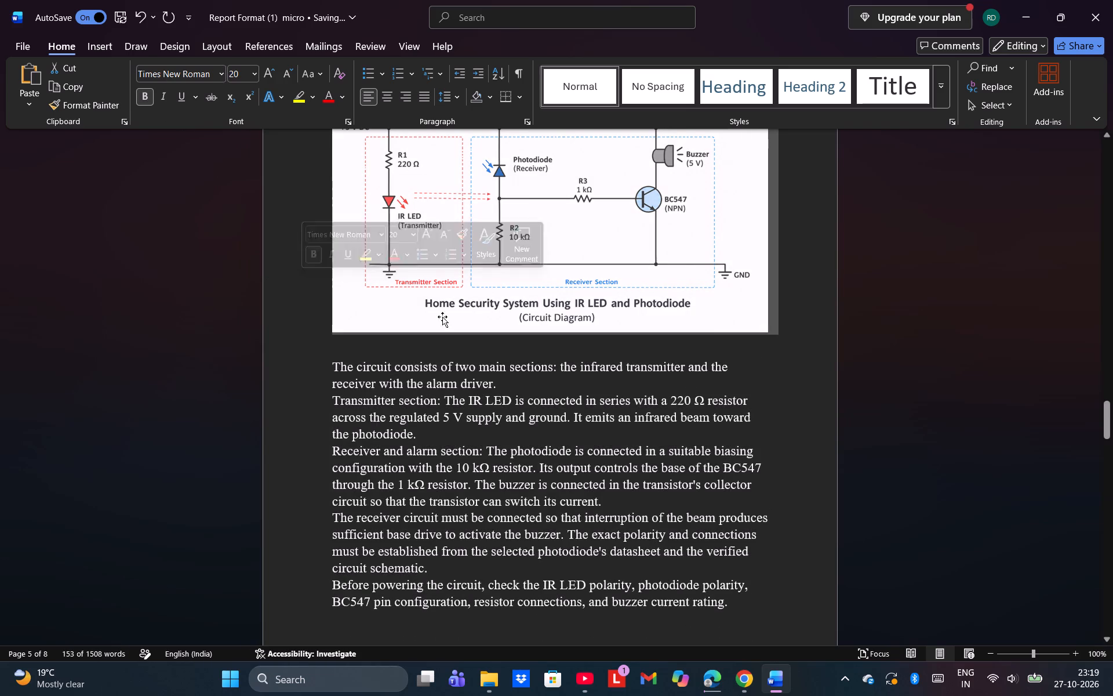
Replace the automatic list number of the "Circuit Diagram" heading with a manually entered "4." at the page margin.
{"action": "scroll", "coordinate": [489, 333], "scroll_direction": "up", "scroll_amount": 2}
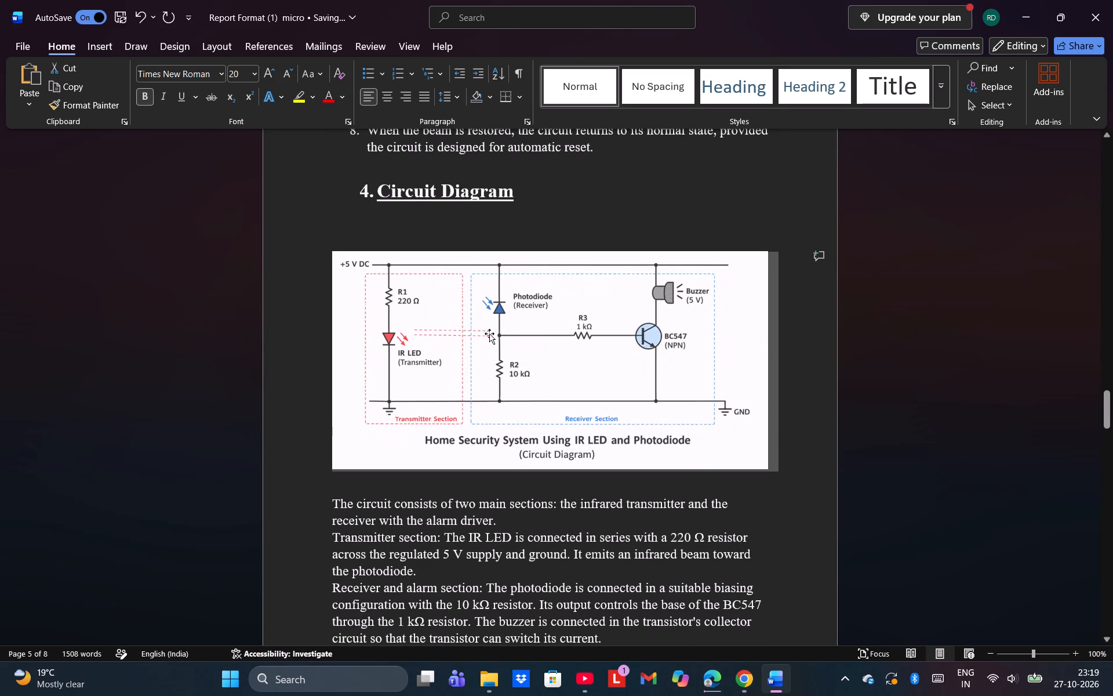
{"action": "left_click", "coordinate": [703, 221]}
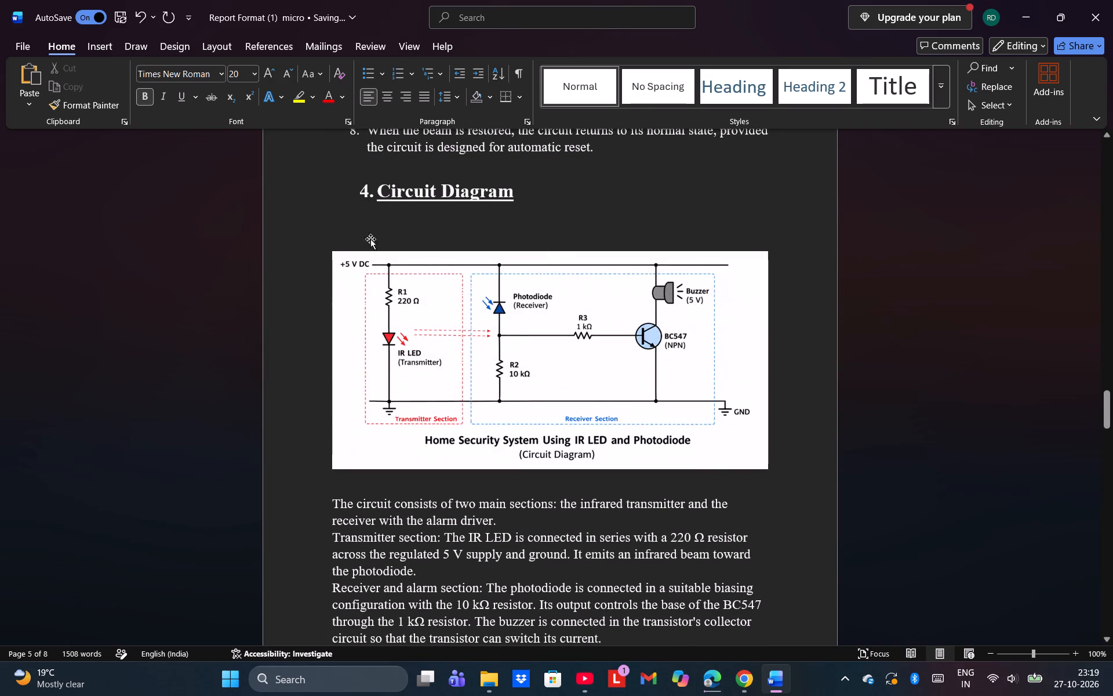
{"action": "left_click", "coordinate": [359, 193]}
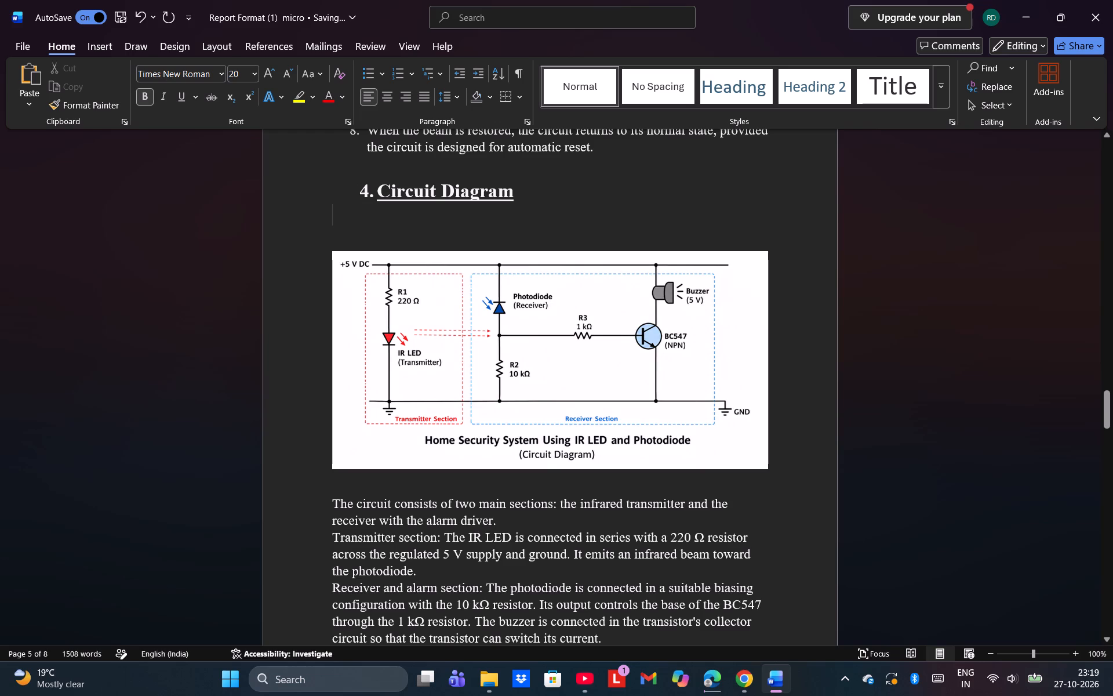
{"action": "left_click", "coordinate": [365, 193]}
{"action": "key", "text": "BackSpace"}
{"action": "key", "text": "BackSpace"}
{"action": "type", "text": "4."}
Replace the automatic number of the "Result:" heading with a manual "5." and remove the heading's indent.
{"action": "scroll", "coordinate": [362, 366], "scroll_direction": "down", "scroll_amount": 2}
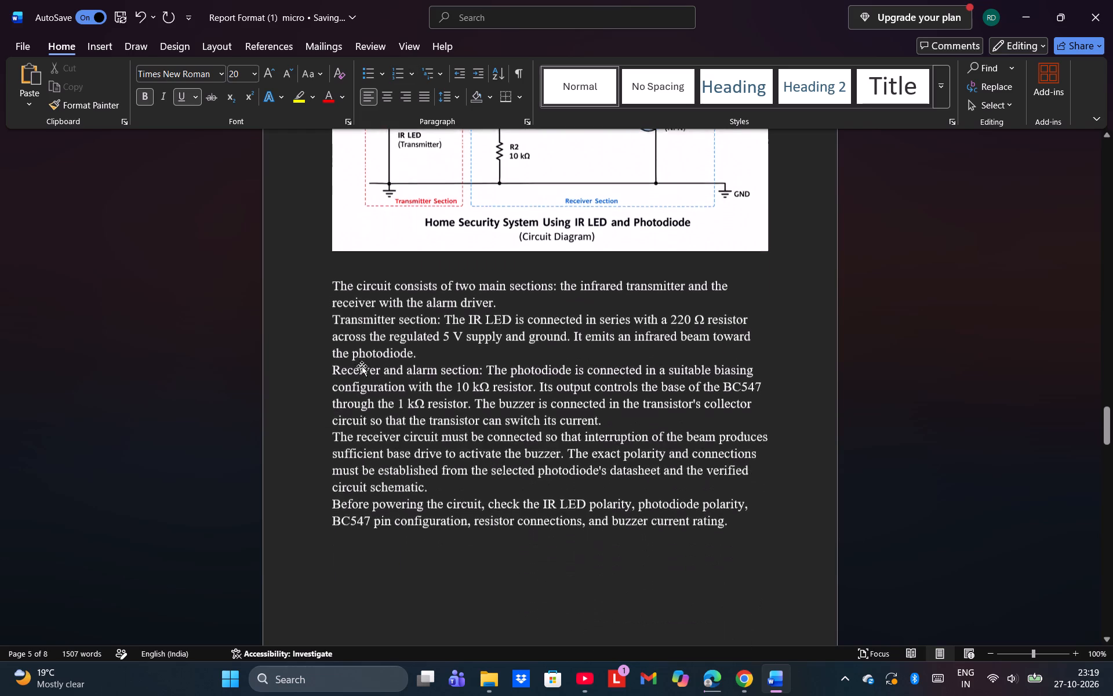
{"action": "scroll", "coordinate": [362, 366], "scroll_direction": "down", "scroll_amount": 3}
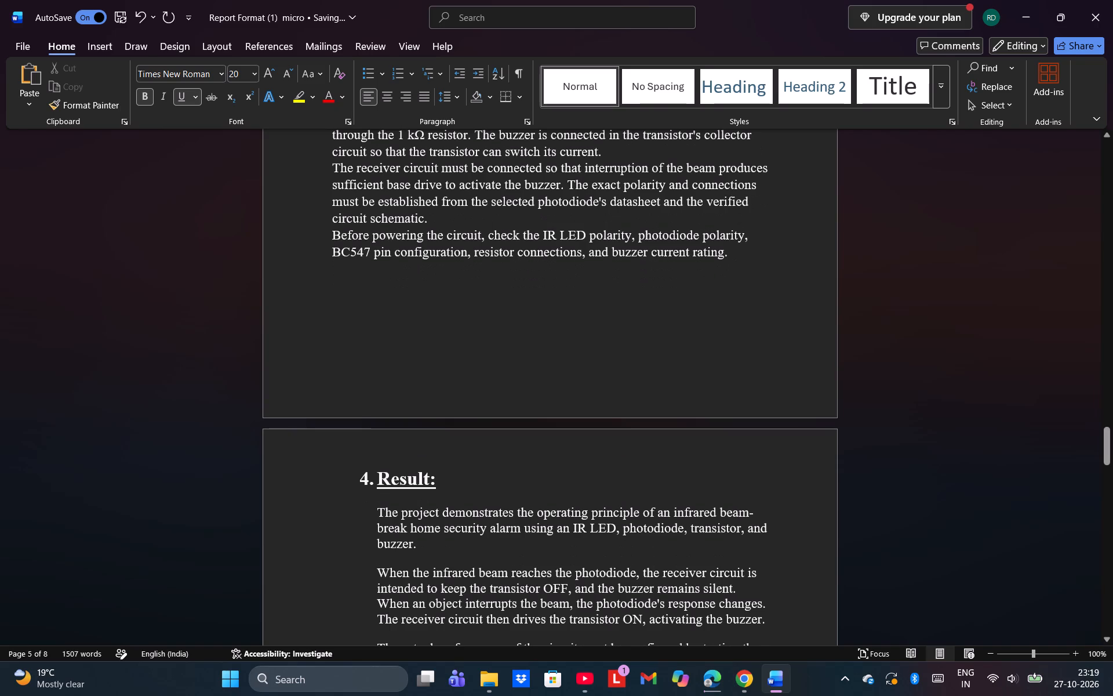
{"action": "left_click", "coordinate": [379, 478]}
{"action": "key", "text": "BackSpace"}
{"action": "type", "text": "5."}
{"action": "key", "text": "Left"}
{"action": "key", "text": "Left"}
{"action": "key", "text": "BackSpace"}
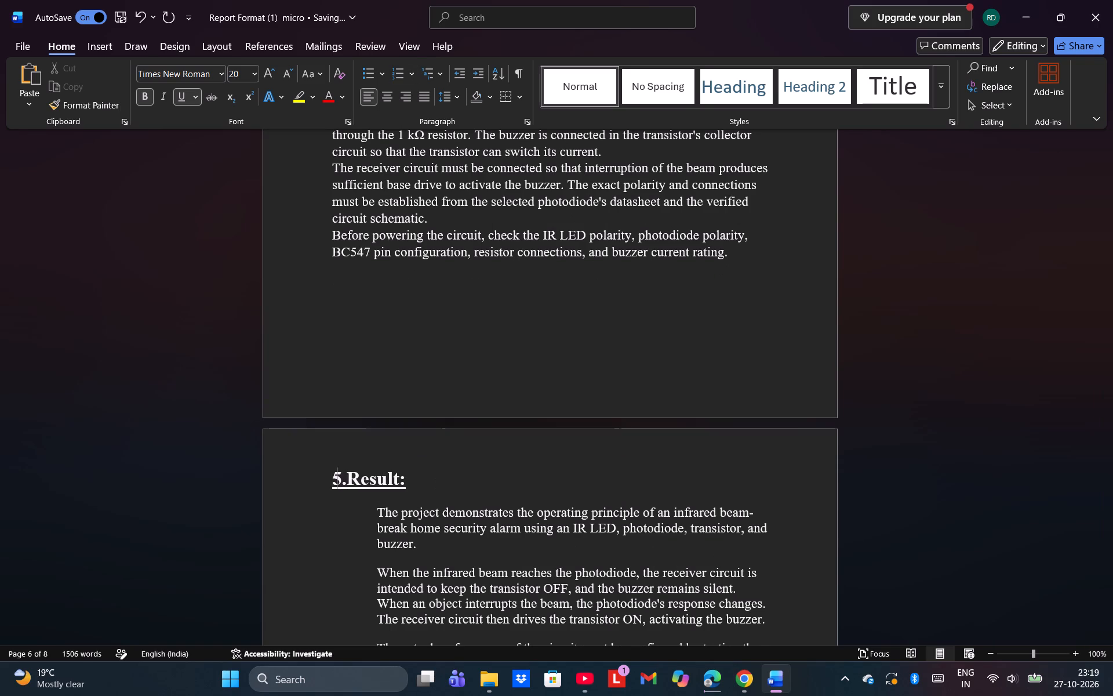
Replace the automatic number of the "Applications:" heading with a manual "6." aligned to the page margin.
{"action": "scroll", "coordinate": [379, 478], "scroll_direction": "down", "scroll_amount": 3}
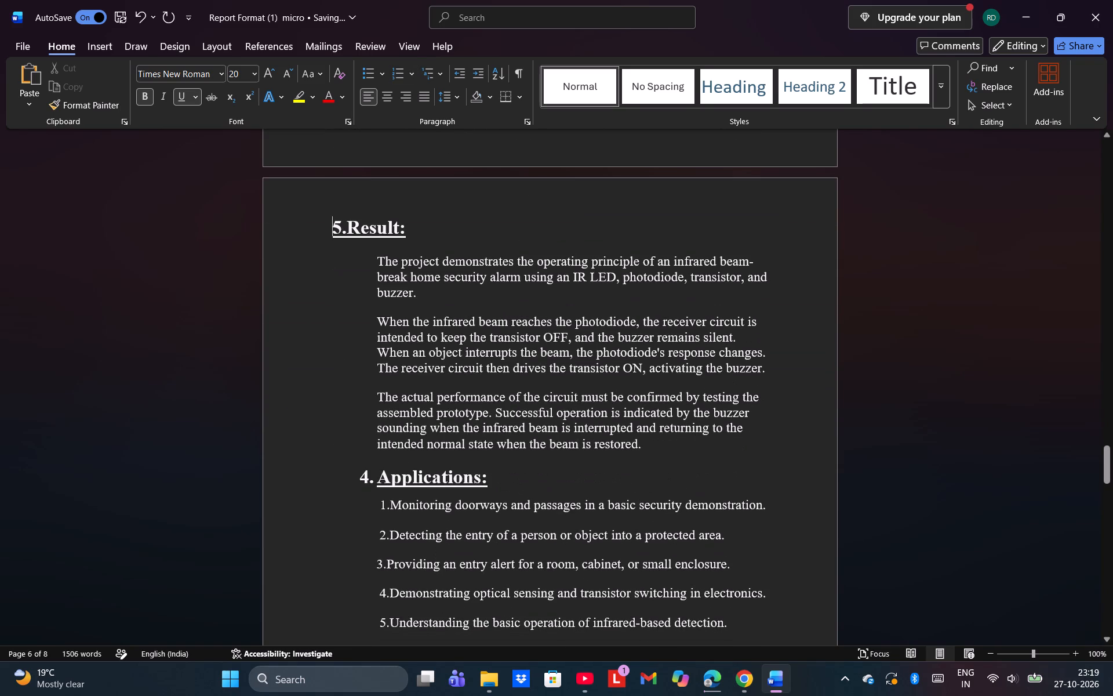
{"action": "left_click", "coordinate": [368, 478]}
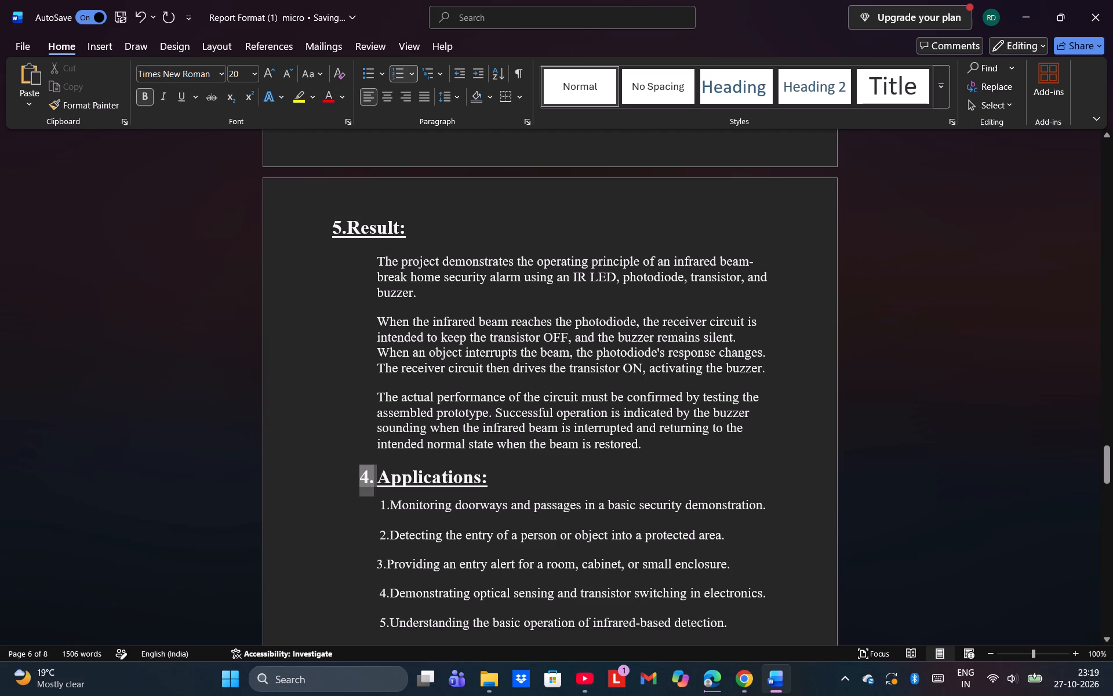
{"action": "key", "text": "Right"}
{"action": "key", "text": "BackSpace"}
{"action": "key", "text": "BackSpace"}
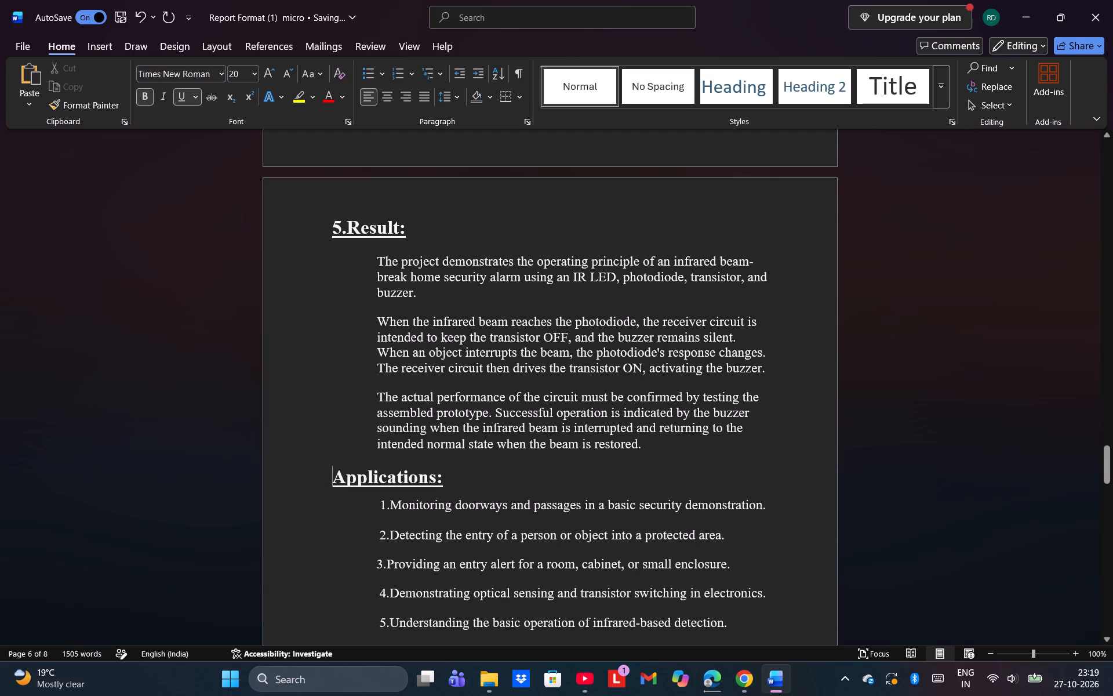
{"action": "type", "text": "6."}
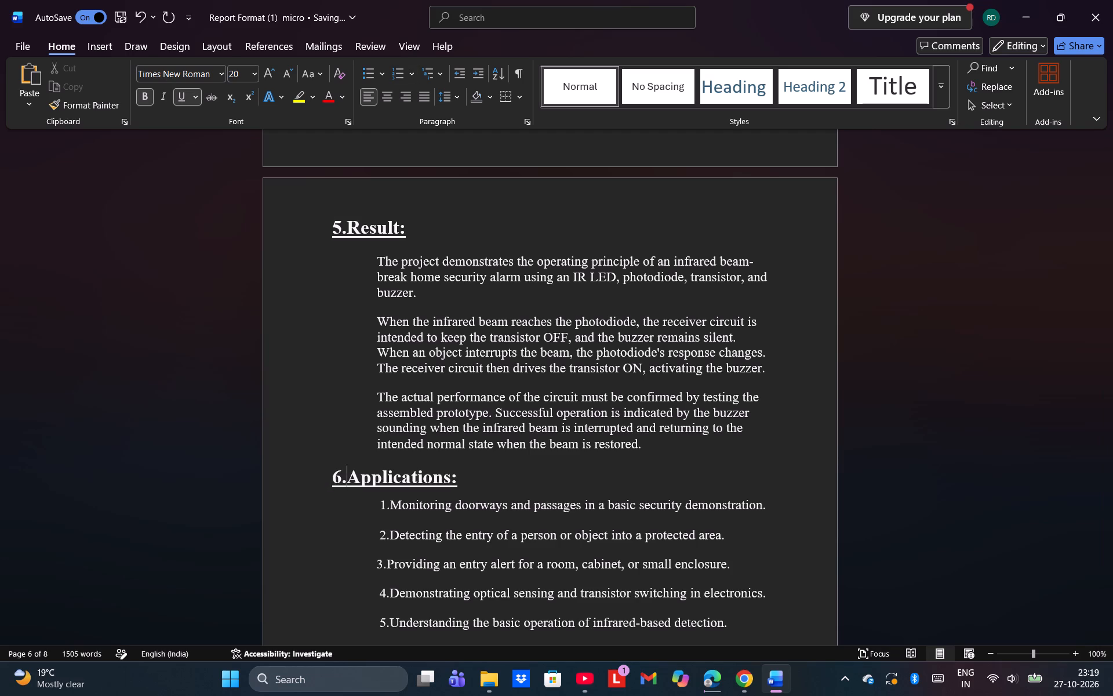
Remove the underline from the "6.Applications:" heading.
{"action": "scroll", "coordinate": [368, 478], "scroll_direction": "down", "scroll_amount": 3}
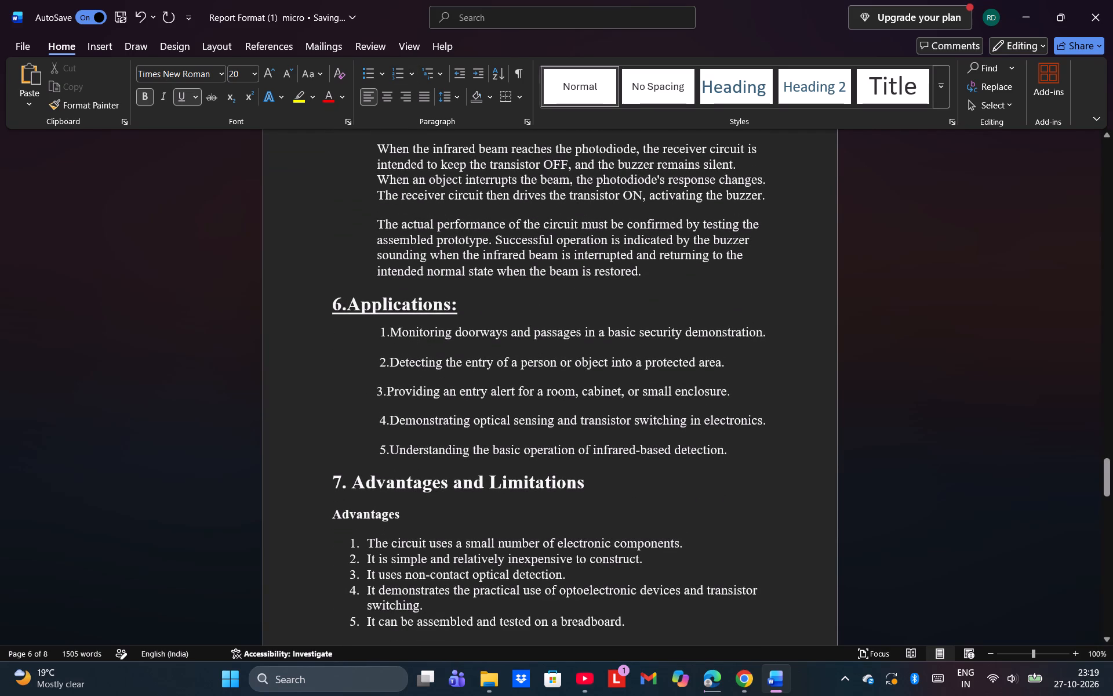
{"action": "left_click", "coordinate": [472, 309]}
{"action": "left_click_drag", "start_coordinate": [472, 309], "coordinate": [330, 298]}
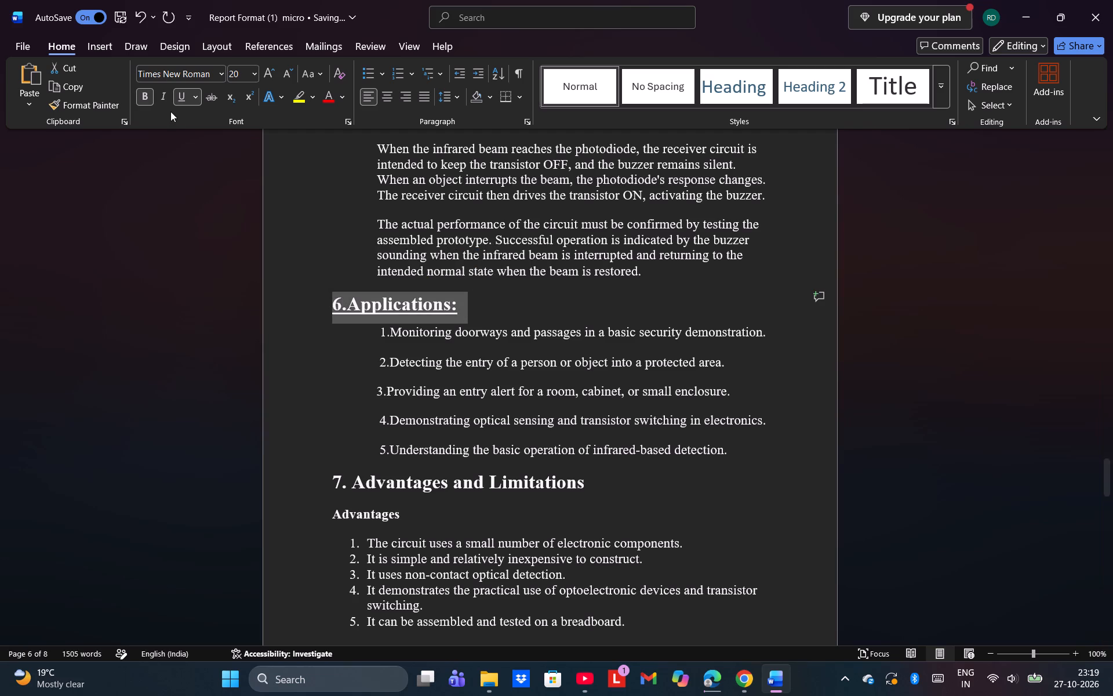
{"action": "left_click", "coordinate": [184, 99]}
{"action": "left_click", "coordinate": [288, 387]}
Indent the "Advantages" subheading under "7. Advantages and Limitations" with four leading spaces.
{"action": "scroll", "coordinate": [288, 387], "scroll_direction": "down", "scroll_amount": 2}
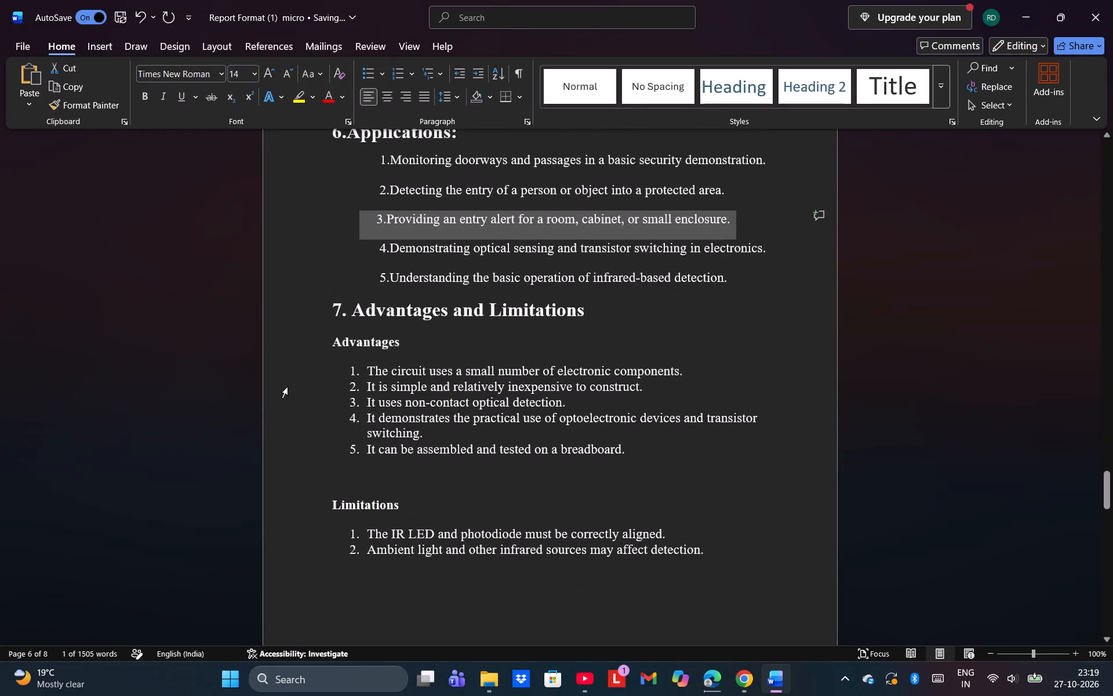
{"action": "left_click", "coordinate": [334, 337]}
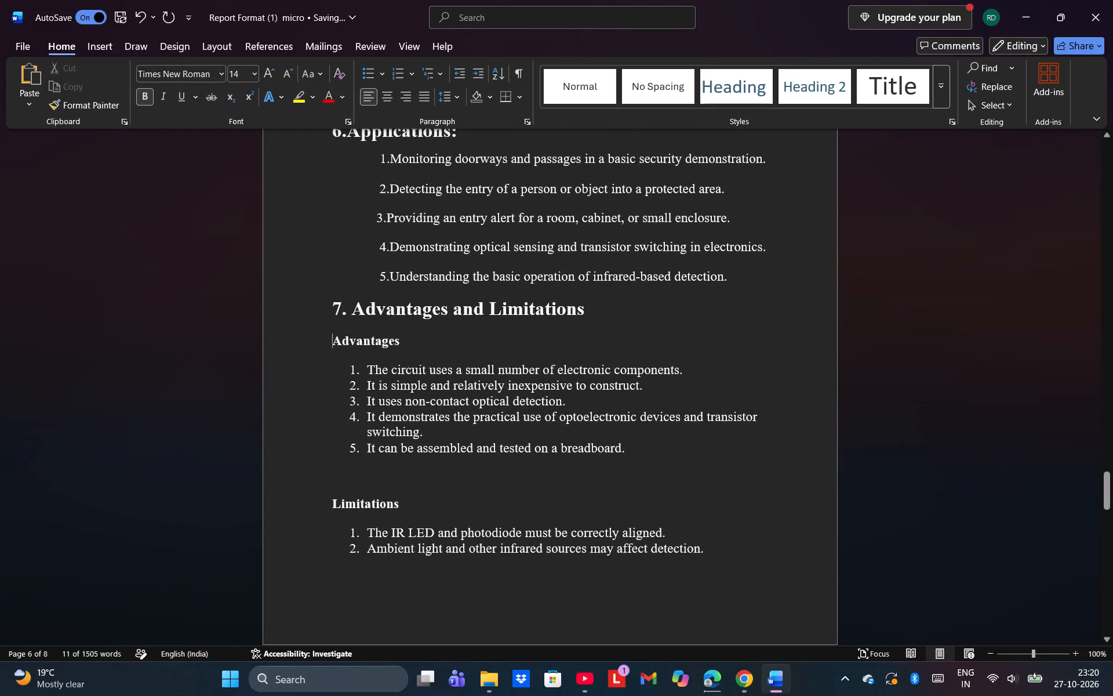
{"action": "key", "text": "space"}
{"action": "key", "text": "space"}
{"action": "key", "text": "space"}
{"action": "key", "text": "space"}
{"action": "key", "text": "Down"}
{"action": "key", "text": "Down"}
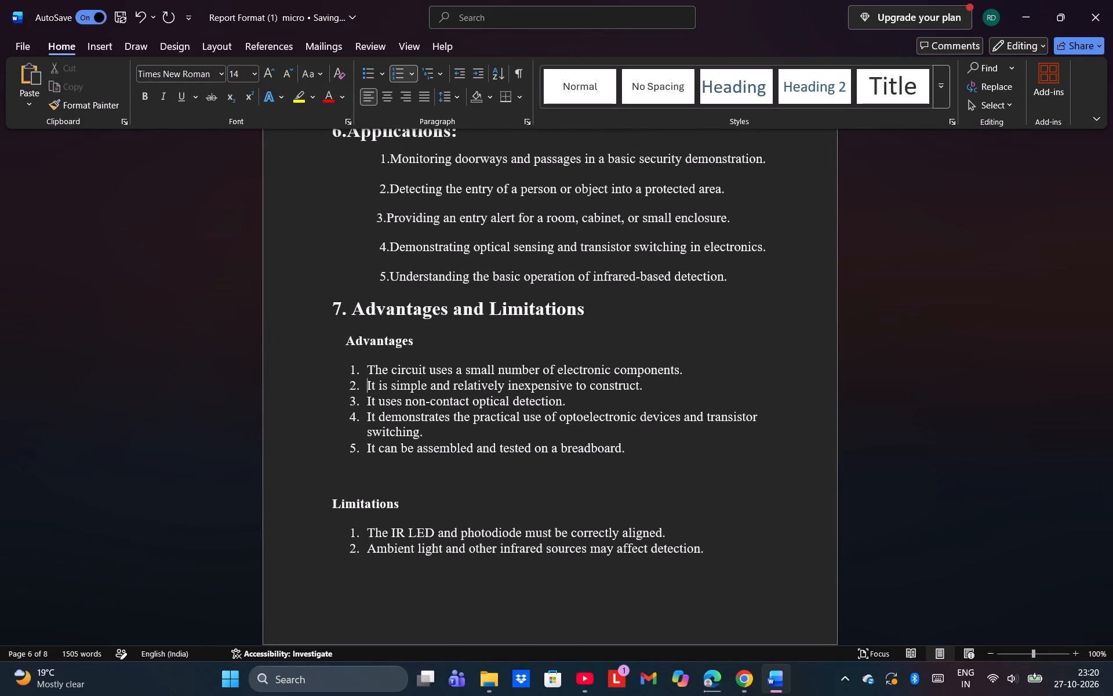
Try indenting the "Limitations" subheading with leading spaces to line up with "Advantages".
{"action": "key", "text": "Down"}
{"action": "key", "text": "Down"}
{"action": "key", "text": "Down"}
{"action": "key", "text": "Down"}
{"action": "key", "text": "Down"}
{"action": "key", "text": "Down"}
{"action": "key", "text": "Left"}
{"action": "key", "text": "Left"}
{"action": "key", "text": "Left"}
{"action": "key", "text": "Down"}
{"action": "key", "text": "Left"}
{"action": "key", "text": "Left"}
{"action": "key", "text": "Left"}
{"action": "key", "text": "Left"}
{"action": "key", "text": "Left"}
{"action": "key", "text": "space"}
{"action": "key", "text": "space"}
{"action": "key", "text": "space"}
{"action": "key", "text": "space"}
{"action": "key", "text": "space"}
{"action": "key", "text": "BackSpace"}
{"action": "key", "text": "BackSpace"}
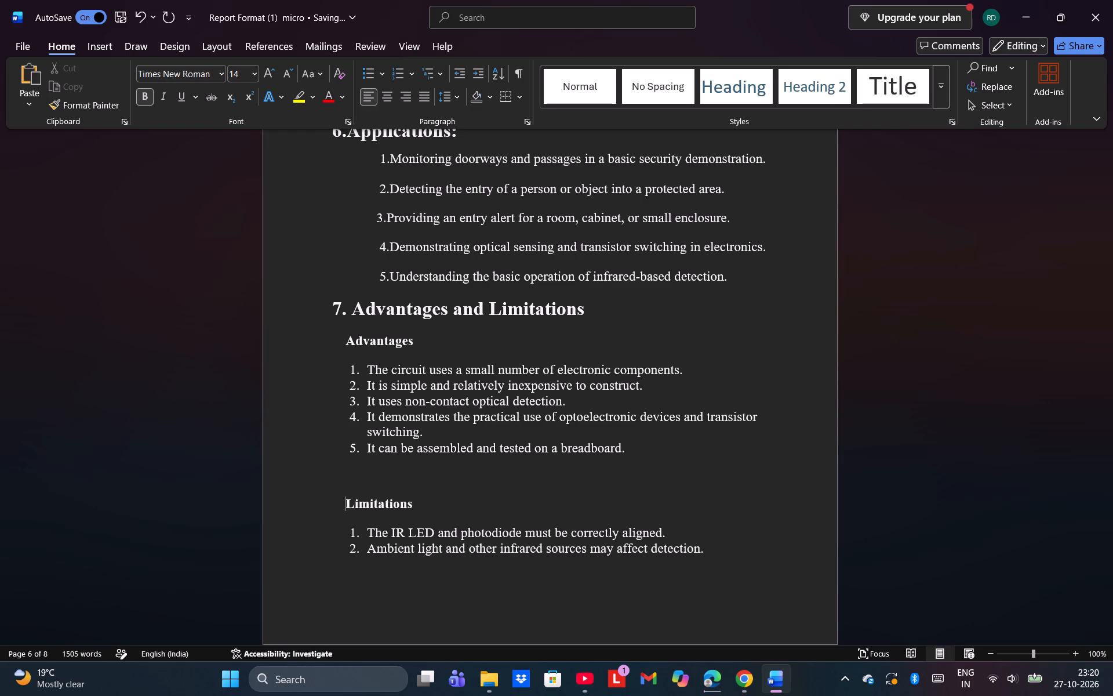
Remove the blank line above the "Limitations" subheading and align it, unnumbered, with the list numbers.
{"action": "key", "text": "BackSpace"}
{"action": "key", "text": "BackSpace"}
{"action": "key", "text": "BackSpace"}
{"action": "key", "text": "BackSpace"}
{"action": "key", "text": "BackSpace"}
{"action": "key", "text": "Return"}
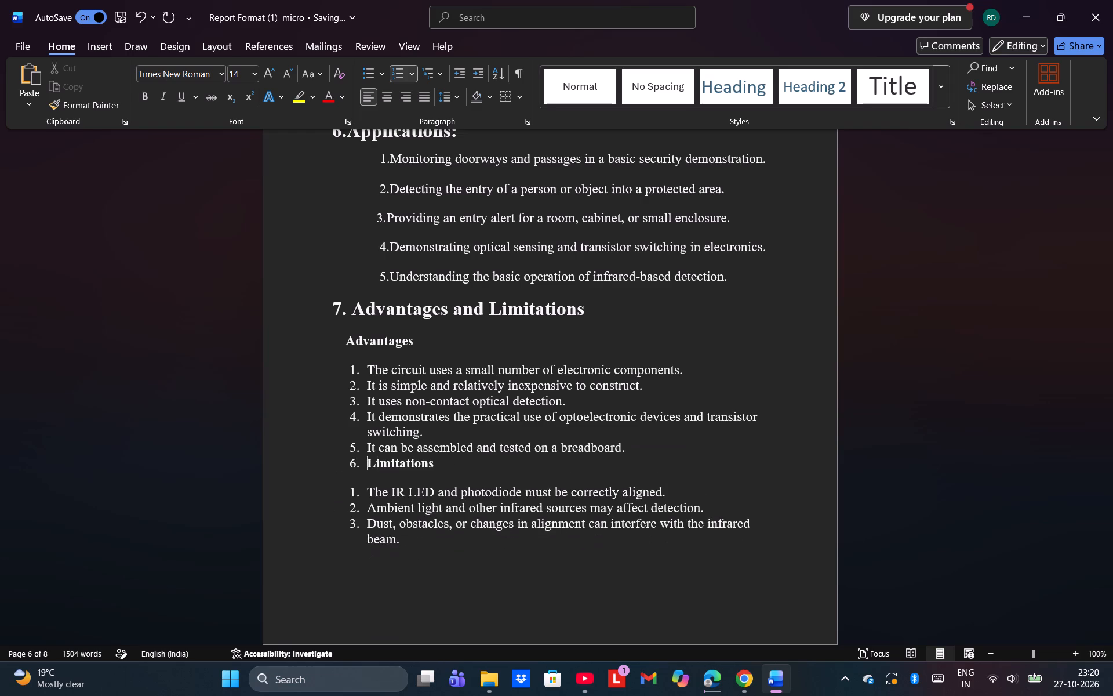
{"action": "key", "text": "Return"}
{"action": "key", "text": "BackSpace"}
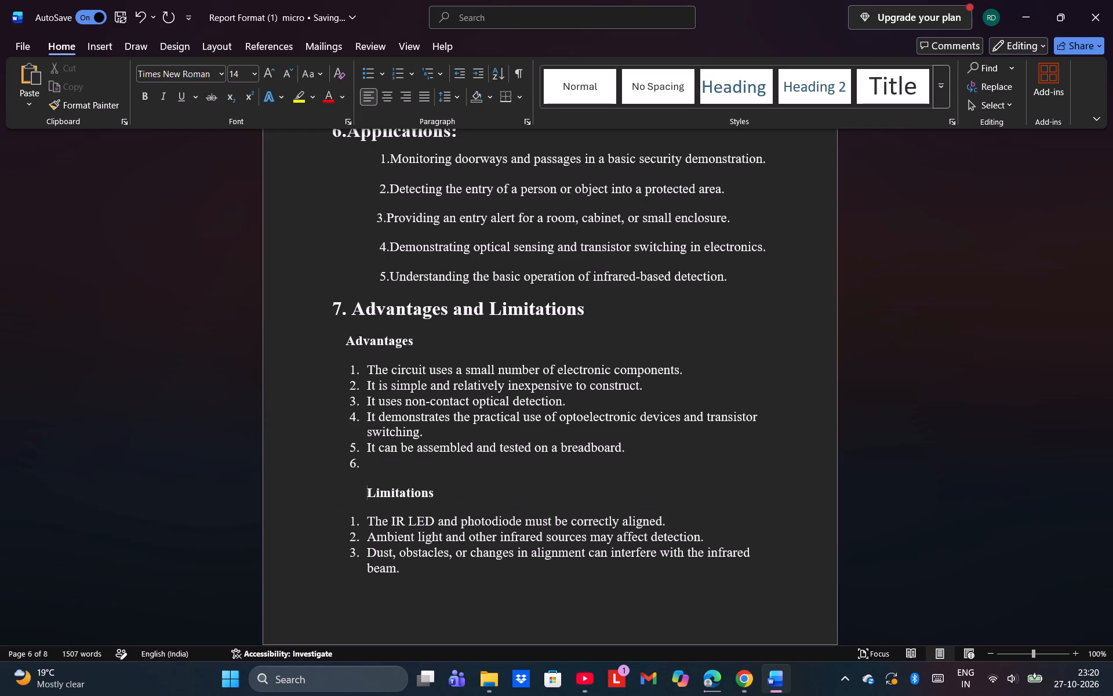
{"action": "key", "text": "Up"}
{"action": "key", "text": "BackSpace"}
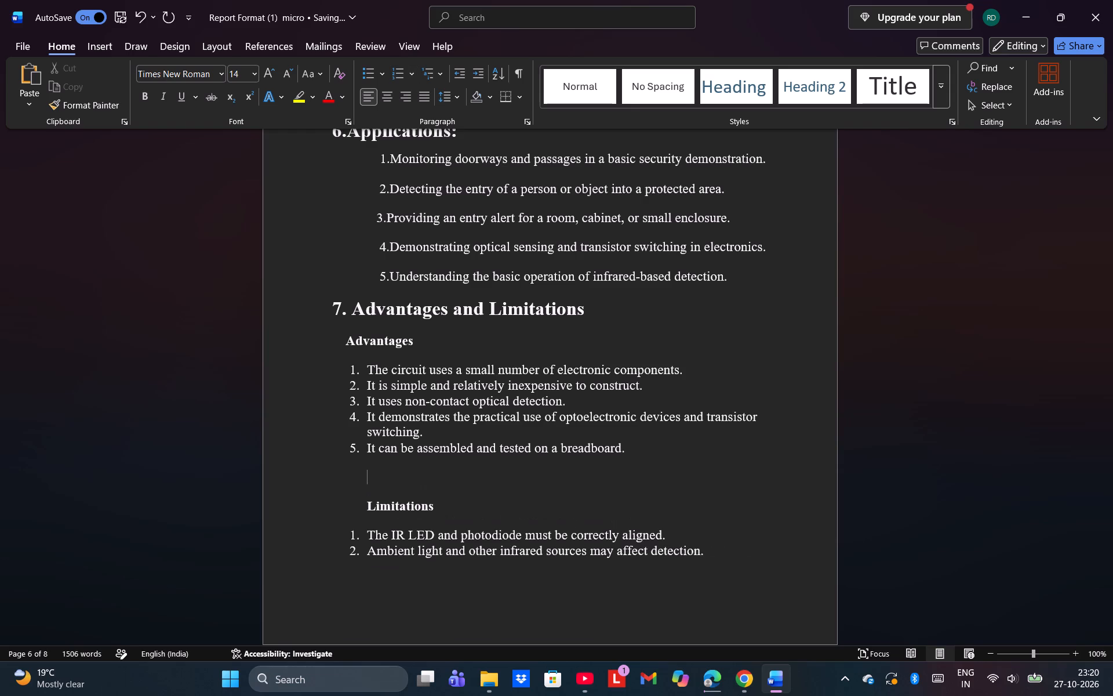
{"action": "key", "text": "BackSpace"}
{"action": "key", "text": "BackSpace"}
{"action": "key", "text": "BackSpace"}
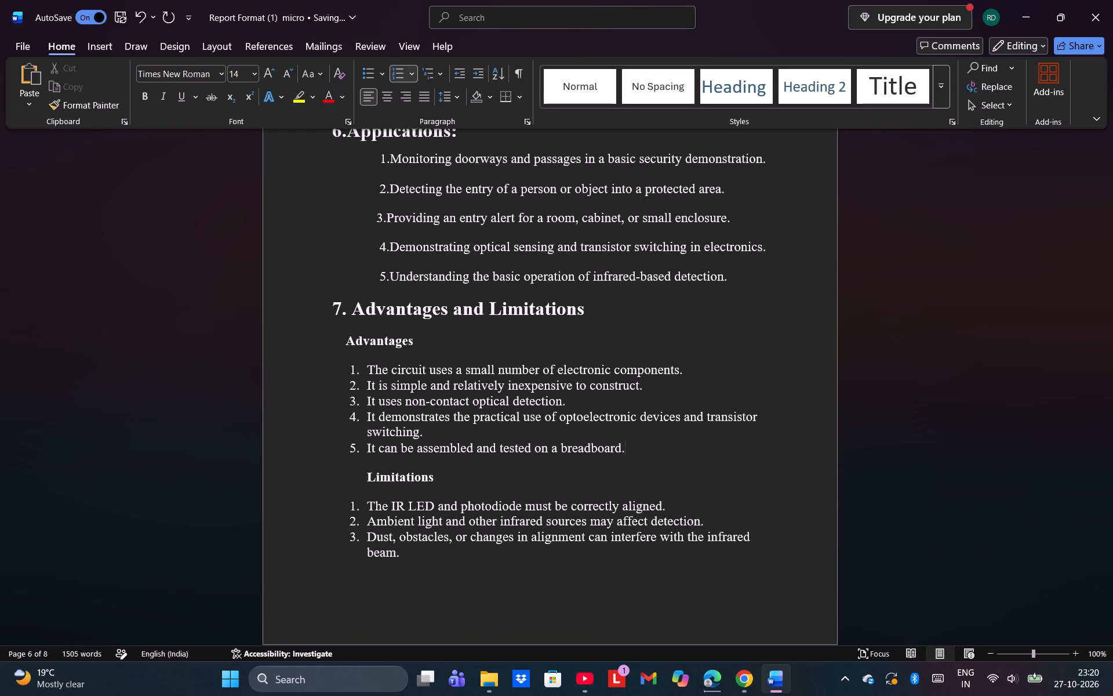
{"action": "left_click", "coordinate": [368, 470]}
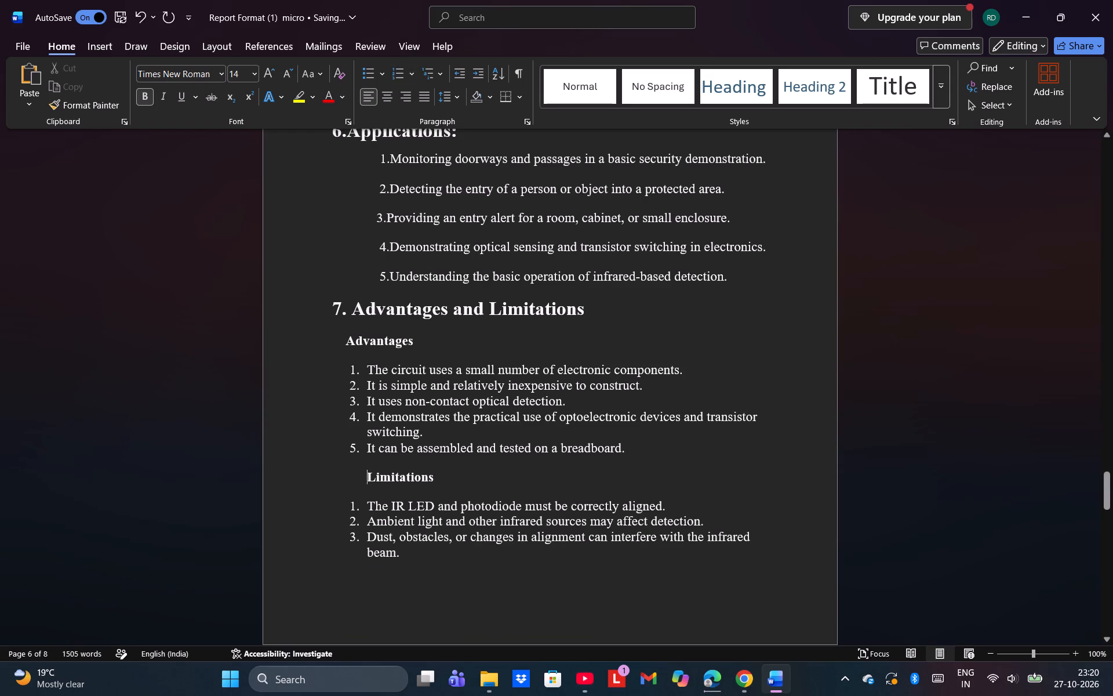
{"action": "key", "text": "BackSpace"}
Insert blank lines after the last Advantages item to push the "Limitations" subheading onto the following page.
{"action": "scroll", "coordinate": [368, 470], "scroll_direction": "down", "scroll_amount": 1}
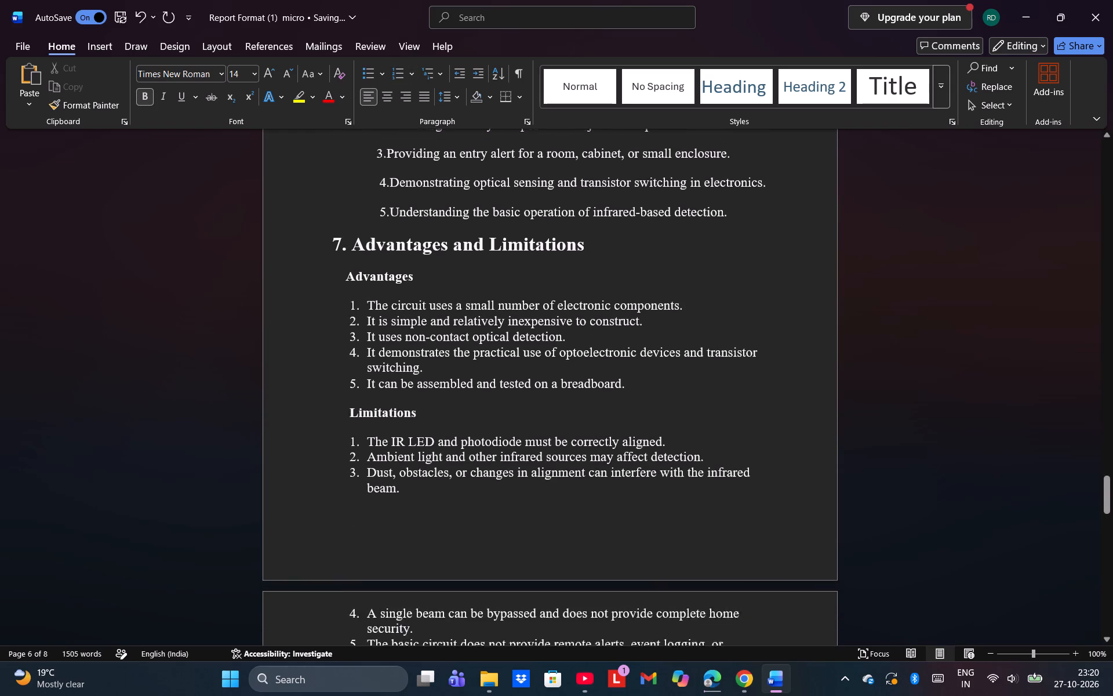
{"action": "scroll", "coordinate": [368, 470], "scroll_direction": "down", "scroll_amount": 1}
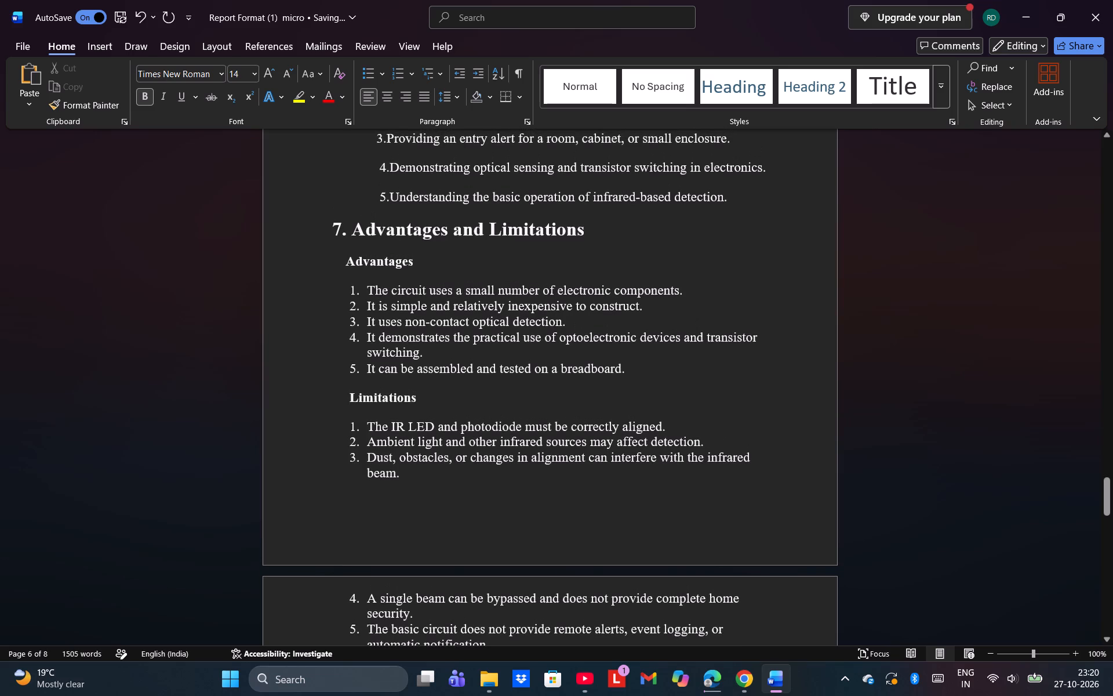
{"action": "left_click", "coordinate": [663, 359]}
{"action": "key", "text": "Down"}
{"action": "key", "text": "Down"}
{"action": "key", "text": "Left"}
{"action": "key", "text": "Left"}
{"action": "key", "text": "Left"}
{"action": "key", "text": "Left"}
{"action": "key", "text": "Left"}
{"action": "key", "text": "Left"}
{"action": "key", "text": "Left"}
{"action": "key", "text": "Left"}
{"action": "key", "text": "Left"}
{"action": "key", "text": "Left"}
{"action": "key", "text": "Left"}
{"action": "key", "text": "Left"}
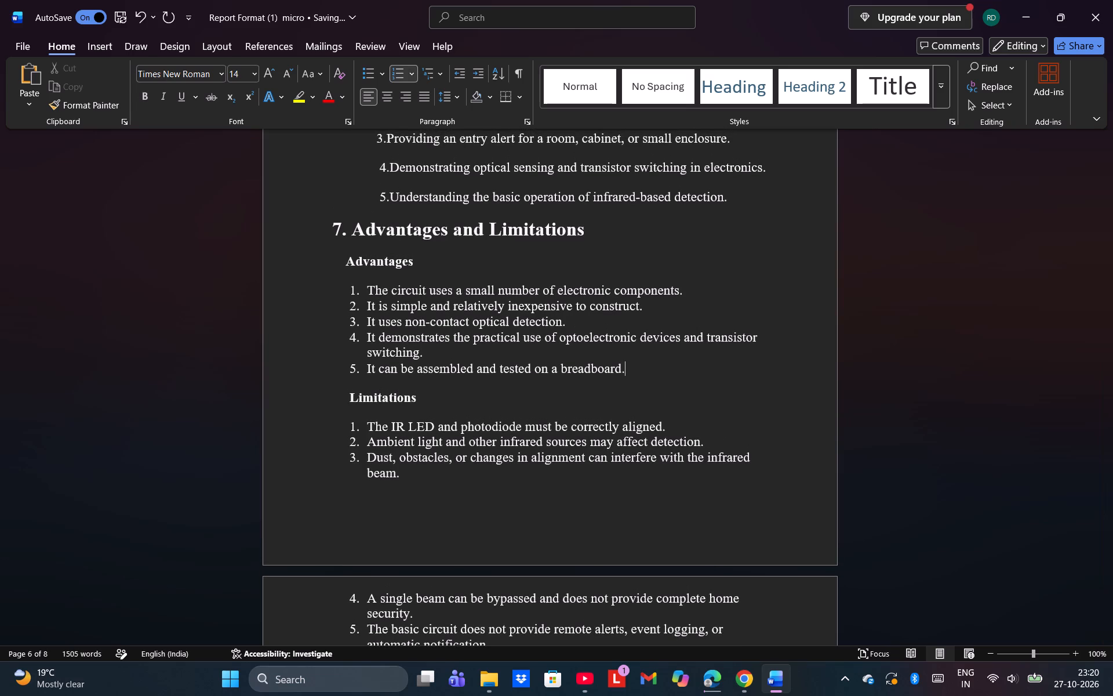
{"action": "key", "text": "Return"}
{"action": "key", "text": "Return"}
{"action": "key", "text": "Return"}
{"action": "key", "text": "Return"}
{"action": "key", "text": "Return"}
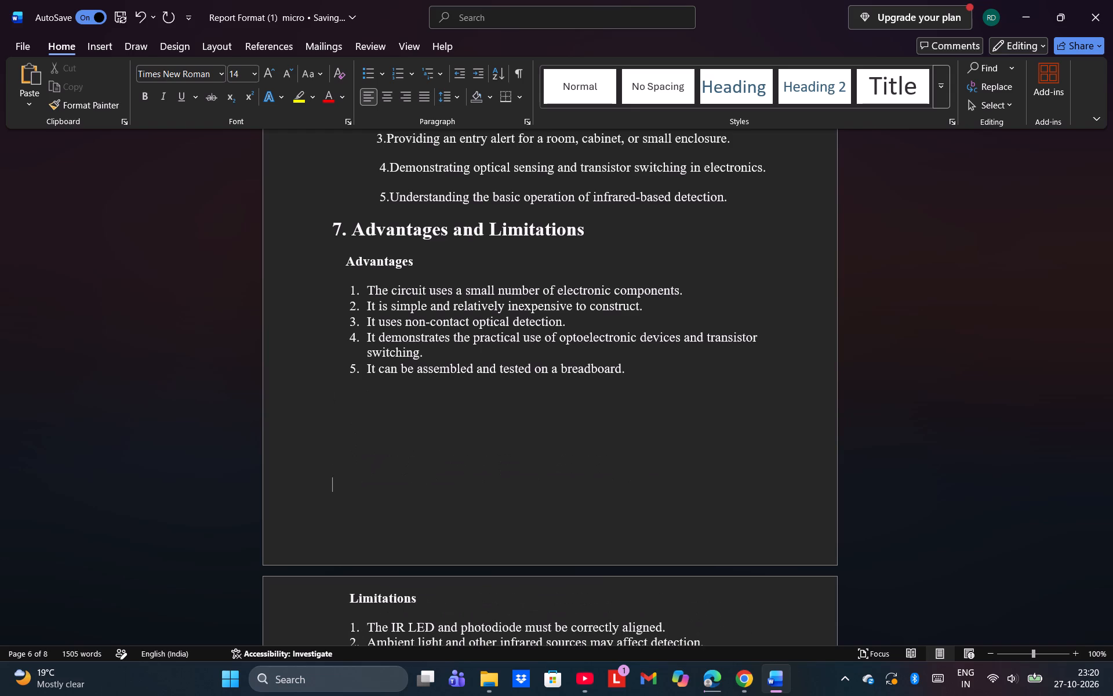
Insert two blank lines above the "7. Advantages and Limitations" heading.
{"action": "left_click", "coordinate": [762, 193]}
{"action": "key", "text": "Return"}
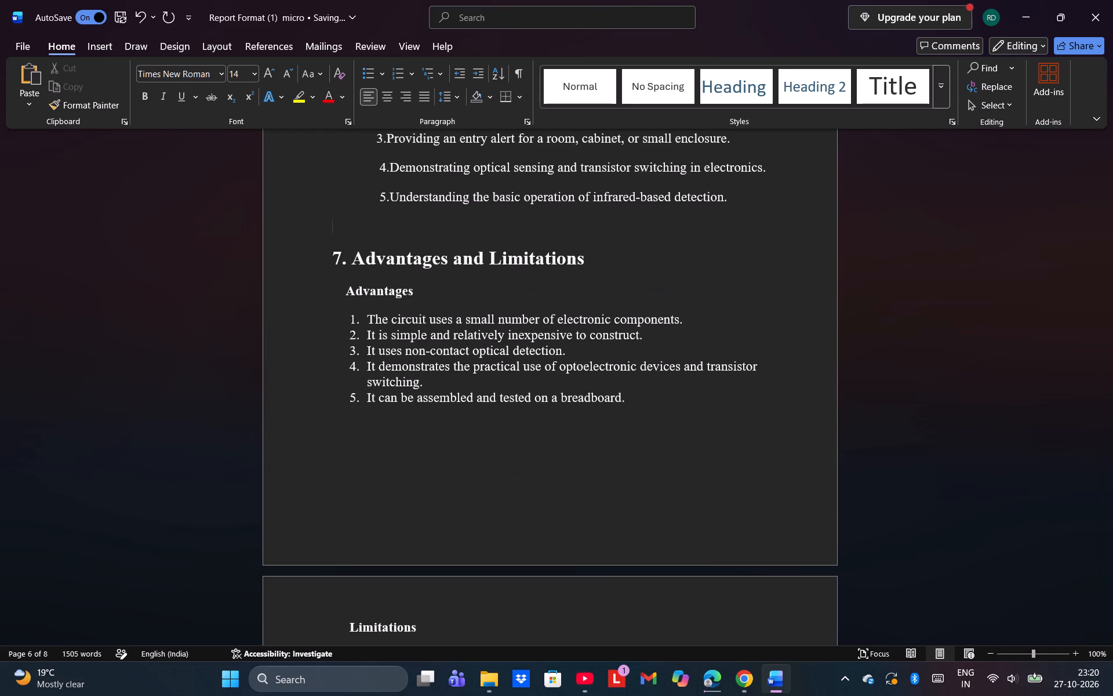
{"action": "key", "text": "Return"}
Insert two blank lines between the Result text and the "6.Applications:" heading.
{"action": "scroll", "coordinate": [762, 193], "scroll_direction": "up", "scroll_amount": 2}
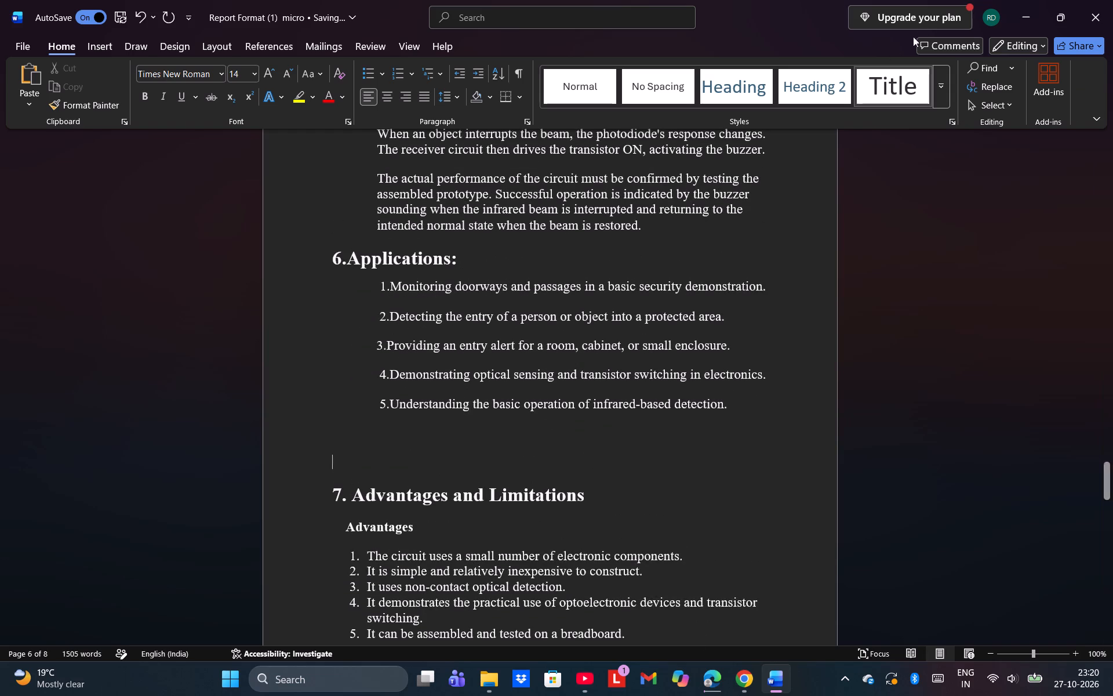
{"action": "left_click", "coordinate": [662, 221]}
{"action": "key", "text": "Return"}
{"action": "key", "text": "Return"}
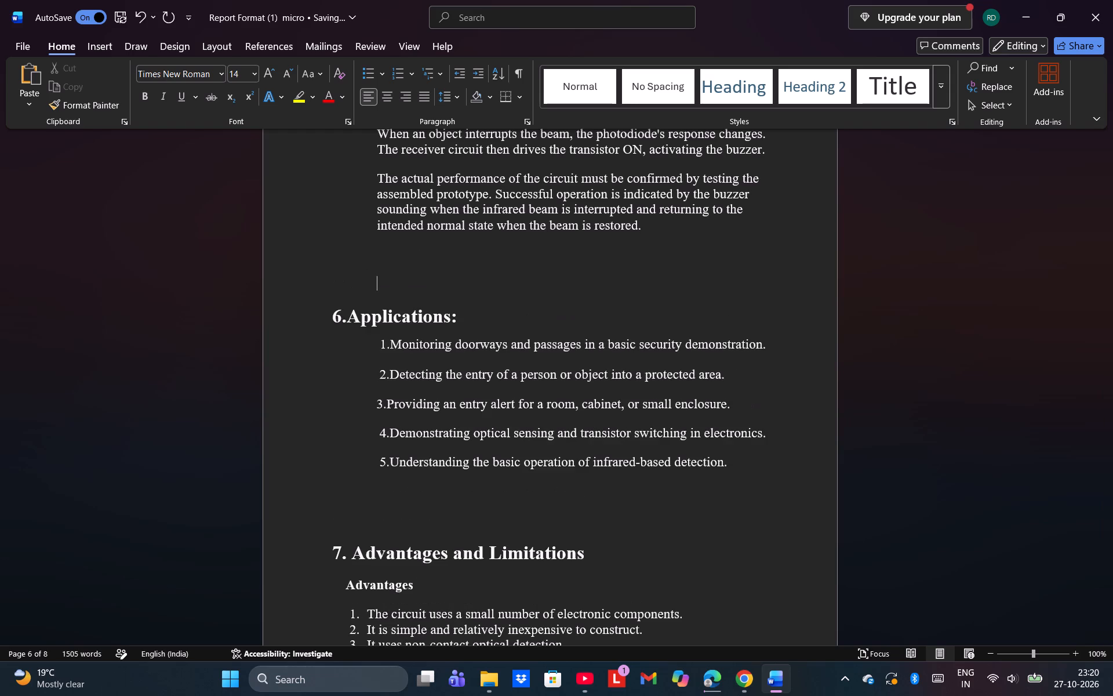
Review the report's layout and spacing from the cover page through the Applications section.
{"action": "scroll", "coordinate": [662, 221], "scroll_direction": "up", "scroll_amount": 13}
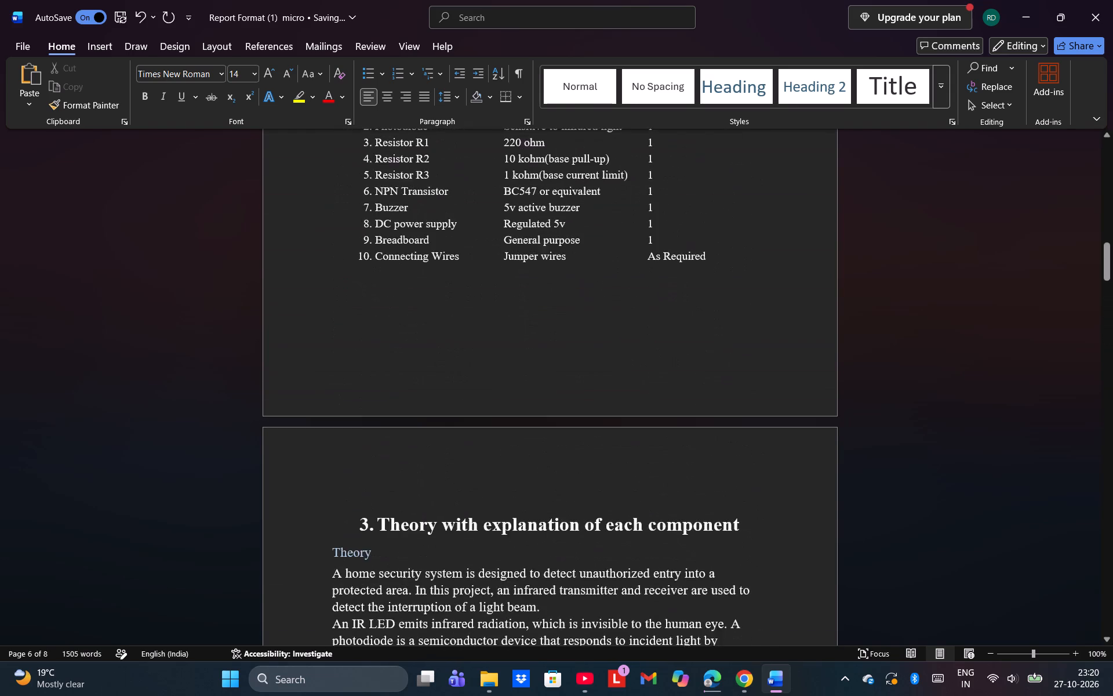
{"action": "scroll", "coordinate": [662, 221], "scroll_direction": "up", "scroll_amount": 1}
{"action": "scroll", "coordinate": [662, 221], "scroll_direction": "down", "scroll_amount": 1}
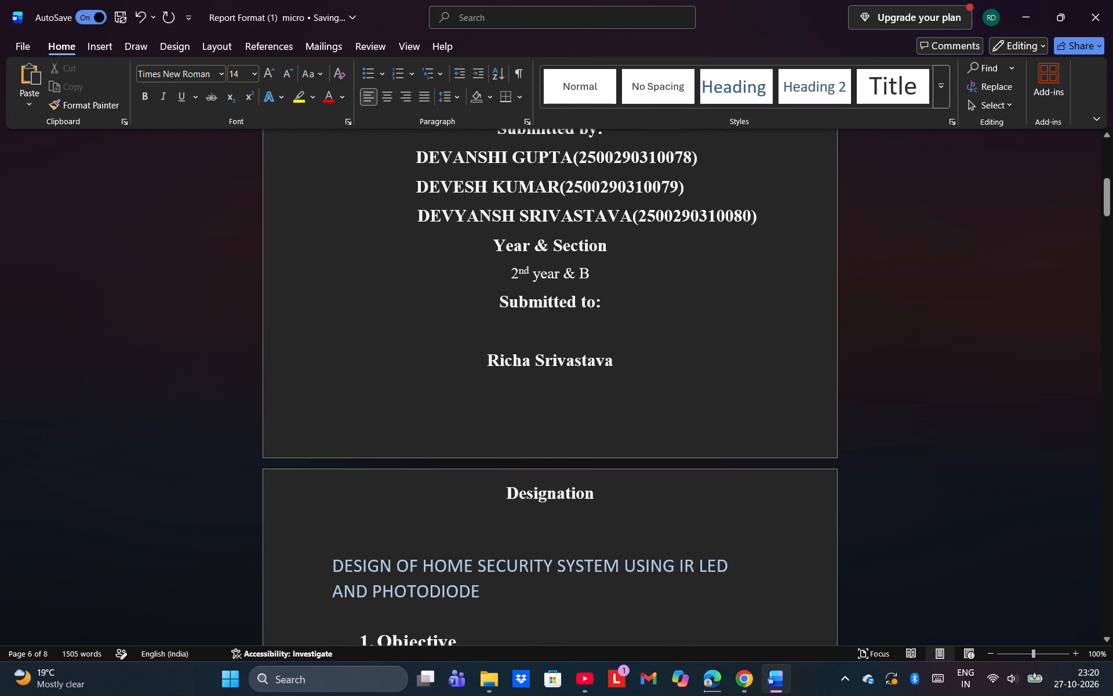
{"action": "scroll", "coordinate": [360, 491], "scroll_direction": "down", "scroll_amount": 9}
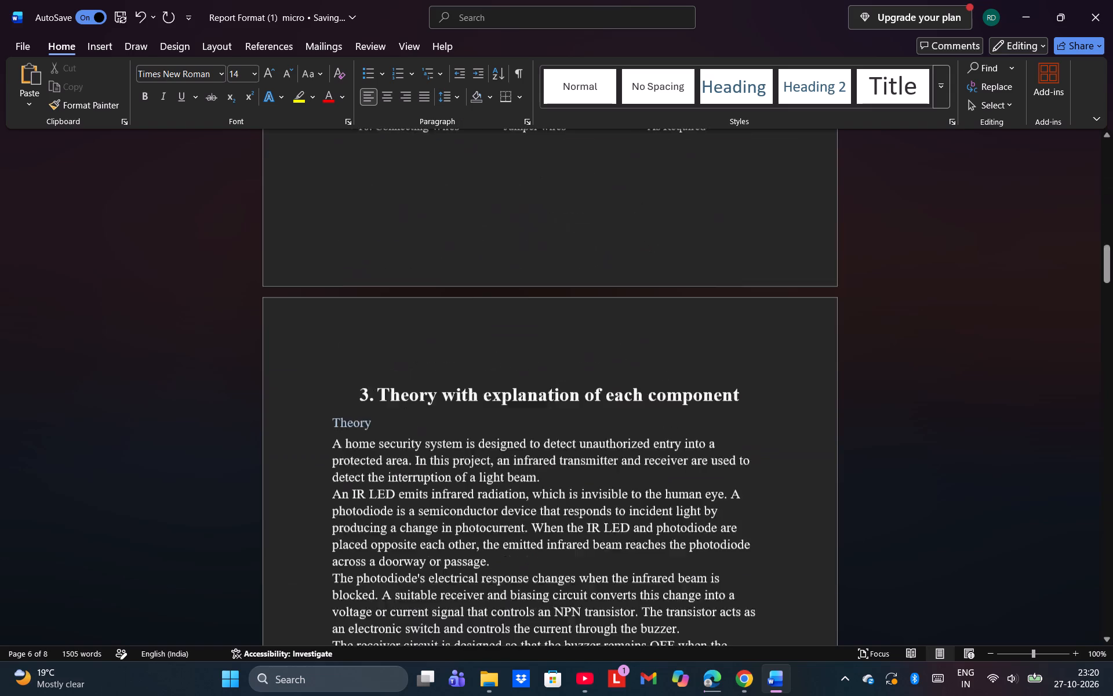
{"action": "scroll", "coordinate": [360, 491], "scroll_direction": "down", "scroll_amount": 7}
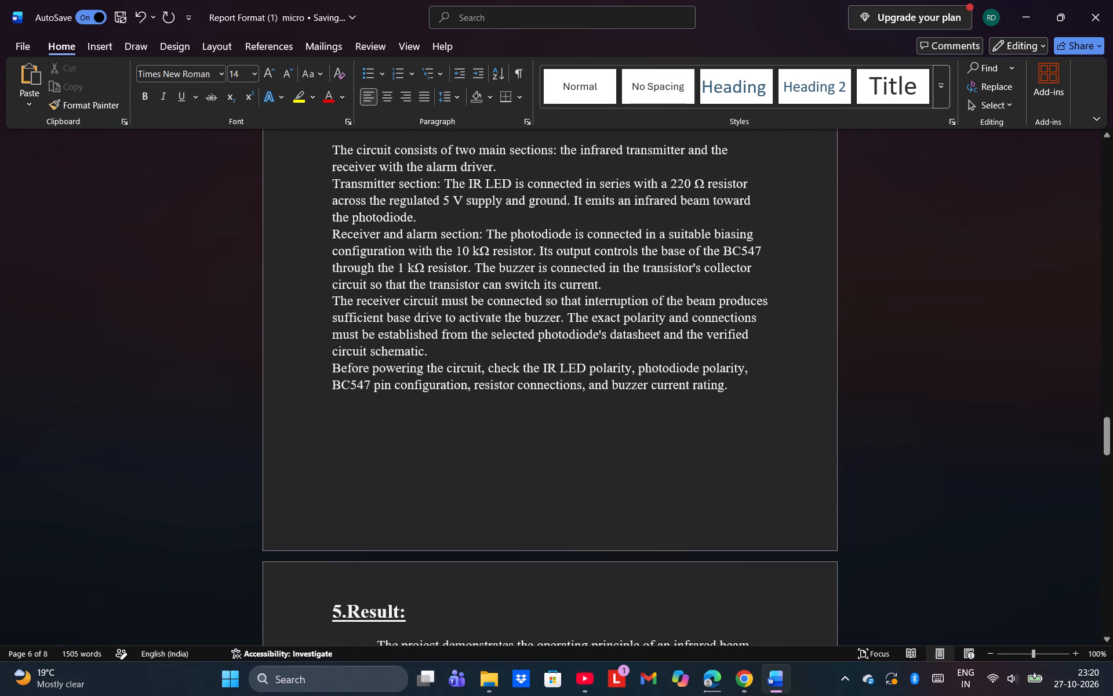
{"action": "scroll", "coordinate": [348, 560], "scroll_direction": "down", "scroll_amount": 6}
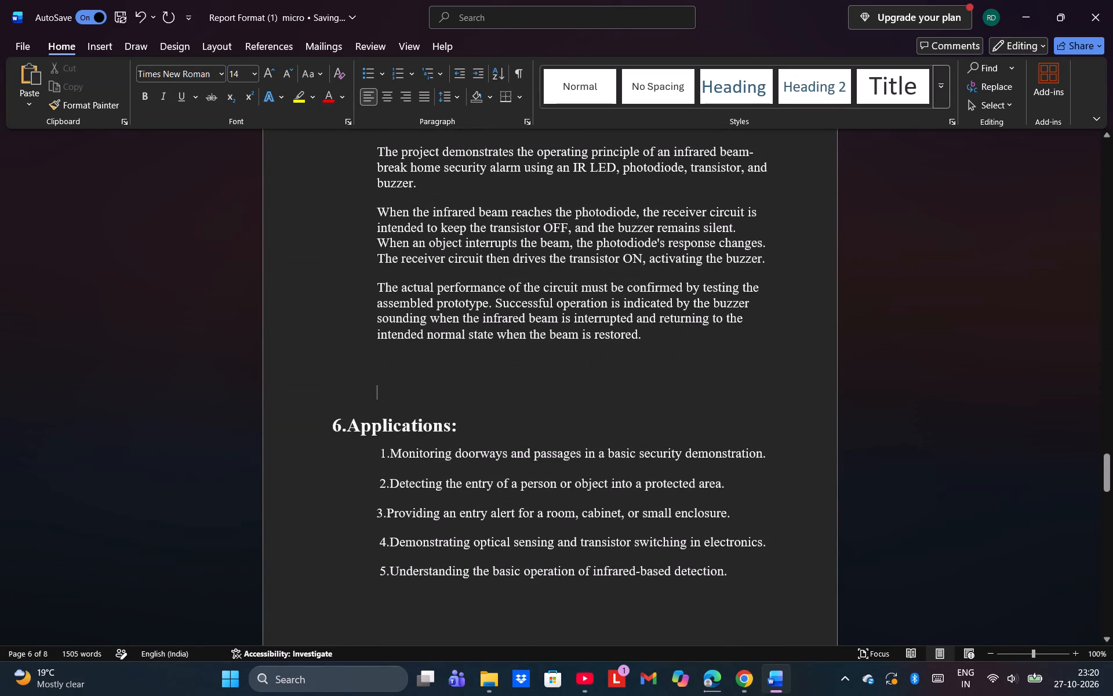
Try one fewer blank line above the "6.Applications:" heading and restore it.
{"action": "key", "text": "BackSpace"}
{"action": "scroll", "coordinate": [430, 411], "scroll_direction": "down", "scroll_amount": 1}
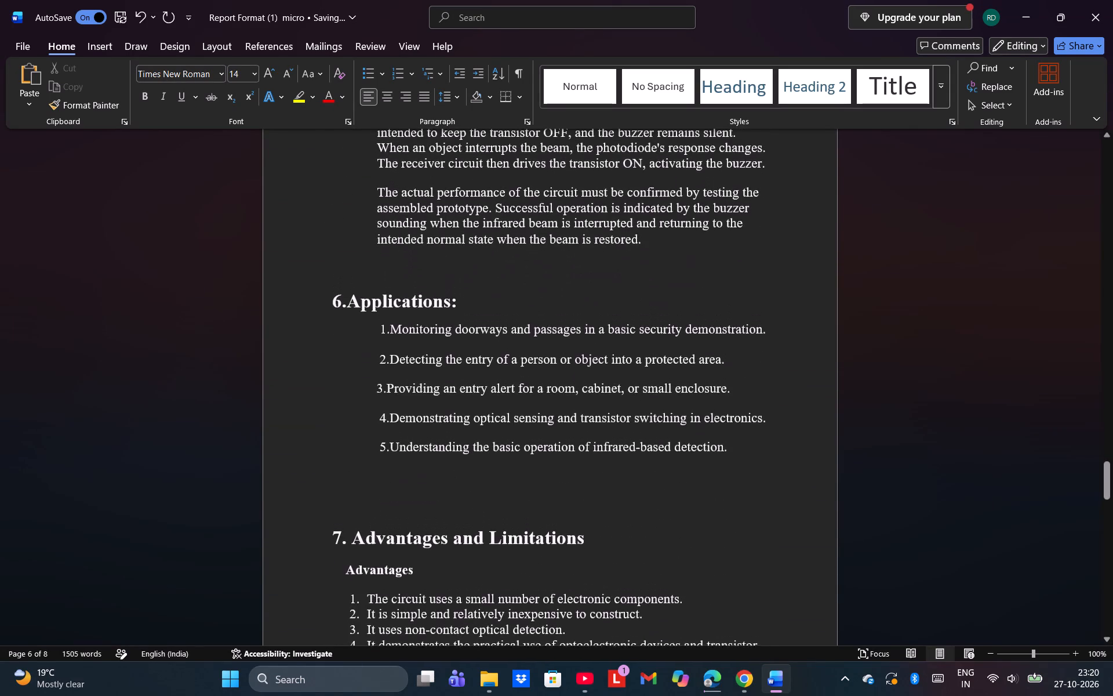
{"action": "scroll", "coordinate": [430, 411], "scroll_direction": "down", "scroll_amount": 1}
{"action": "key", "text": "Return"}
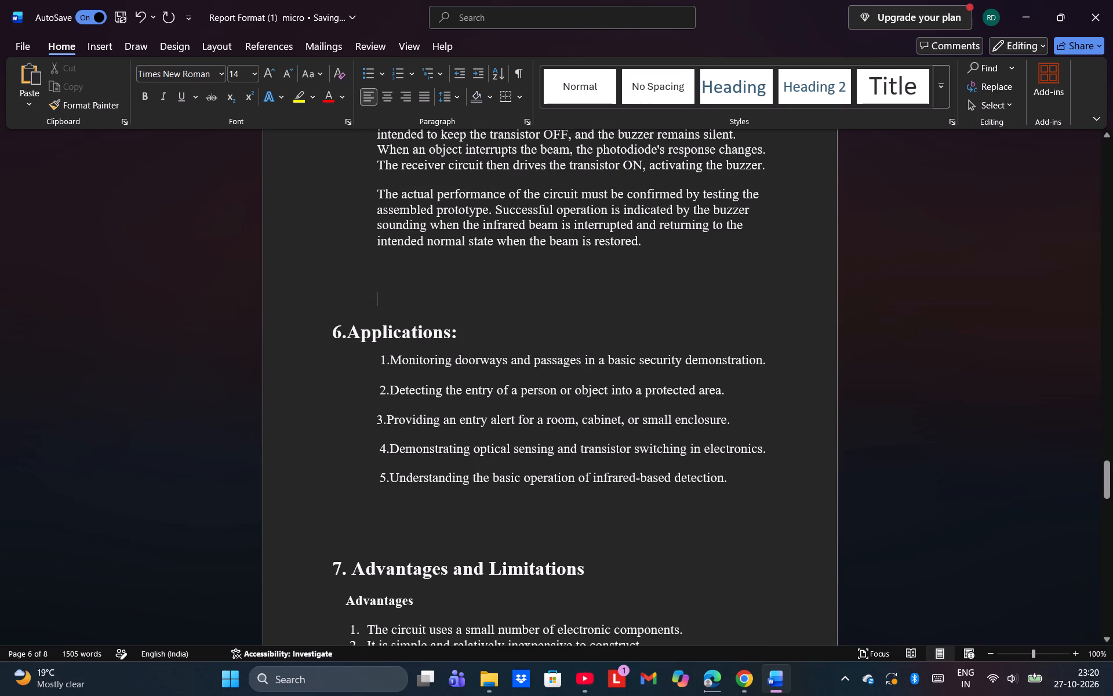
Remove one blank line above the "7. Advantages and Limitations" heading.
{"action": "left_click", "coordinate": [423, 534]}
{"action": "key", "text": "BackSpace"}
Check the spacing and page breaks from the circuit description through the Limitations list.
{"action": "scroll", "coordinate": [423, 534], "scroll_direction": "down", "scroll_amount": 2}
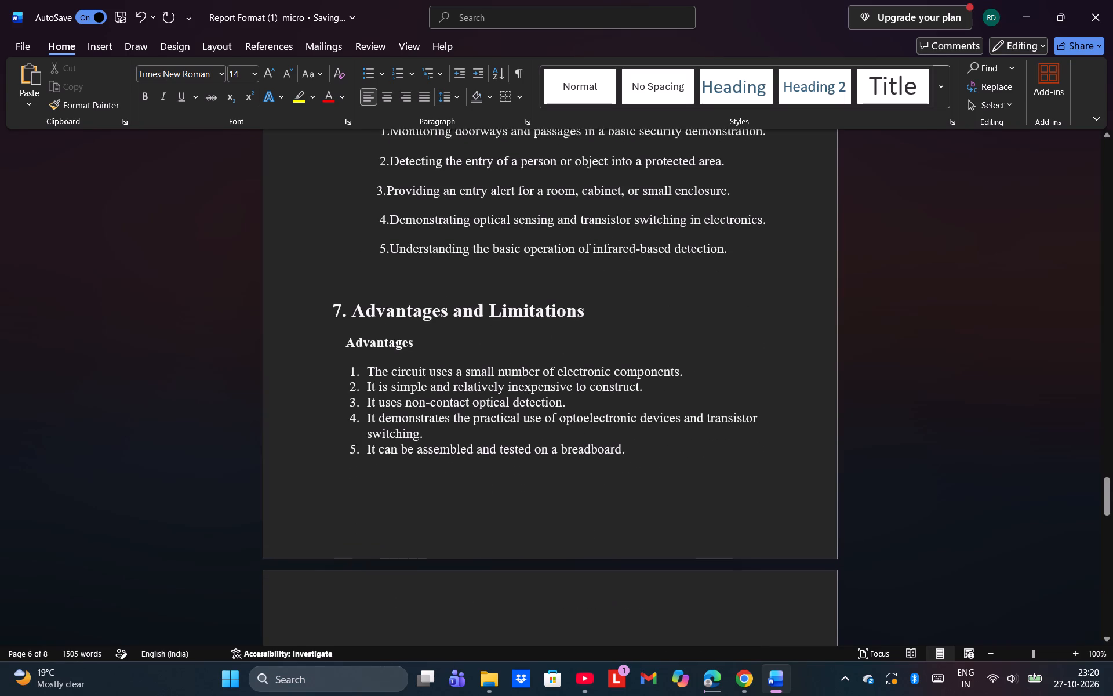
{"action": "scroll", "coordinate": [423, 534], "scroll_direction": "down", "scroll_amount": 1}
{"action": "scroll", "coordinate": [423, 534], "scroll_direction": "up", "scroll_amount": 12}
{"action": "scroll", "coordinate": [421, 498], "scroll_direction": "down", "scroll_amount": 3}
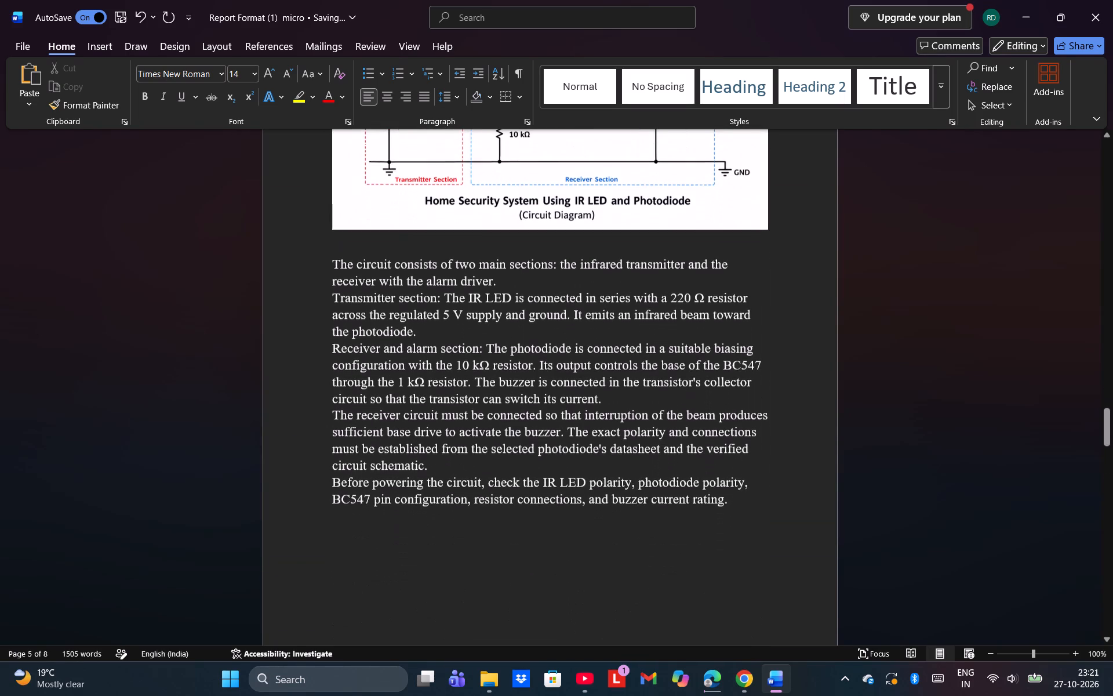
{"action": "scroll", "coordinate": [548, 553], "scroll_direction": "down", "scroll_amount": 6}
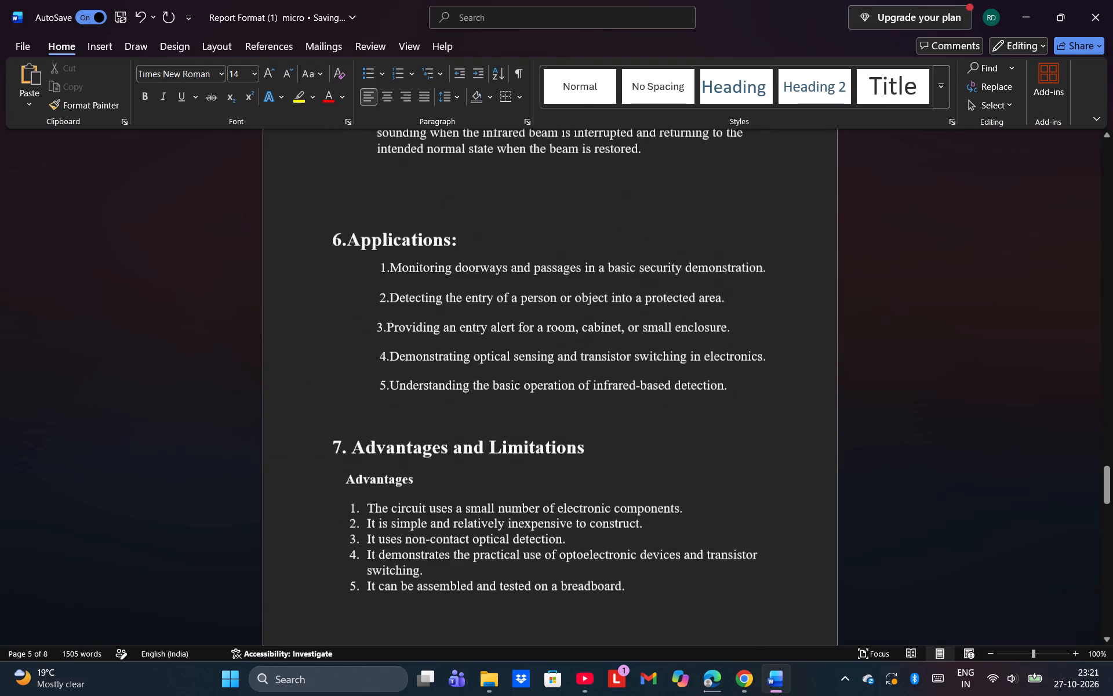
{"action": "scroll", "coordinate": [548, 553], "scroll_direction": "down", "scroll_amount": 4}
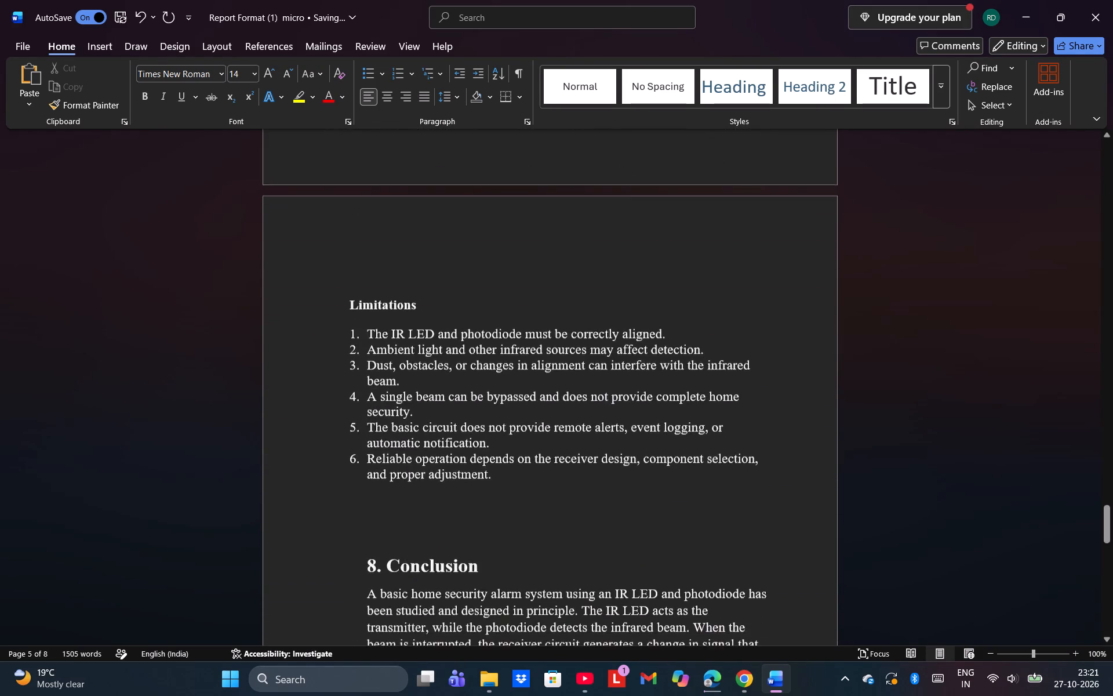
Remove the indent of the "Conclusion" heading and number it "8." at the page margin.
{"action": "scroll", "coordinate": [548, 553], "scroll_direction": "down", "scroll_amount": 1}
{"action": "left_click", "coordinate": [380, 455]}
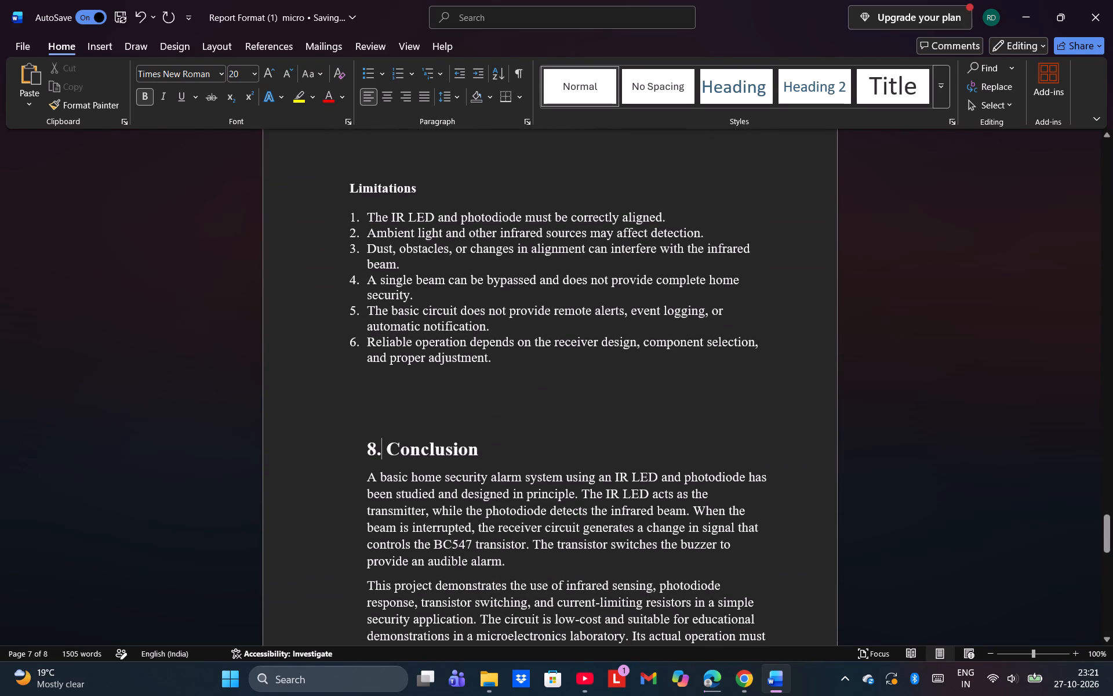
{"action": "key", "text": "BackSpace"}
{"action": "key", "text": "BackSpace"}
{"action": "key", "text": "BackSpace"}
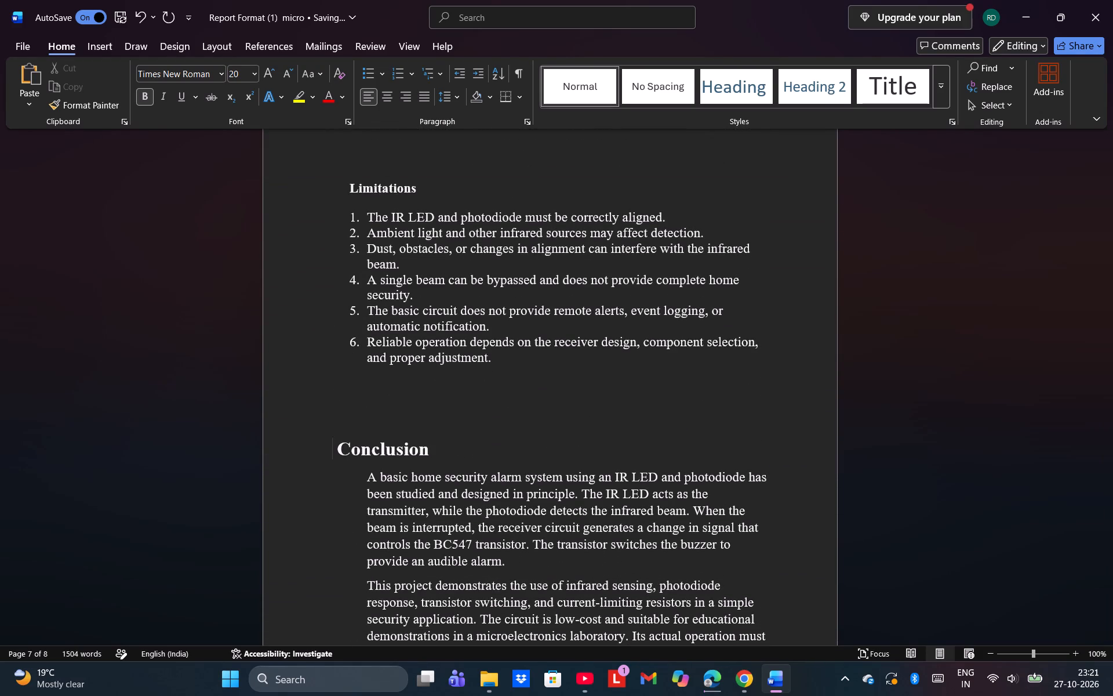
{"action": "type", "text": "8."}
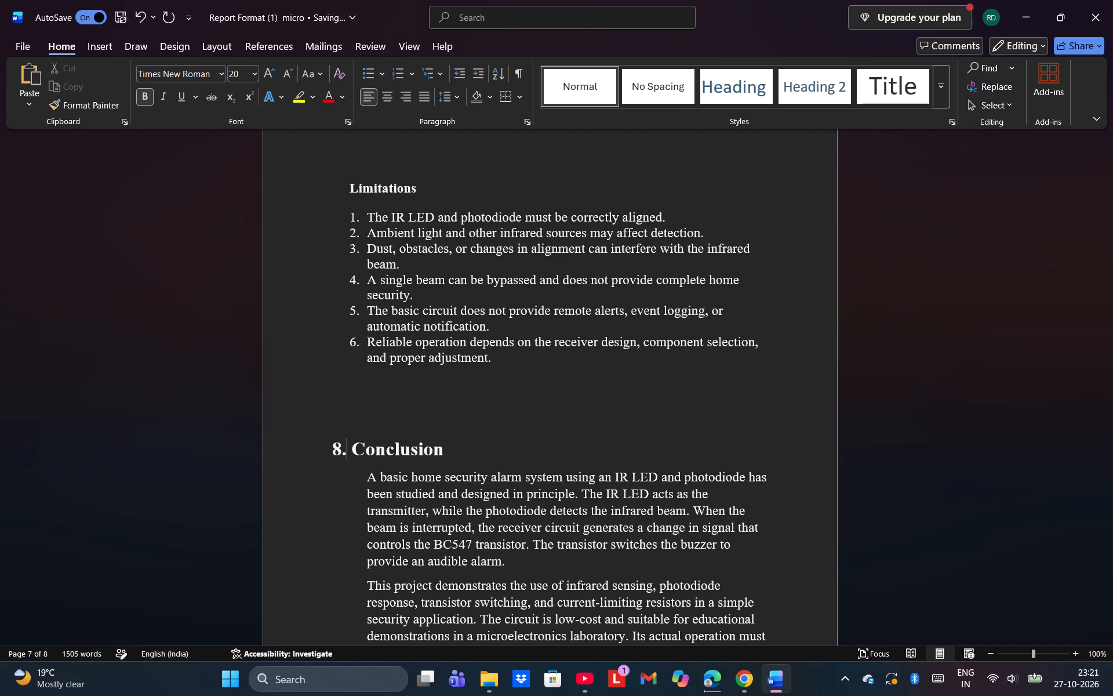
Remove the indent of the "References" heading, number it "9." without a following space, and put two spaces before the number.
{"action": "scroll", "coordinate": [380, 455], "scroll_direction": "down", "scroll_amount": 5}
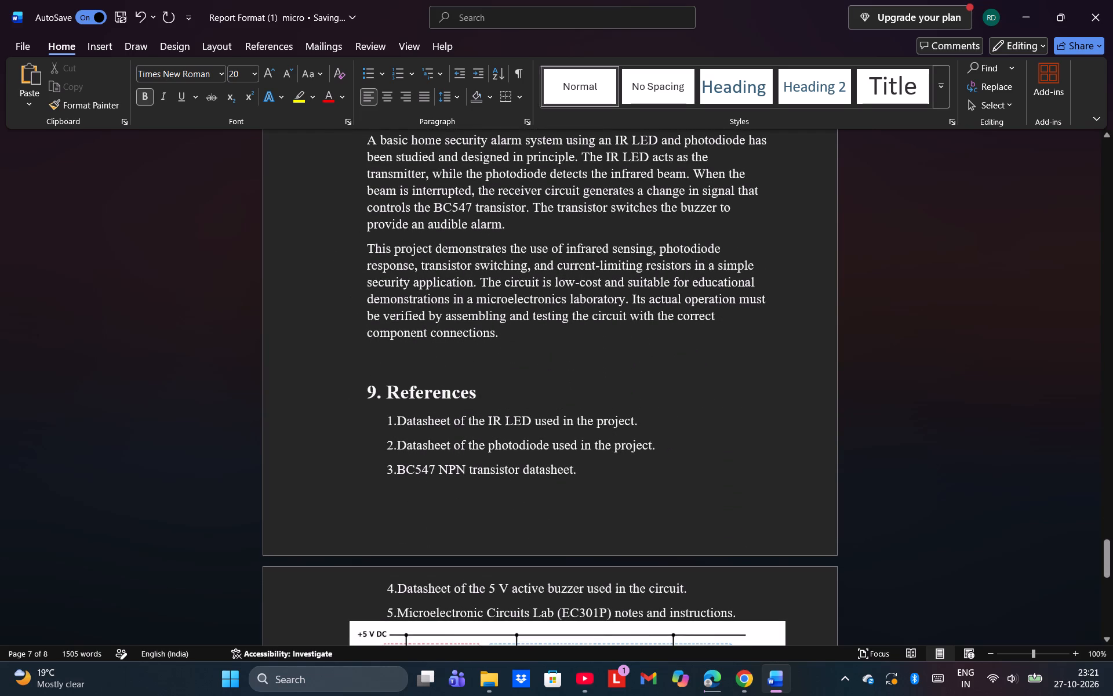
{"action": "left_click", "coordinate": [384, 397]}
{"action": "key", "text": "BackSpace"}
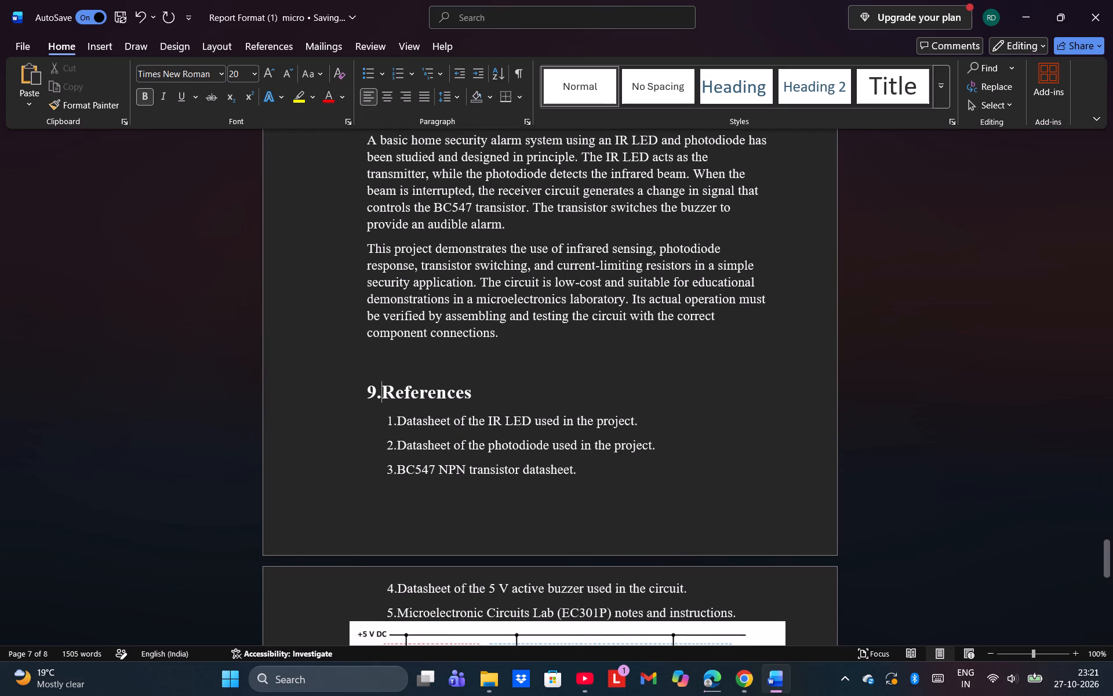
{"action": "key", "text": "BackSpace"}
{"action": "key", "text": "BackSpace"}
{"action": "key", "text": "BackSpace"}
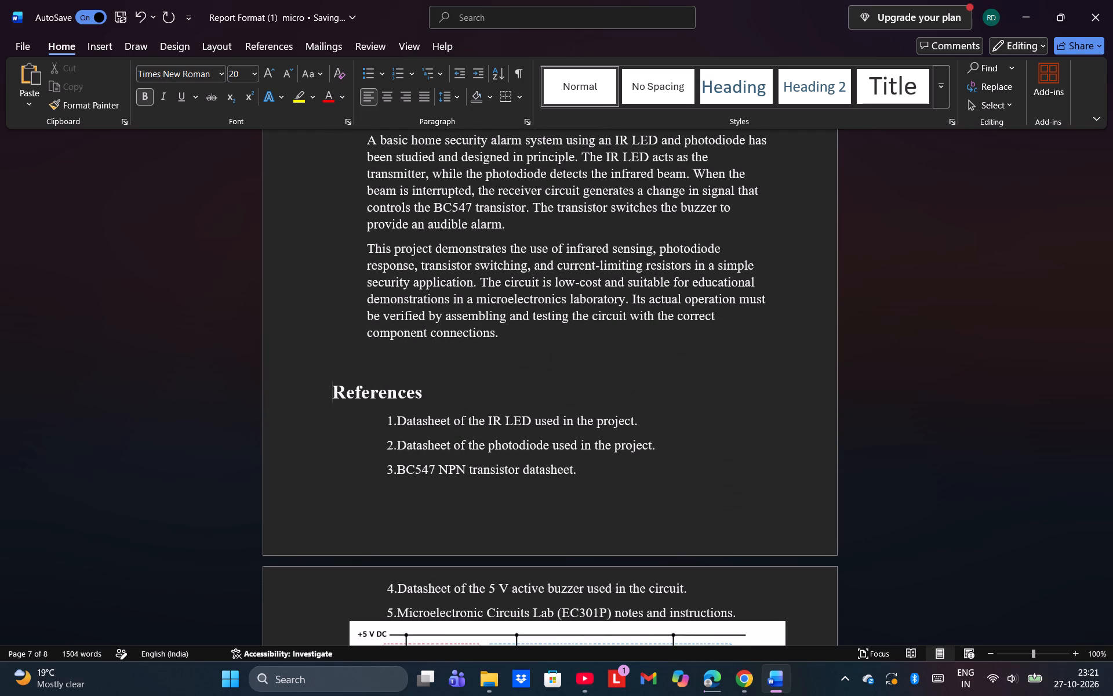
{"action": "type", "text": "9."}
{"action": "scroll", "coordinate": [384, 397], "scroll_direction": "up", "scroll_amount": 1}
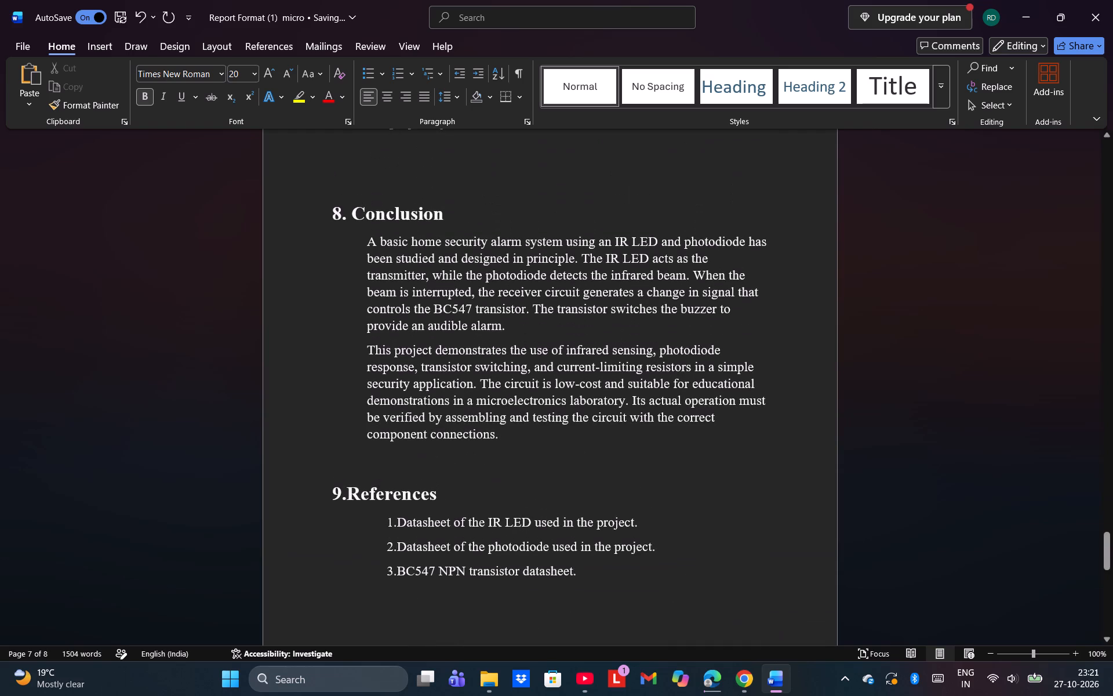
{"action": "scroll", "coordinate": [384, 397], "scroll_direction": "up", "scroll_amount": 1}
{"action": "key", "text": "Left"}
{"action": "key", "text": "Left"}
{"action": "key", "text": "space"}
{"action": "key", "text": "space"}
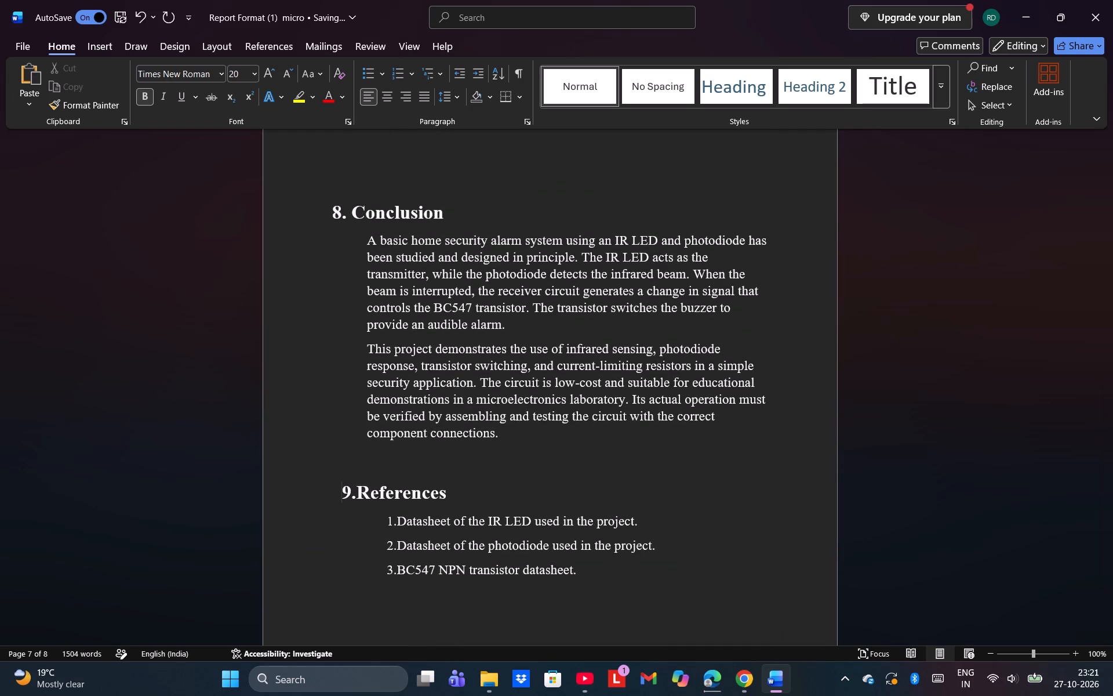
{"action": "key", "text": "Right"}
Remove all blank lines between the Limitations list and the "8. Conclusion" heading.
{"action": "key", "text": "Up"}
{"action": "key", "text": "Down"}
{"action": "key", "text": "Up"}
{"action": "key", "text": "Up"}
{"action": "key", "text": "Up"}
{"action": "key", "text": "Up"}
{"action": "key", "text": "Up"}
{"action": "key", "text": "Up"}
{"action": "key", "text": "Up"}
{"action": "key", "text": "Up"}
{"action": "key", "text": "Up"}
{"action": "key", "text": "Up"}
{"action": "scroll", "coordinate": [384, 397], "scroll_direction": "up", "scroll_amount": 1}
{"action": "left_click", "coordinate": [370, 329]}
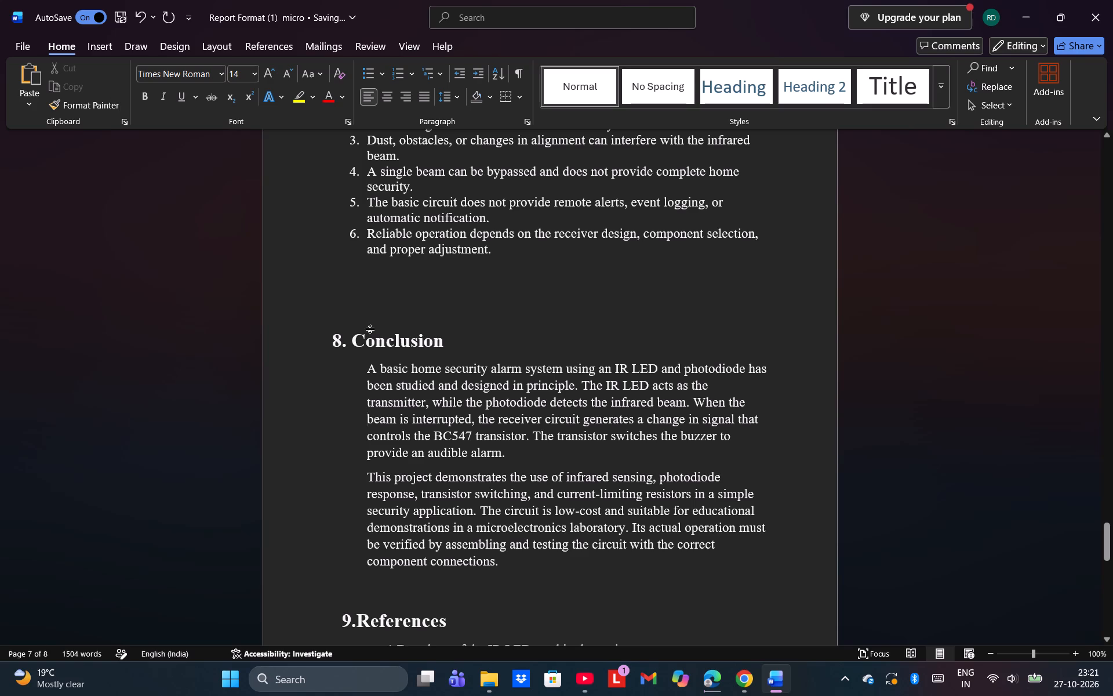
{"action": "left_click", "coordinate": [395, 324]}
{"action": "key", "text": "BackSpace"}
{"action": "key", "text": "BackSpace"}
{"action": "key", "text": "BackSpace"}
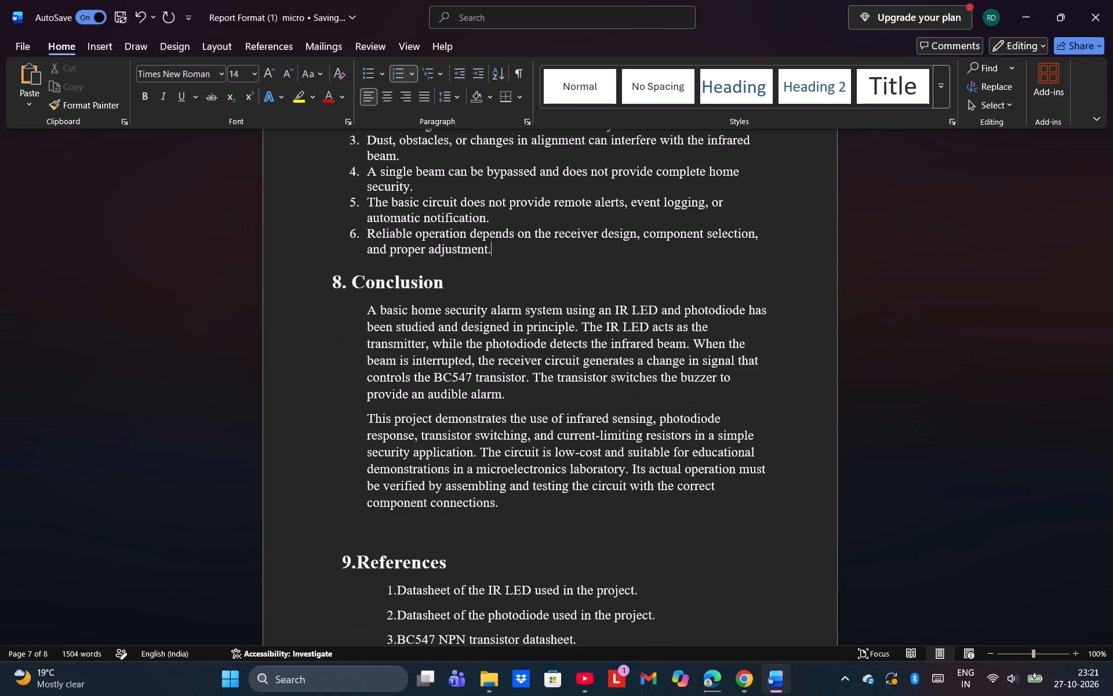
Delete the leftover circuit diagram image below the last reference entry.
{"action": "scroll", "coordinate": [395, 324], "scroll_direction": "down", "scroll_amount": 3}
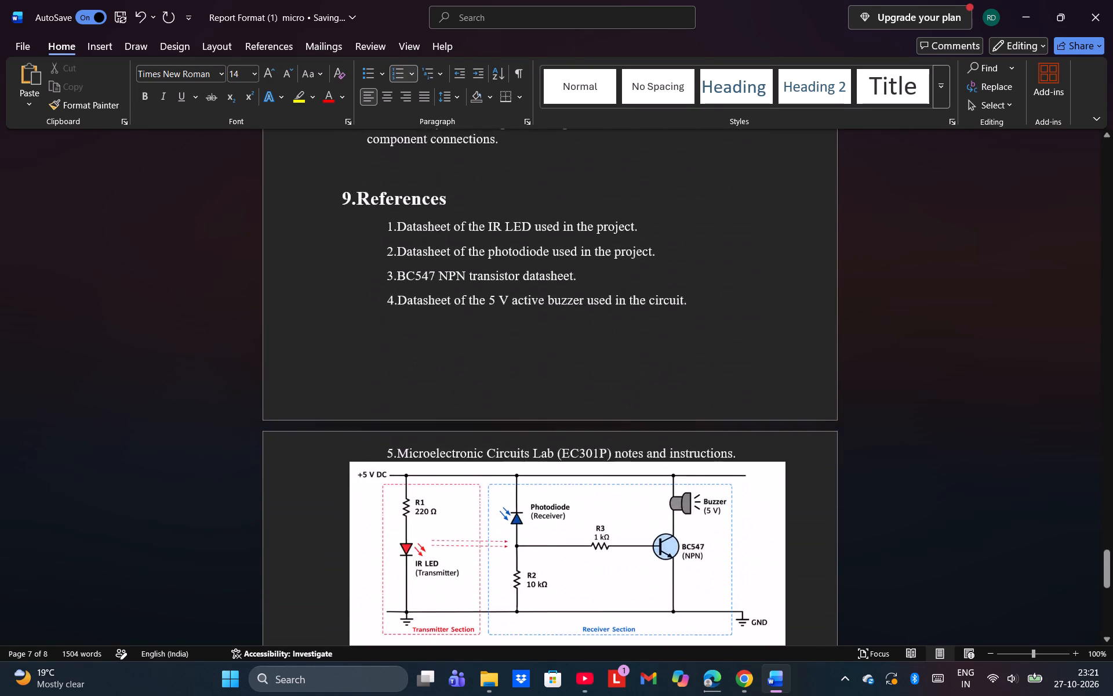
{"action": "scroll", "coordinate": [395, 324], "scroll_direction": "down", "scroll_amount": 4}
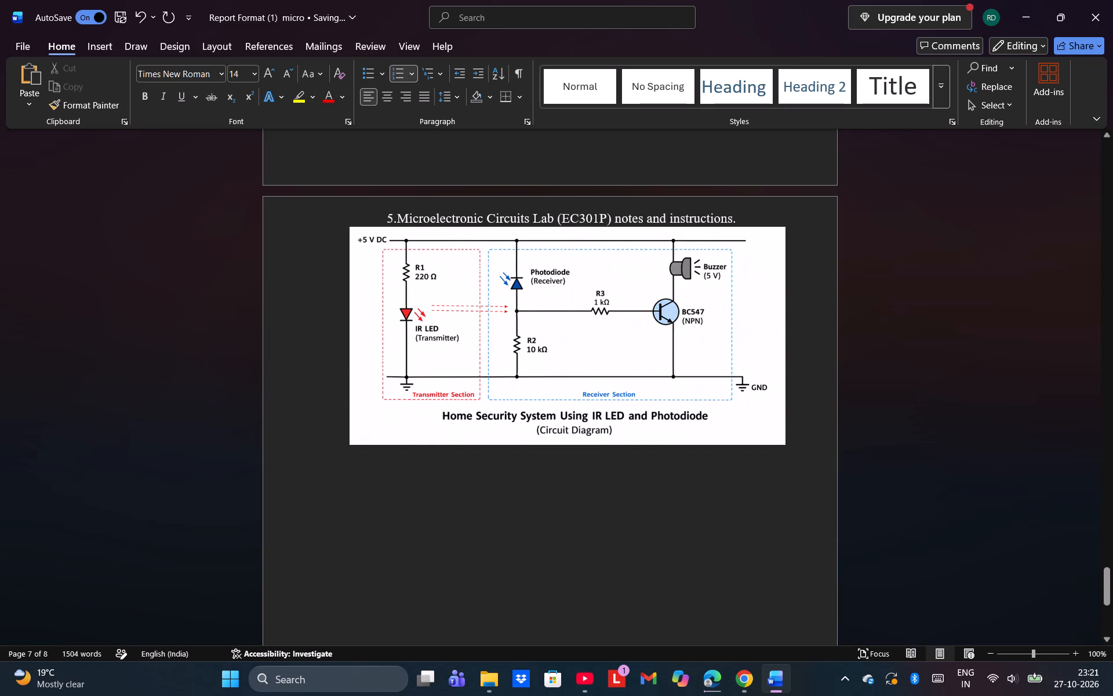
{"action": "left_click", "coordinate": [567, 352]}
{"action": "key", "text": "Delete"}
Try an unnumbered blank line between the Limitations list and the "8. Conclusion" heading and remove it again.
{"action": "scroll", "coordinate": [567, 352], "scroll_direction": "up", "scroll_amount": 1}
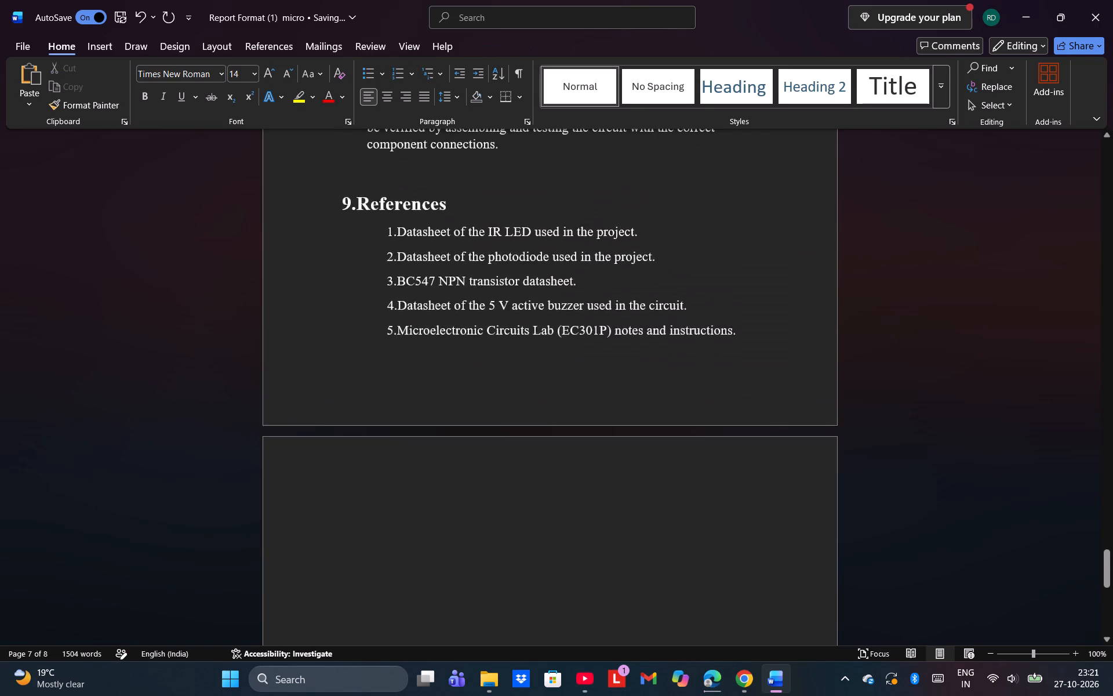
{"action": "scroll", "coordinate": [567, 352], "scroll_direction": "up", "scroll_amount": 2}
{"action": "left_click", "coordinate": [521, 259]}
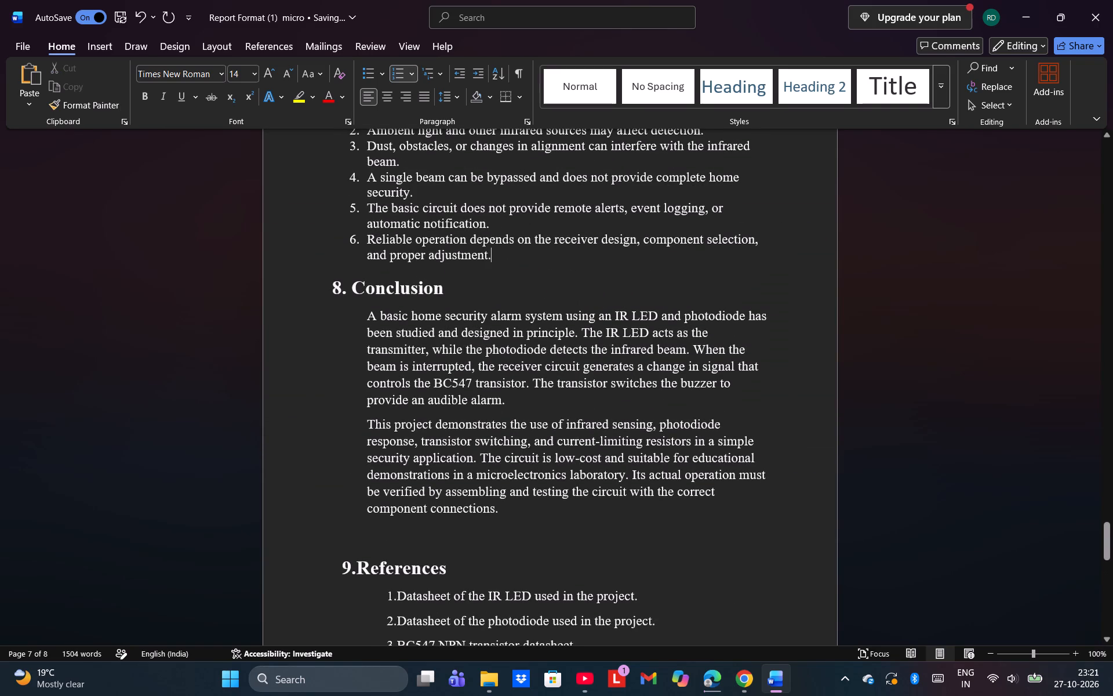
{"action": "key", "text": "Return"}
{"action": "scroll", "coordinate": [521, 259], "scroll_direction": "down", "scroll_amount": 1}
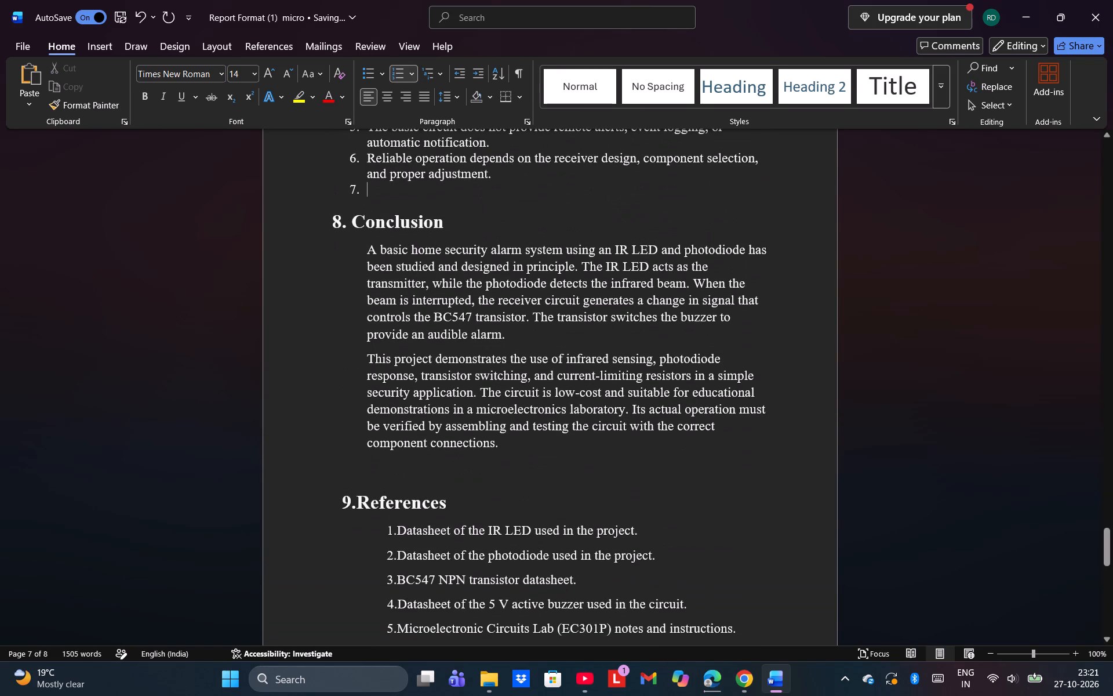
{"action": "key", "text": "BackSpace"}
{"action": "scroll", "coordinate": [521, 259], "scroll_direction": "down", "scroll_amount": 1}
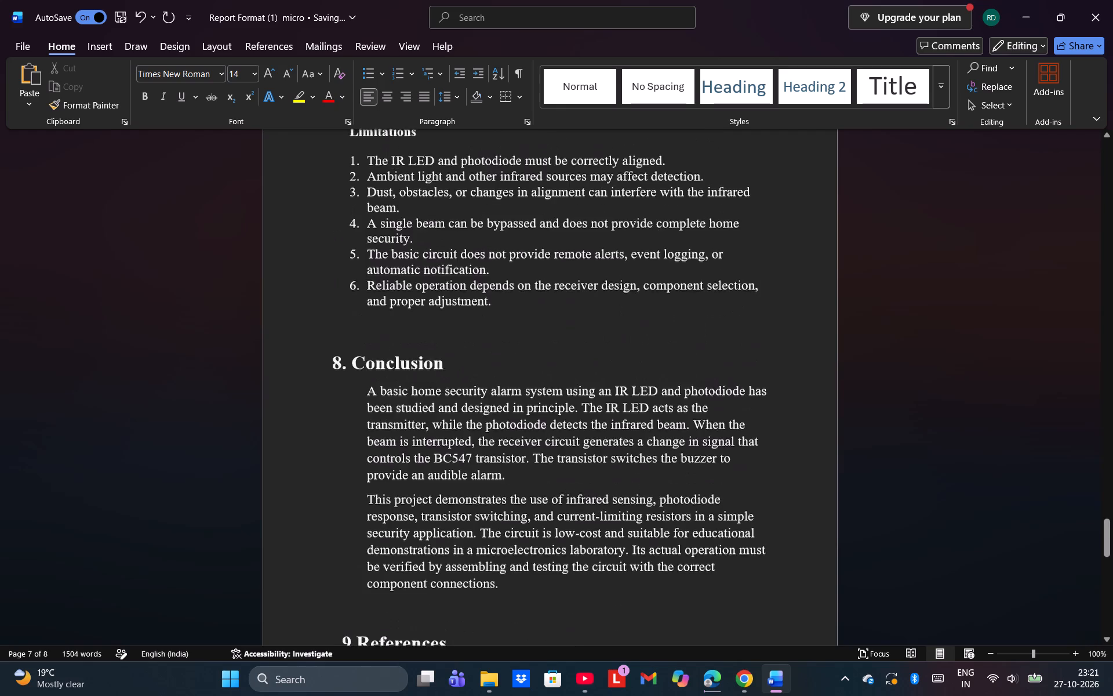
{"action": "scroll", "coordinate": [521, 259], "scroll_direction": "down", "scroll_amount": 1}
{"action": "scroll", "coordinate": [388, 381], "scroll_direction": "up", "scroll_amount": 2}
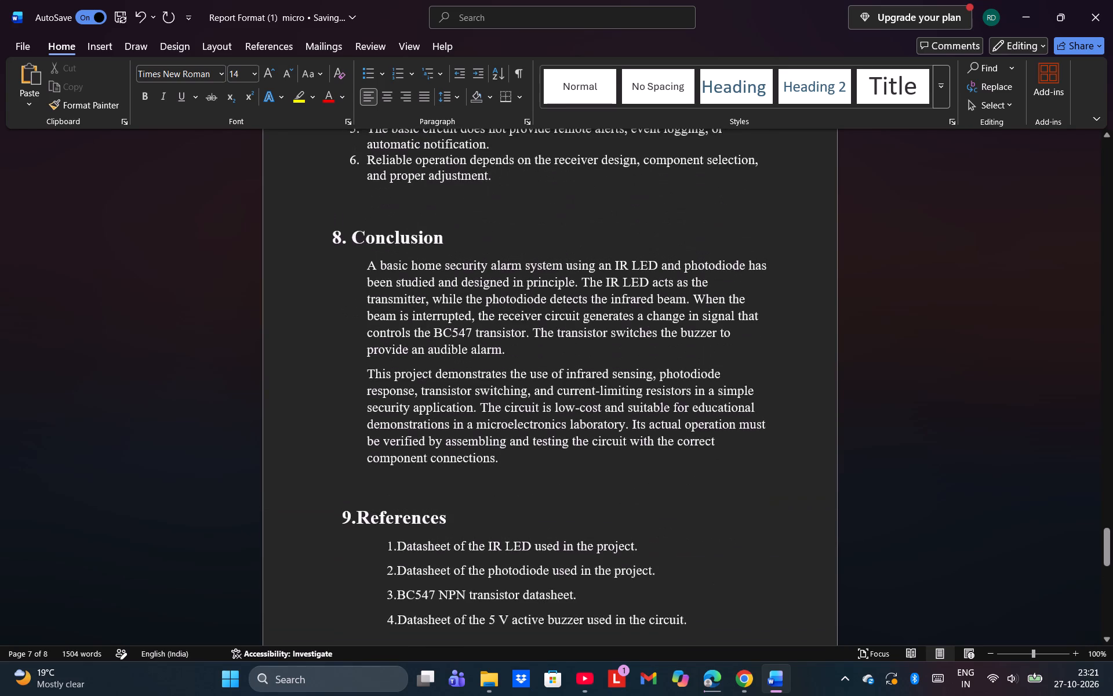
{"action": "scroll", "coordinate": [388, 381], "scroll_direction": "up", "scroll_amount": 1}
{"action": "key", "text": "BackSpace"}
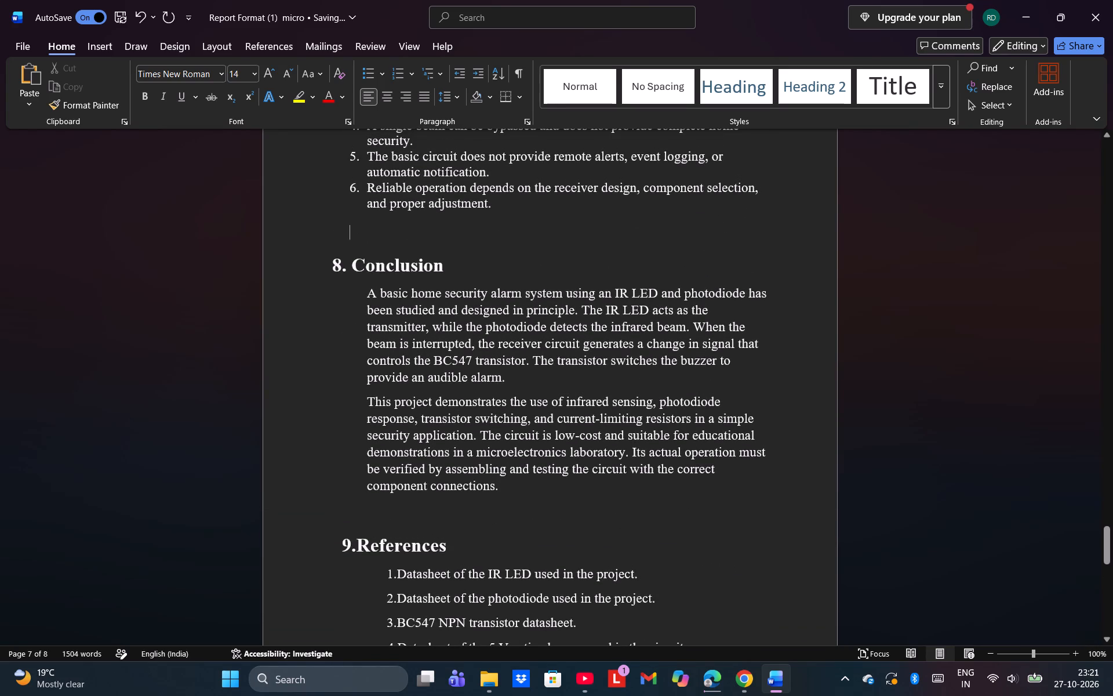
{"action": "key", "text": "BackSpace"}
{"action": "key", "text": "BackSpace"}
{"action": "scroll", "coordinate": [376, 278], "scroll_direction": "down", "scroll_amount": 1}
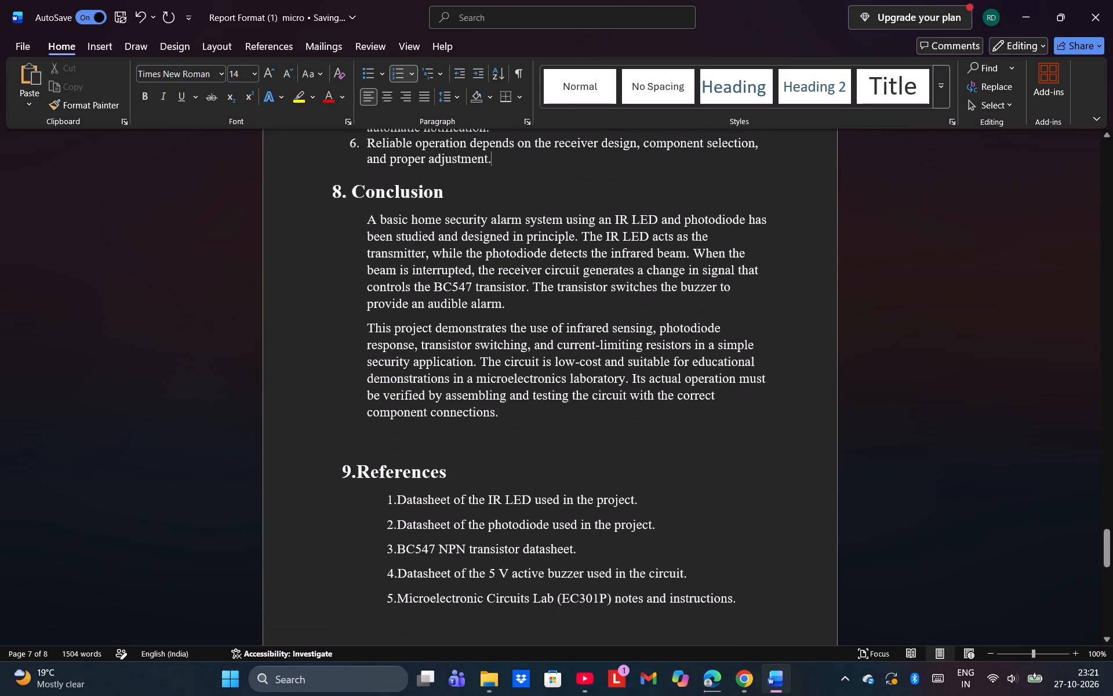
Replace the blank space above the "9.References" heading with a single 14 pt blank line after the conclusion text.
{"action": "left_click", "coordinate": [366, 432]}
{"action": "left_click", "coordinate": [391, 436]}
{"action": "key", "text": "BackSpace"}
{"action": "key", "text": "BackSpace"}
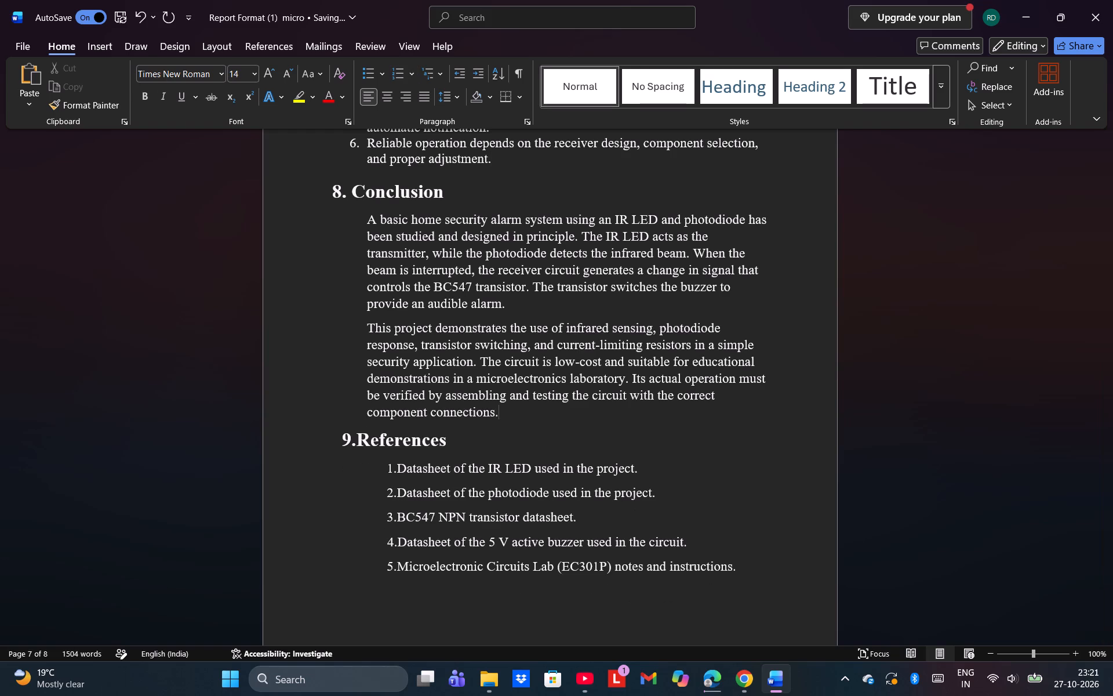
{"action": "key", "text": "Return"}
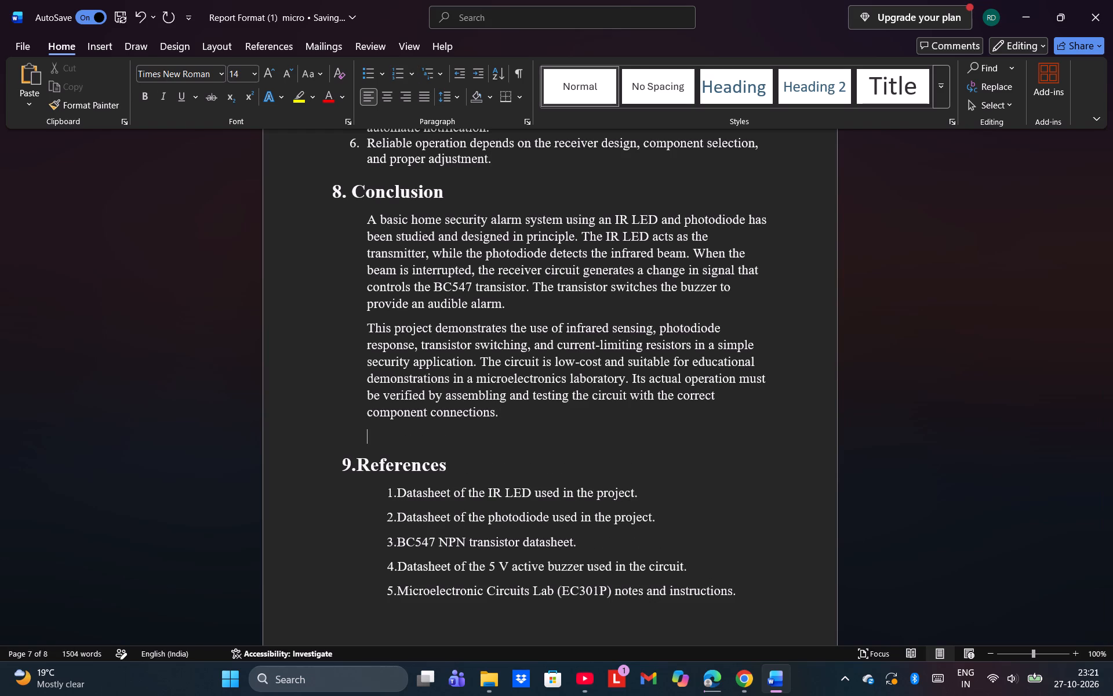
{"action": "key", "text": "BackSpace"}
{"action": "key", "text": "BackSpace"}
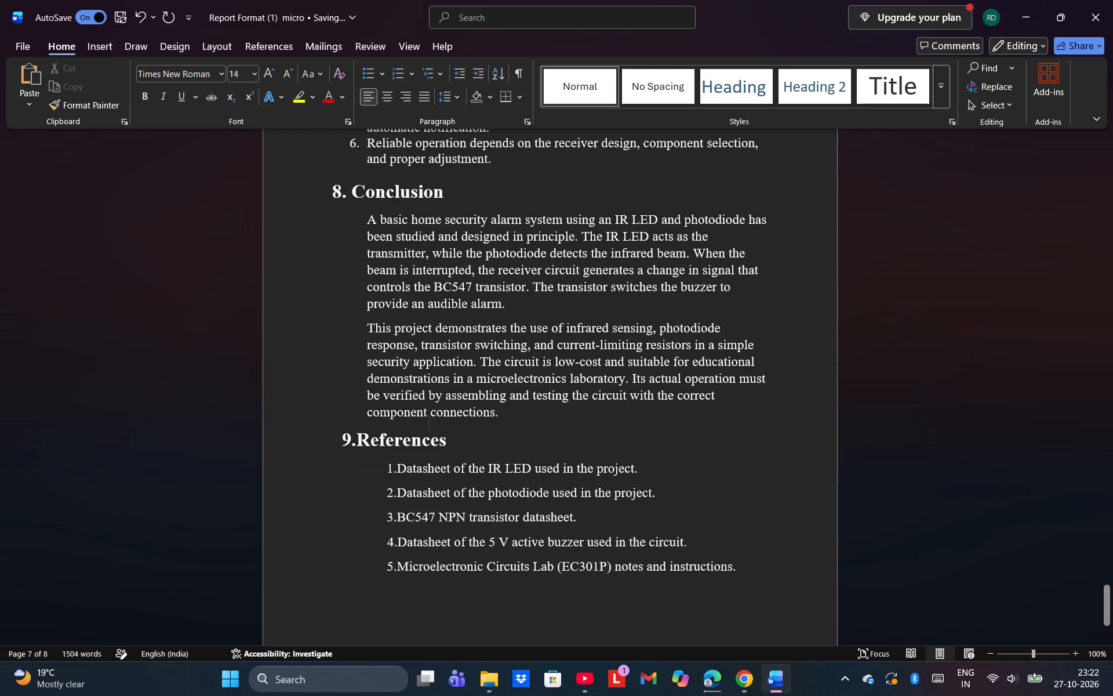
{"action": "left_click", "coordinate": [383, 198]}
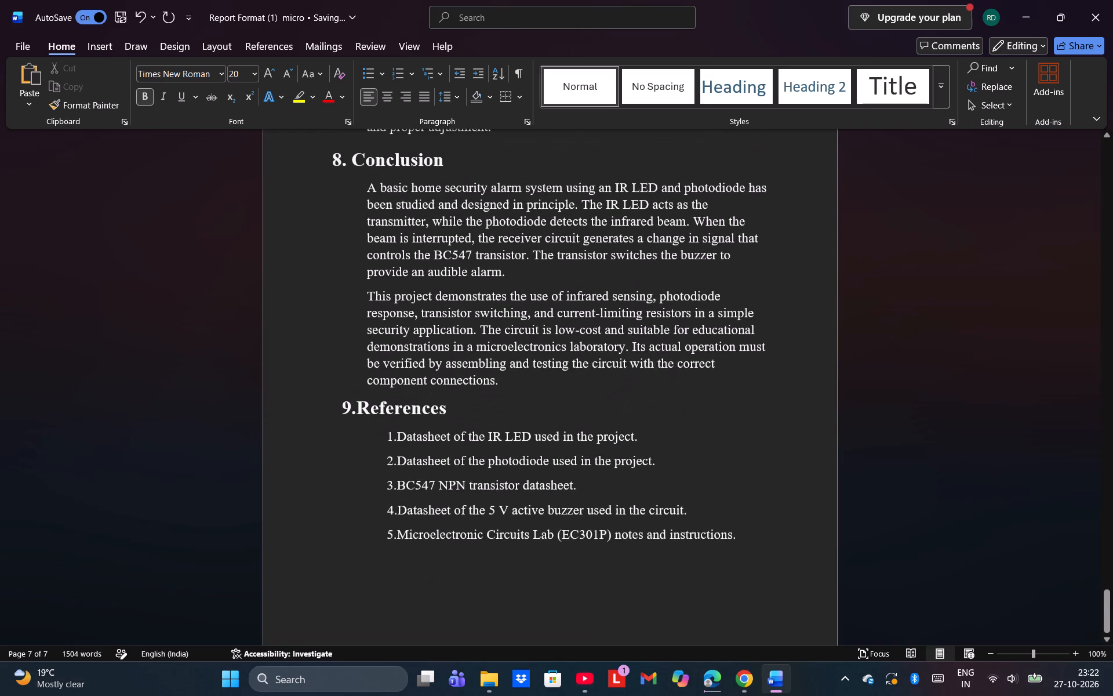
{"action": "left_click", "coordinate": [541, 393]}
{"action": "key", "text": "Return"}
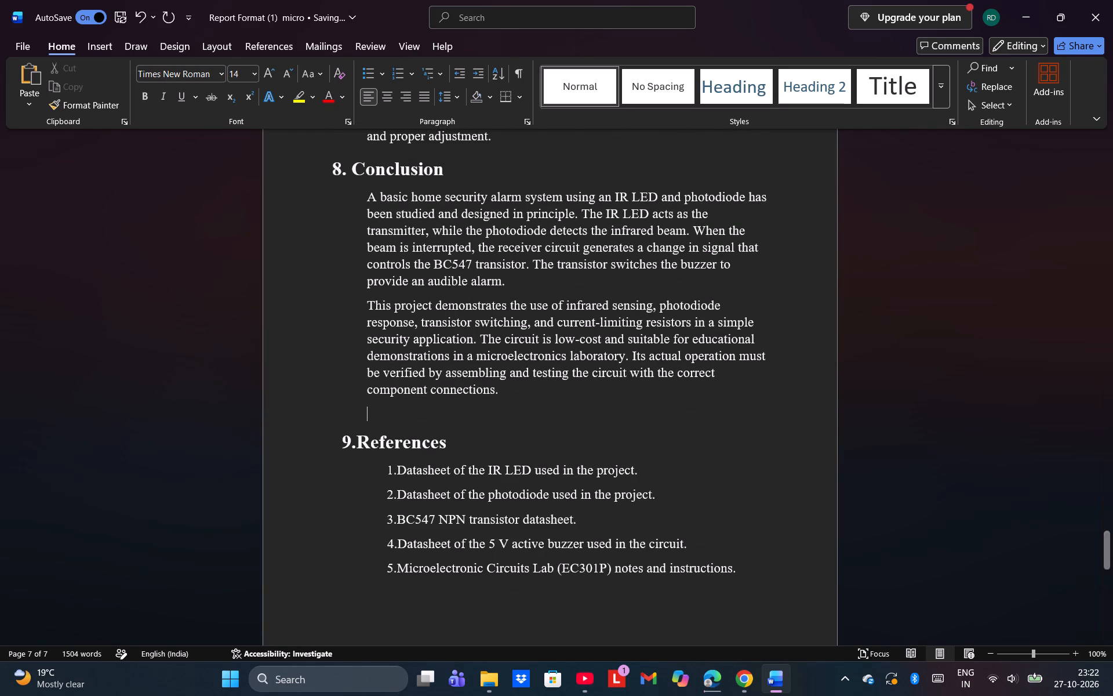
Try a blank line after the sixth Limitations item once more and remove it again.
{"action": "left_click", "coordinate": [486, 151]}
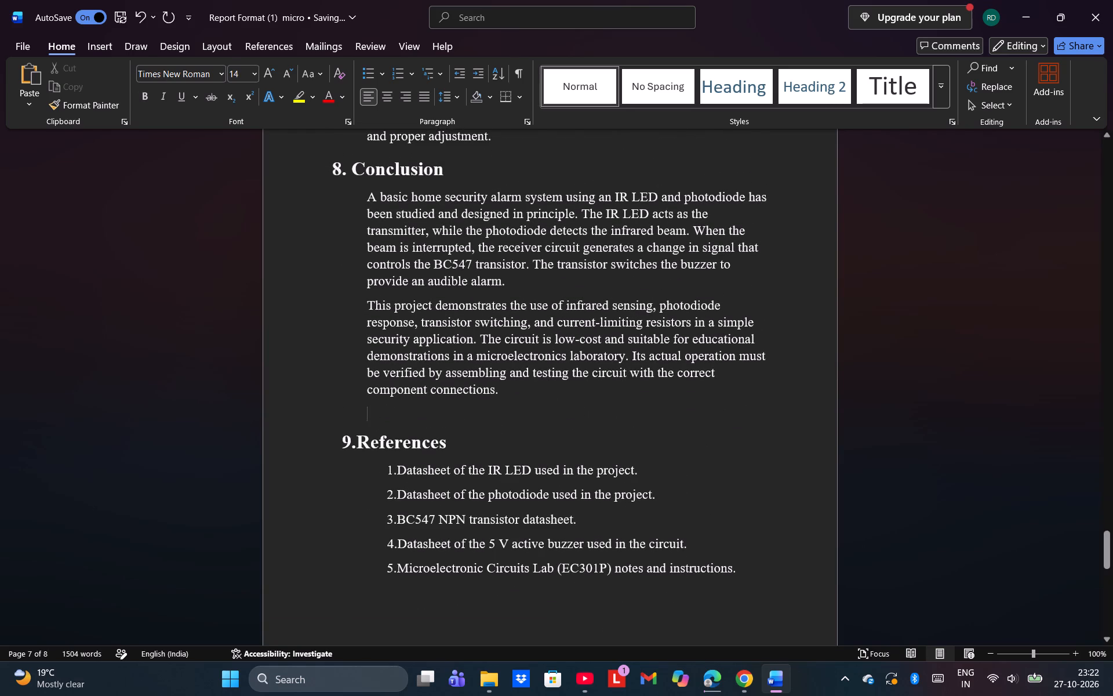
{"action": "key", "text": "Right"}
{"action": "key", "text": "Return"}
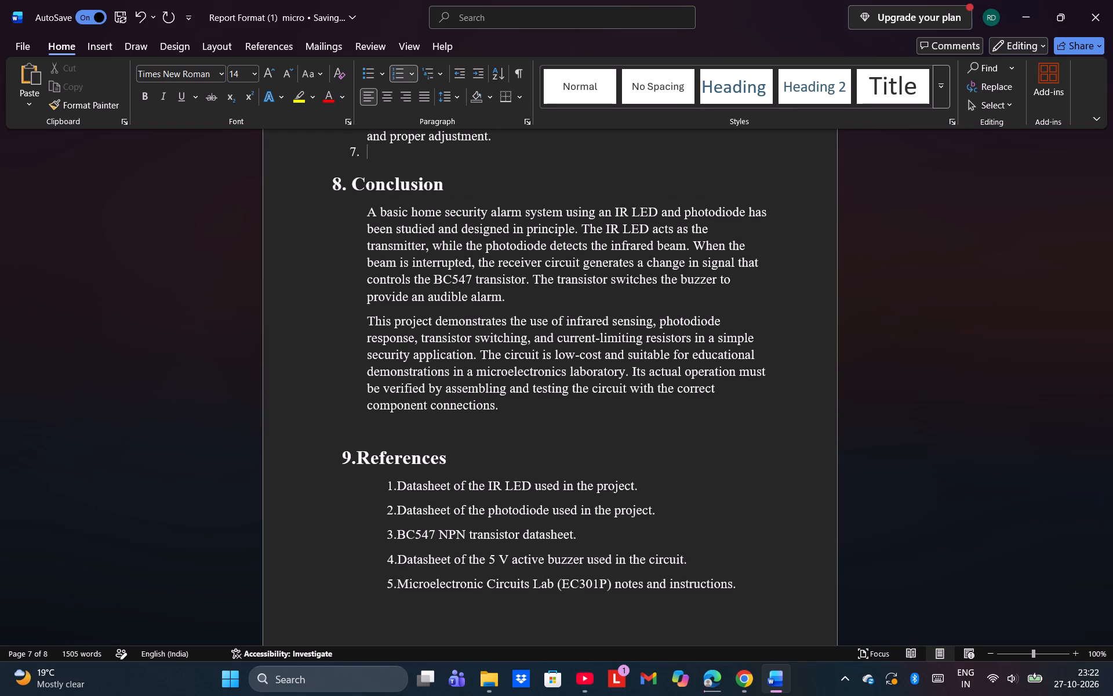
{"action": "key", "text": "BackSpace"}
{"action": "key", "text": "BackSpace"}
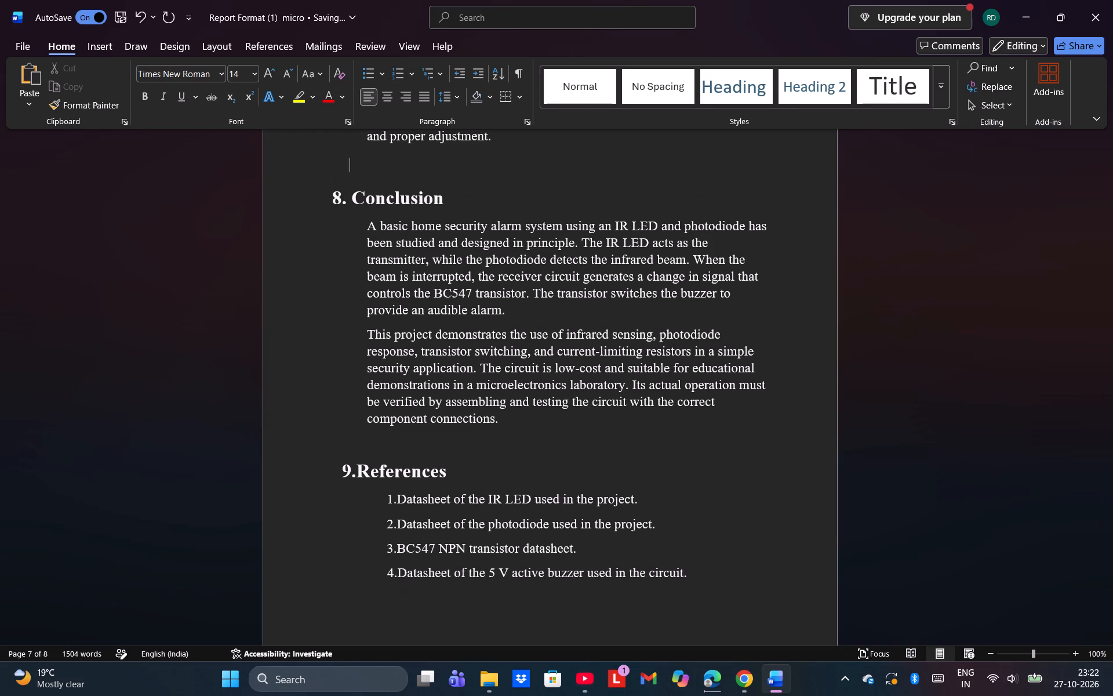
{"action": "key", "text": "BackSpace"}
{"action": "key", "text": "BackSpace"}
Remove two blank lines above the "Limitations" subheading.
{"action": "scroll", "coordinate": [479, 246], "scroll_direction": "up", "scroll_amount": 1}
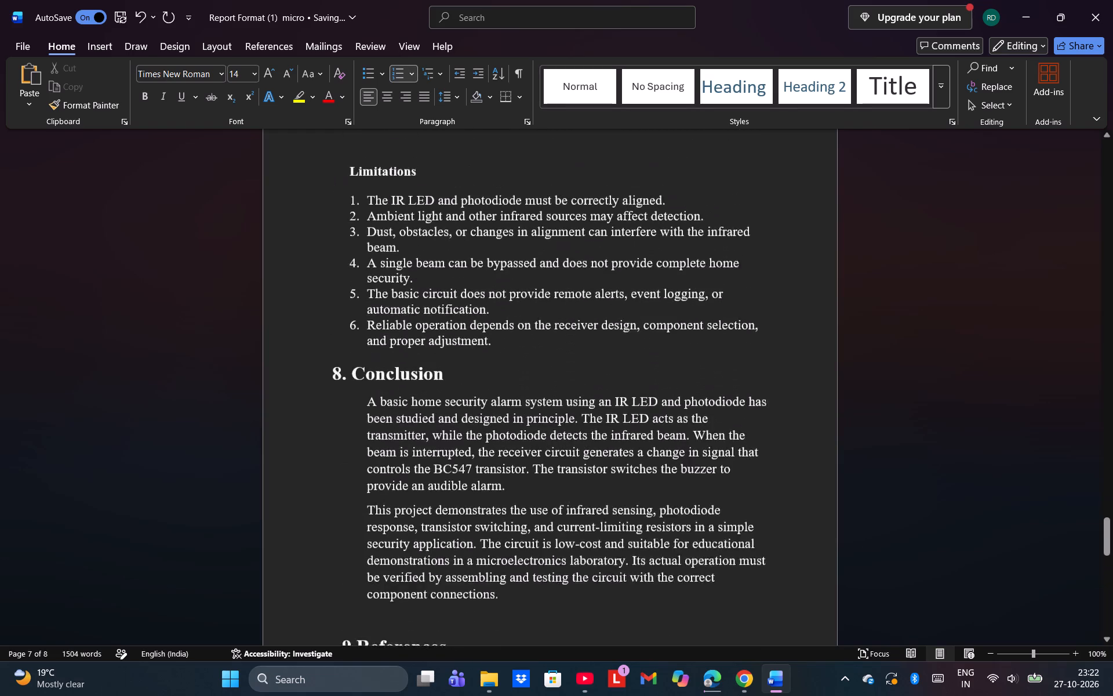
{"action": "scroll", "coordinate": [479, 246], "scroll_direction": "up", "scroll_amount": 3}
{"action": "left_click", "coordinate": [358, 463]}
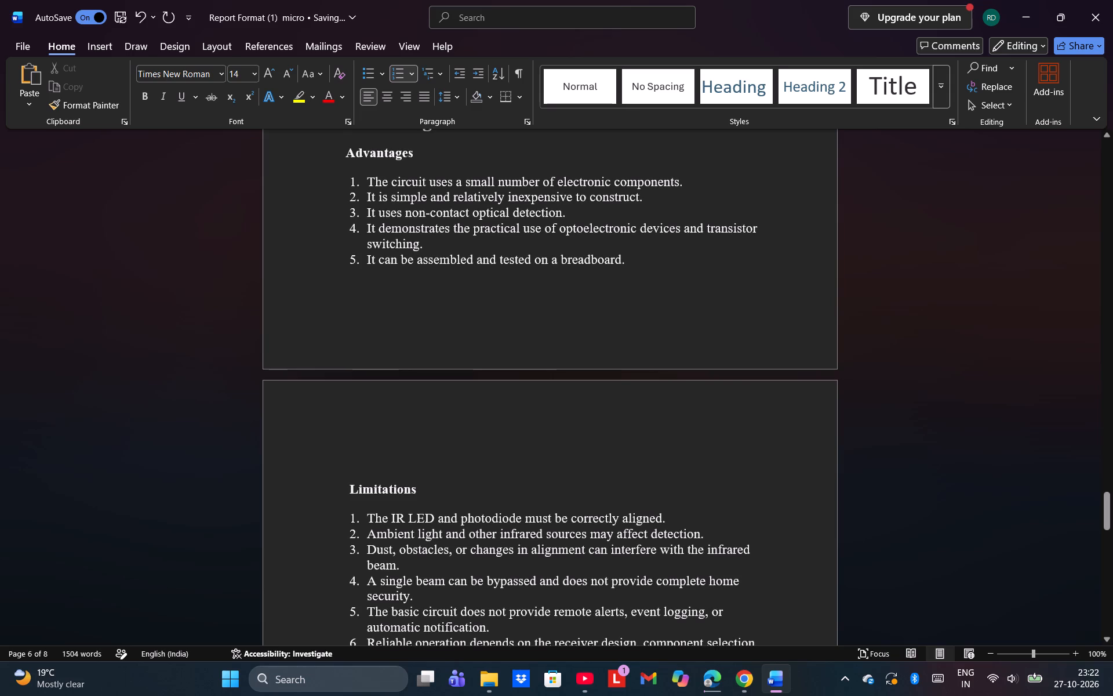
{"action": "key", "text": "BackSpace"}
{"action": "key", "text": "BackSpace"}
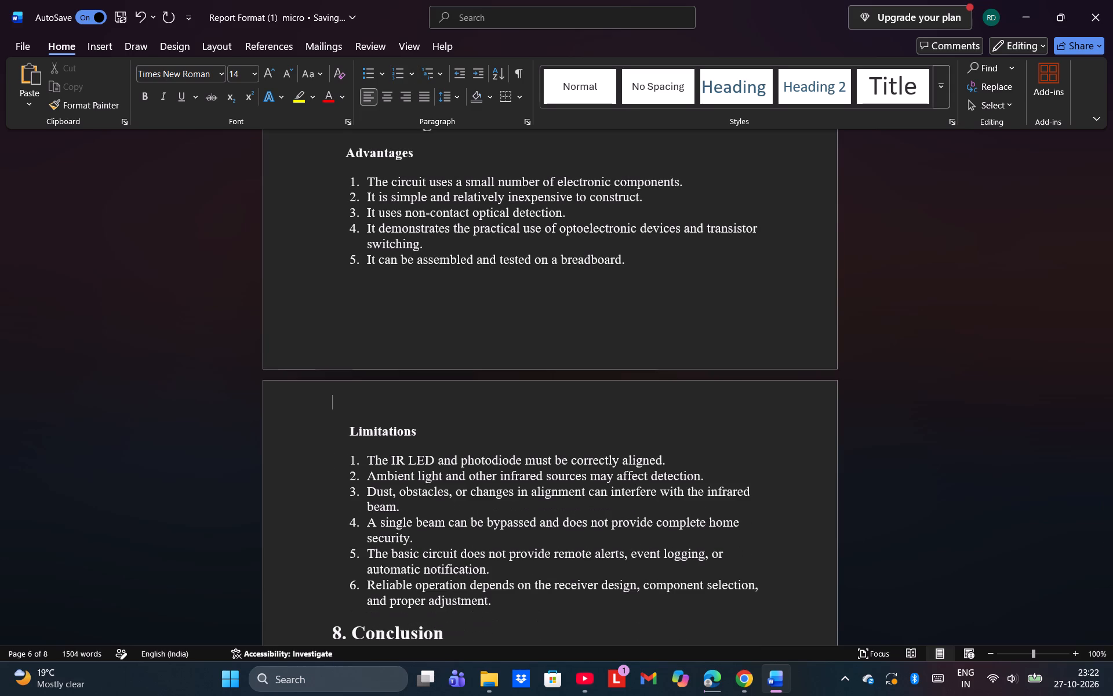
Remove one blank line above the "6.Applications:" heading.
{"action": "scroll", "coordinate": [358, 463], "scroll_direction": "up", "scroll_amount": 4}
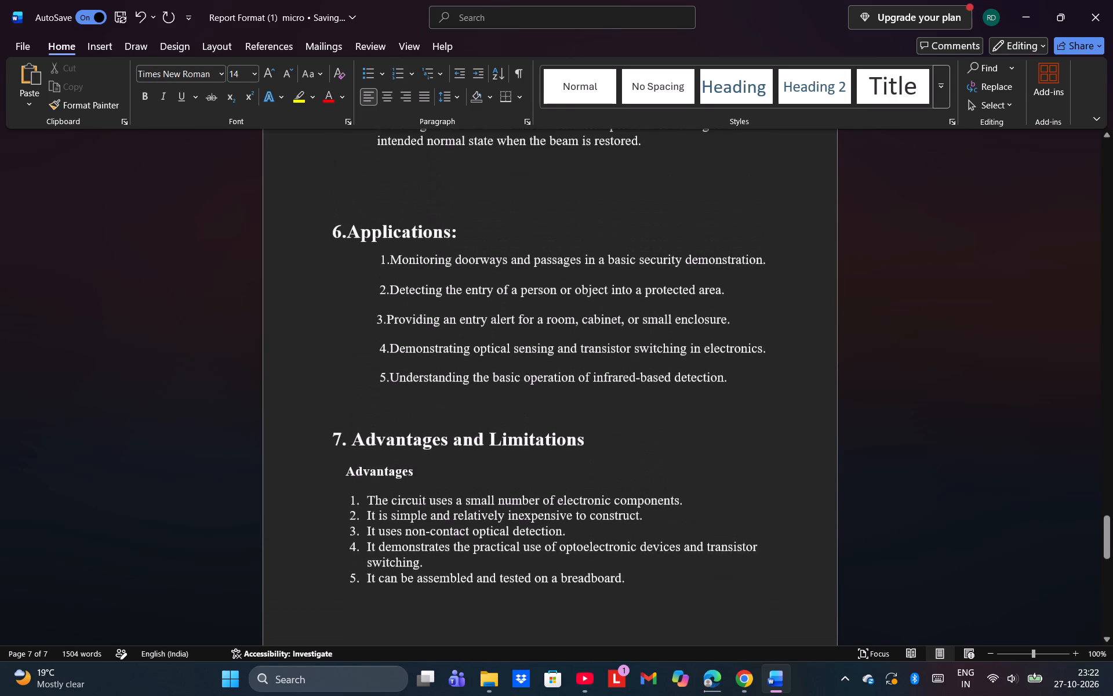
{"action": "left_click", "coordinate": [393, 230]}
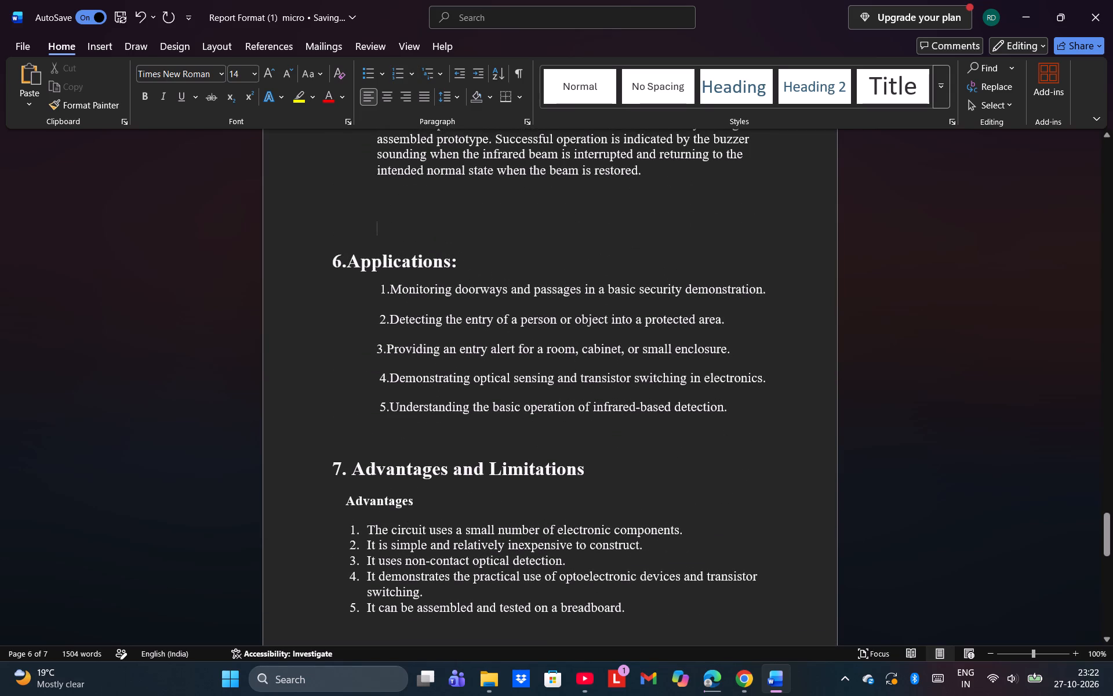
{"action": "key", "text": "BackSpace"}
{"action": "key", "text": "BackSpace"}
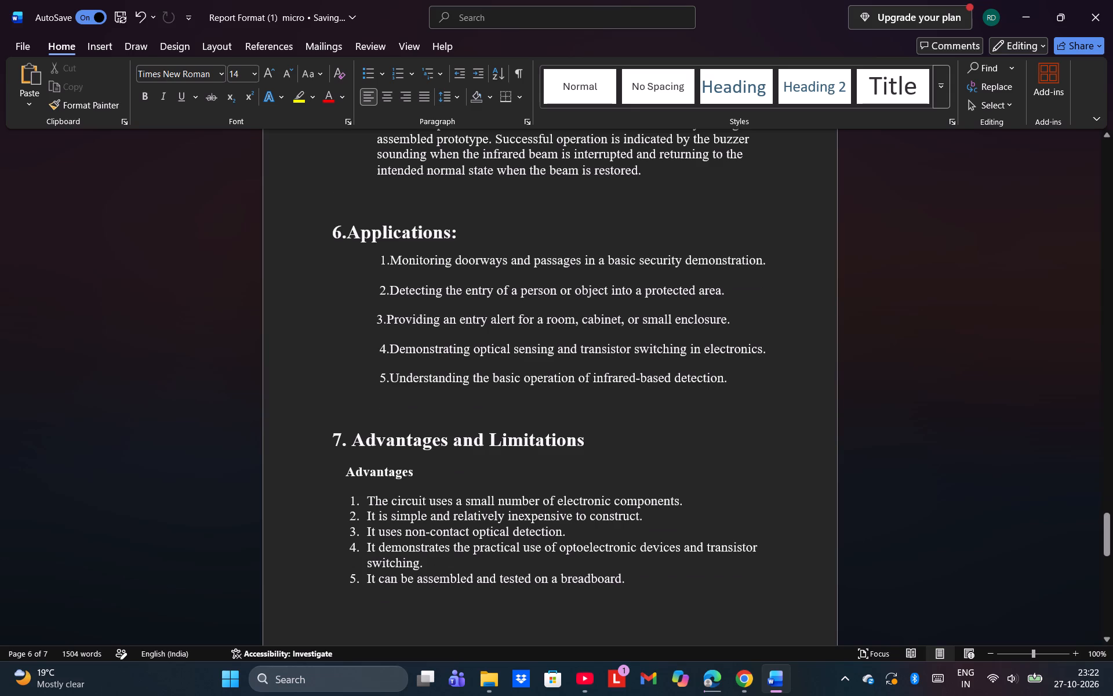
{"action": "scroll", "coordinate": [413, 358], "scroll_direction": "right", "scroll_amount": 1}
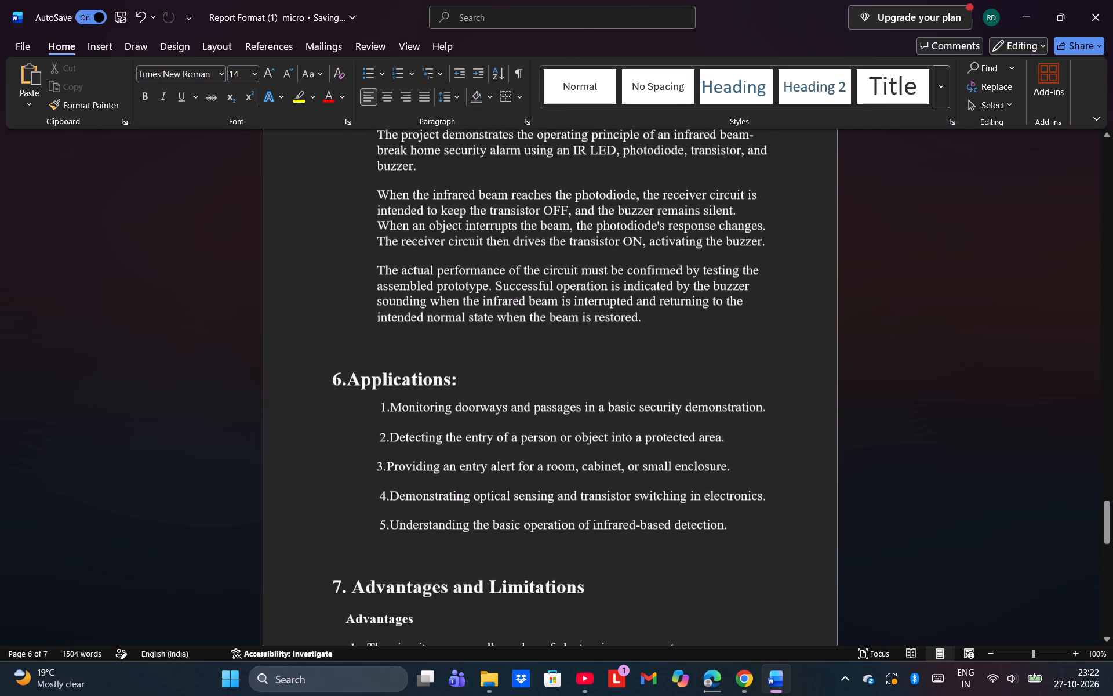
Add one blank line between the eighth Working Principle item and the "4.Circuit Diagram" heading.
{"action": "scroll", "coordinate": [413, 358], "scroll_direction": "up", "scroll_amount": 5}
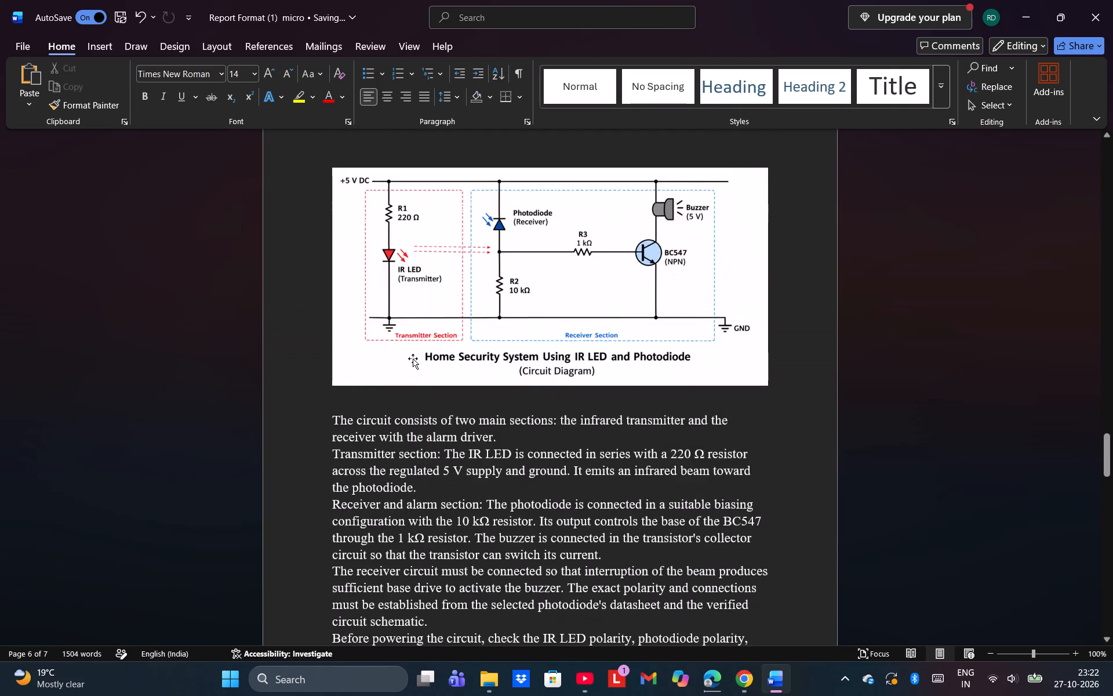
{"action": "scroll", "coordinate": [413, 358], "scroll_direction": "up", "scroll_amount": 3}
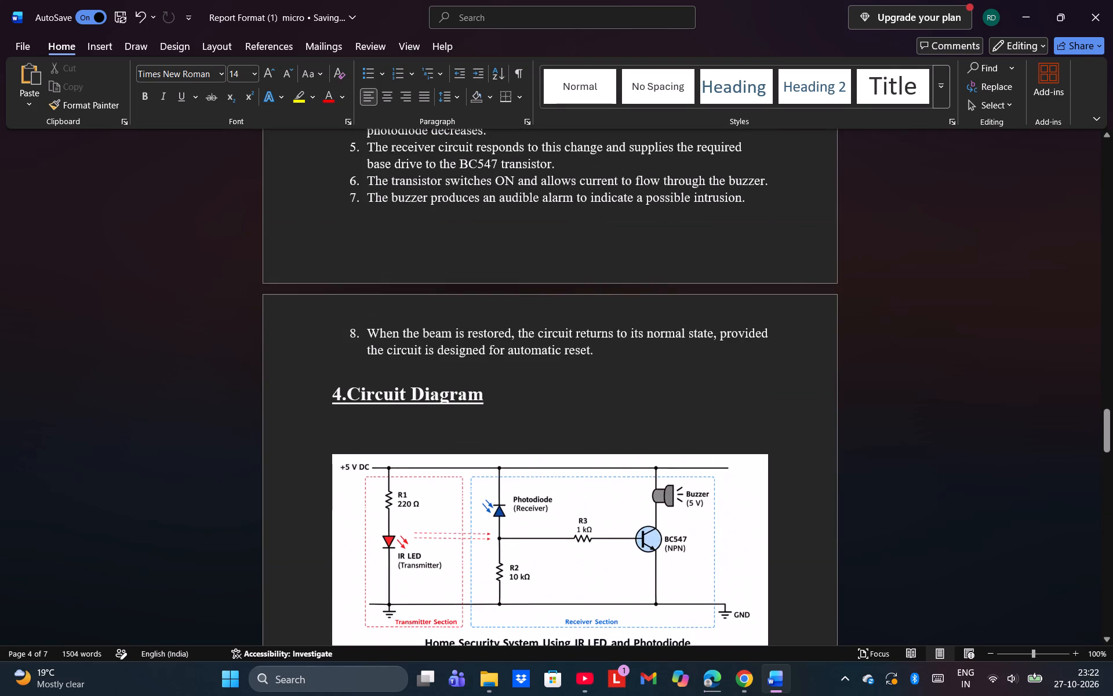
{"action": "left_click", "coordinate": [605, 365]}
{"action": "key", "text": "Return"}
Insert two blank lines between the sentence under "Resistors" and the R1 (220 Ω) bullet.
{"action": "scroll", "coordinate": [605, 365], "scroll_direction": "down", "scroll_amount": 3}
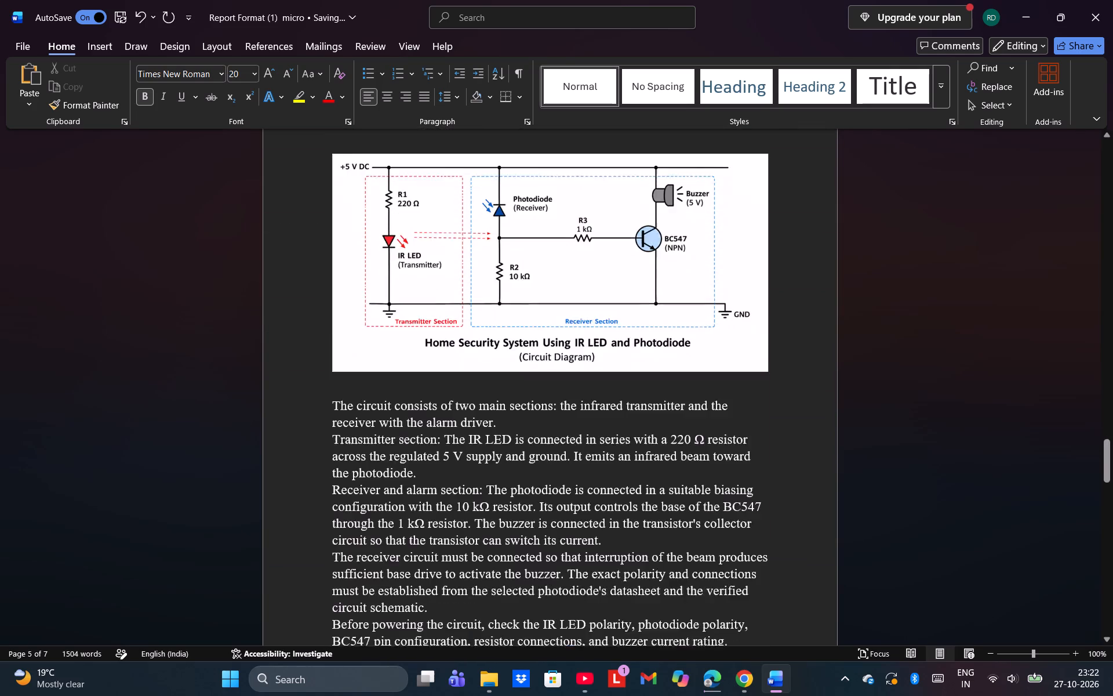
{"action": "scroll", "coordinate": [605, 365], "scroll_direction": "down", "scroll_amount": 4}
{"action": "scroll", "coordinate": [605, 365], "scroll_direction": "up", "scroll_amount": 7}
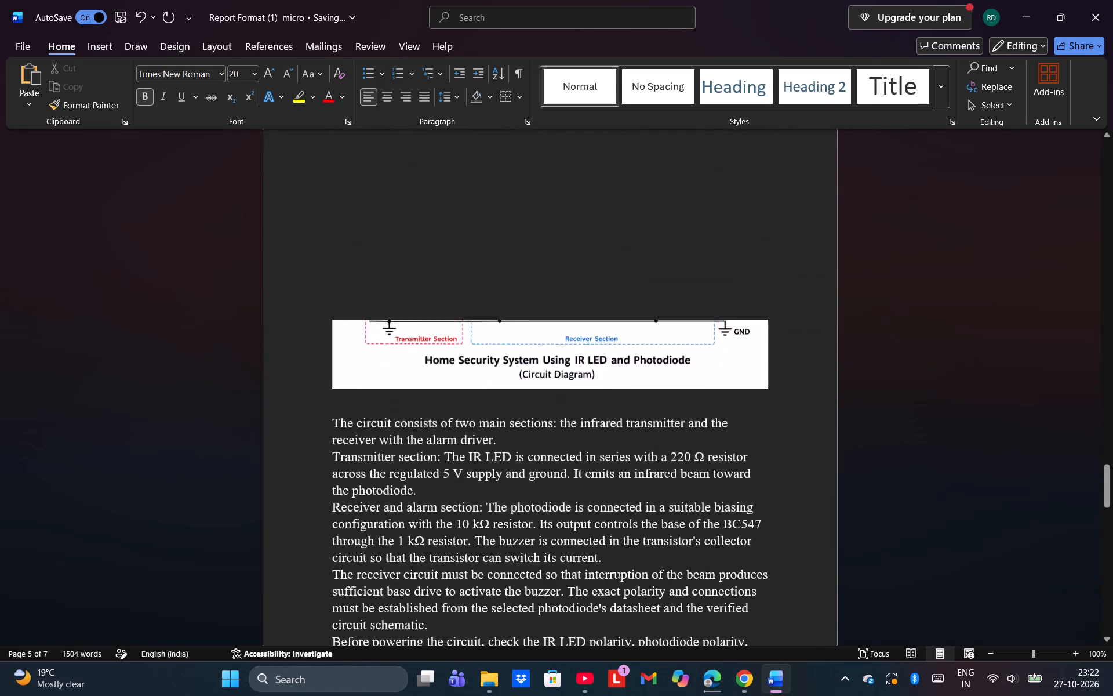
{"action": "scroll", "coordinate": [605, 365], "scroll_direction": "up", "scroll_amount": 2}
{"action": "scroll", "coordinate": [605, 365], "scroll_direction": "down", "scroll_amount": 2}
{"action": "scroll", "coordinate": [605, 365], "scroll_direction": "up", "scroll_amount": 10}
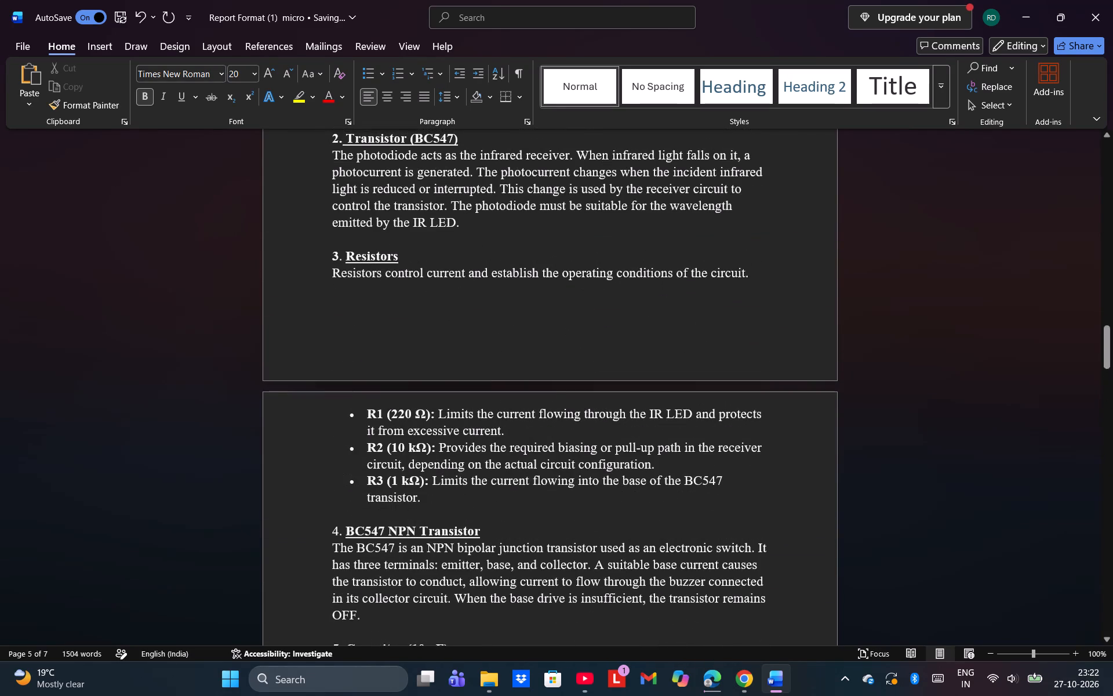
{"action": "scroll", "coordinate": [605, 365], "scroll_direction": "up", "scroll_amount": 1}
{"action": "scroll", "coordinate": [499, 228], "scroll_direction": "up", "scroll_amount": 1}
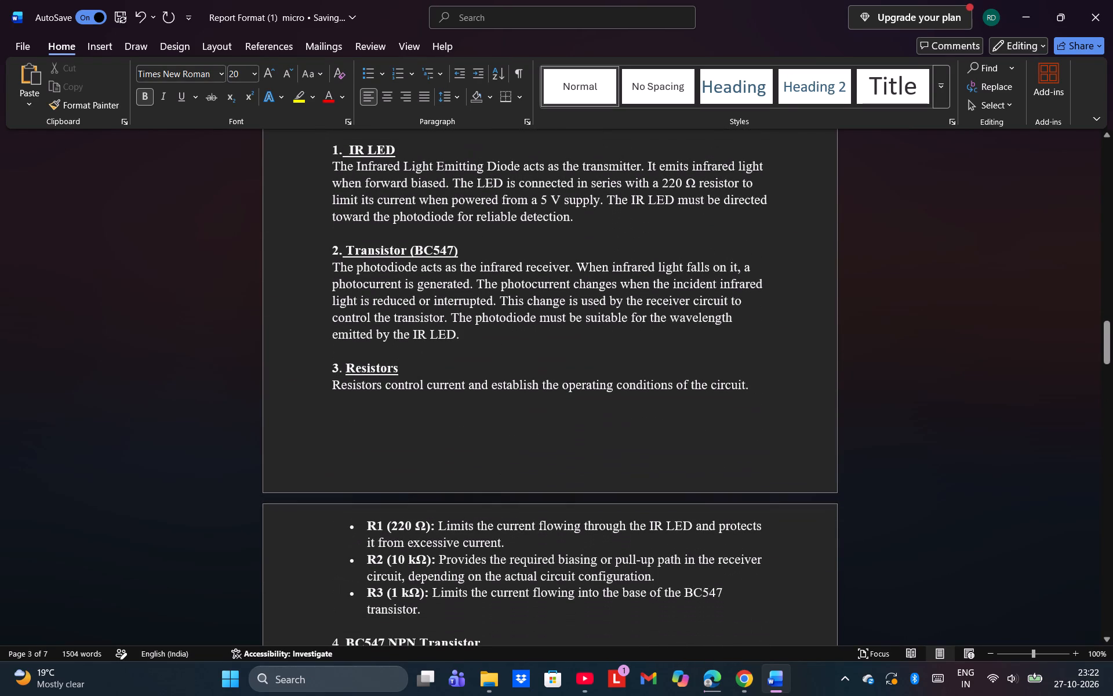
{"action": "left_click", "coordinate": [339, 528]}
{"action": "key", "text": "Down"}
{"action": "left_click", "coordinate": [778, 390]}
{"action": "key", "text": "Return"}
{"action": "key", "text": "Return"}
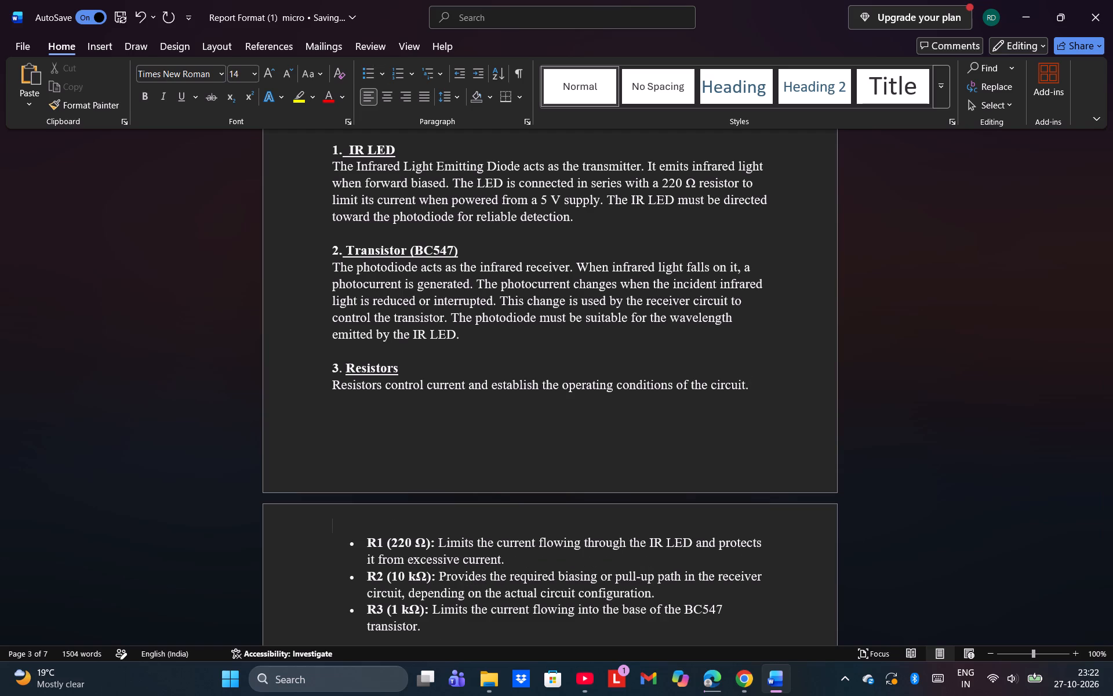
Insert two unnumbered blank lines between the sixth and seventh items of the Working Principle list.
{"action": "scroll", "coordinate": [778, 390], "scroll_direction": "down", "scroll_amount": 6}
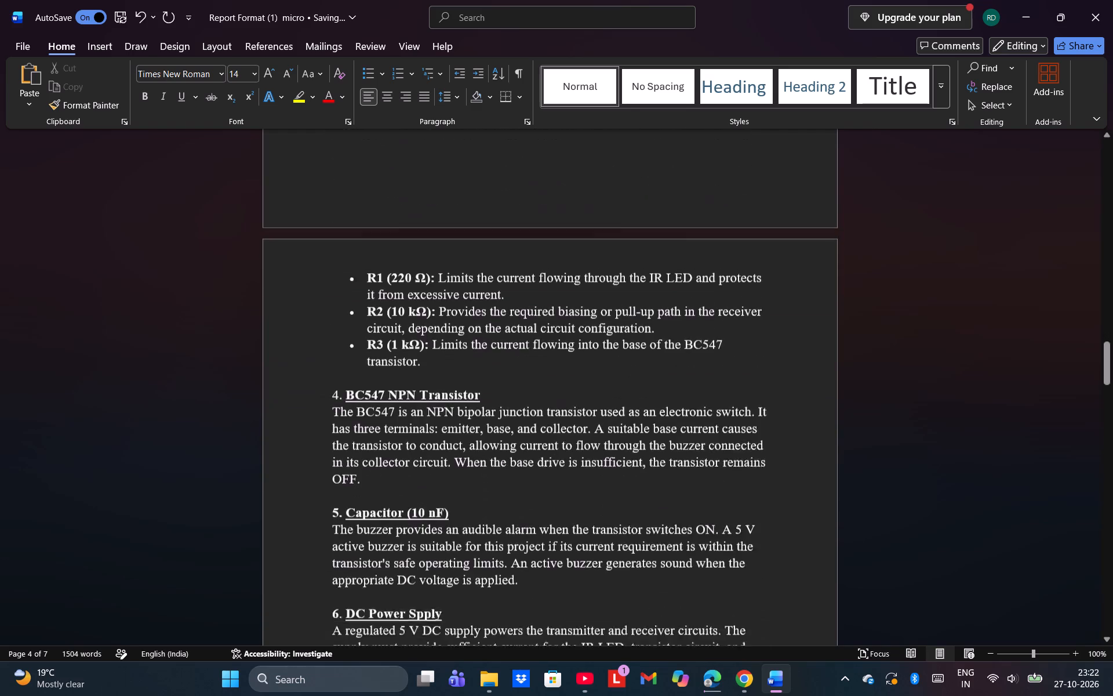
{"action": "scroll", "coordinate": [778, 390], "scroll_direction": "down", "scroll_amount": 4}
{"action": "scroll", "coordinate": [778, 390], "scroll_direction": "up", "scroll_amount": 3}
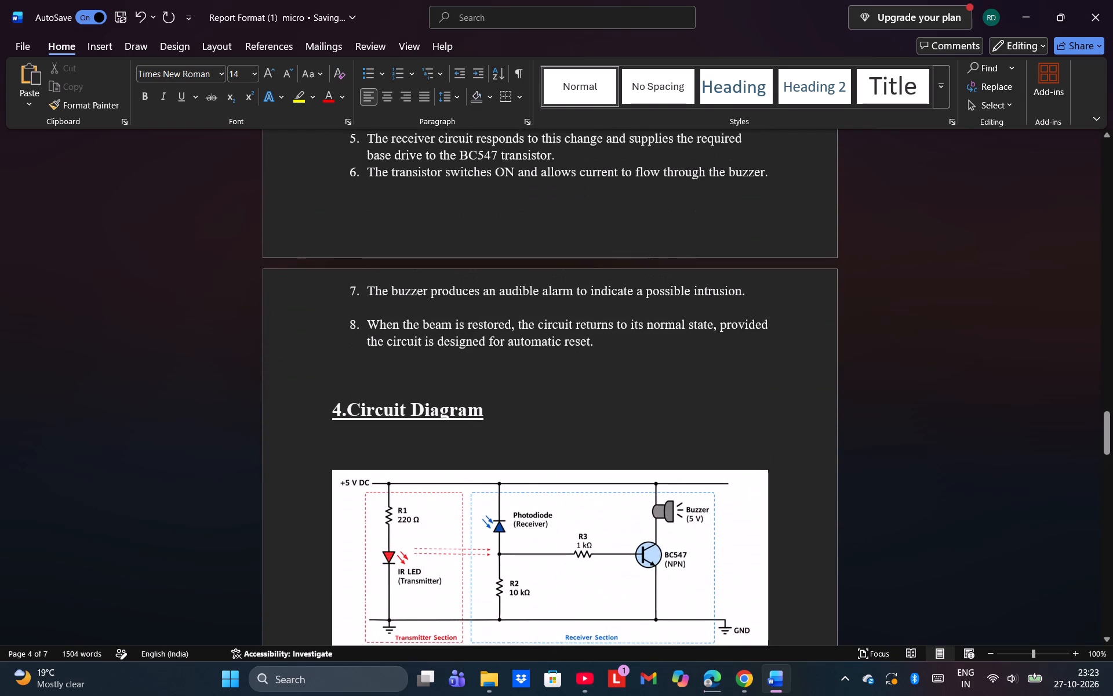
{"action": "scroll", "coordinate": [482, 327], "scroll_direction": "up", "scroll_amount": 2}
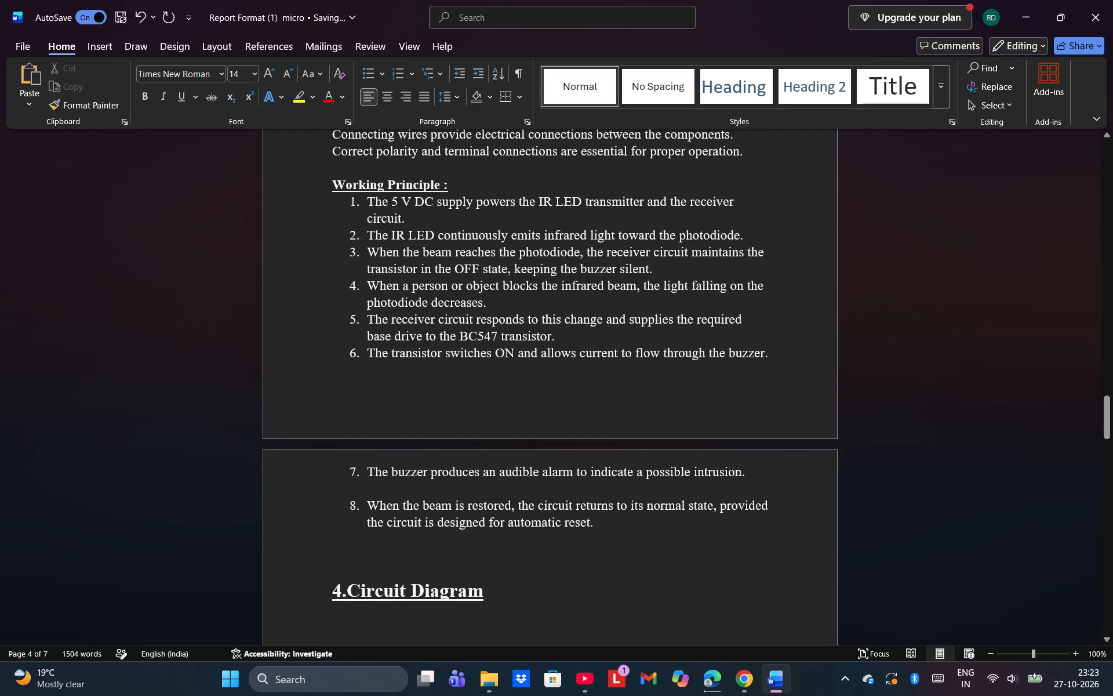
{"action": "left_click", "coordinate": [795, 358]}
{"action": "key", "text": "Return"}
{"action": "key", "text": "BackSpace"}
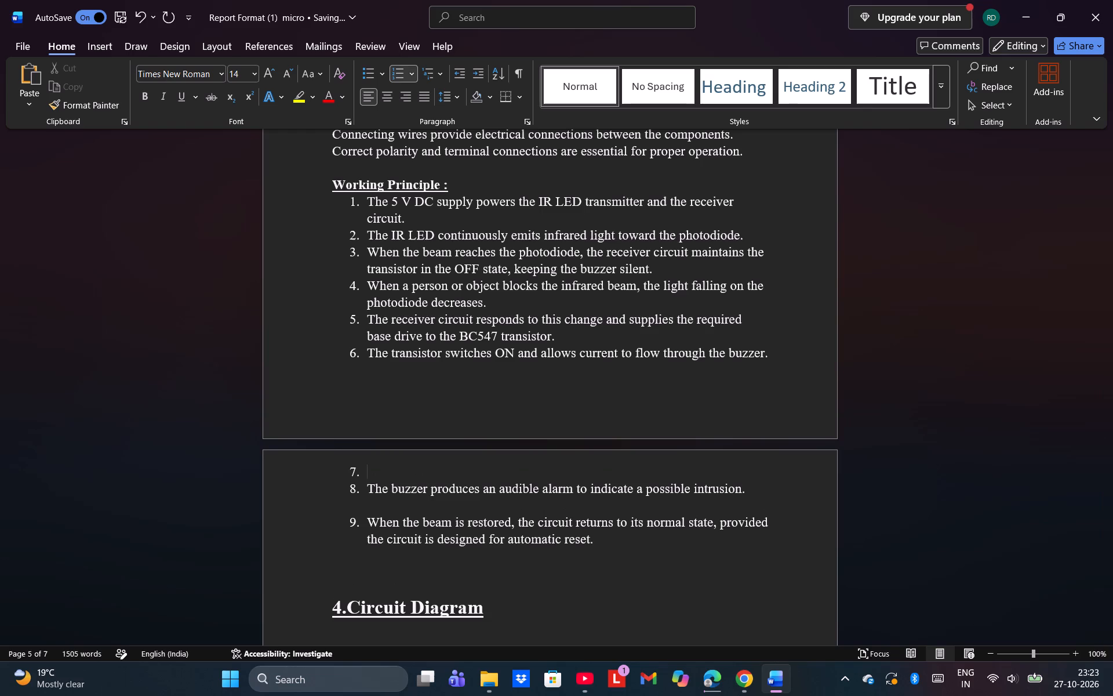
{"action": "key", "text": "BackSpace"}
{"action": "key", "text": "Return"}
Delete the blue "Theory" subheading text below the "Theory with explanation of each component" heading.
{"action": "scroll", "coordinate": [795, 358], "scroll_direction": "up", "scroll_amount": 3}
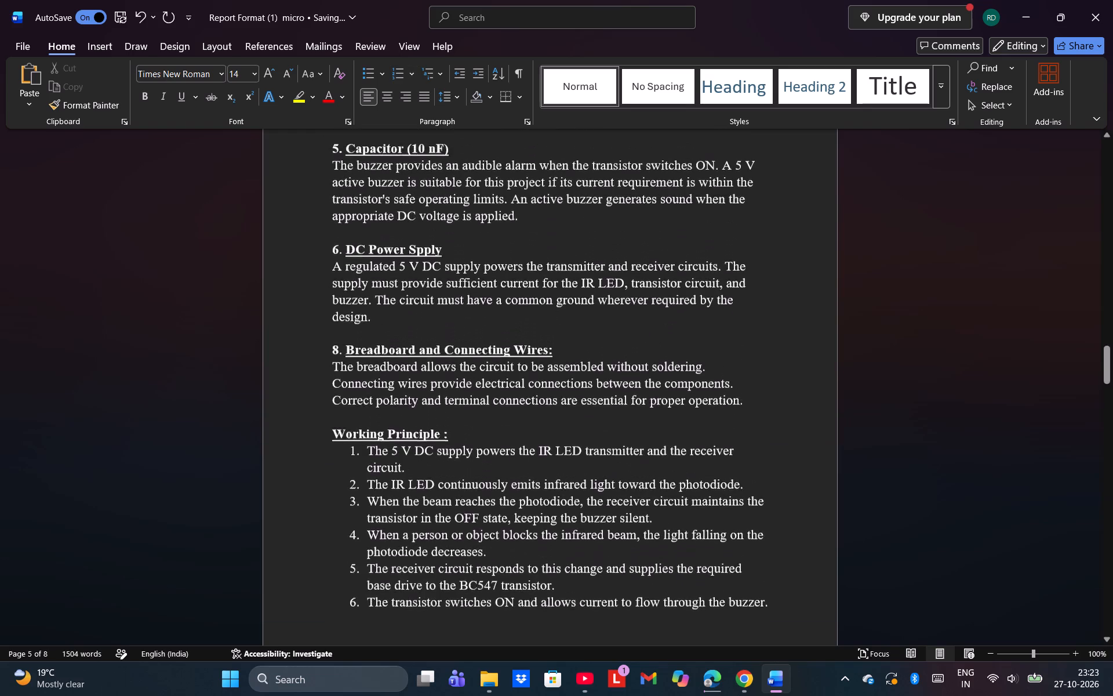
{"action": "scroll", "coordinate": [795, 358], "scroll_direction": "up", "scroll_amount": 3}
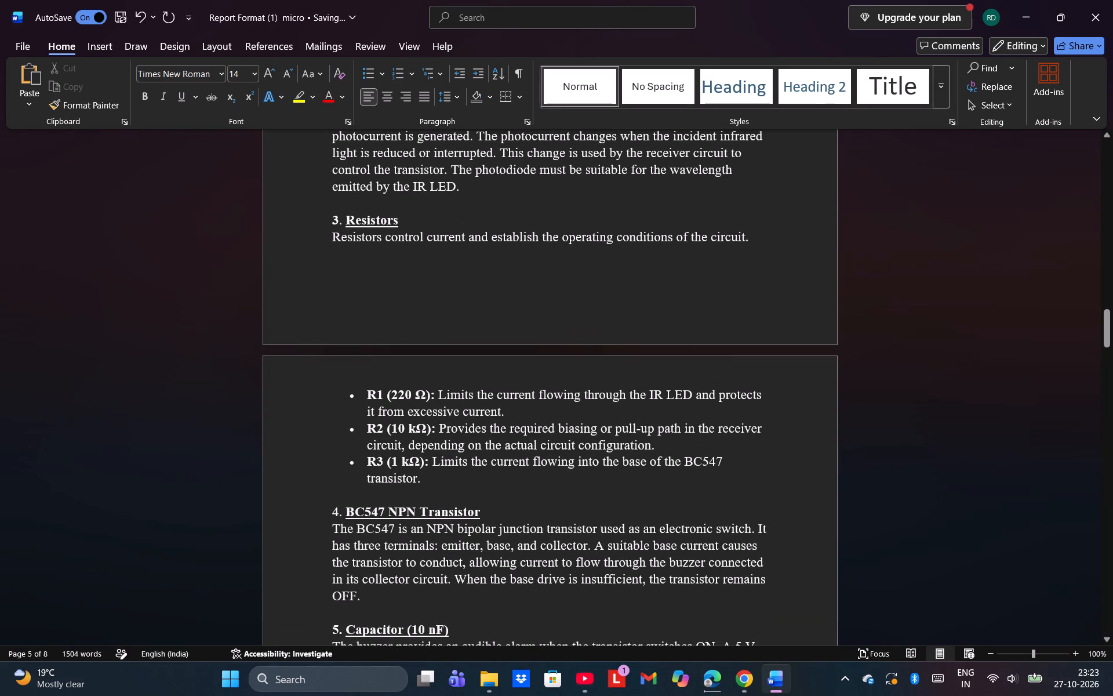
{"action": "scroll", "coordinate": [712, 285], "scroll_direction": "up", "scroll_amount": 5}
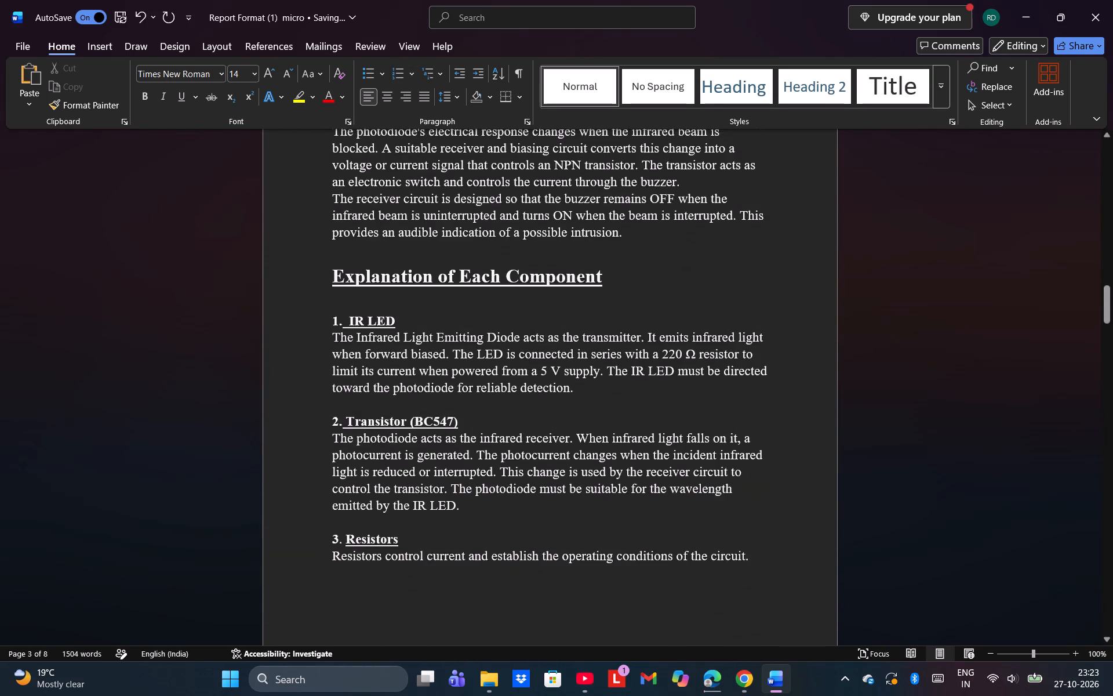
{"action": "scroll", "coordinate": [712, 285], "scroll_direction": "up", "scroll_amount": 4}
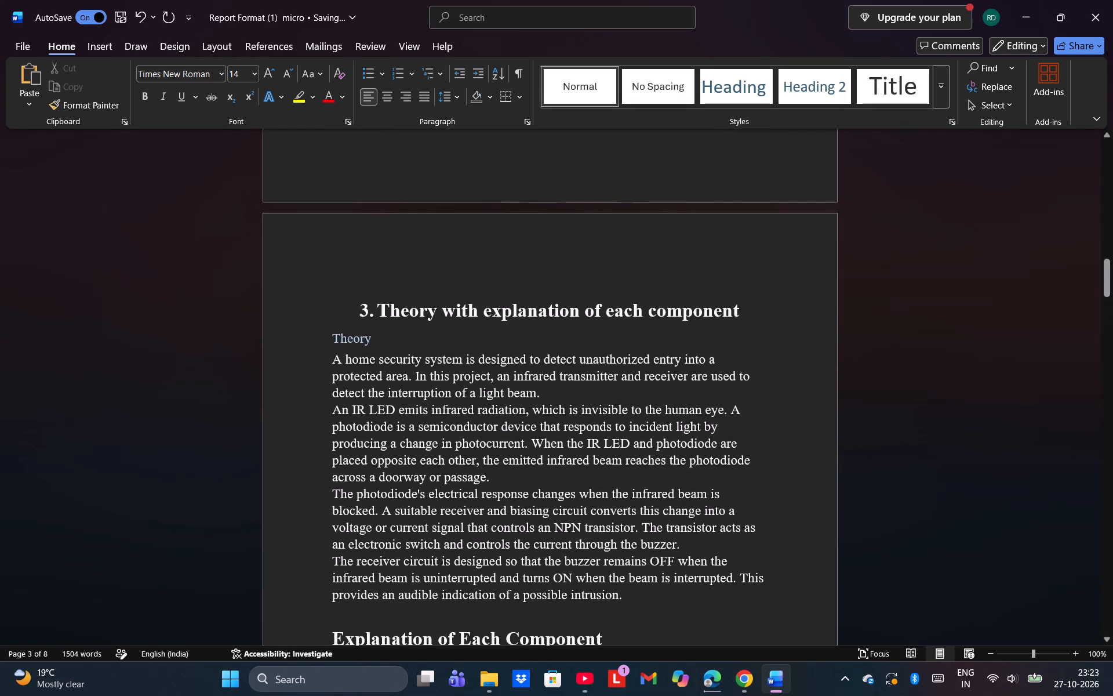
{"action": "left_click", "coordinate": [377, 339]}
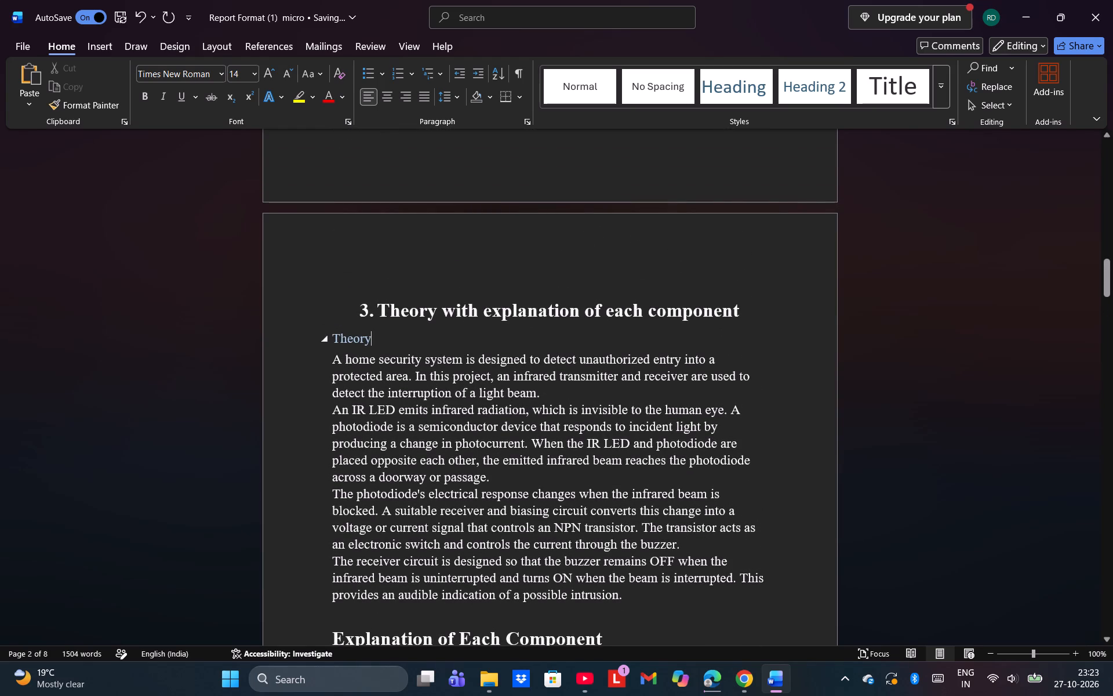
{"action": "key", "text": "BackSpace"}
{"action": "key", "text": "BackSpace"}
{"action": "key", "text": "BackSpace"}
{"action": "key", "text": "BackSpace"}
{"action": "key", "text": "BackSpace"}
{"action": "key", "text": "BackSpace"}
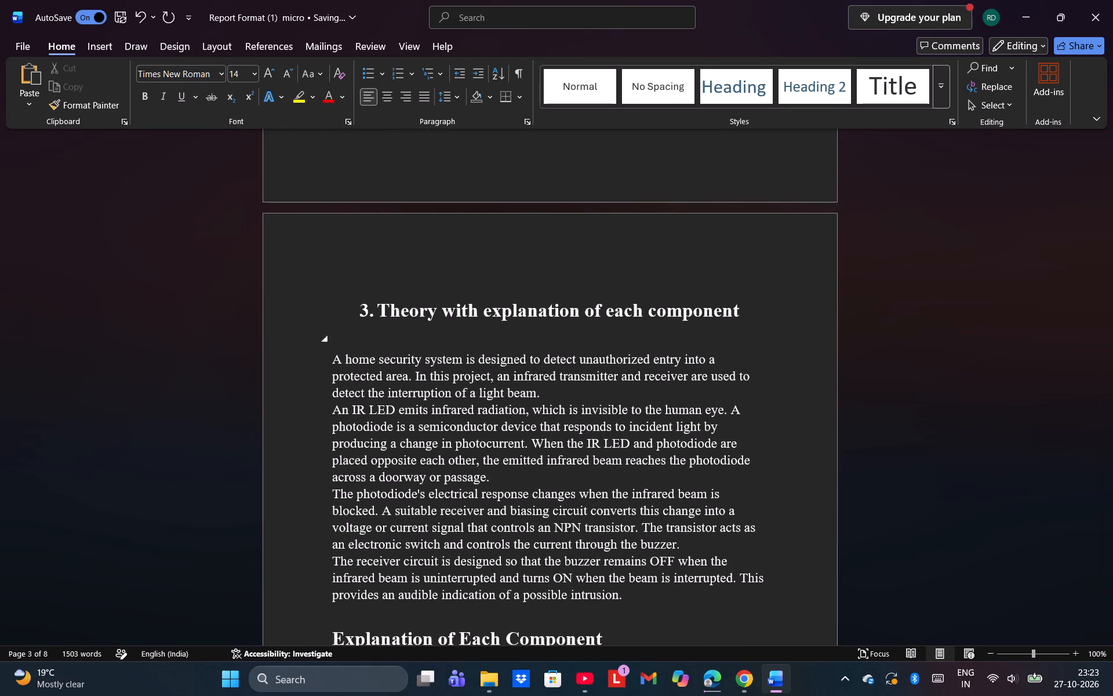
Remove the underline from the "Explanation of Each Component" heading.
{"action": "scroll", "coordinate": [576, 498], "scroll_direction": "down", "scroll_amount": 1}
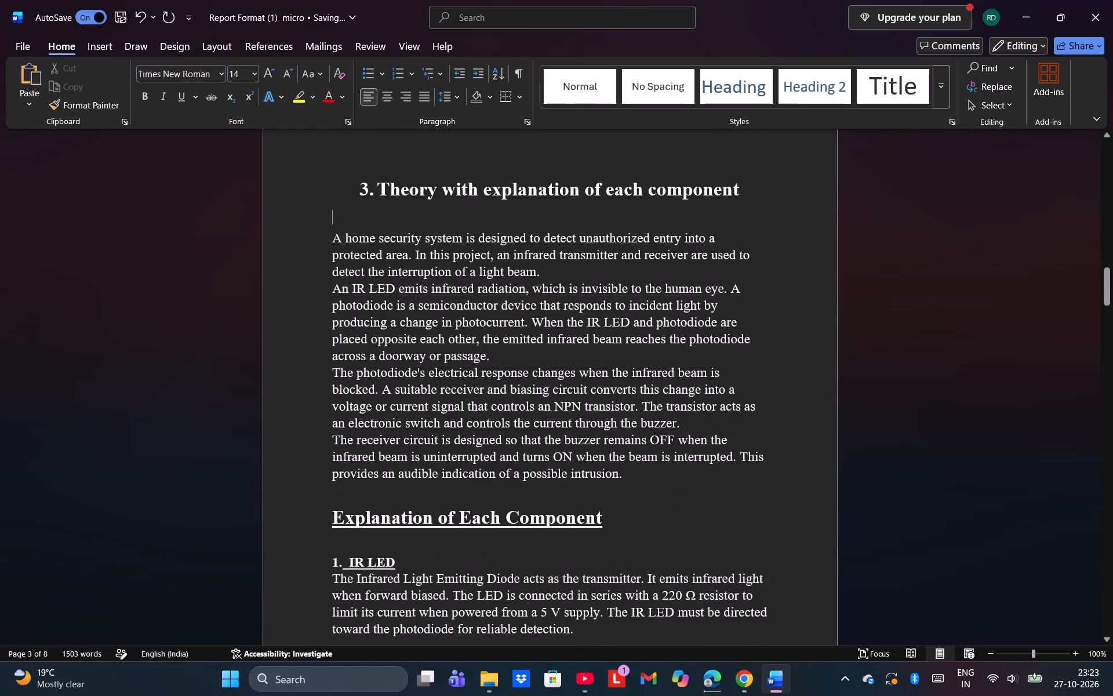
{"action": "left_click", "coordinate": [620, 513]}
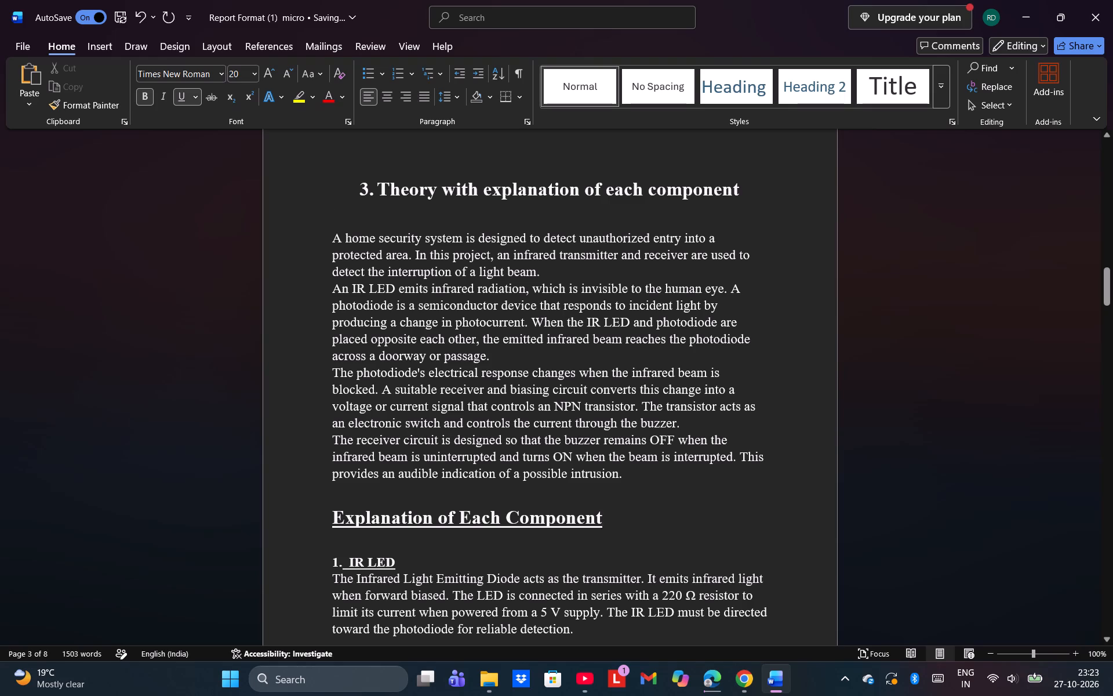
{"action": "left_click", "coordinate": [478, 522]}
{"action": "left_click", "coordinate": [616, 524]}
{"action": "left_click_drag", "start_coordinate": [616, 524], "coordinate": [332, 524]}
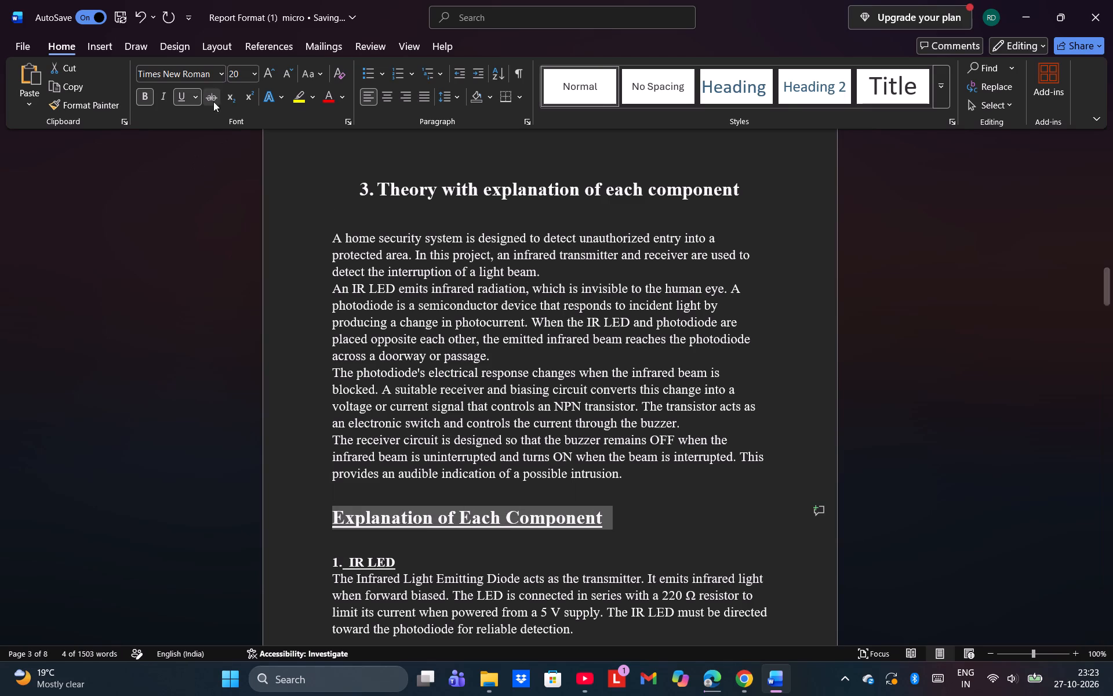
{"action": "left_click", "coordinate": [183, 91]}
Replace the automatic number of the "Theory with explanation of each component" heading with a plain "3." at the page margin.
{"action": "left_click", "coordinate": [357, 191]}
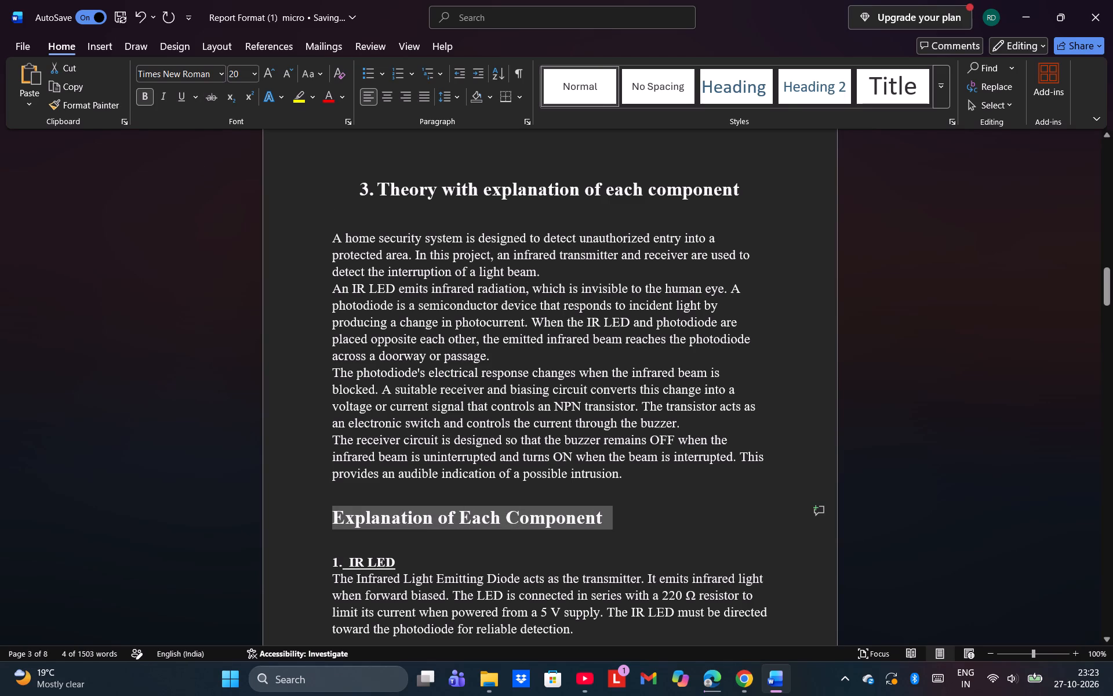
{"action": "key", "text": "Left"}
{"action": "key", "text": "Left"}
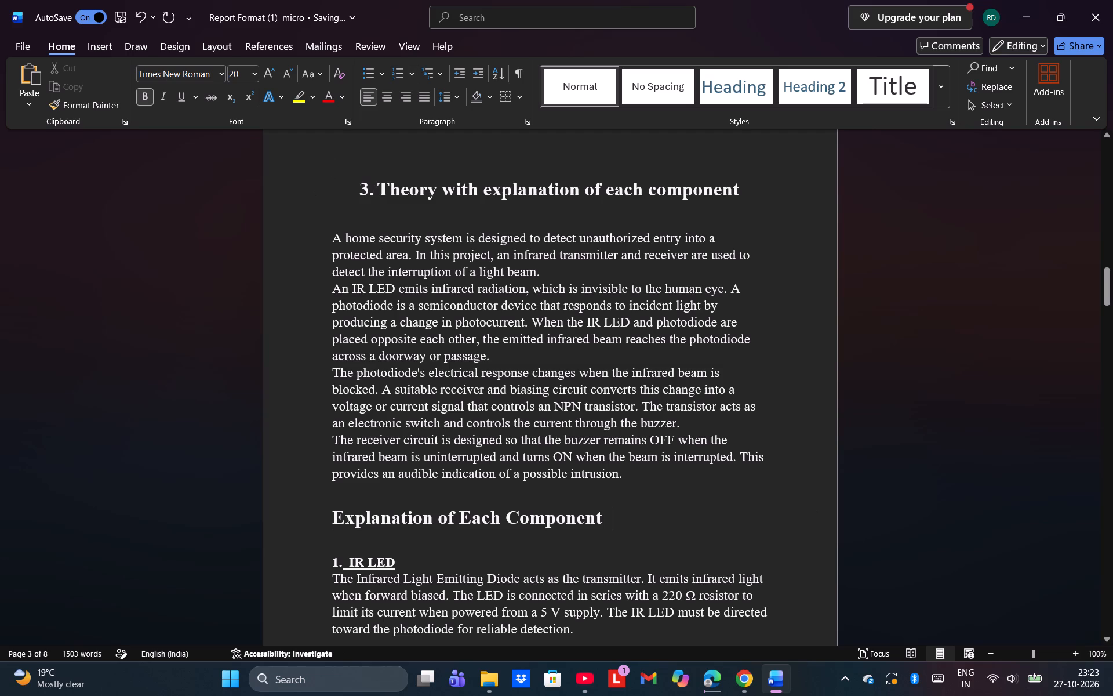
{"action": "key", "text": "Down"}
{"action": "key", "text": "BackSpace"}
{"action": "key", "text": "BackSpace"}
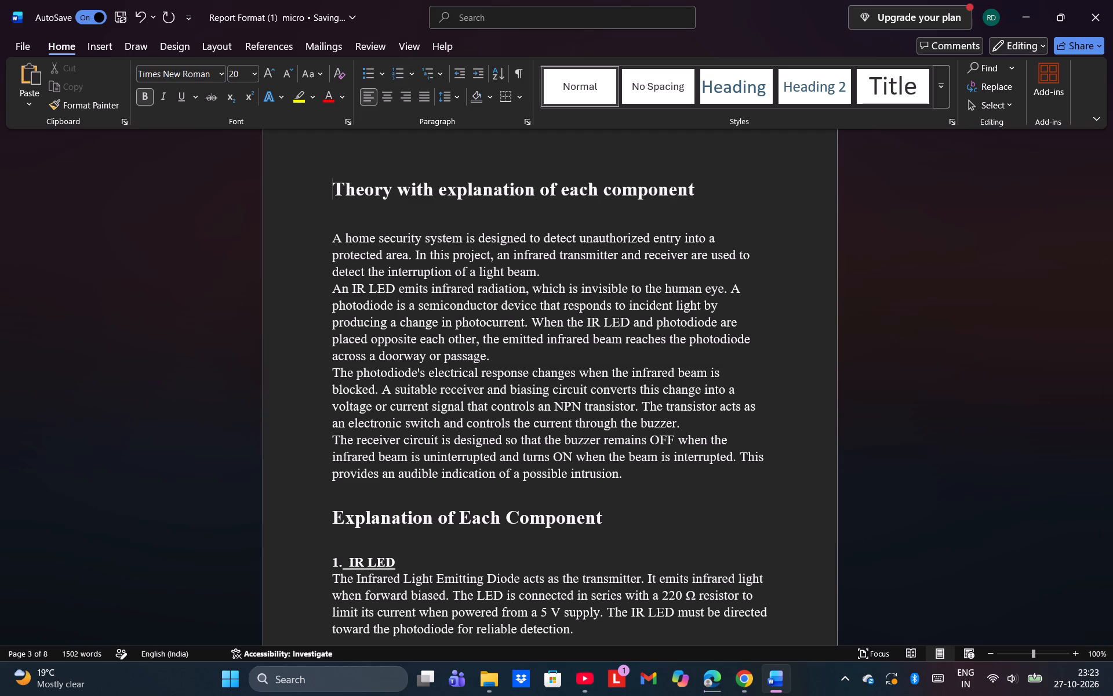
{"action": "type", "text": "3."}
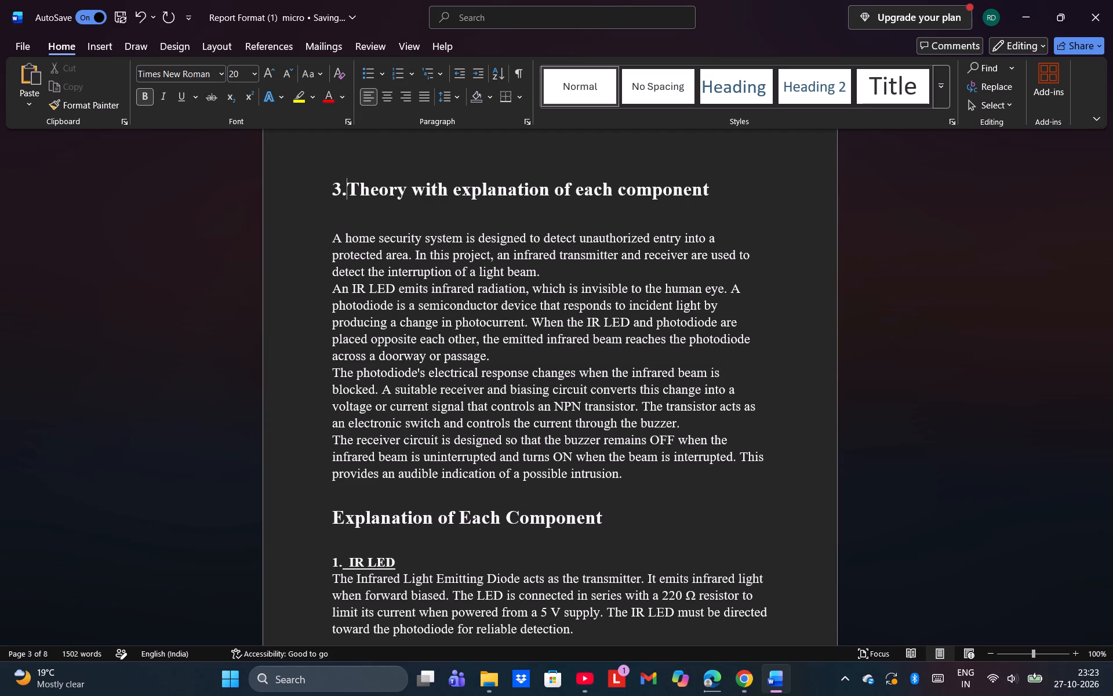
Review the formatting and spacing from the Apparatus Required table through the component explanations and the Working Principle list.
{"action": "scroll", "coordinate": [368, 224], "scroll_direction": "up", "scroll_amount": 4}
{"action": "scroll", "coordinate": [368, 224], "scroll_direction": "down", "scroll_amount": 1}
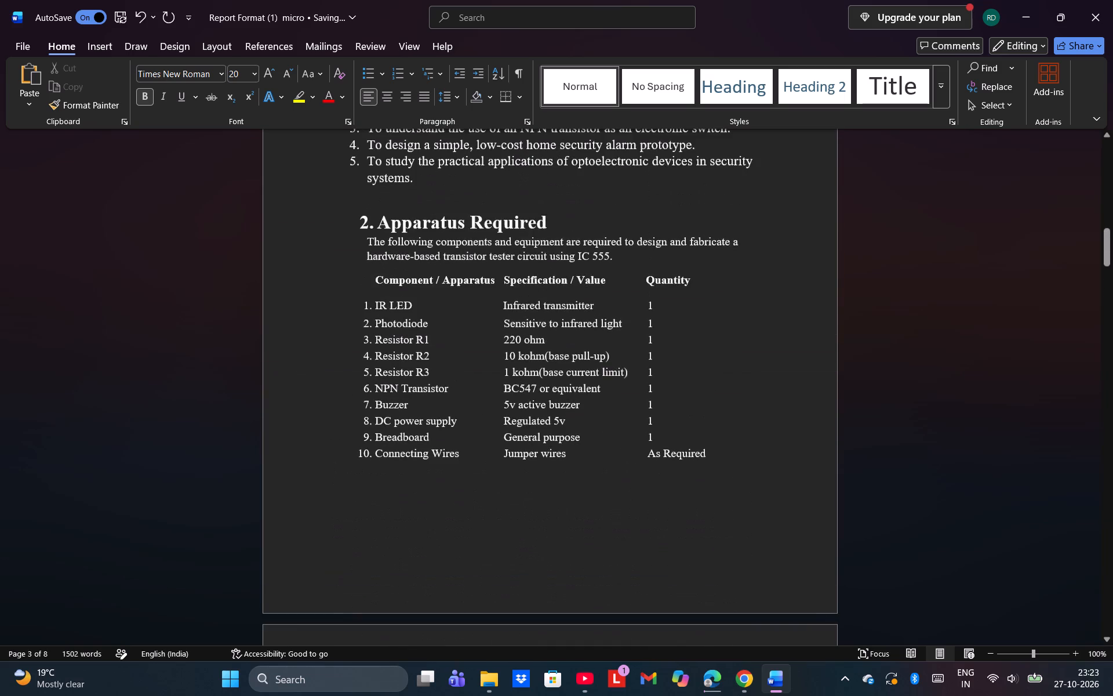
{"action": "scroll", "coordinate": [368, 224], "scroll_direction": "down", "scroll_amount": 2}
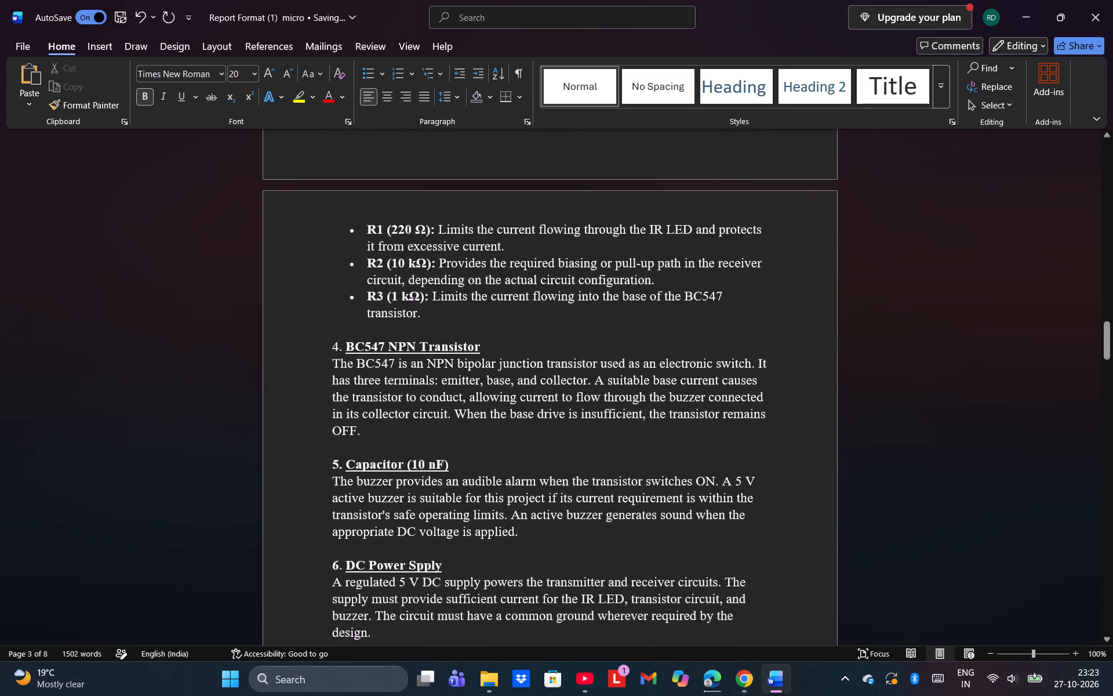
{"action": "scroll", "coordinate": [368, 224], "scroll_direction": "down", "scroll_amount": 5}
{"action": "scroll", "coordinate": [368, 224], "scroll_direction": "up", "scroll_amount": 1}
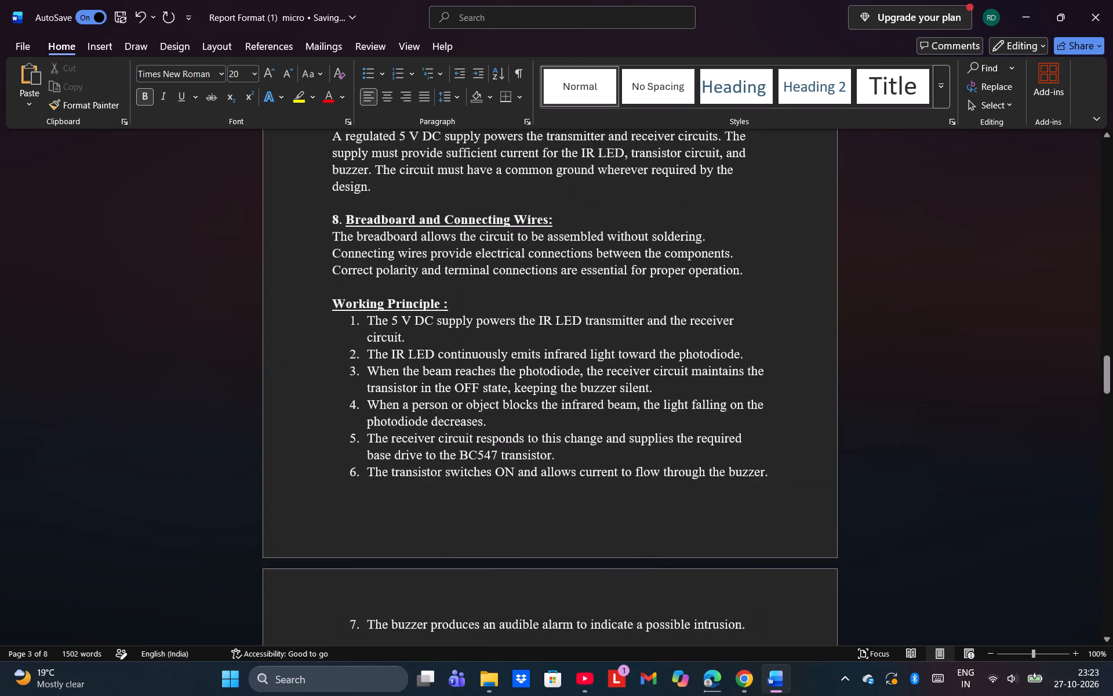
{"action": "scroll", "coordinate": [368, 224], "scroll_direction": "up", "scroll_amount": 3}
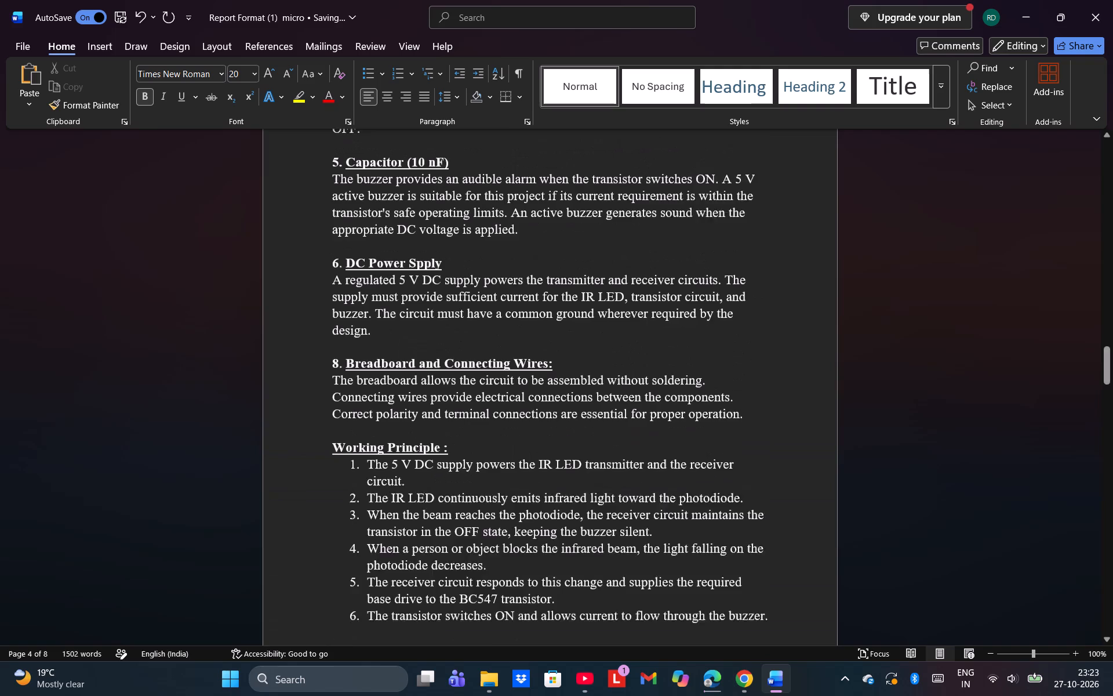
{"action": "scroll", "coordinate": [368, 224], "scroll_direction": "up", "scroll_amount": 9}
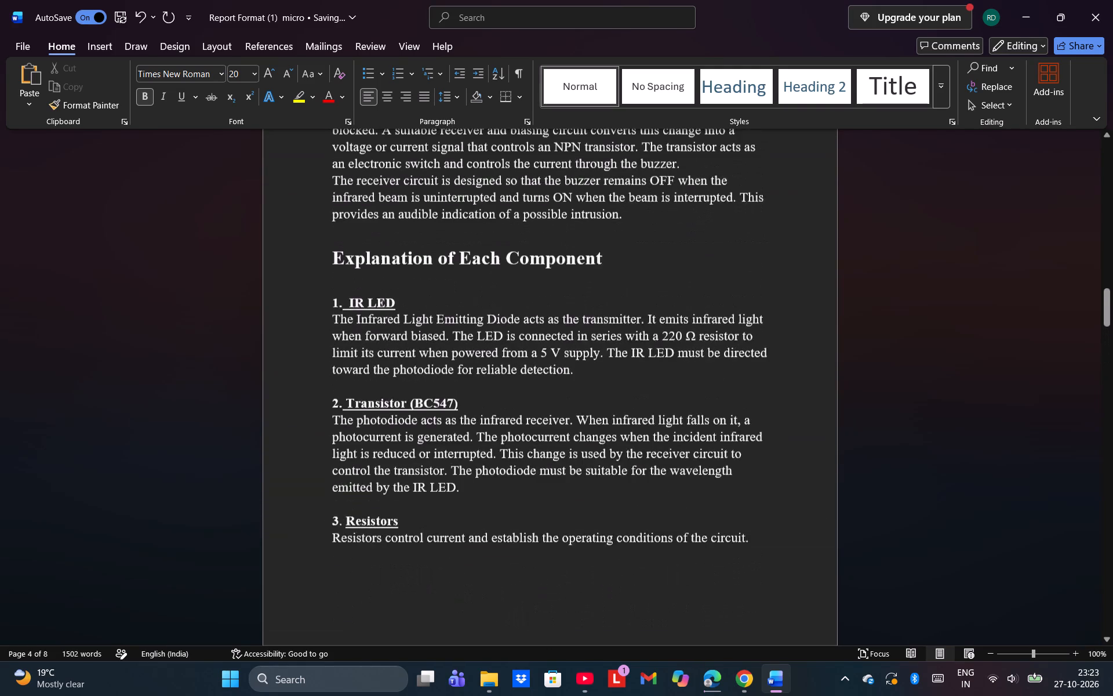
{"action": "scroll", "coordinate": [368, 224], "scroll_direction": "up", "scroll_amount": 4}
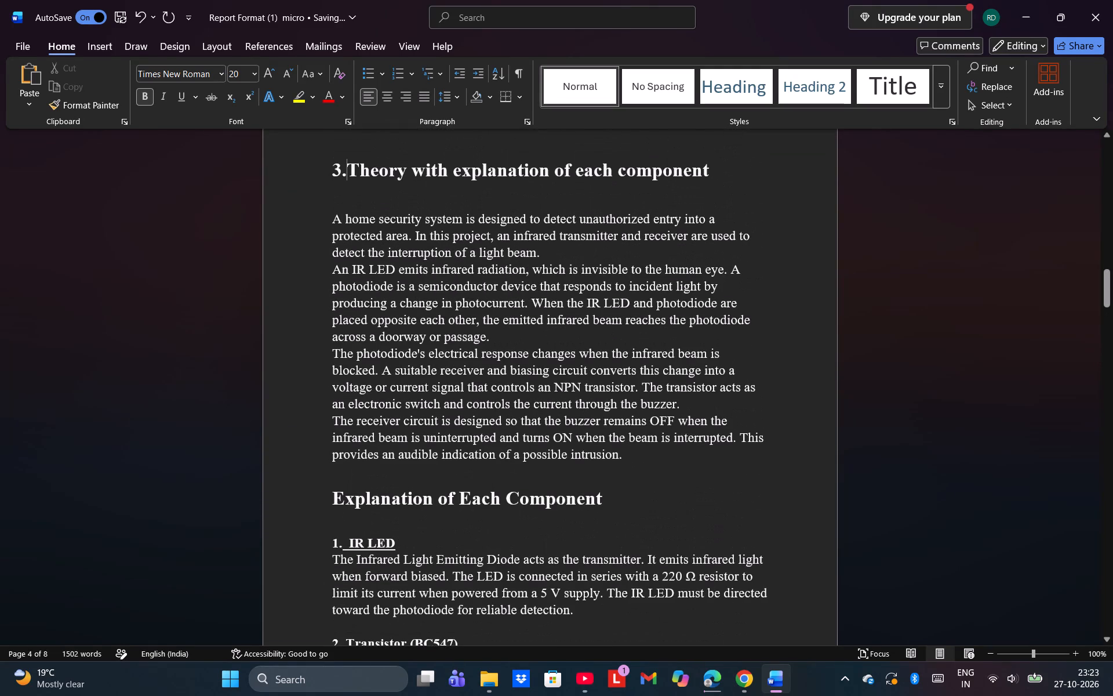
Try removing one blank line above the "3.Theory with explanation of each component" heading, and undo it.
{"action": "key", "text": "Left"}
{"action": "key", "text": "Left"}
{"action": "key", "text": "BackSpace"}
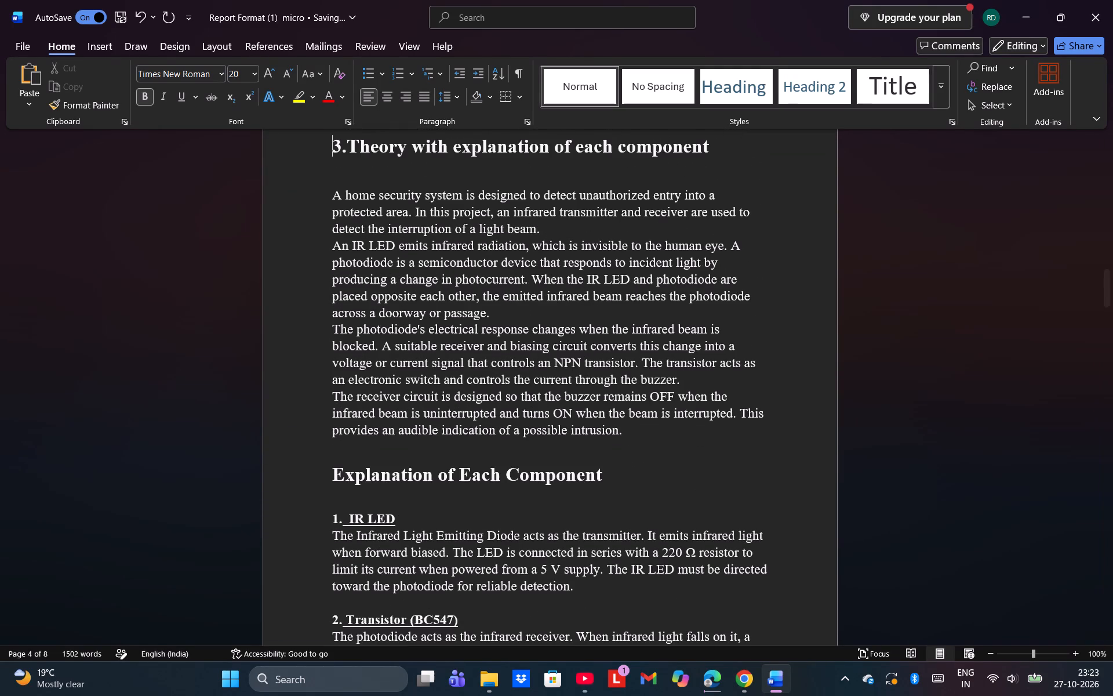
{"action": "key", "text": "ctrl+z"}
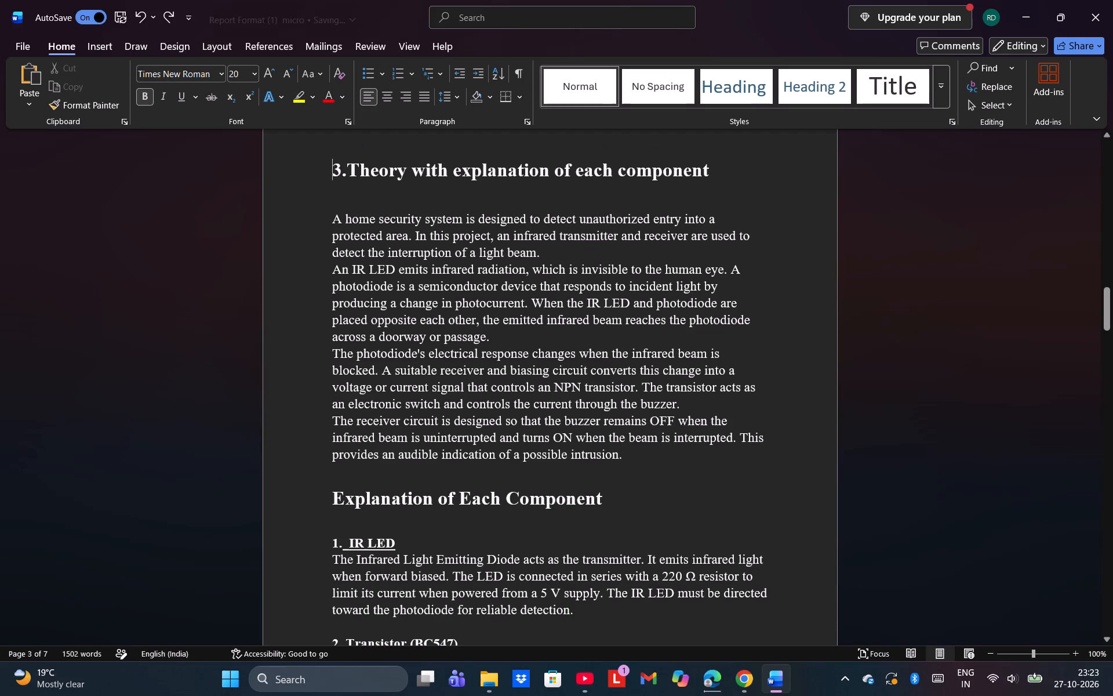
Set the font size of the "Explanation of Each Component" heading to 16.
{"action": "scroll", "coordinate": [358, 306], "scroll_direction": "down", "scroll_amount": 5}
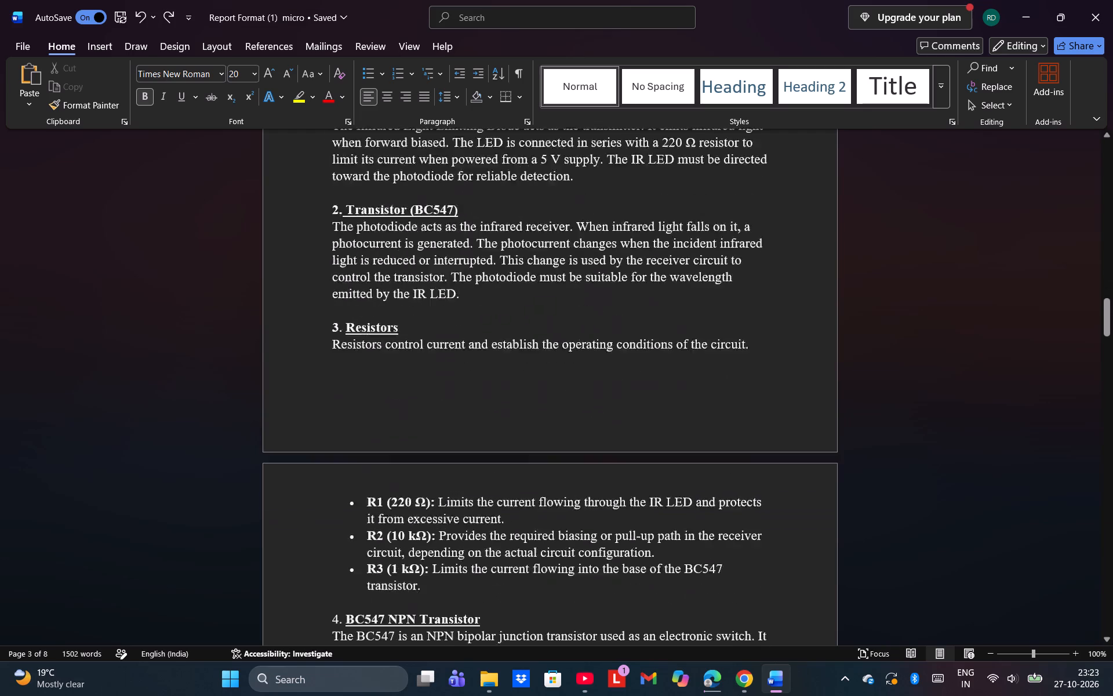
{"action": "scroll", "coordinate": [358, 306], "scroll_direction": "down", "scroll_amount": 9}
{"action": "scroll", "coordinate": [358, 306], "scroll_direction": "up", "scroll_amount": 6}
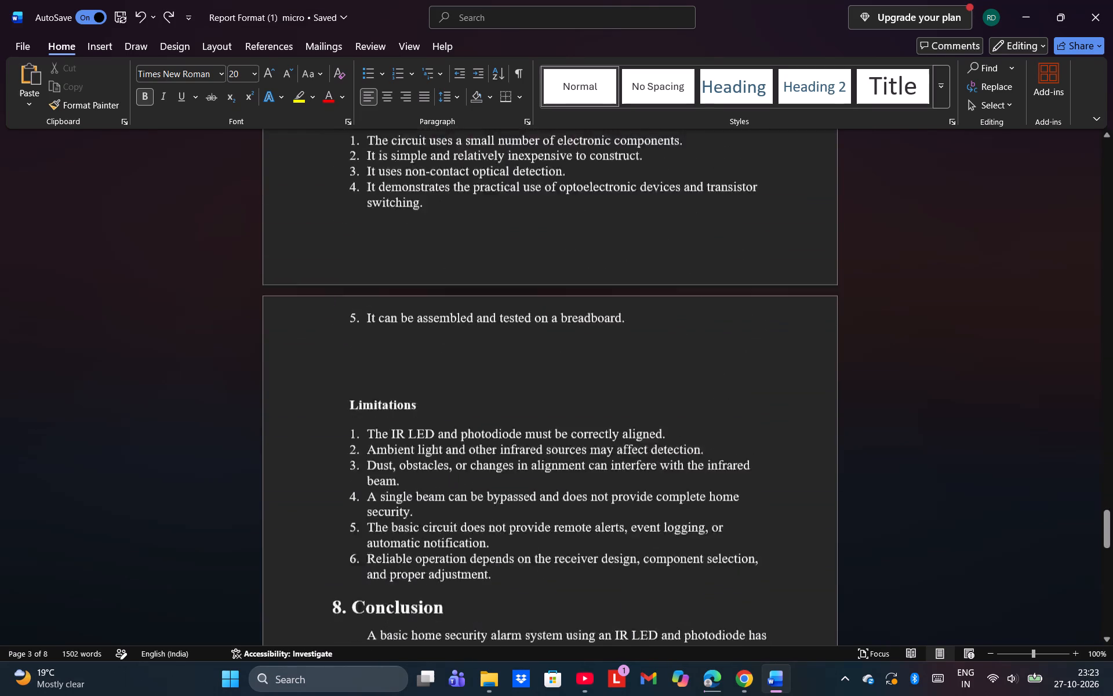
{"action": "scroll", "coordinate": [358, 306], "scroll_direction": "up", "scroll_amount": 7}
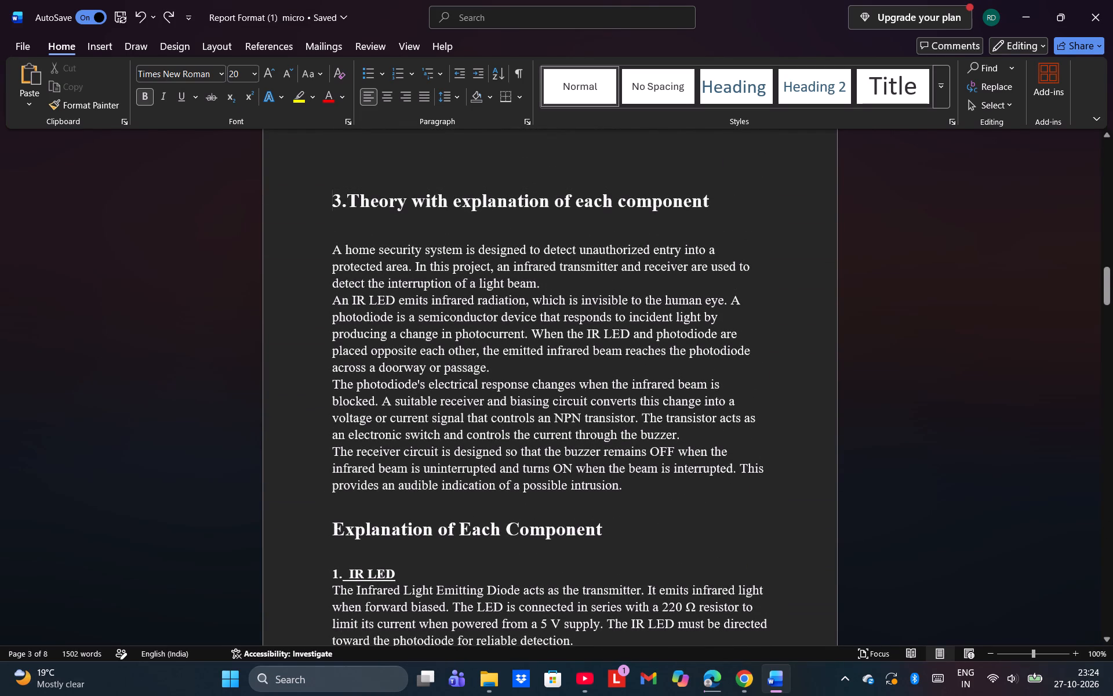
{"action": "left_click", "coordinate": [328, 528]}
{"action": "left_click", "coordinate": [608, 533]}
{"action": "left_click_drag", "start_coordinate": [608, 533], "coordinate": [359, 523]}
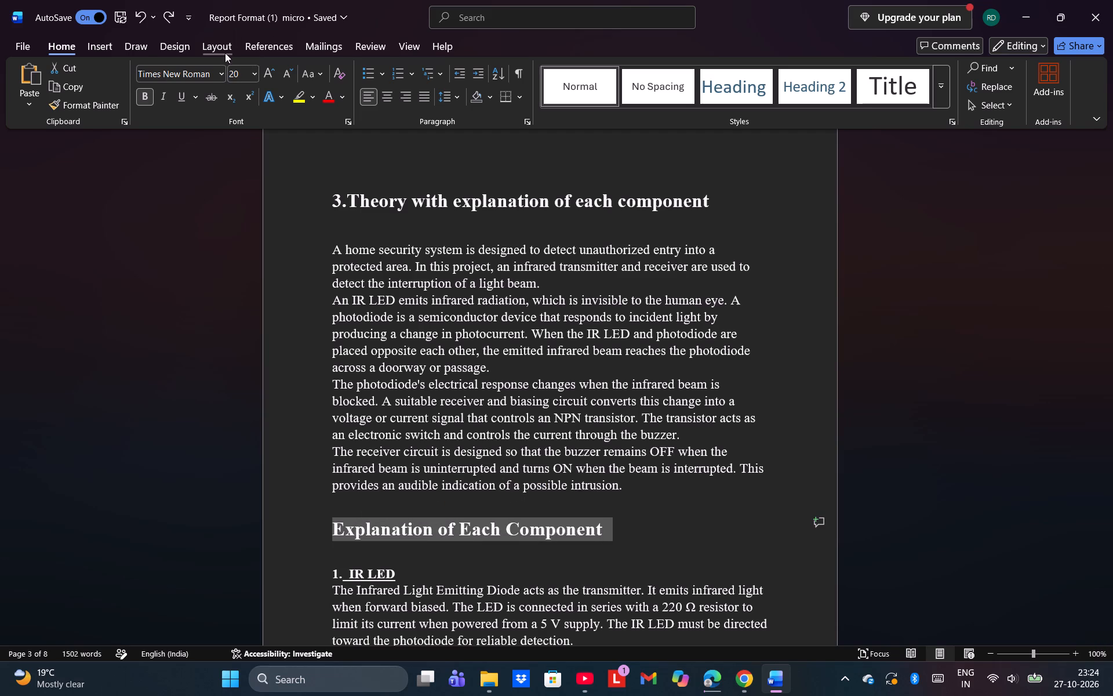
{"action": "left_click", "coordinate": [254, 79]}
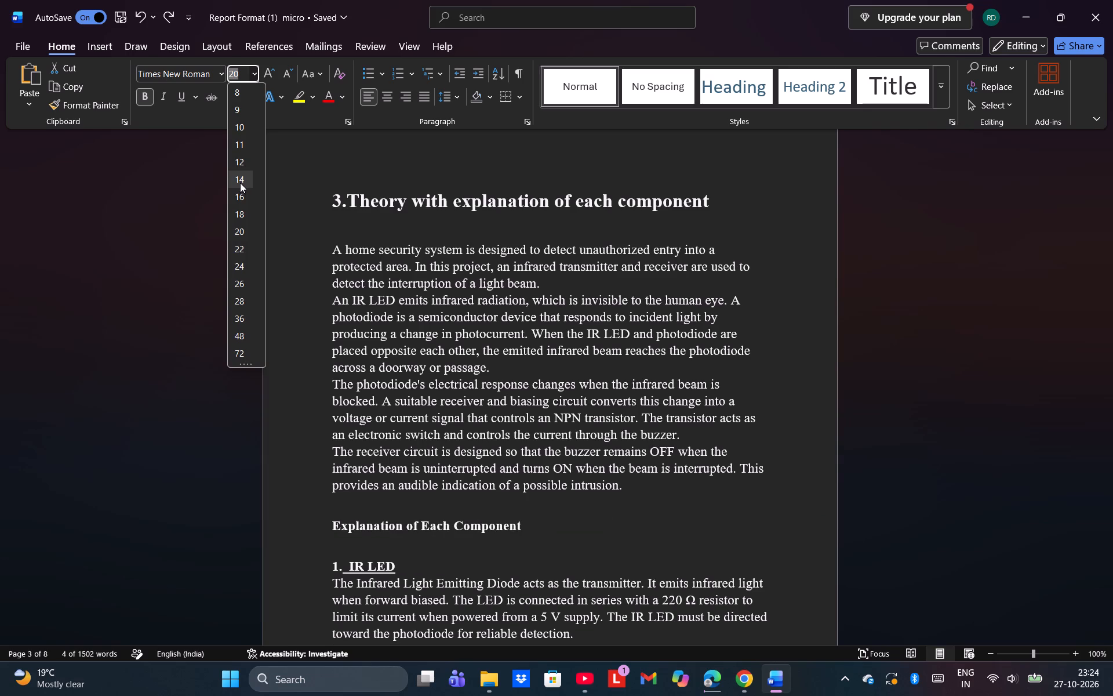
{"action": "left_click", "coordinate": [240, 205]}
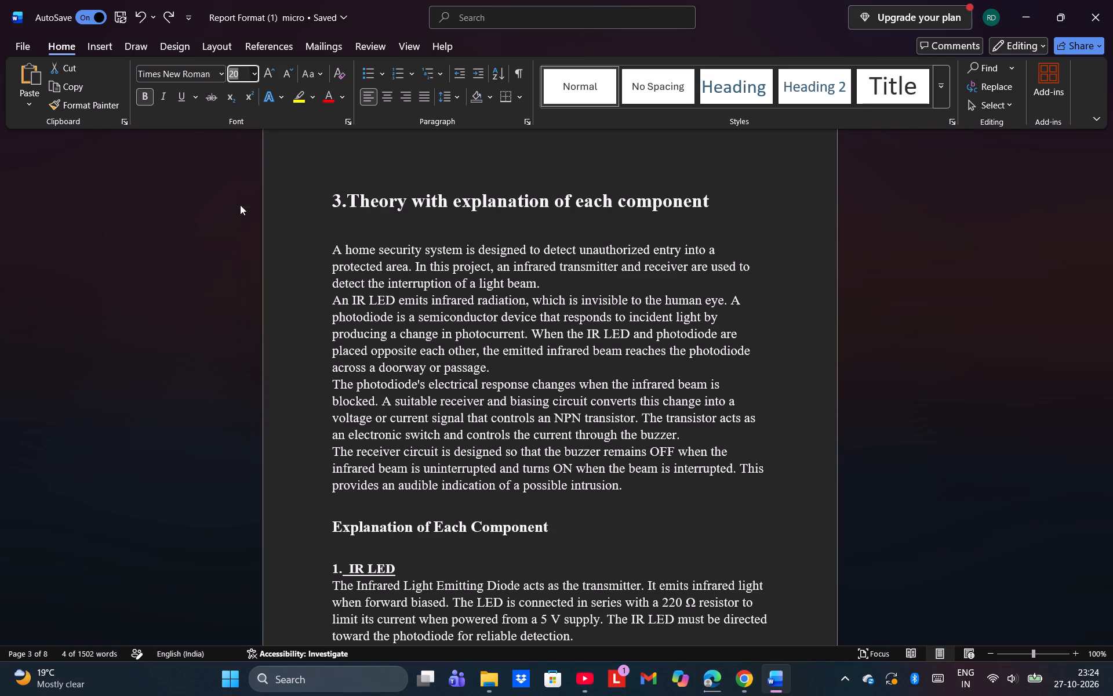
{"action": "left_click", "coordinate": [314, 496]}
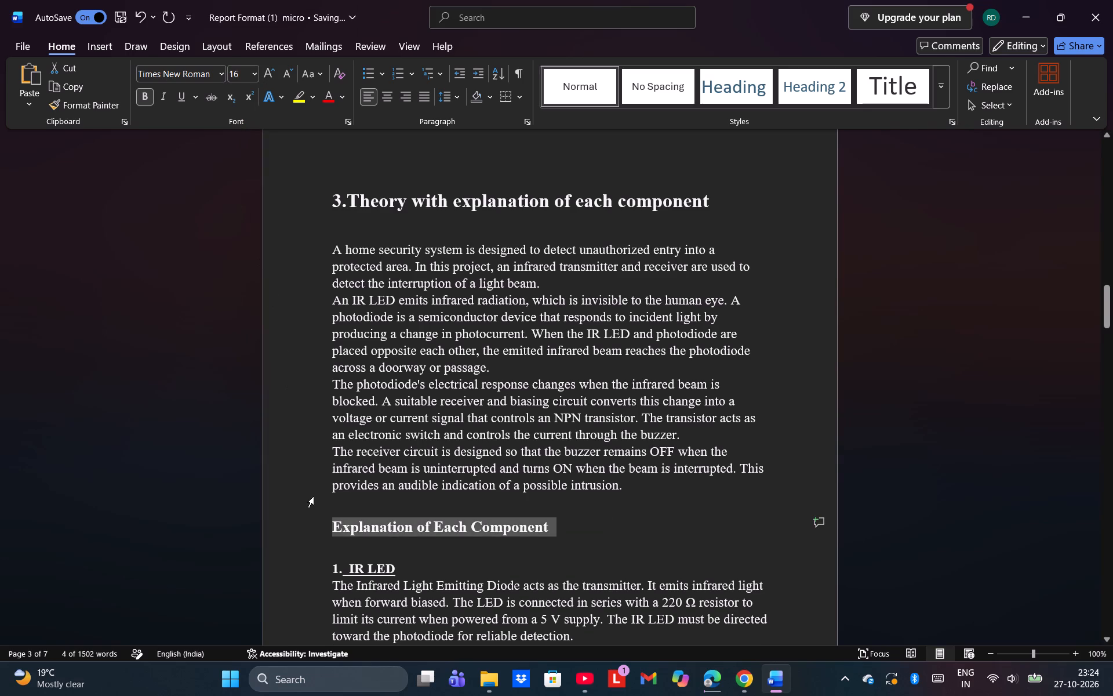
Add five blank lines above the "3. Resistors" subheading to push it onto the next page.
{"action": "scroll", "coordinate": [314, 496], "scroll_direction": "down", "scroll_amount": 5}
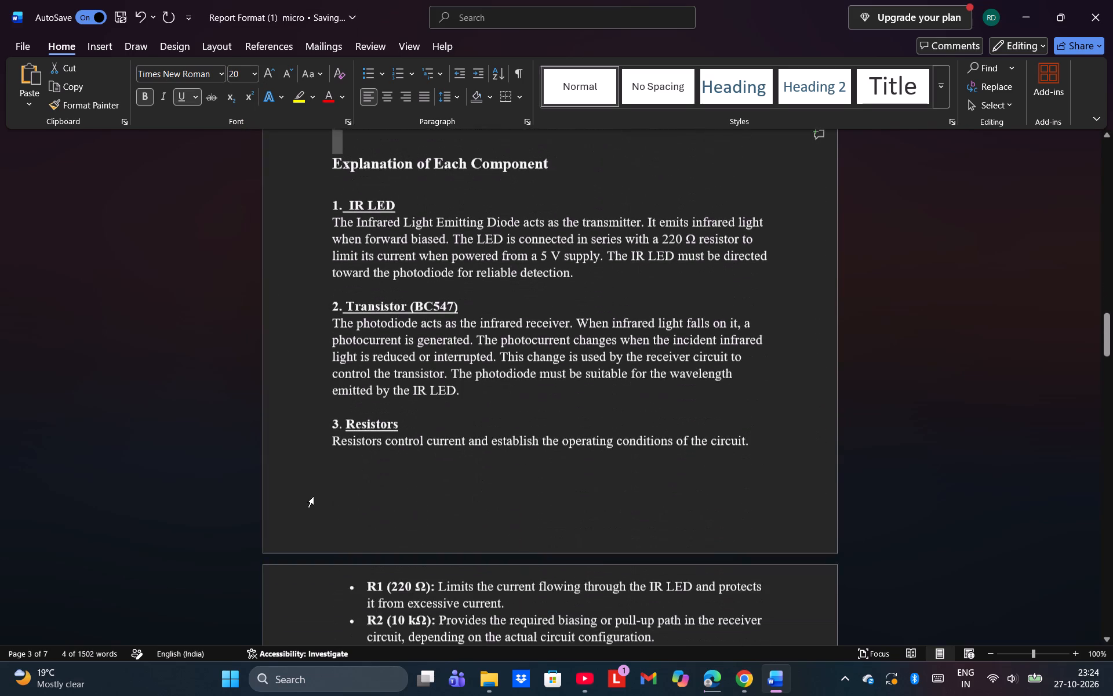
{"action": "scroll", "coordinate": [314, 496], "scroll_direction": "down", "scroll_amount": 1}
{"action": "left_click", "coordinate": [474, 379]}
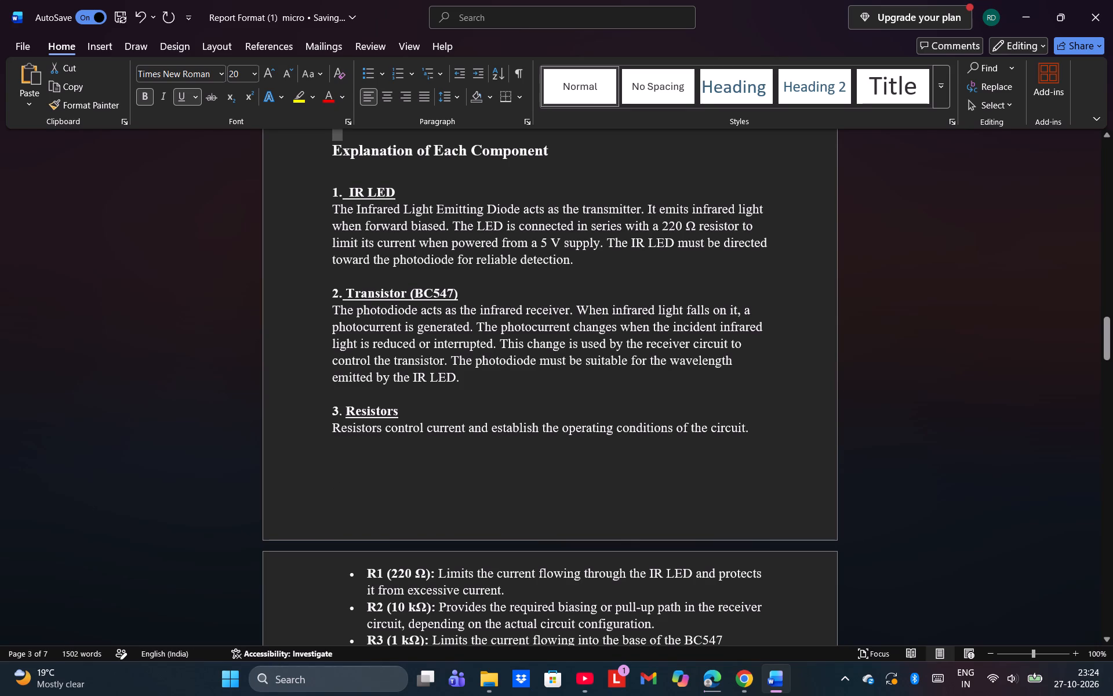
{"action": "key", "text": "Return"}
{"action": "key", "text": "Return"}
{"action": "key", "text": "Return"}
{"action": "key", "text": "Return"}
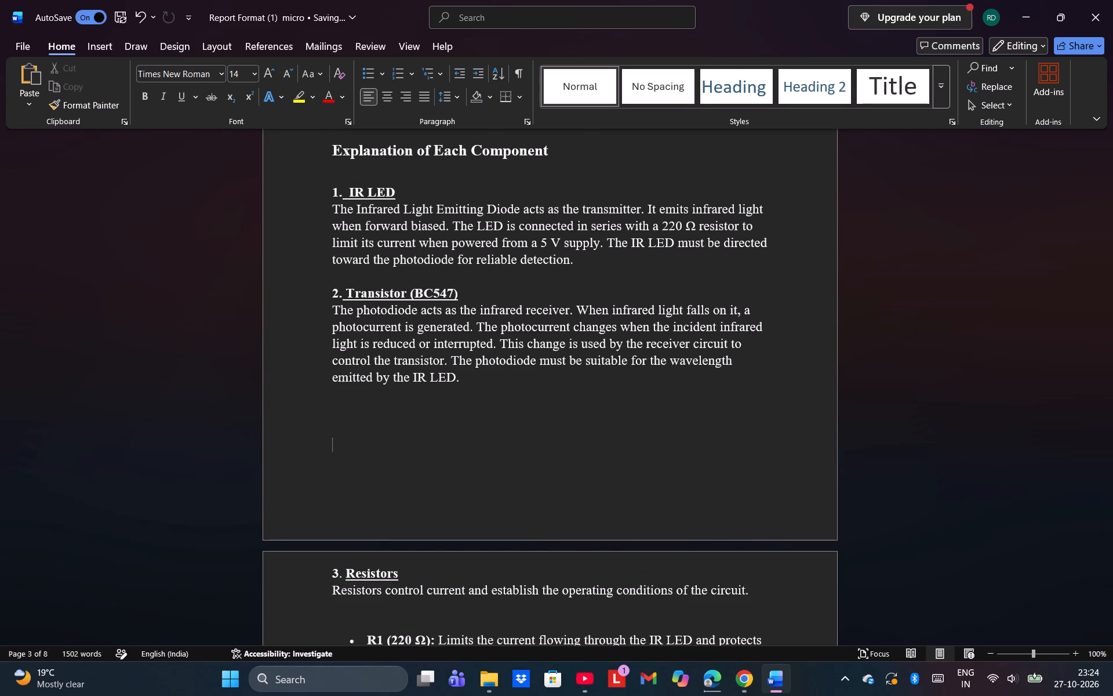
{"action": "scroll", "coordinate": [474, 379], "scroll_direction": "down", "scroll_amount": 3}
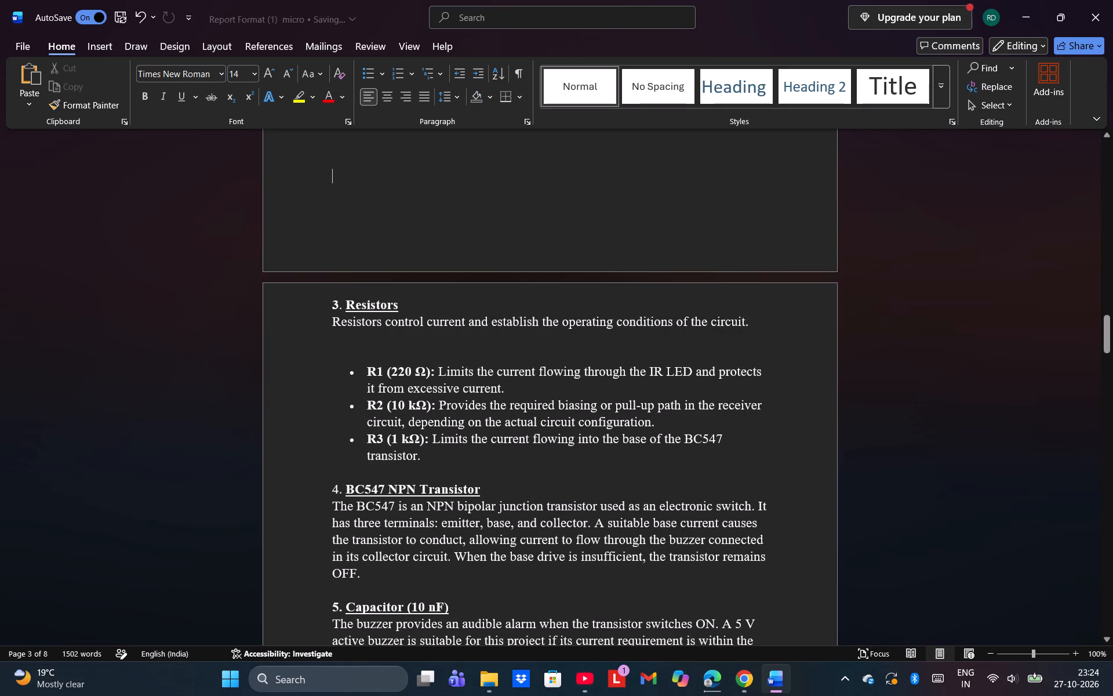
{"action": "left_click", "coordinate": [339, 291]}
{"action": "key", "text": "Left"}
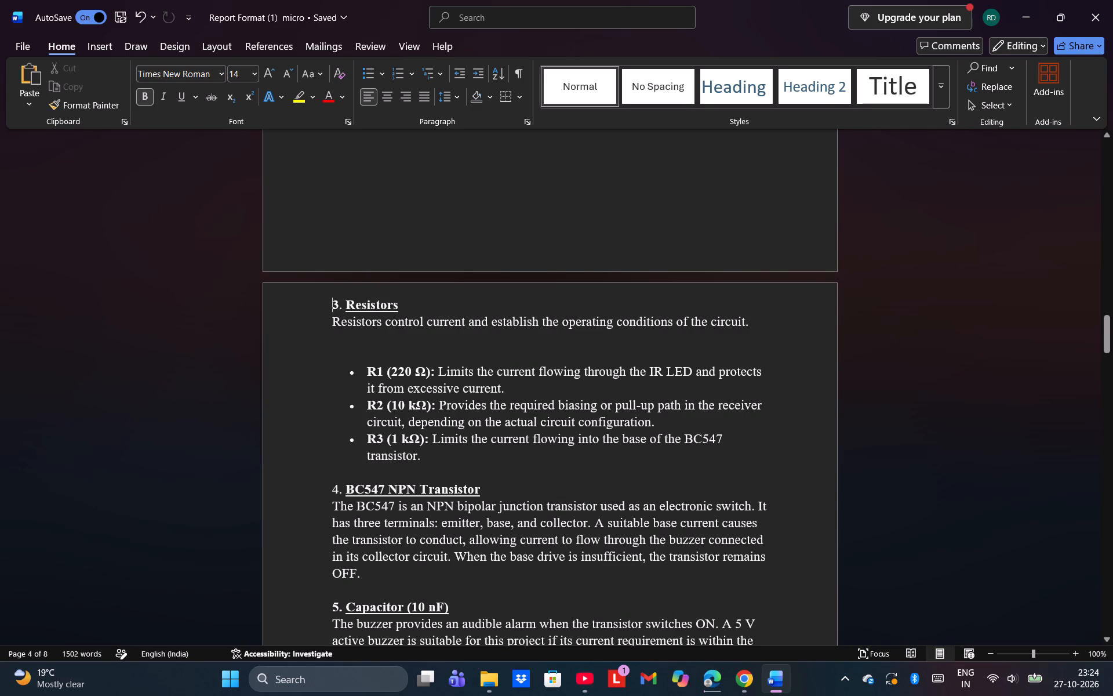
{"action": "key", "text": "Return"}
Delete two blank lines above the "3.Theory with explanation of each component" heading at the top of its page.
{"action": "scroll", "coordinate": [339, 291], "scroll_direction": "up", "scroll_amount": 5}
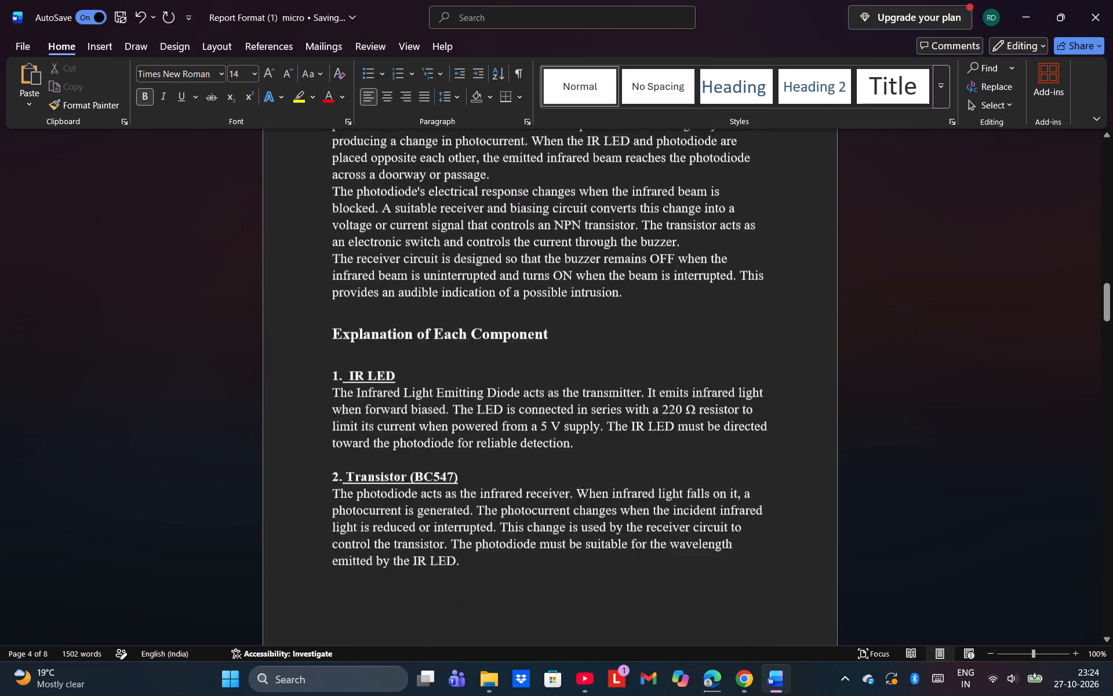
{"action": "scroll", "coordinate": [339, 291], "scroll_direction": "up", "scroll_amount": 3}
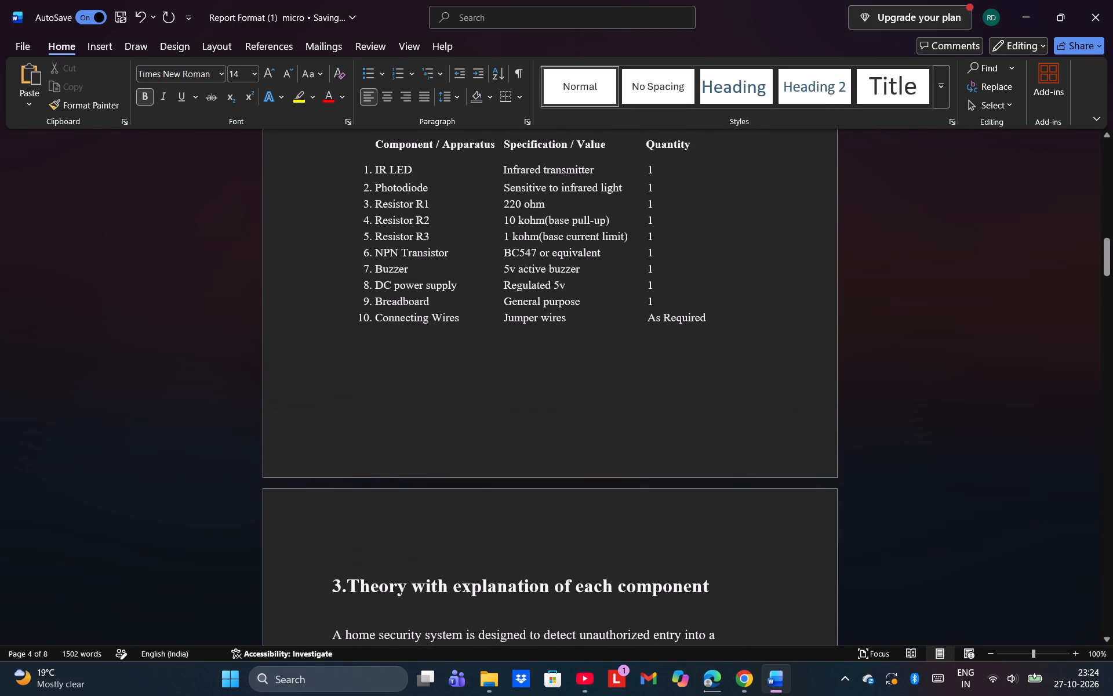
{"action": "left_click", "coordinate": [345, 560]}
{"action": "key", "text": "BackSpace"}
{"action": "key", "text": "BackSpace"}
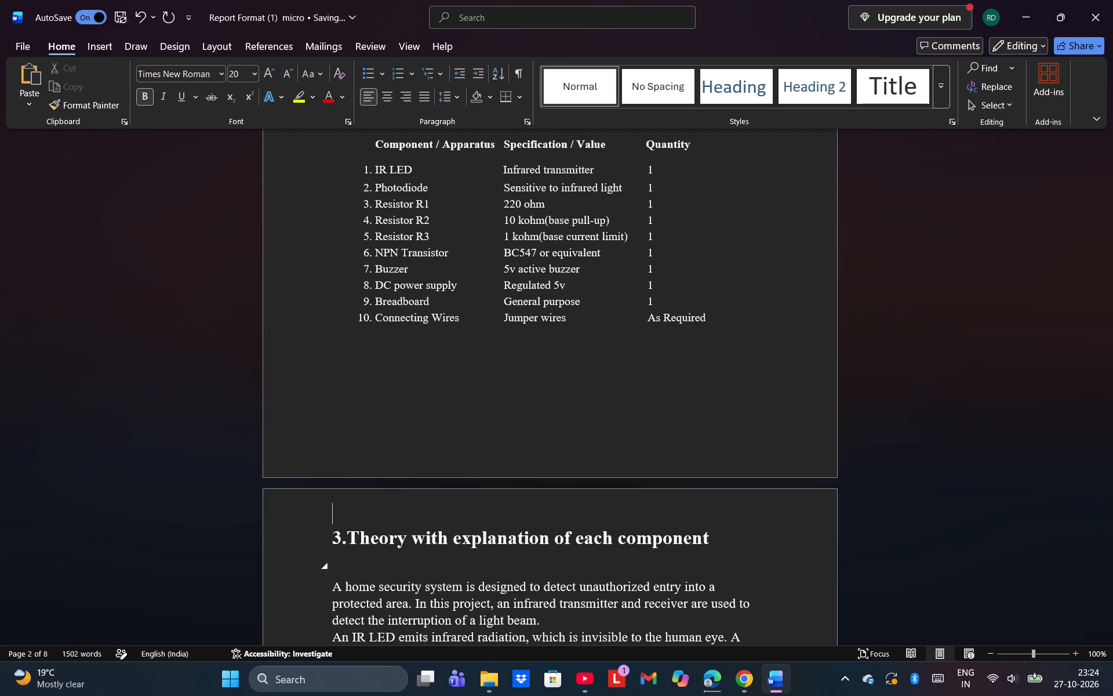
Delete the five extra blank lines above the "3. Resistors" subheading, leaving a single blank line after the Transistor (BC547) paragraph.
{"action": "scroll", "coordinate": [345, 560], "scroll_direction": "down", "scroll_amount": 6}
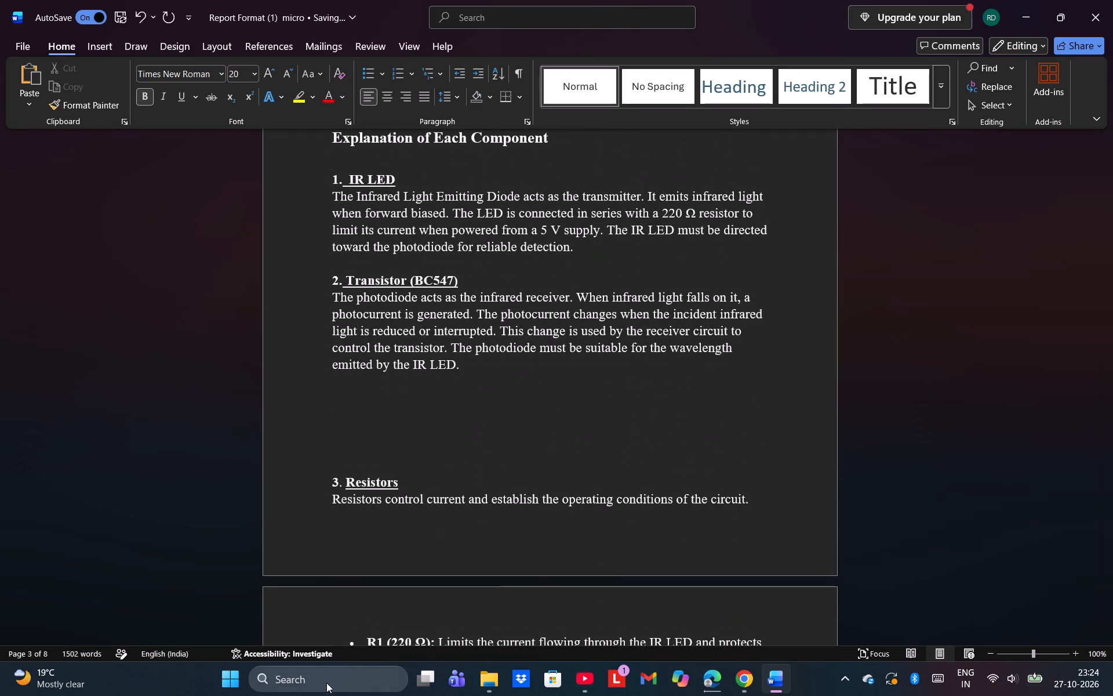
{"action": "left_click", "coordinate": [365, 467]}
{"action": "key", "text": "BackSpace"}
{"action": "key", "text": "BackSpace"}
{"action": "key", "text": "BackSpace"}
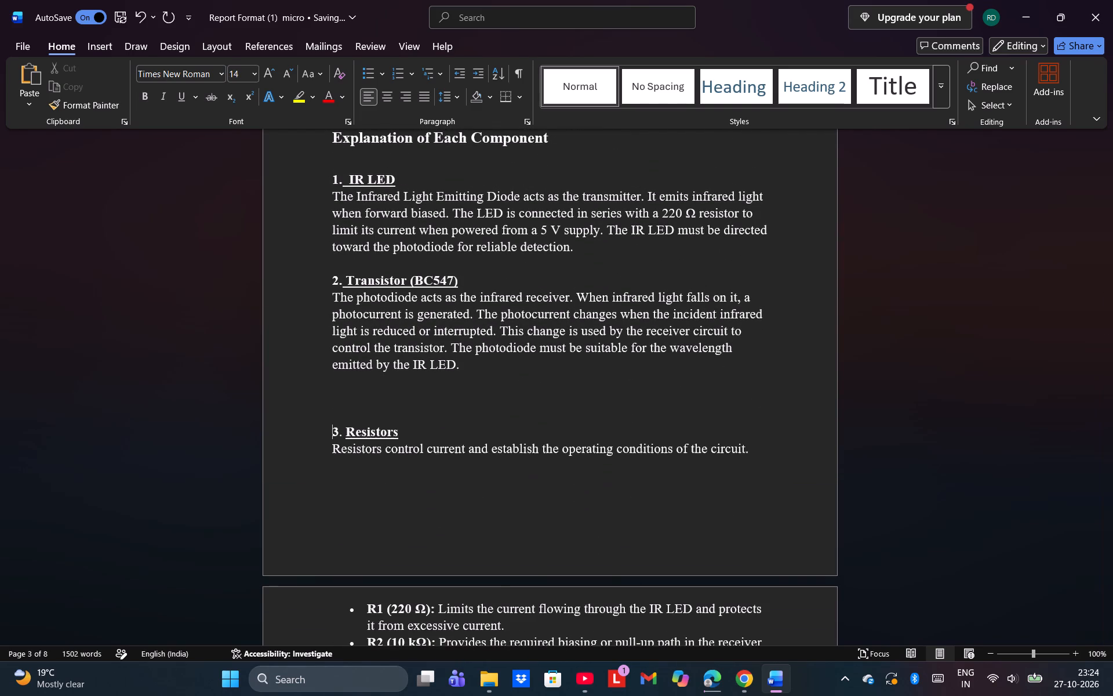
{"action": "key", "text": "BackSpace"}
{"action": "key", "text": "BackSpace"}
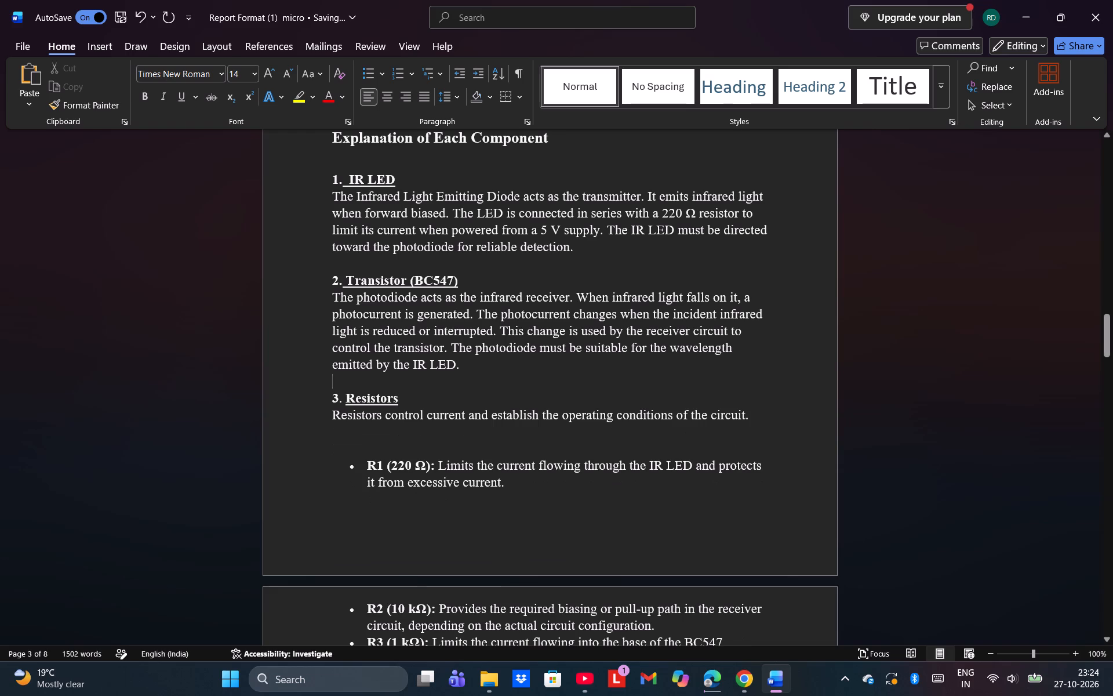
Delete the two blank lines between the introductory Resistors sentence and the R1 (220 Ω) bullet.
{"action": "left_click", "coordinate": [368, 443]}
{"action": "key", "text": "BackSpace"}
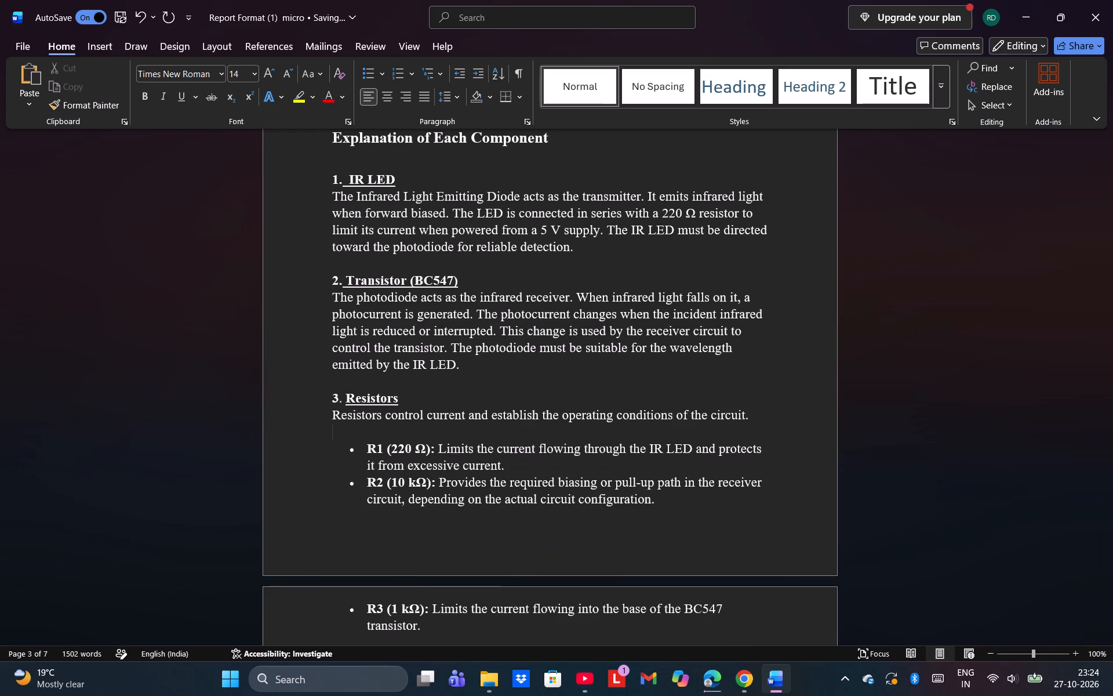
{"action": "key", "text": "BackSpace"}
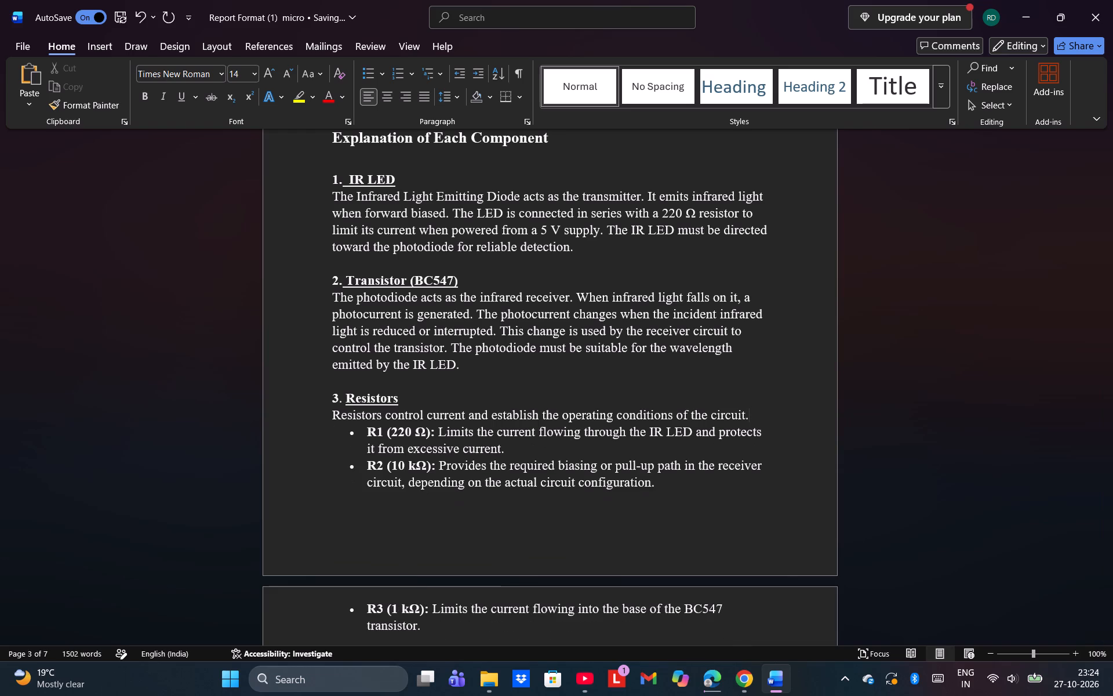
Insert two unbulleted blank lines between the R2 (10 kΩ) and R3 (1 kΩ) bullets across the page break.
{"action": "left_click", "coordinate": [351, 586]}
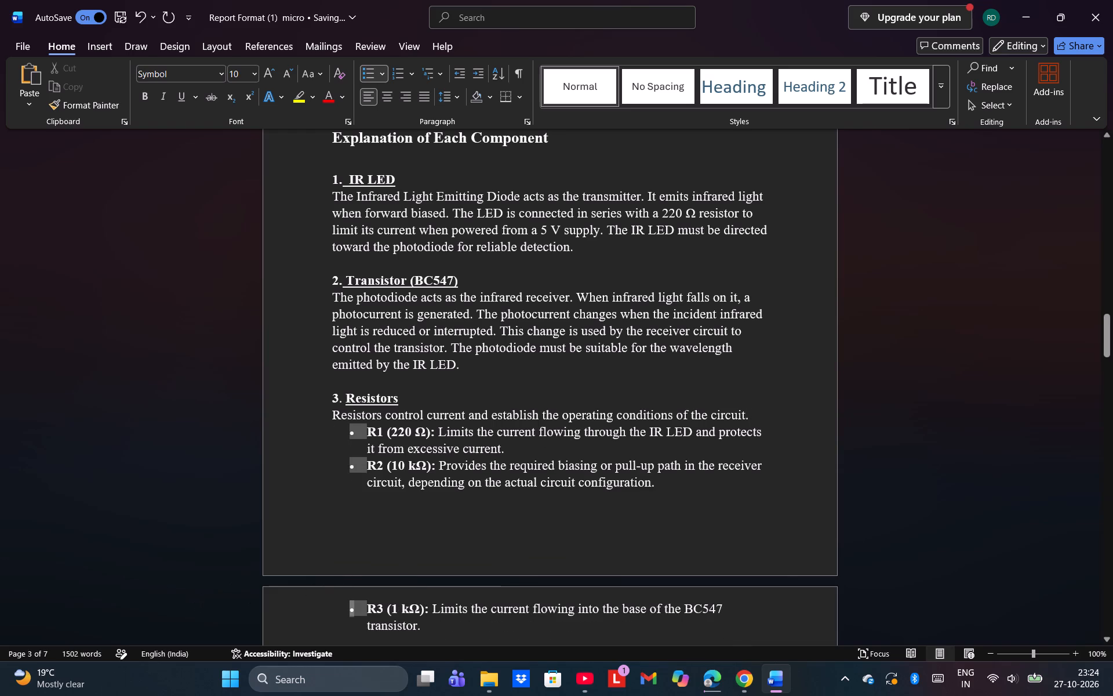
{"action": "left_click", "coordinate": [360, 601]}
{"action": "key", "text": "Left"}
{"action": "left_click", "coordinate": [666, 492]}
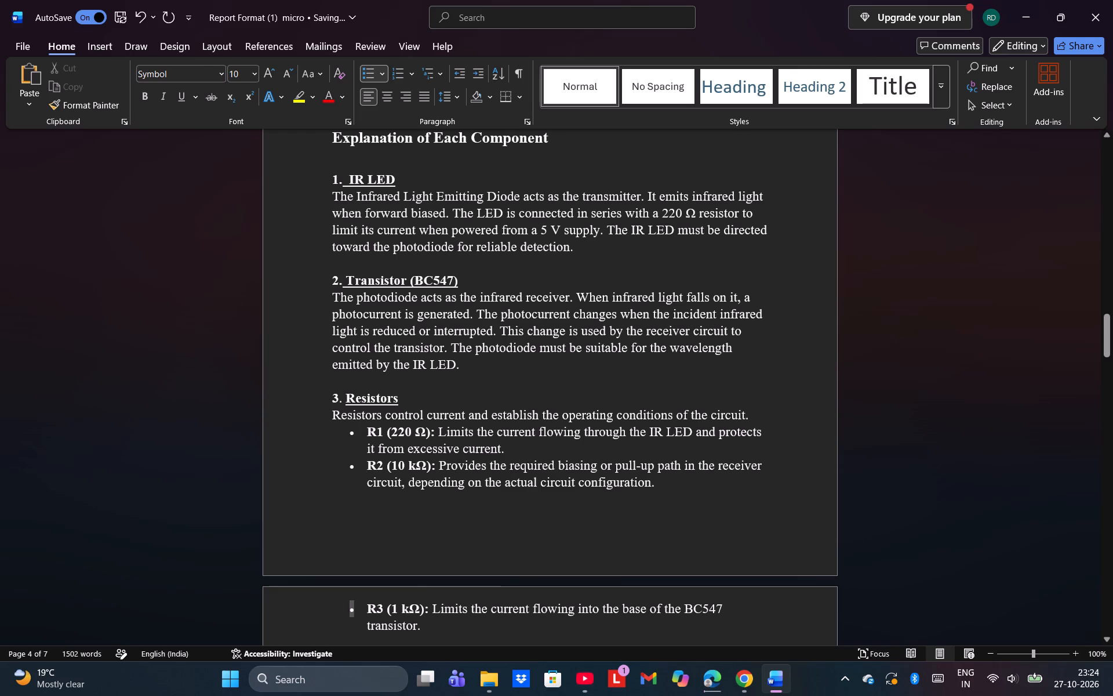
{"action": "key", "text": "Return"}
{"action": "key", "text": "Return"}
{"action": "key", "text": "Return"}
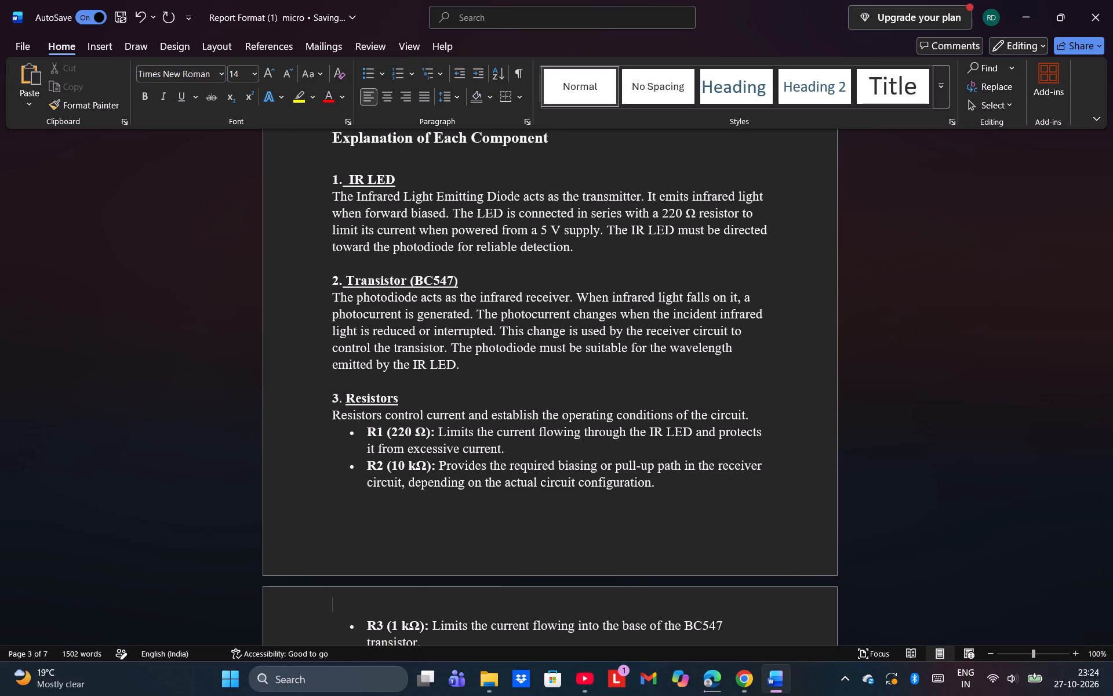
{"action": "scroll", "coordinate": [666, 492], "scroll_direction": "down", "scroll_amount": 2}
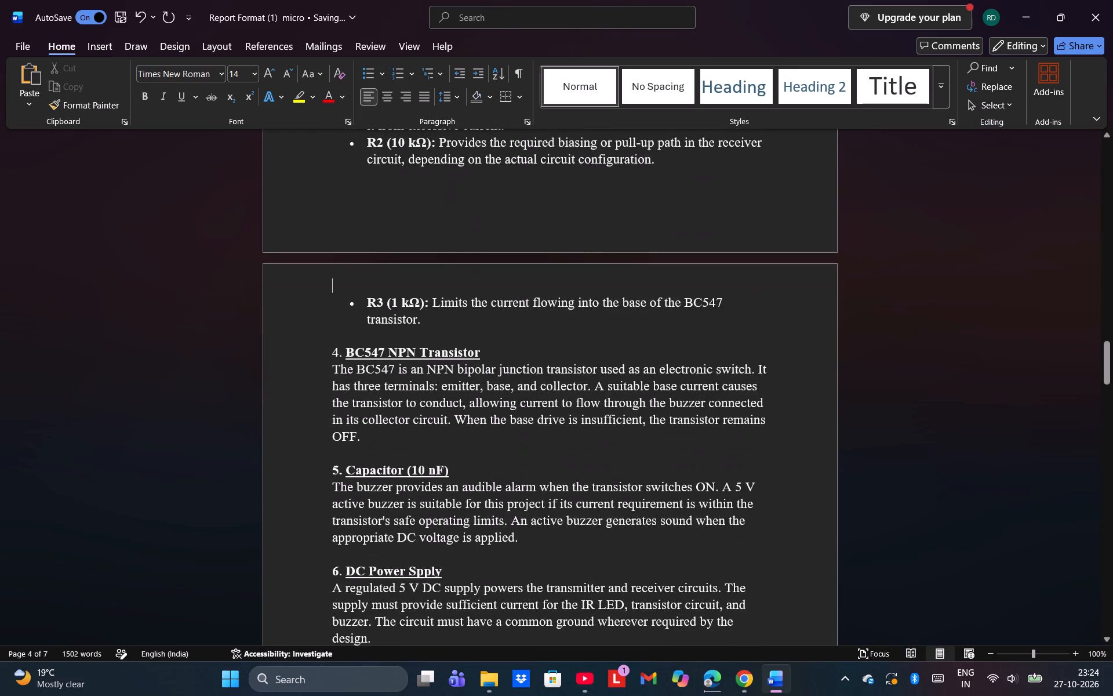
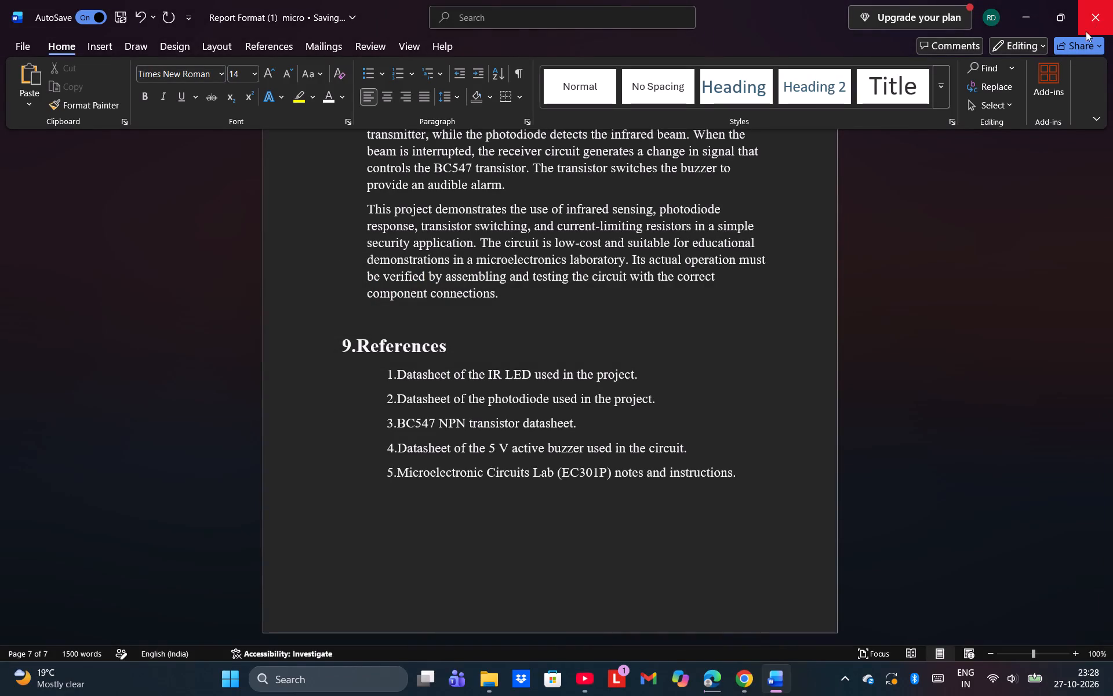
Open the sharing dialog for the finished micro lab report document.
{"action": "left_click", "coordinate": [1064, 44]}
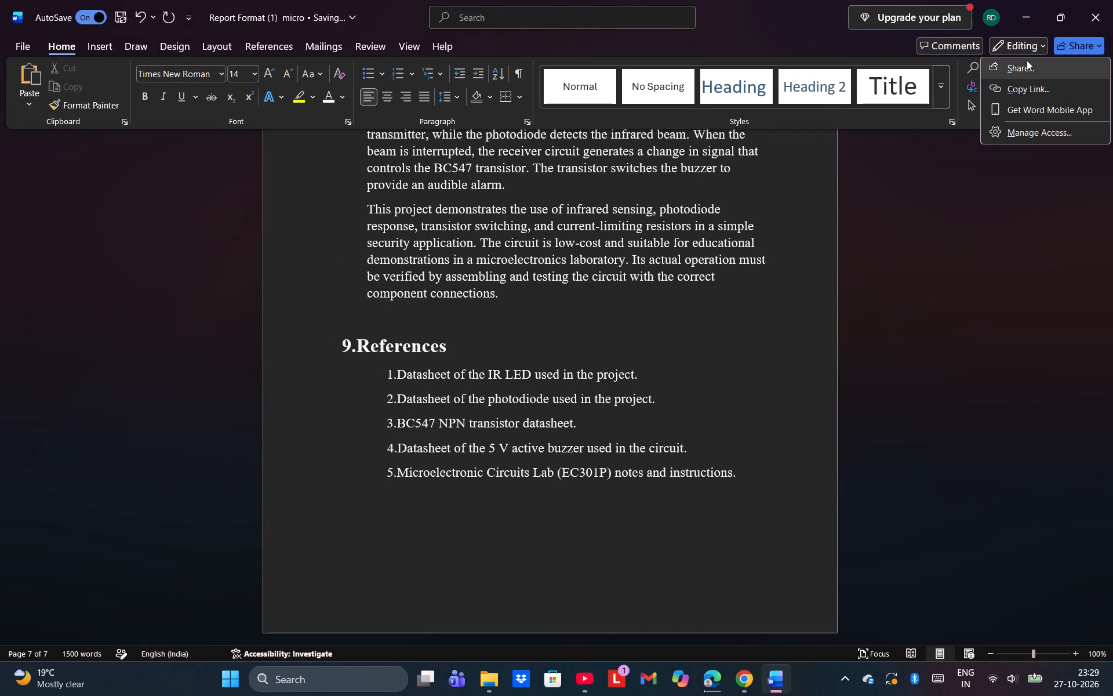
{"action": "left_click", "coordinate": [1027, 60]}
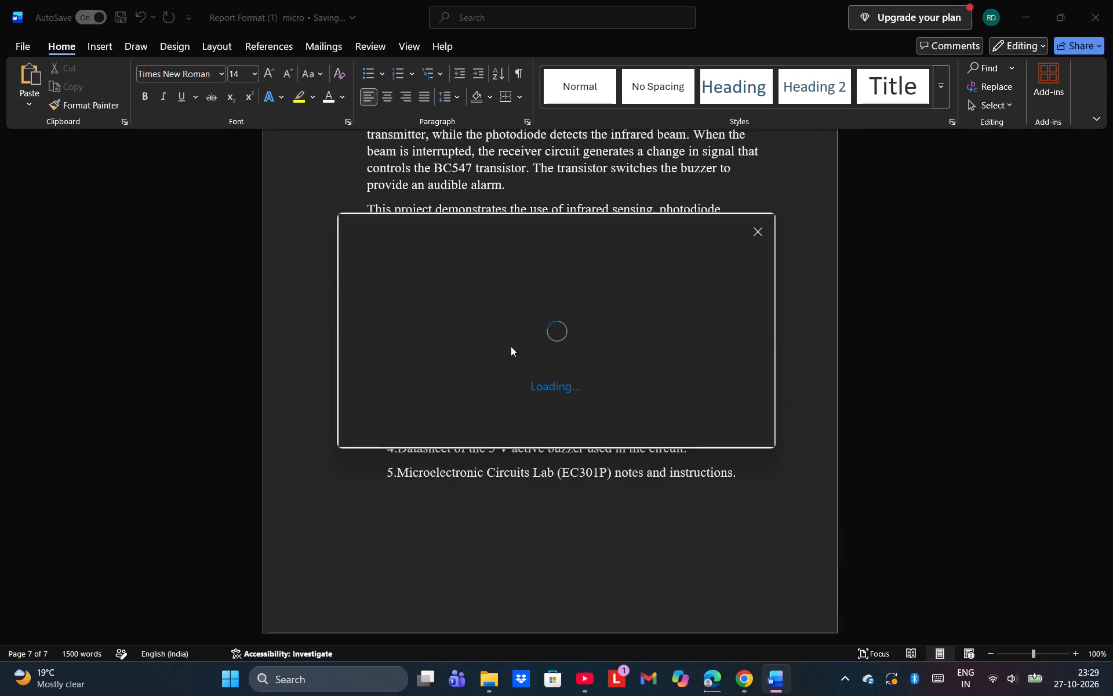
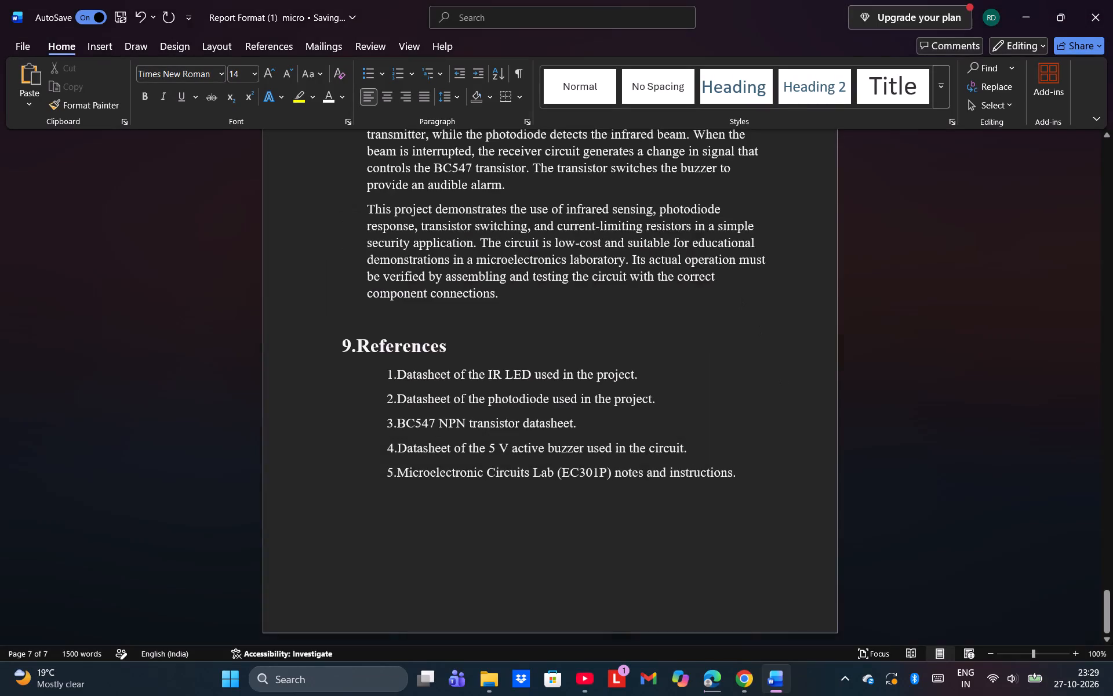
Join "Lab" onto the "Microelectronic Circuits" line of the cover page title, separated by a single space.
{"action": "scroll", "coordinate": [656, 244], "scroll_direction": "up", "scroll_amount": 16}
{"action": "scroll", "coordinate": [656, 244], "scroll_direction": "up", "scroll_amount": 7}
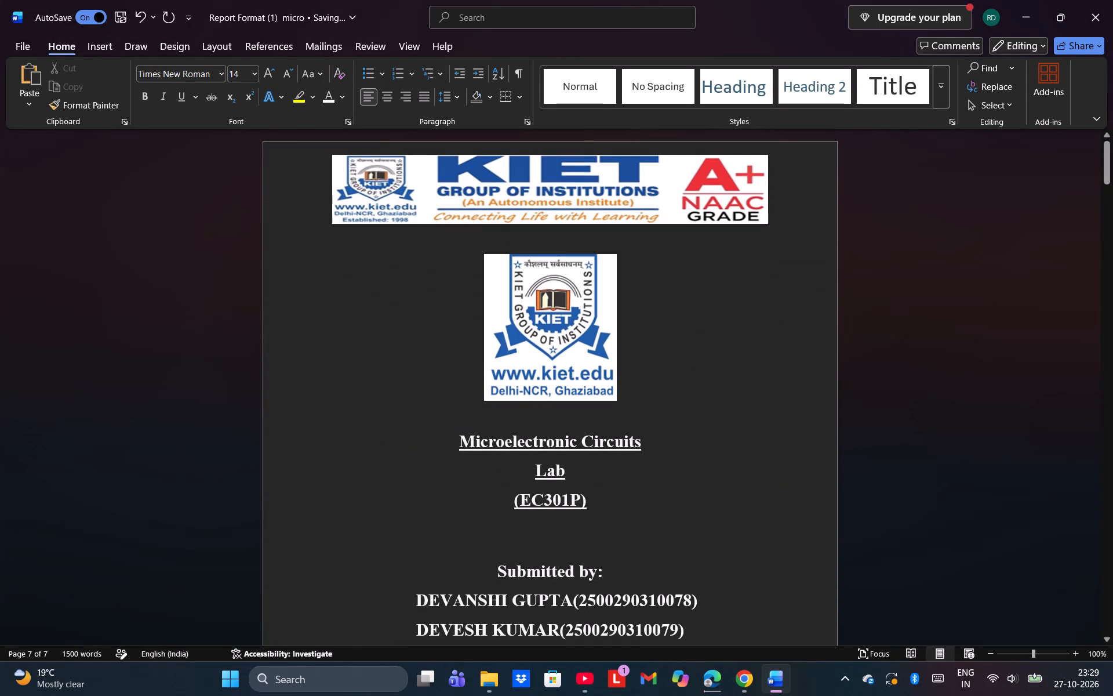
{"action": "left_click", "coordinate": [535, 466]}
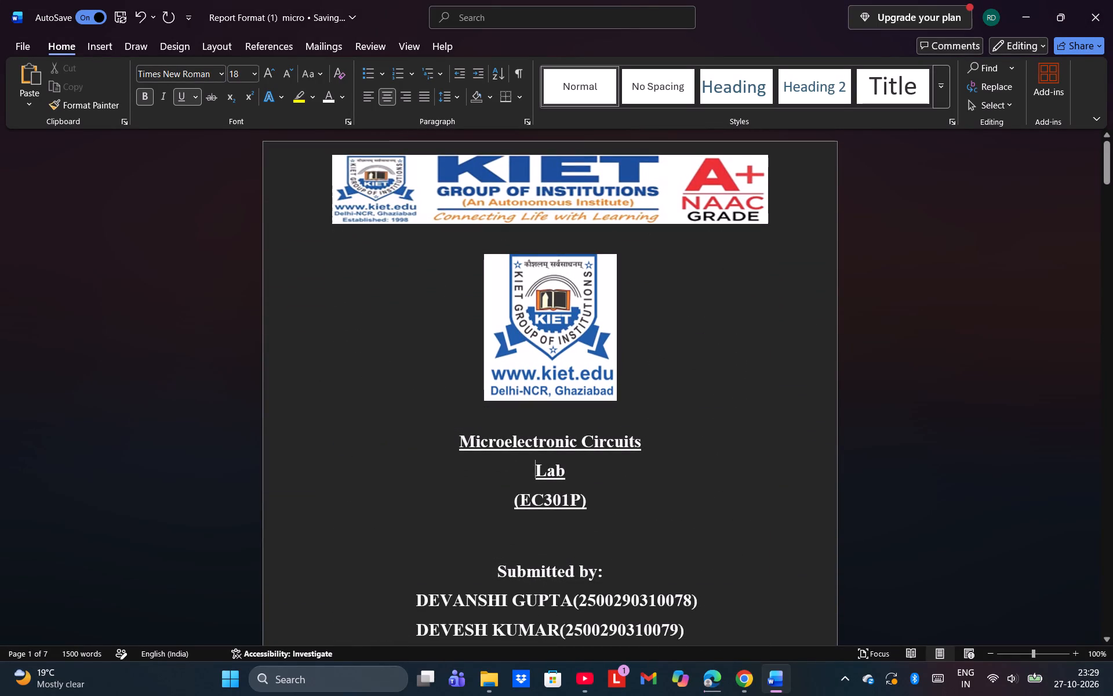
{"action": "key", "text": "BackSpace"}
{"action": "key", "text": "BackSpace"}
{"action": "key", "text": "space"}
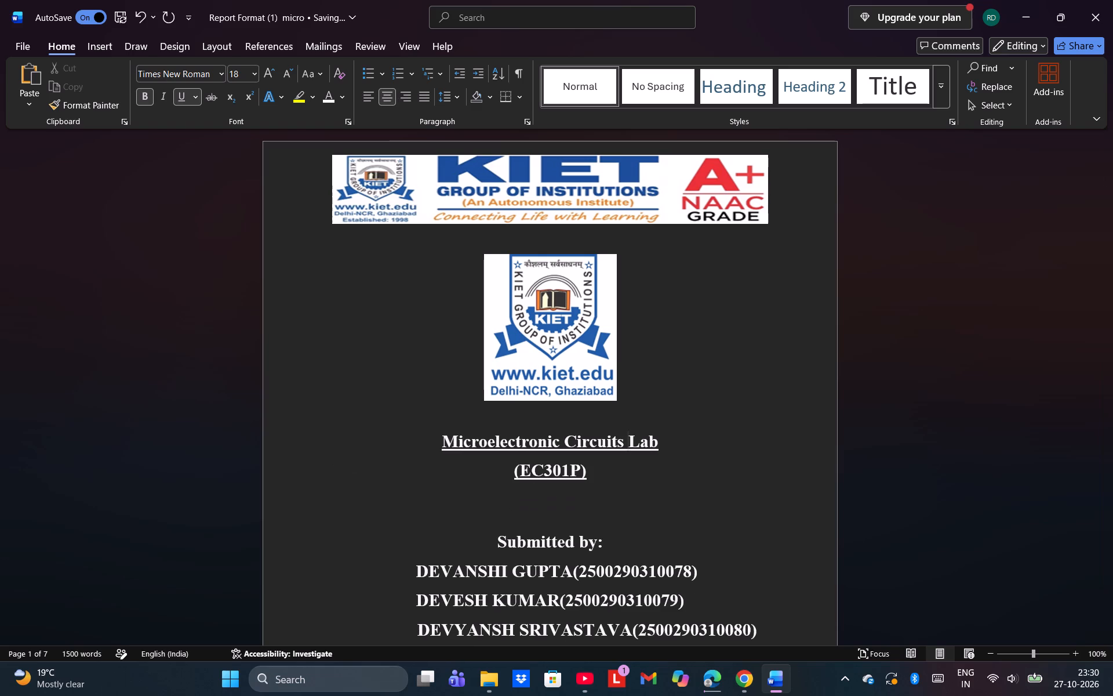
{"action": "key", "text": "space"}
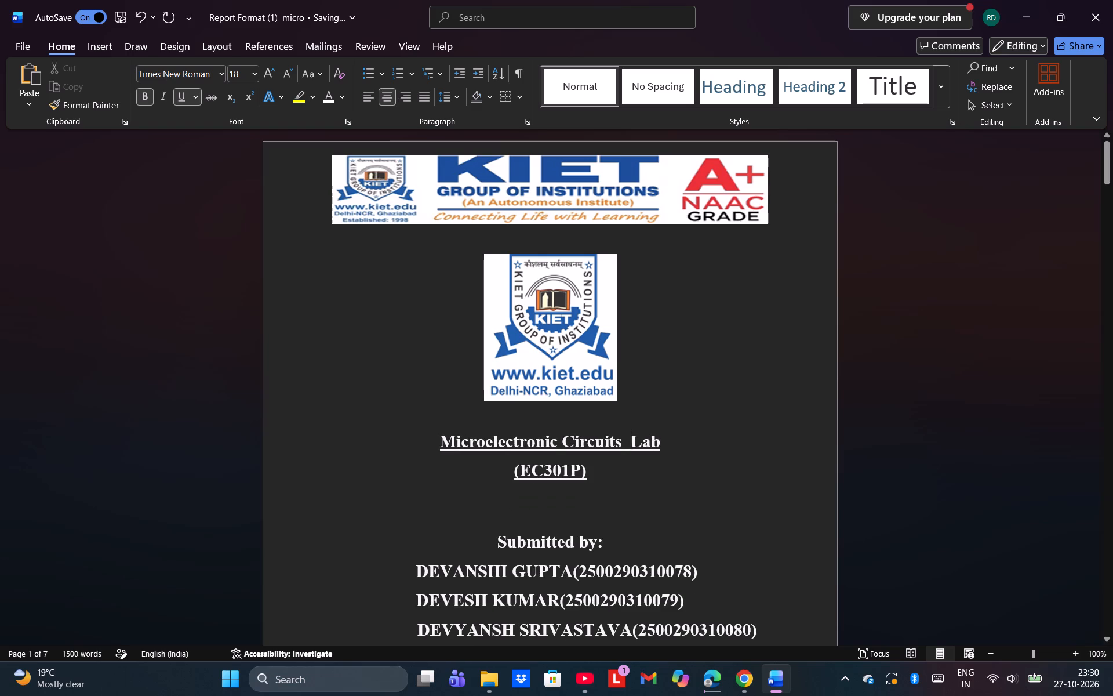
{"action": "key", "text": "BackSpace"}
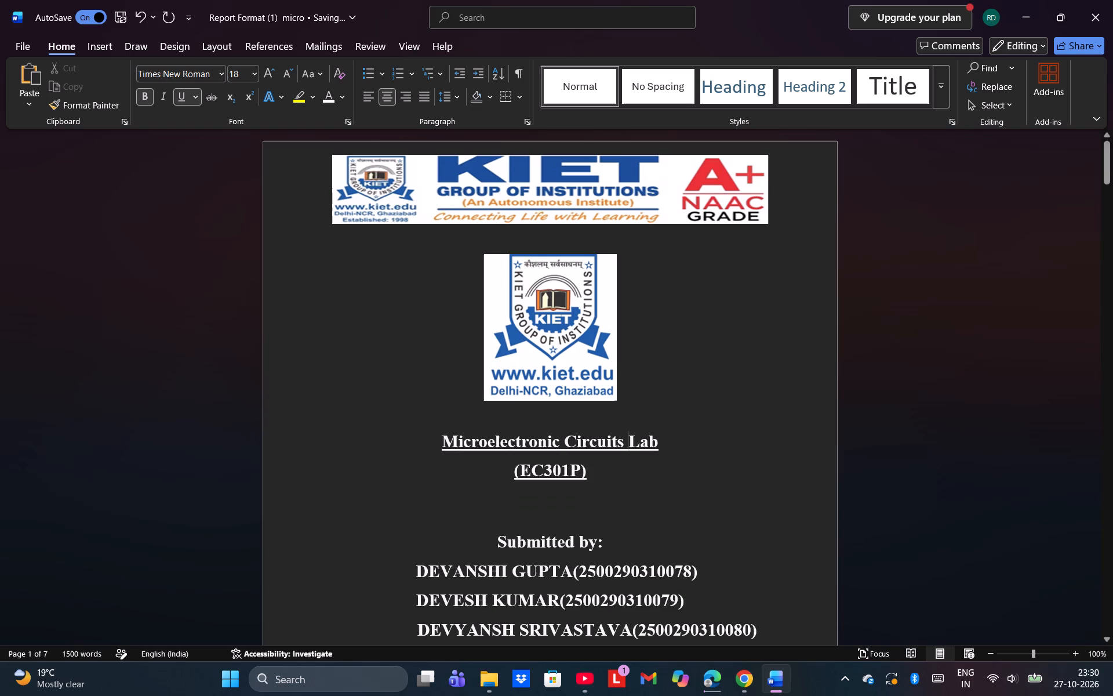
Remove the underline from the cover page title "Microelectronic Circuits Lab" and the course code (EC301P).
{"action": "left_click", "coordinate": [596, 473]}
{"action": "left_click_drag", "start_coordinate": [596, 473], "coordinate": [435, 427]}
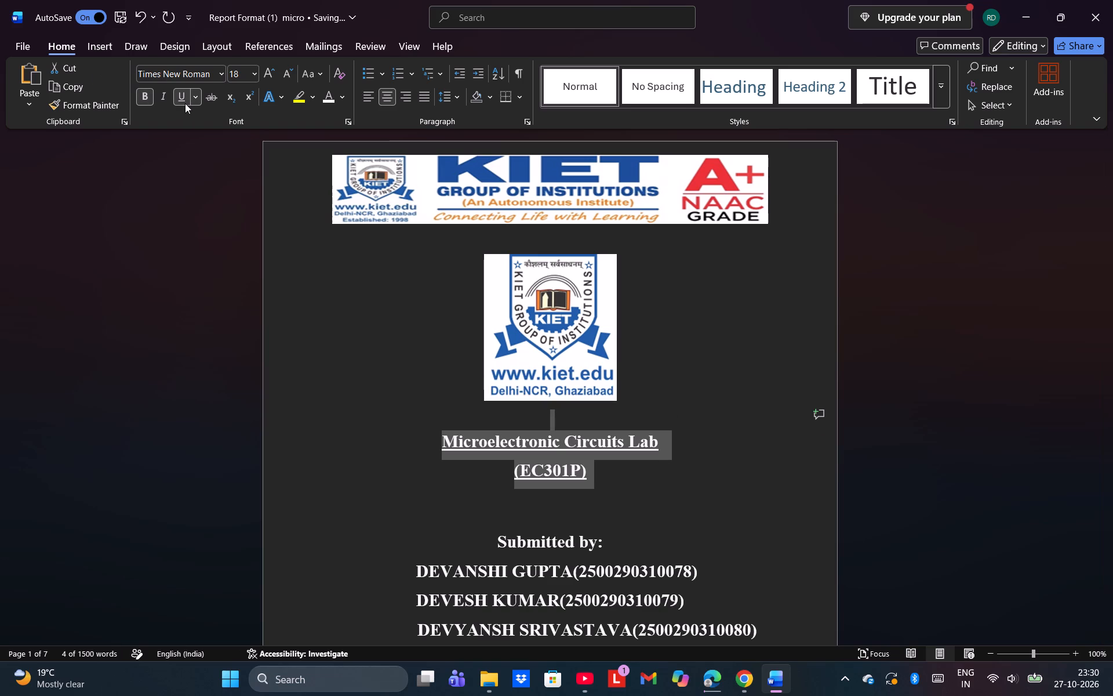
{"action": "left_click", "coordinate": [185, 104]}
{"action": "left_click", "coordinate": [408, 450]}
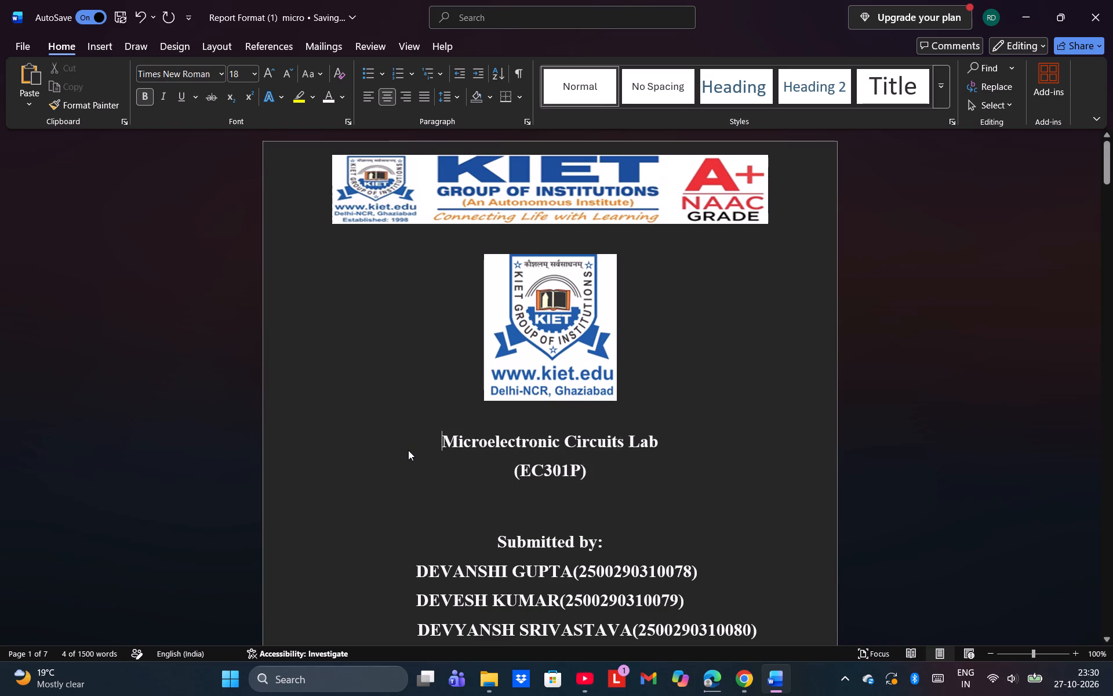
Insert a blank line after the last student entry, above "Year & Section" on the cover page.
{"action": "scroll", "coordinate": [408, 450], "scroll_direction": "down", "scroll_amount": 3}
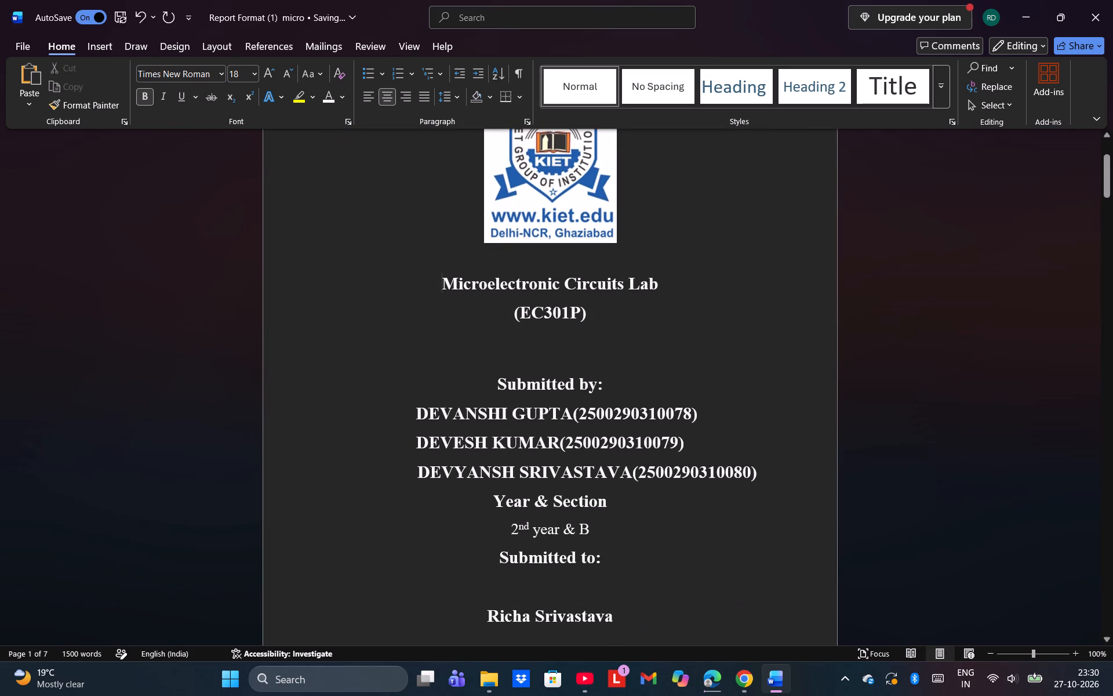
{"action": "scroll", "coordinate": [408, 450], "scroll_direction": "down", "scroll_amount": 2}
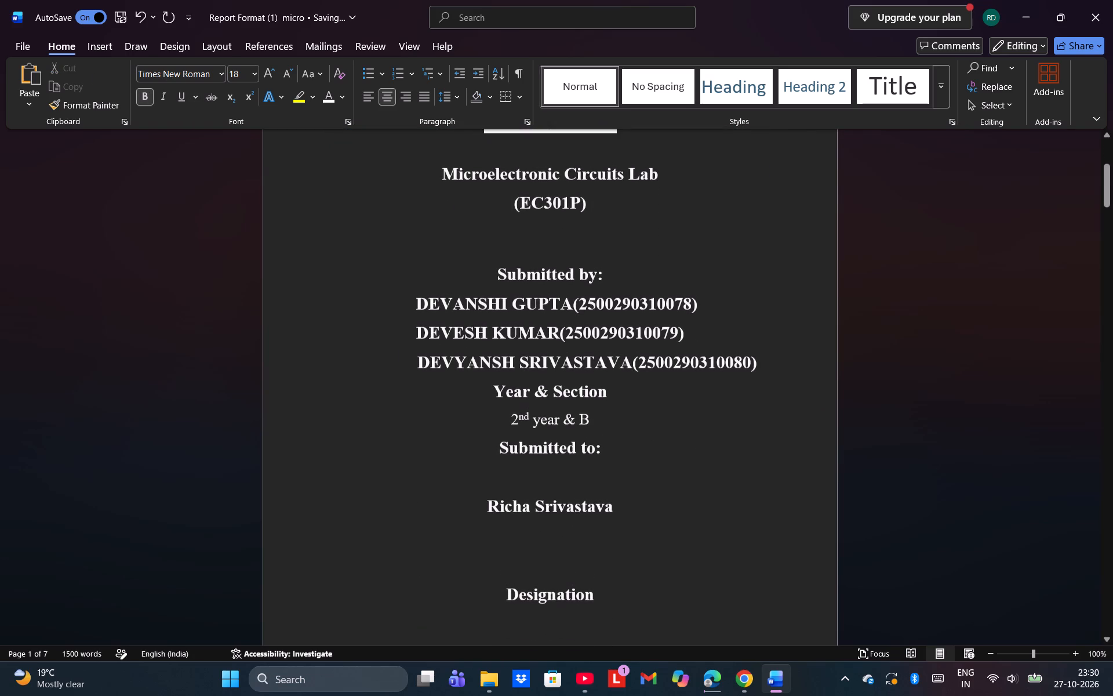
{"action": "left_click", "coordinate": [650, 376]}
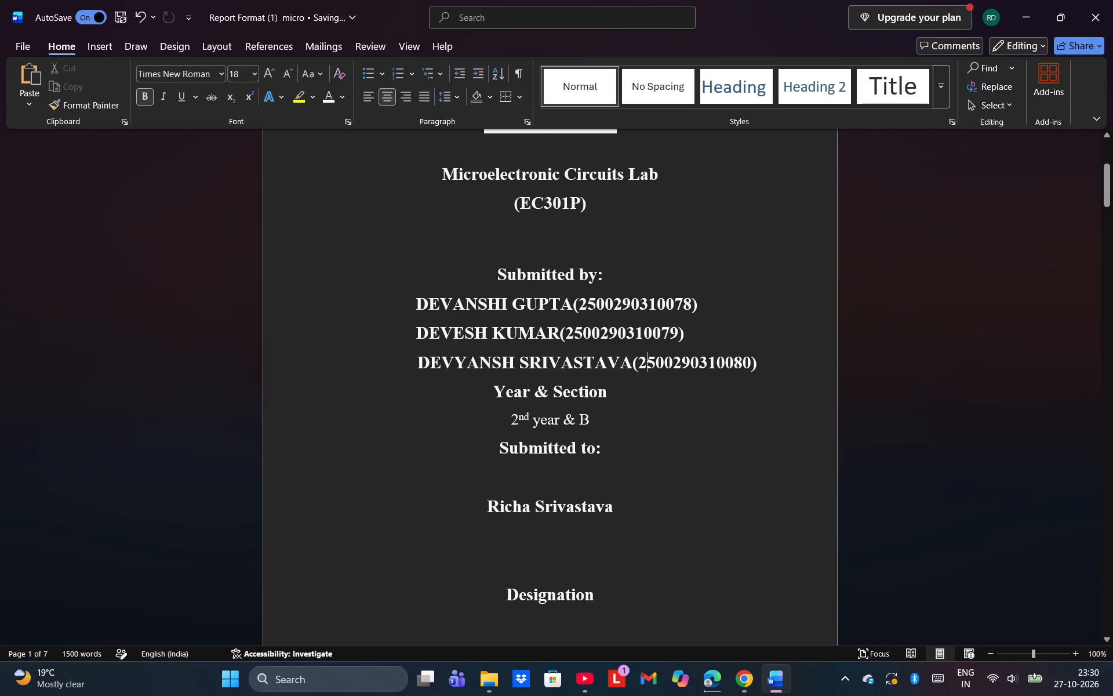
{"action": "left_click", "coordinate": [763, 353]}
{"action": "key", "text": "Return"}
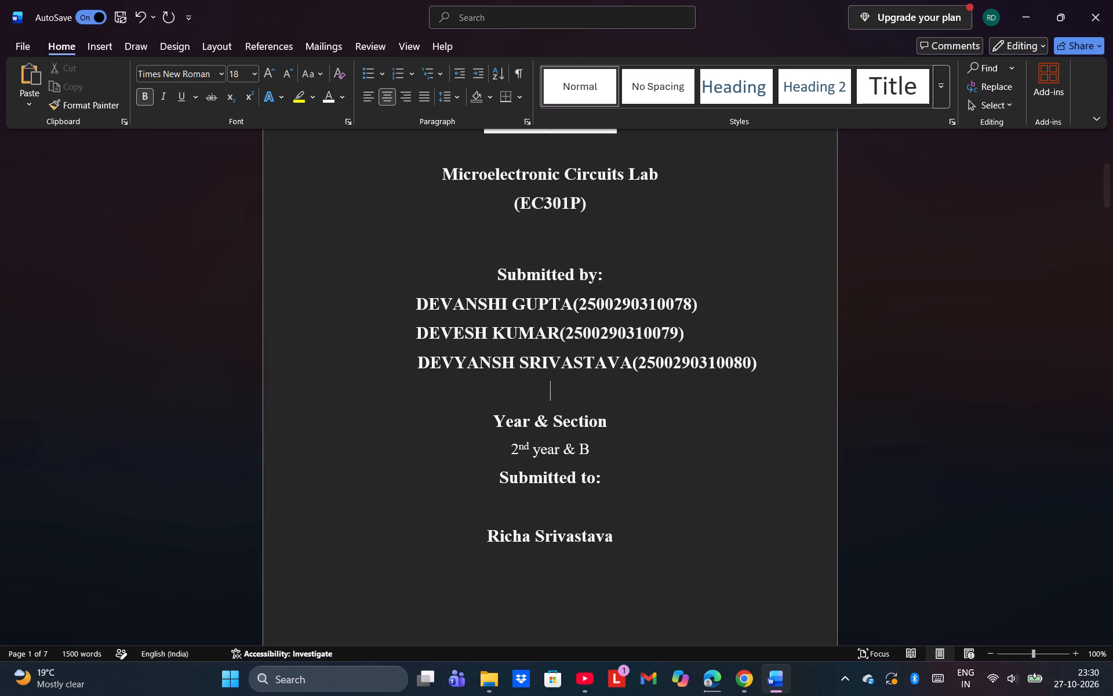
Delete the blank line between "Submitted to:" and the instructor's name on the cover page.
{"action": "scroll", "coordinate": [738, 436], "scroll_direction": "down", "scroll_amount": 2}
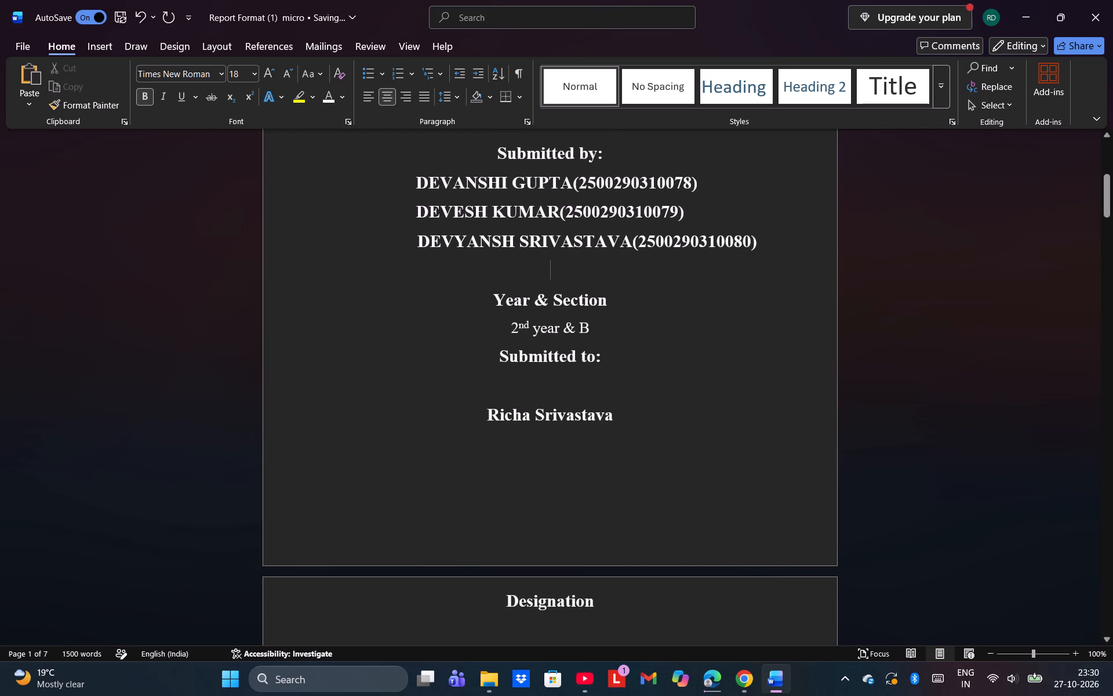
{"action": "left_click", "coordinate": [529, 399]}
{"action": "key", "text": "BackSpace"}
{"action": "key", "text": "BackSpace"}
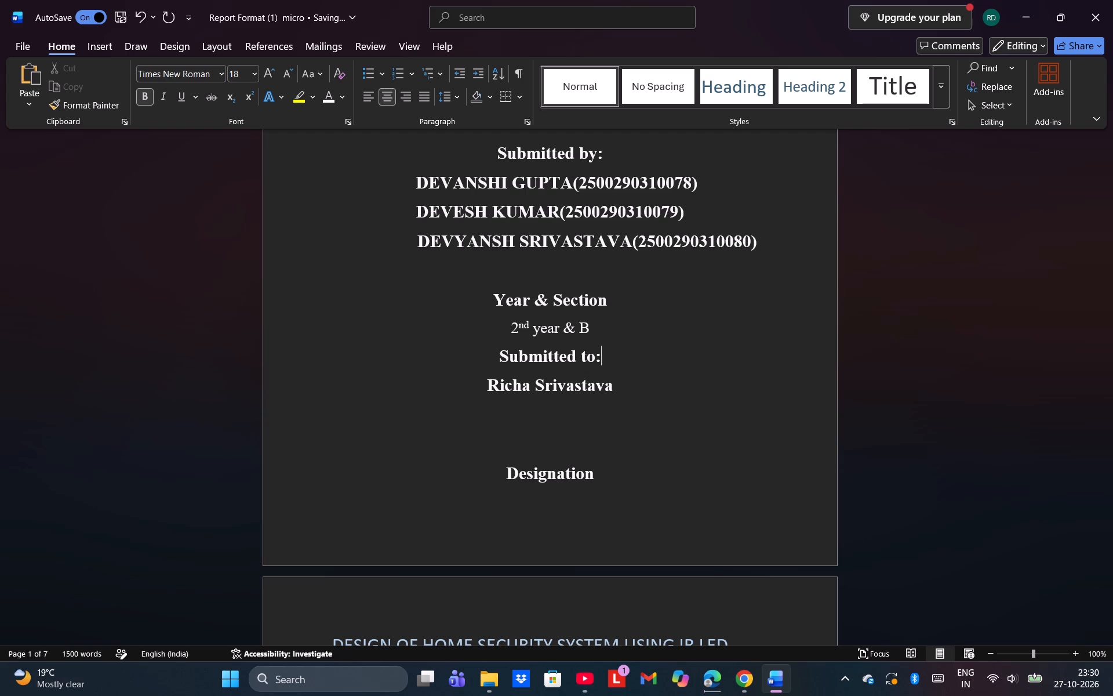
Remove bold from the instructor's first name under "Submitted to:".
{"action": "left_click", "coordinate": [626, 395]}
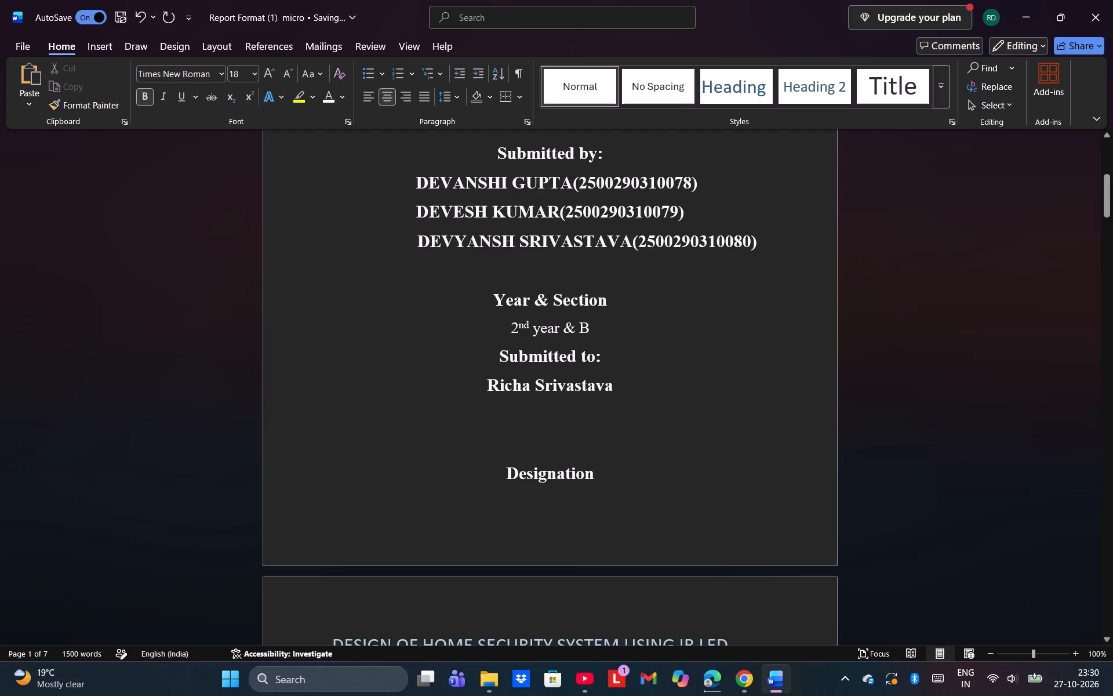
{"action": "left_click_drag", "start_coordinate": [626, 395], "coordinate": [496, 379]}
{"action": "left_click", "coordinate": [496, 379]}
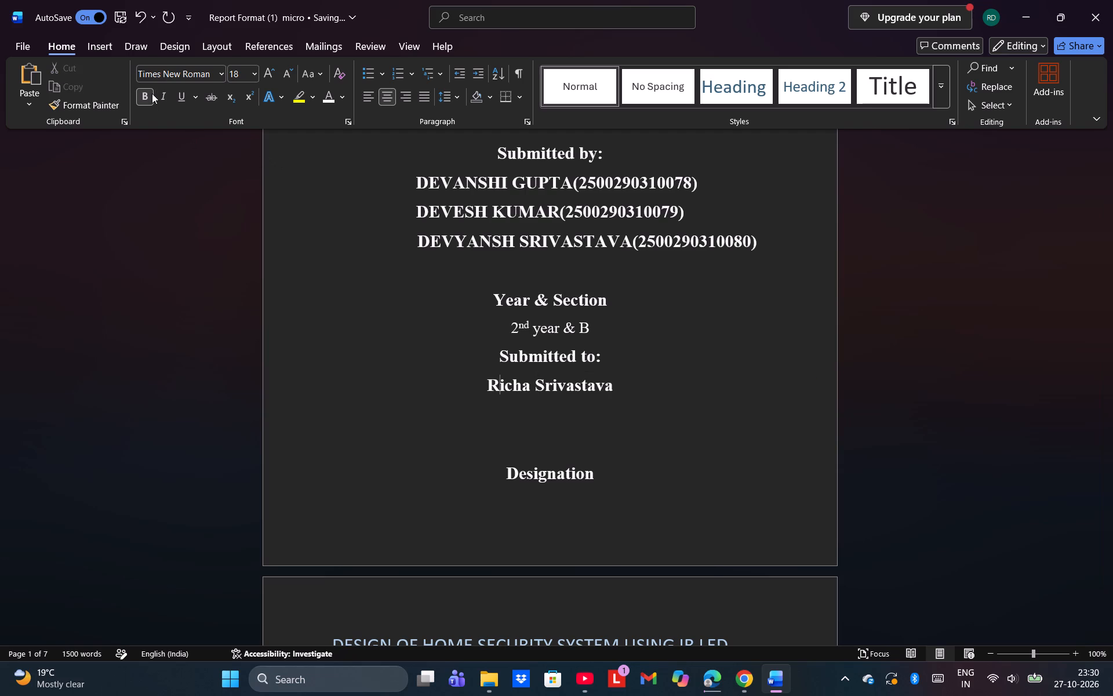
{"action": "left_click", "coordinate": [150, 93]}
{"action": "left_click", "coordinate": [406, 349]}
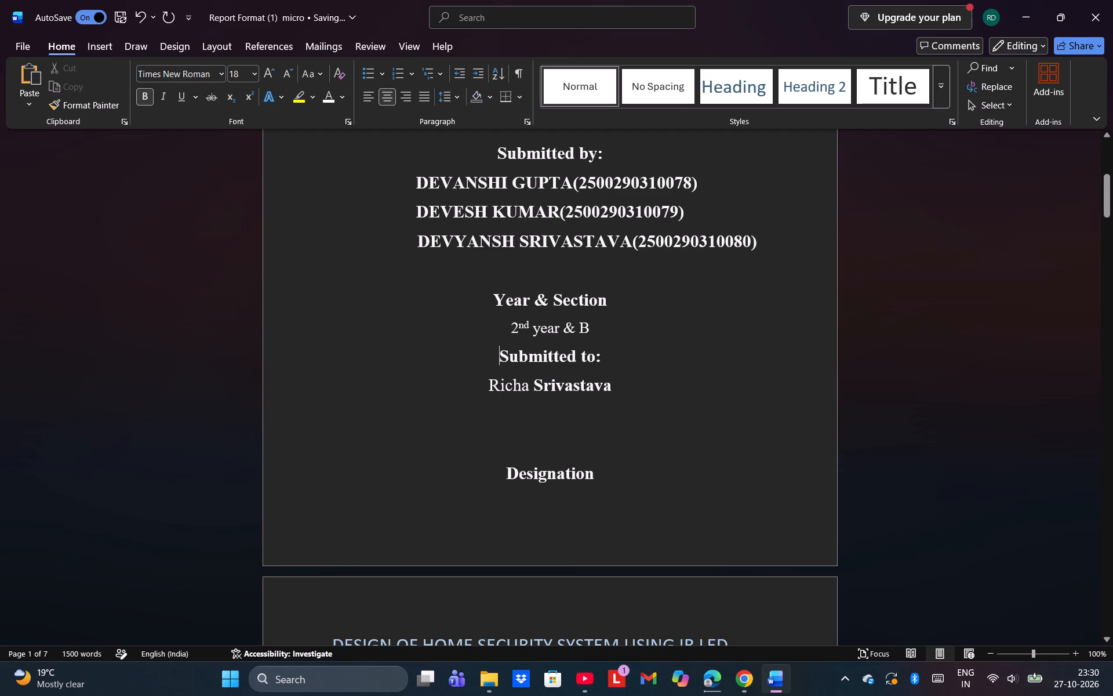
Remove bold from the three student name and roll number lines under "Submitted by:".
{"action": "left_click", "coordinate": [765, 245]}
{"action": "left_click_drag", "start_coordinate": [765, 245], "coordinate": [437, 160]}
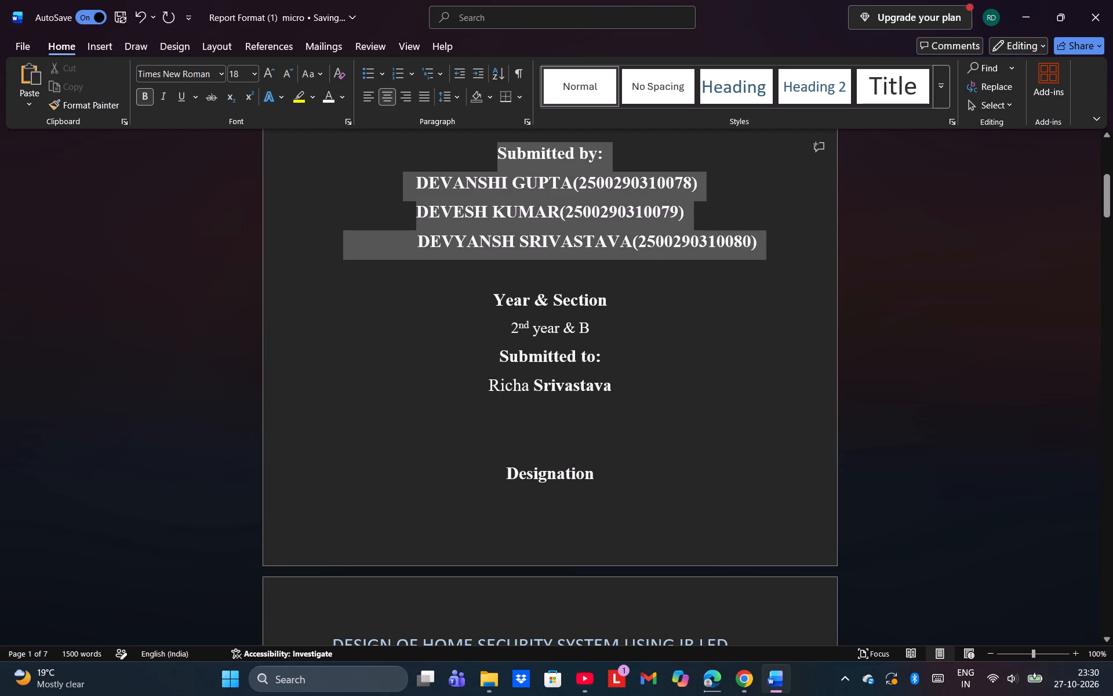
{"action": "left_click_drag", "start_coordinate": [437, 160], "coordinate": [428, 180]}
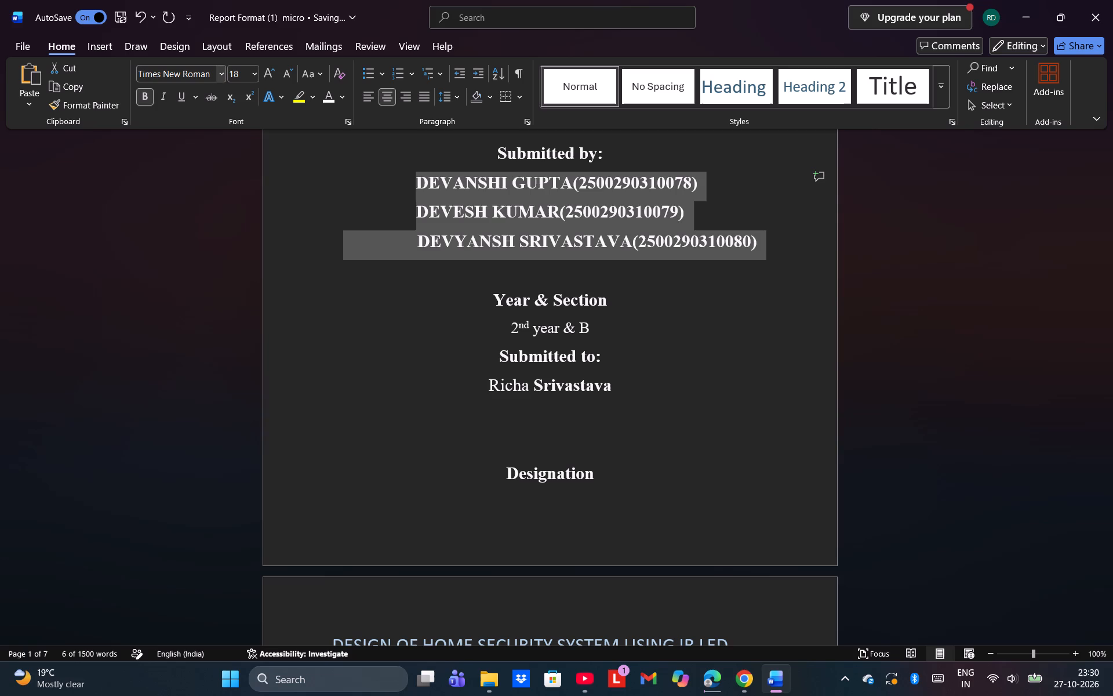
{"action": "left_click", "coordinate": [141, 97]}
{"action": "left_click", "coordinate": [325, 281]}
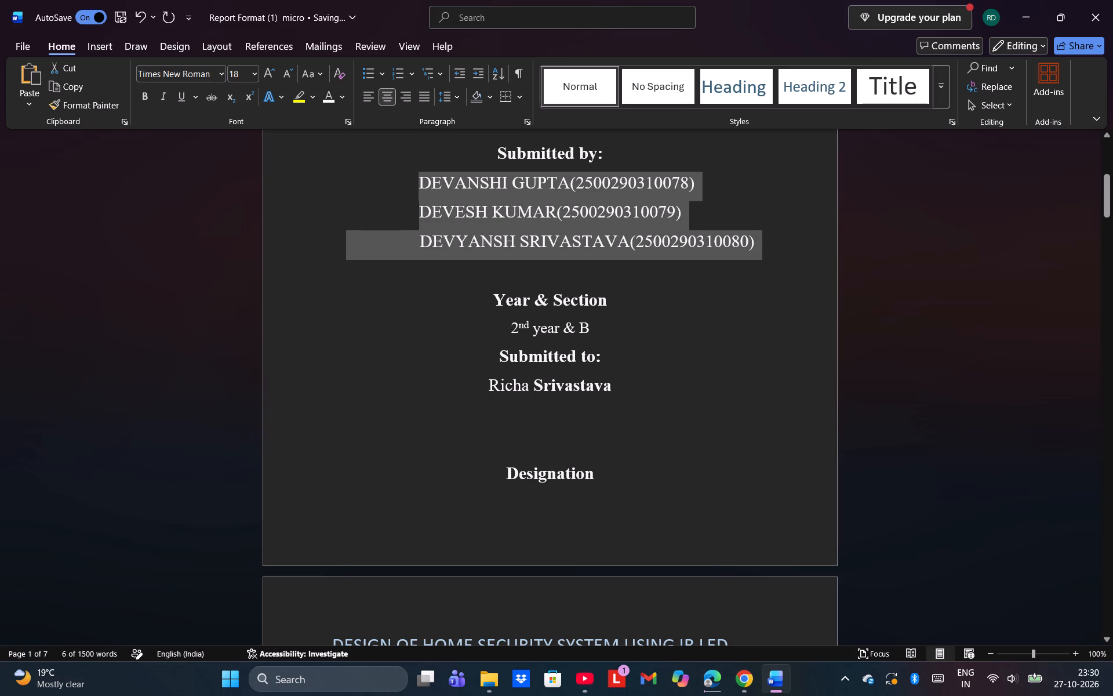
Insert another blank line above "Designation" at the end of the cover page.
{"action": "scroll", "coordinate": [501, 325], "scroll_direction": "down", "scroll_amount": 2}
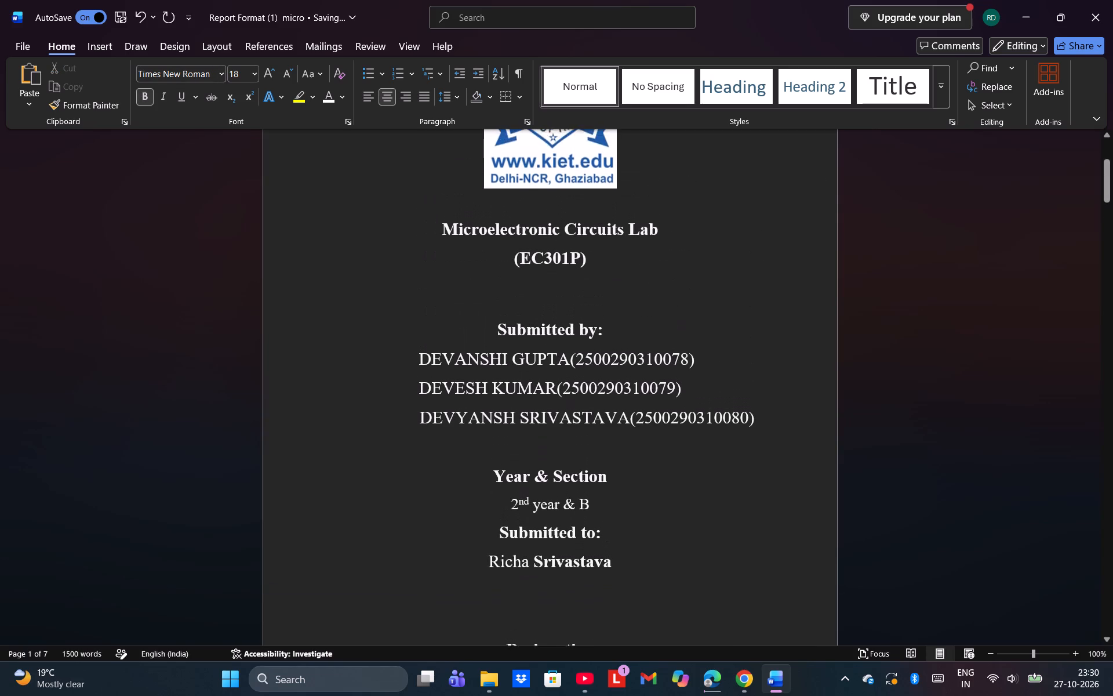
{"action": "scroll", "coordinate": [501, 325], "scroll_direction": "down", "scroll_amount": 1}
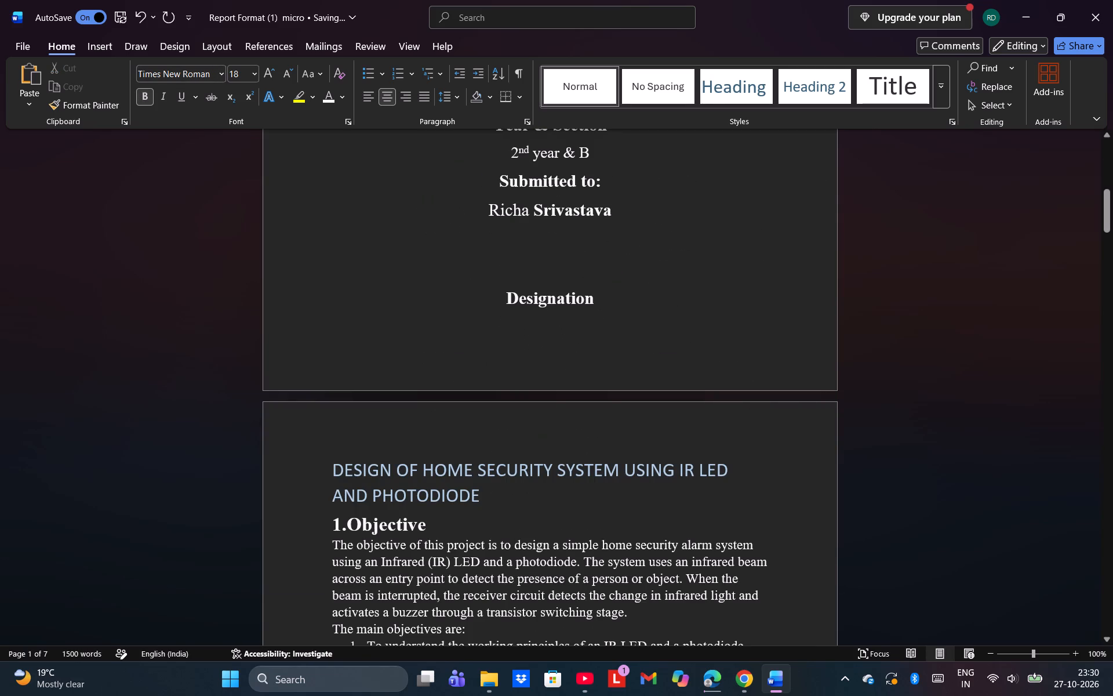
{"action": "left_click", "coordinate": [520, 265]}
{"action": "key", "text": "Return"}
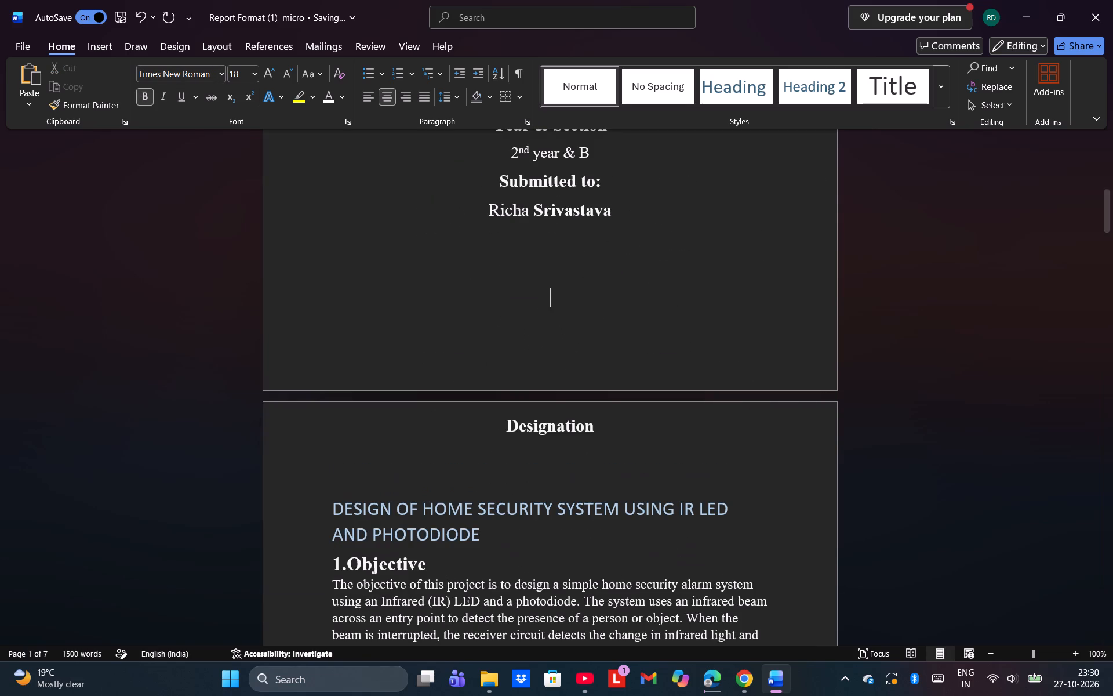
Delete the blank line between "Designation" and the home security system project title.
{"action": "left_click", "coordinate": [425, 491]}
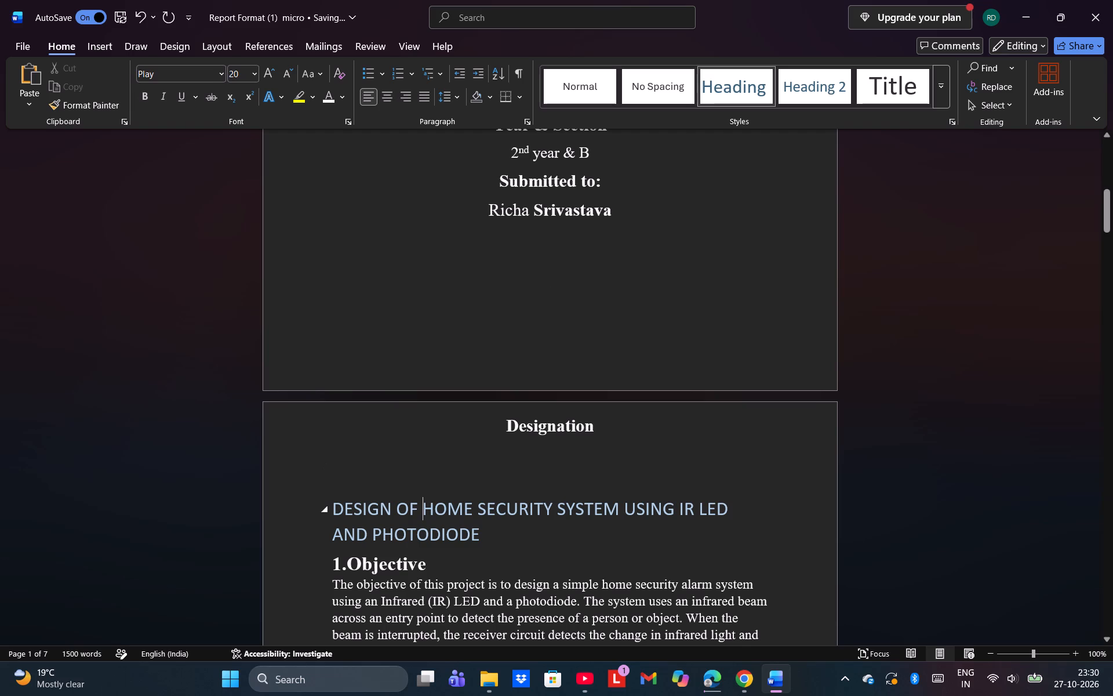
{"action": "key", "text": "Up"}
{"action": "key", "text": "BackSpace"}
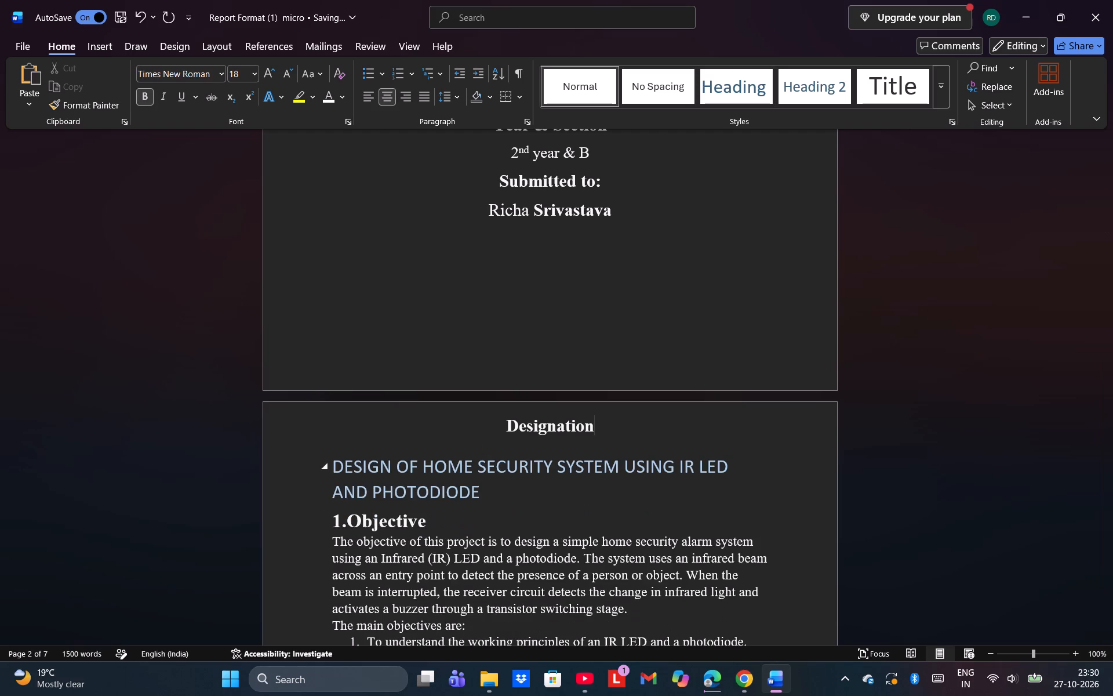
Insert a blank line above the heading "3.Theory with explanation of each component".
{"action": "scroll", "coordinate": [425, 491], "scroll_direction": "down", "scroll_amount": 7}
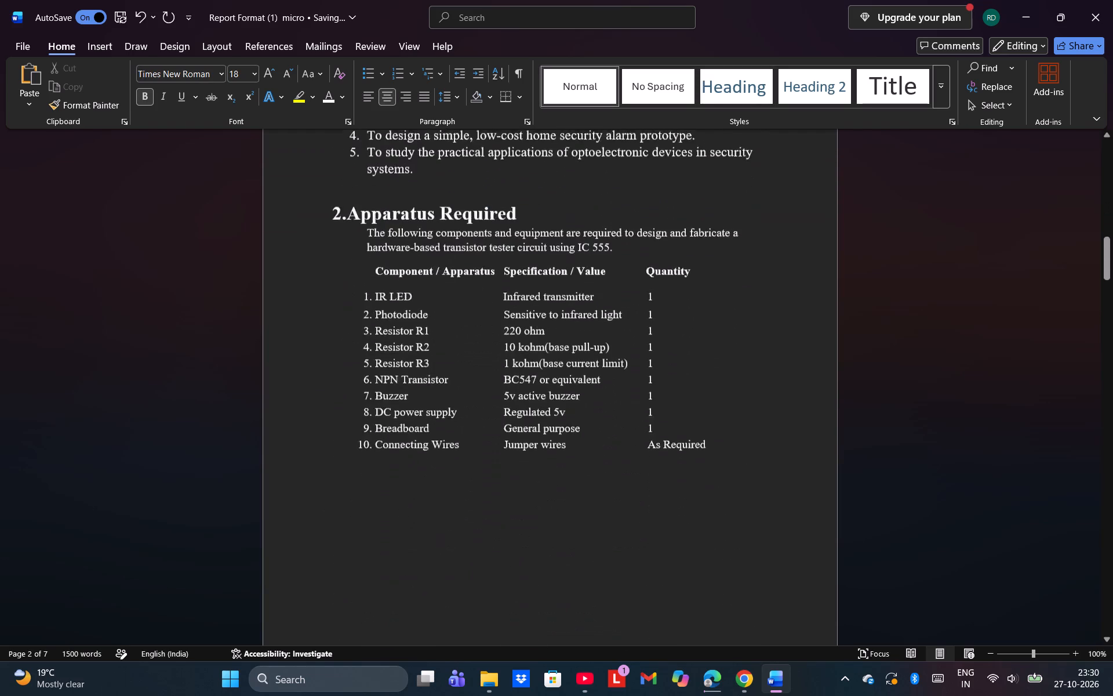
{"action": "scroll", "coordinate": [425, 491], "scroll_direction": "down", "scroll_amount": 2}
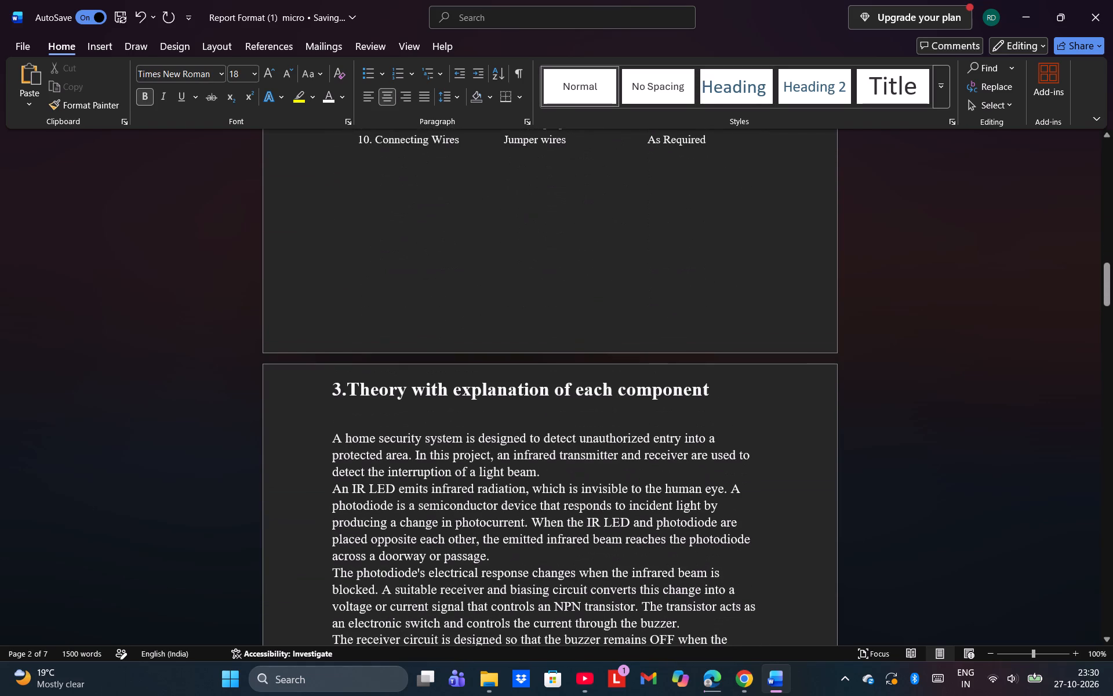
{"action": "left_click", "coordinate": [336, 378]}
{"action": "key", "text": "Return"}
Review the spacing and page layout of the remaining sections, from the component explanations through to the references.
{"action": "scroll", "coordinate": [336, 378], "scroll_direction": "down", "scroll_amount": 7}
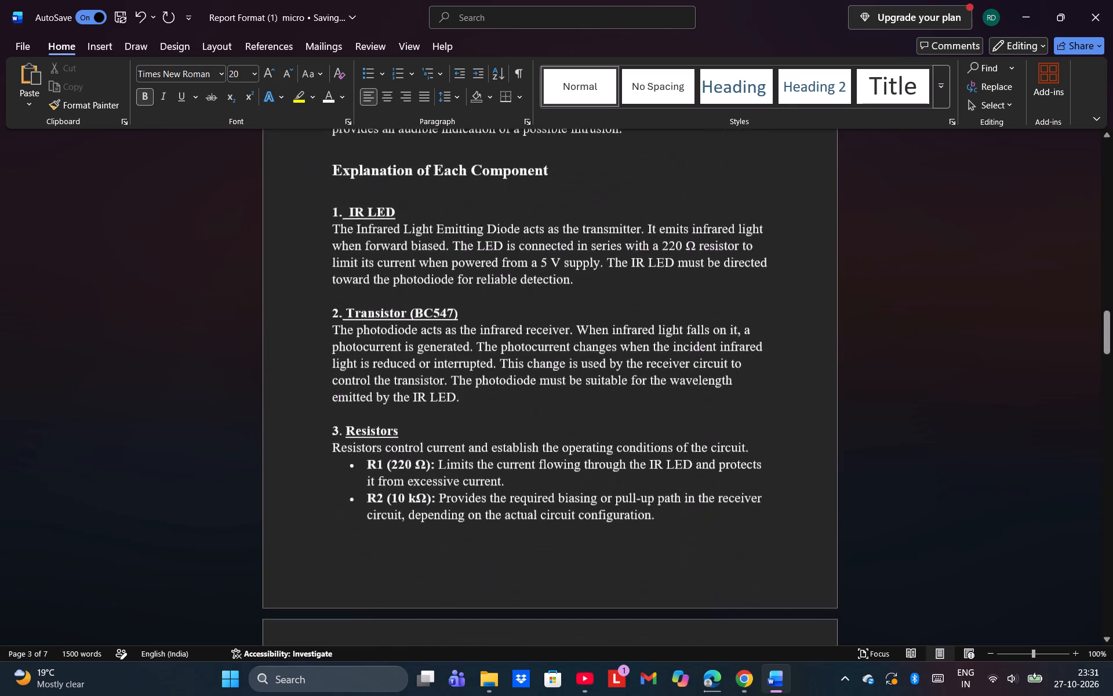
{"action": "scroll", "coordinate": [336, 378], "scroll_direction": "down", "scroll_amount": 11}
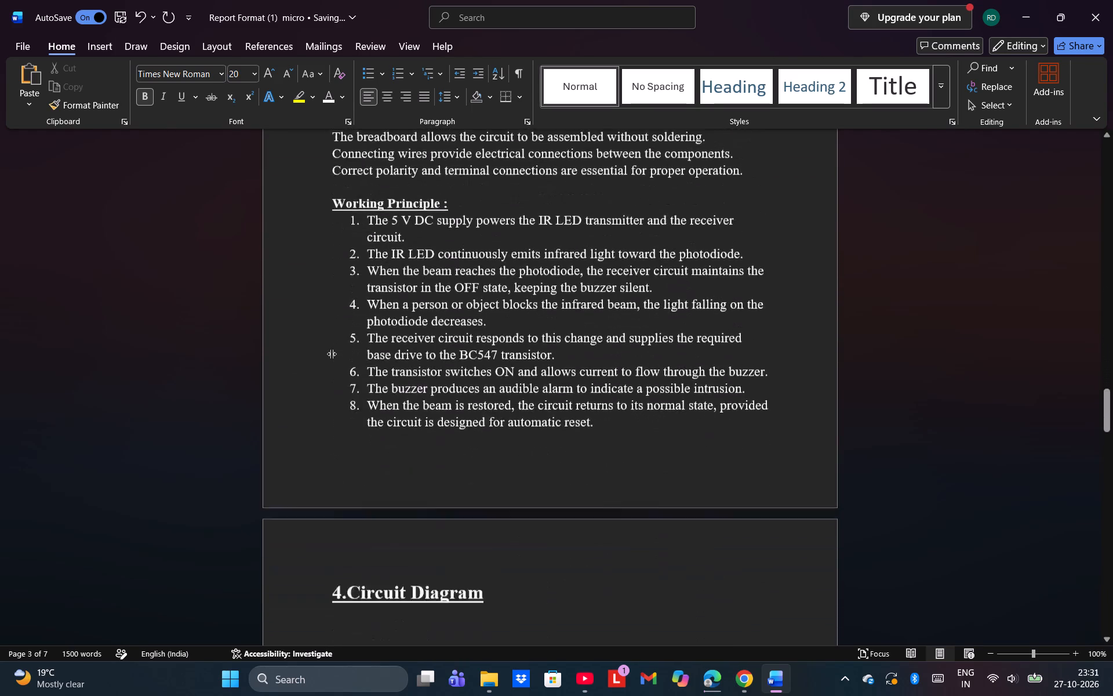
{"action": "scroll", "coordinate": [332, 354], "scroll_direction": "down", "scroll_amount": 10}
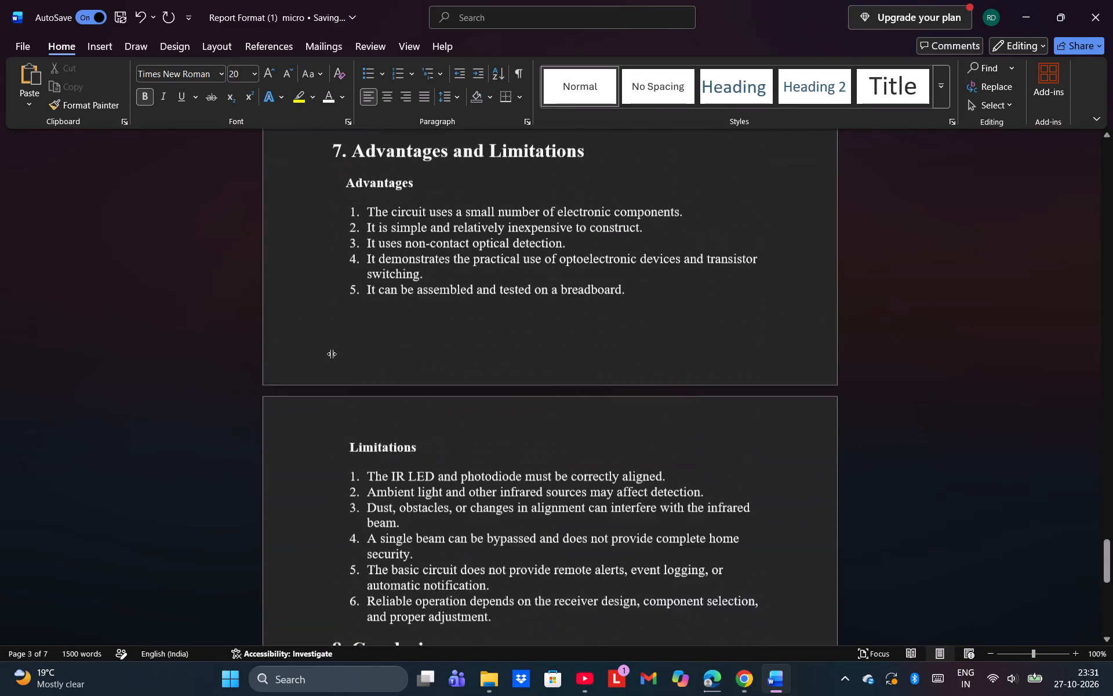
{"action": "scroll", "coordinate": [332, 354], "scroll_direction": "down", "scroll_amount": 4}
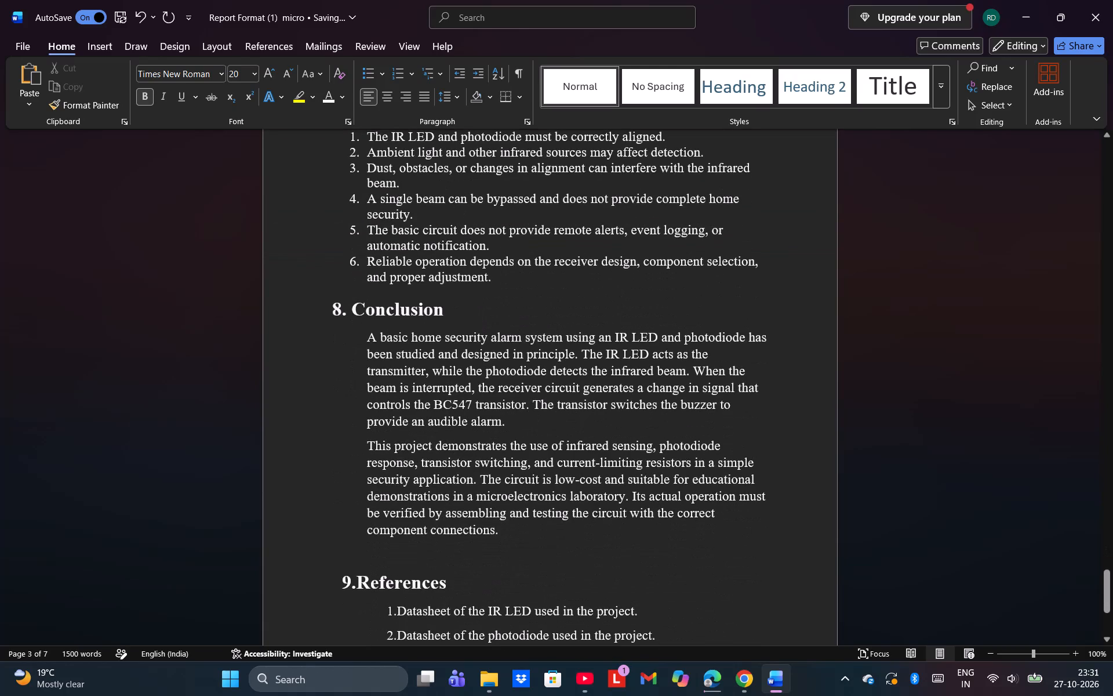
{"action": "scroll", "coordinate": [503, 287], "scroll_direction": "up", "scroll_amount": 2}
{"action": "left_click", "coordinate": [403, 277]}
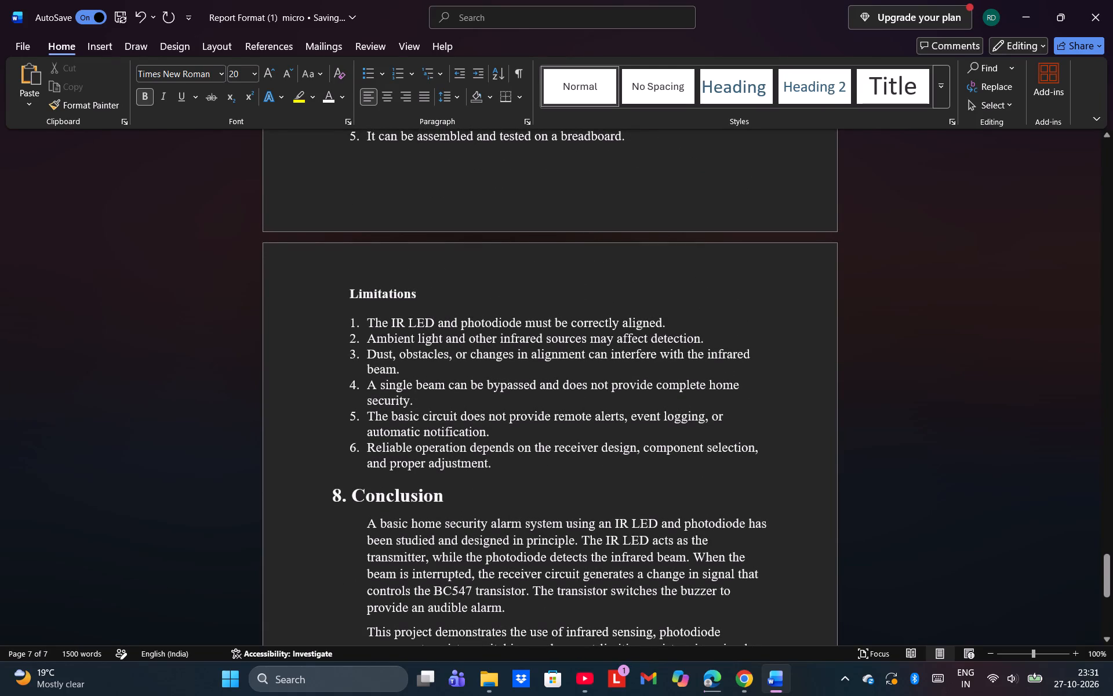
{"action": "scroll", "coordinate": [485, 391], "scroll_direction": "down", "scroll_amount": 5}
{"action": "scroll", "coordinate": [485, 391], "scroll_direction": "up", "scroll_amount": 3}
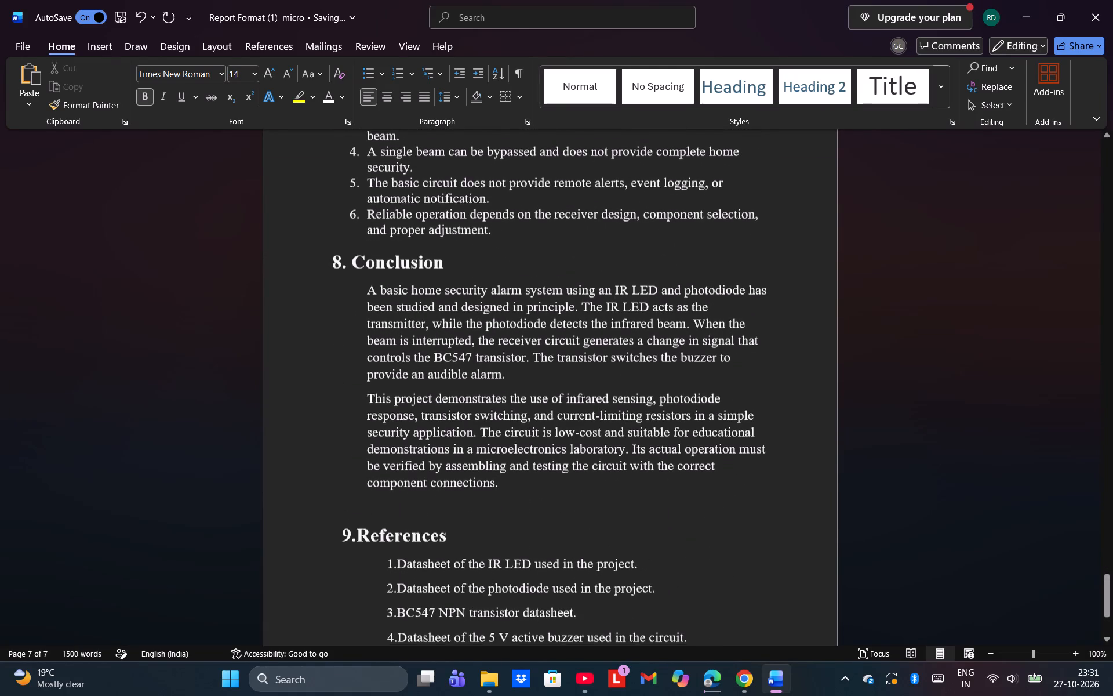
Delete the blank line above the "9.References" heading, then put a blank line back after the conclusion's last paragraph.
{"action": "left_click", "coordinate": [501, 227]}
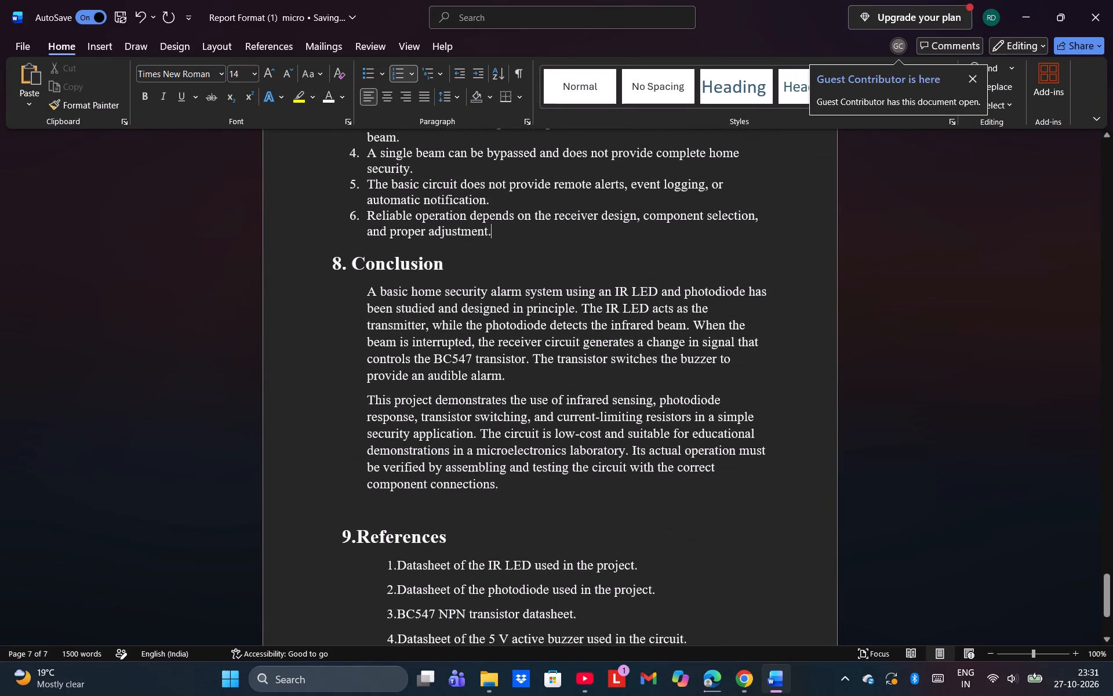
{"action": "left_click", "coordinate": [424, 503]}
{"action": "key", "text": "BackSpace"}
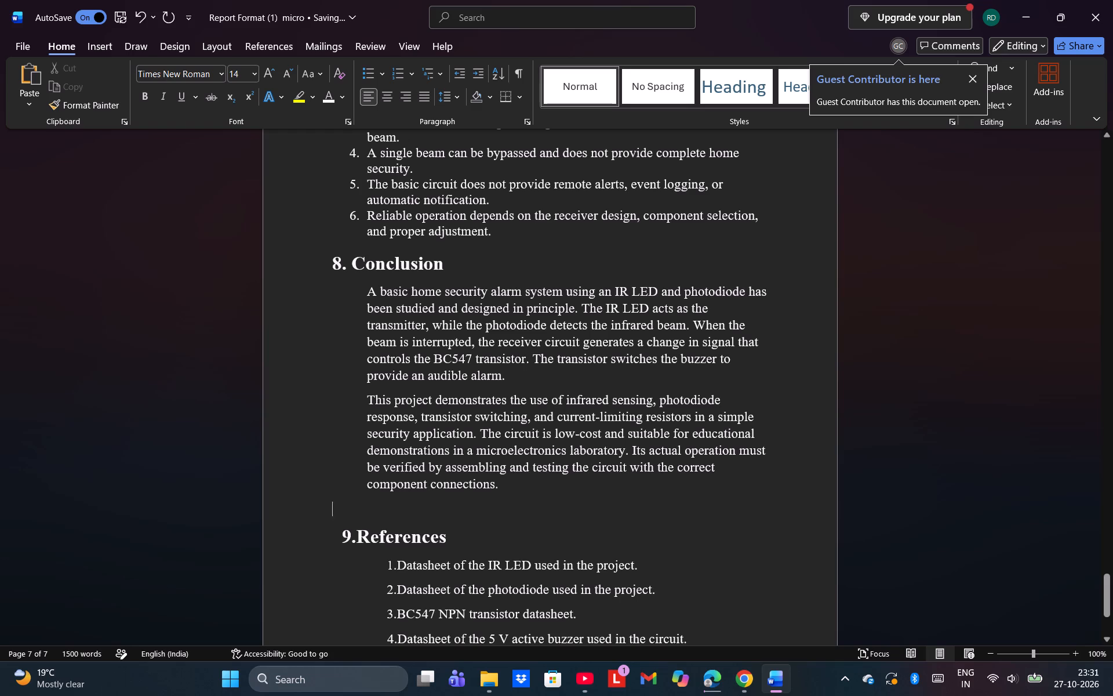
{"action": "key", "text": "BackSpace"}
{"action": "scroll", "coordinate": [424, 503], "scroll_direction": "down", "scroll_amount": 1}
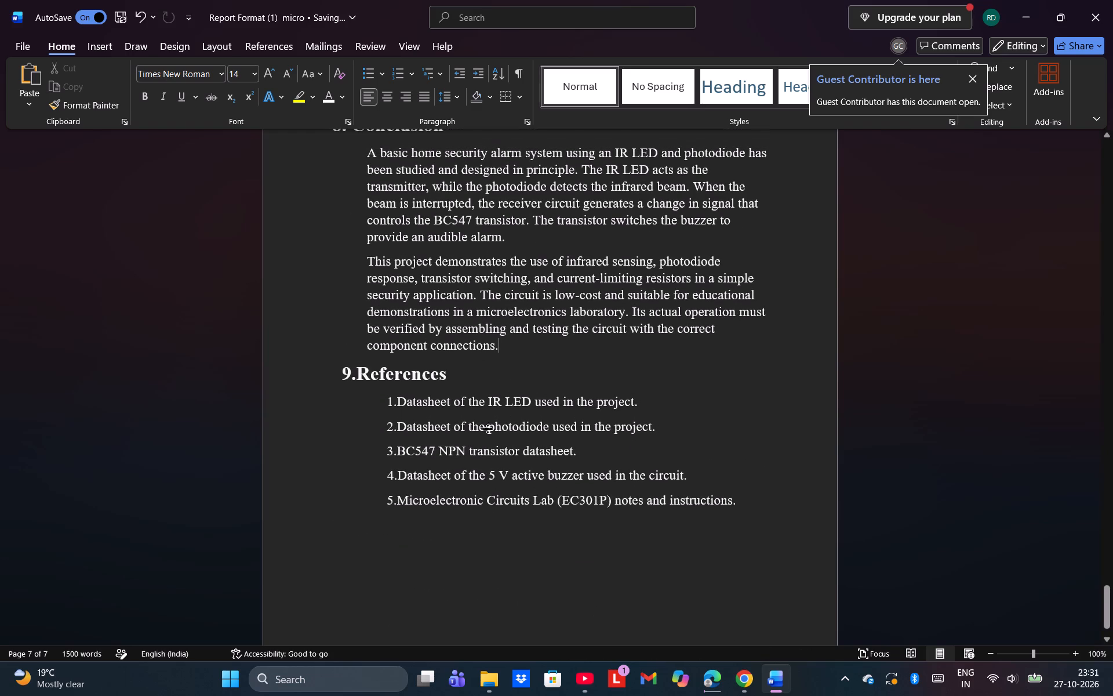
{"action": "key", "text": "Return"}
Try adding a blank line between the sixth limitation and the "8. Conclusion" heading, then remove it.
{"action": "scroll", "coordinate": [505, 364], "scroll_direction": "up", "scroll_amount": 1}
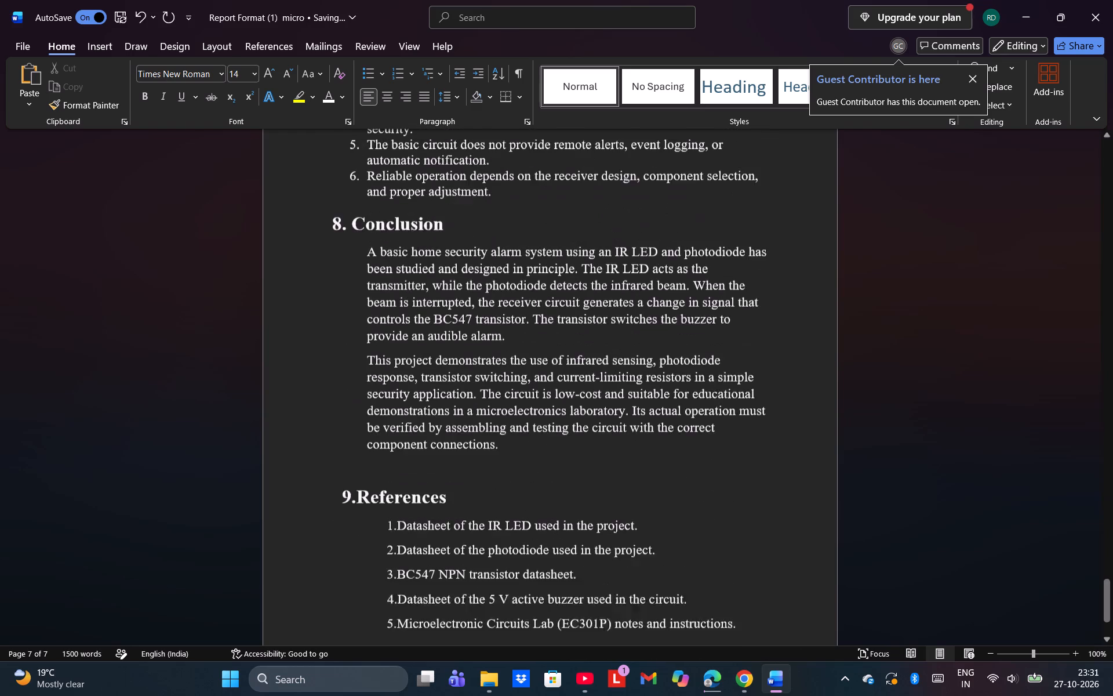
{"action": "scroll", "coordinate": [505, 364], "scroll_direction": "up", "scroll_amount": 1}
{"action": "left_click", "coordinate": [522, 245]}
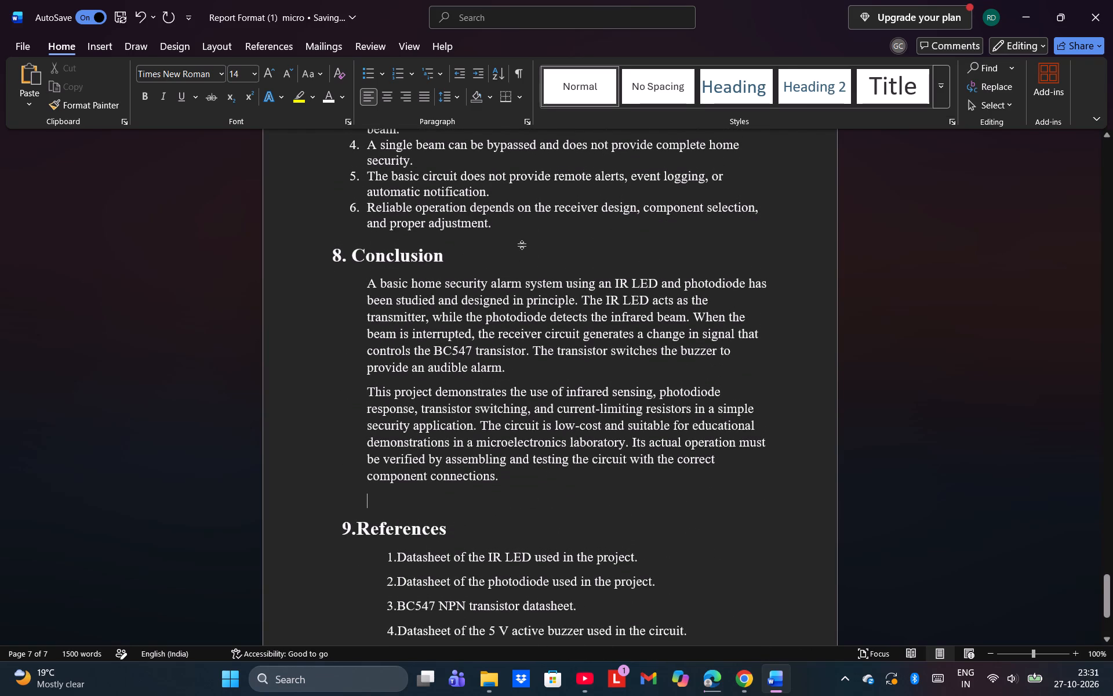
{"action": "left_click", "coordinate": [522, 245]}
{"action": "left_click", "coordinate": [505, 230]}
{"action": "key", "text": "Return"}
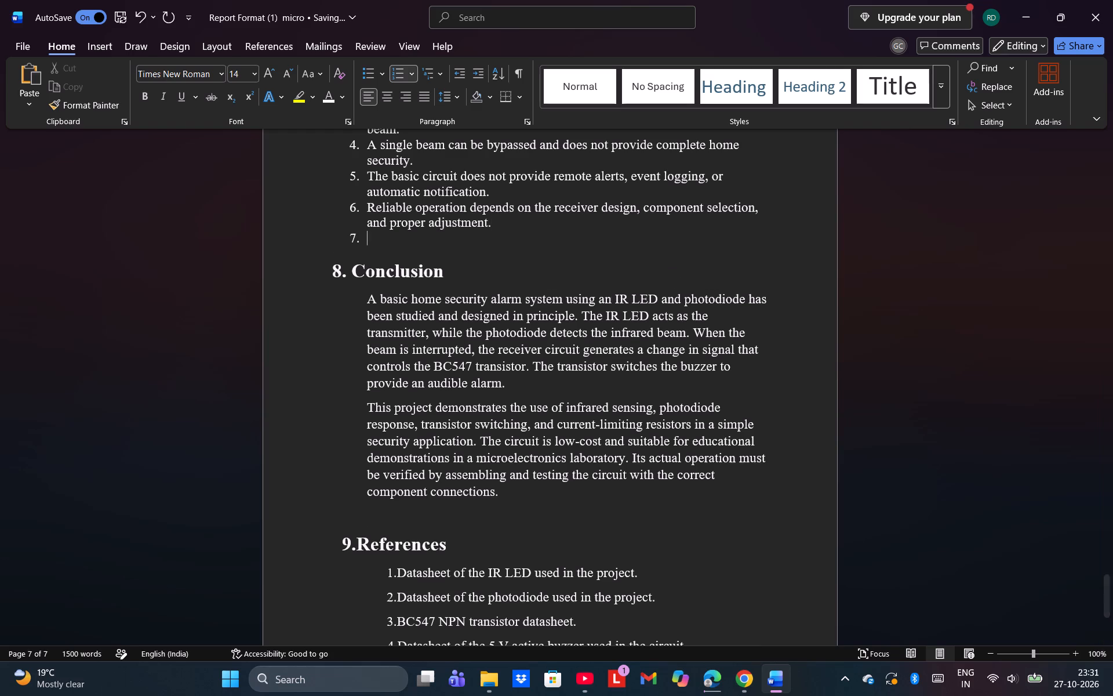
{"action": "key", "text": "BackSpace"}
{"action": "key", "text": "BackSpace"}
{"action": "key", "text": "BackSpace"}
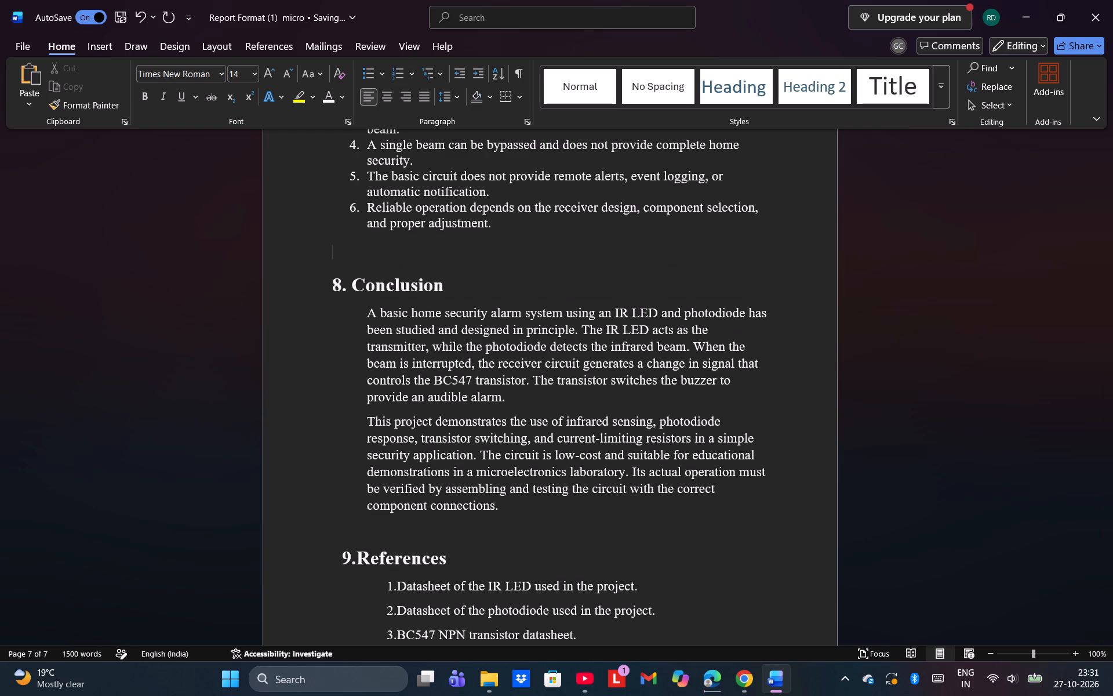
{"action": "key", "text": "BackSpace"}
Insert an unnumbered blank line between the sixth limitation and the "8. Conclusion" heading.
{"action": "scroll", "coordinate": [505, 230], "scroll_direction": "up", "scroll_amount": 1}
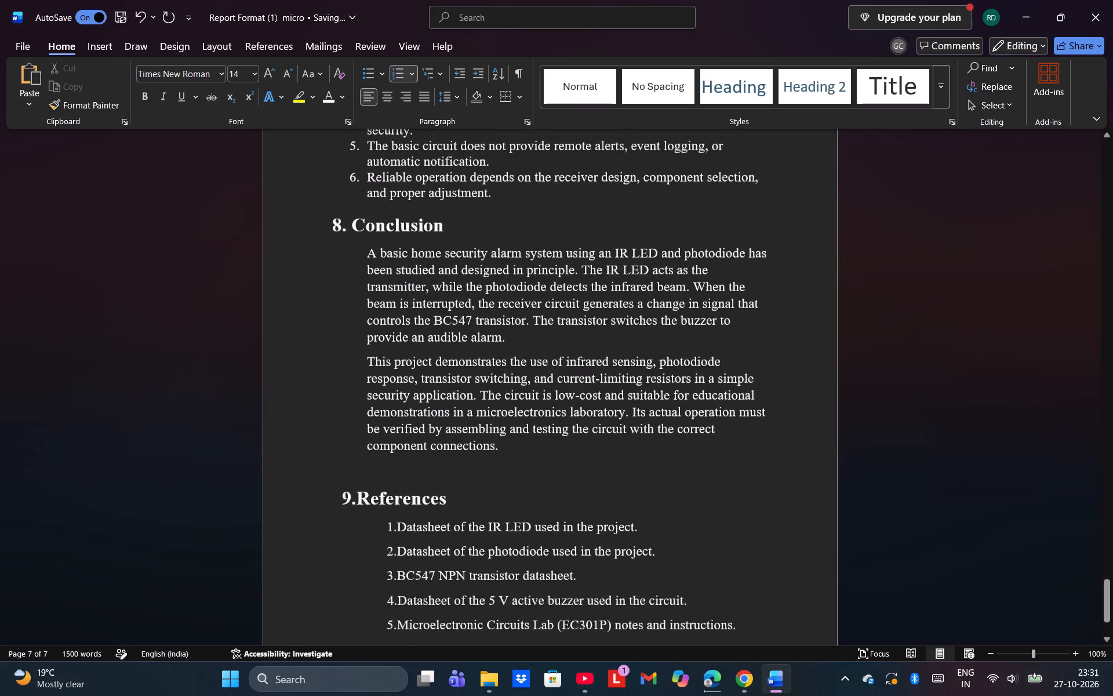
{"action": "scroll", "coordinate": [505, 230], "scroll_direction": "up", "scroll_amount": 1}
{"action": "key", "text": "Return"}
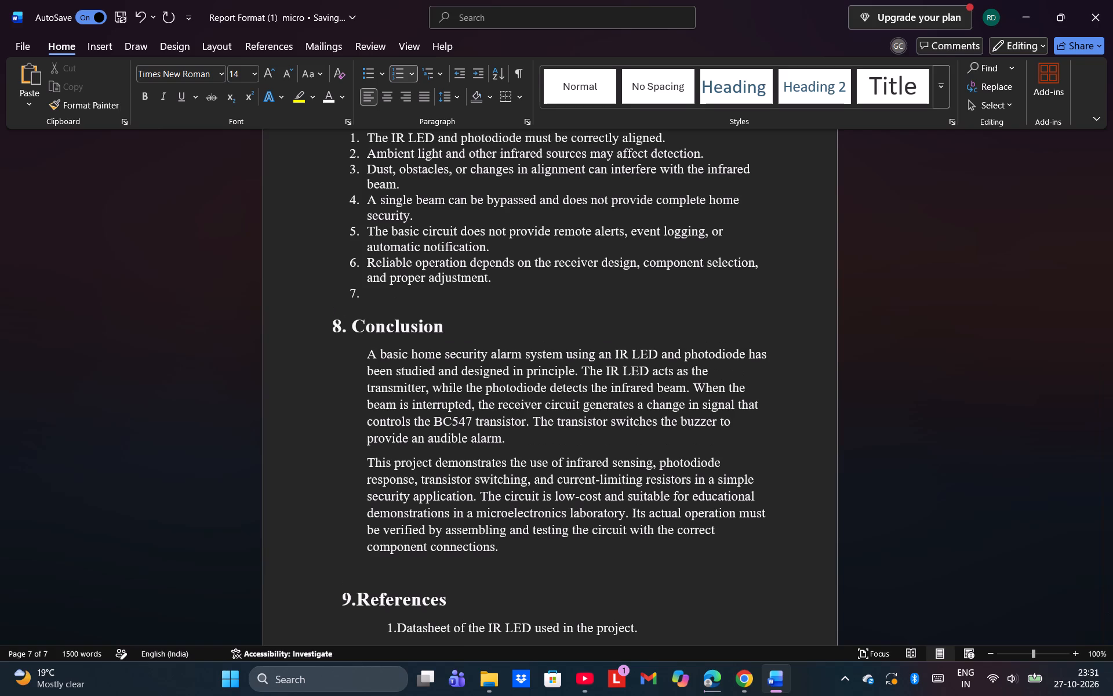
{"action": "key", "text": "BackSpace"}
{"action": "key", "text": "BackSpace"}
{"action": "key", "text": "BackSpace"}
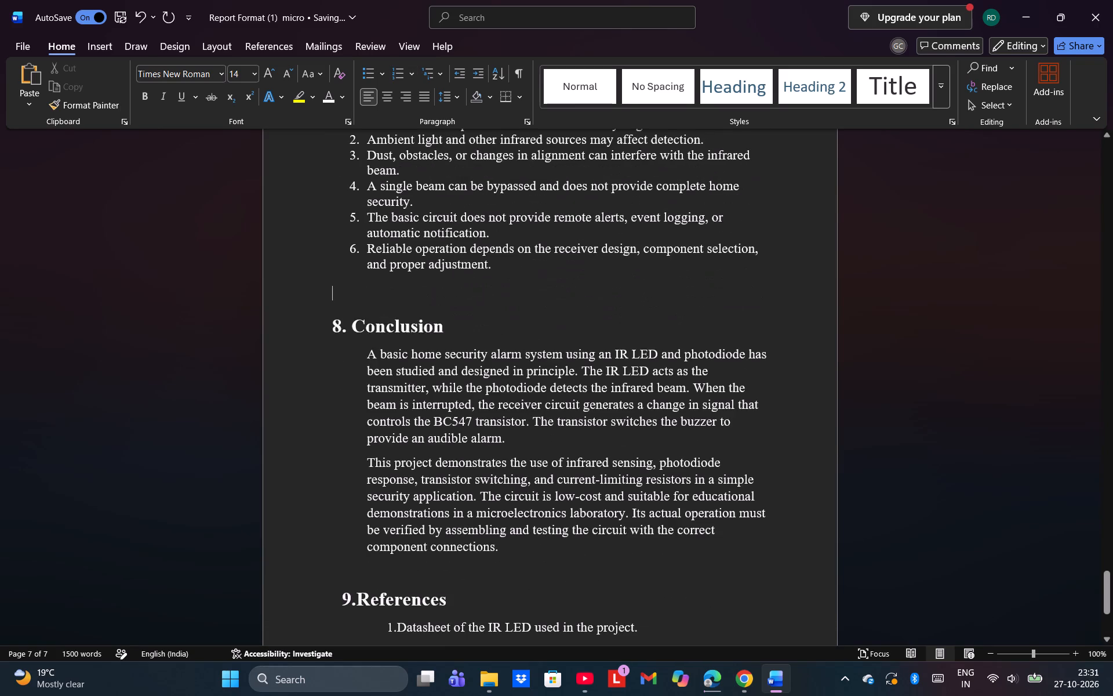
Delete the three blank lines above "5.Result:" so the heading sits at the top of its page.
{"action": "scroll", "coordinate": [505, 226], "scroll_direction": "up", "scroll_amount": 18}
{"action": "scroll", "coordinate": [505, 226], "scroll_direction": "down", "scroll_amount": 4}
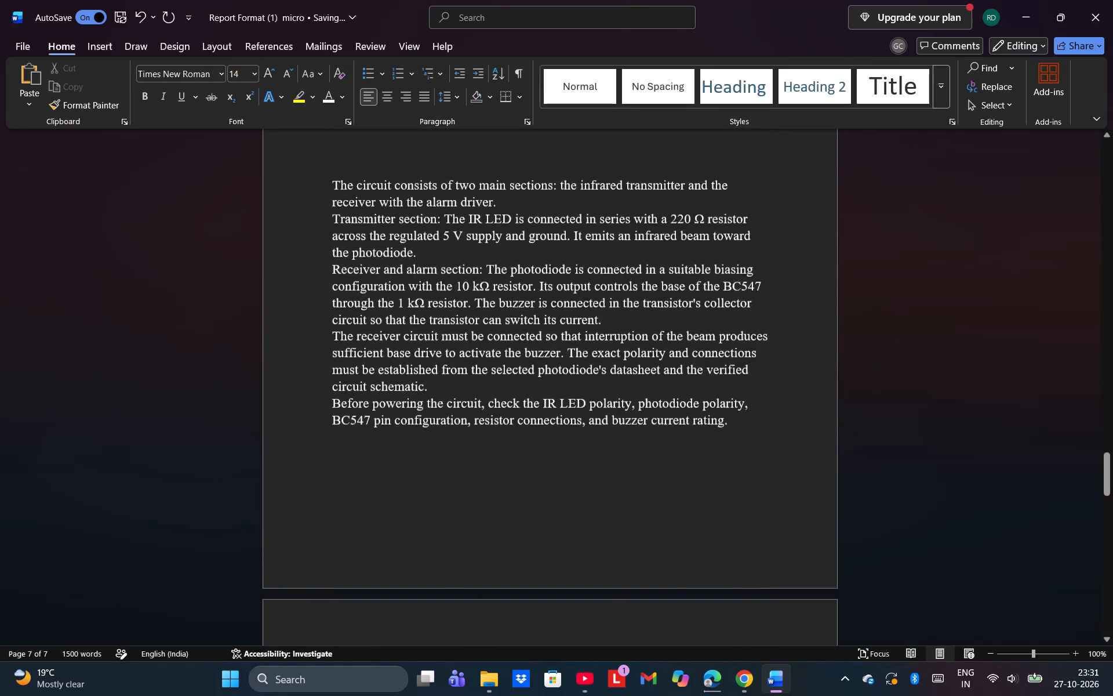
{"action": "scroll", "coordinate": [505, 226], "scroll_direction": "down", "scroll_amount": 2}
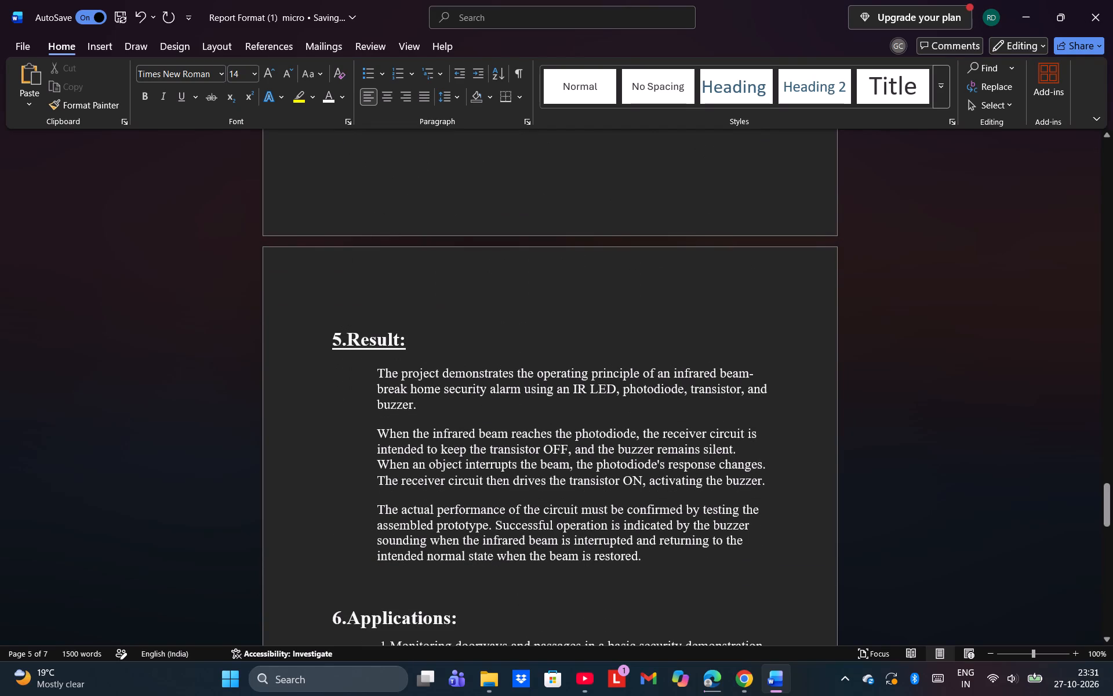
{"action": "left_click", "coordinate": [384, 324]}
{"action": "key", "text": "BackSpace"}
{"action": "key", "text": "BackSpace"}
{"action": "key", "text": "BackSpace"}
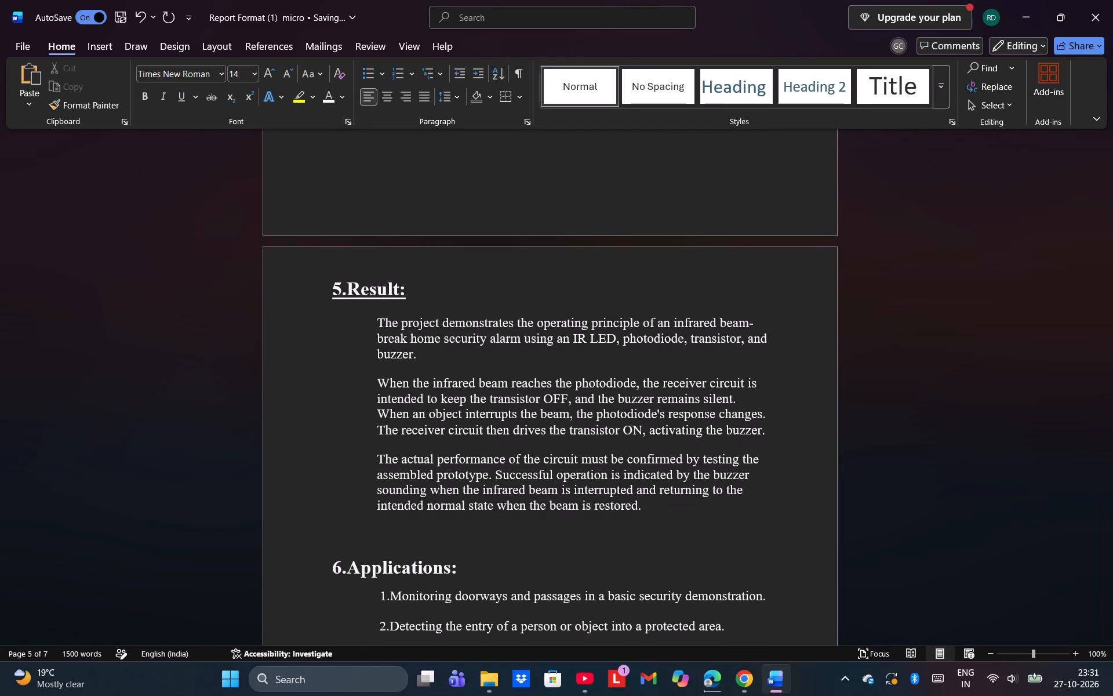
{"action": "key", "text": "Return"}
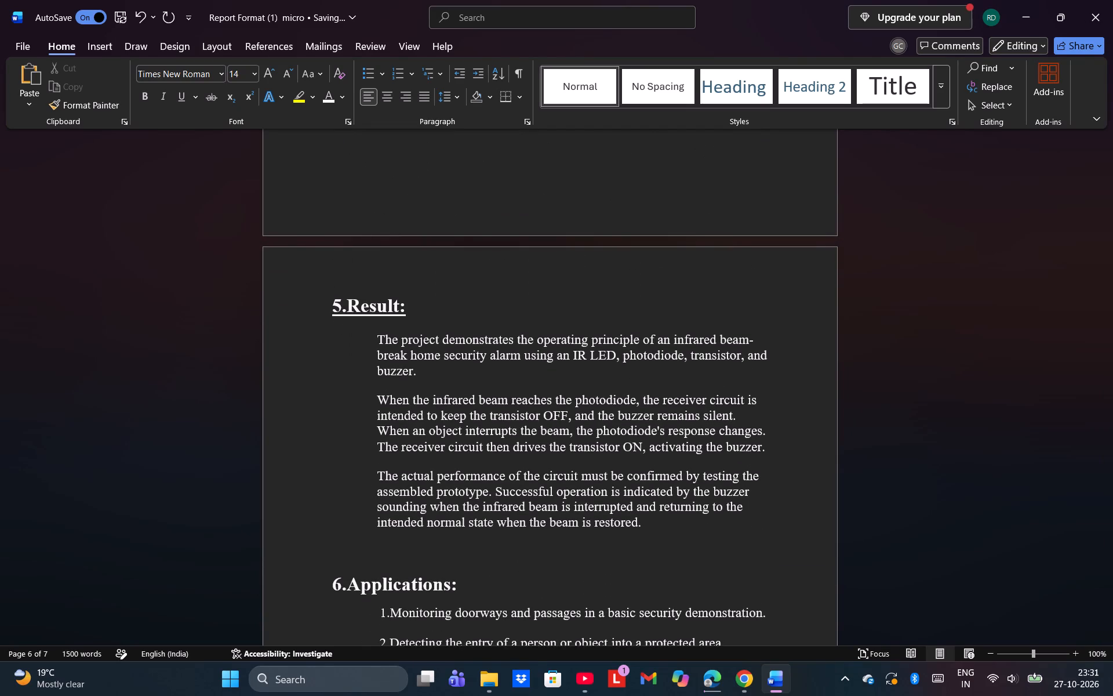
{"action": "key", "text": "BackSpace"}
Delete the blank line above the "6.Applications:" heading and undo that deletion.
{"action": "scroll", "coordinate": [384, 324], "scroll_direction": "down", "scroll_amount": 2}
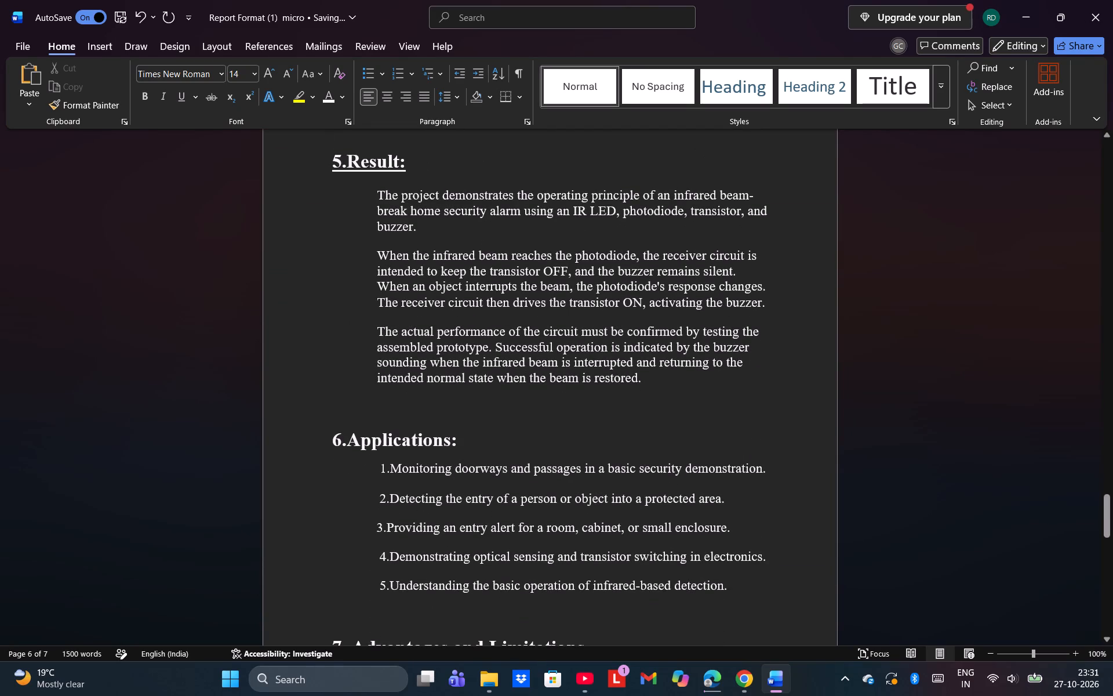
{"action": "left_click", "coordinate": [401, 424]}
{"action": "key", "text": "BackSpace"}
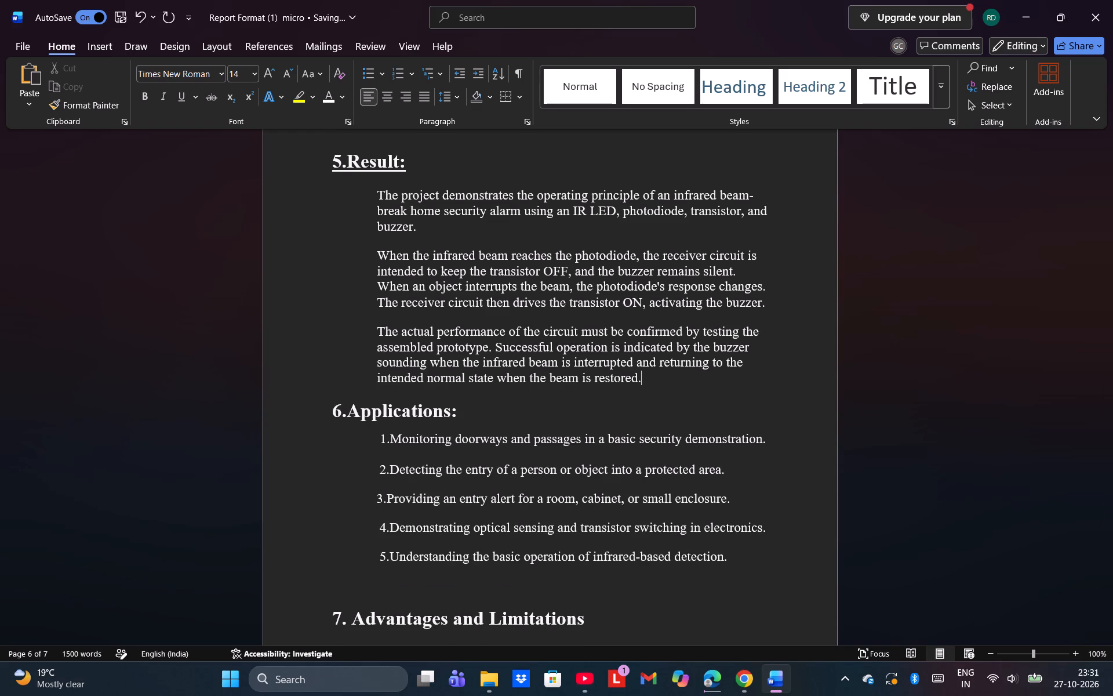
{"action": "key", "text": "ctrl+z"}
Insert two blank lines between the Advantages list and the "Limitations" subheading, pushing the subheading onto the next page.
{"action": "scroll", "coordinate": [401, 424], "scroll_direction": "down", "scroll_amount": 3}
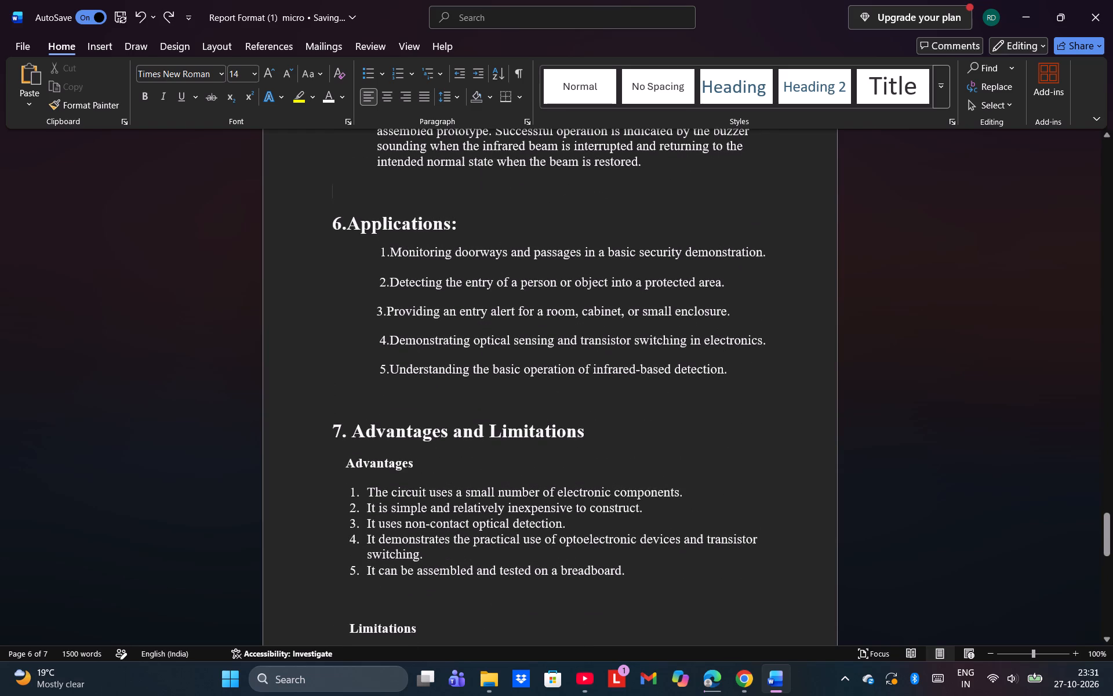
{"action": "right_click", "coordinate": [402, 402]}
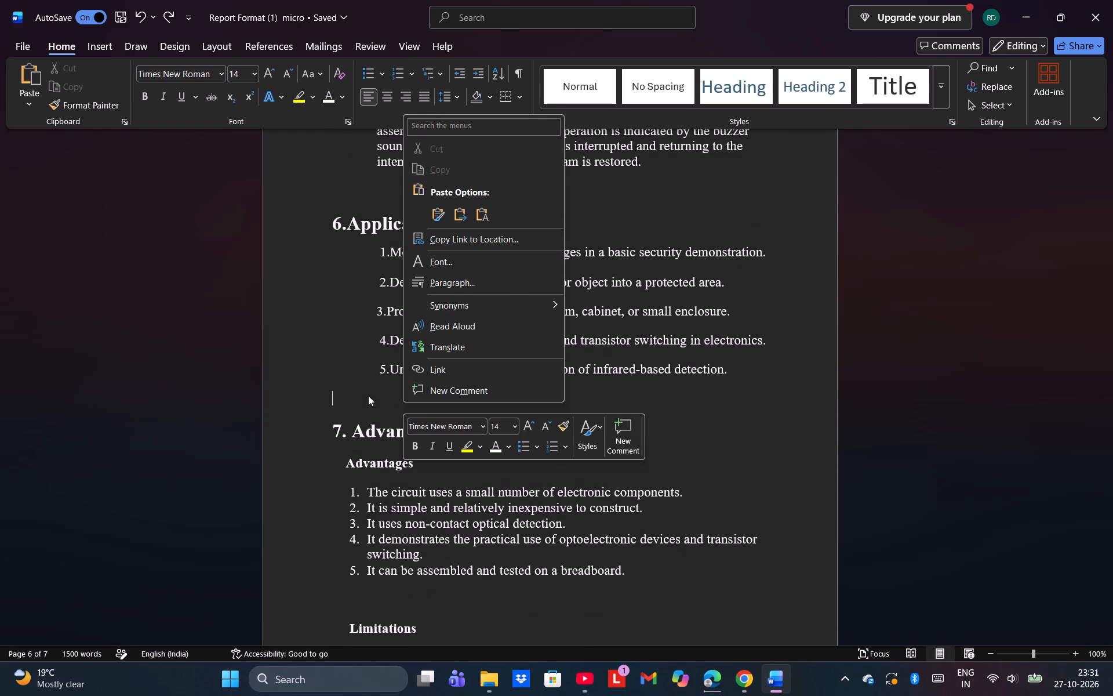
{"action": "left_click", "coordinate": [368, 396]}
{"action": "scroll", "coordinate": [368, 396], "scroll_direction": "down", "scroll_amount": 3}
{"action": "left_click", "coordinate": [368, 396]}
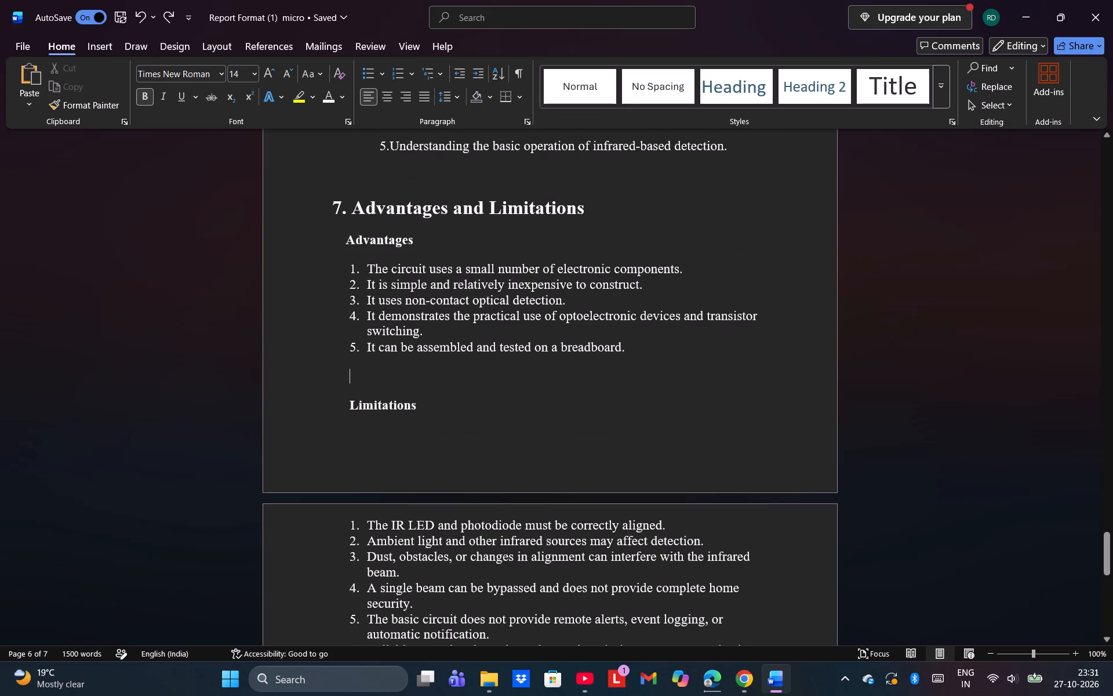
{"action": "key", "text": "Return"}
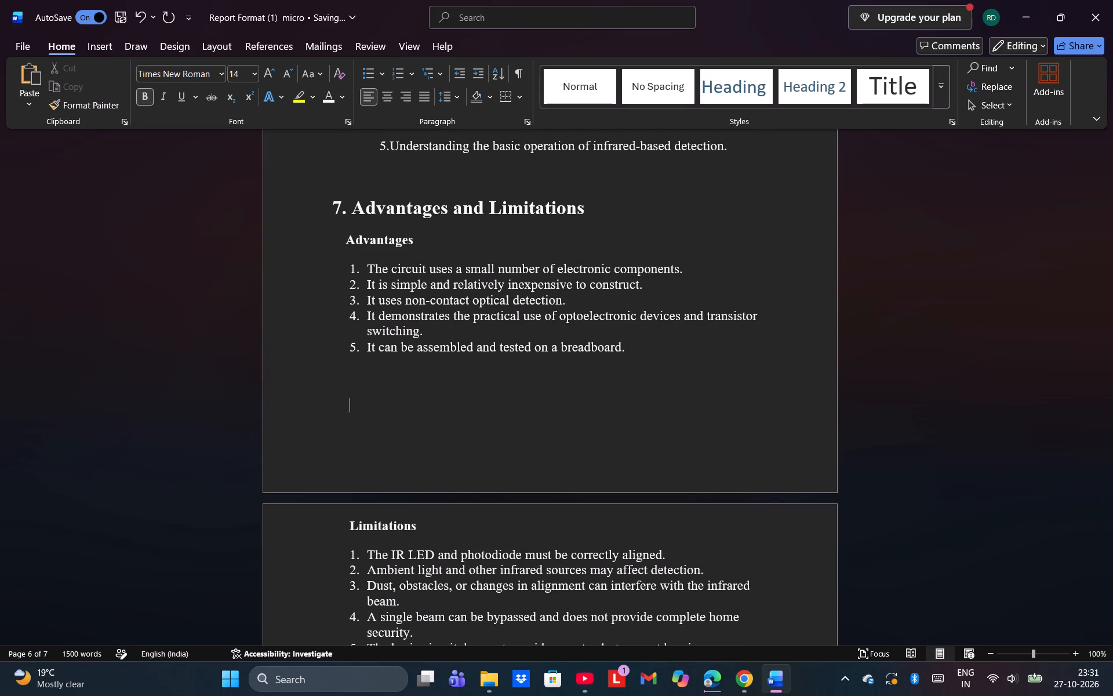
{"action": "key", "text": "Return"}
Save the report.
{"action": "scroll", "coordinate": [368, 396], "scroll_direction": "down", "scroll_amount": 9}
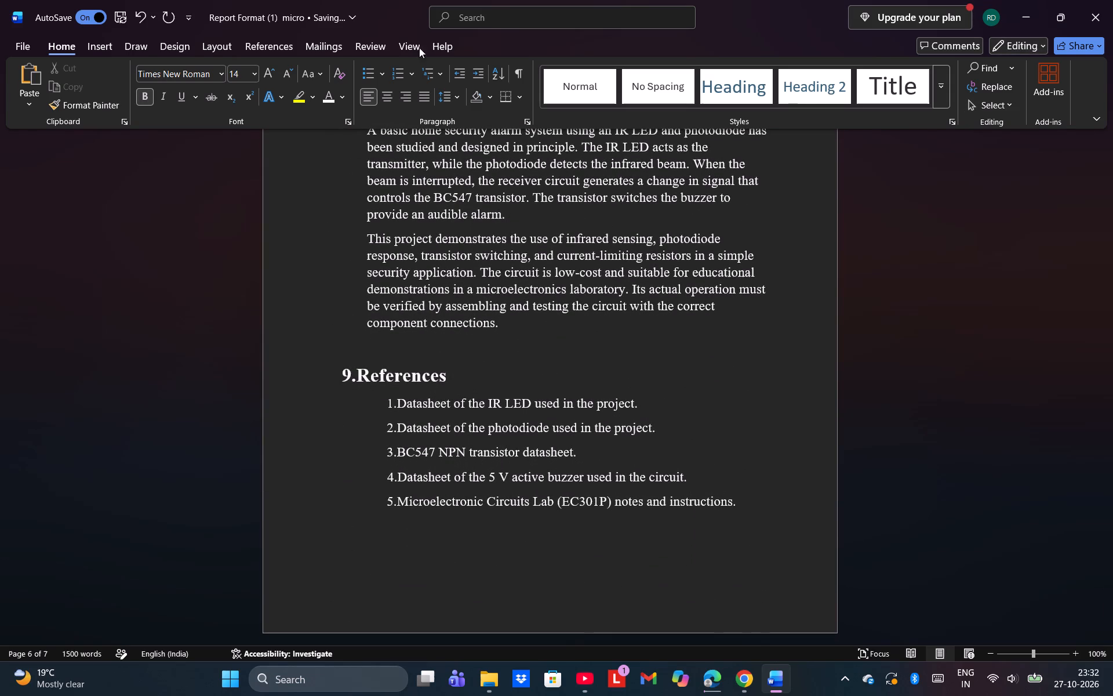
{"action": "left_click", "coordinate": [126, 9]}
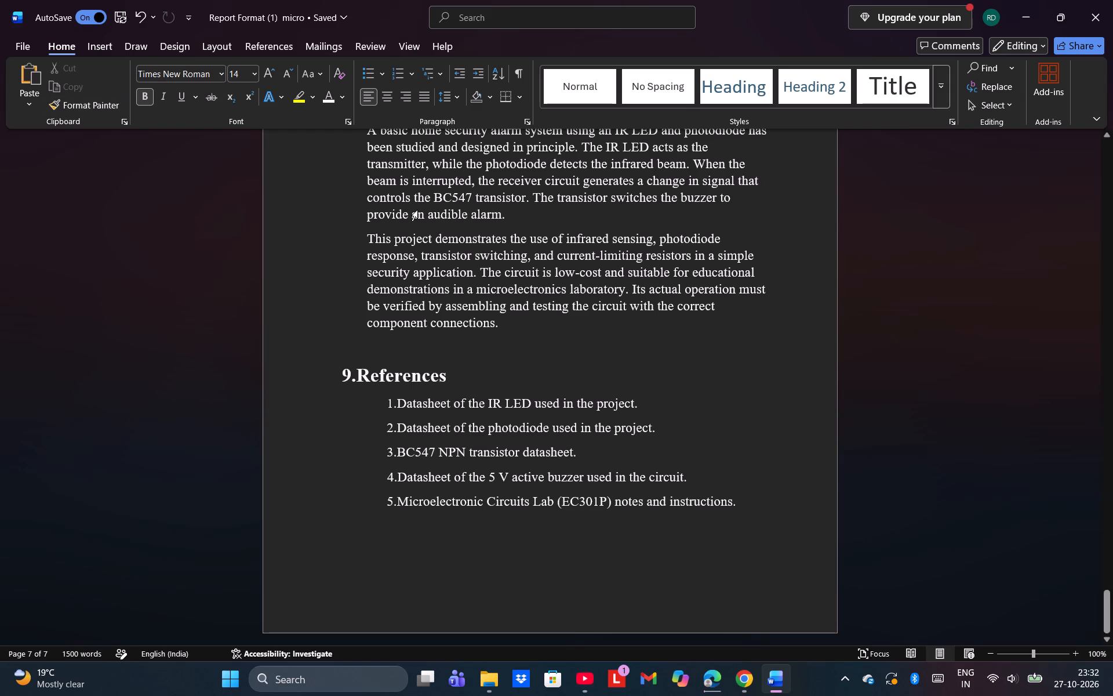
Set the introductory paragraph under "2.Apparatus Required" to font size 14.
{"action": "scroll", "coordinate": [417, 210], "scroll_direction": "up", "scroll_amount": 10}
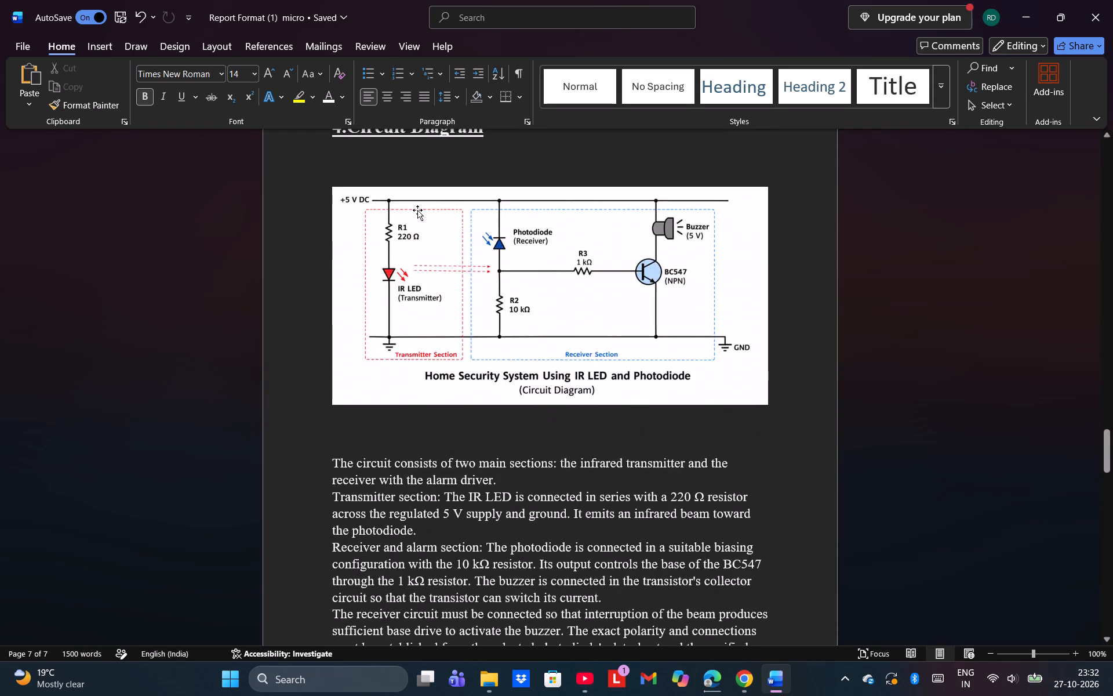
{"action": "scroll", "coordinate": [417, 210], "scroll_direction": "up", "scroll_amount": 1}
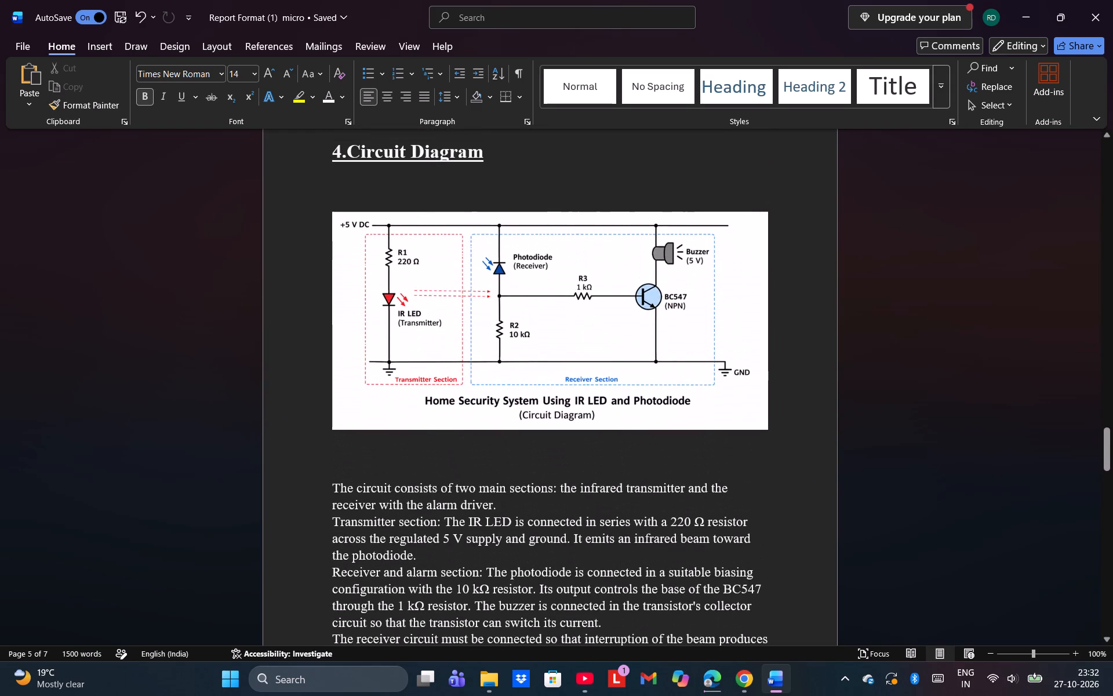
{"action": "scroll", "coordinate": [417, 210], "scroll_direction": "up", "scroll_amount": 8}
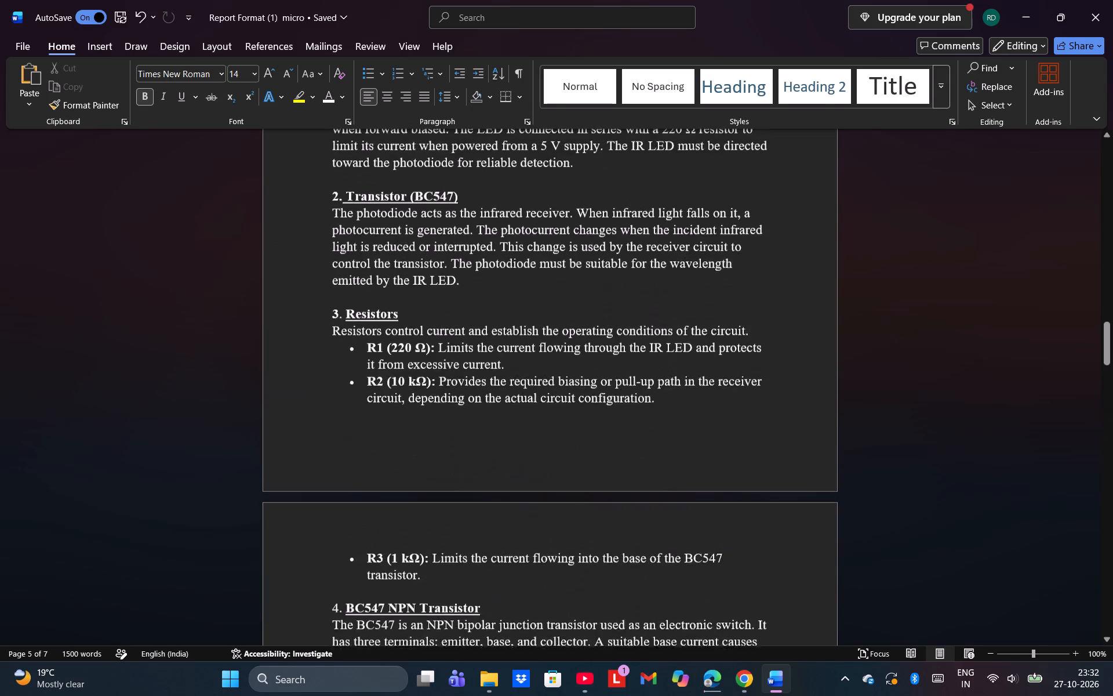
{"action": "scroll", "coordinate": [417, 210], "scroll_direction": "up", "scroll_amount": 9}
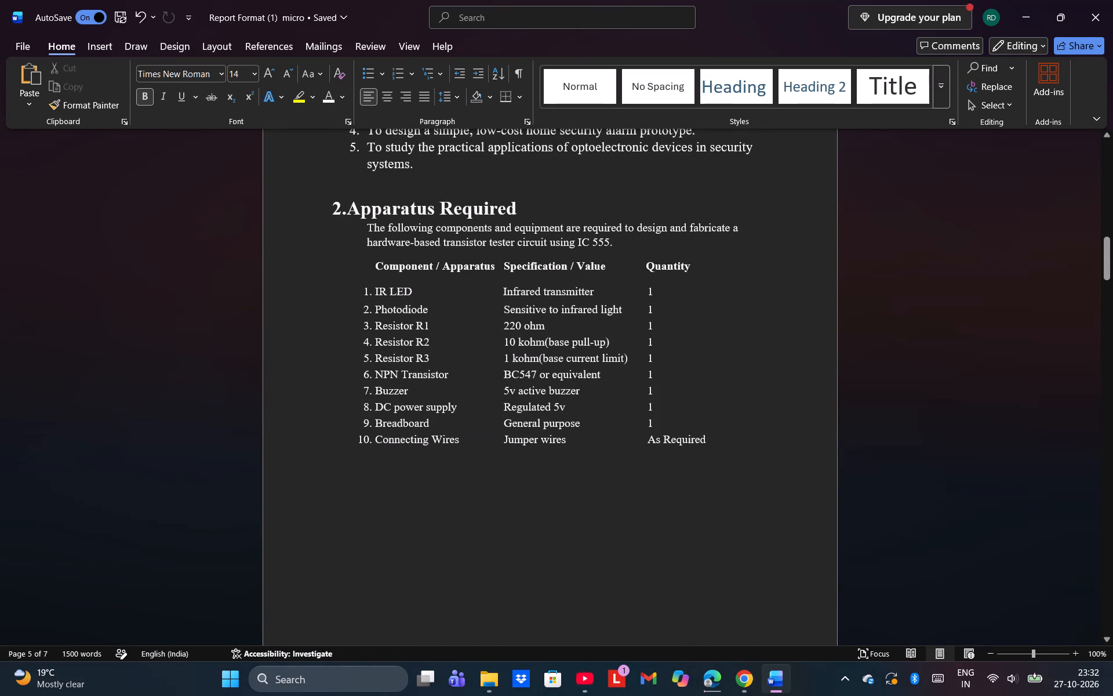
{"action": "left_click", "coordinate": [614, 244]}
{"action": "left_click_drag", "start_coordinate": [614, 244], "coordinate": [354, 238]}
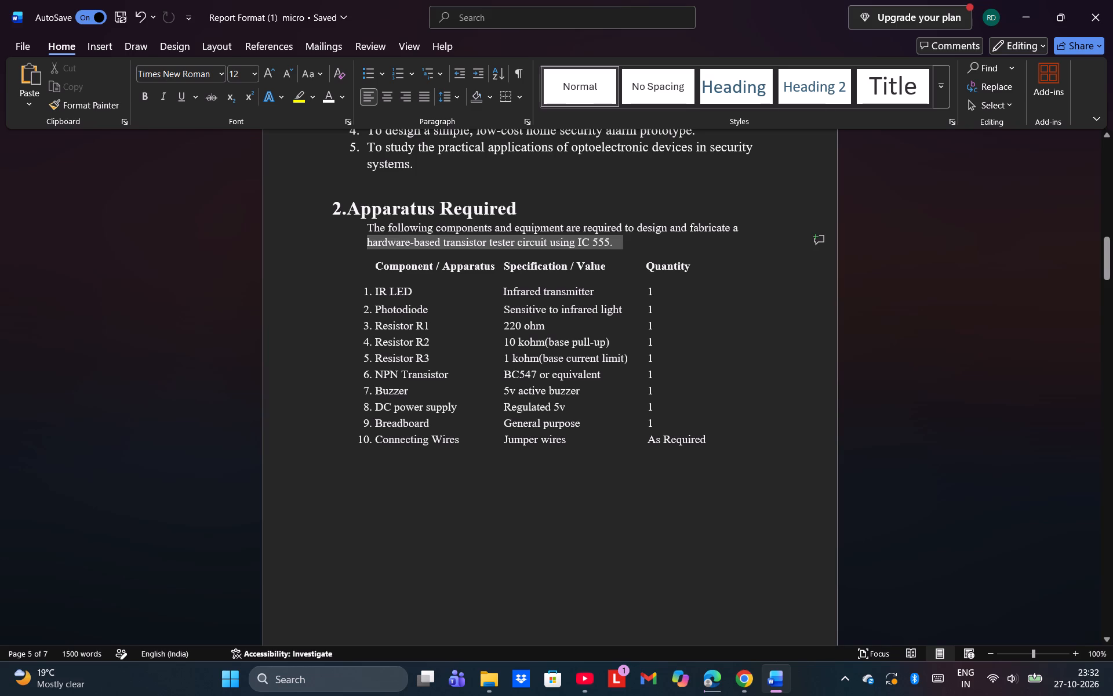
{"action": "left_click_drag", "start_coordinate": [354, 238], "coordinate": [361, 228]}
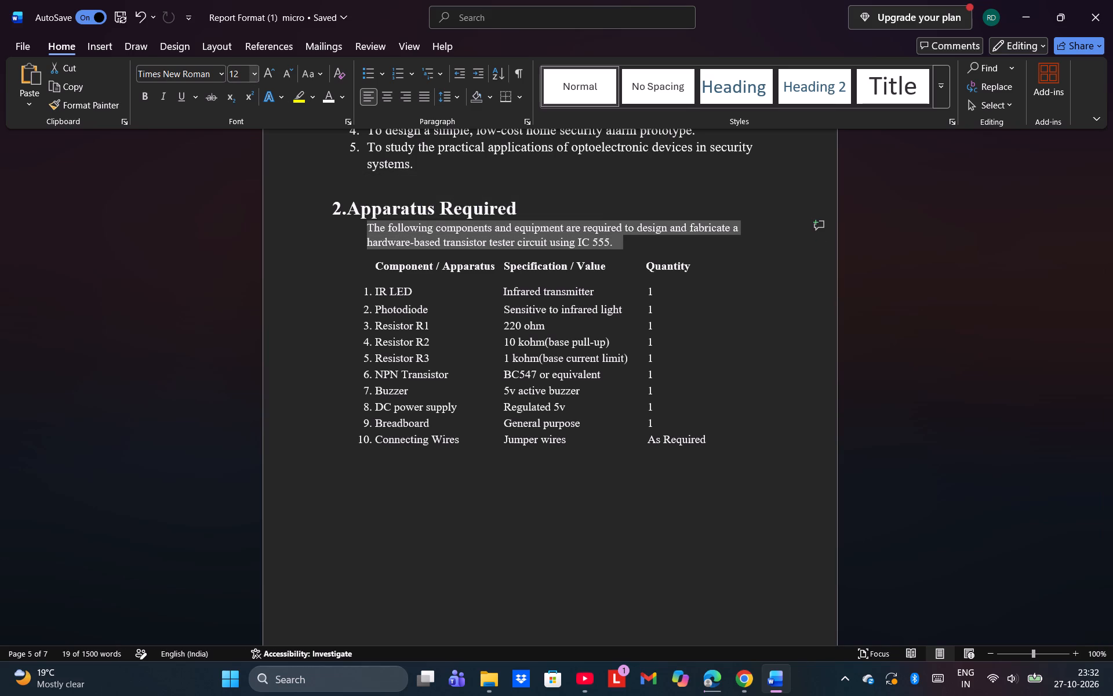
{"action": "left_click", "coordinate": [253, 77]}
{"action": "left_click", "coordinate": [251, 179]}
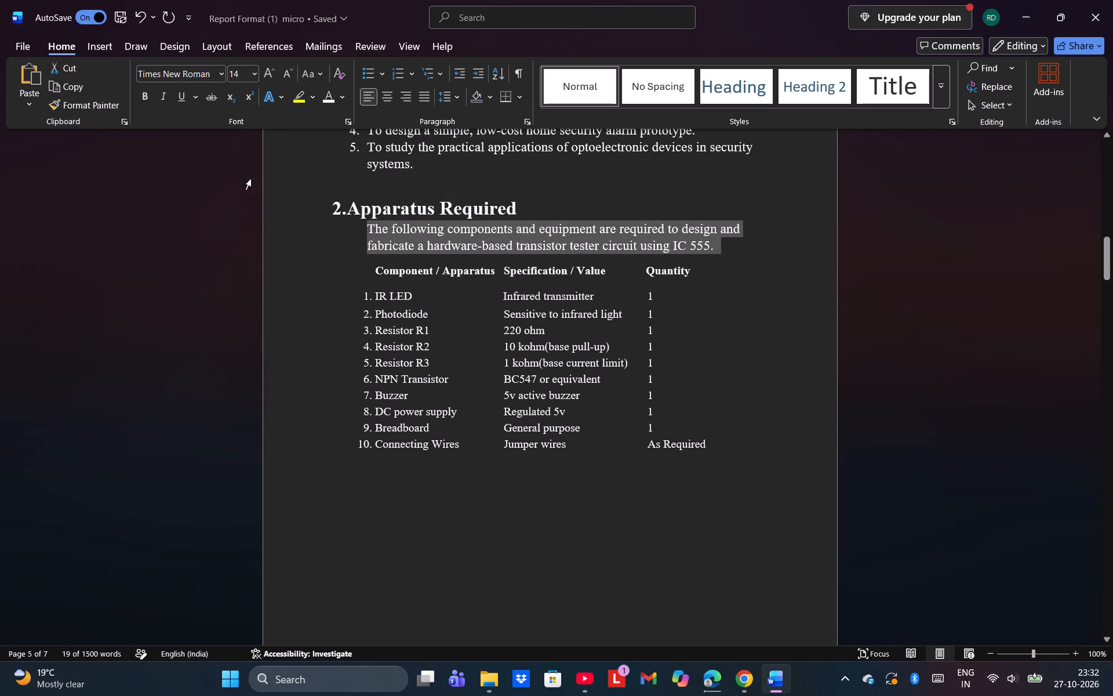
Set all the text in the apparatus table, from the header row through Connecting Wires, to font size 14.
{"action": "left_click", "coordinate": [748, 441]}
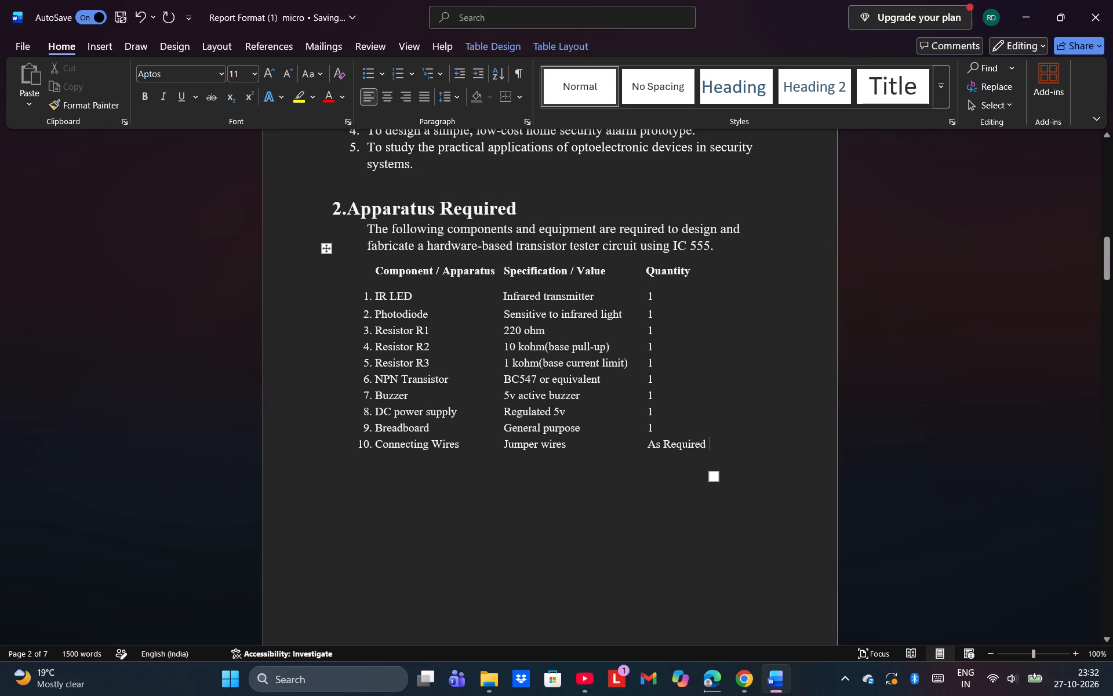
{"action": "left_click_drag", "start_coordinate": [748, 441], "coordinate": [374, 277]}
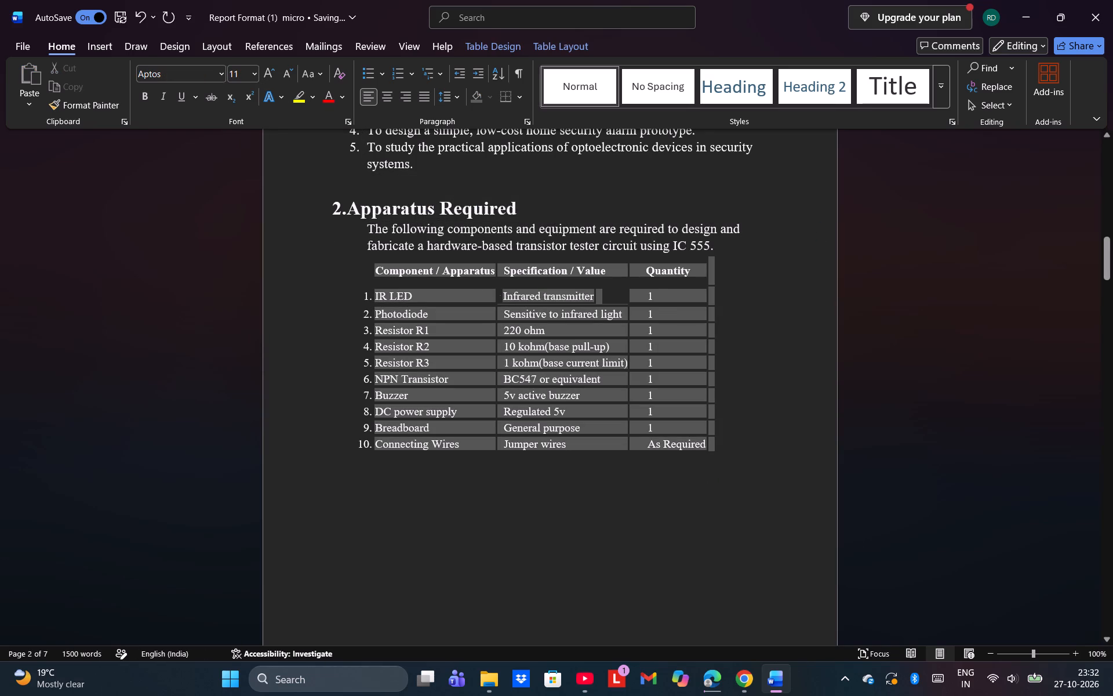
{"action": "left_click_drag", "start_coordinate": [374, 277], "coordinate": [374, 277]}
{"action": "left_click", "coordinate": [252, 73]}
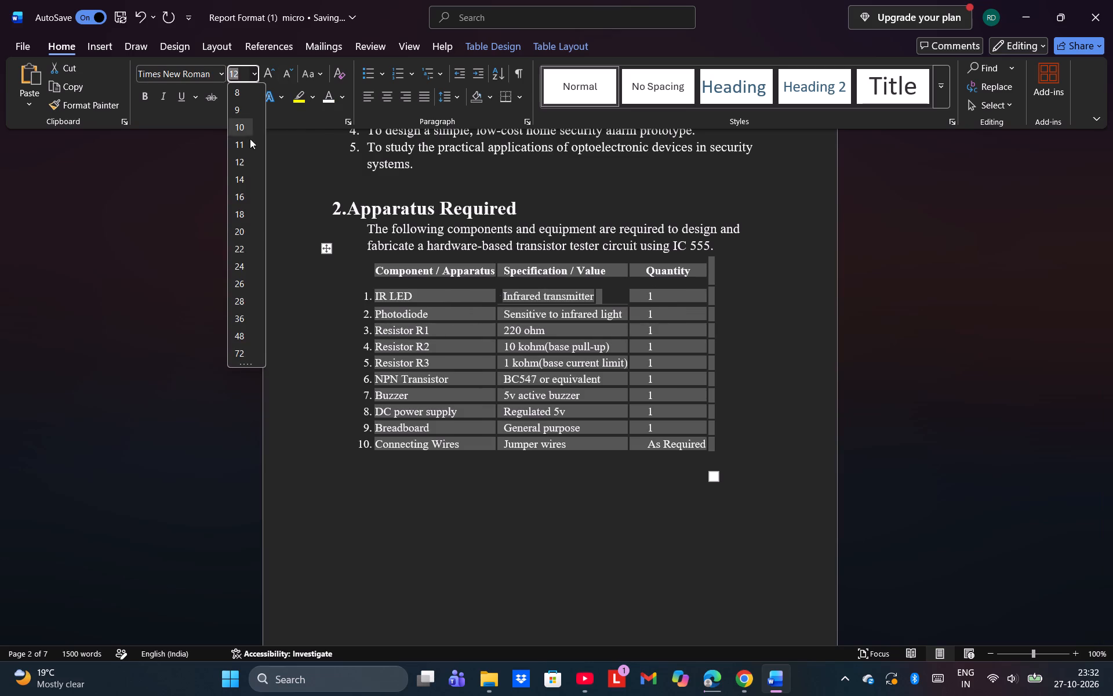
{"action": "left_click", "coordinate": [250, 183]}
{"action": "left_click", "coordinate": [319, 360]}
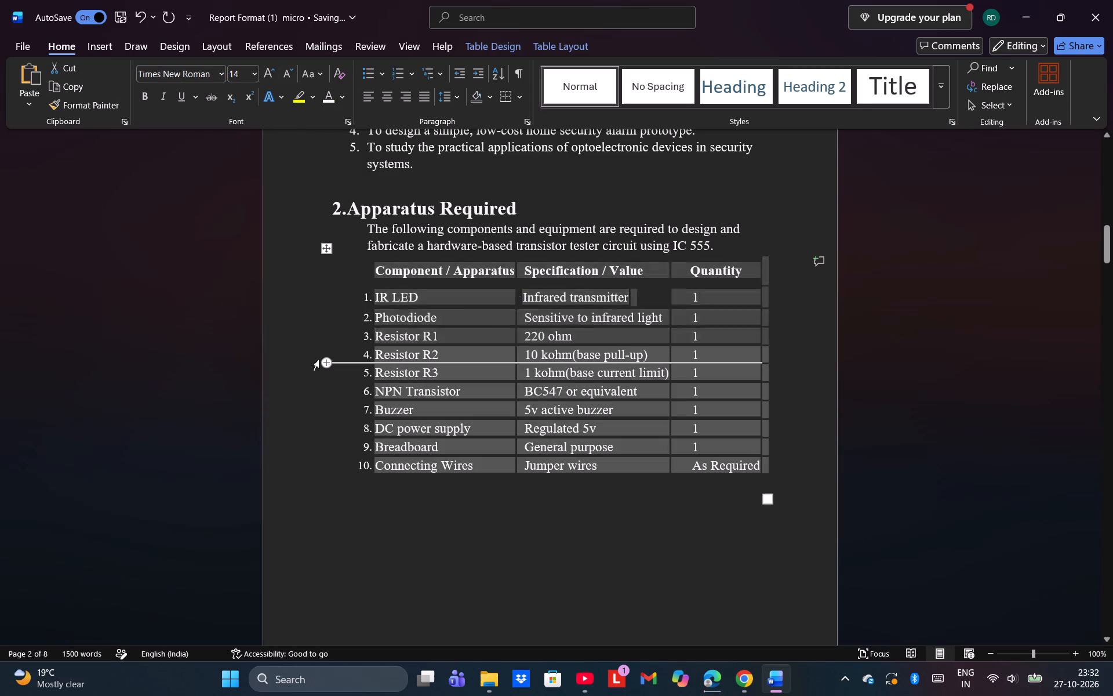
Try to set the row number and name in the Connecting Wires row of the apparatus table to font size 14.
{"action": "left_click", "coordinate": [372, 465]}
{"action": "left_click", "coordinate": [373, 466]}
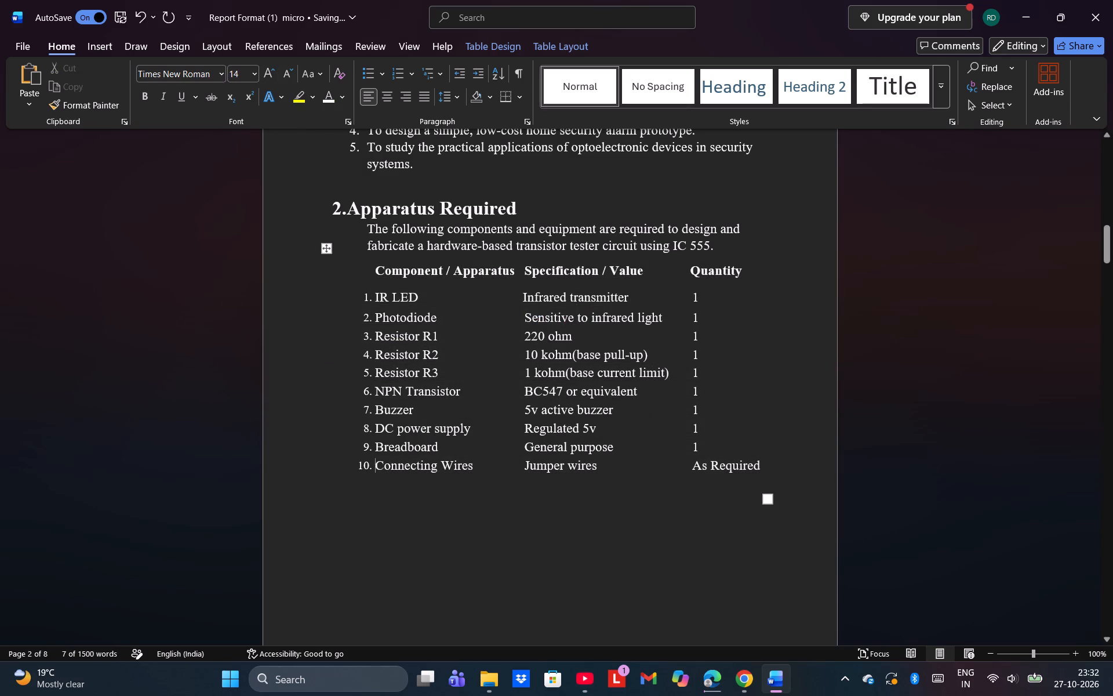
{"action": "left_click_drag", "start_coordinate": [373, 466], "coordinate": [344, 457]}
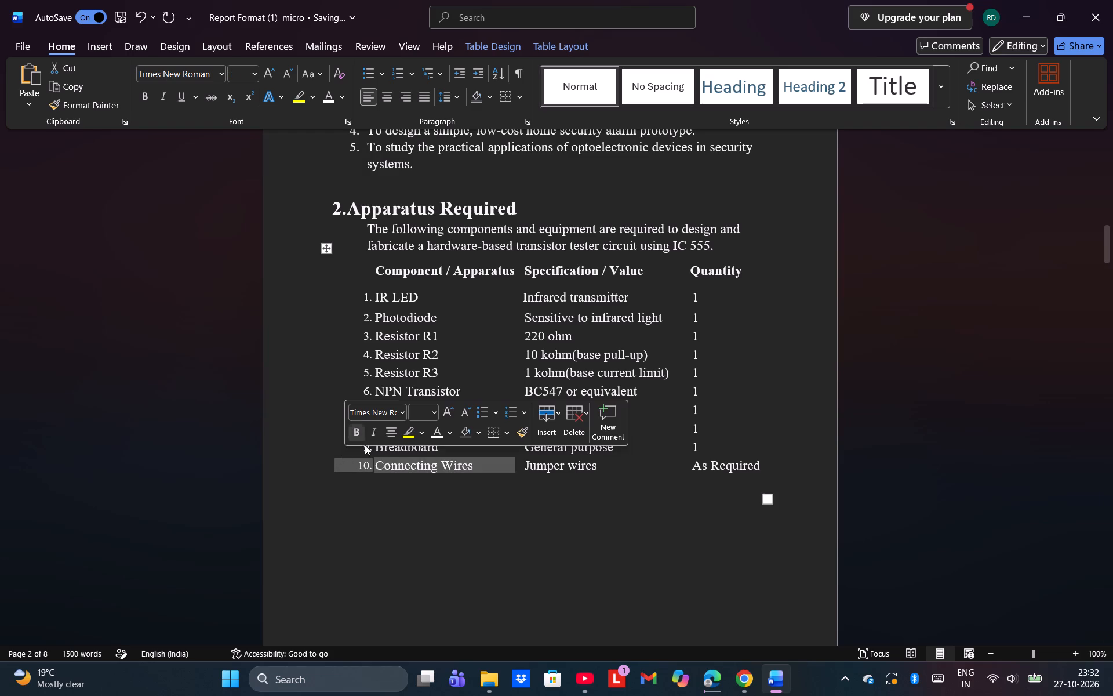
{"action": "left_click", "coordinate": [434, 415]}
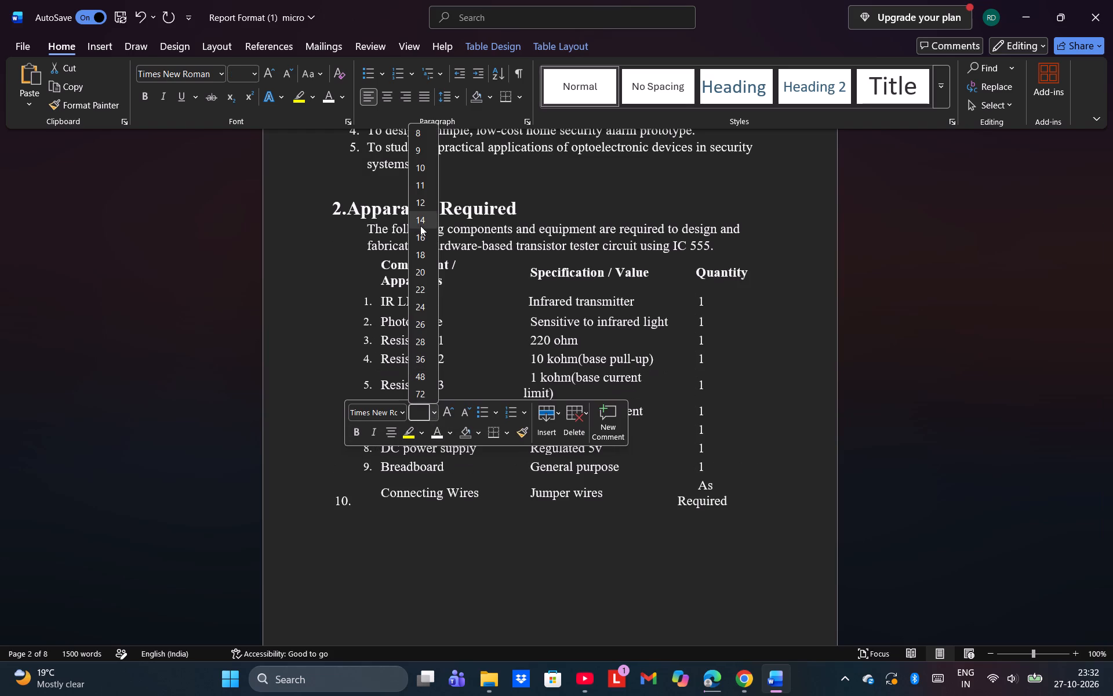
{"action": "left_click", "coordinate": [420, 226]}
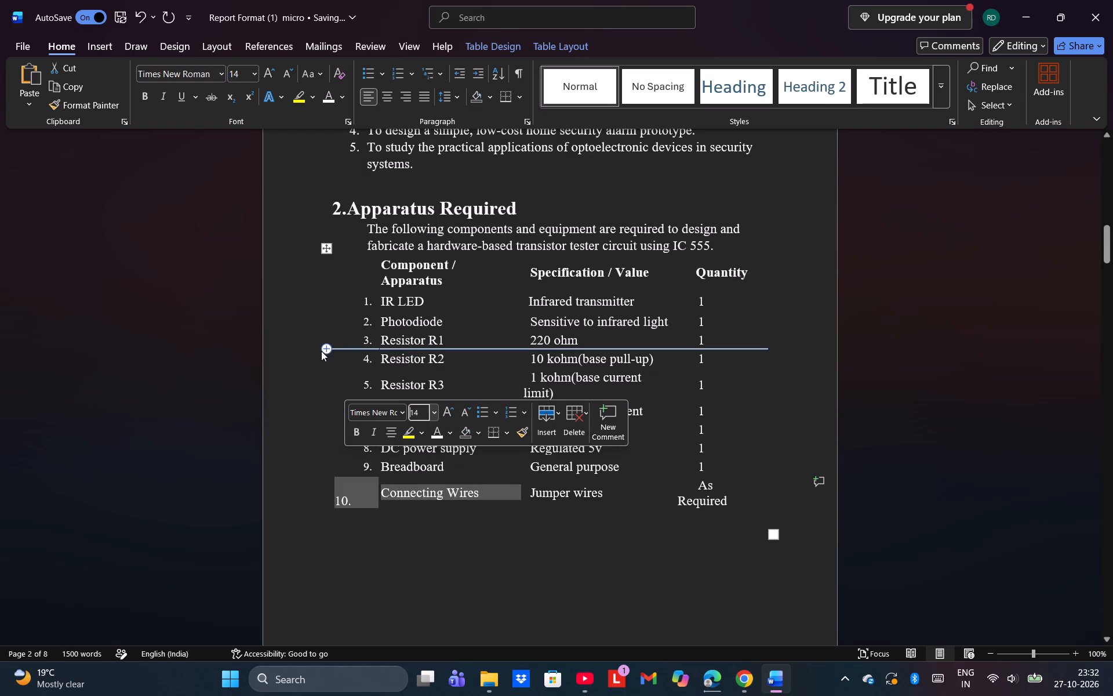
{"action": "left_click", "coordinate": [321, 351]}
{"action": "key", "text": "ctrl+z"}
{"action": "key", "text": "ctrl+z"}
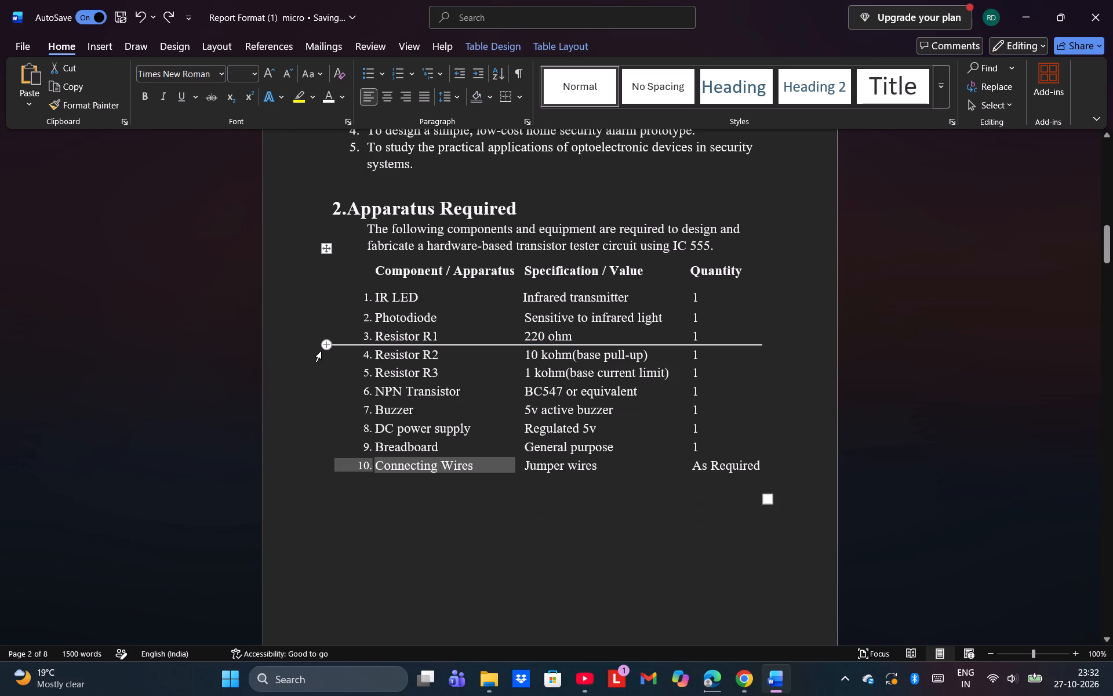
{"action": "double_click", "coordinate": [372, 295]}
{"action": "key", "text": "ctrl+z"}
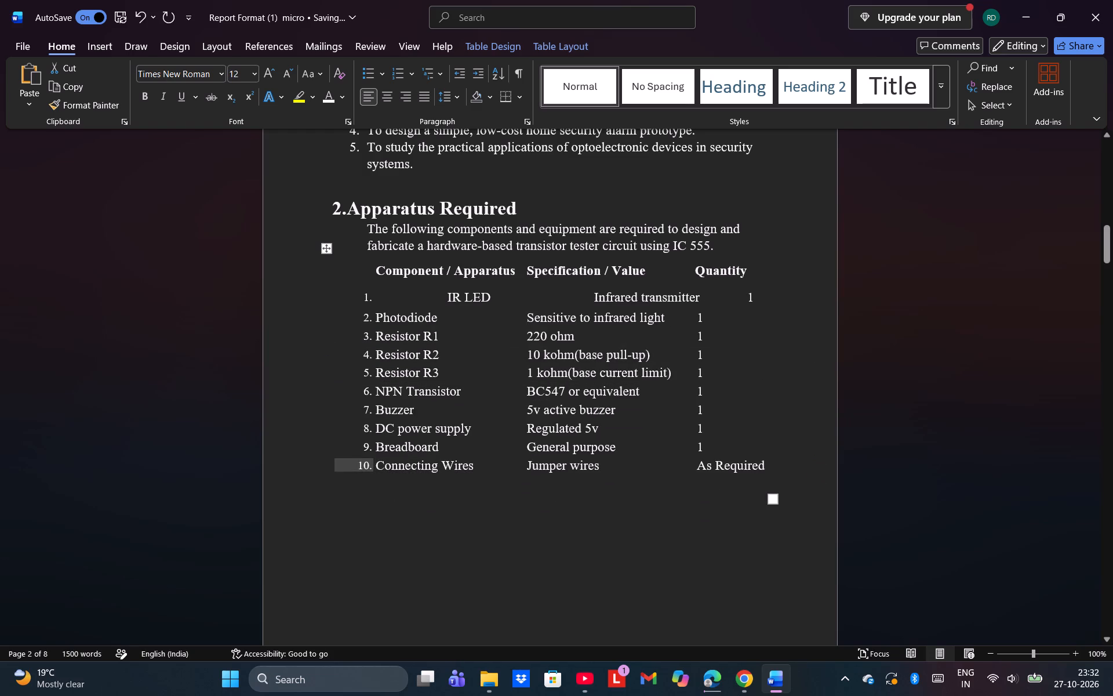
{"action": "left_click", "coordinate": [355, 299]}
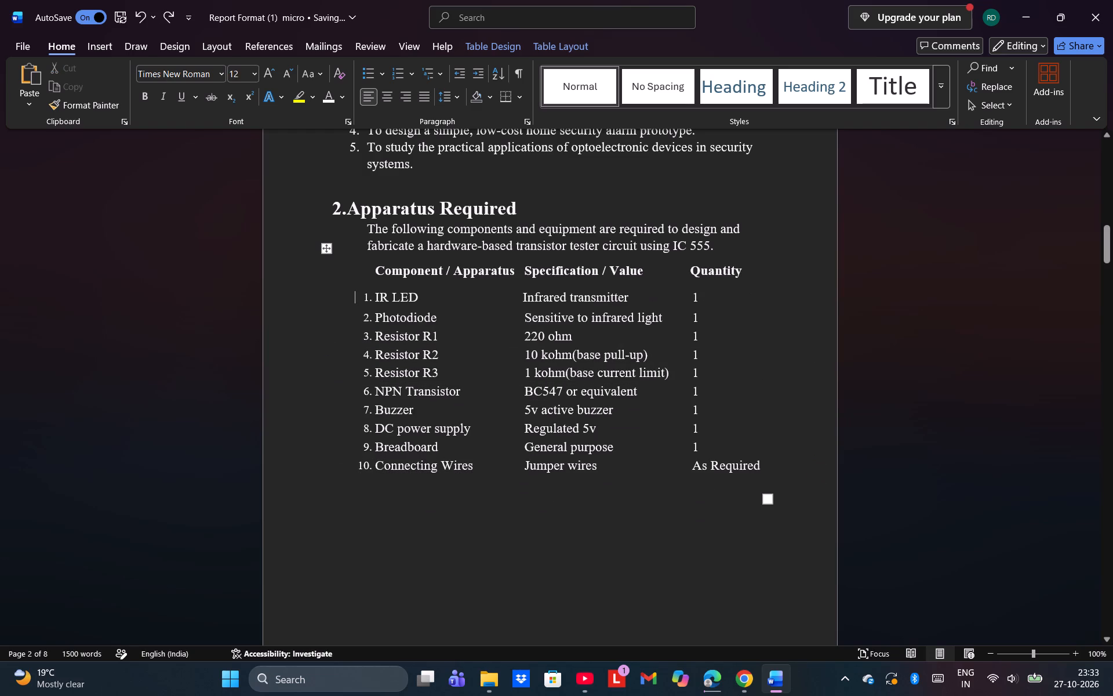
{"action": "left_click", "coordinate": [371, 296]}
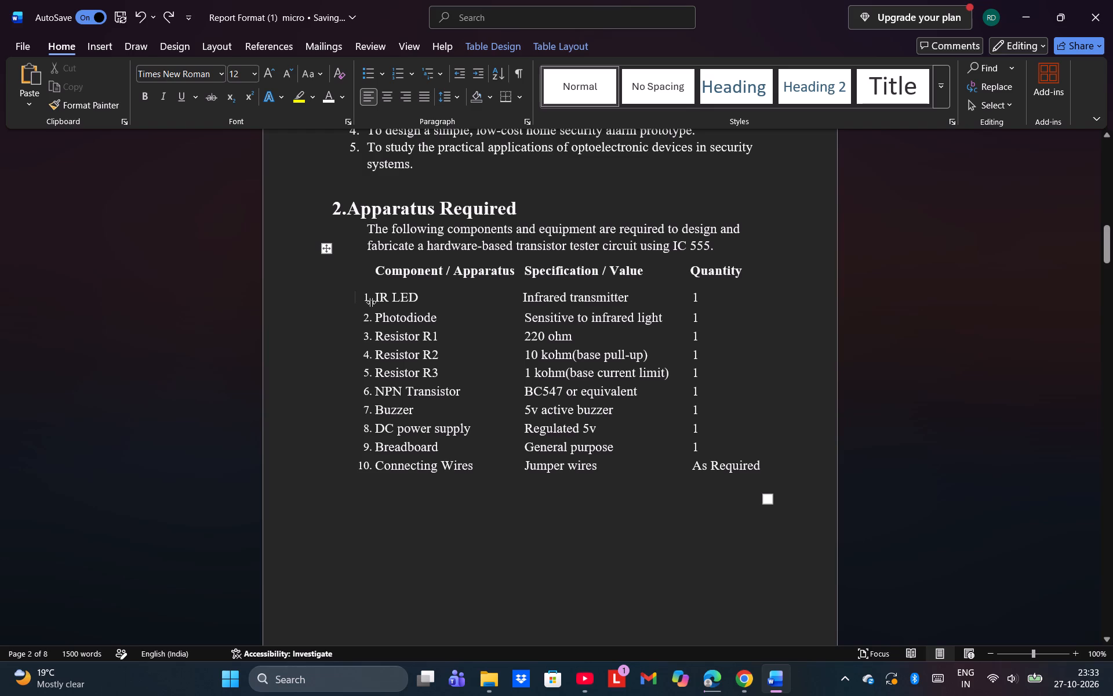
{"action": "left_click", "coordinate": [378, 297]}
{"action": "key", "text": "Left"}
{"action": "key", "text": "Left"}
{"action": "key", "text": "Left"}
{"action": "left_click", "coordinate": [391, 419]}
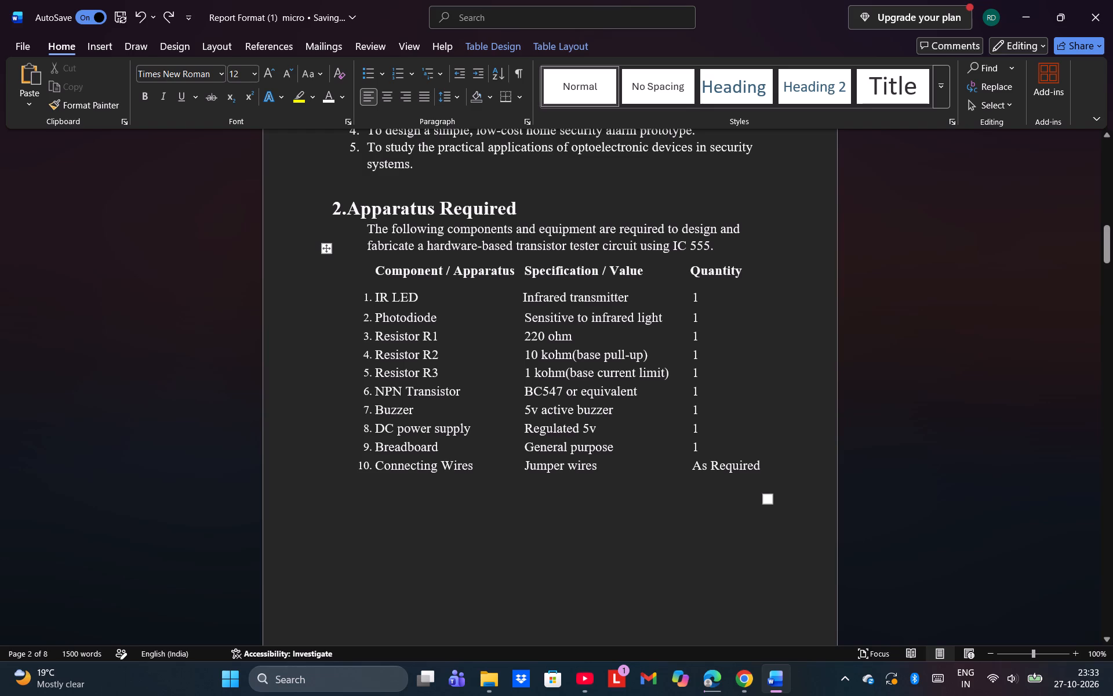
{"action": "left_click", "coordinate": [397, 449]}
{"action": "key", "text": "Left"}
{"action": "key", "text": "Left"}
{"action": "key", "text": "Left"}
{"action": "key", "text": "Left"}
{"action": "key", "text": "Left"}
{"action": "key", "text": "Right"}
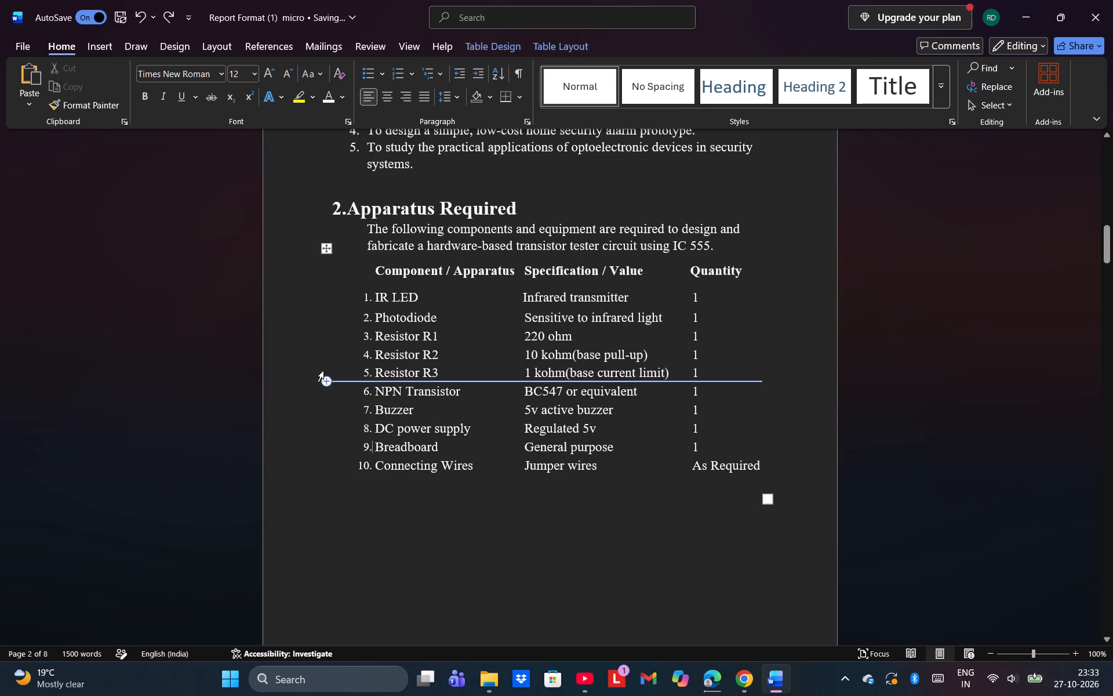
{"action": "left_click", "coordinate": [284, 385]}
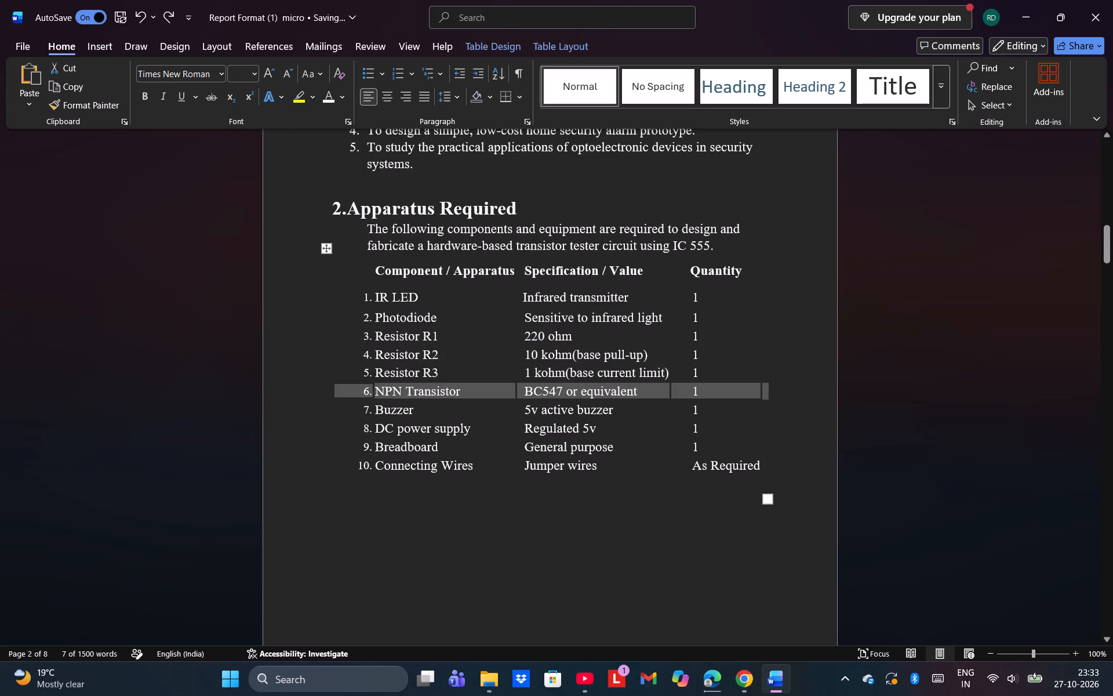
Insert a blank line between the "2.Apparatus Required" heading and its introductory paragraph.
{"action": "left_click", "coordinate": [576, 211]}
{"action": "key", "text": "Return"}
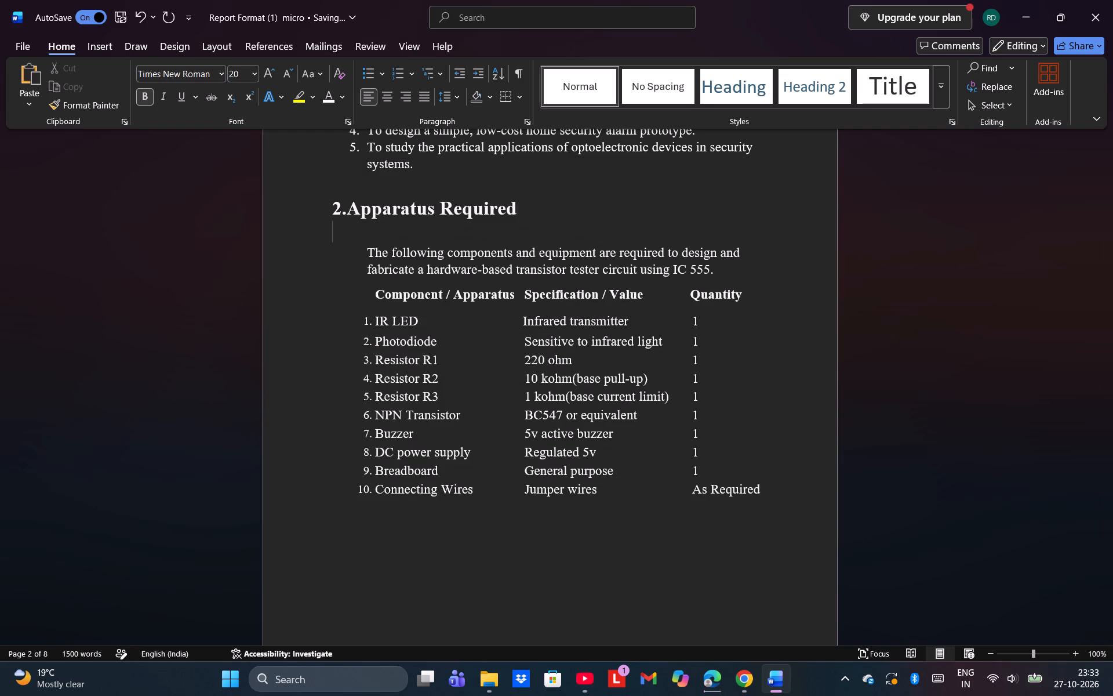
On the cover page, change the last digit of the first listed student's roll number to 7.
{"action": "scroll", "coordinate": [641, 341], "scroll_direction": "down", "scroll_amount": 5}
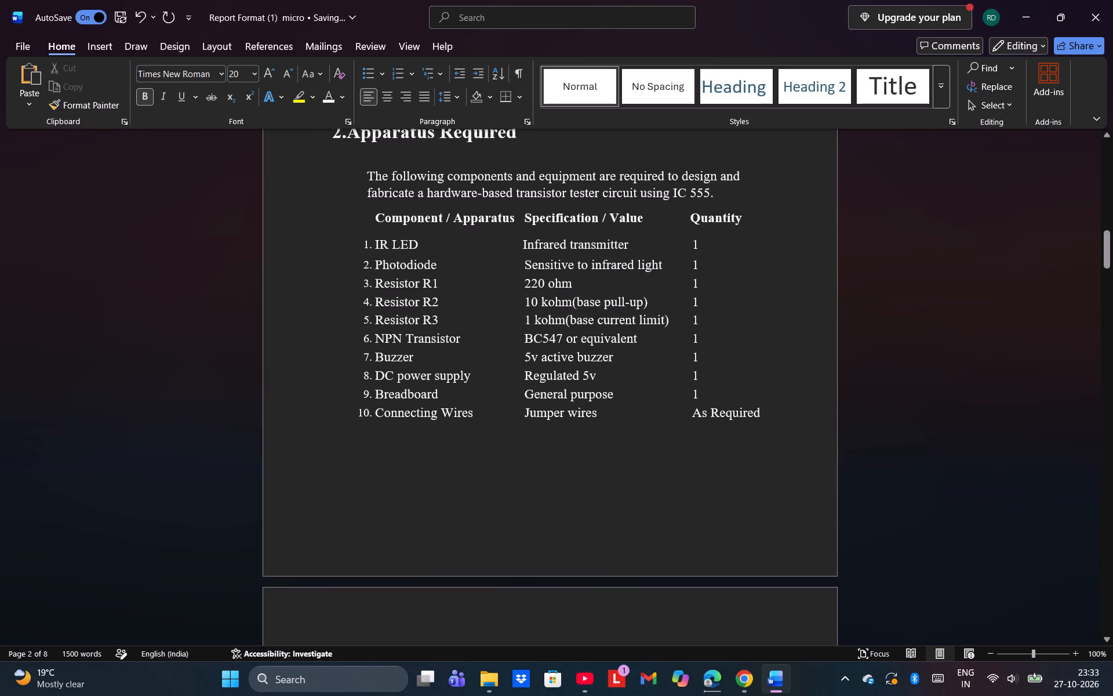
{"action": "scroll", "coordinate": [641, 341], "scroll_direction": "down", "scroll_amount": 2}
{"action": "scroll", "coordinate": [641, 341], "scroll_direction": "up", "scroll_amount": 4}
{"action": "scroll", "coordinate": [641, 341], "scroll_direction": "down", "scroll_amount": 2}
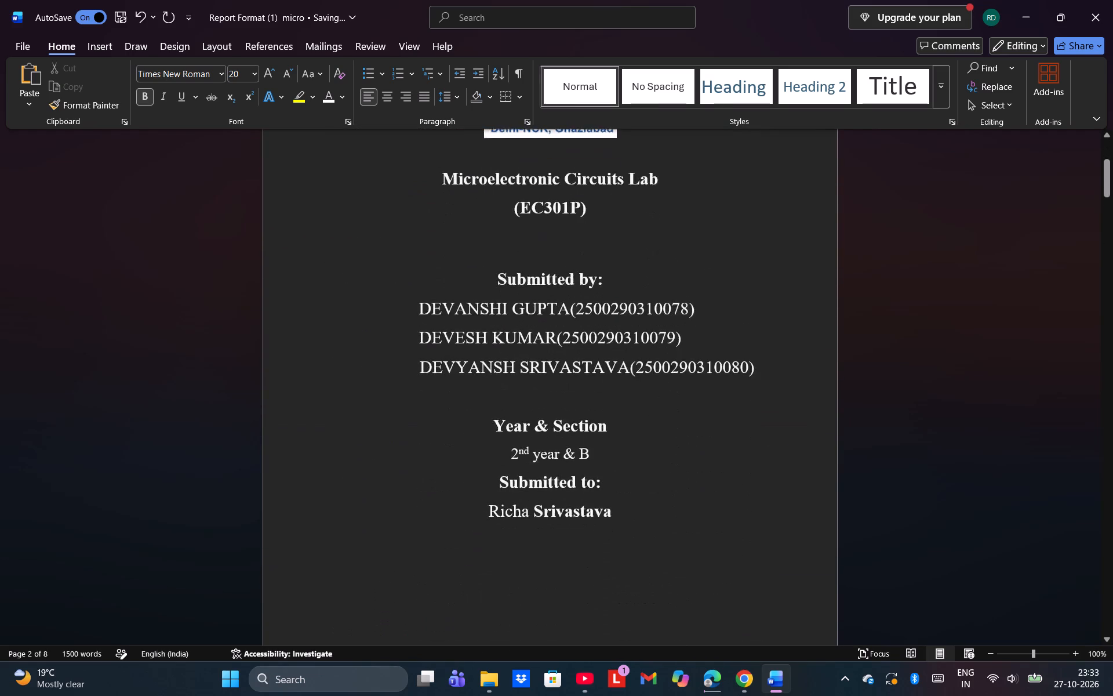
{"action": "scroll", "coordinate": [641, 341], "scroll_direction": "down", "scroll_amount": 4}
{"action": "scroll", "coordinate": [635, 328], "scroll_direction": "up", "scroll_amount": 1}
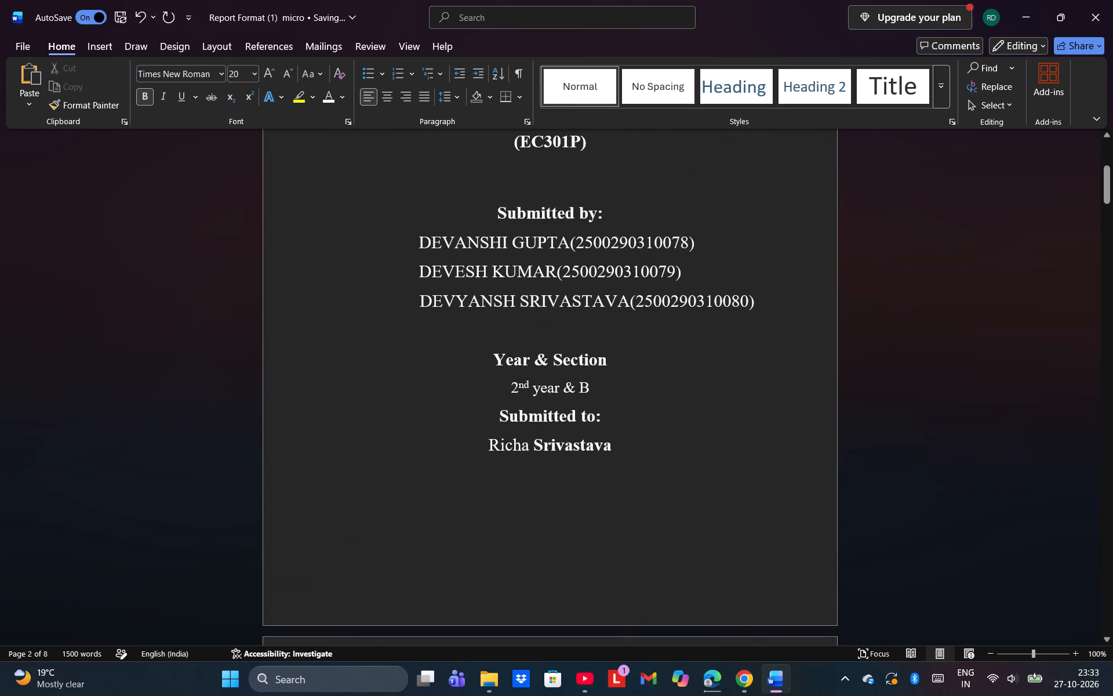
{"action": "scroll", "coordinate": [635, 328], "scroll_direction": "up", "scroll_amount": 1}
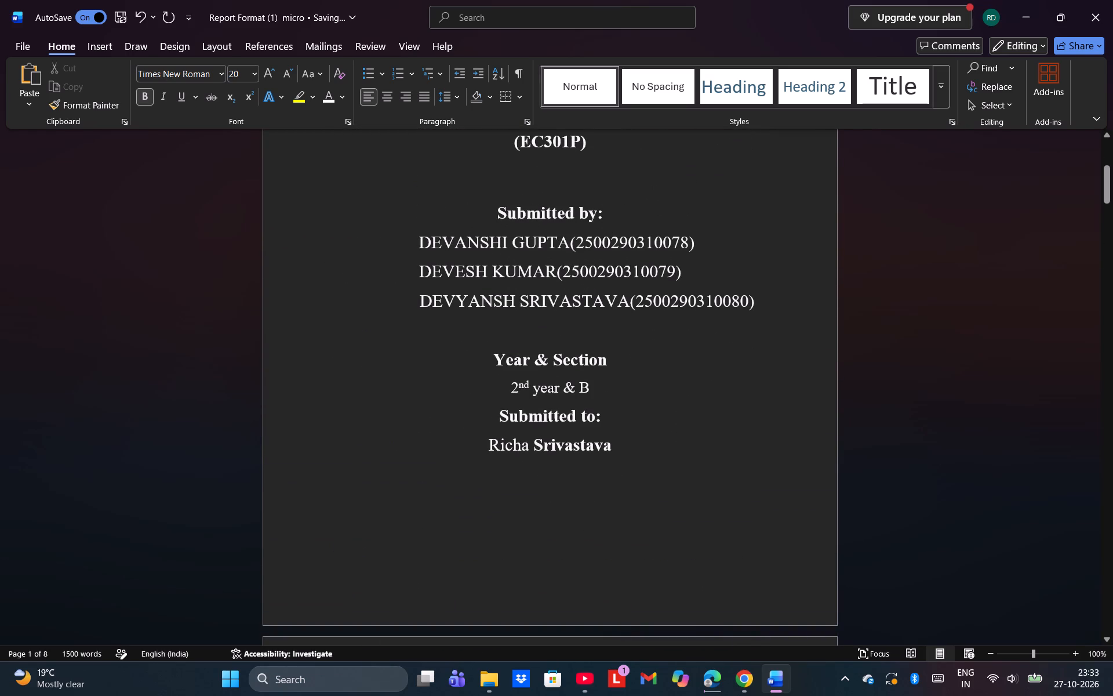
{"action": "left_click", "coordinate": [690, 242]}
{"action": "key", "text": "BackSpace"}
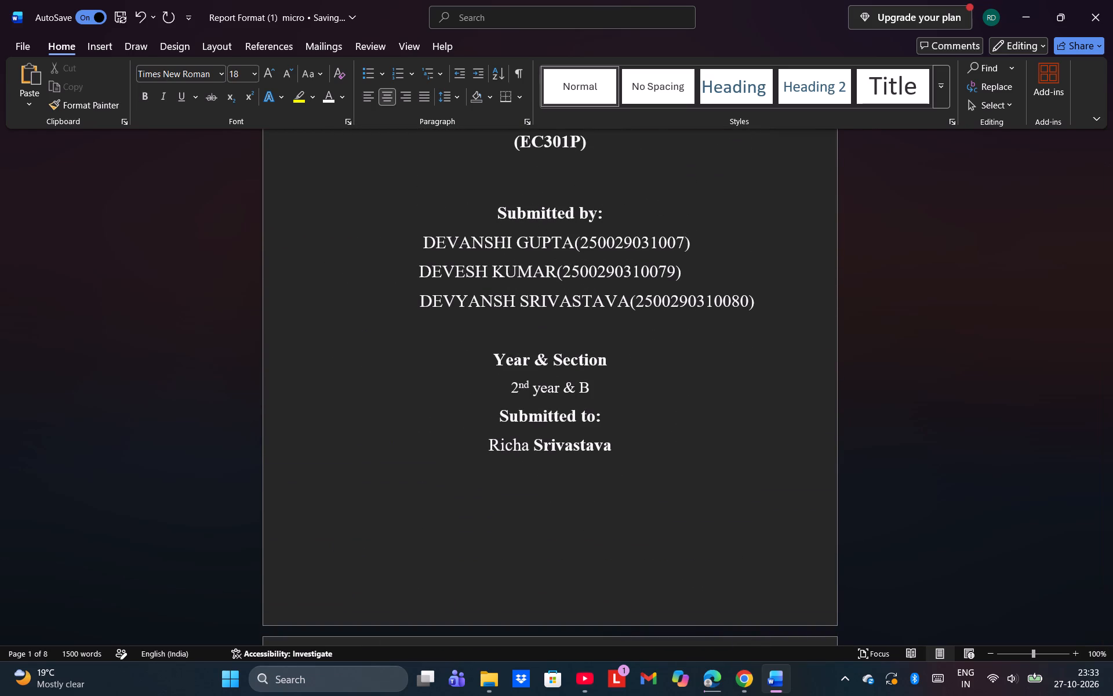
{"action": "key", "text": "7"}
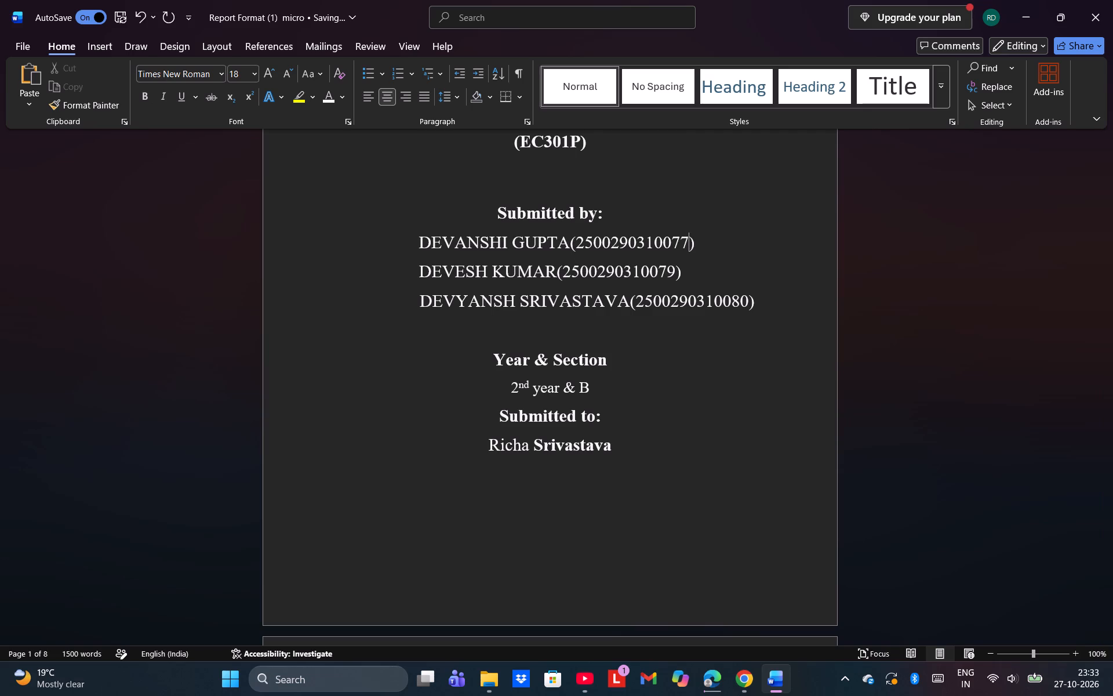
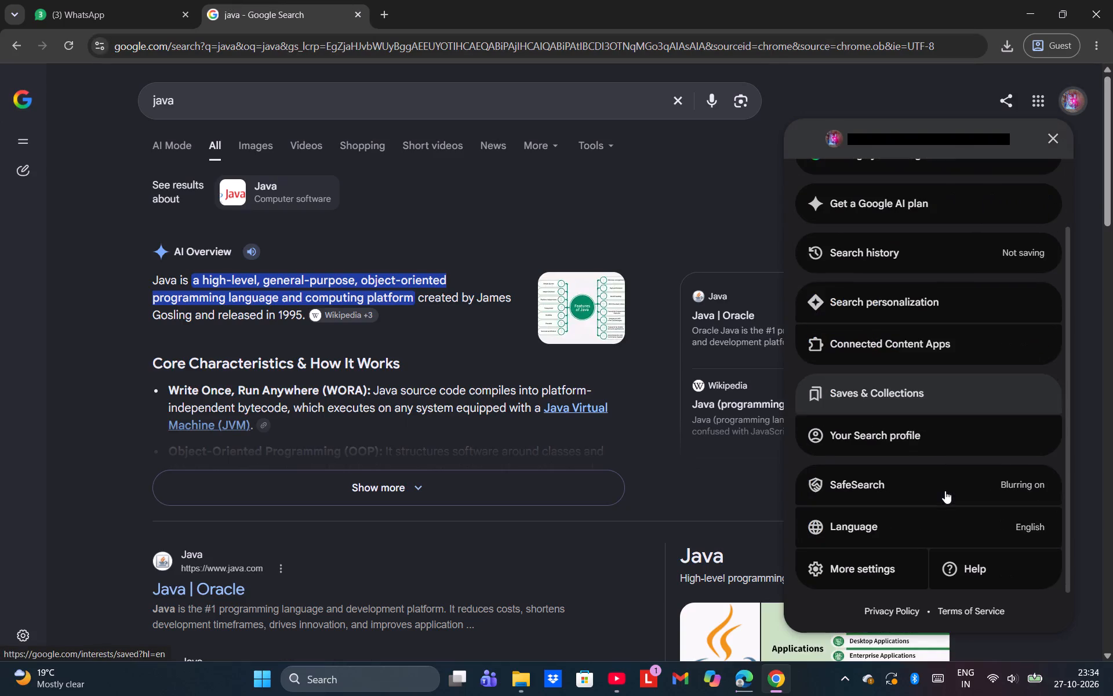
Sign out of the Google account from the java search results page.
{"action": "scroll", "coordinate": [980, 275], "scroll_direction": "up", "scroll_amount": 2}
{"action": "left_click", "coordinate": [1047, 196]}
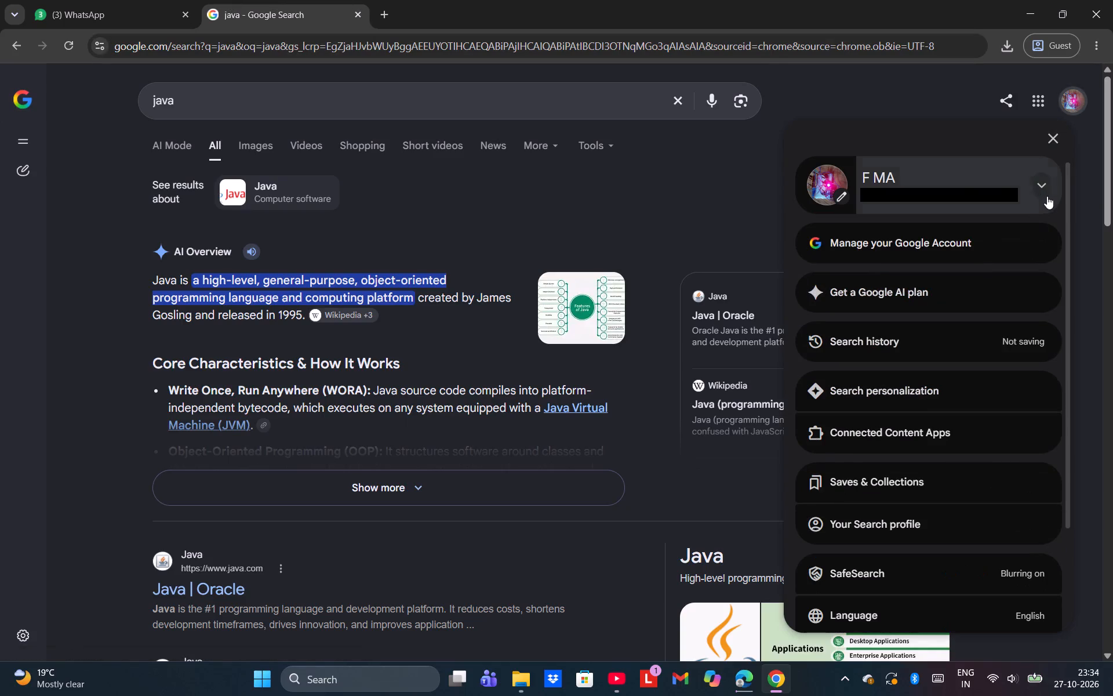
{"action": "left_click", "coordinate": [881, 284]}
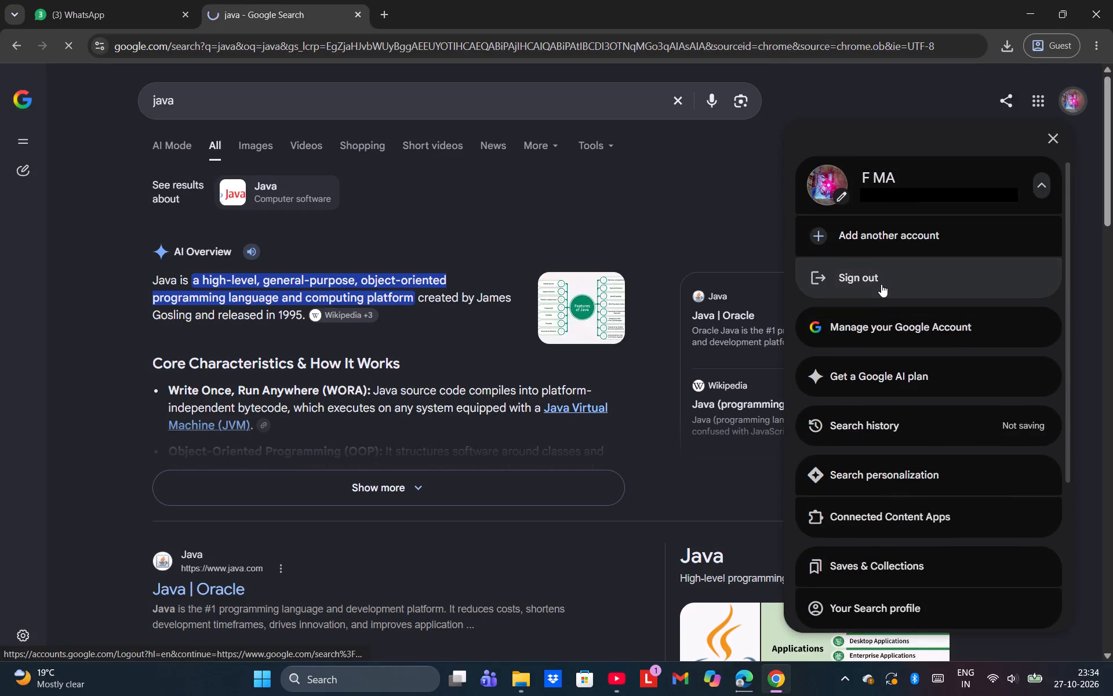
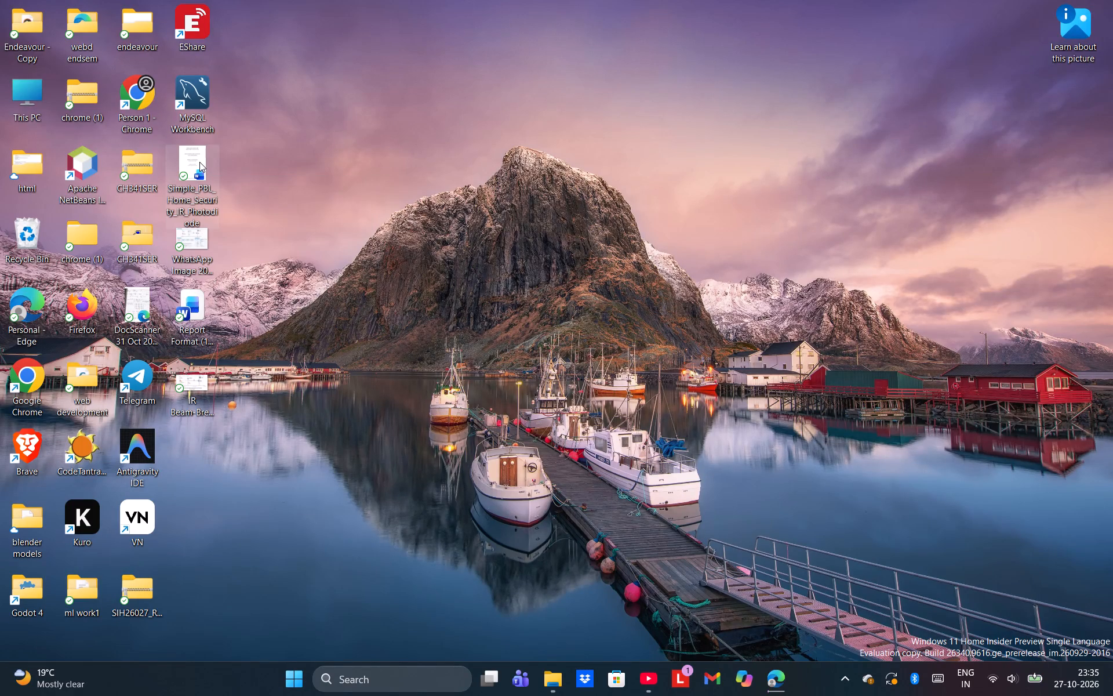
Delete the Simple_PBL Home Security document, WhatsApp image, Report Format document and IR Beam-Break Home Security Circuit file from the desktop.
{"action": "left_click", "coordinate": [195, 371]}
{"action": "key", "text": "Delete"}
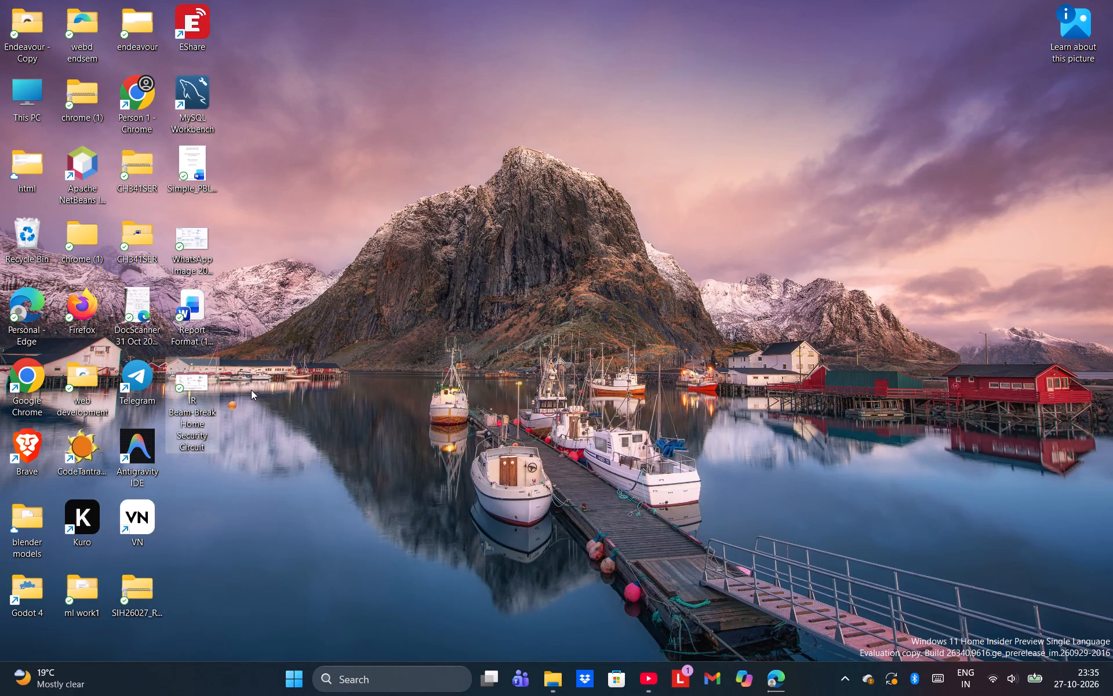
{"action": "left_click", "coordinate": [251, 387]}
{"action": "left_click_drag", "start_coordinate": [251, 387], "coordinate": [181, 159]}
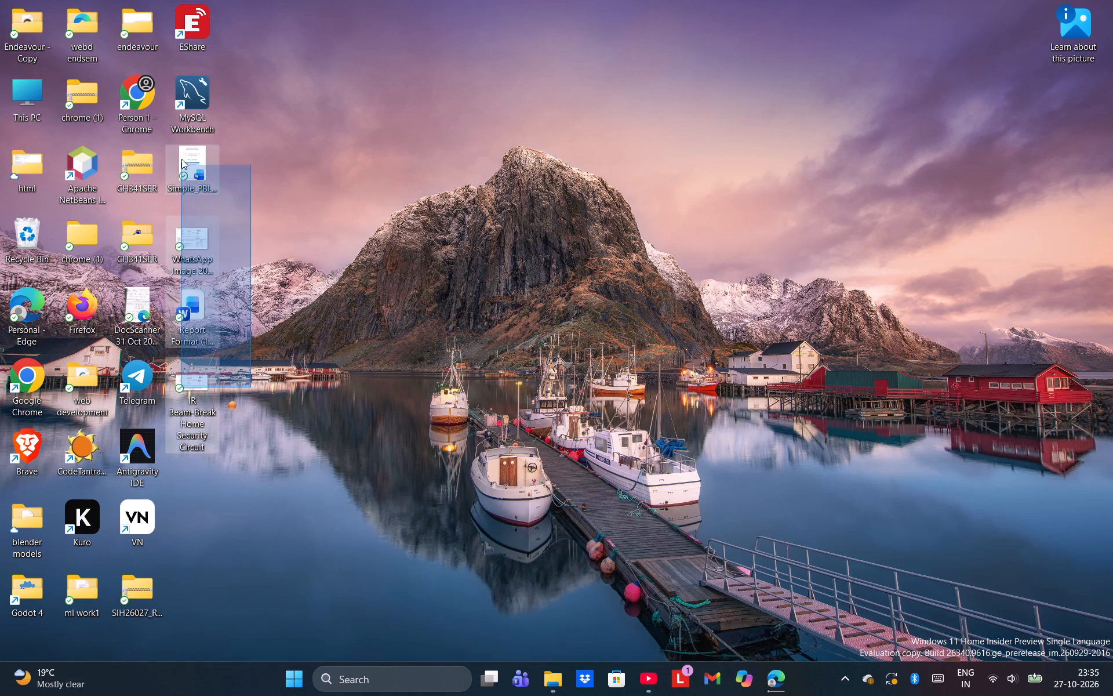
{"action": "left_click_drag", "start_coordinate": [181, 159], "coordinate": [181, 151]}
{"action": "key", "text": "Delete"}
{"action": "key", "text": "Delete"}
{"action": "key", "text": "Delete"}
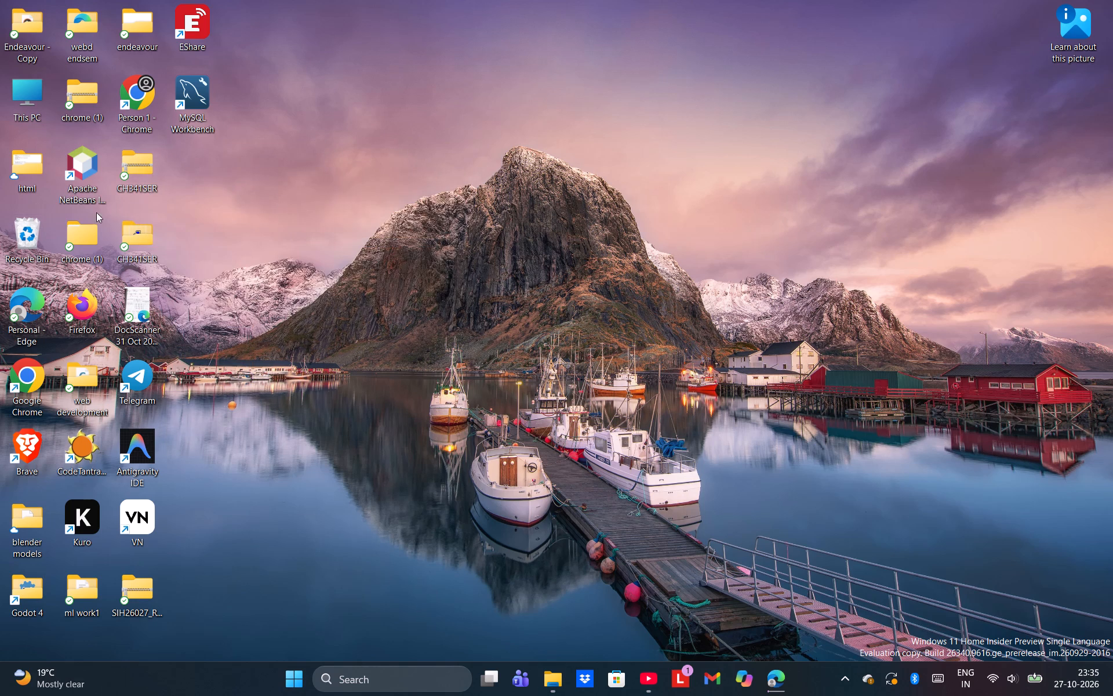
Permanently delete Report Format (1) micro and Report Format (1) micro (1) from the Recycle Bin.
{"action": "double_click", "coordinate": [16, 238]}
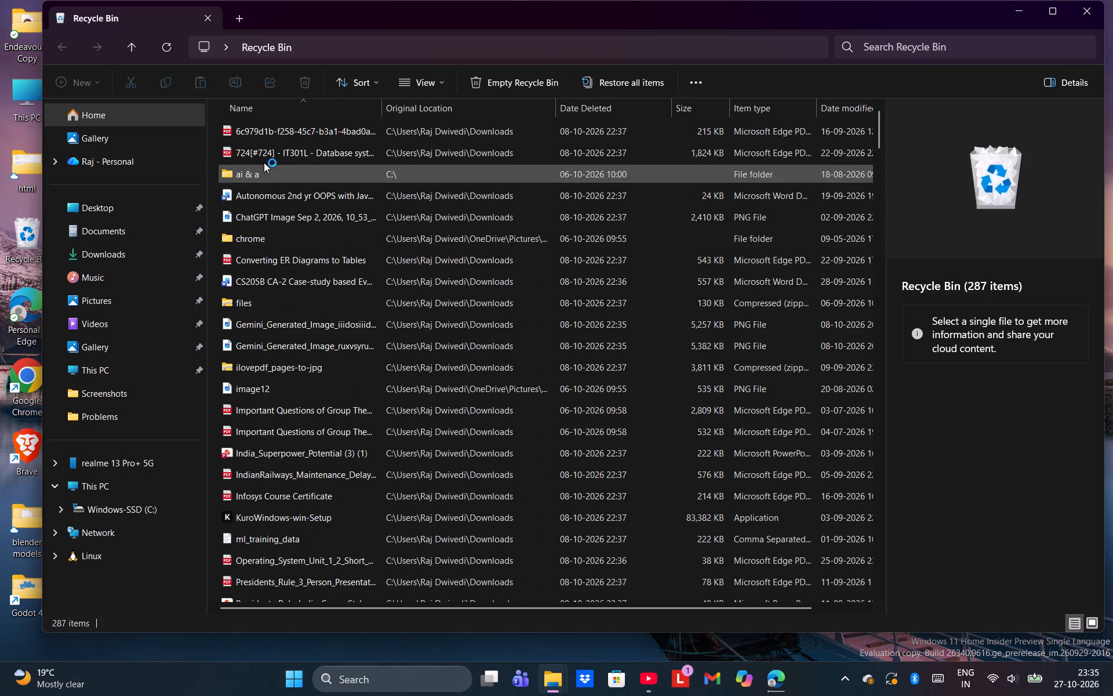
{"action": "scroll", "coordinate": [350, 412], "scroll_direction": "down", "scroll_amount": 10}
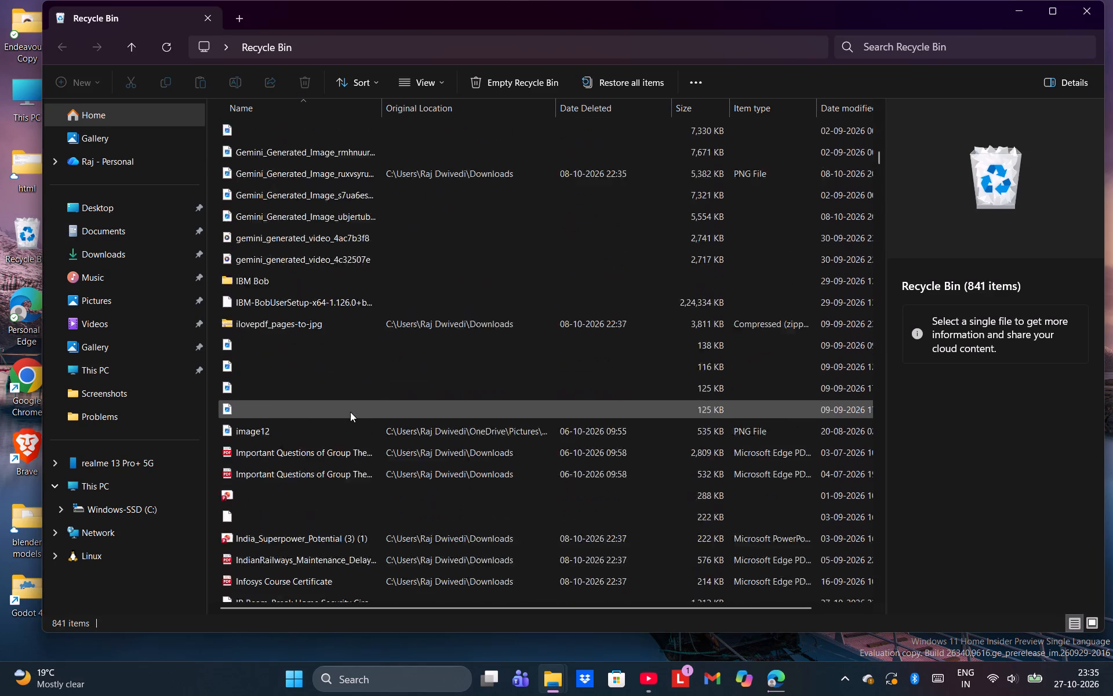
{"action": "scroll", "coordinate": [350, 412], "scroll_direction": "down", "scroll_amount": 20}
{"action": "scroll", "coordinate": [350, 412], "scroll_direction": "down", "scroll_amount": 9}
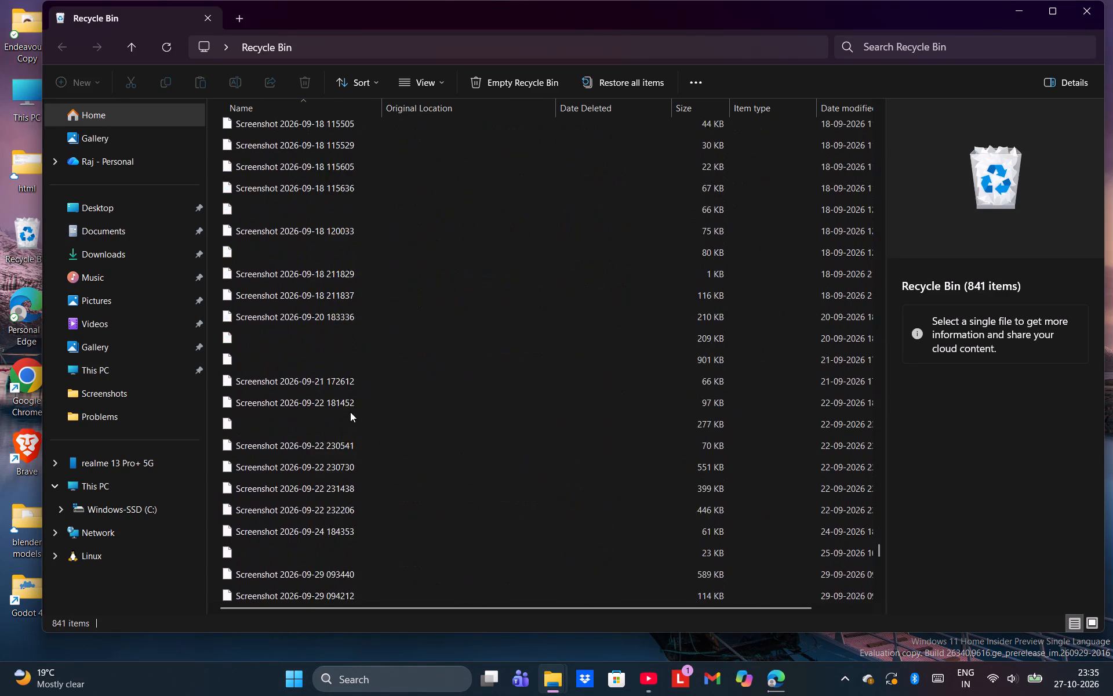
{"action": "scroll", "coordinate": [350, 412], "scroll_direction": "down", "scroll_amount": 12}
{"action": "scroll", "coordinate": [350, 412], "scroll_direction": "down", "scroll_amount": 10}
{"action": "scroll", "coordinate": [350, 412], "scroll_direction": "up", "scroll_amount": 11}
{"action": "scroll", "coordinate": [350, 412], "scroll_direction": "up", "scroll_amount": 16}
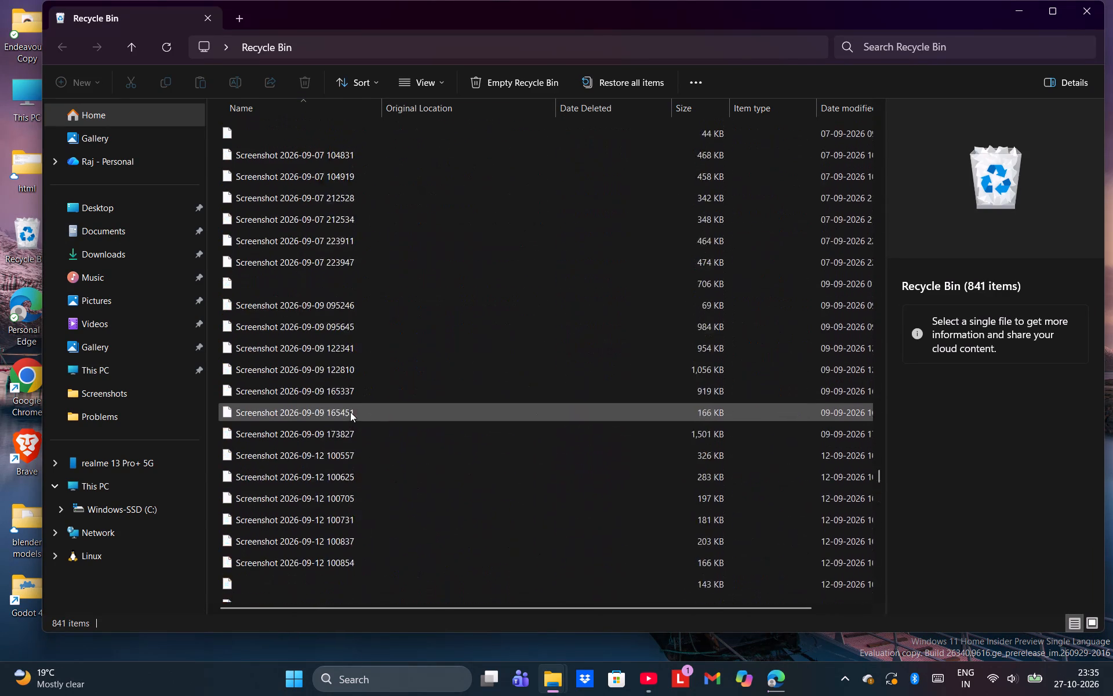
{"action": "scroll", "coordinate": [350, 412], "scroll_direction": "up", "scroll_amount": 20}
{"action": "scroll", "coordinate": [350, 412], "scroll_direction": "up", "scroll_amount": 15}
{"action": "scroll", "coordinate": [350, 412], "scroll_direction": "down", "scroll_amount": 2}
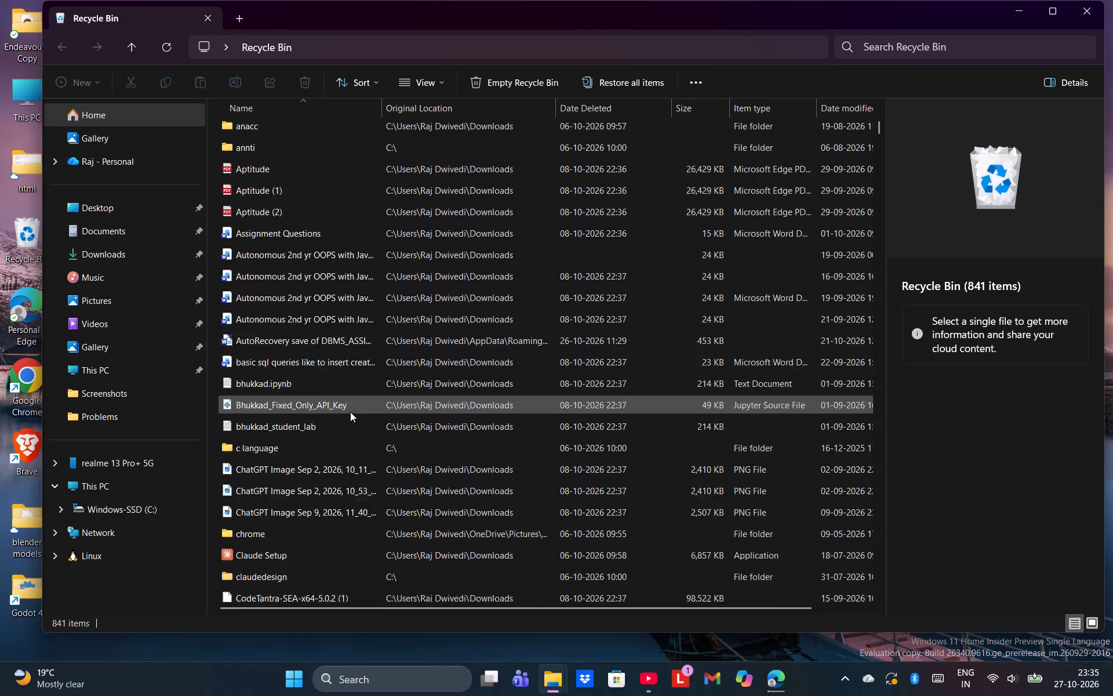
{"action": "scroll", "coordinate": [350, 412], "scroll_direction": "down", "scroll_amount": 5}
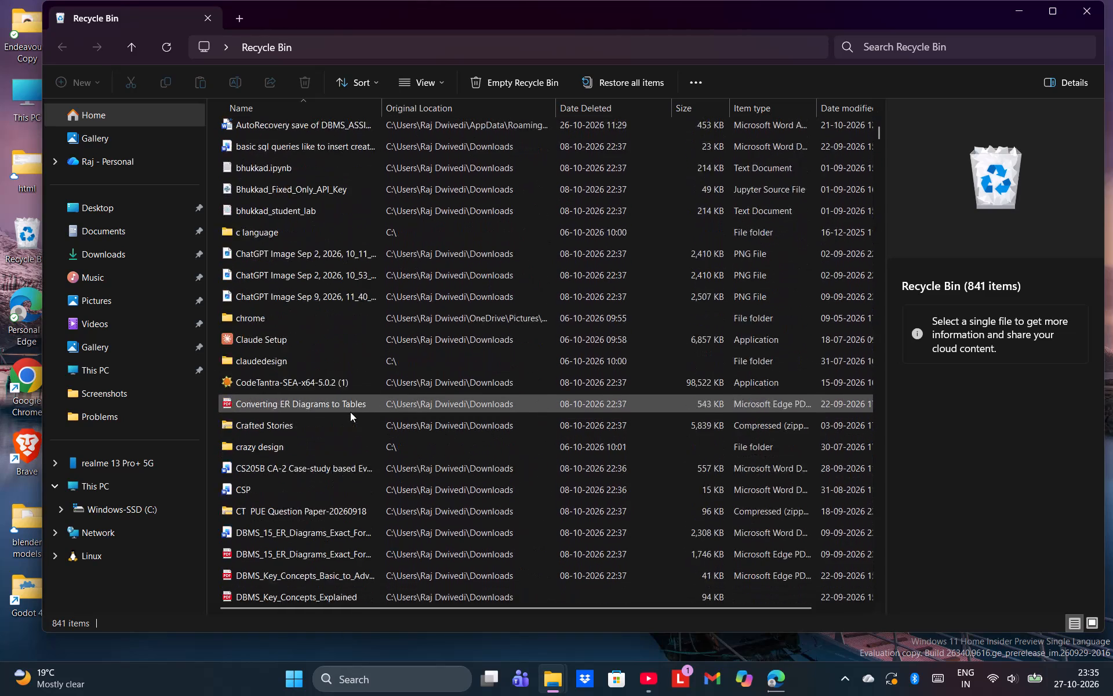
{"action": "scroll", "coordinate": [350, 412], "scroll_direction": "down", "scroll_amount": 10}
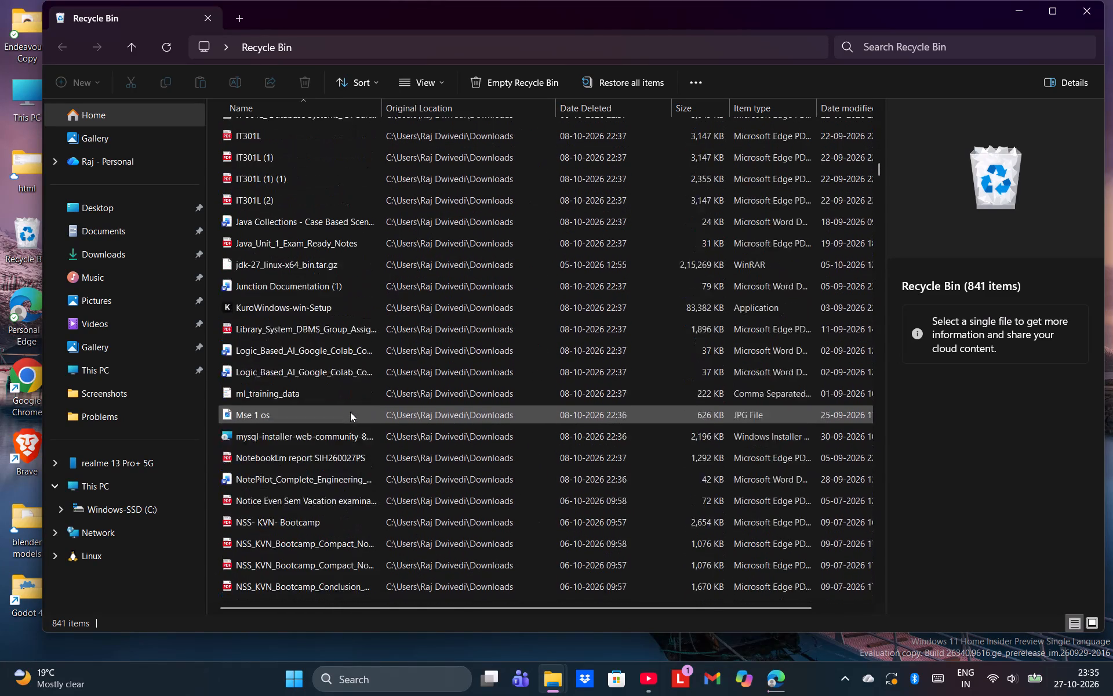
{"action": "scroll", "coordinate": [350, 412], "scroll_direction": "down", "scroll_amount": 11}
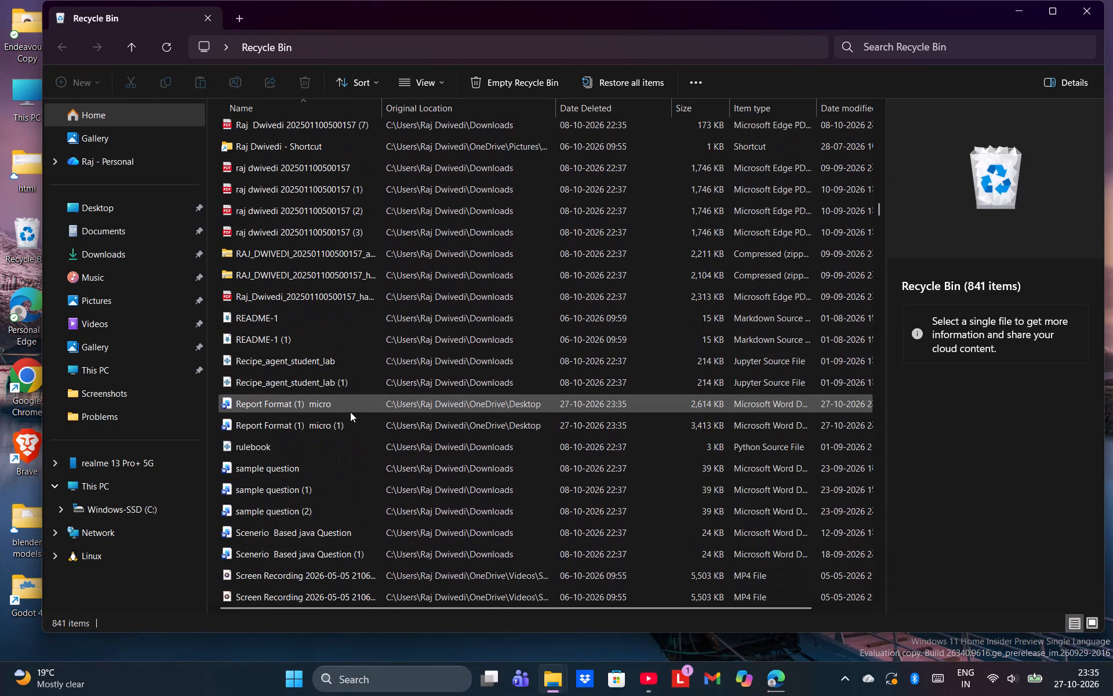
{"action": "scroll", "coordinate": [350, 412], "scroll_direction": "down", "scroll_amount": 7}
{"action": "scroll", "coordinate": [350, 412], "scroll_direction": "up", "scroll_amount": 1}
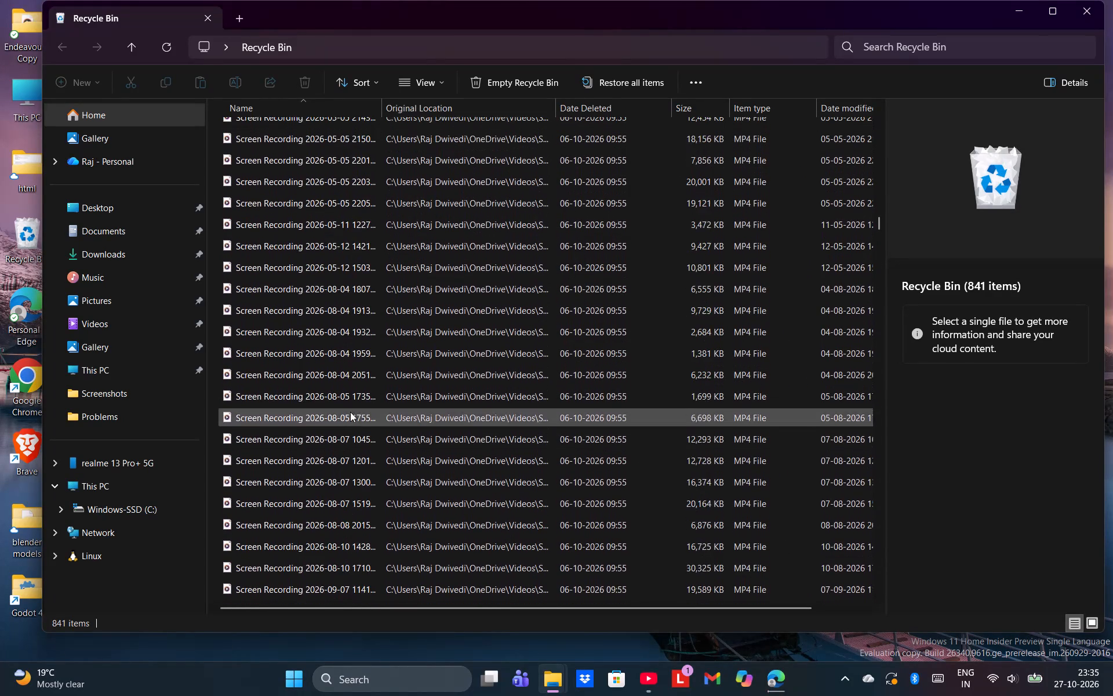
{"action": "scroll", "coordinate": [350, 412], "scroll_direction": "up", "scroll_amount": 3}
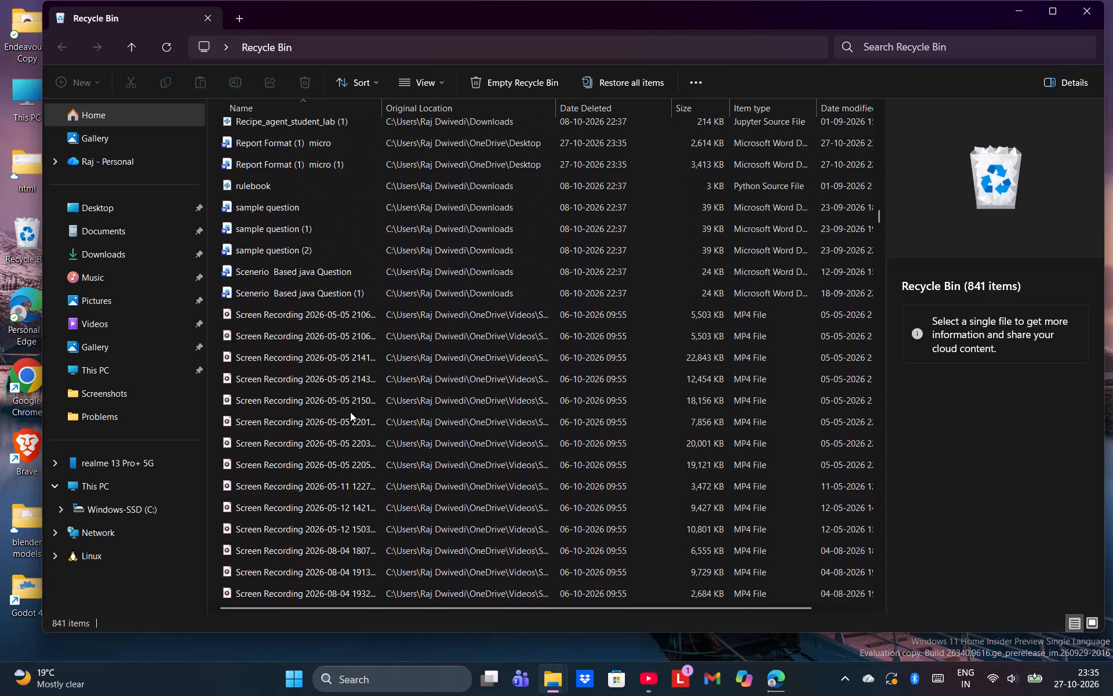
{"action": "scroll", "coordinate": [350, 412], "scroll_direction": "up", "scroll_amount": 2}
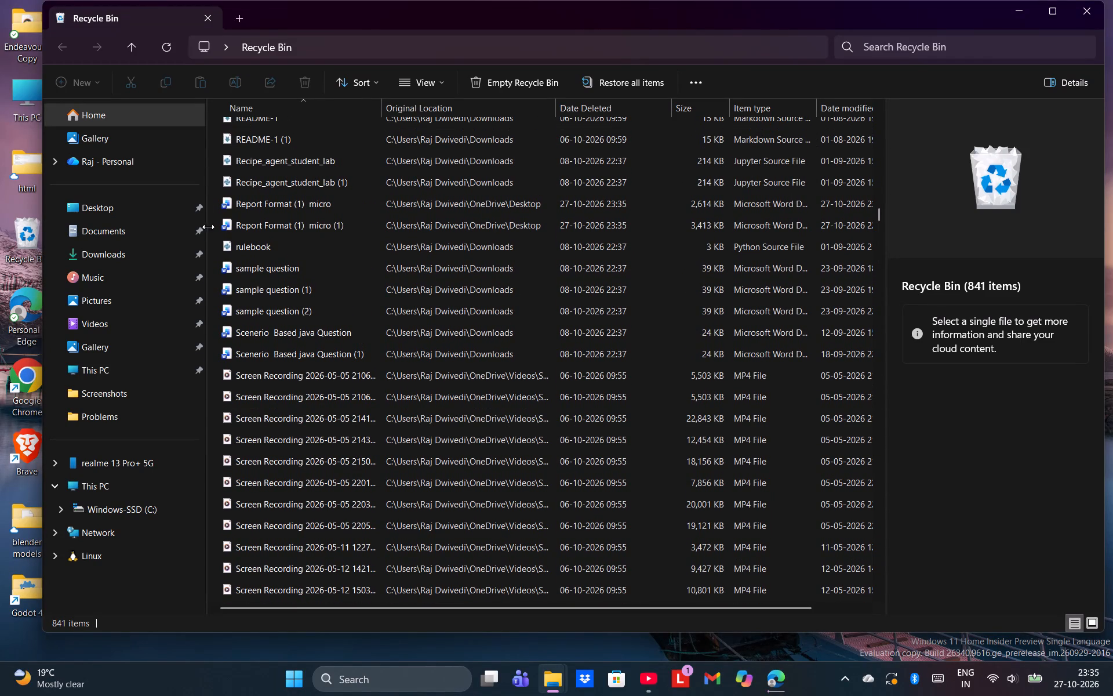
{"action": "left_click_drag", "start_coordinate": [216, 204], "coordinate": [247, 228]}
{"action": "key", "text": "Delete"}
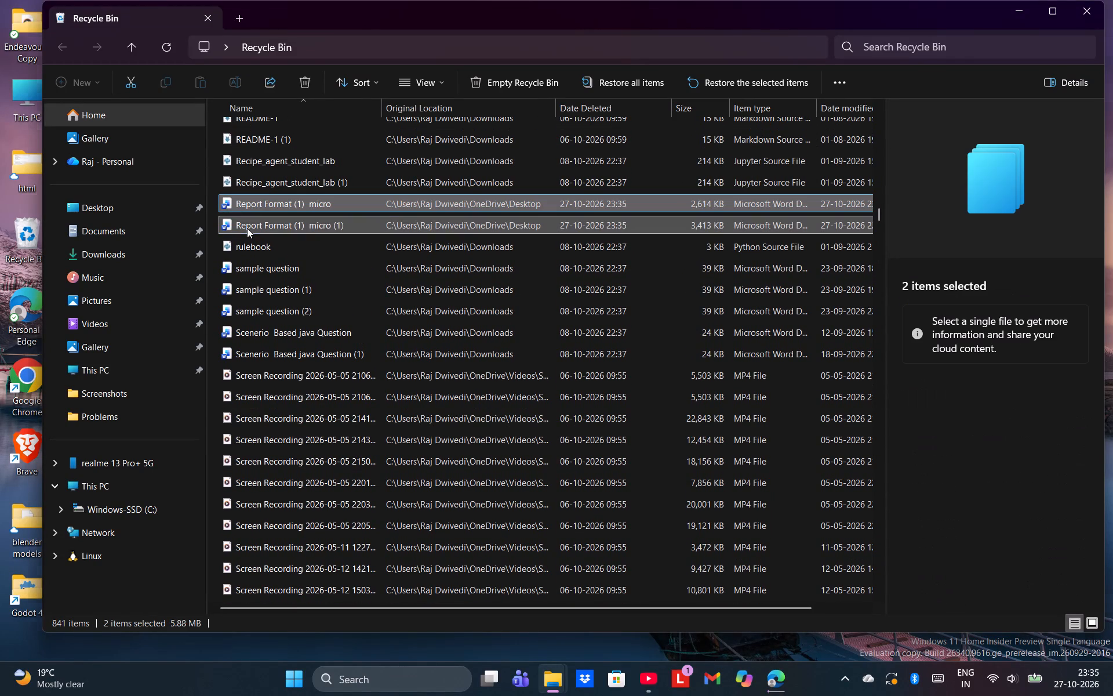
Confirm the permanent deletion of the Report Format (1) micro and Report Format (1) micro (1) documents.
{"action": "left_click", "coordinate": [592, 344]}
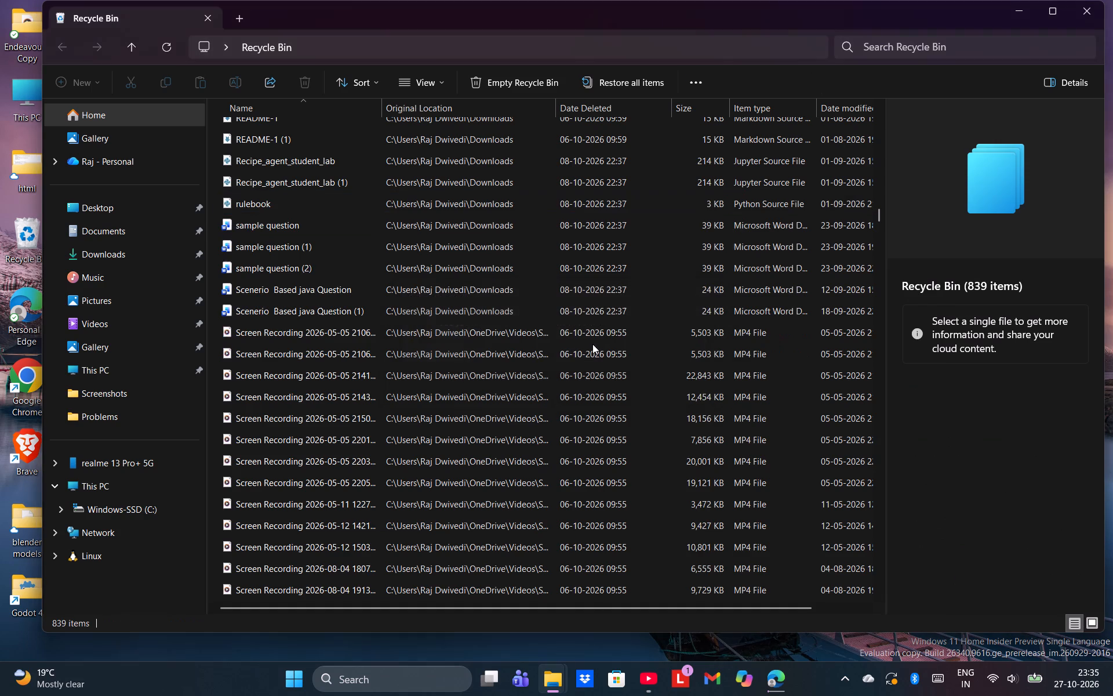
Look through the remaining deleted files in the Recycle Bin for leftover report files and close the window.
{"action": "scroll", "coordinate": [451, 269], "scroll_direction": "up", "scroll_amount": 4}
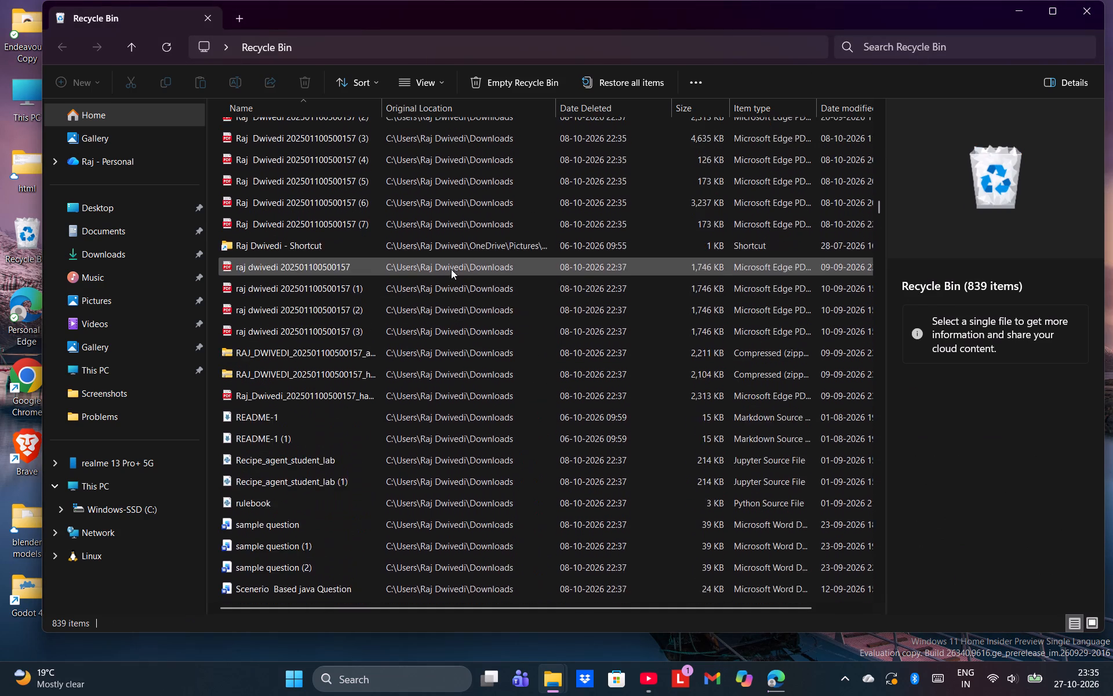
{"action": "scroll", "coordinate": [451, 269], "scroll_direction": "up", "scroll_amount": 4}
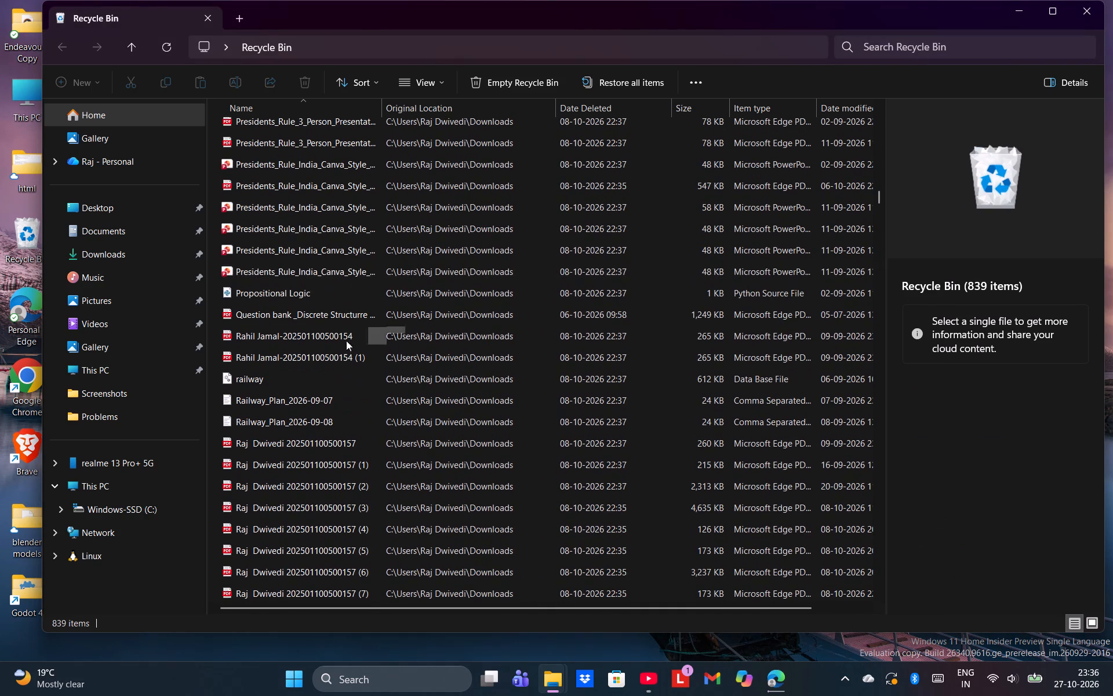
{"action": "scroll", "coordinate": [278, 294], "scroll_direction": "up", "scroll_amount": 1}
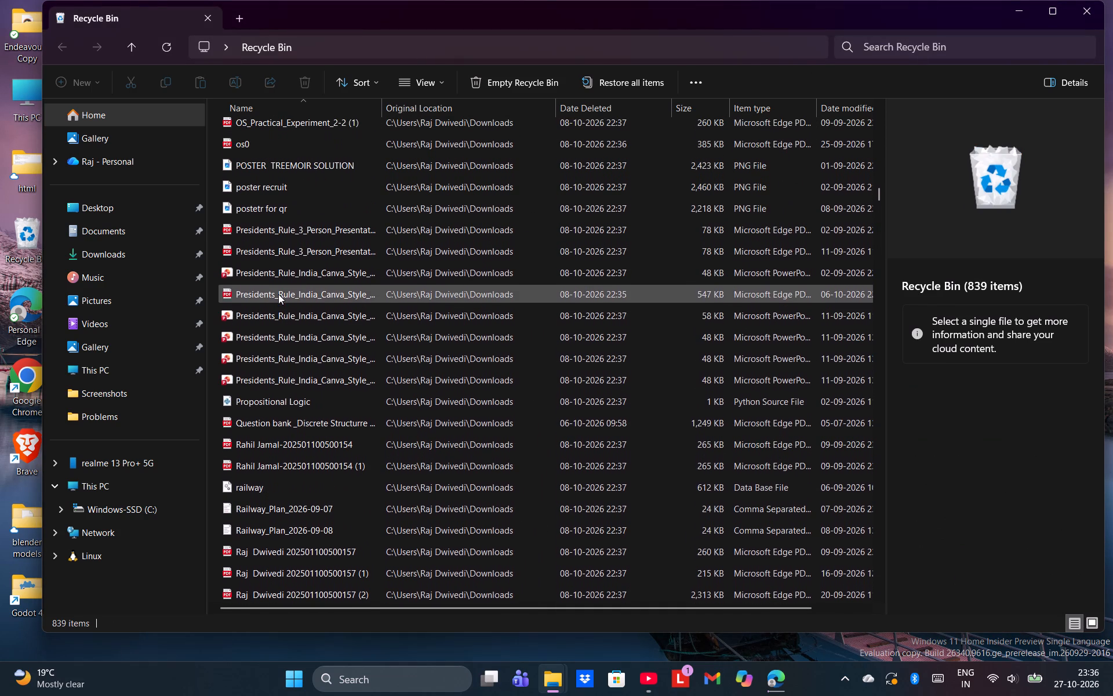
{"action": "scroll", "coordinate": [278, 294], "scroll_direction": "up", "scroll_amount": 6}
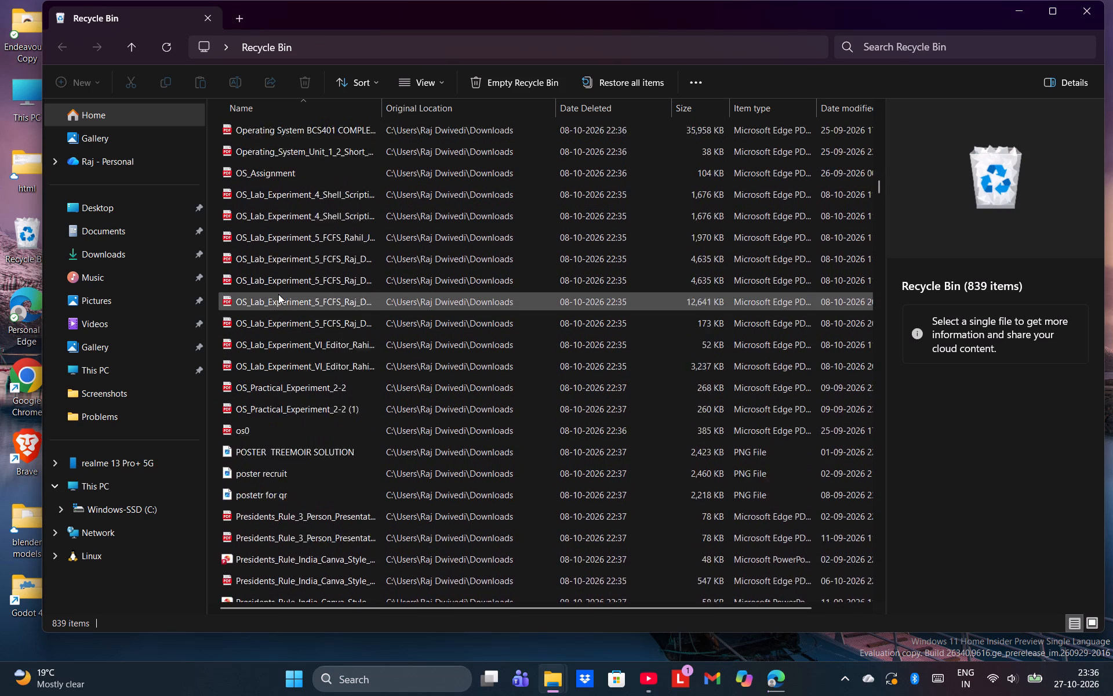
{"action": "scroll", "coordinate": [278, 294], "scroll_direction": "up", "scroll_amount": 4}
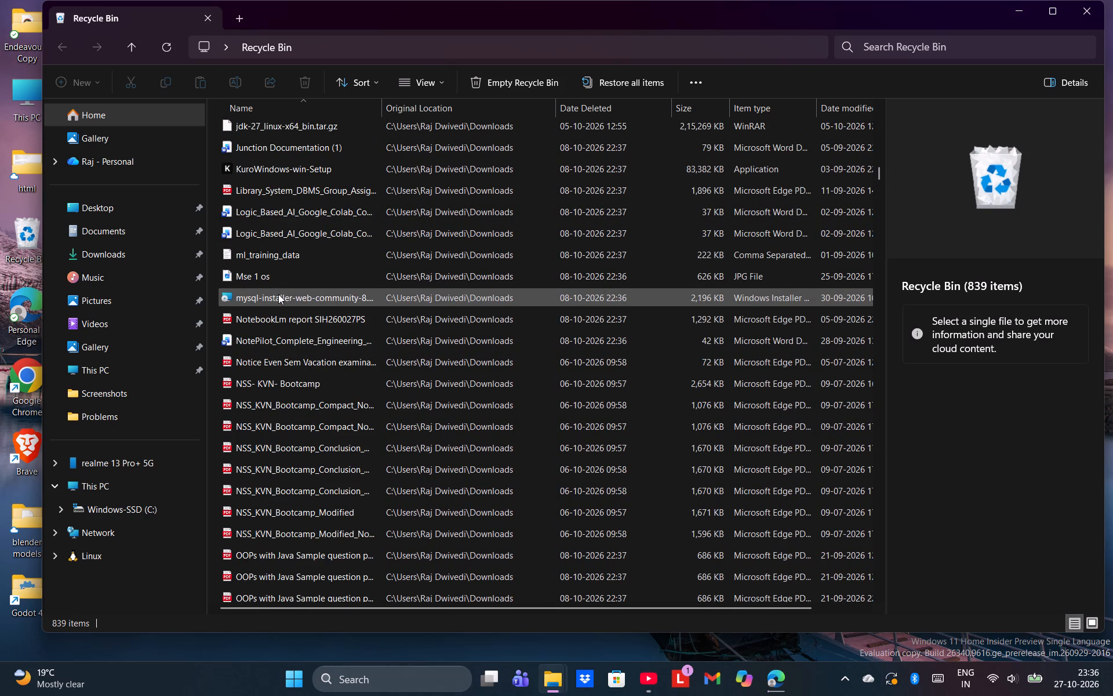
{"action": "scroll", "coordinate": [278, 294], "scroll_direction": "down", "scroll_amount": 2}
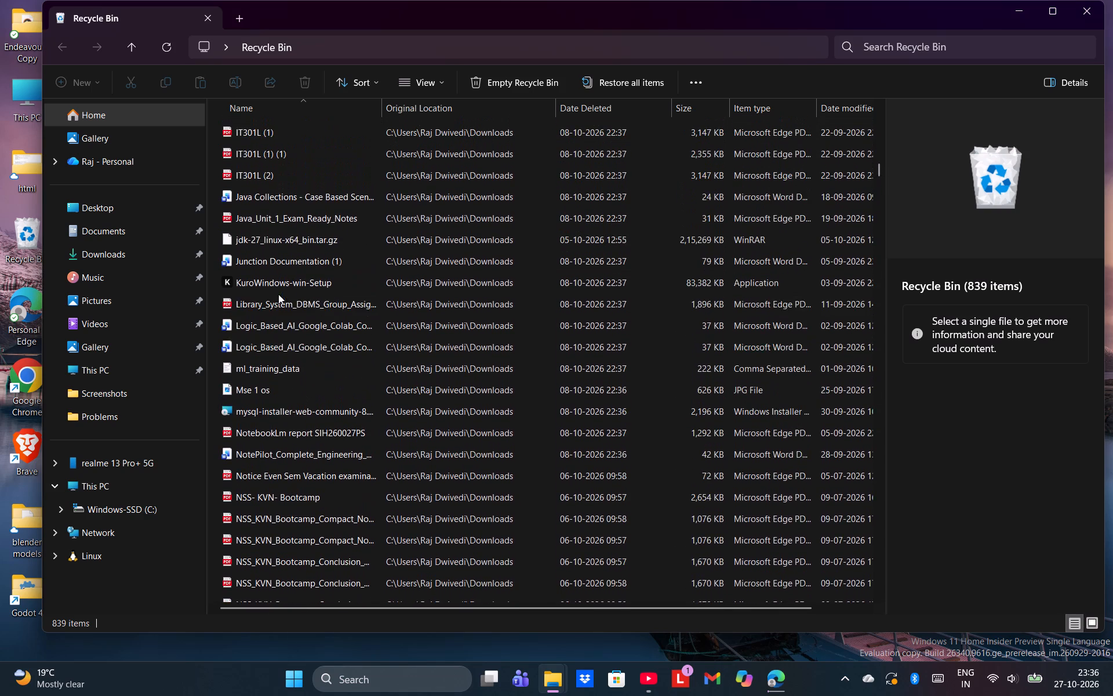
{"action": "scroll", "coordinate": [278, 294], "scroll_direction": "down", "scroll_amount": 14}
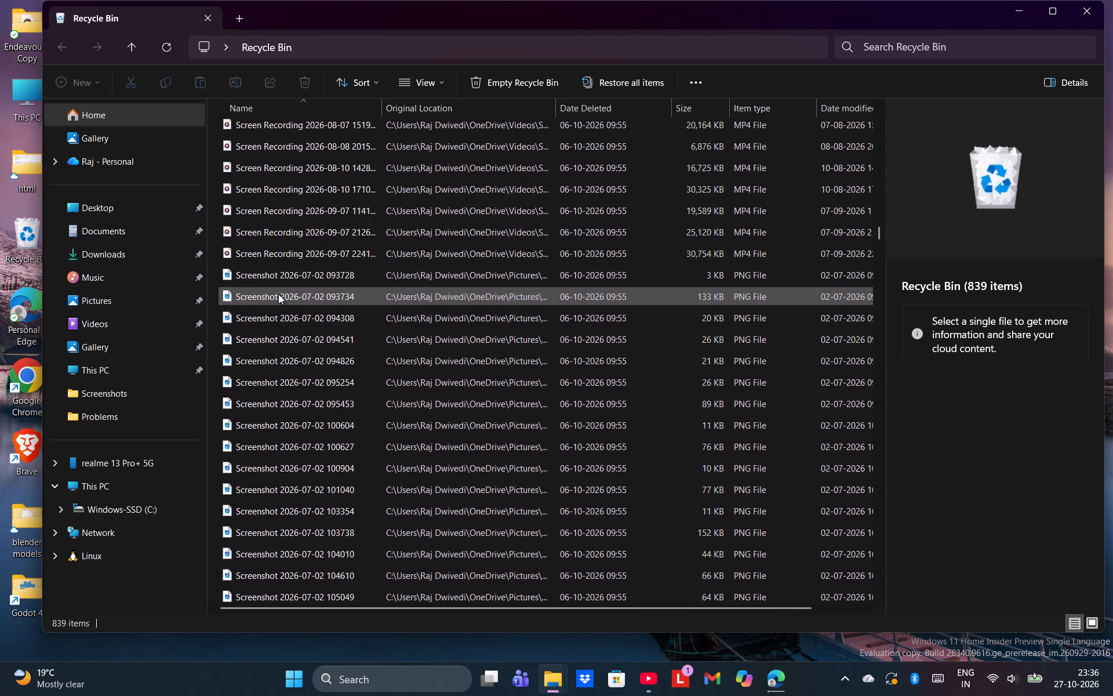
{"action": "scroll", "coordinate": [278, 294], "scroll_direction": "down", "scroll_amount": 19}
{"action": "scroll", "coordinate": [278, 294], "scroll_direction": "down", "scroll_amount": 15}
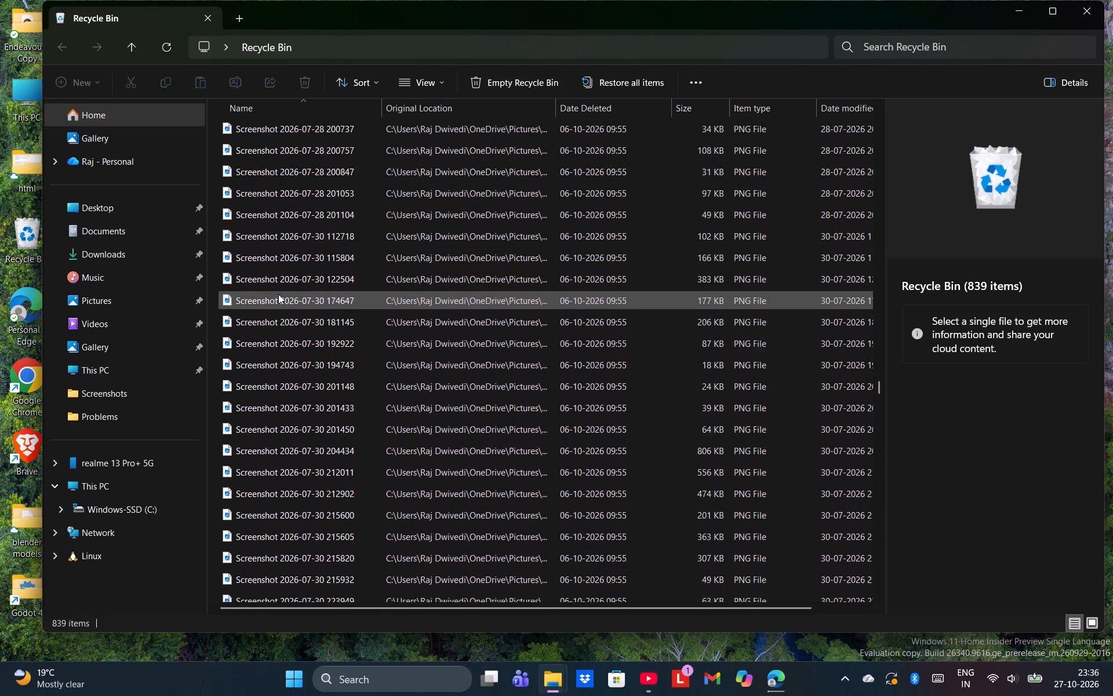
{"action": "scroll", "coordinate": [278, 294], "scroll_direction": "down", "scroll_amount": 20}
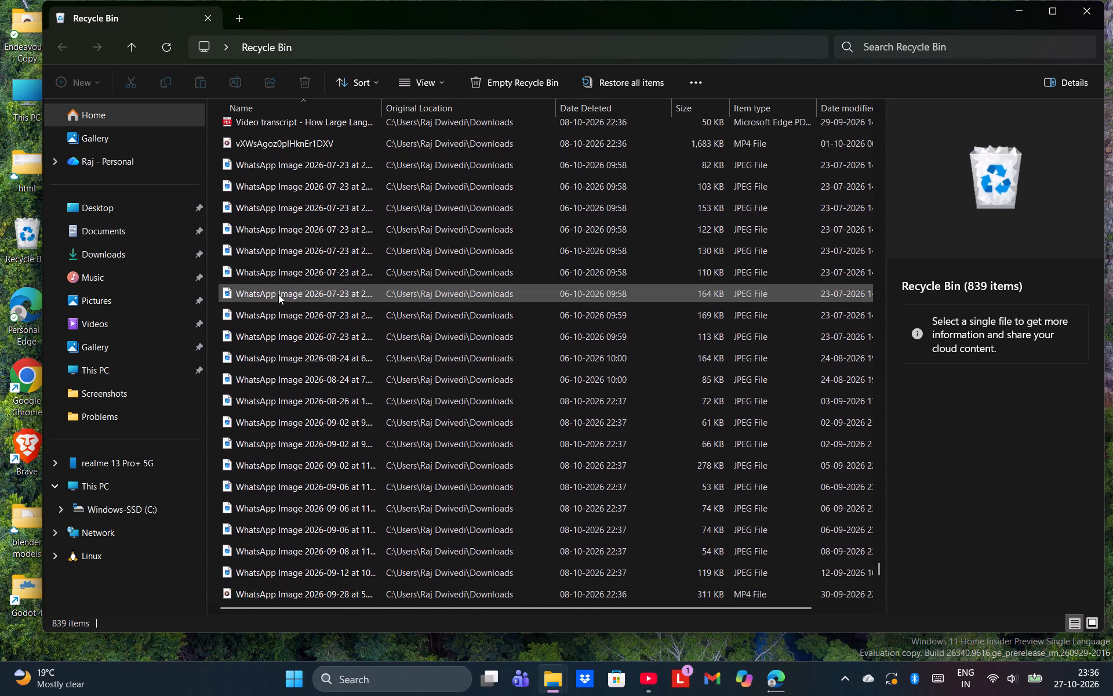
{"action": "scroll", "coordinate": [278, 294], "scroll_direction": "down", "scroll_amount": 10}
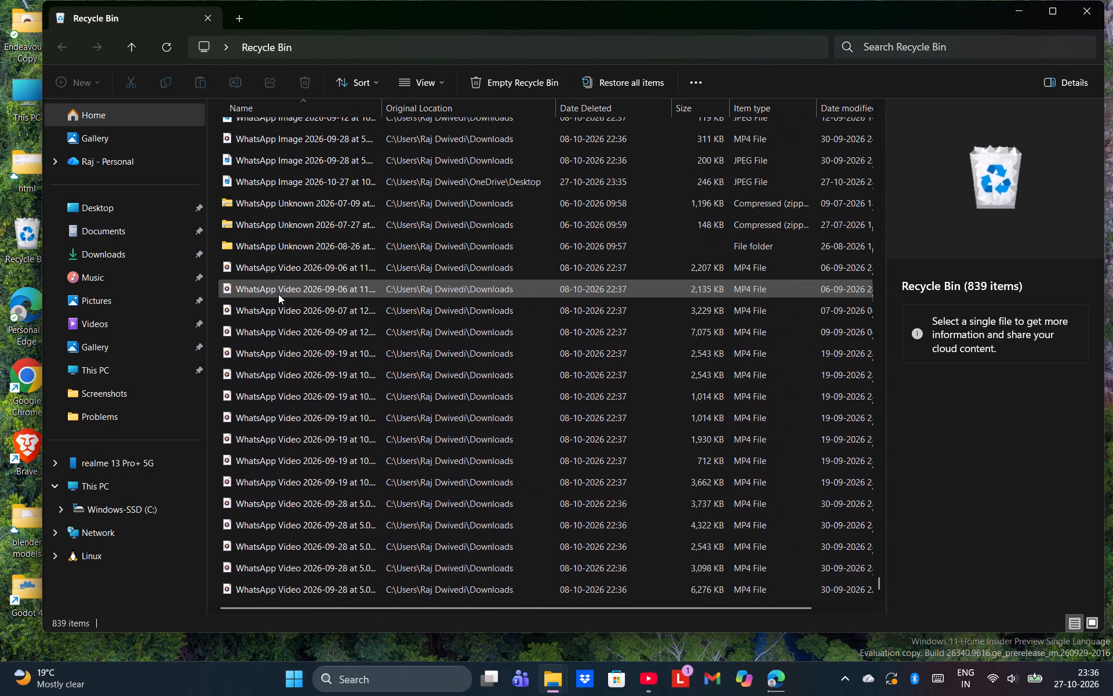
{"action": "left_click", "coordinate": [1099, 12]}
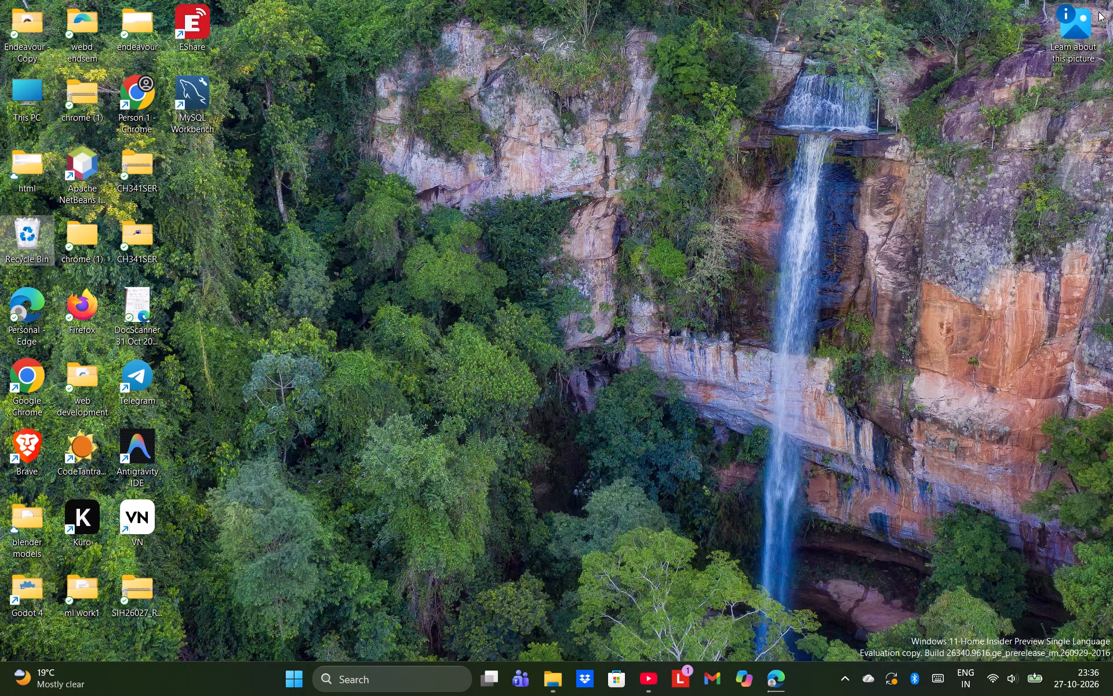